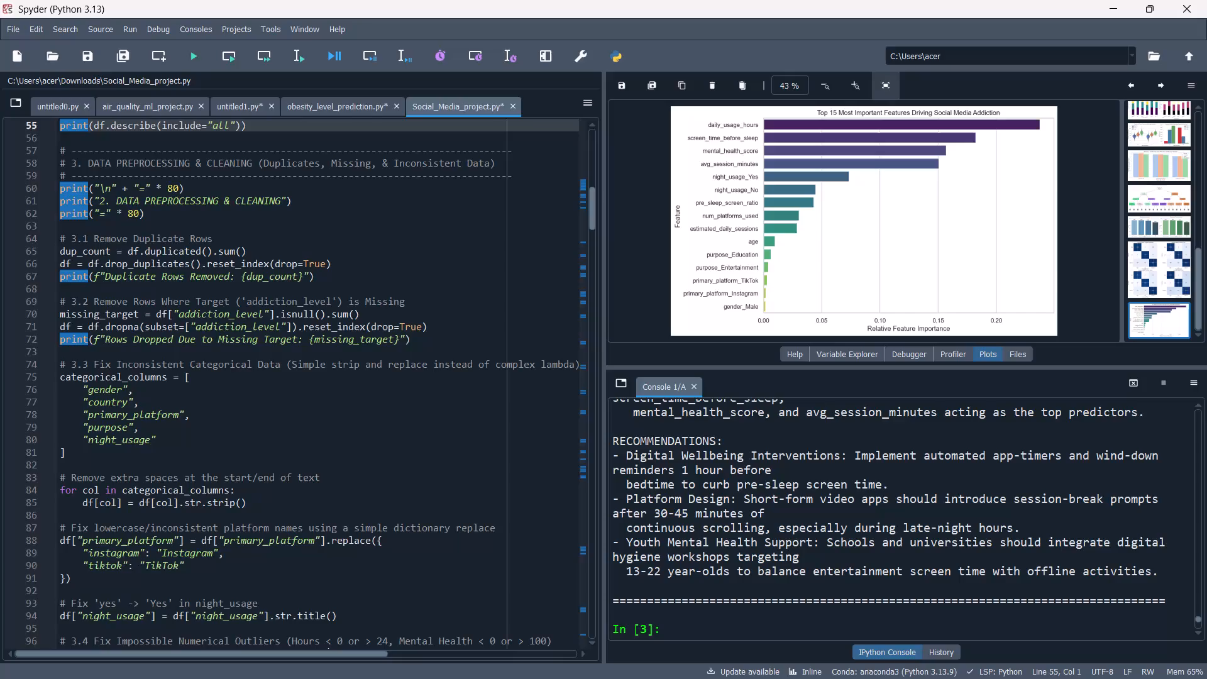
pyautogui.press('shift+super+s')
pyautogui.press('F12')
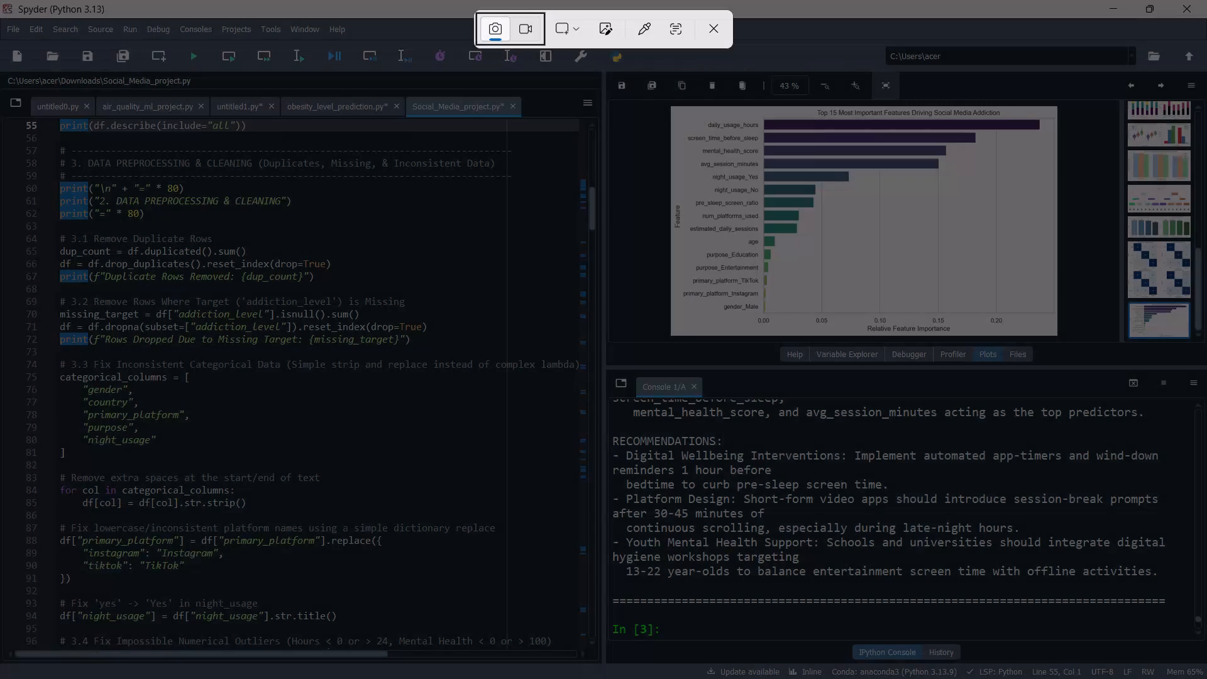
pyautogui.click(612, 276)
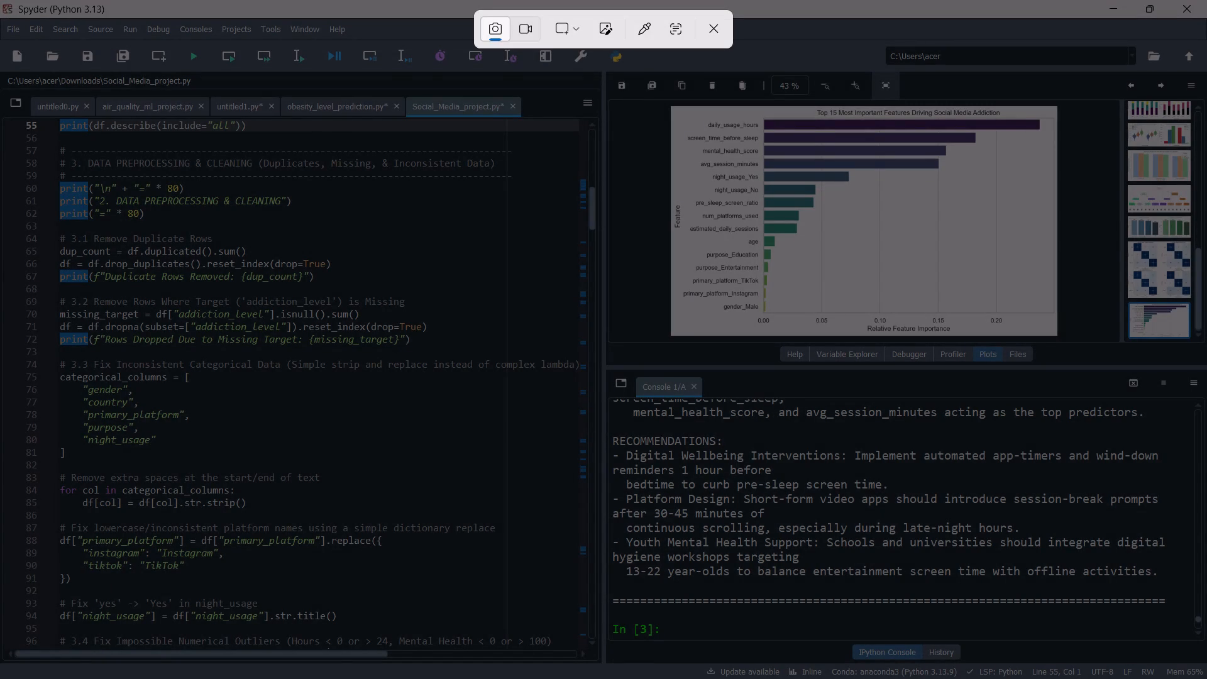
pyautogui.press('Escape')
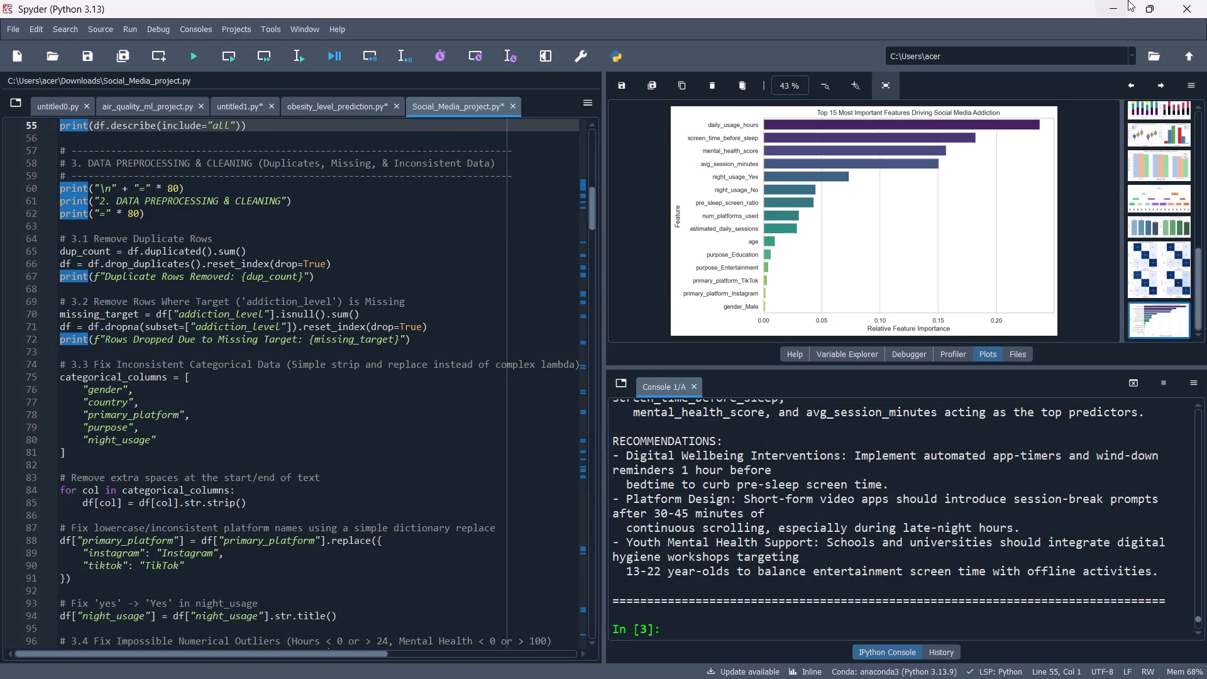
pyautogui.click(1113, 8)
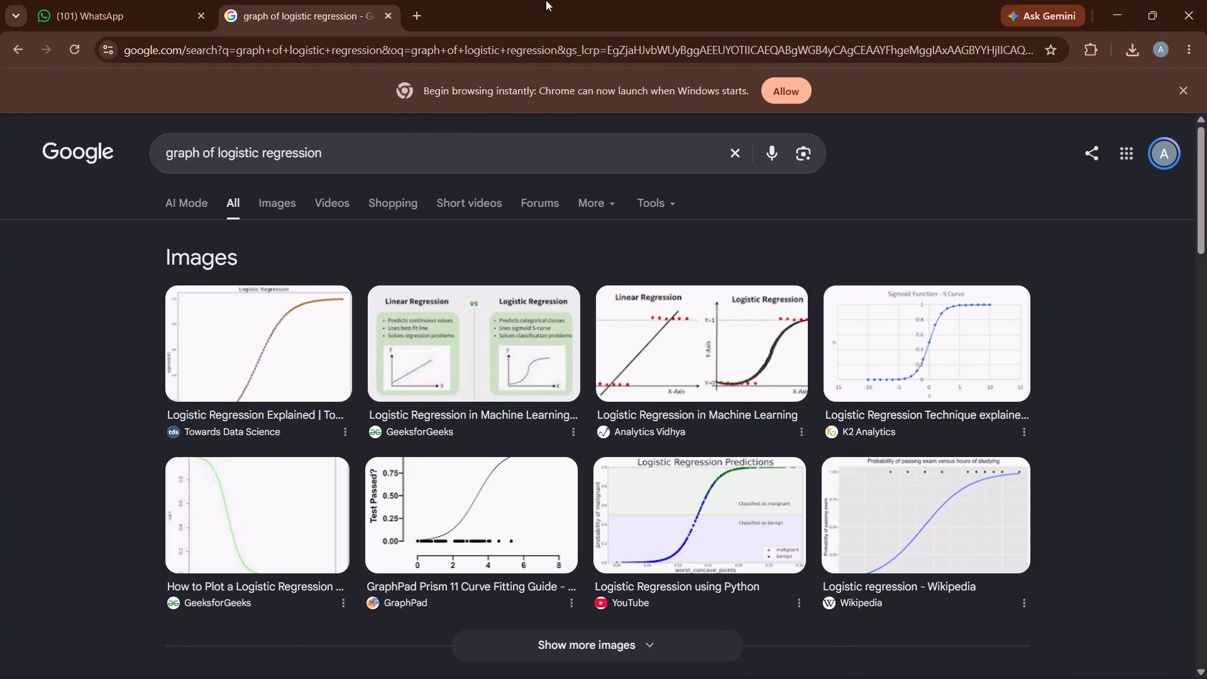
pyautogui.click(416, 16)
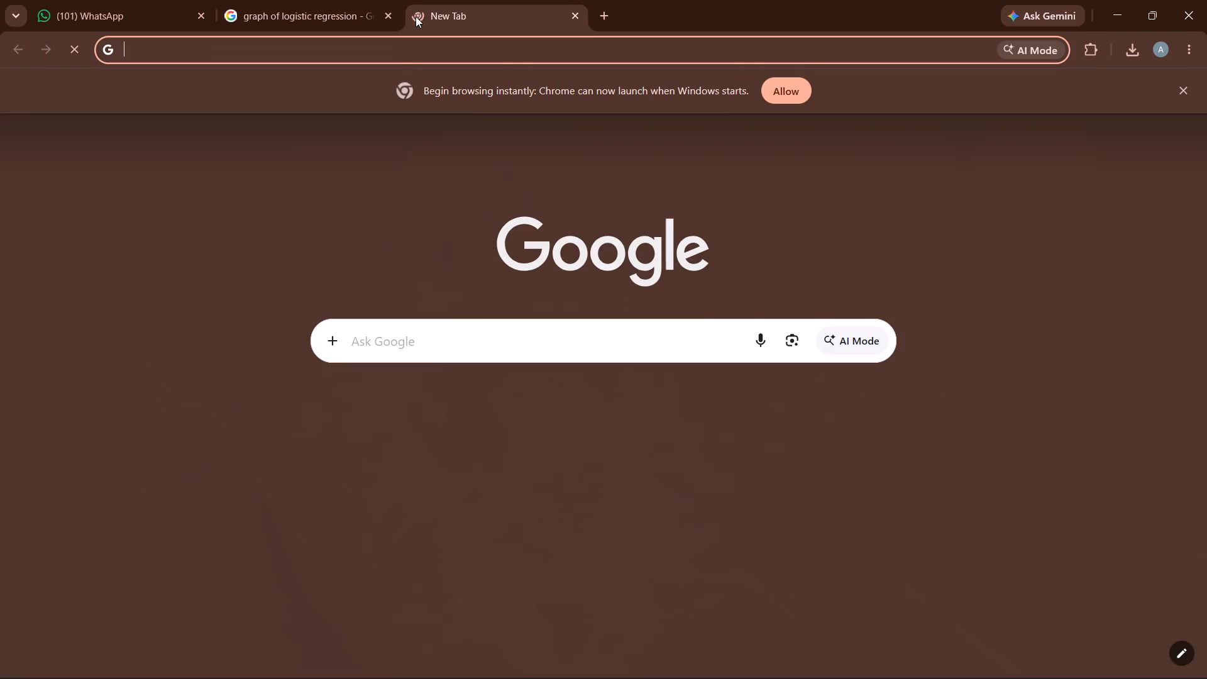
pyautogui.write('cla')
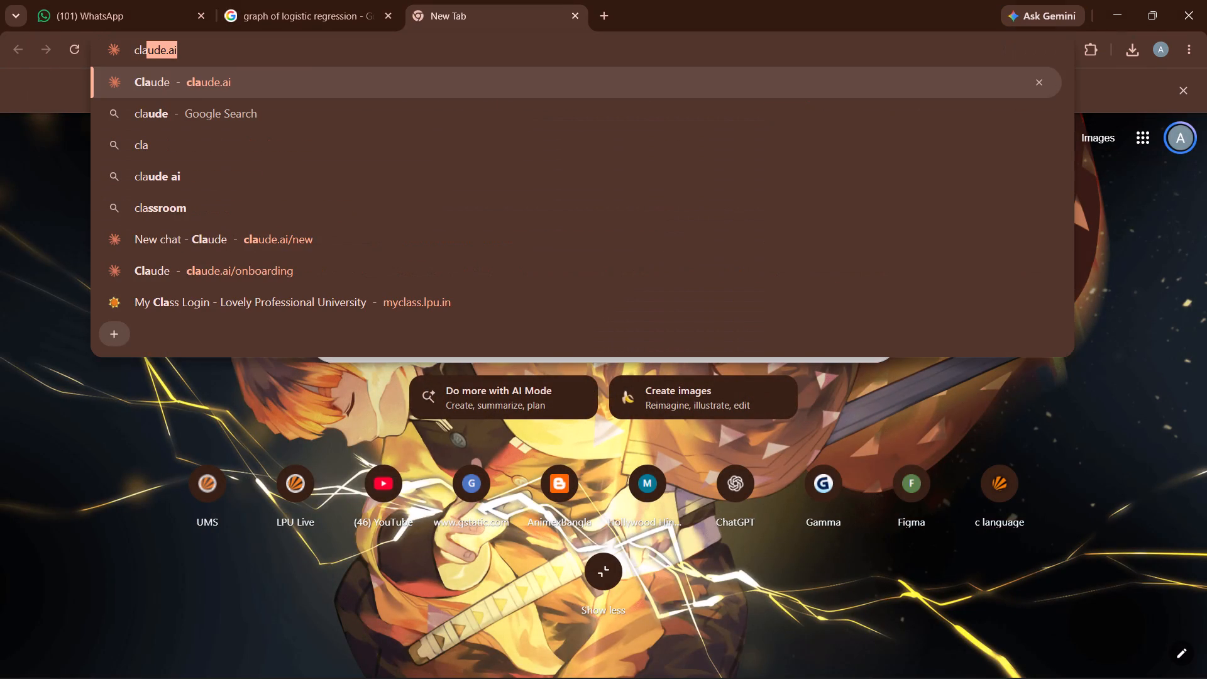
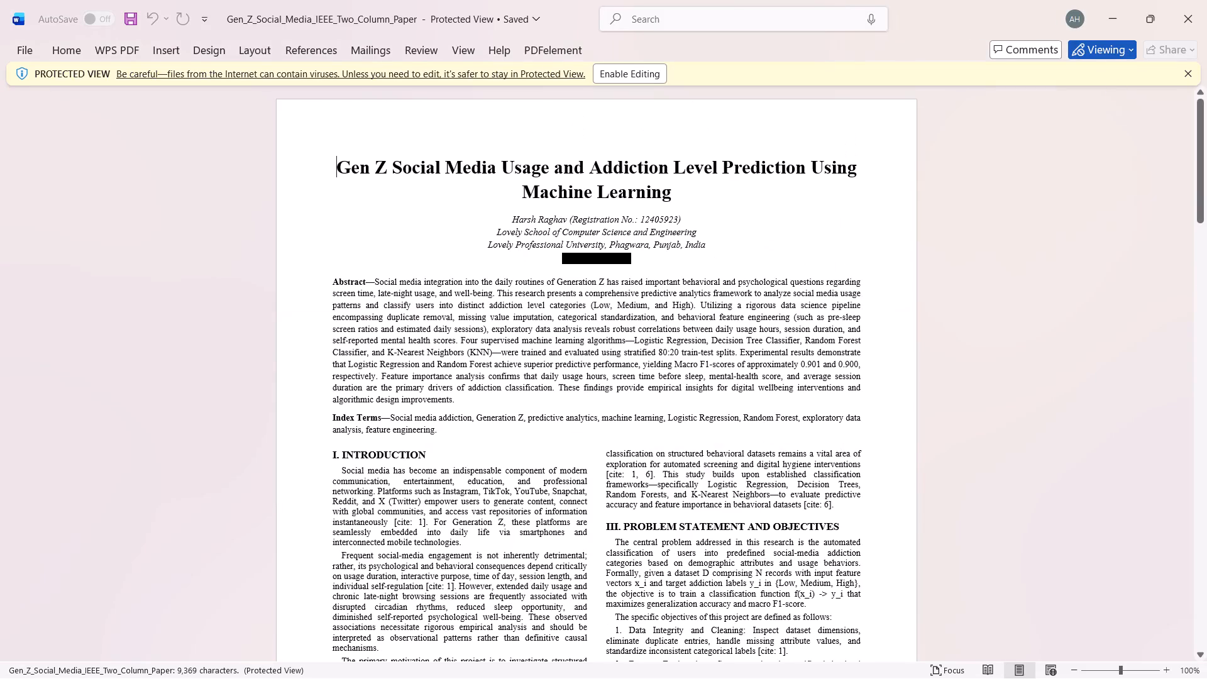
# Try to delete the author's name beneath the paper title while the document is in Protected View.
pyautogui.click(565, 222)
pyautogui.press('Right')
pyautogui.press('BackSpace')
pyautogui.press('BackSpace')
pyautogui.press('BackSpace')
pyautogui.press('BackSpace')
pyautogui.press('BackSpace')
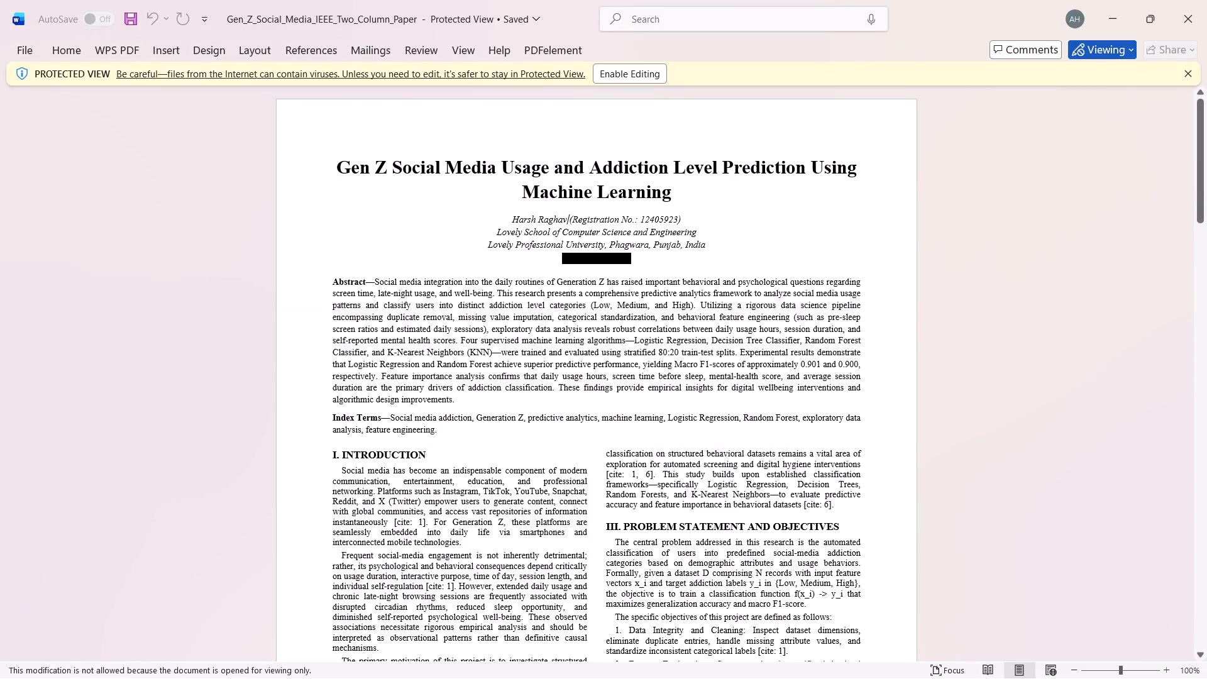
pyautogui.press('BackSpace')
# Enable editing and replace the author's name beneath the paper title with the new author's name.
pyautogui.click(623, 68)
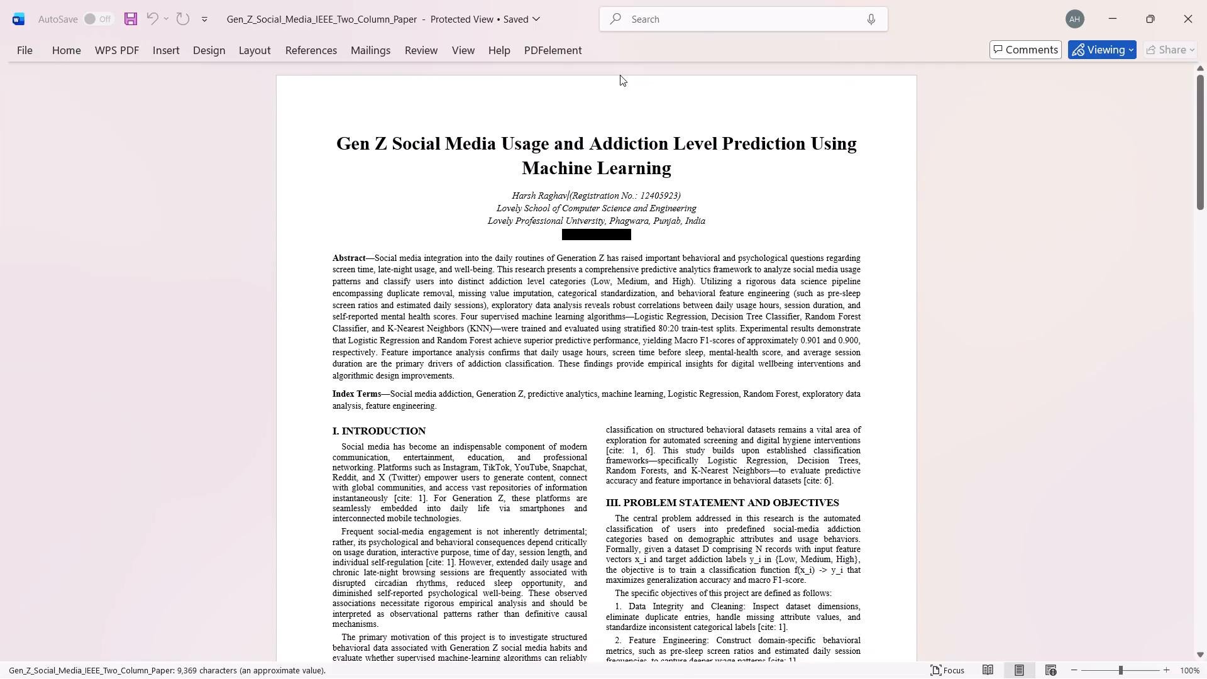
pyautogui.click(563, 274)
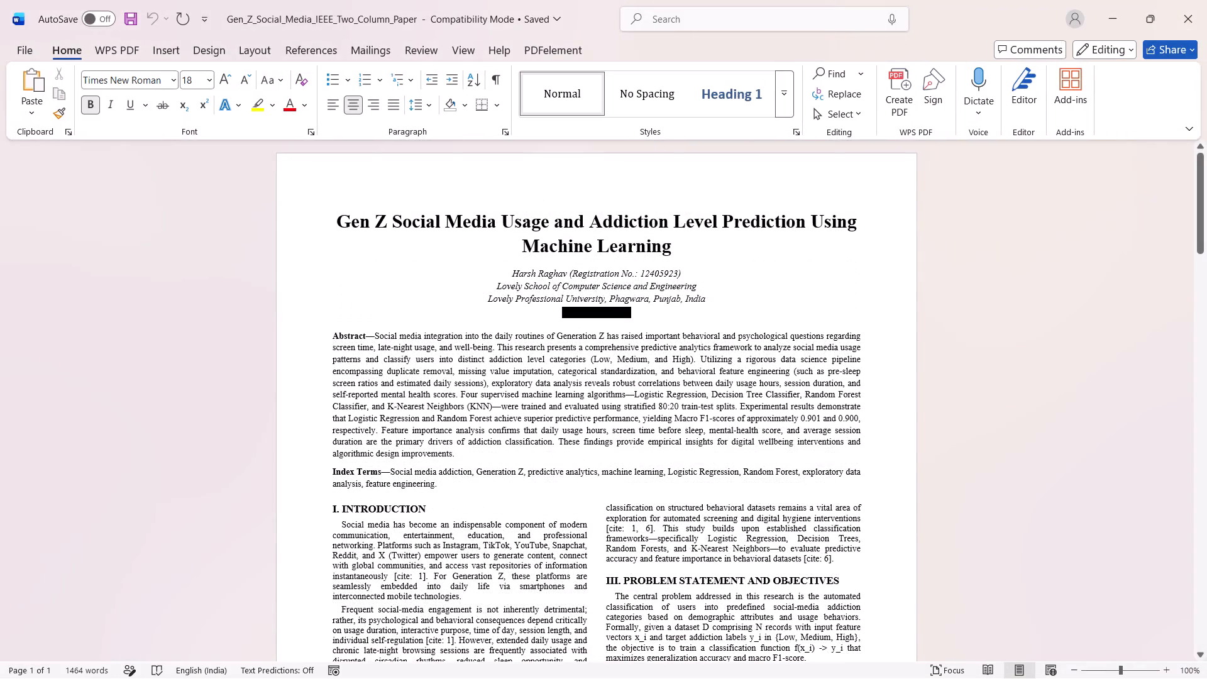
pyautogui.press('Right')
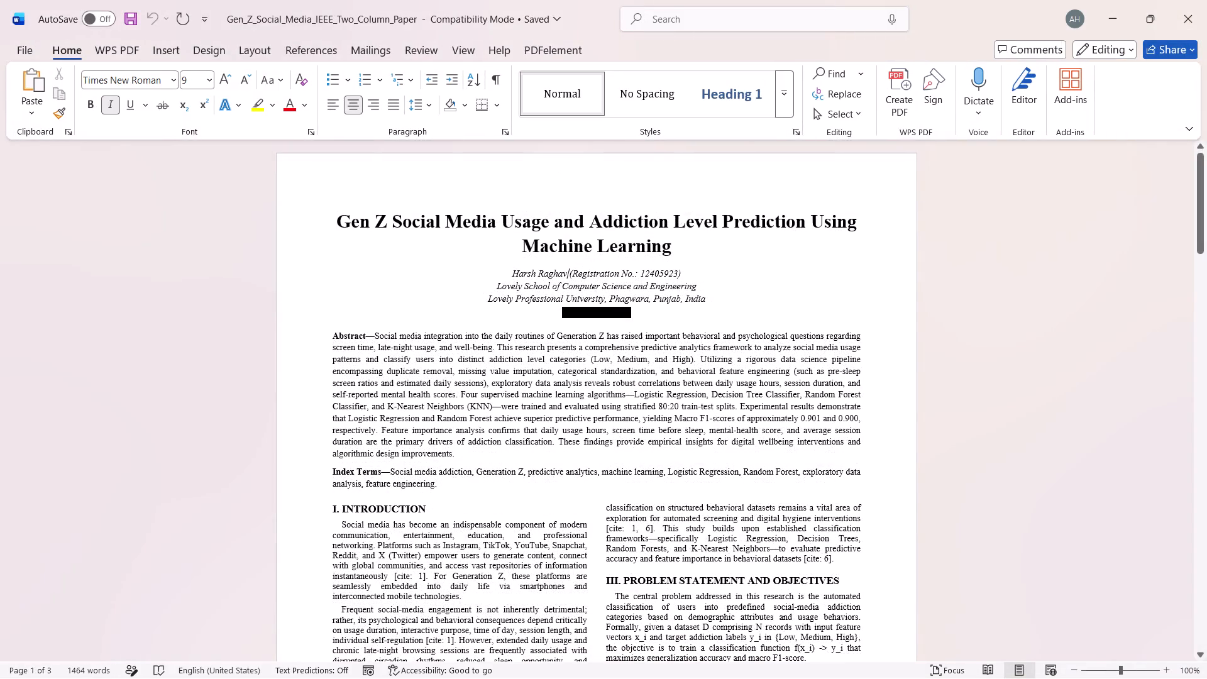
pyautogui.press('BackSpace')
pyautogui.press('BackSpace')
pyautogui.press('BackSpace')
pyautogui.press('BackSpace')
pyautogui.press('BackSpace')
pyautogui.press('BackSpace')
pyautogui.press('BackSpace')
pyautogui.press('BackSpace')
pyautogui.press('BackSpace')
pyautogui.press('BackSpace')
pyautogui.press('BackSpace')
pyautogui.press('BackSpace')
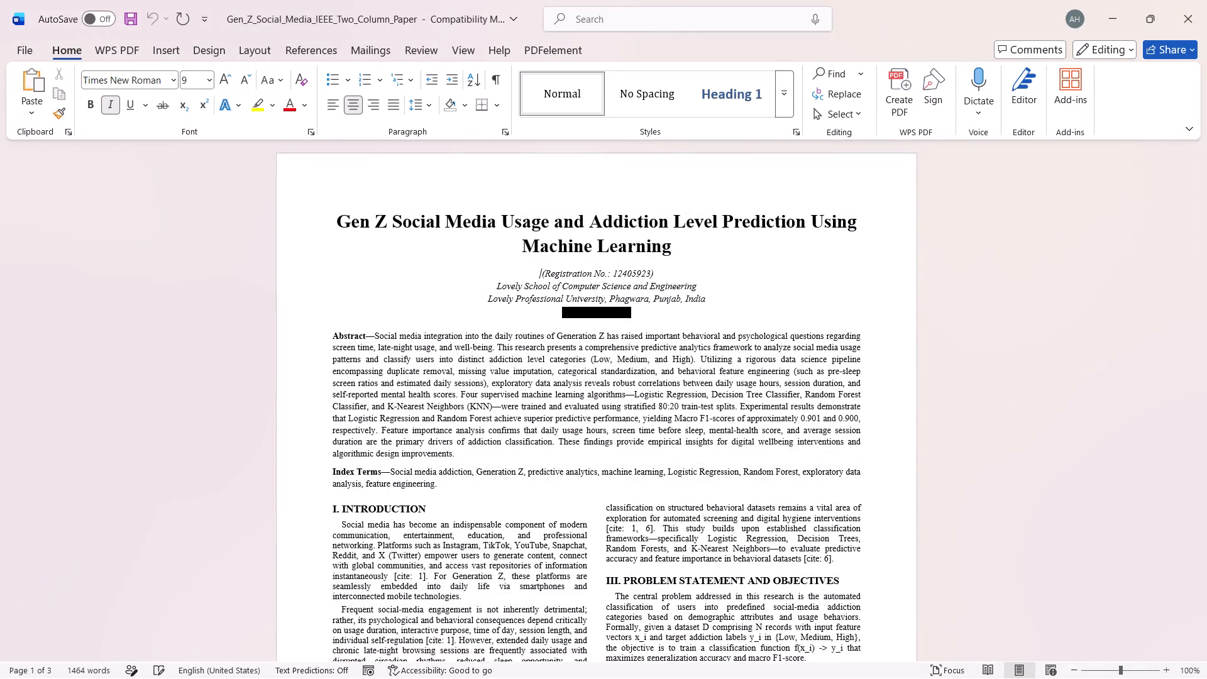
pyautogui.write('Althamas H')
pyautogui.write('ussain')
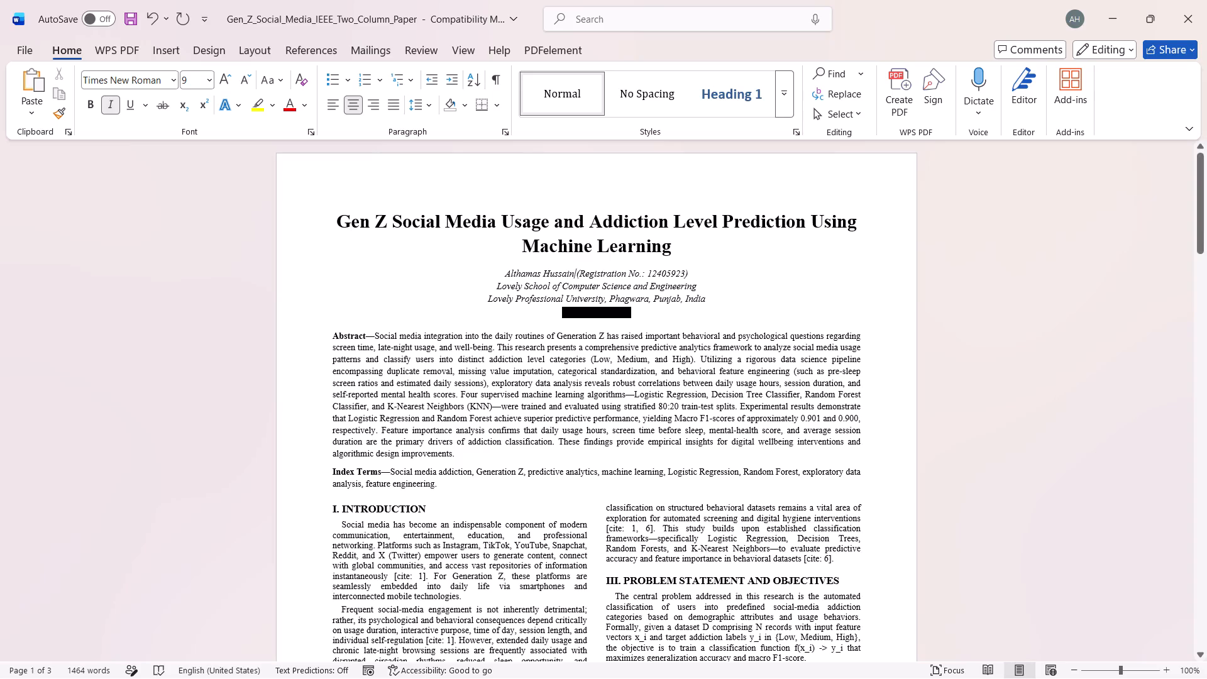
# Replace the last three digits of the registration number in the author line with the new author's digits.
pyautogui.click(685, 275)
pyautogui.press('BackSpace')
pyautogui.press('BackSpace')
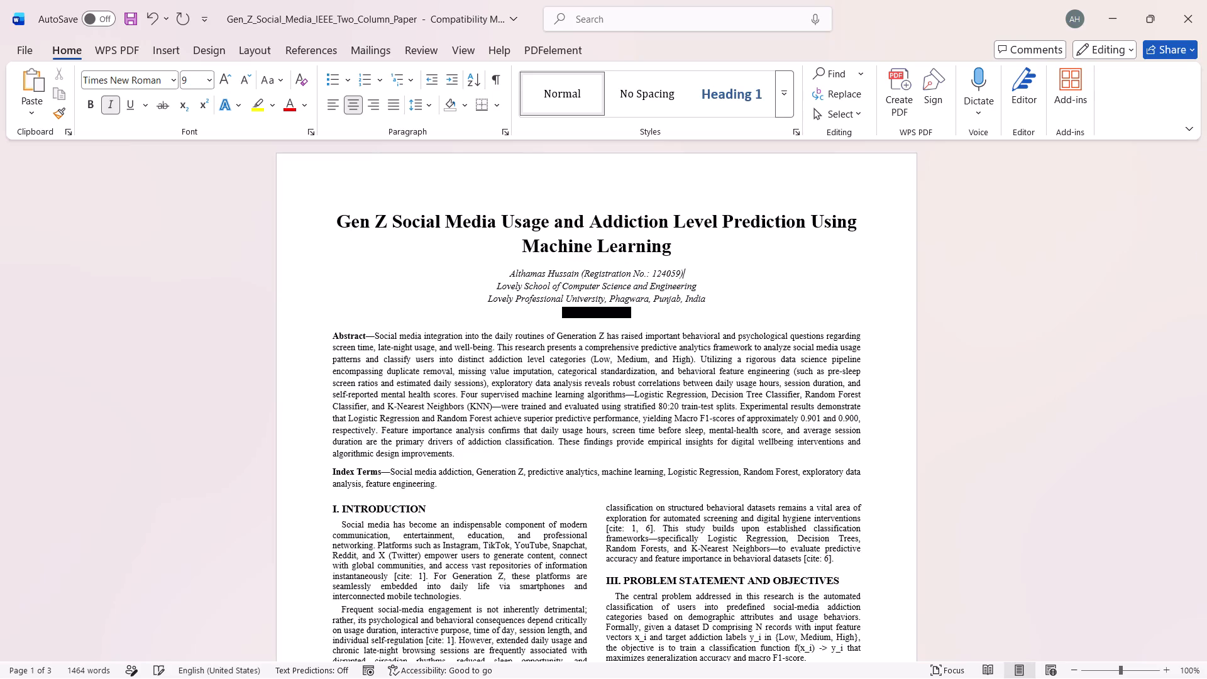
pyautogui.press('BackSpace')
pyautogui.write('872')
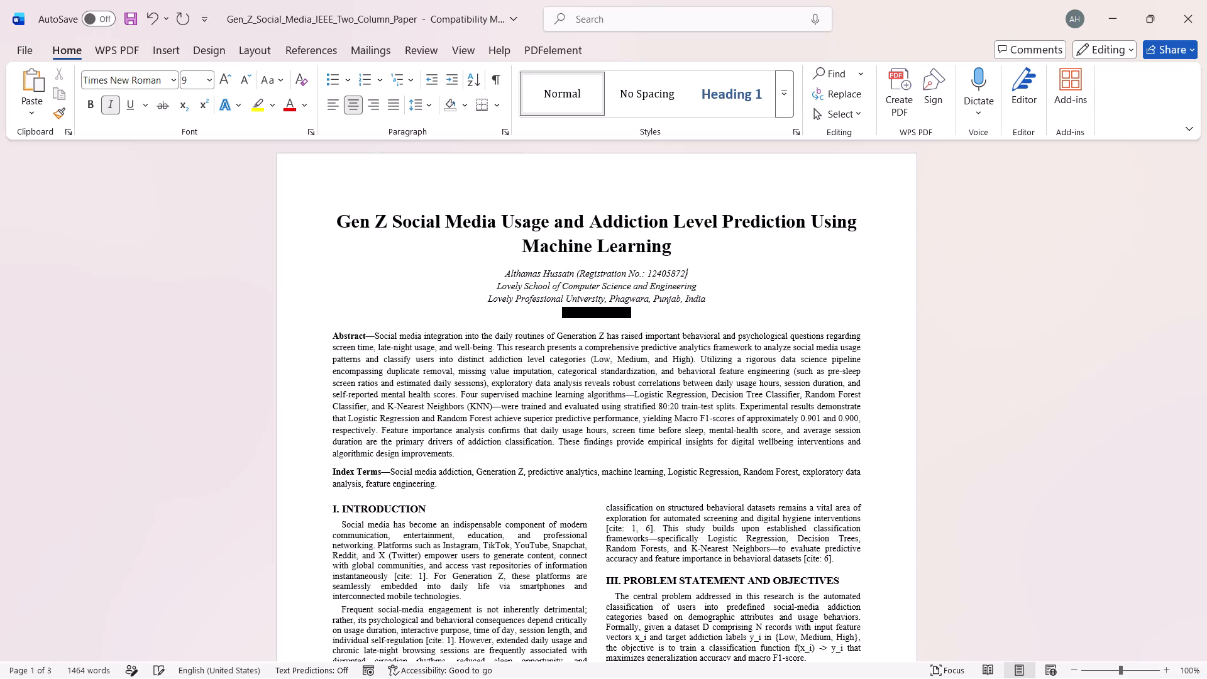
# Delete the contact detail on the line below the university affiliation in the author block.
pyautogui.click(597, 313)
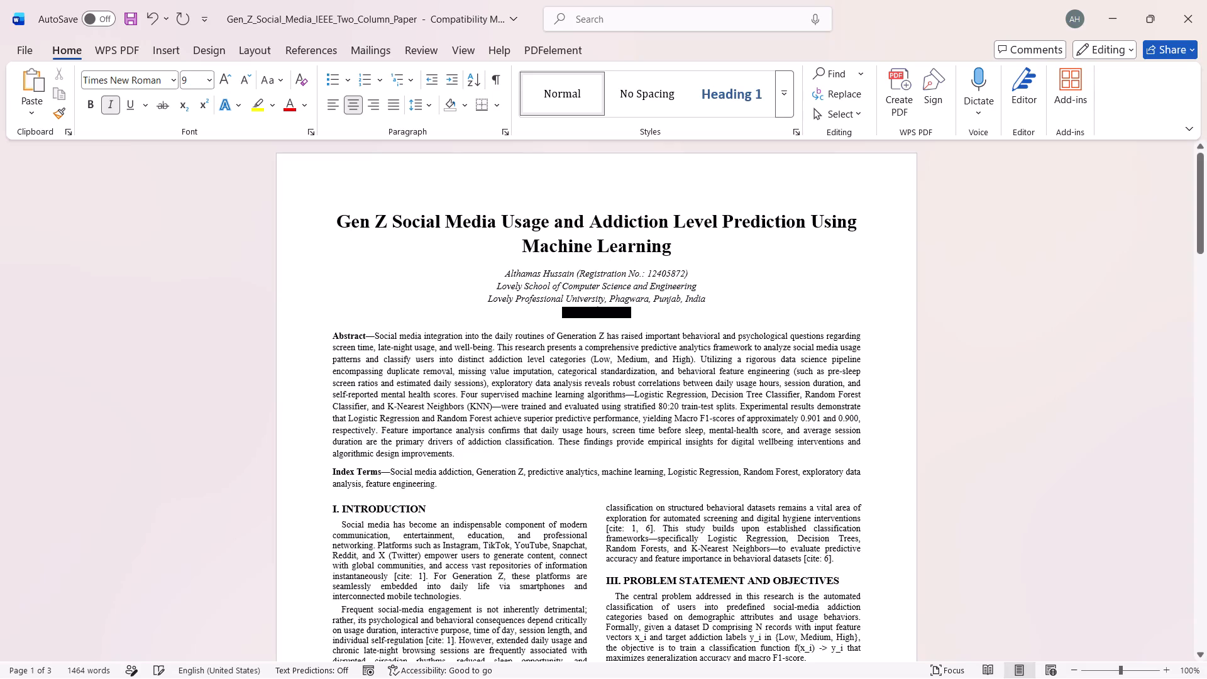
pyautogui.moveTo(638, 312); pyautogui.dragTo(588, 311)
pyautogui.press('BackSpace')
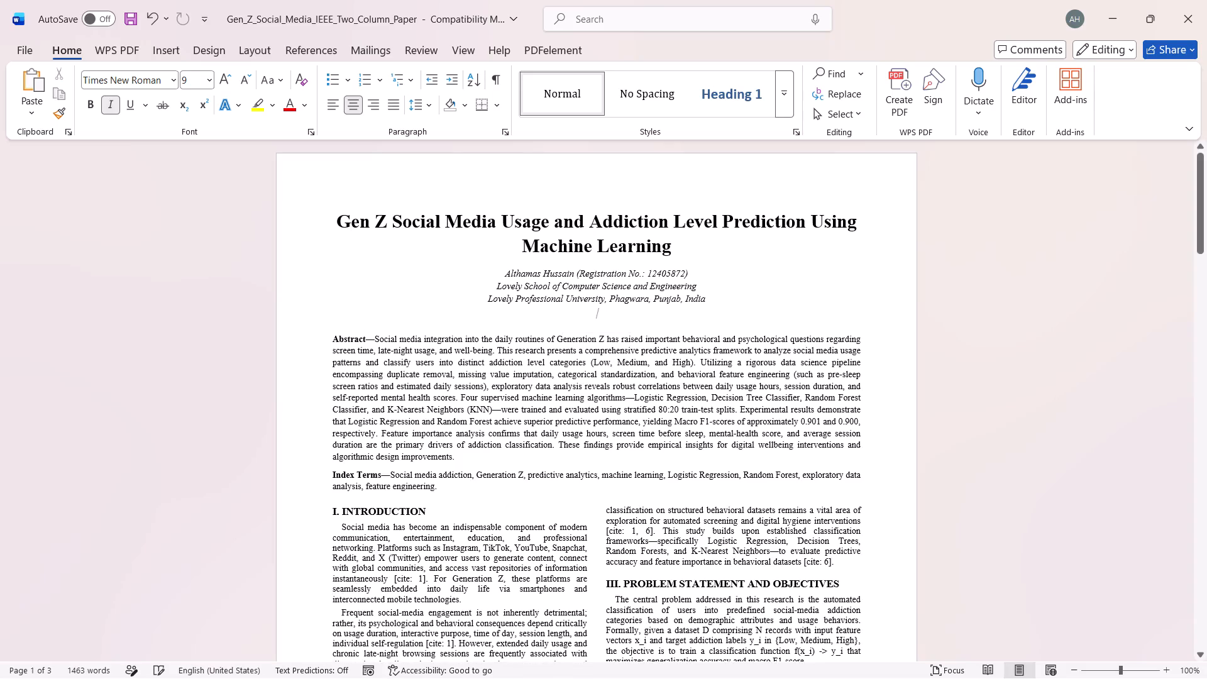
# Review the paper's first two pages, from the abstract to the dataset variables and model performance tables.
pyautogui.scroll(-2, 494, 404)
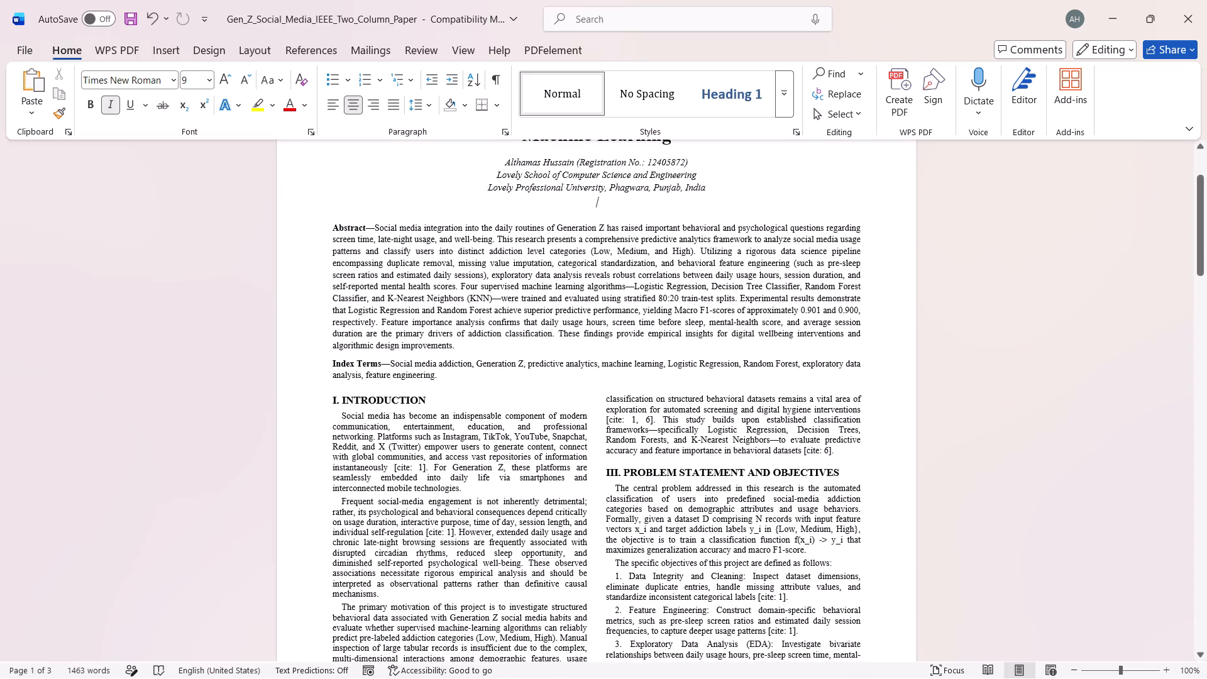
pyautogui.scroll(-3, 494, 404)
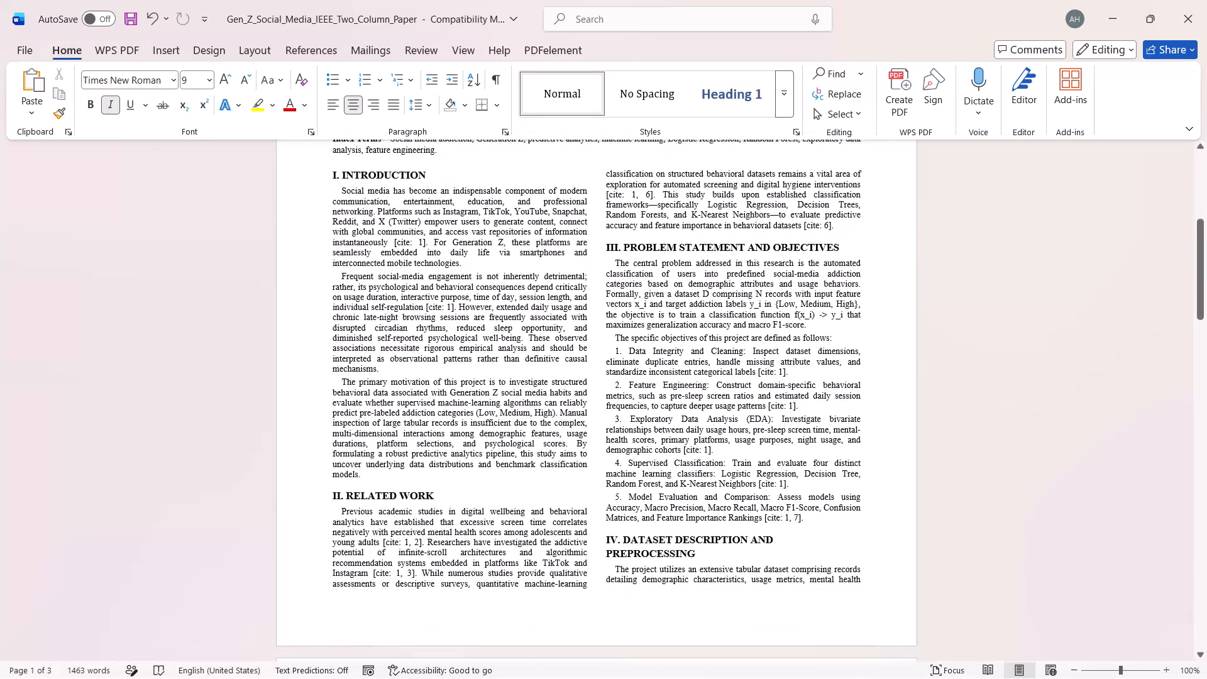
pyautogui.scroll(-6, 494, 404)
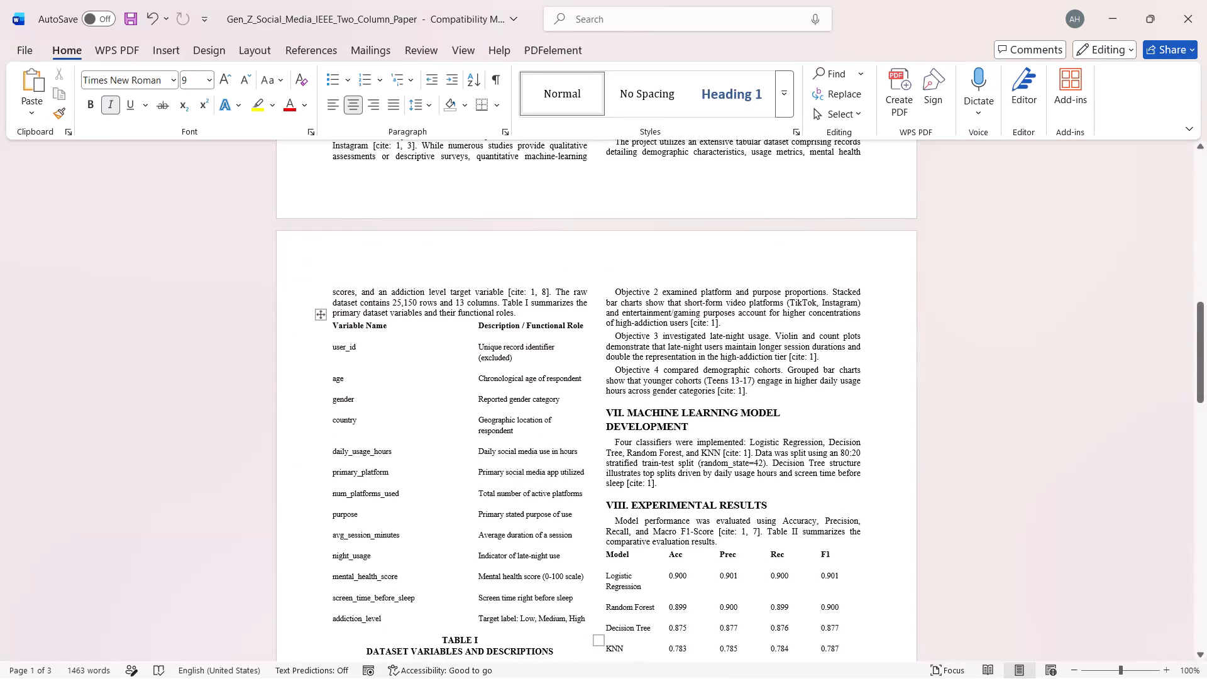
pyautogui.scroll(-1, 494, 404)
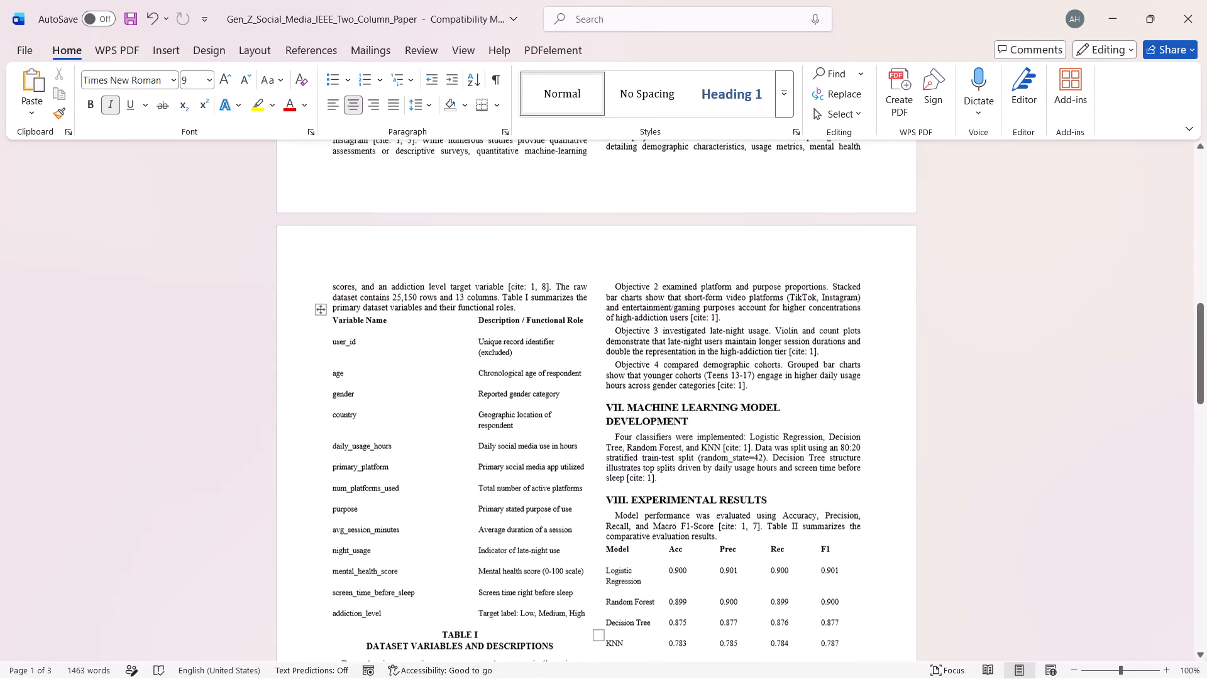
pyautogui.scroll(-1, 494, 404)
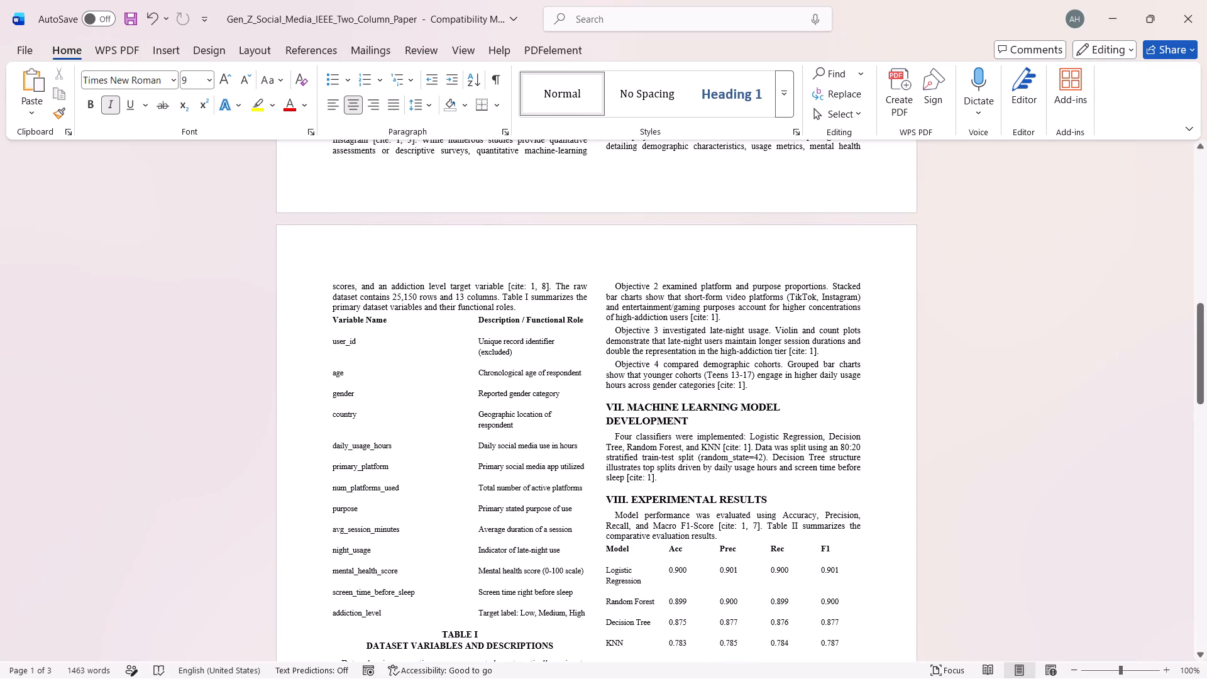
pyautogui.scroll(-2, 661, 478)
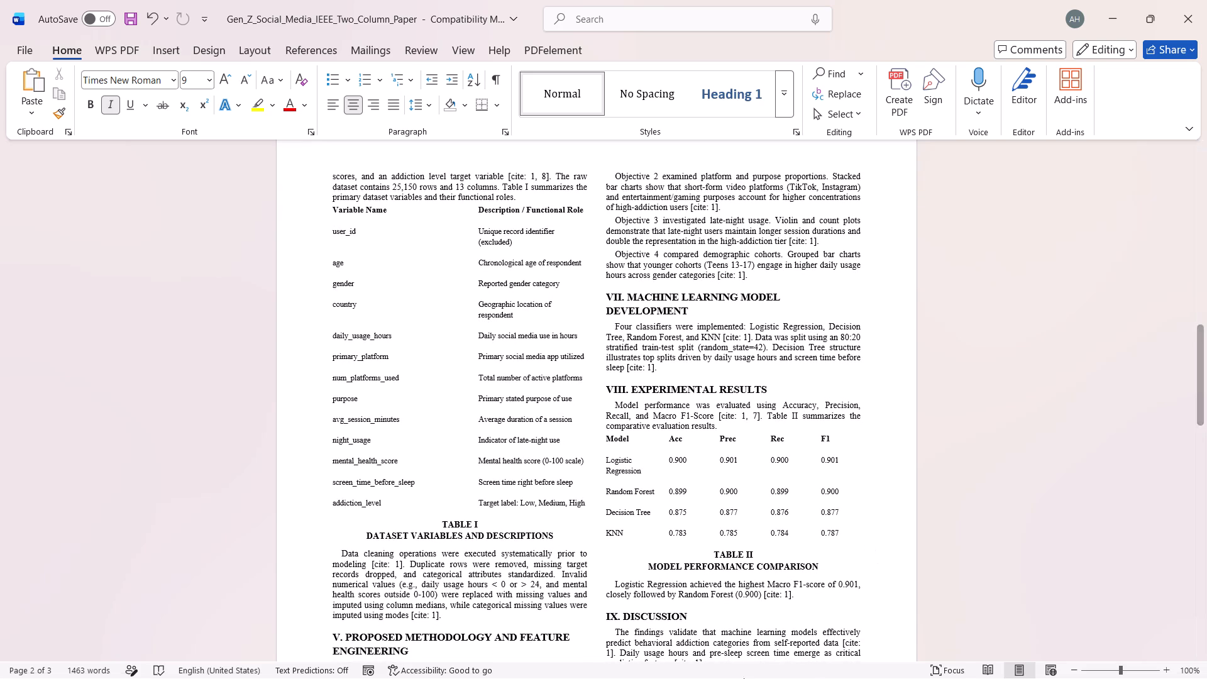
# Open the IEEE paper format for CA2 document from File Explorer, examine its layout and table guidance, and close it.
pyautogui.click(719, 665)
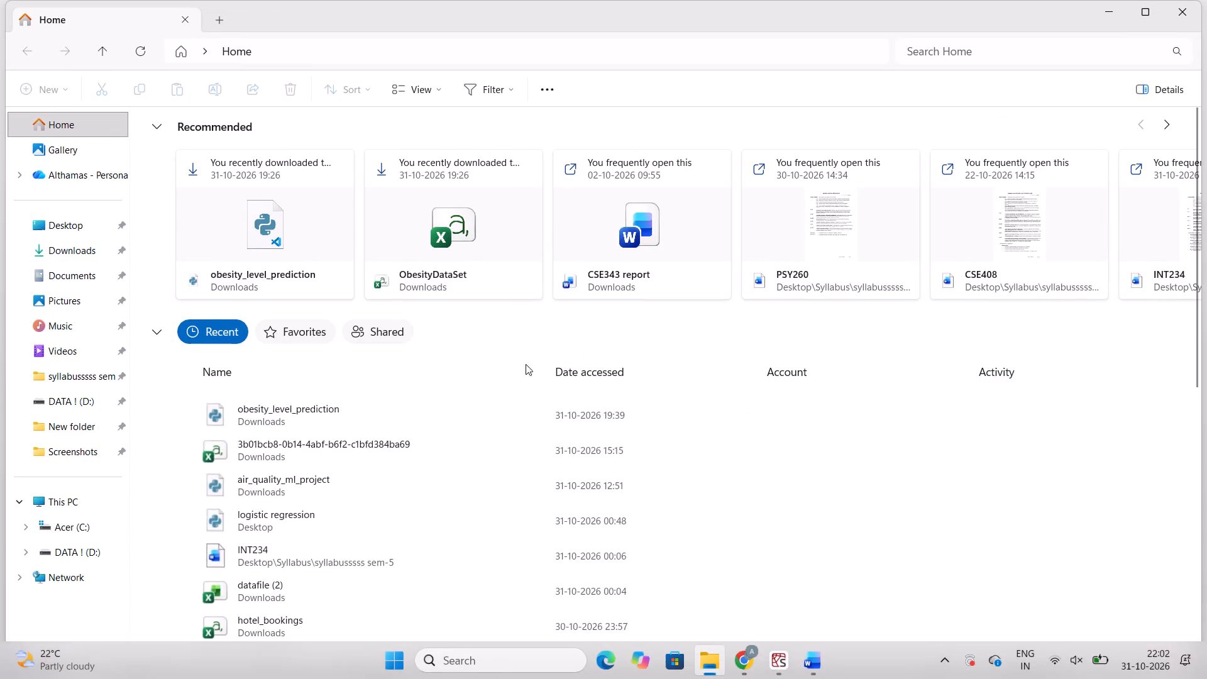
pyautogui.doubleClick(278, 453)
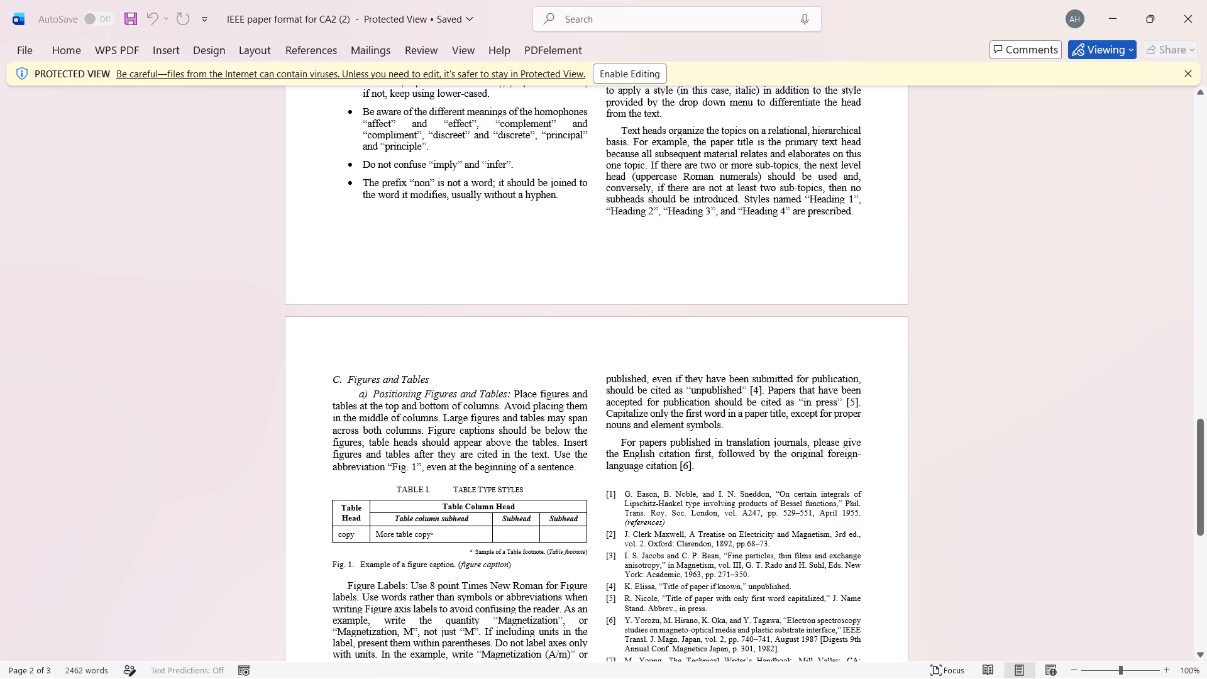
pyautogui.scroll(1, 399, 422)
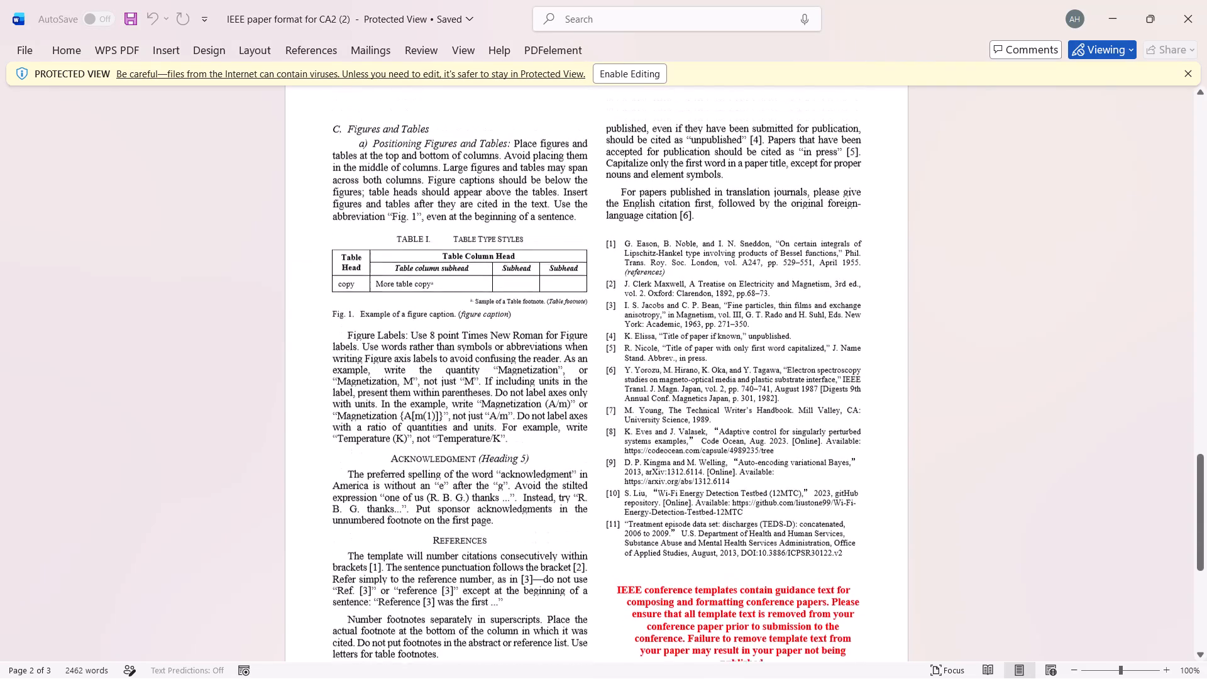
pyautogui.scroll(1, 399, 422)
pyautogui.scroll(-1, 399, 422)
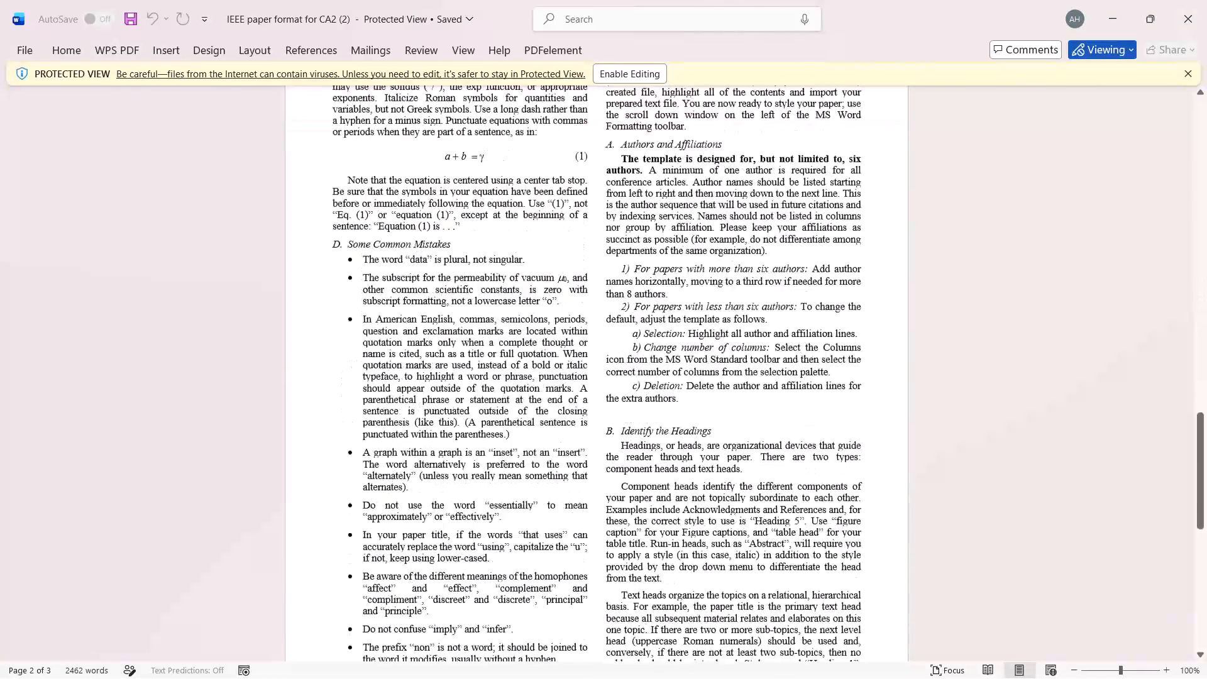
pyautogui.scroll(-1, 399, 422)
pyautogui.click(1181, 5)
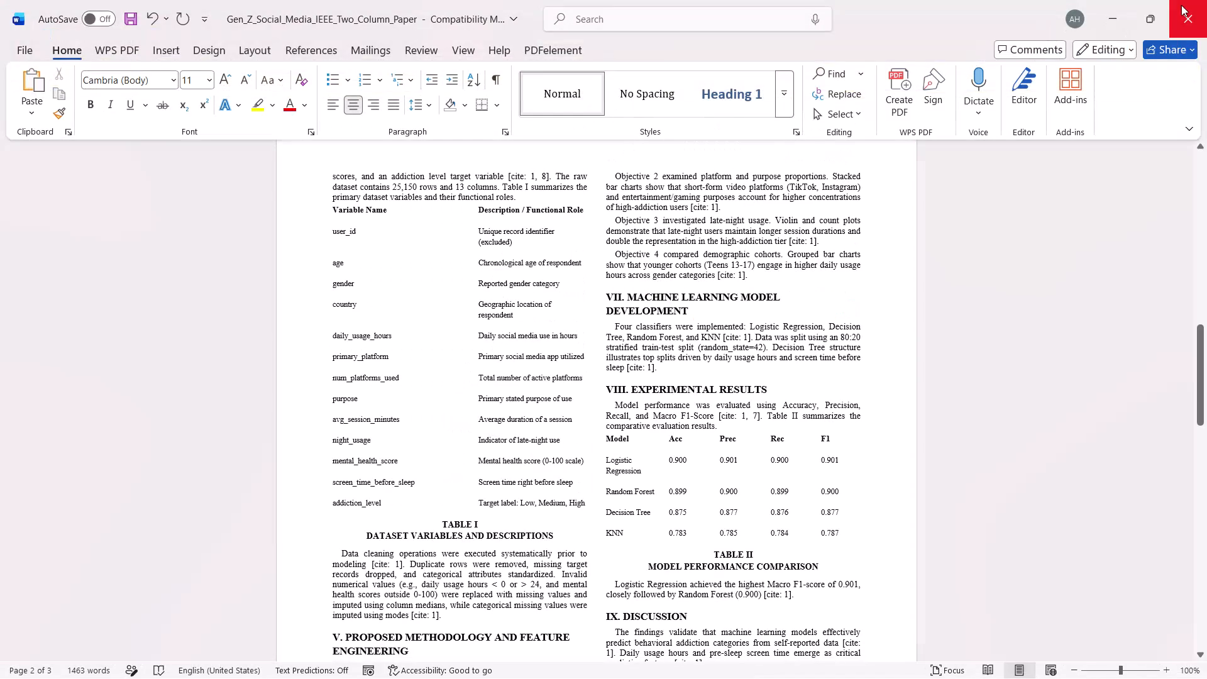
# Examine the rest of the paper, from the methodology and results sections through the reference list.
pyautogui.scroll(-2, 780, 502)
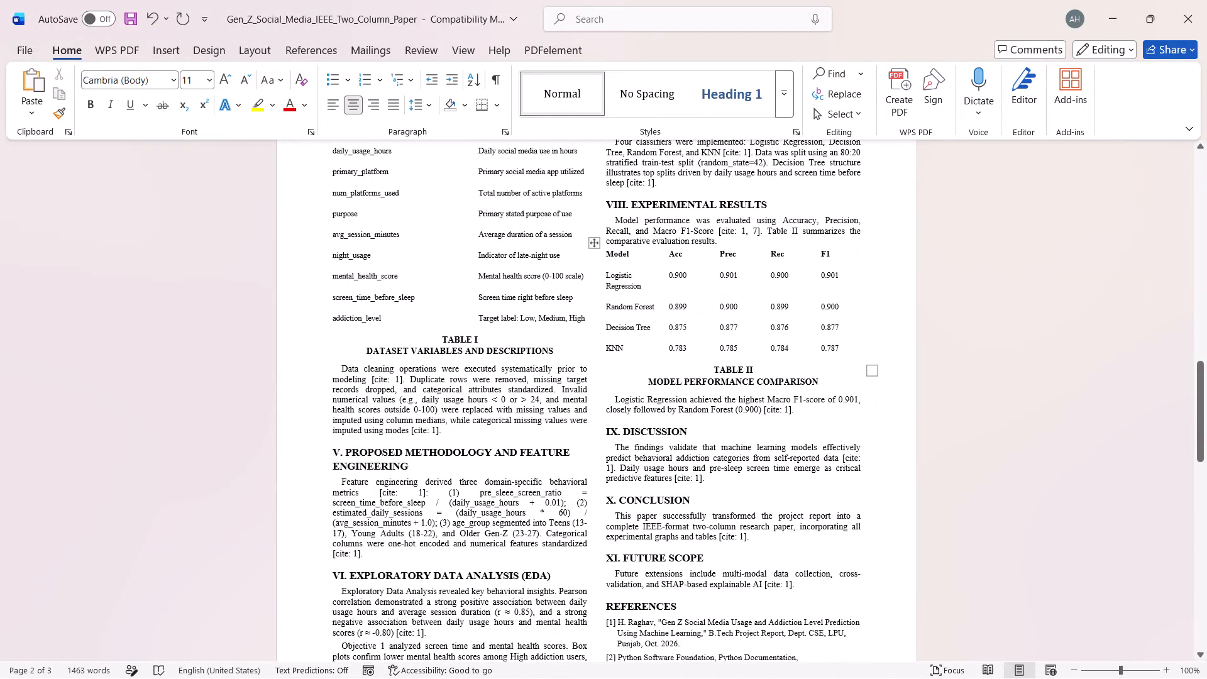
pyautogui.scroll(-1, 780, 502)
pyautogui.scroll(-2, 861, 457)
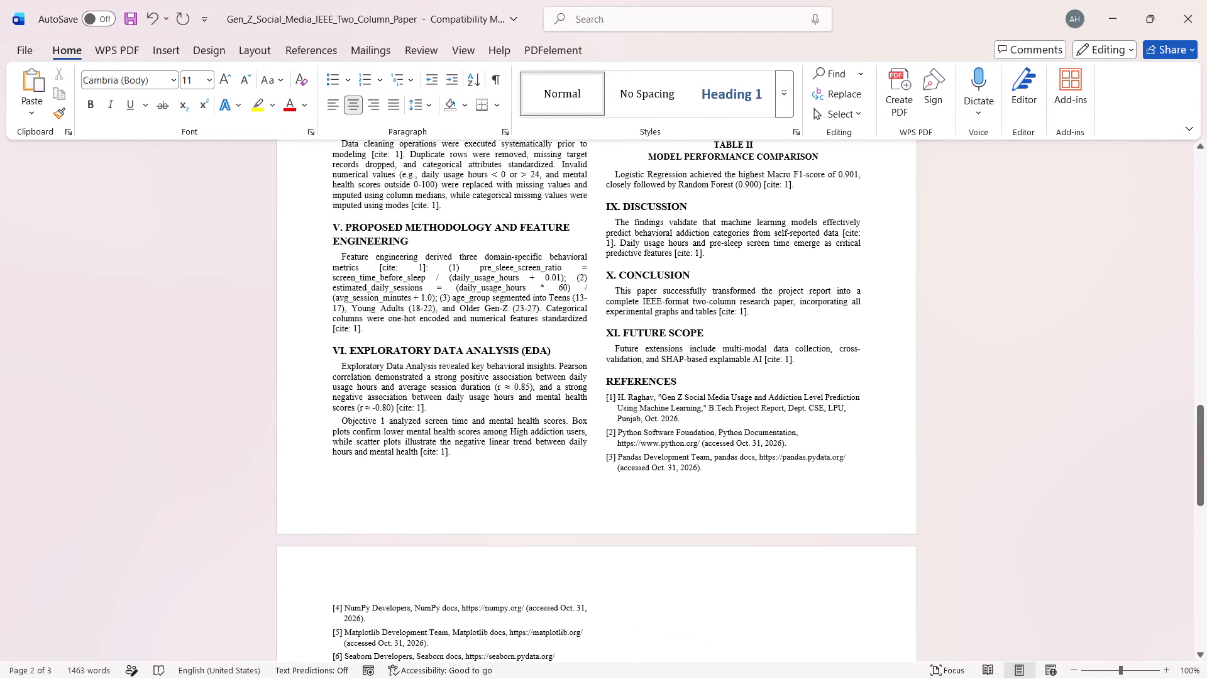
pyautogui.scroll(-4, 861, 457)
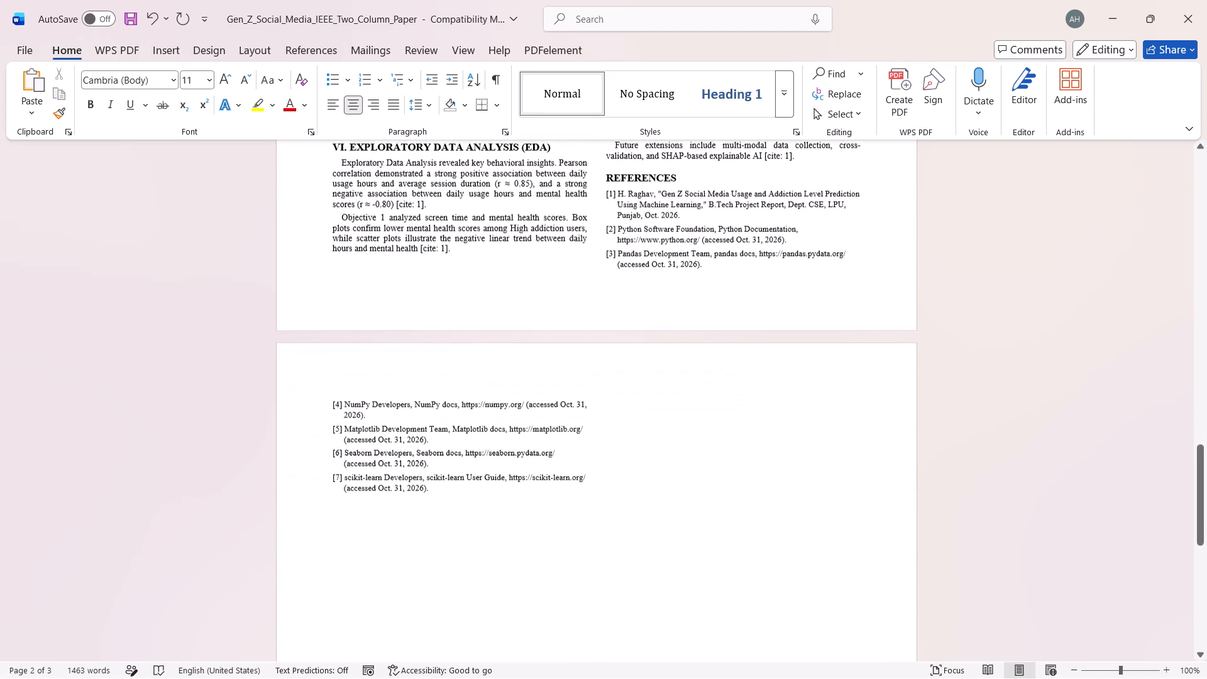
pyautogui.scroll(-1, 861, 457)
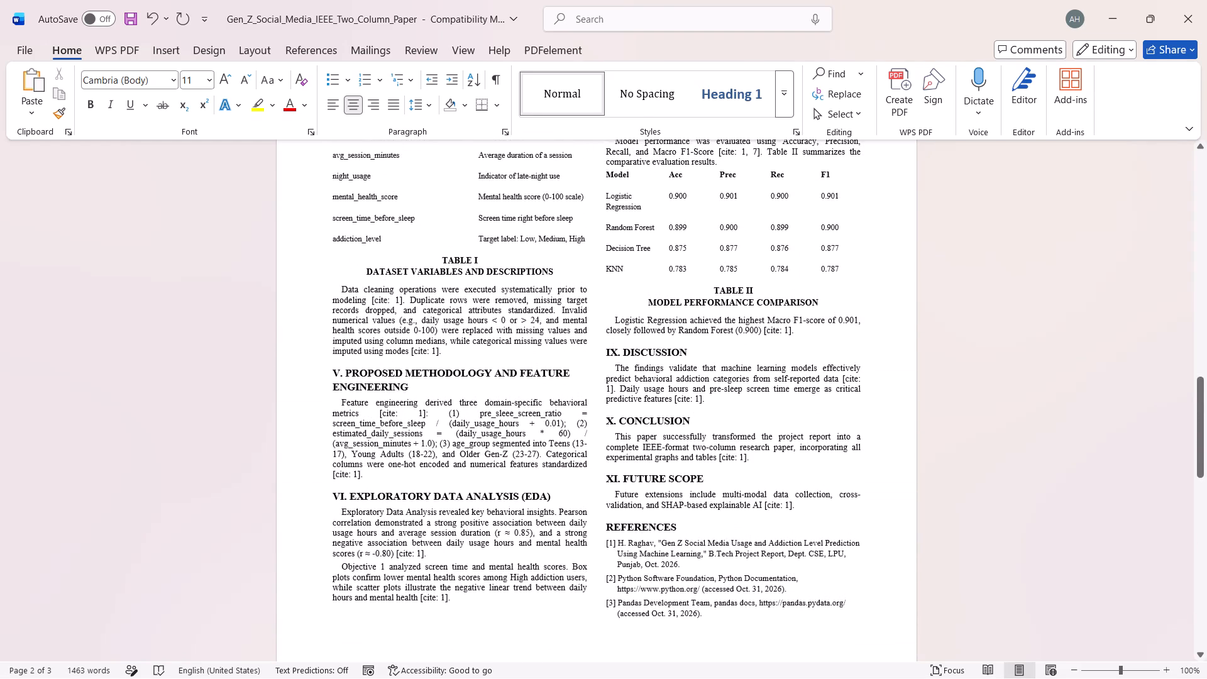
pyautogui.scroll(4, 861, 457)
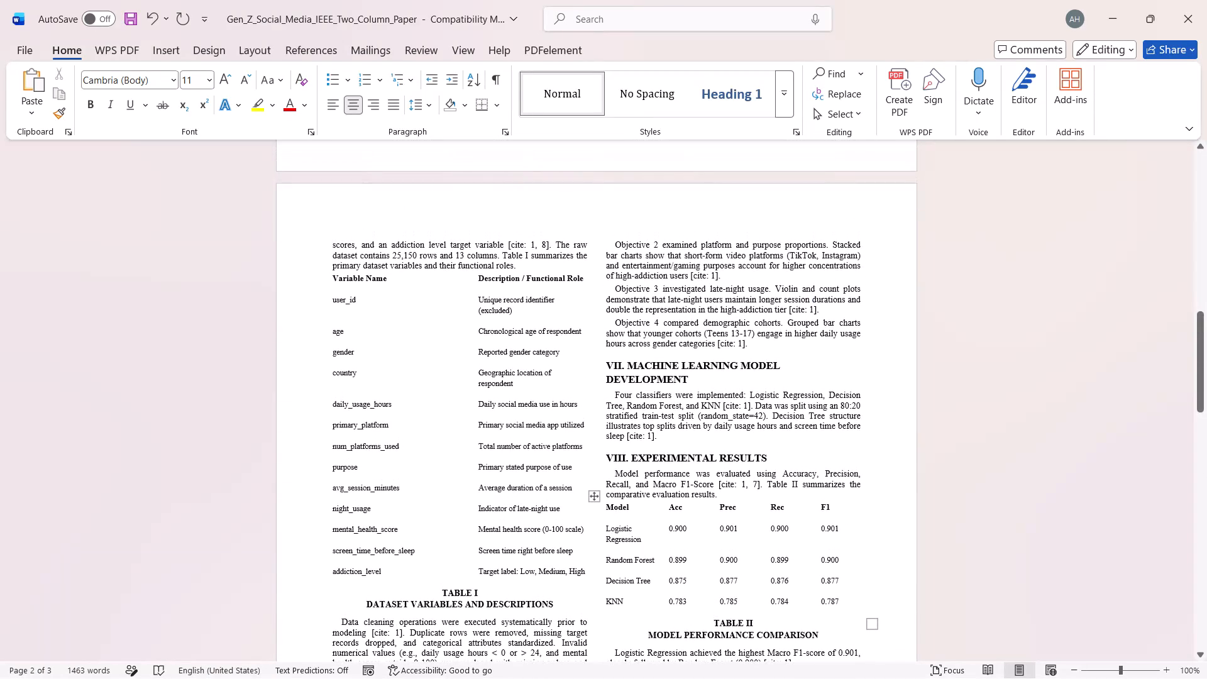
# Insert a new line after the paragraph in section VII, Machine Learning Model Development.
pyautogui.click(678, 443)
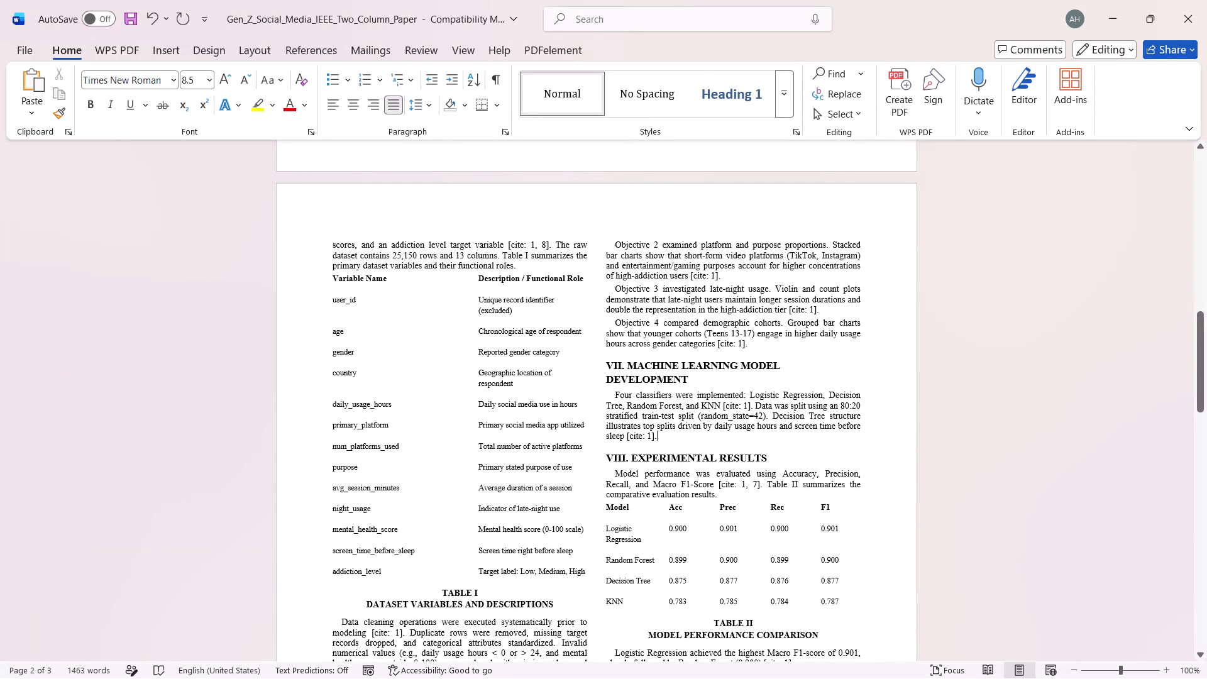
pyautogui.press('Return')
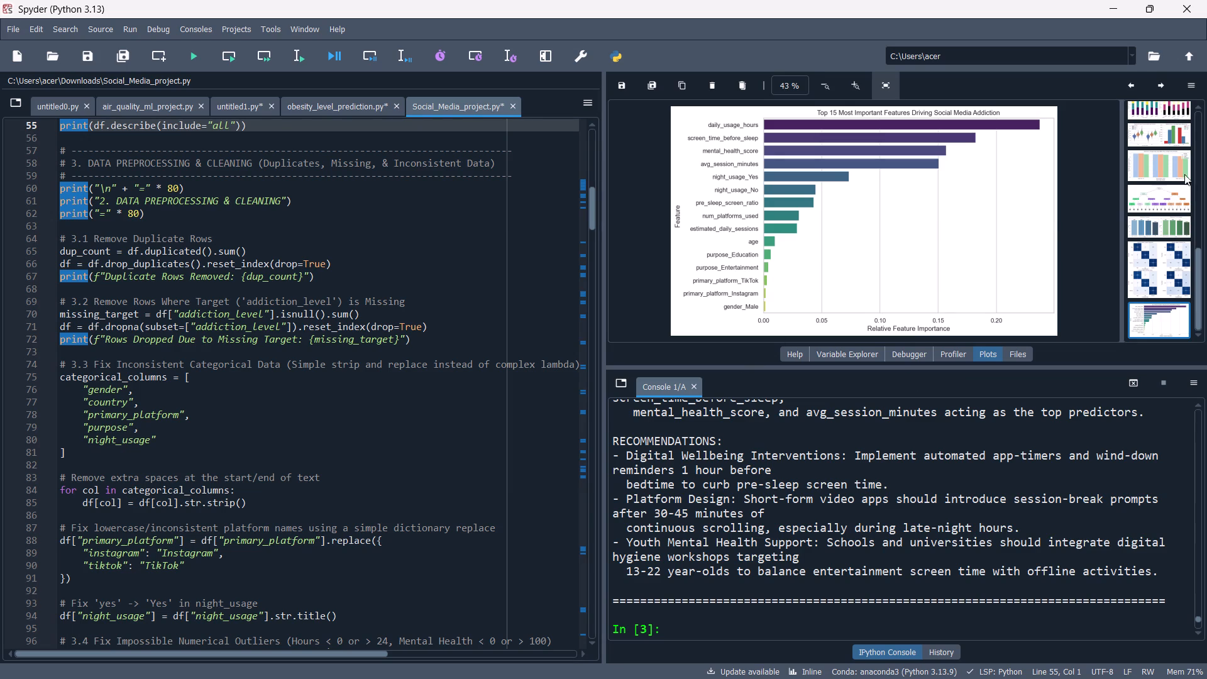
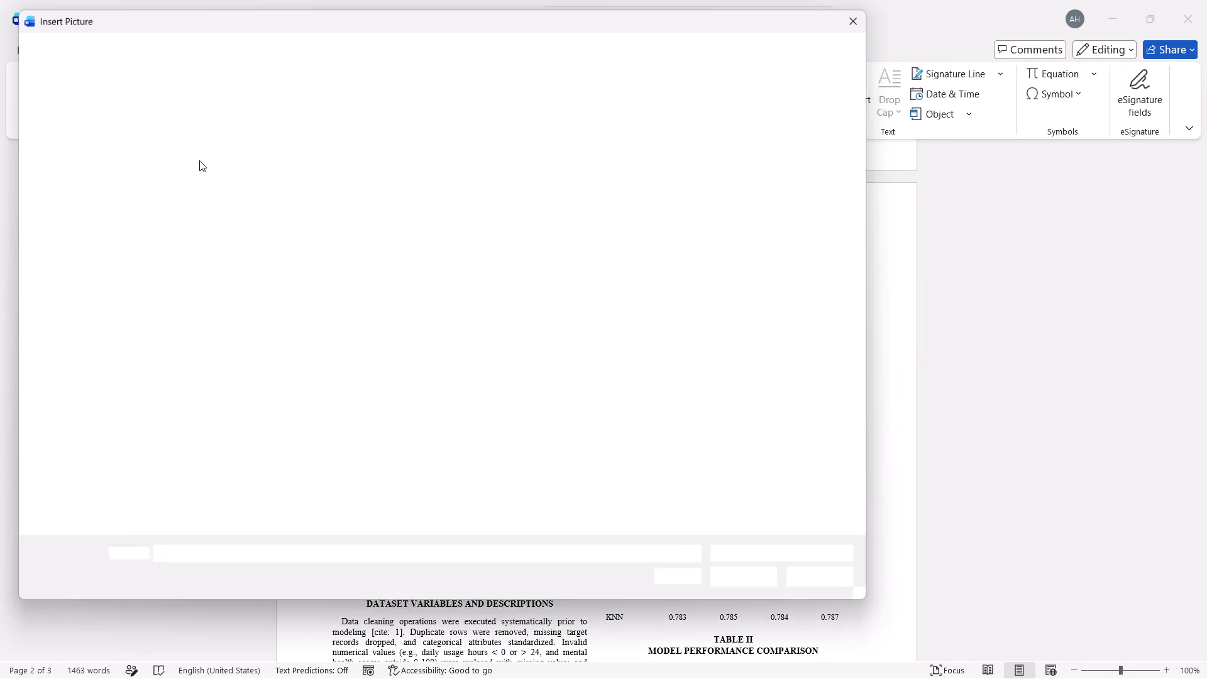
pyautogui.doubleClick(367, 148)
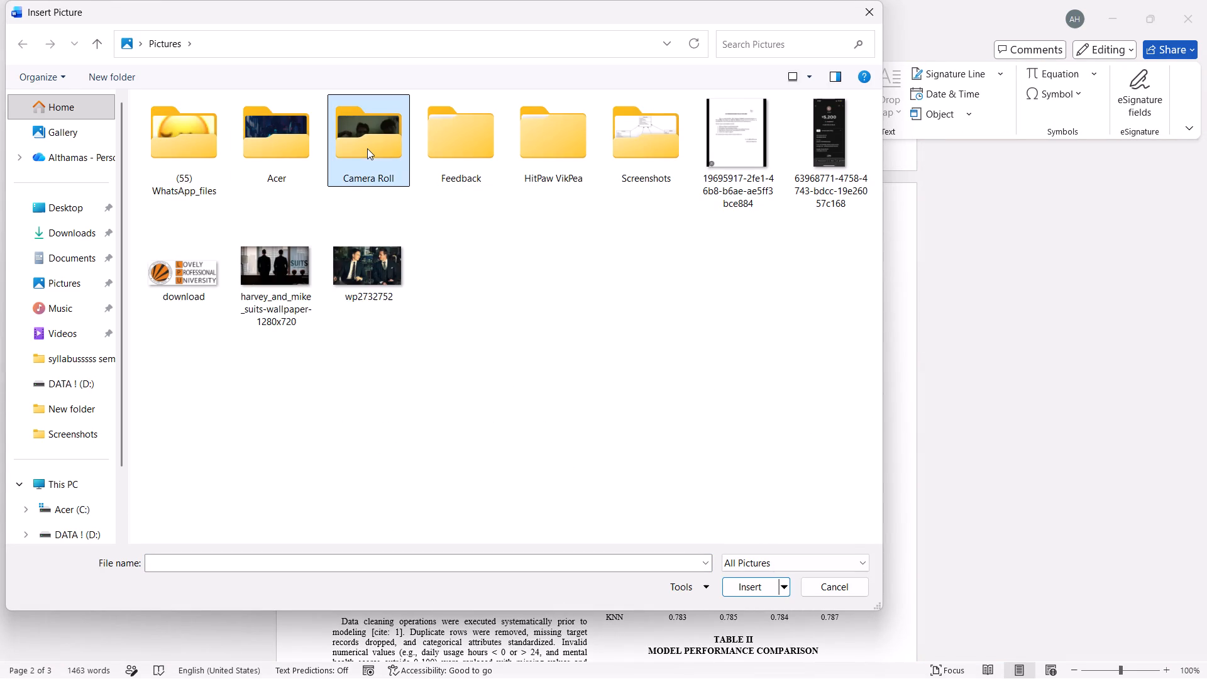
pyautogui.click(18, 42)
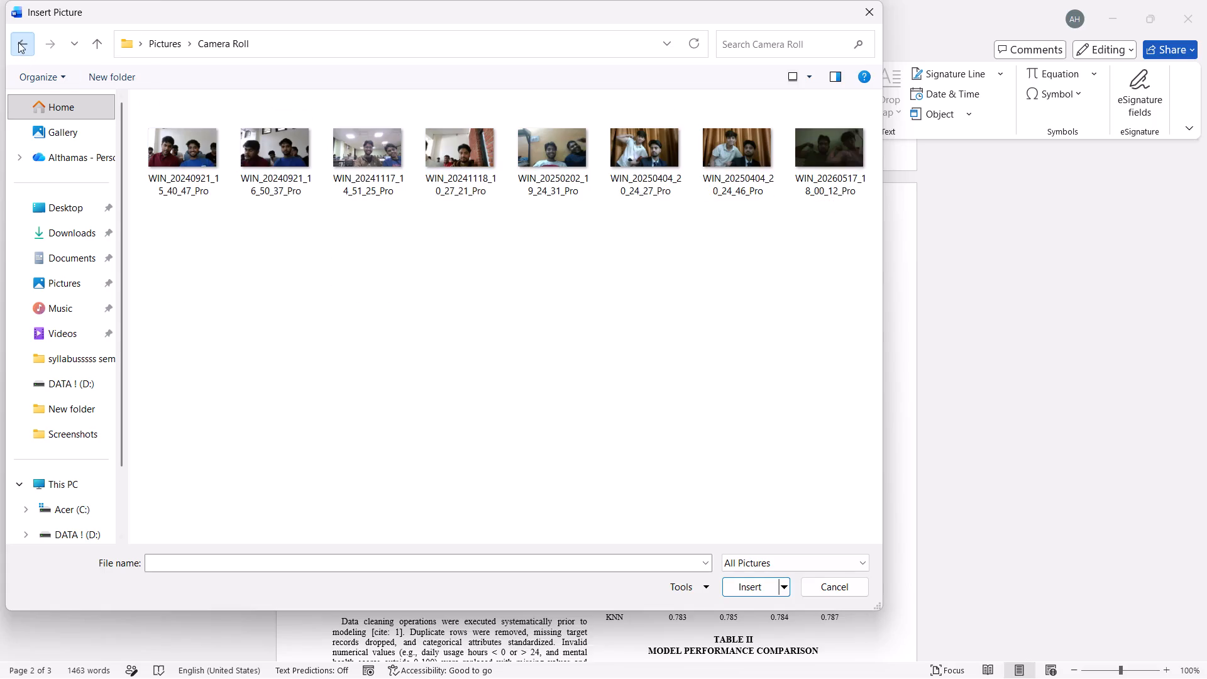
pyautogui.doubleClick(645, 153)
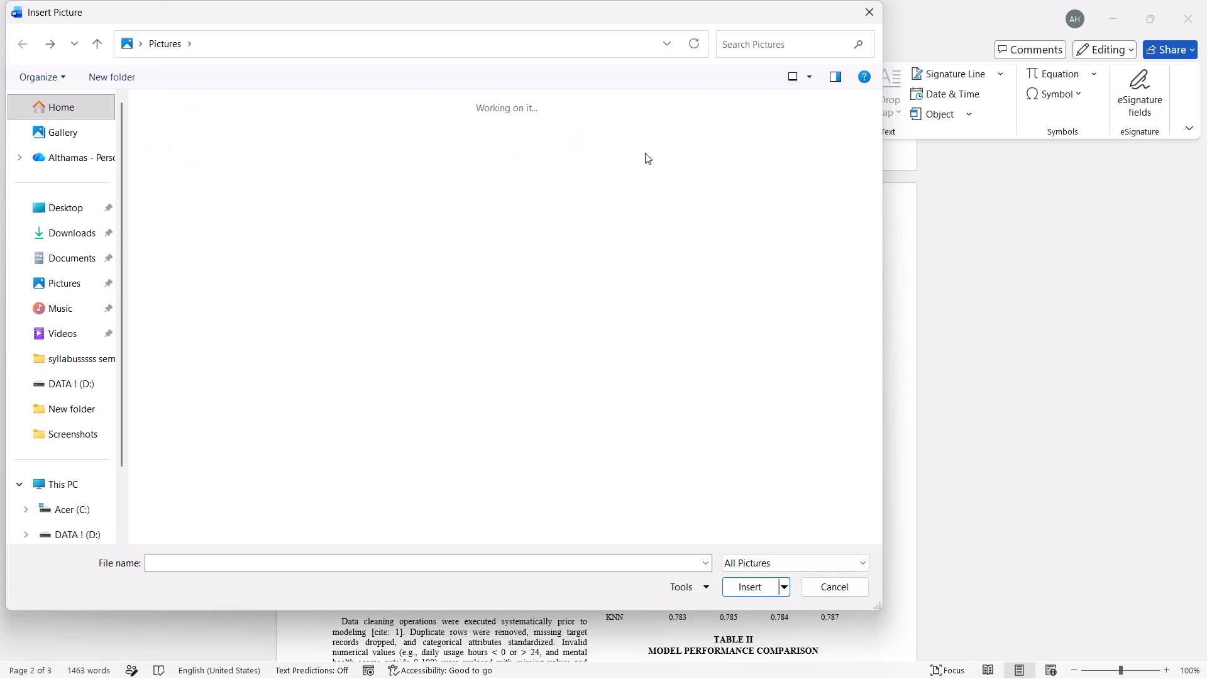
pyautogui.moveTo(877, 118); pyautogui.dragTo(883, 233)
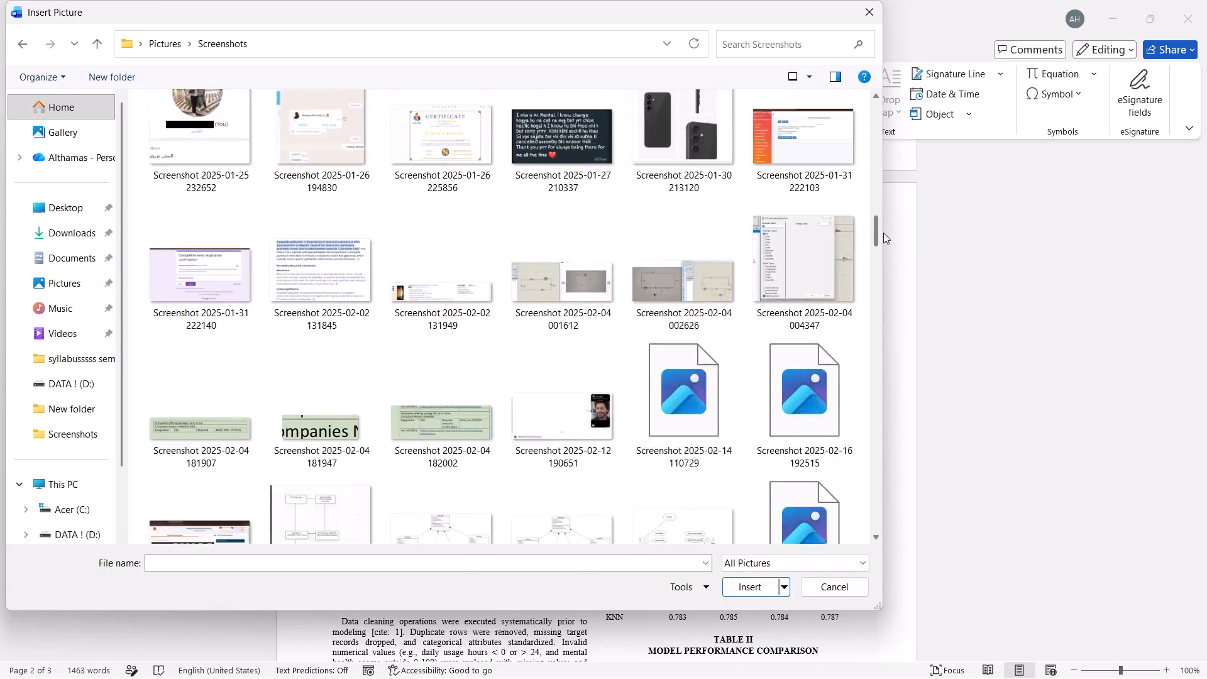
pyautogui.moveTo(883, 233); pyautogui.dragTo(891, 321)
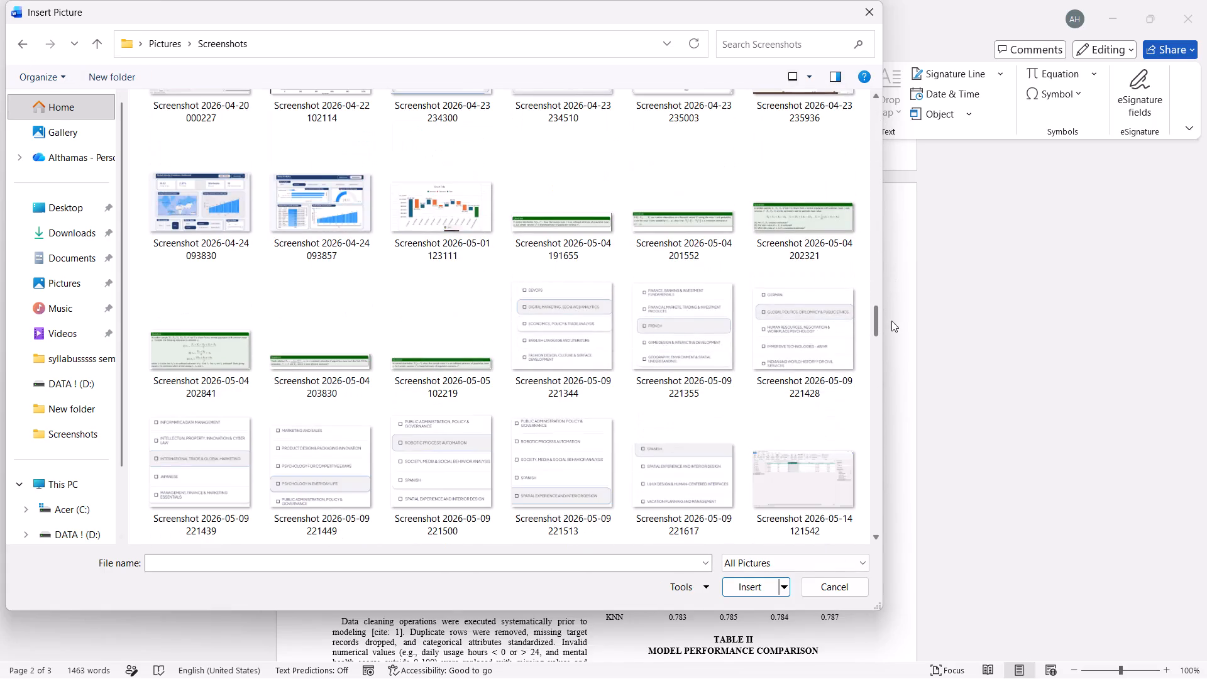
pyautogui.moveTo(891, 321); pyautogui.dragTo(887, 378)
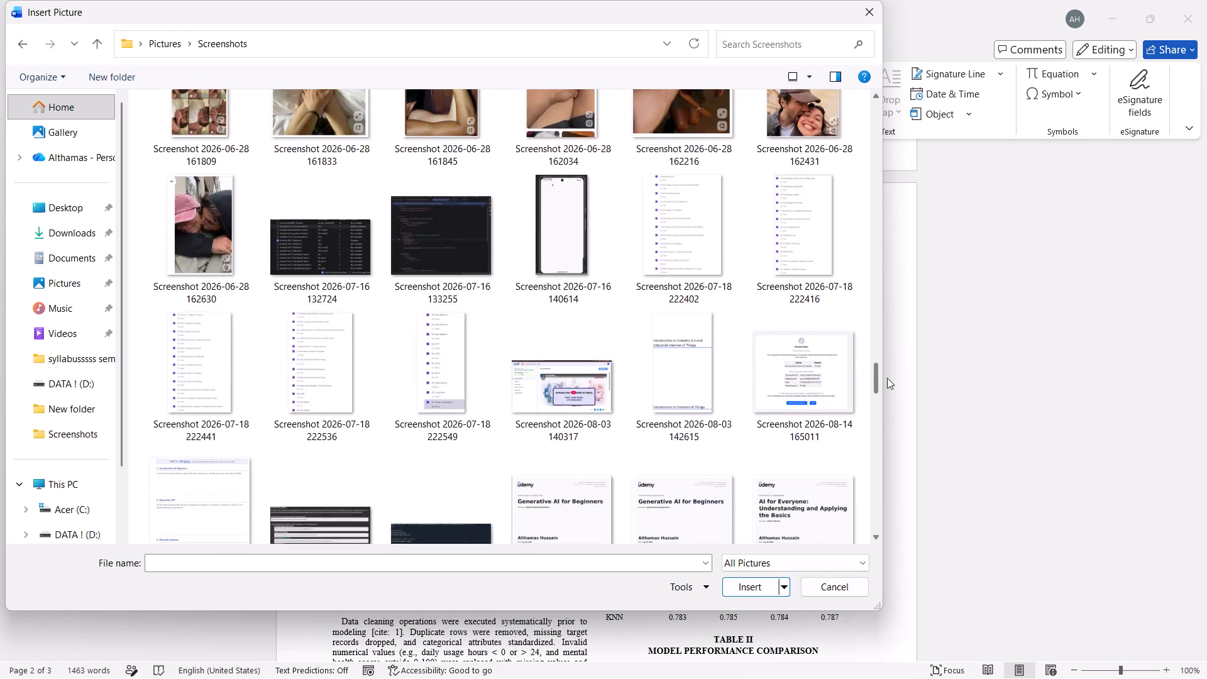
pyautogui.moveTo(887, 378); pyautogui.dragTo(890, 356)
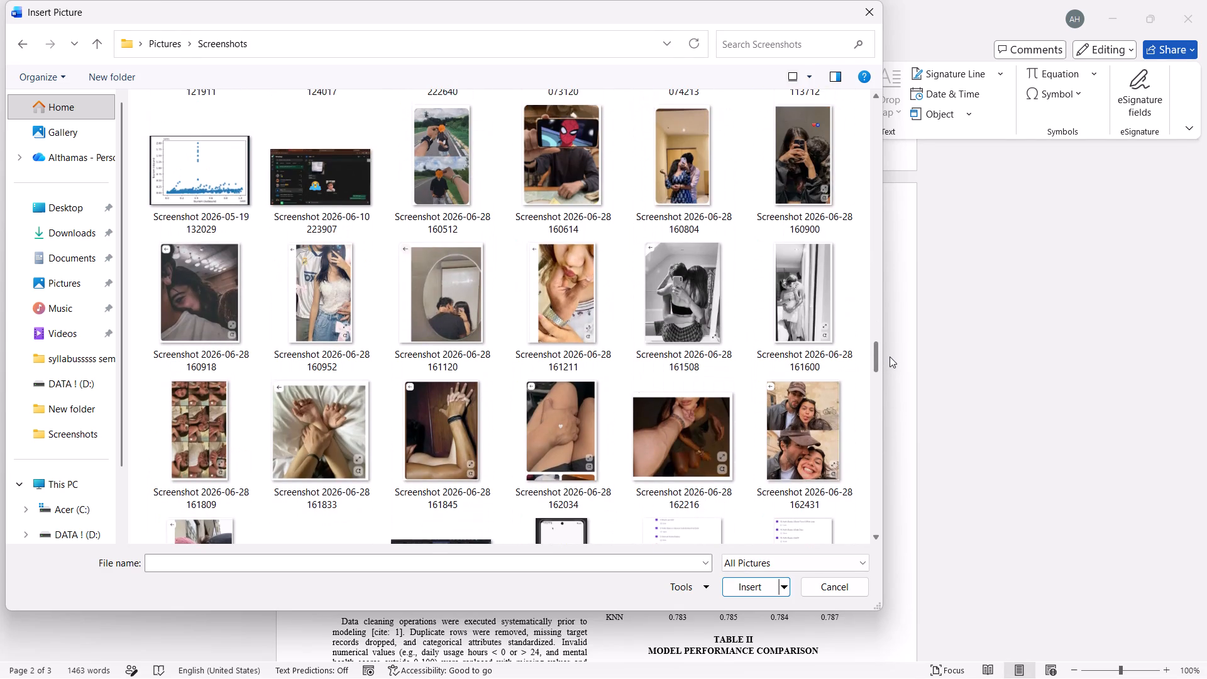
pyautogui.moveTo(890, 356); pyautogui.dragTo(890, 445)
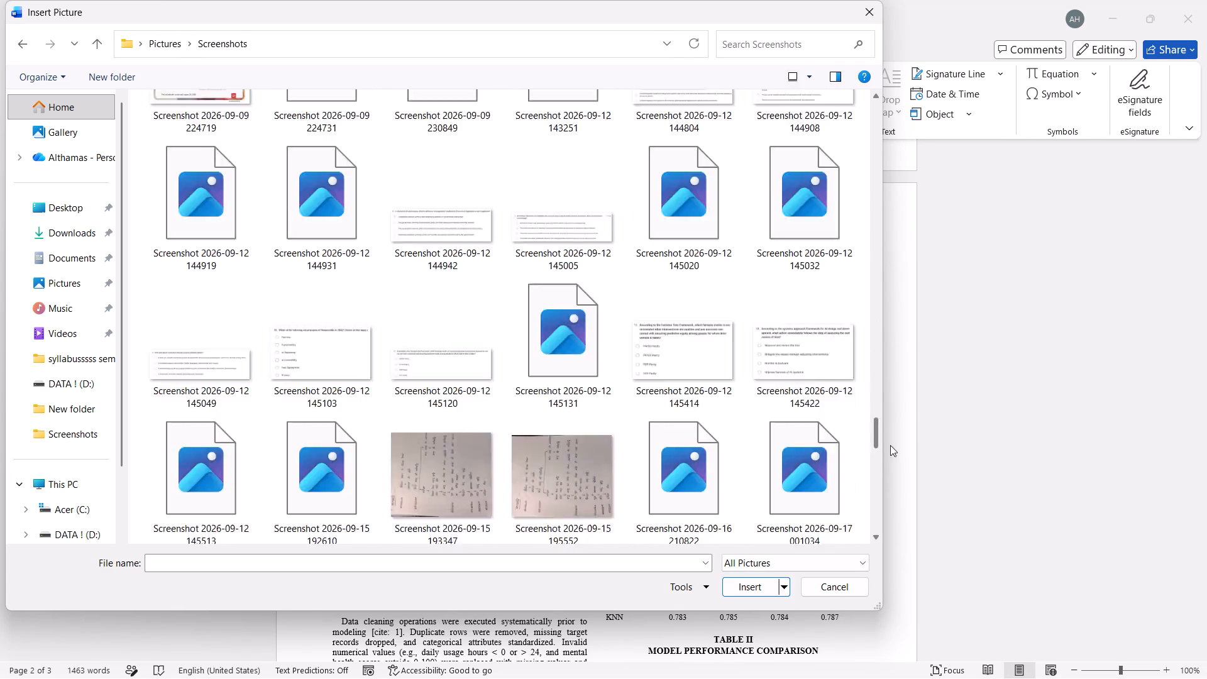
pyautogui.moveTo(890, 445); pyautogui.dragTo(887, 556)
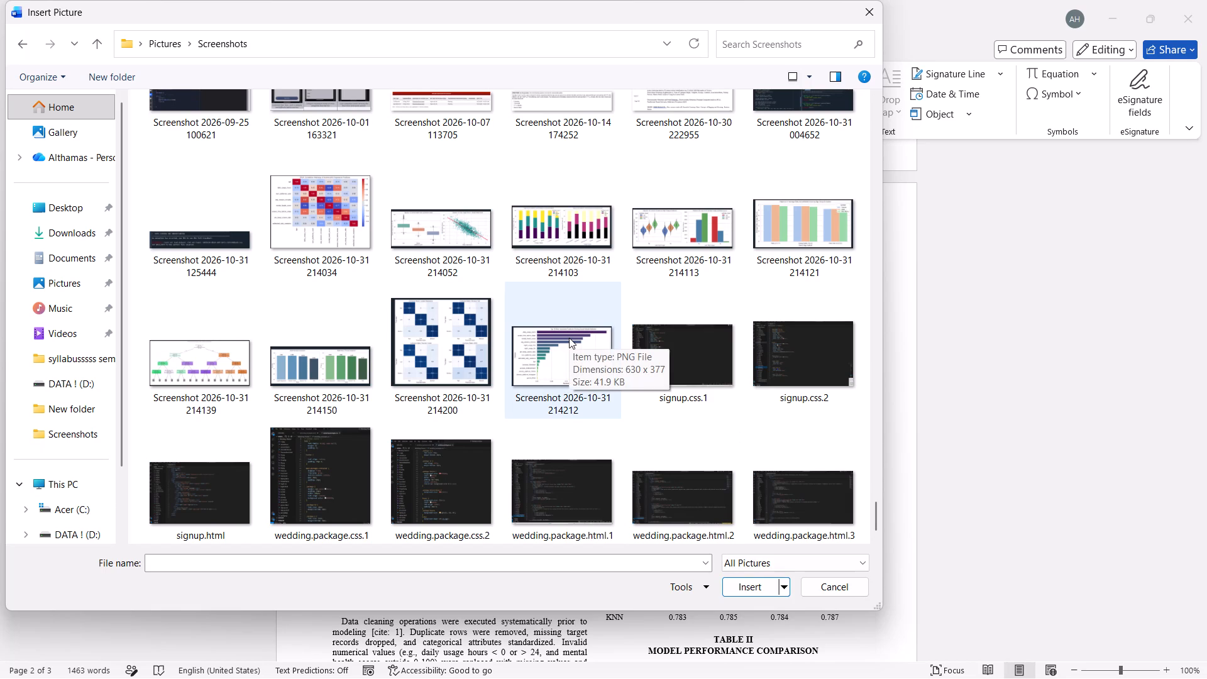
pyautogui.doubleClick(229, 335)
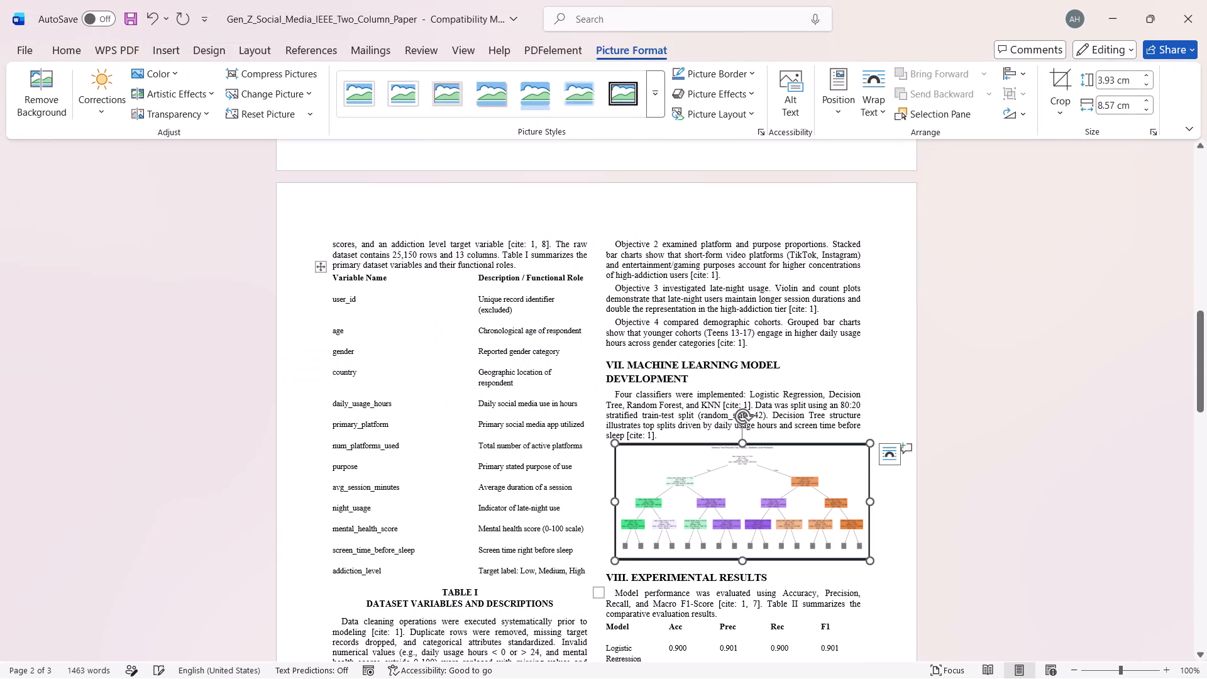
pyautogui.click(981, 490)
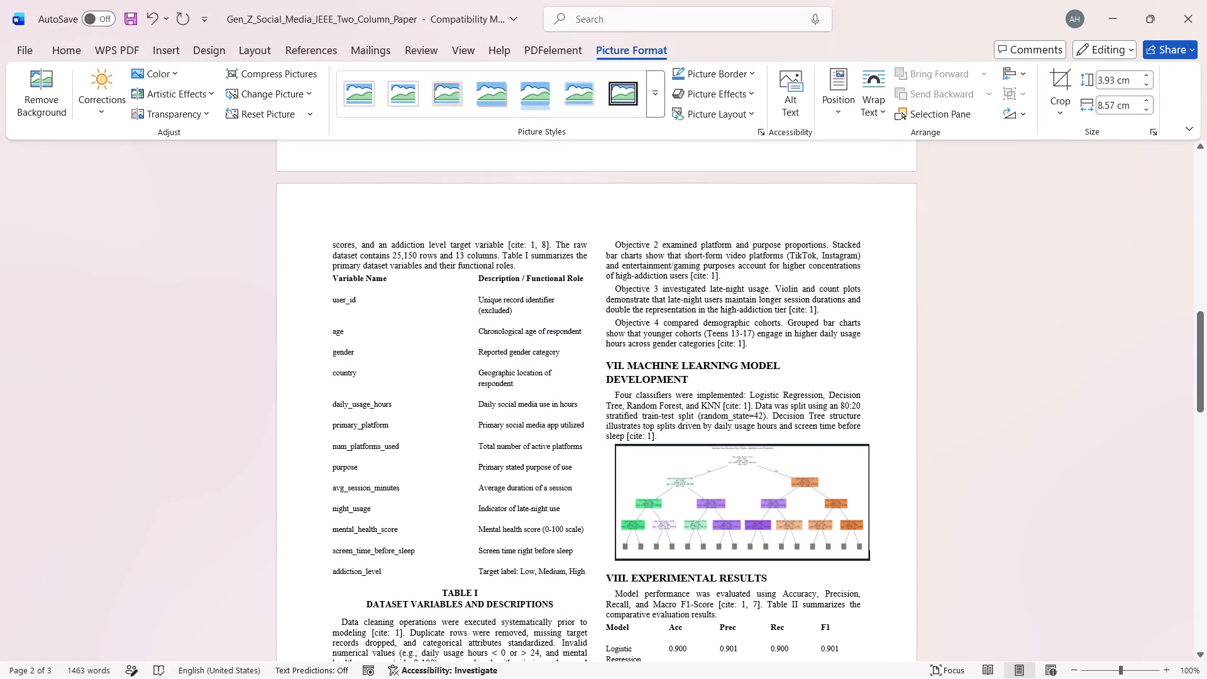
# Look over the page around the decision tree picture, through Experimental Results, Table II, Discussion and Conclusion.
pyautogui.scroll(-2, 799, 521)
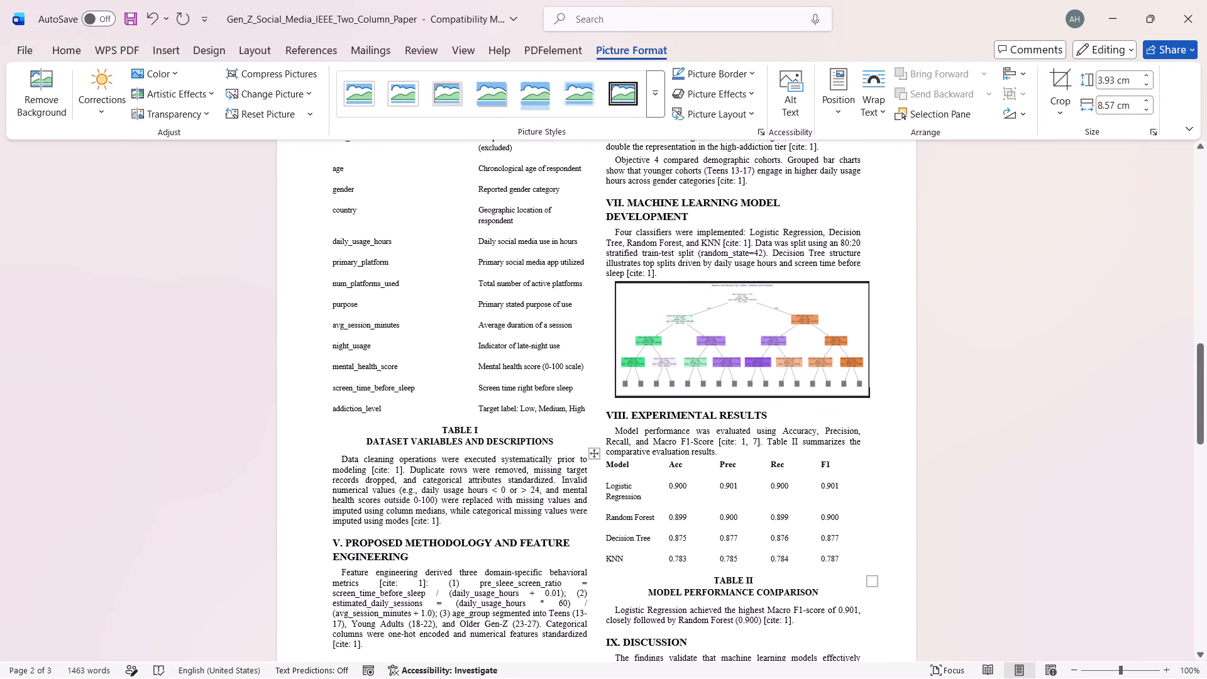
pyautogui.scroll(-3, 799, 521)
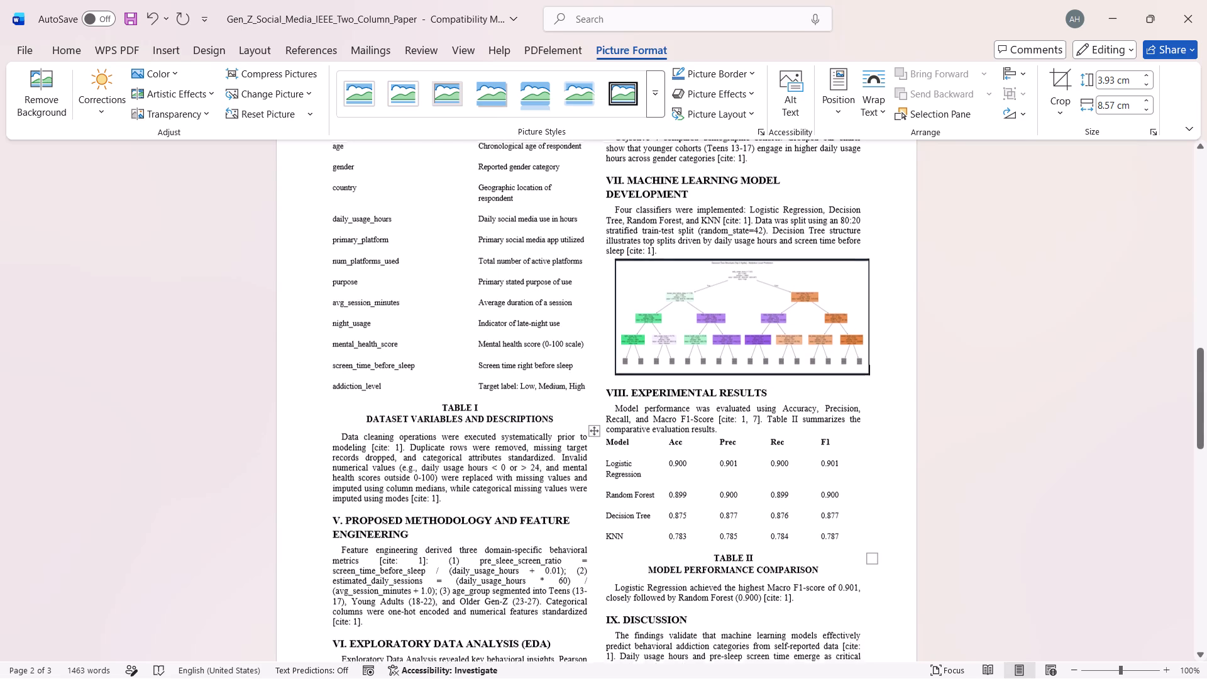
pyautogui.scroll(-1, 799, 521)
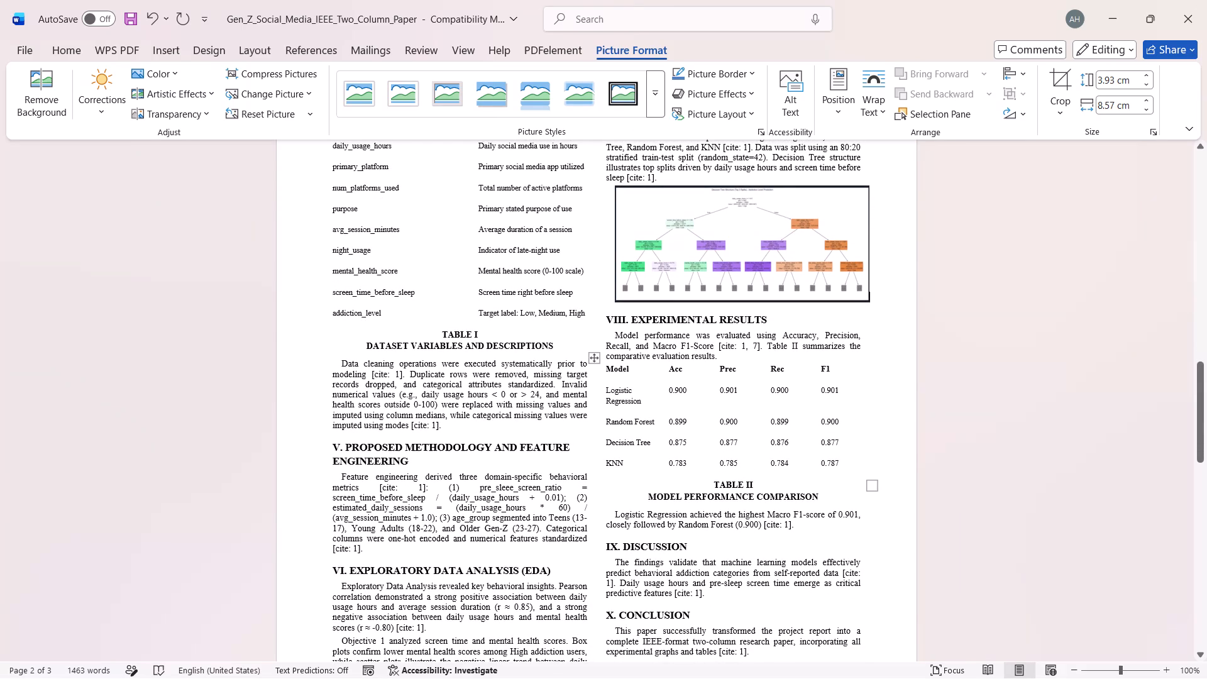
pyautogui.scroll(-1, 799, 521)
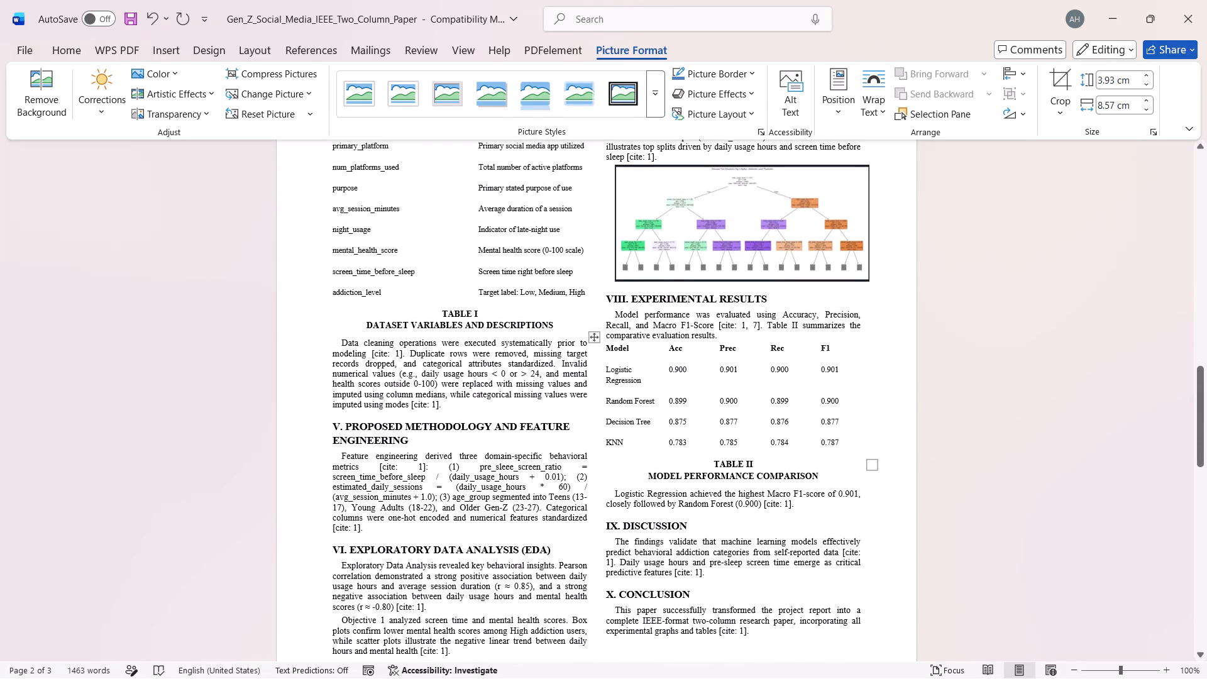
pyautogui.scroll(-1, 799, 521)
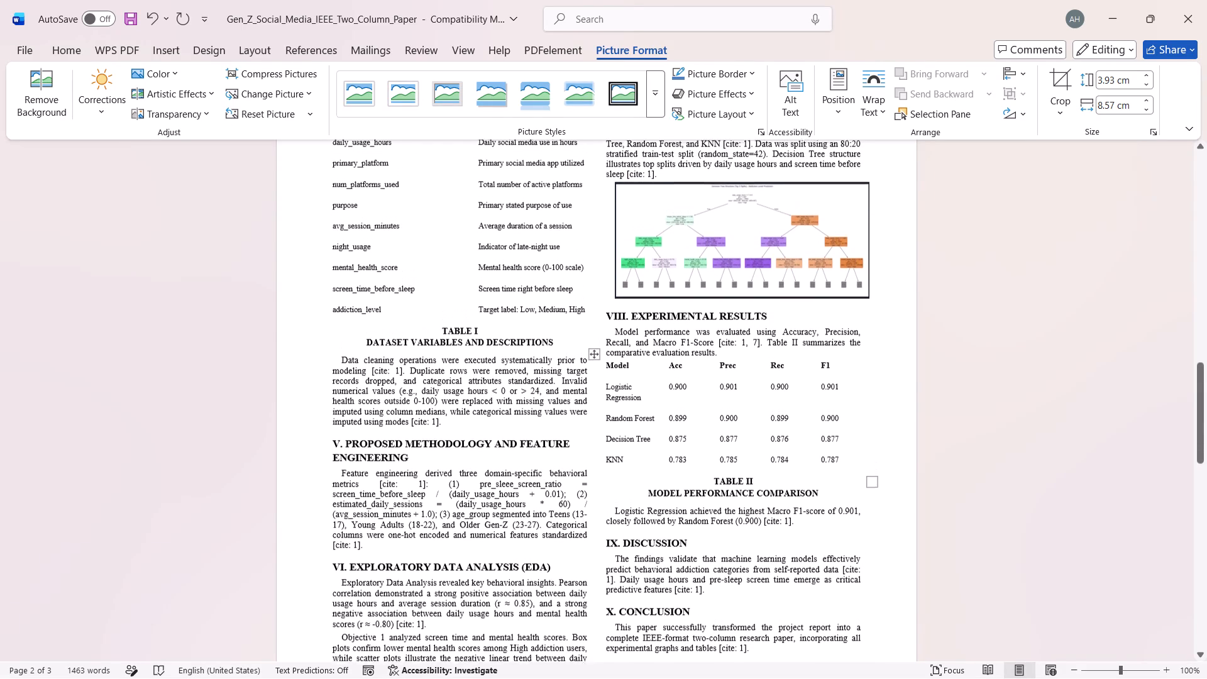
pyautogui.scroll(-1, 799, 521)
# Delete the [cite: 1] marker after "screen time before sleep" in Section VII, Machine Learning Model Development.
pyautogui.click(655, 199)
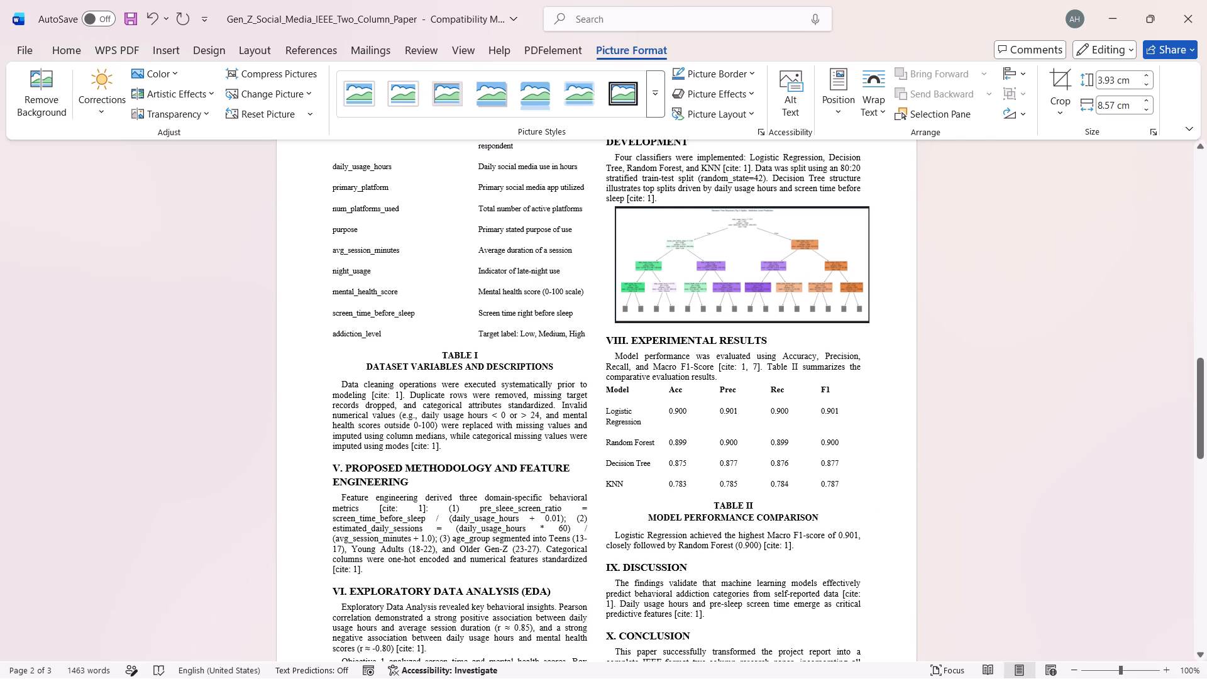
pyautogui.press('BackSpace')
pyautogui.press('BackSpace')
pyautogui.press('BackSpace')
pyautogui.press('BackSpace')
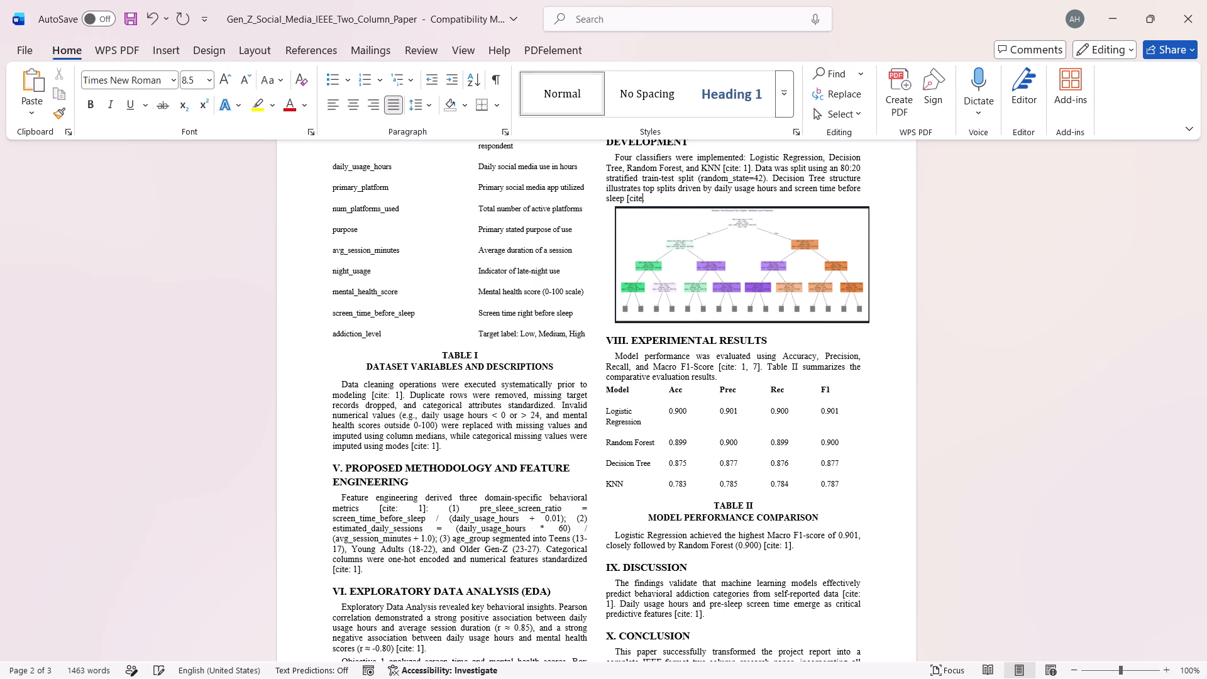
pyautogui.press('BackSpace')
pyautogui.press('BackSpace')
pyautogui.press('BackSpace')
pyautogui.press('BackSpace')
pyautogui.press('BackSpace')
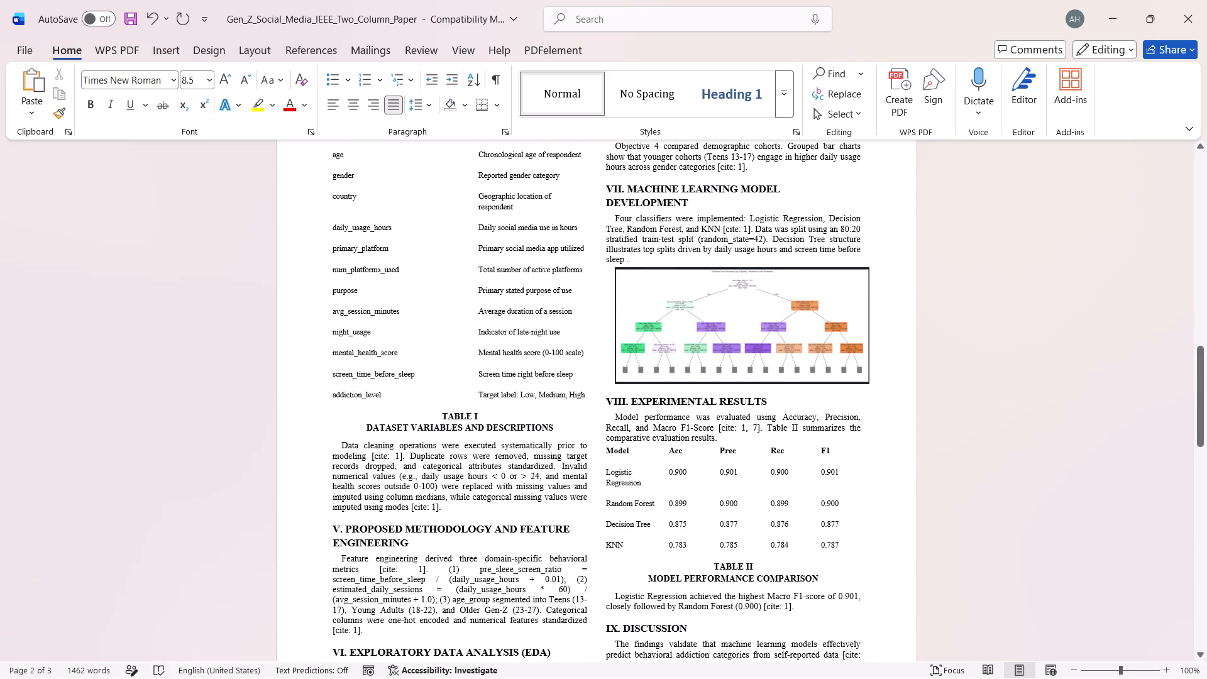
# Delete the [cite: 1] marker after "Random Forest, and KNN" in Section VII's first sentence.
pyautogui.click(751, 231)
pyautogui.press('BackSpace')
pyautogui.press('BackSpace')
pyautogui.press('BackSpace')
pyautogui.press('BackSpace')
pyautogui.press('BackSpace')
pyautogui.press('BackSpace')
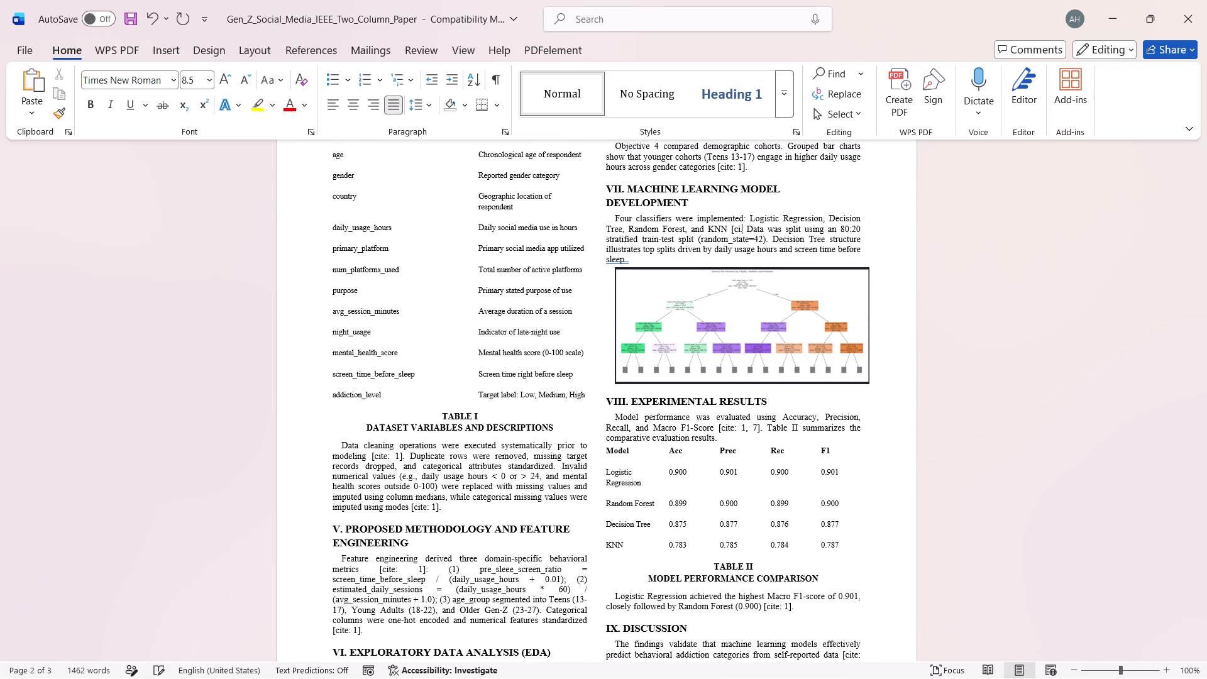
pyautogui.press('BackSpace')
pyautogui.press('BackSpace')
pyautogui.press('BackSpace')
# Delete the [cite: 1] marker after "experimental graphs and tables" at the end of Section X, Conclusion.
pyautogui.scroll(-2, 780, 275)
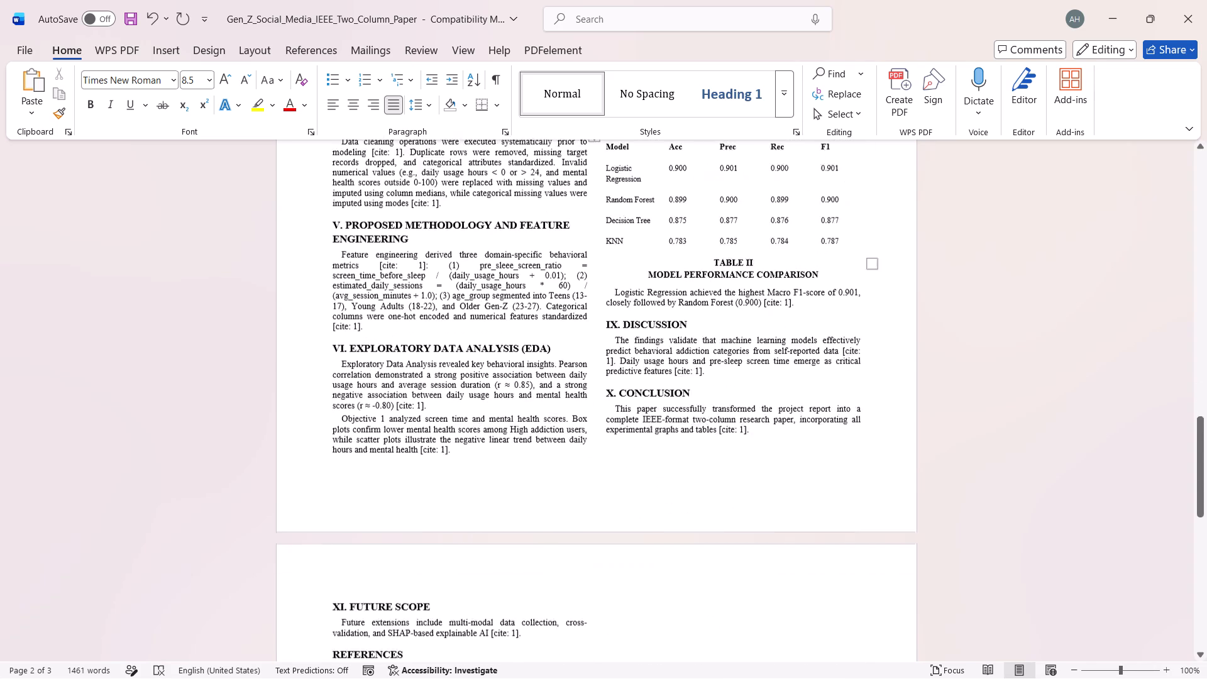
pyautogui.scroll(-1, 780, 275)
pyautogui.click(747, 334)
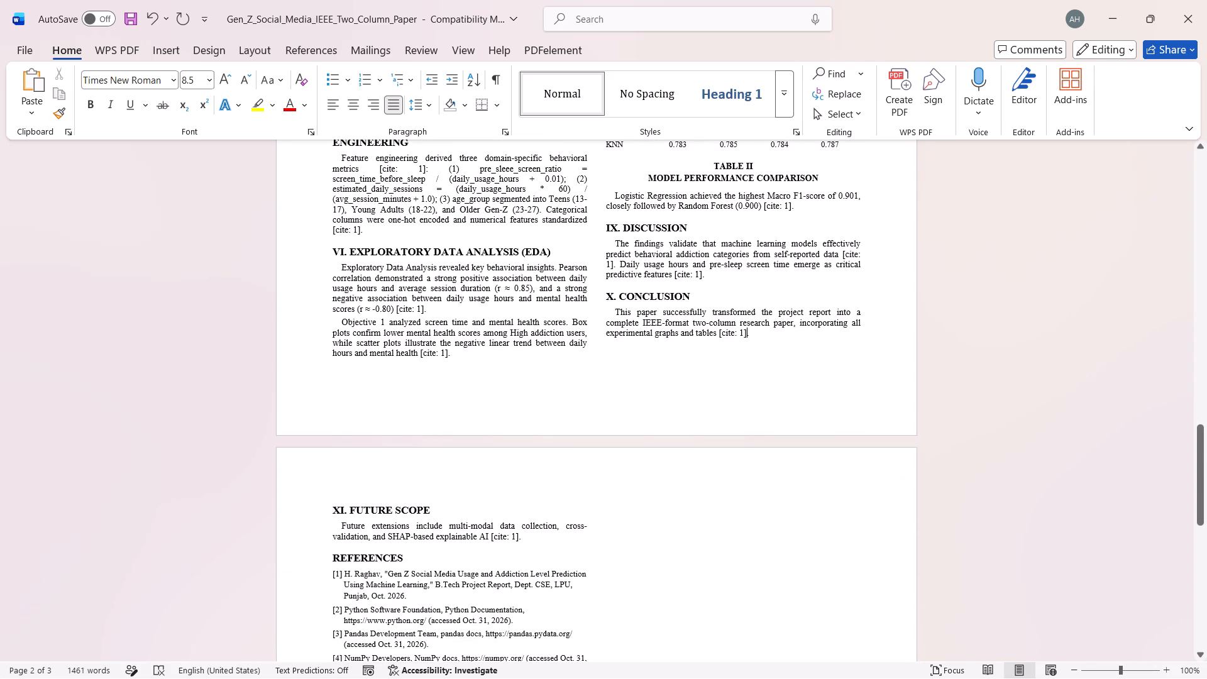
pyautogui.press('BackSpace')
pyautogui.press('BackSpace')
pyautogui.press('BackSpace')
pyautogui.press('BackSpace')
pyautogui.press('BackSpace')
pyautogui.press('BackSpace')
pyautogui.press('BackSpace')
pyautogui.press('BackSpace')
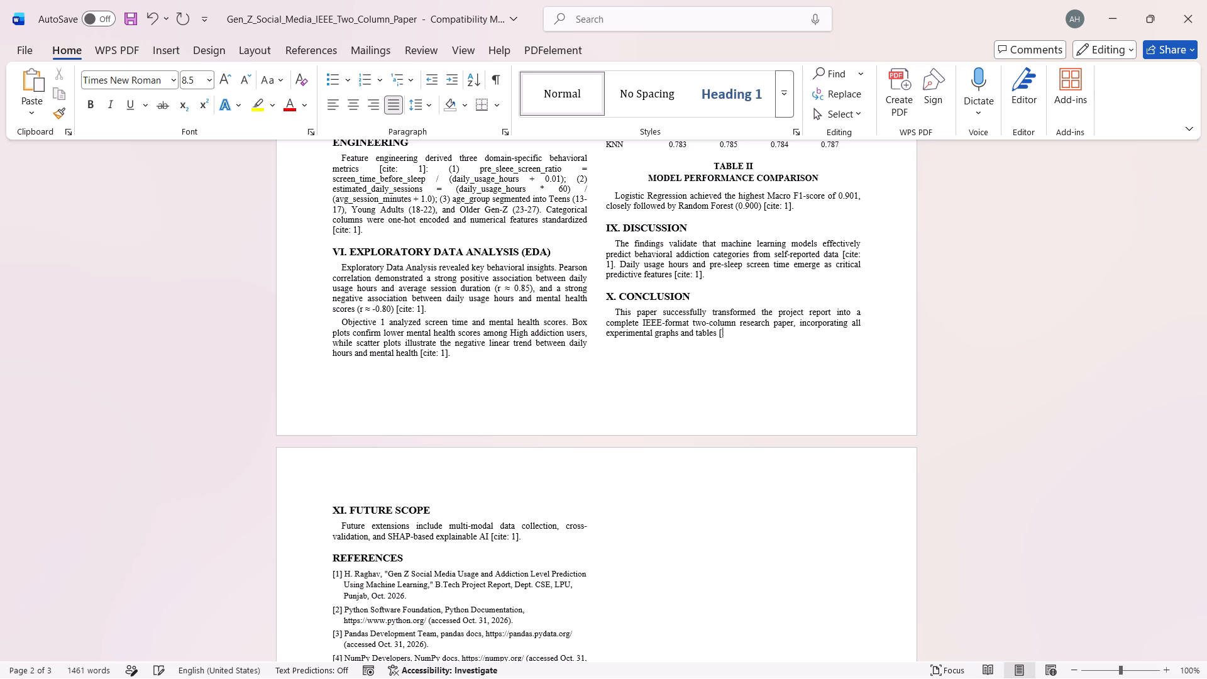
pyautogui.press('BackSpace')
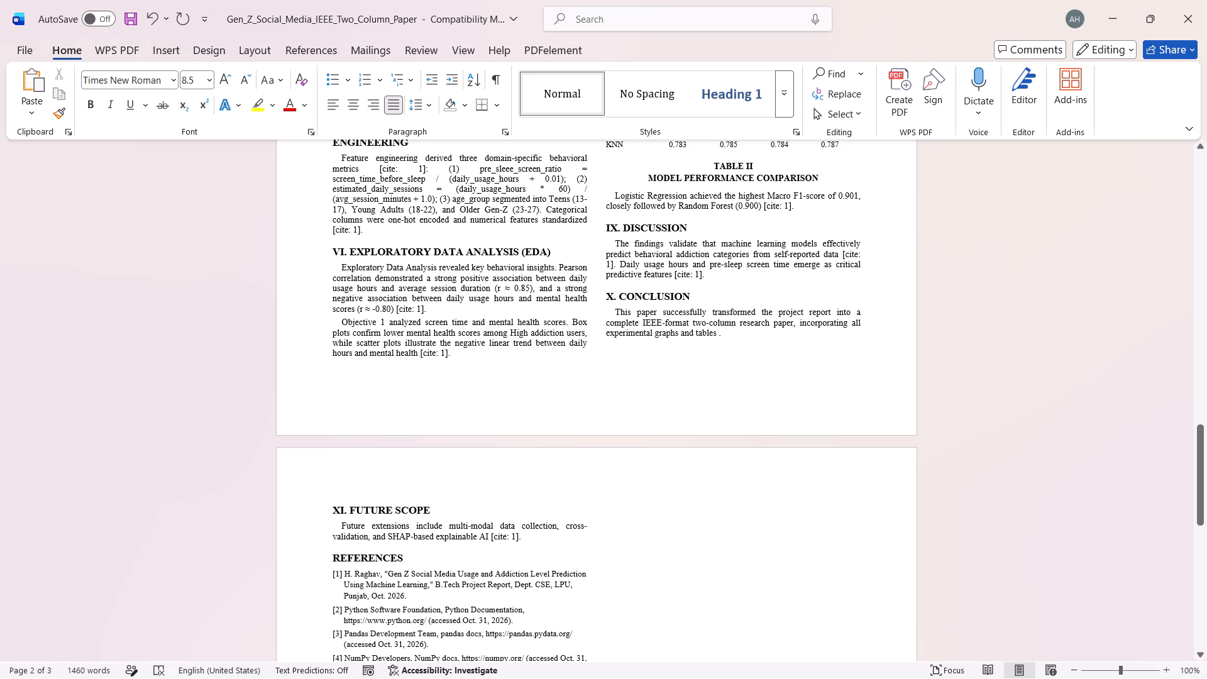
# Delete the [cite: 1] marker and its leading space at the end of the Objective 1 paragraph in Section VI.
pyautogui.click(447, 356)
pyautogui.press('BackSpace')
pyautogui.press('BackSpace')
pyautogui.press('BackSpace')
pyautogui.press('BackSpace')
pyautogui.press('BackSpace')
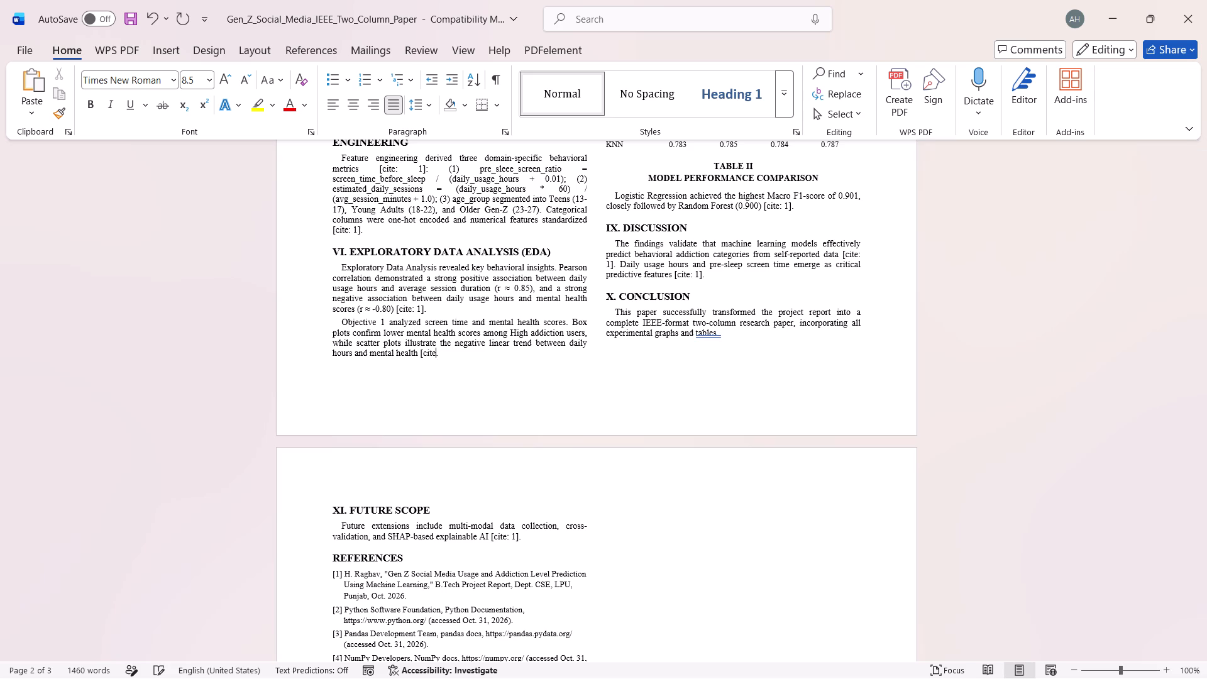
pyautogui.press('BackSpace')
pyautogui.press('BackSpace')
pyautogui.press('BackSpace')
pyautogui.press('BackSpace')
pyautogui.press('BackSpace')
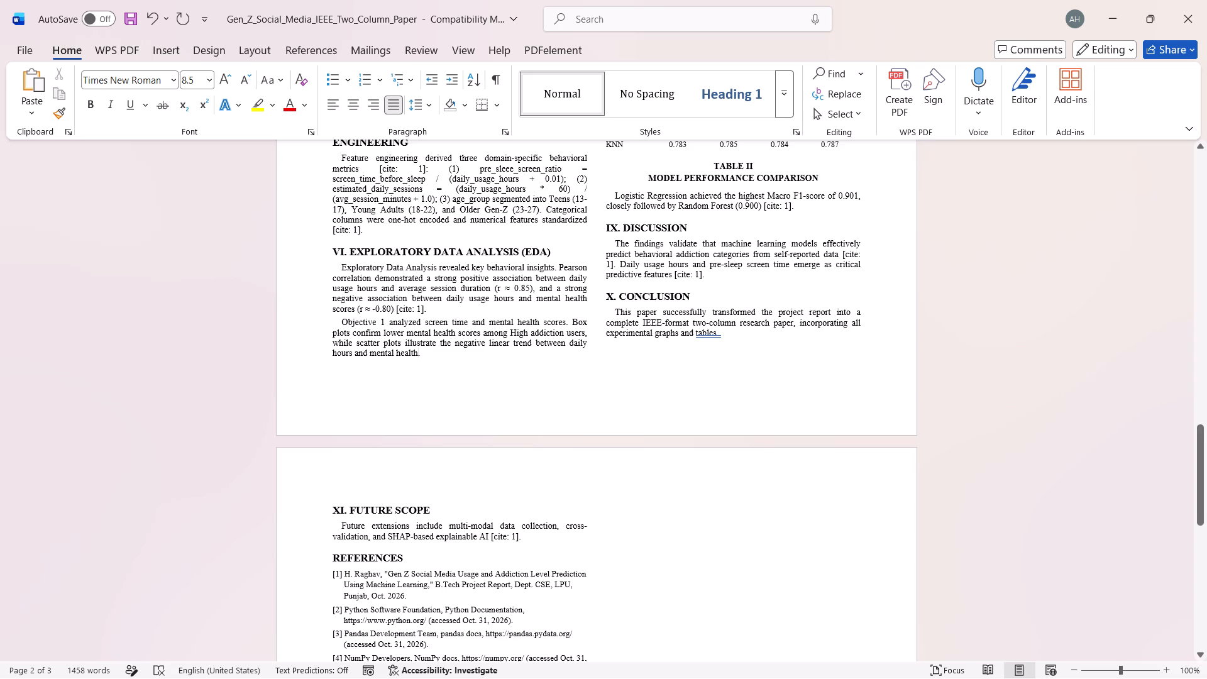
# Delete the [cite: 1] marker after "(r ≈ -0.80)" in the first paragraph of Section VI, Exploratory Data Analysis.
pyautogui.click(422, 311)
pyautogui.press('Right')
pyautogui.press('BackSpace')
pyautogui.press('BackSpace')
pyautogui.press('BackSpace')
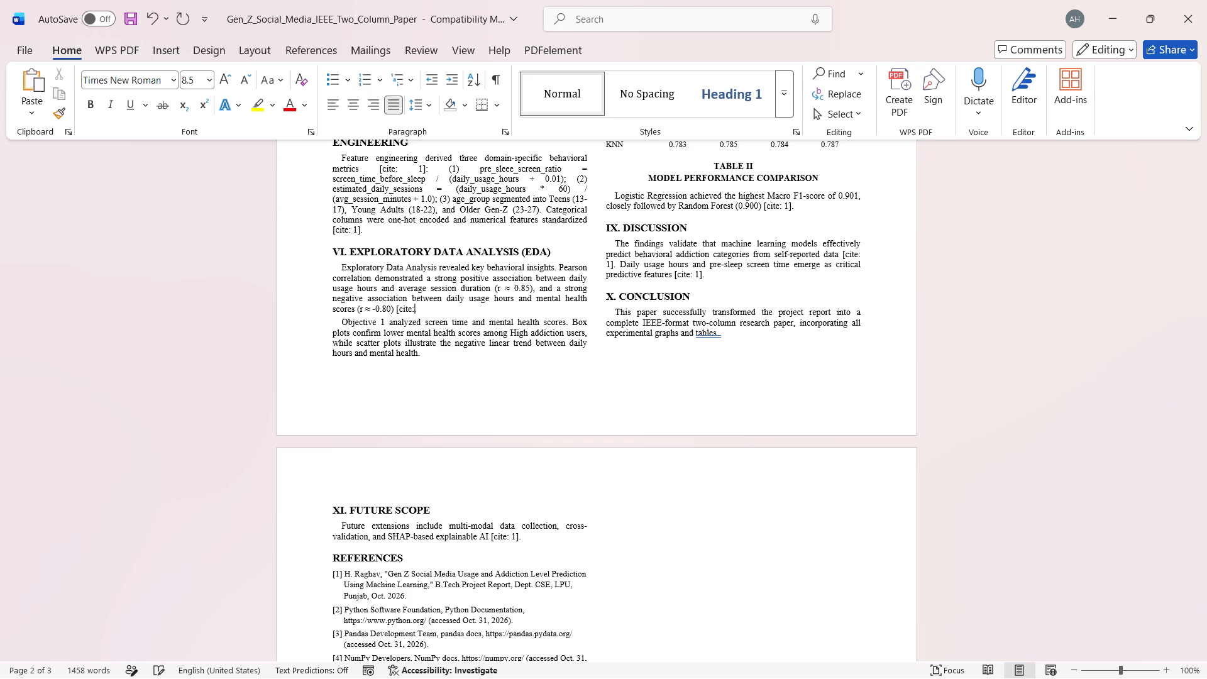
pyautogui.press('BackSpace')
pyautogui.press('BackSpace')
pyautogui.press('BackSpace')
pyautogui.press('BackSpace')
pyautogui.press('BackSpace')
pyautogui.press('BackSpace')
# Delete the [cite: 1] marker after "SHAP-based explainable AI" in Section XI, Future Scope.
pyautogui.scroll(1, 501, 332)
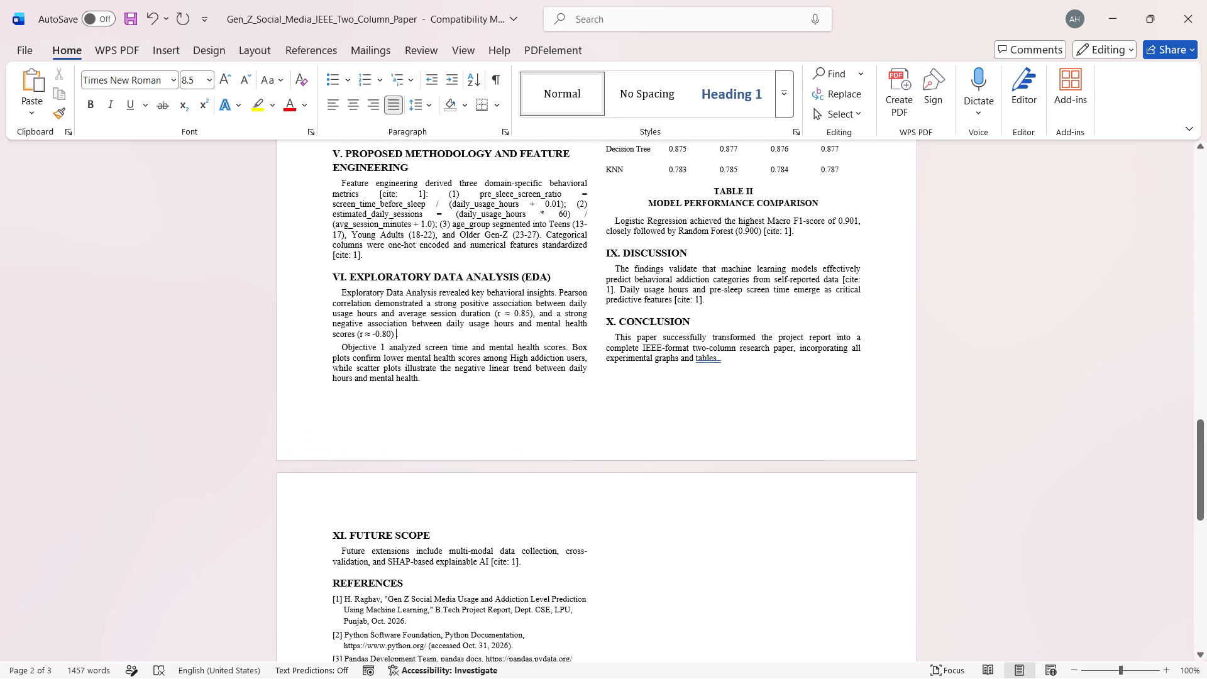
pyautogui.scroll(1, 501, 332)
pyautogui.click(517, 566)
pyautogui.press('BackSpace')
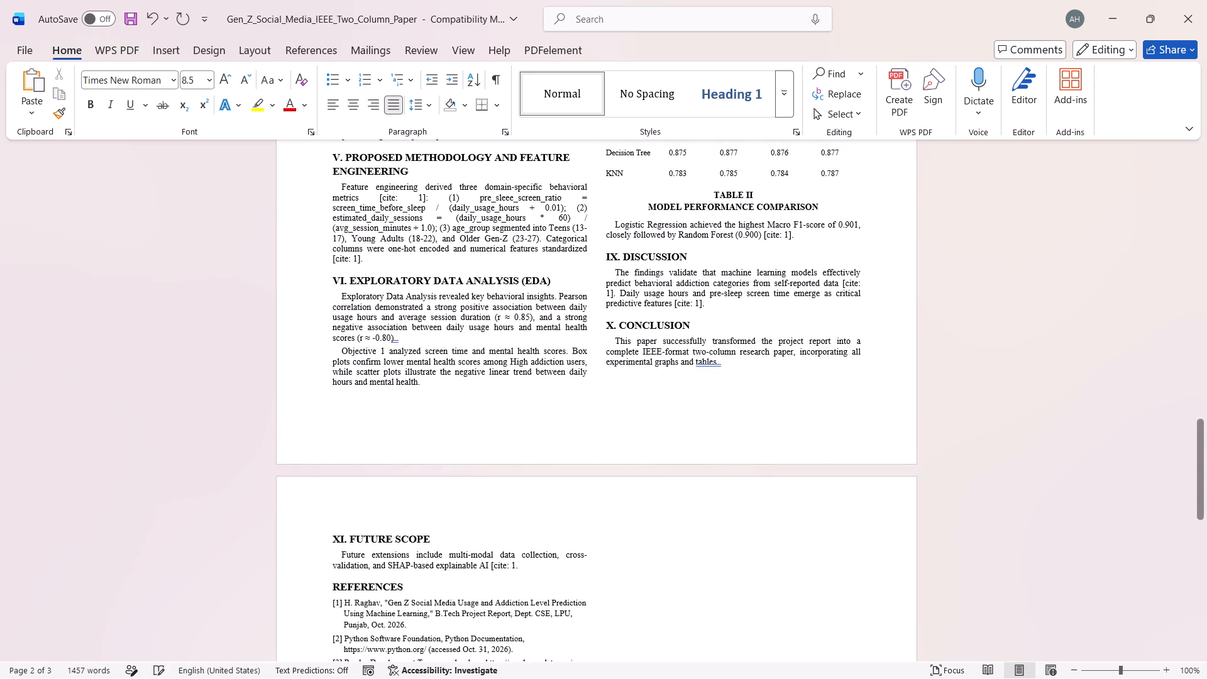
pyautogui.press('BackSpace')
pyautogui.press('BackSpace')
pyautogui.press('BackSpace')
pyautogui.press('BackSpace')
pyautogui.press('BackSpace')
pyautogui.press('BackSpace')
pyautogui.press('BackSpace')
pyautogui.press('BackSpace')
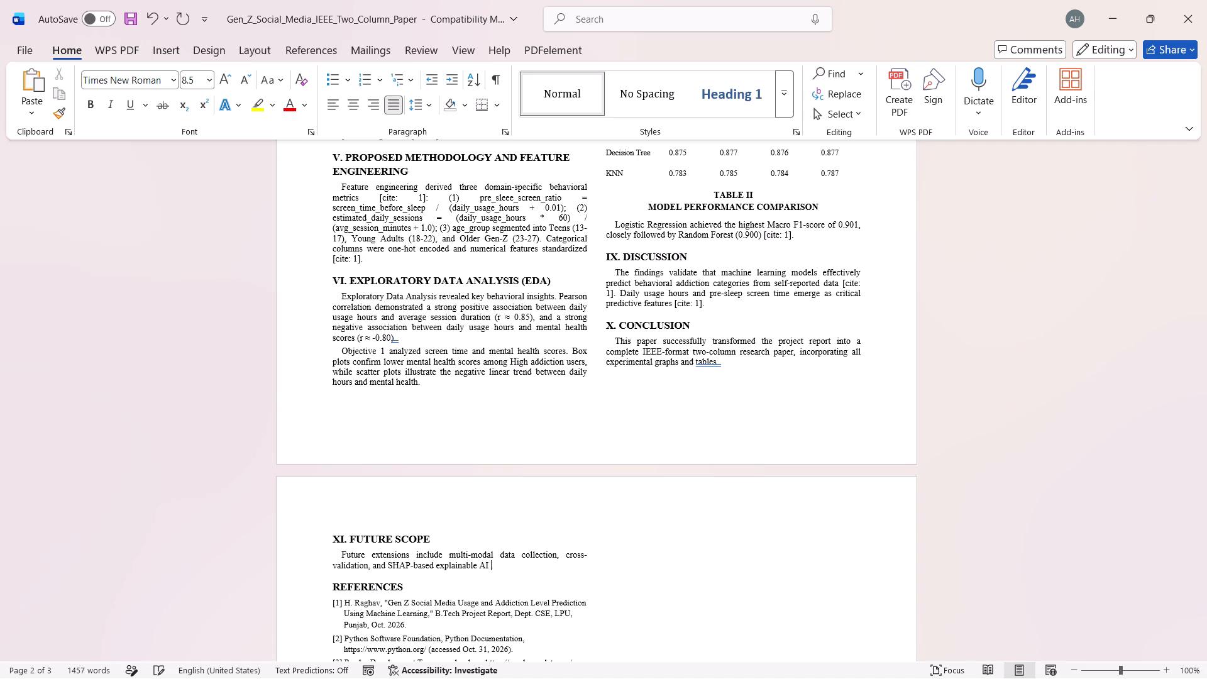
# Delete the [cite: 1] marker after "imputed using modes" in the data cleaning paragraph below Table I.
pyautogui.scroll(3, 570, 479)
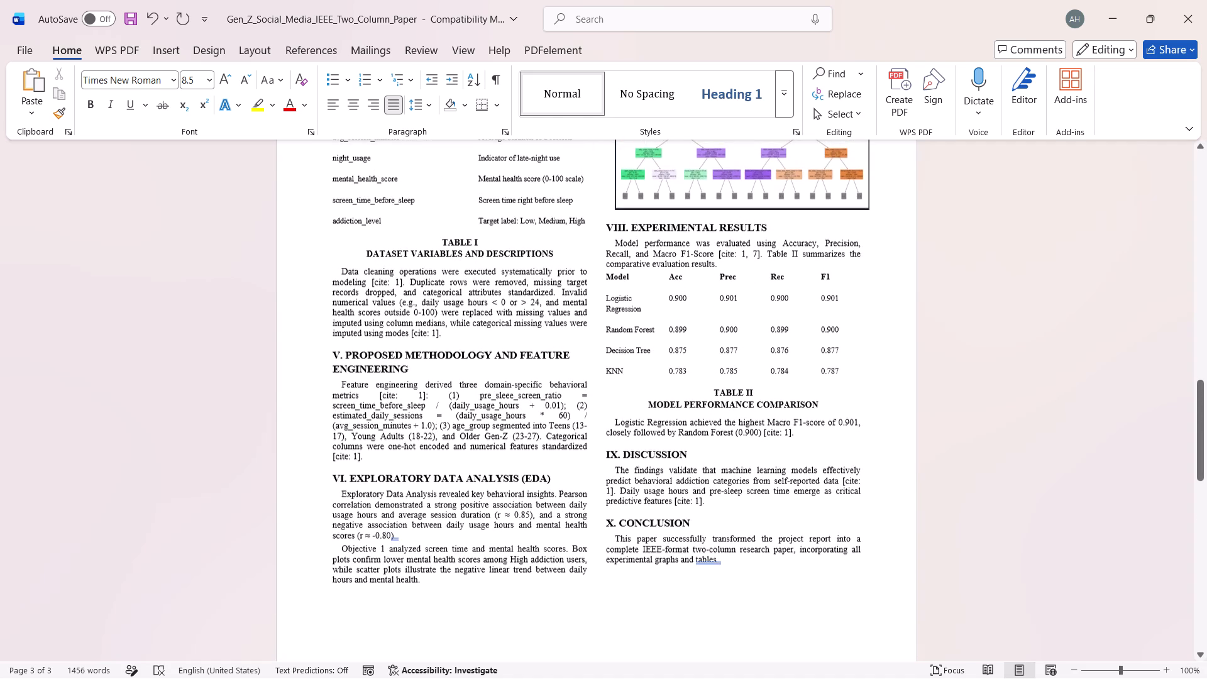
pyautogui.click(439, 336)
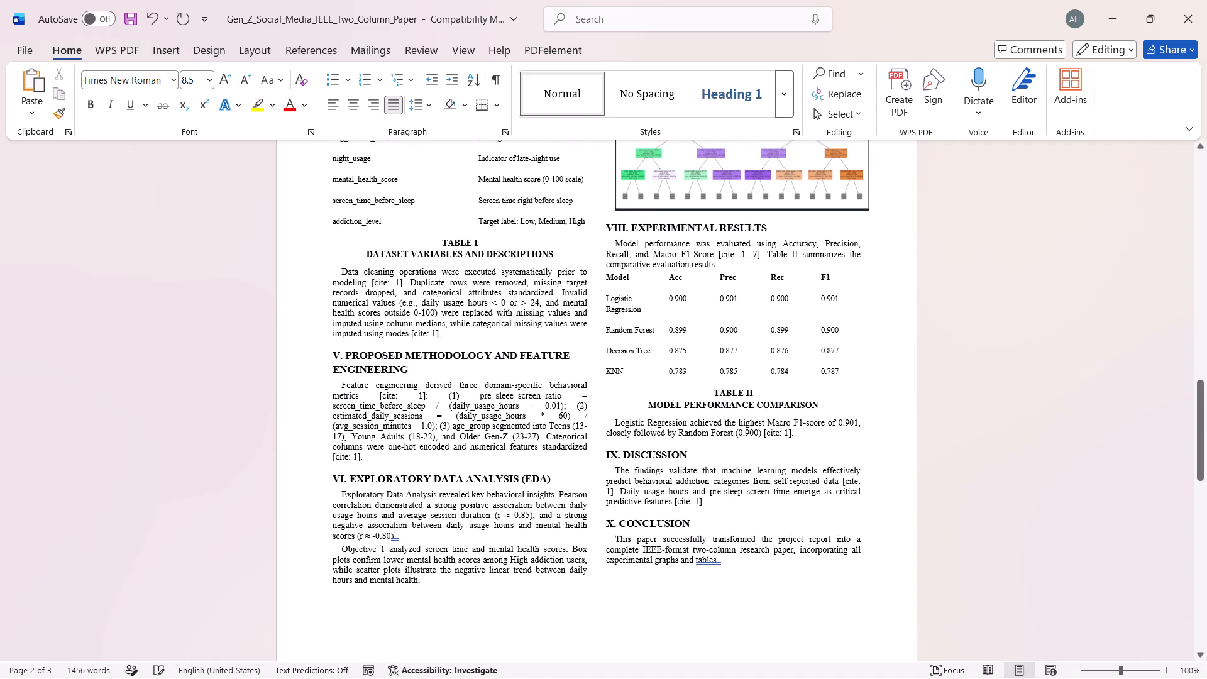
pyautogui.press('BackSpace')
pyautogui.press('BackSpace')
pyautogui.press('BackSpace')
pyautogui.press('BackSpace')
pyautogui.press('BackSpace')
pyautogui.press('BackSpace')
pyautogui.press('BackSpace')
pyautogui.press('BackSpace')
pyautogui.press('BackSpace')
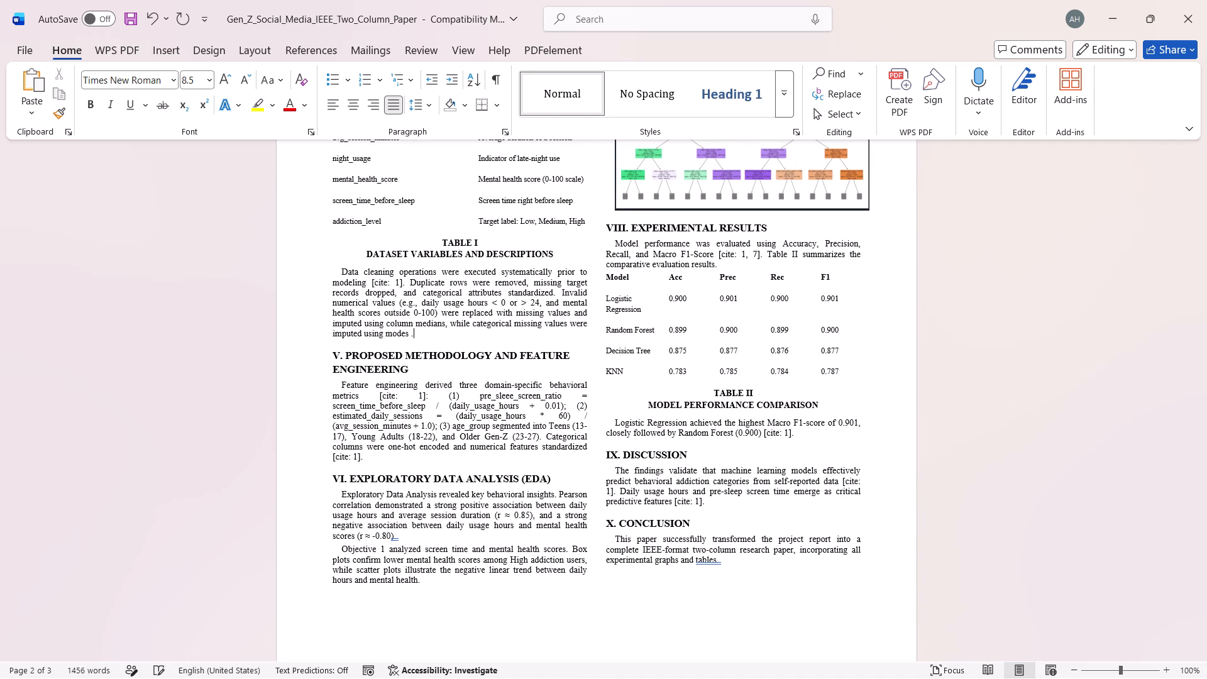
pyautogui.press('BackSpace')
# Delete the [cite: 1] marker after "instantaneously" in the first paragraph of Section I, Introduction.
pyautogui.scroll(4, 493, 210)
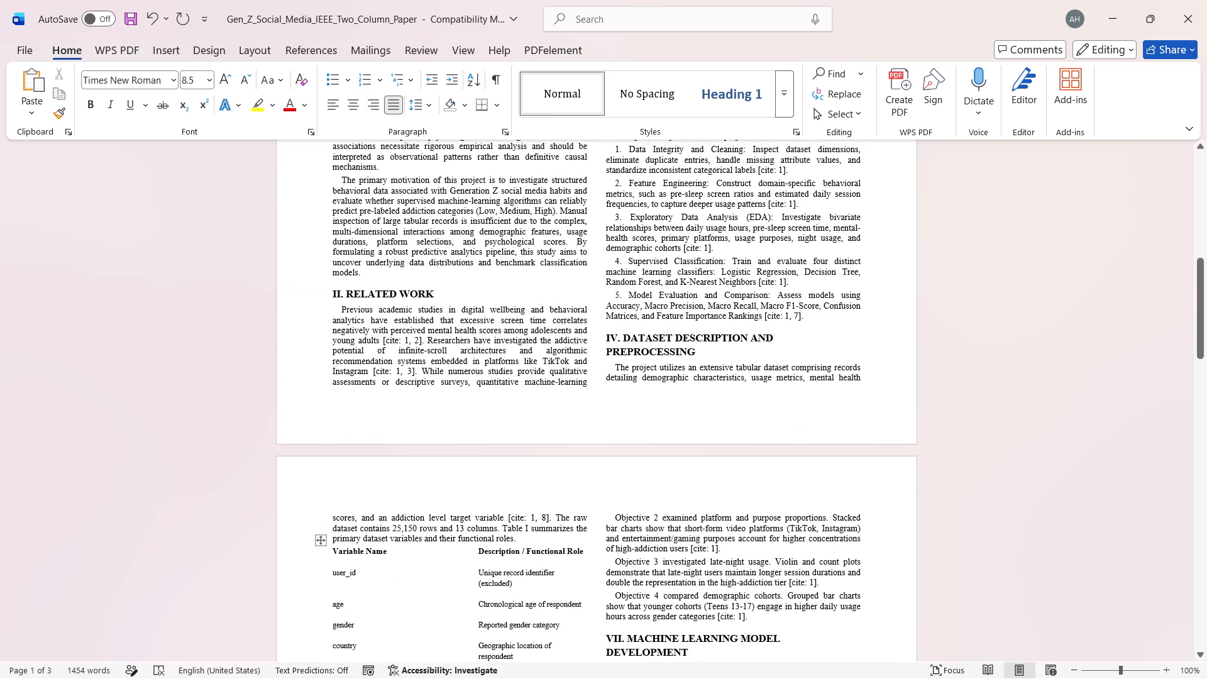
pyautogui.scroll(2, 493, 210)
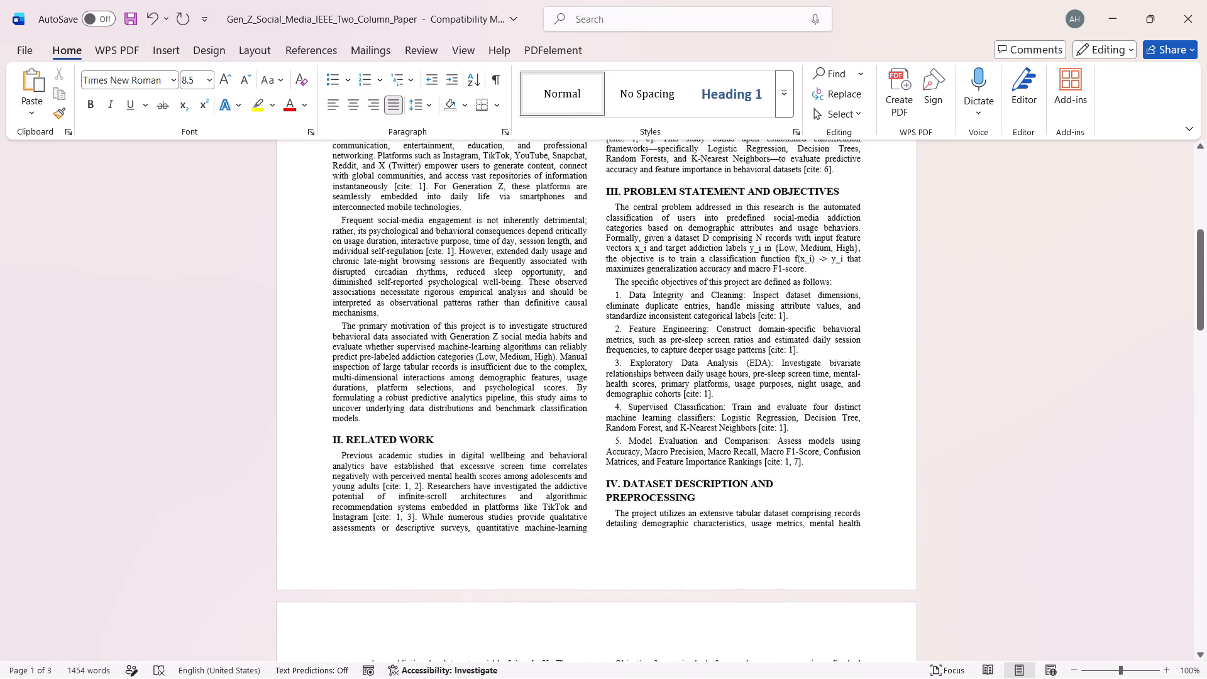
pyautogui.scroll(2, 493, 210)
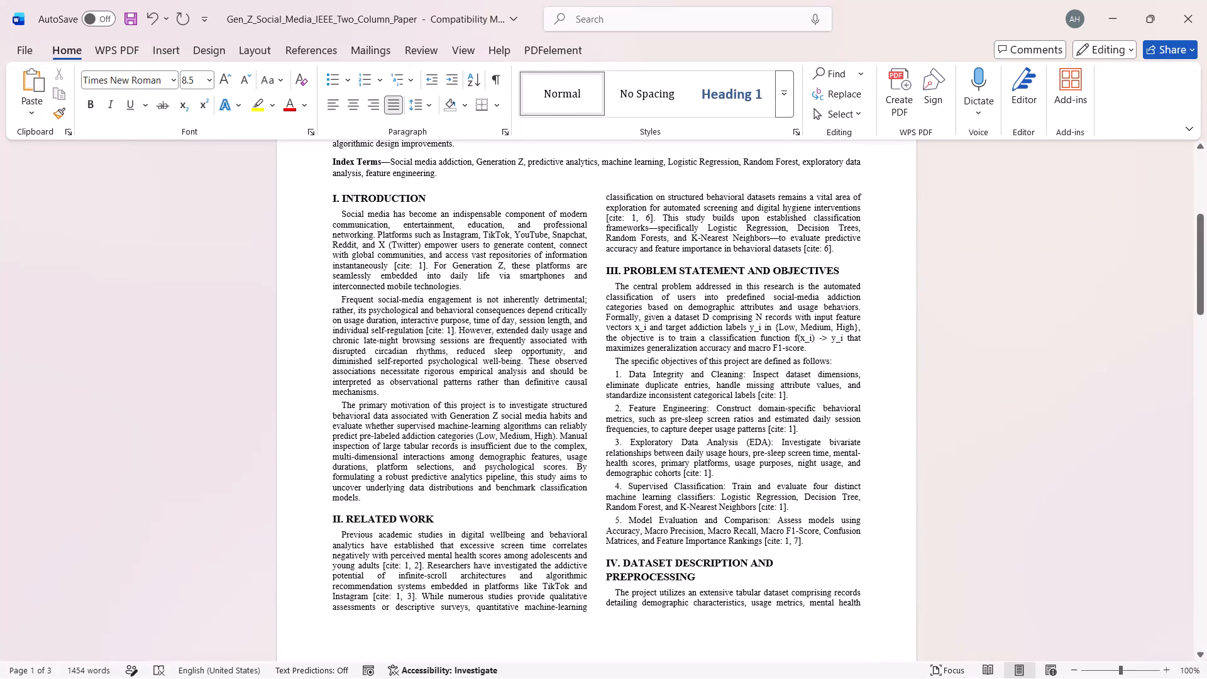
pyautogui.click(426, 267)
pyautogui.press('BackSpace')
pyautogui.press('BackSpace')
pyautogui.press('BackSpace')
pyautogui.press('BackSpace')
pyautogui.press('BackSpace')
pyautogui.press('BackSpace')
pyautogui.press('BackSpace')
pyautogui.press('BackSpace')
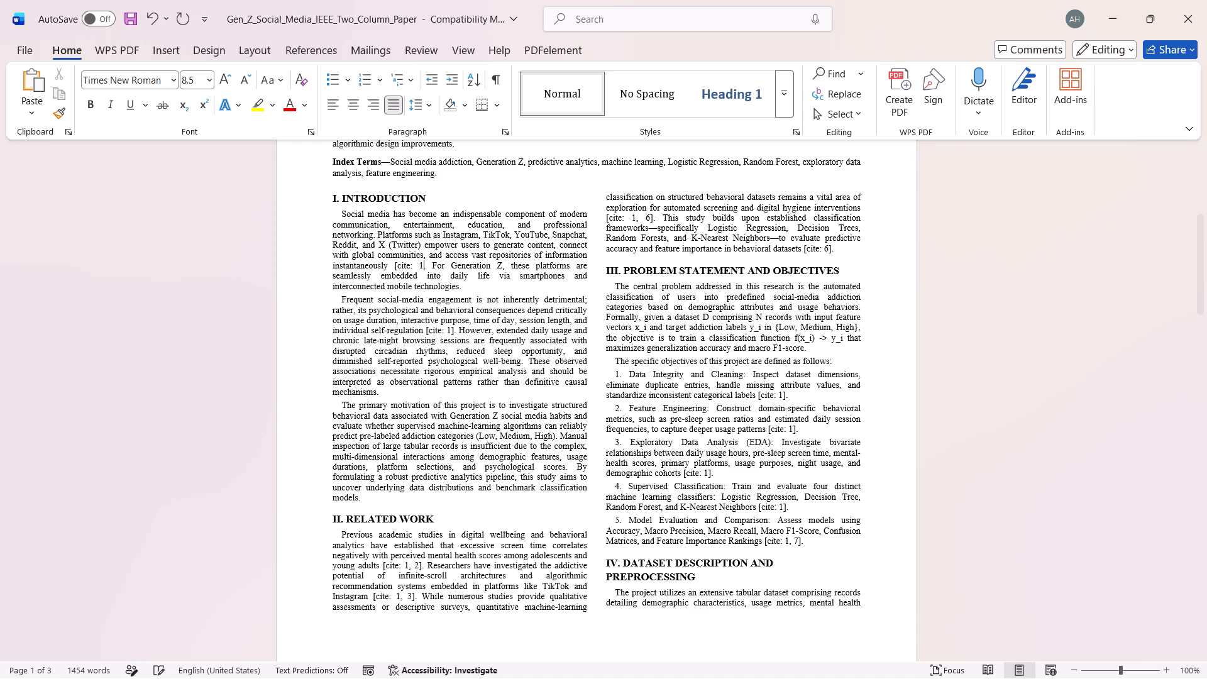
pyautogui.press('BackSpace')
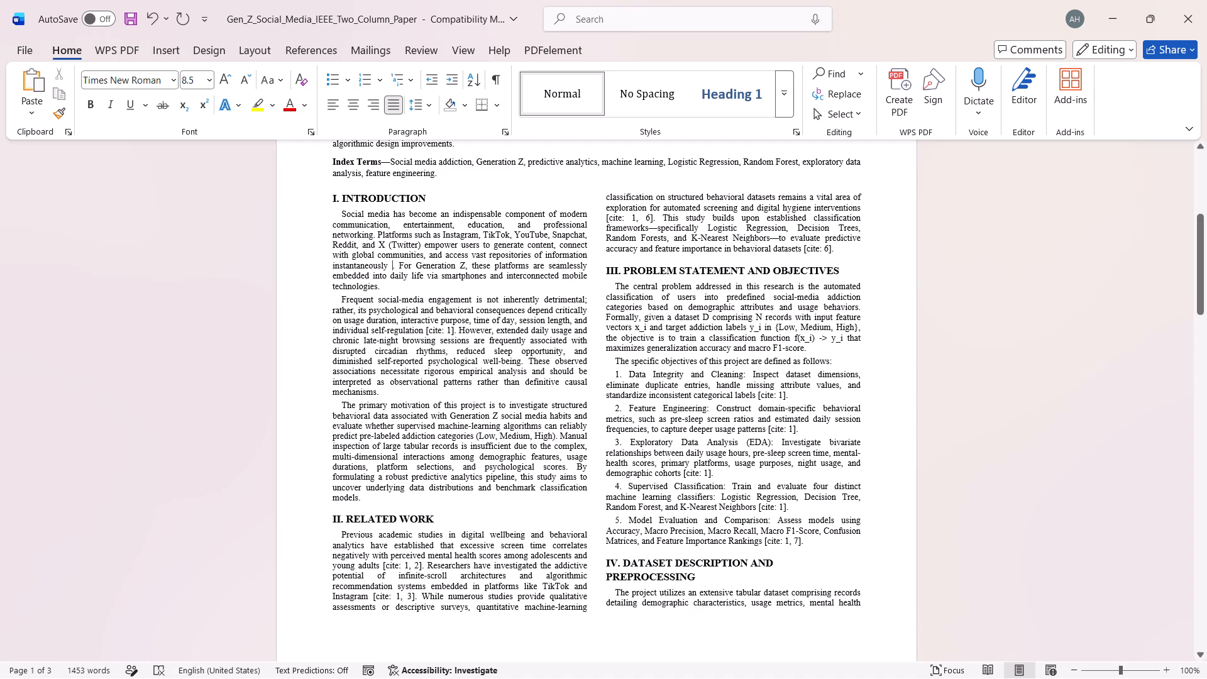
# Delete the [cite: 1] marker after "individual self-regulation" in the Introduction's second paragraph.
pyautogui.click(451, 329)
pyautogui.press('Right')
pyautogui.press('BackSpace')
pyautogui.press('BackSpace')
pyautogui.press('BackSpace')
pyautogui.press('BackSpace')
pyautogui.press('BackSpace')
pyautogui.press('BackSpace')
pyautogui.press('BackSpace')
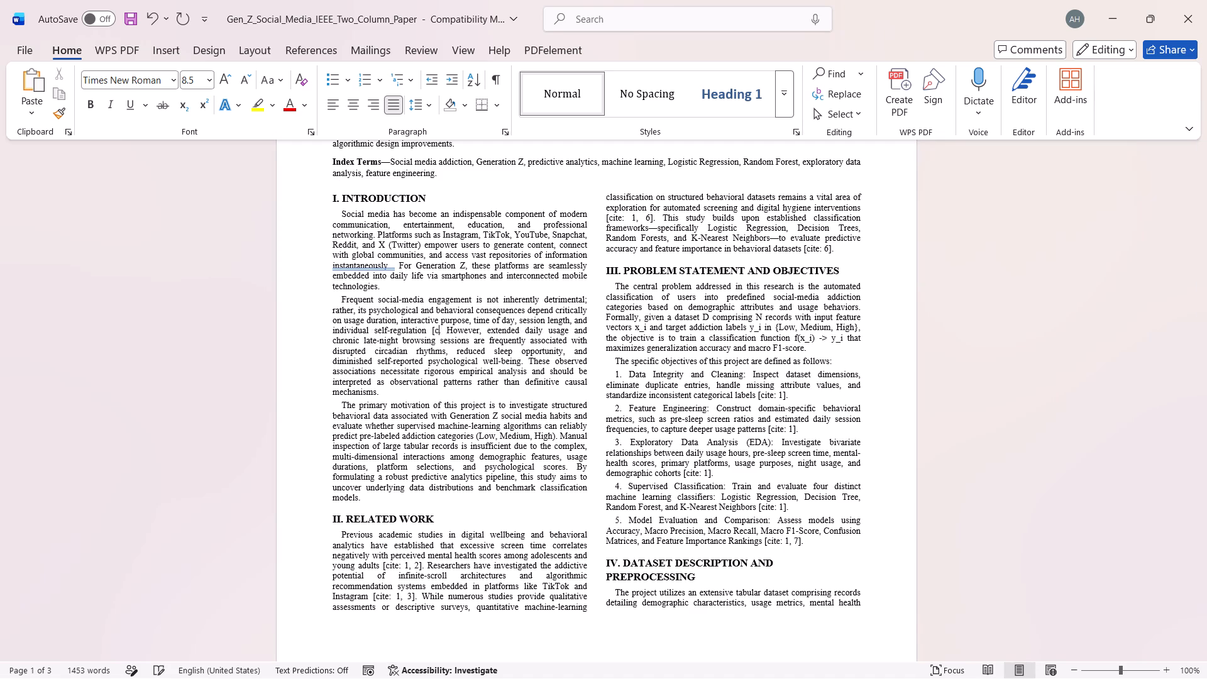
pyautogui.press('BackSpace')
pyautogui.press('BackSpace')
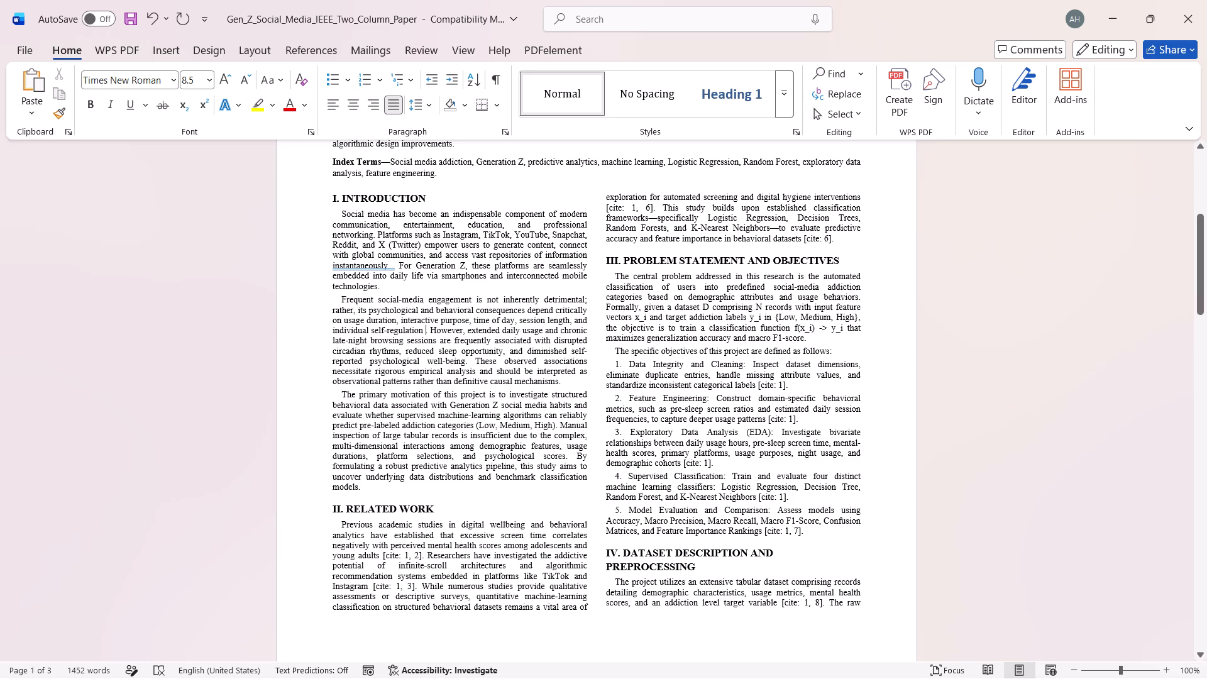
# Delete the [cite: 1, 2] marker and its leading space after "adolescents and young adults" in Section II, Related Work.
pyautogui.click(422, 556)
pyautogui.press('BackSpace')
pyautogui.press('BackSpace')
pyautogui.press('BackSpace')
pyautogui.press('BackSpace')
pyautogui.press('BackSpace')
pyautogui.press('BackSpace')
pyautogui.press('BackSpace')
pyautogui.press('BackSpace')
pyautogui.press('BackSpace')
pyautogui.press('BackSpace')
pyautogui.press('BackSpace')
pyautogui.press('BackSpace')
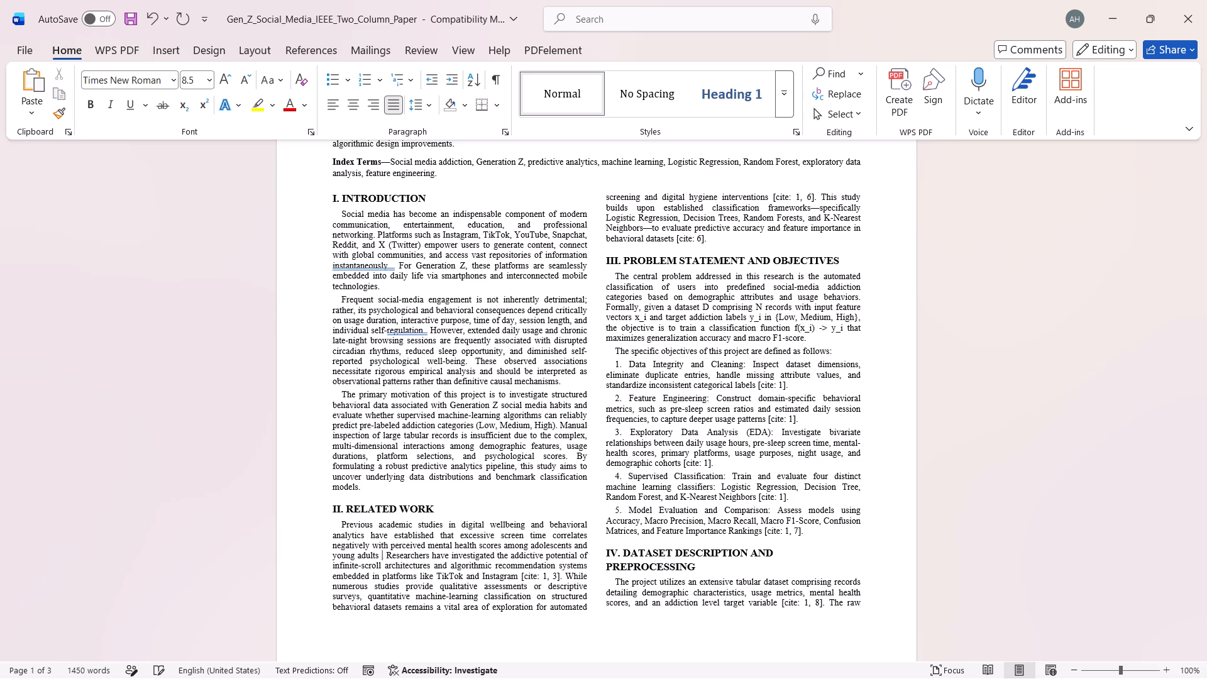
pyautogui.press('BackSpace')
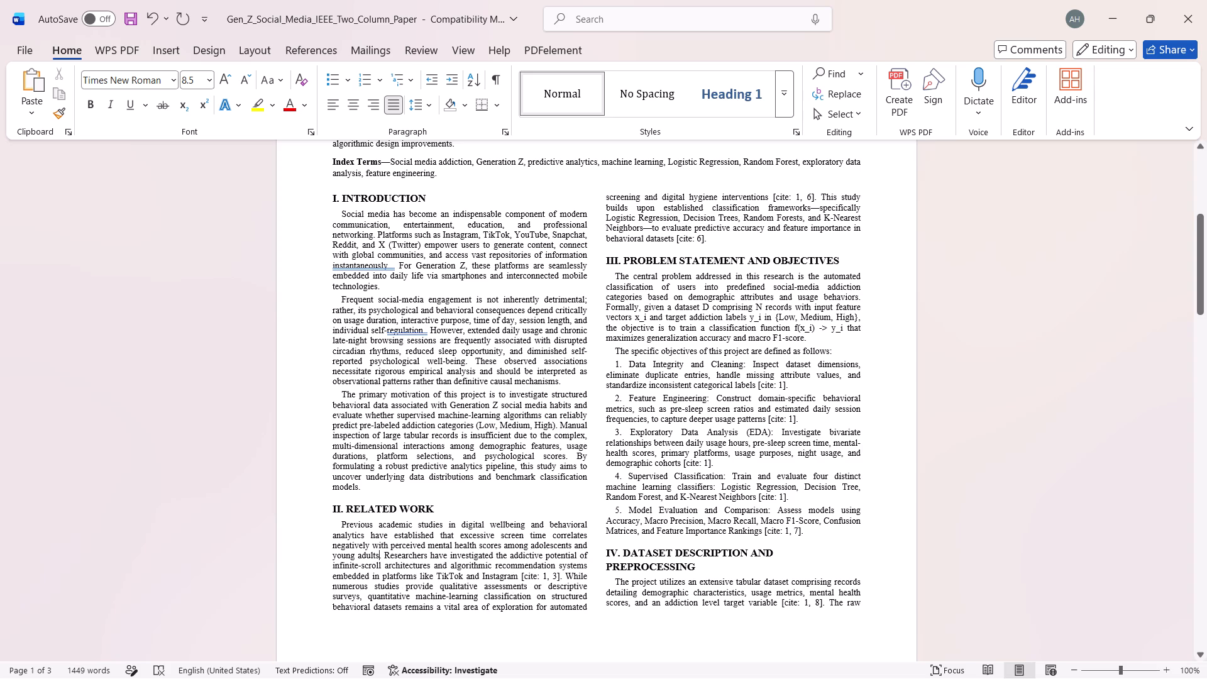
# Delete the [cite: 1, 3] marker and its leading space after "TikTok and Instagram" in Related Work.
pyautogui.click(560, 579)
pyautogui.press('BackSpace')
pyautogui.press('BackSpace')
pyautogui.press('BackSpace')
pyautogui.press('BackSpace')
pyautogui.press('BackSpace')
pyautogui.press('BackSpace')
pyautogui.press('BackSpace')
pyautogui.press('BackSpace')
pyautogui.press('BackSpace')
pyautogui.press('BackSpace')
pyautogui.press('BackSpace')
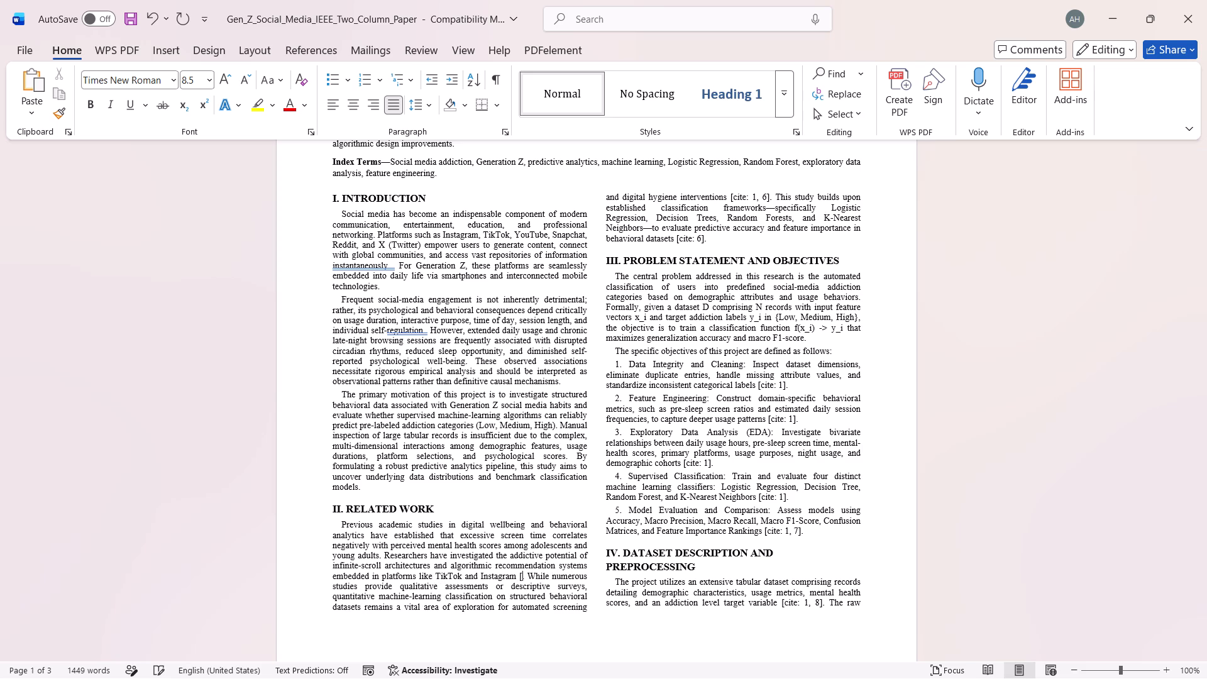
pyautogui.press('BackSpace')
pyautogui.press('BackSpace')
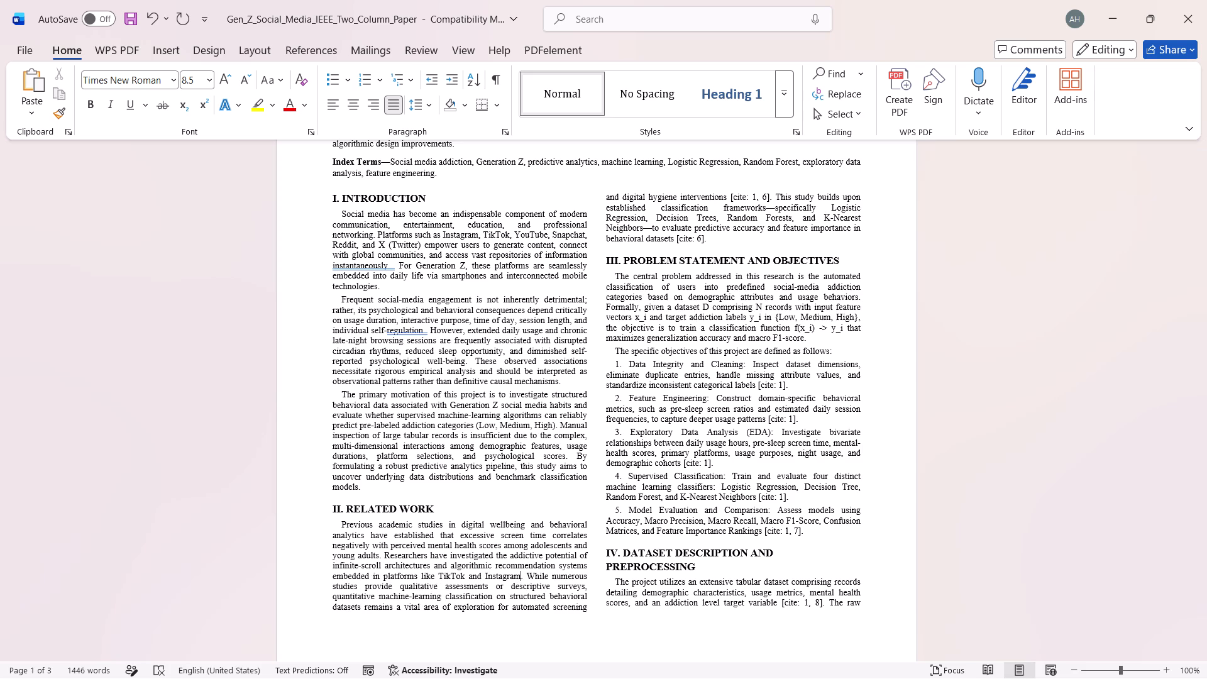
# Delete the [cite: 1, 6] marker after "digital hygiene interventions" in the Related Work text continuing in the second column.
pyautogui.click(769, 199)
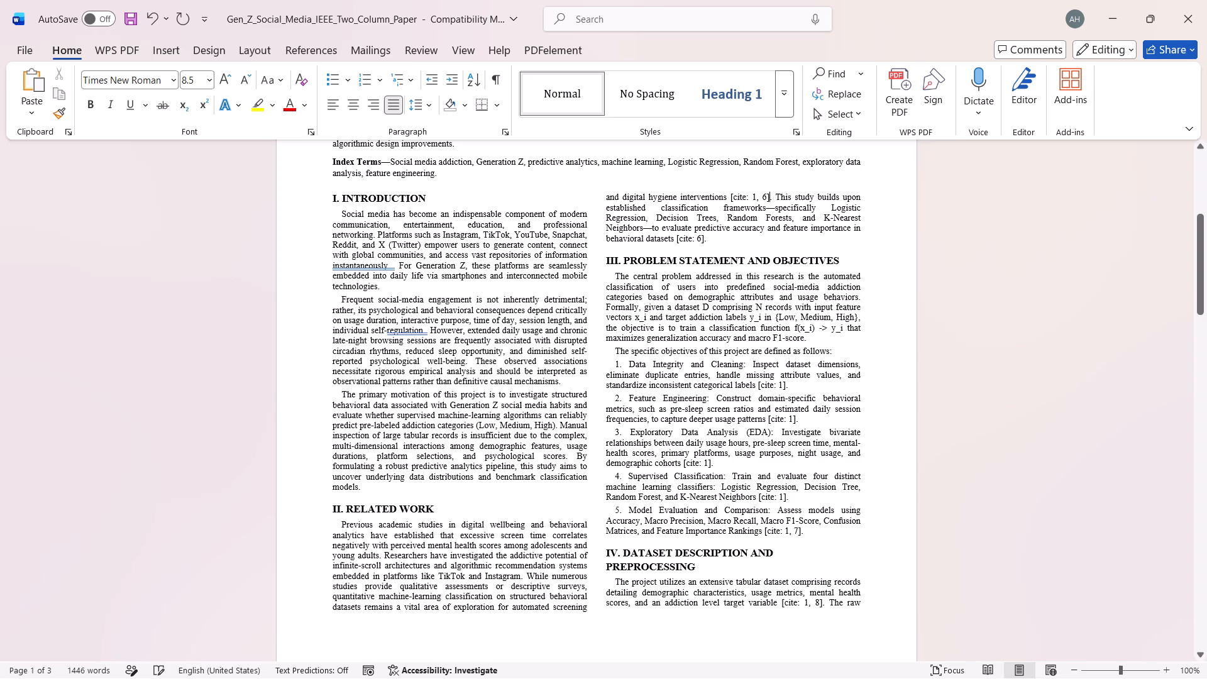
pyautogui.press('BackSpace')
pyautogui.press('BackSpace')
pyautogui.press('BackSpace')
pyautogui.press('BackSpace')
pyautogui.press('BackSpace')
pyautogui.press('BackSpace')
pyautogui.press('BackSpace')
pyautogui.press('BackSpace')
pyautogui.press('BackSpace')
pyautogui.press('BackSpace')
pyautogui.press('BackSpace')
pyautogui.press('BackSpace')
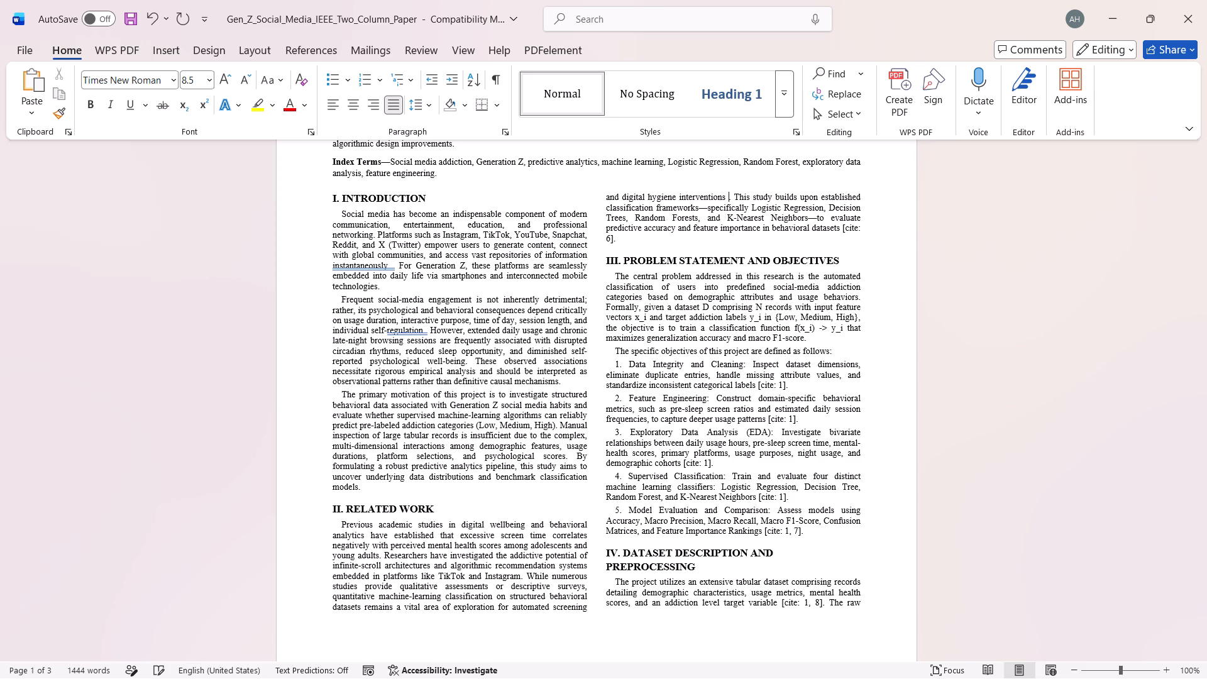
# Delete the [cite: 6] marker after "behavioral datasets" at the end of Section II, Related Work.
pyautogui.click(653, 241)
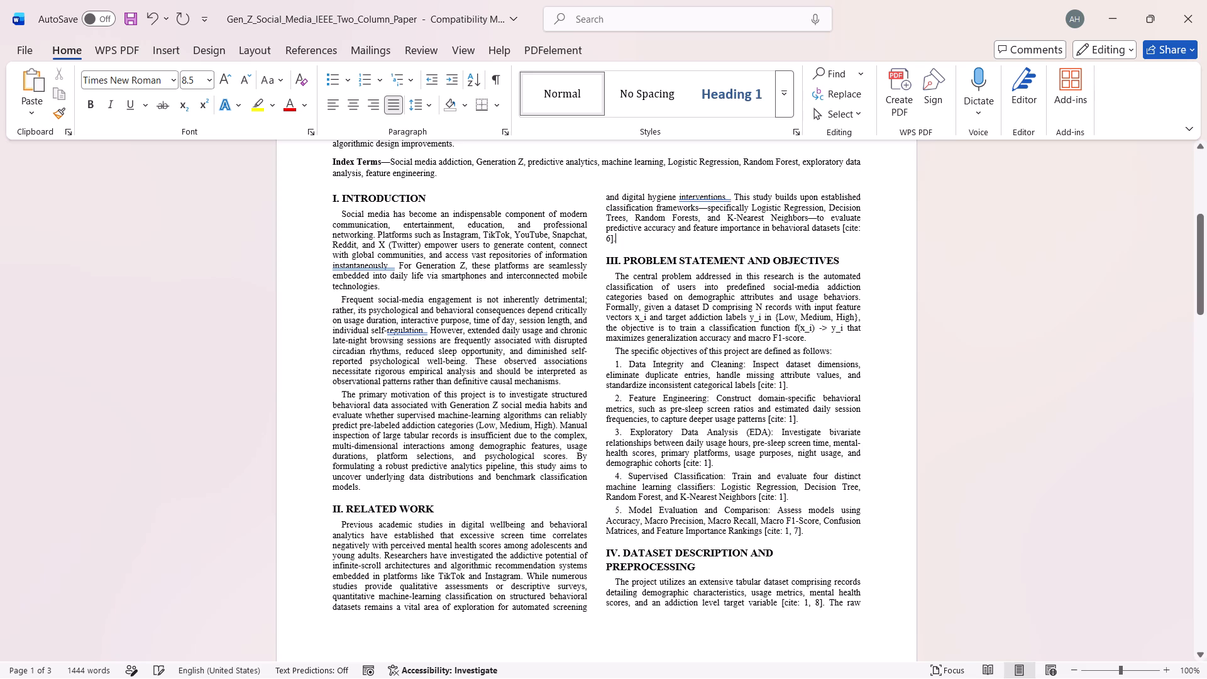
pyautogui.press('Left')
pyautogui.press('BackSpace')
pyautogui.press('BackSpace')
pyautogui.press('BackSpace')
pyautogui.press('BackSpace')
pyautogui.press('BackSpace')
pyautogui.press('BackSpace')
pyautogui.press('BackSpace')
pyautogui.press('BackSpace')
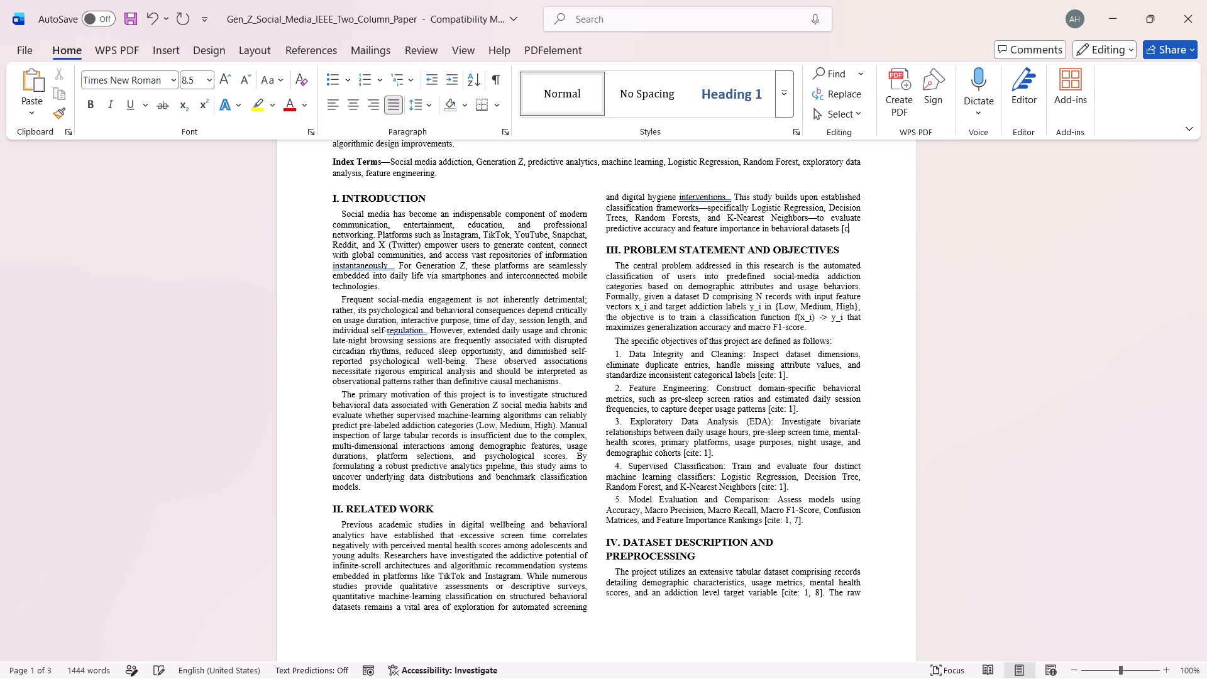
pyautogui.press('BackSpace')
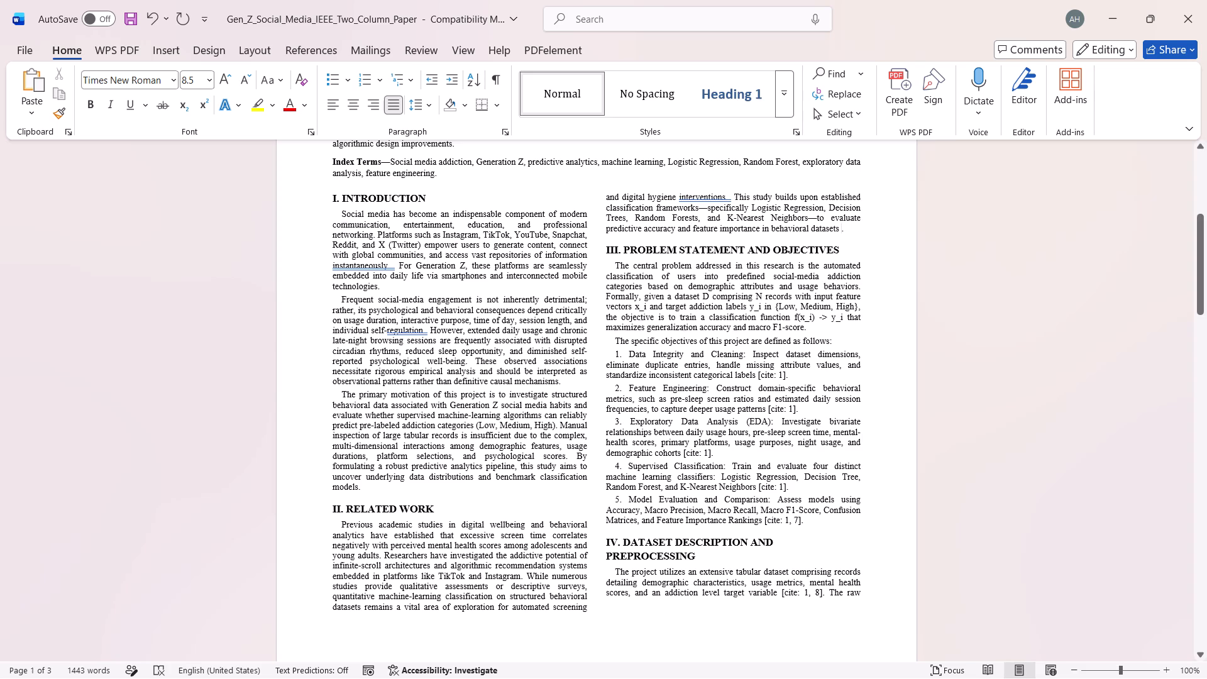
# Delete the [cite: 1] marker and its leading space after "inconsistent categorical labels" in Section III's objective 1, Data Integrity and Cleaning.
pyautogui.click(786, 377)
pyautogui.press('BackSpace')
pyautogui.press('BackSpace')
pyautogui.press('BackSpace')
pyautogui.press('BackSpace')
pyautogui.press('BackSpace')
pyautogui.press('BackSpace')
pyautogui.press('BackSpace')
pyautogui.press('BackSpace')
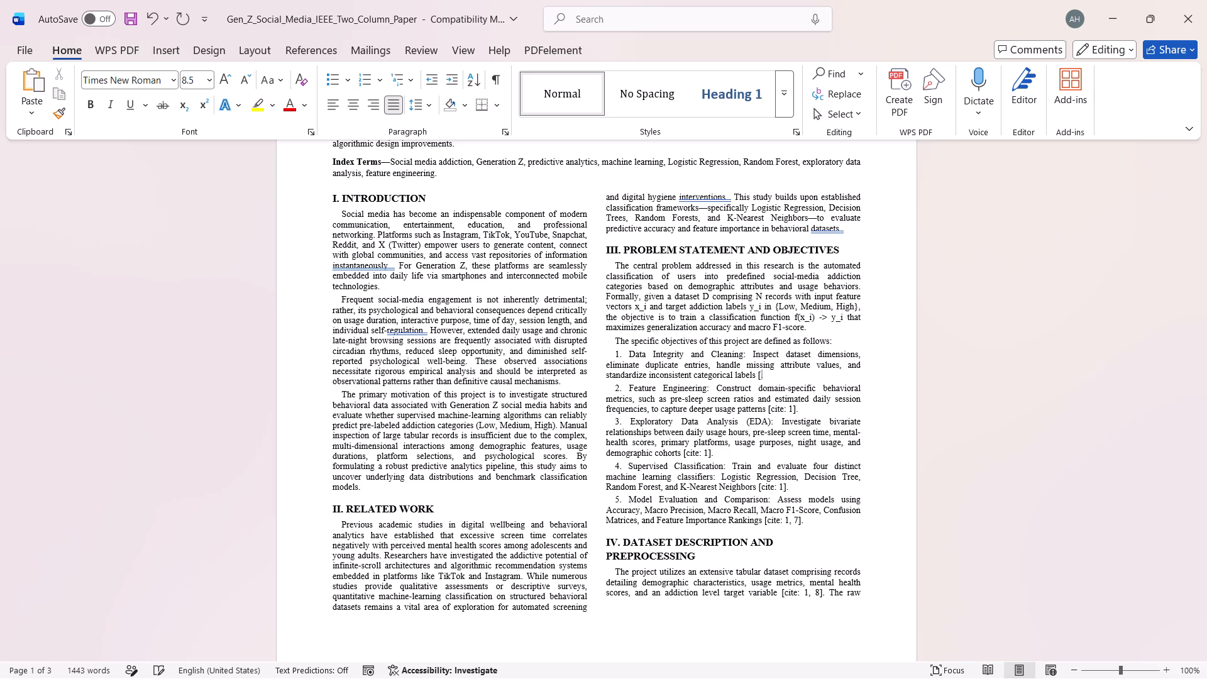
pyautogui.press('BackSpace')
pyautogui.press('BackSpace')
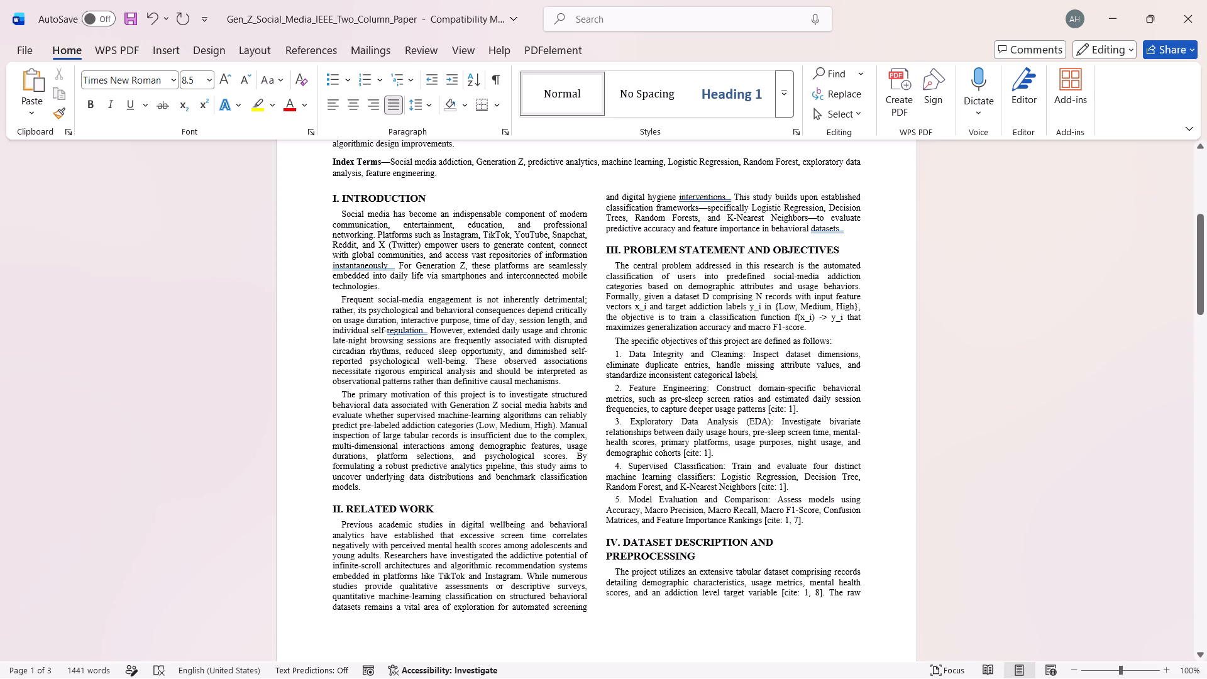
# Delete the [cite: 1] marker and its leading space after "deeper usage patterns" in objective 2, Feature Engineering.
pyautogui.click(795, 412)
pyautogui.press('BackSpace')
pyautogui.press('BackSpace')
pyautogui.press('BackSpace')
pyautogui.press('BackSpace')
pyautogui.press('BackSpace')
pyautogui.press('BackSpace')
pyautogui.press('BackSpace')
pyautogui.press('BackSpace')
pyautogui.press('BackSpace')
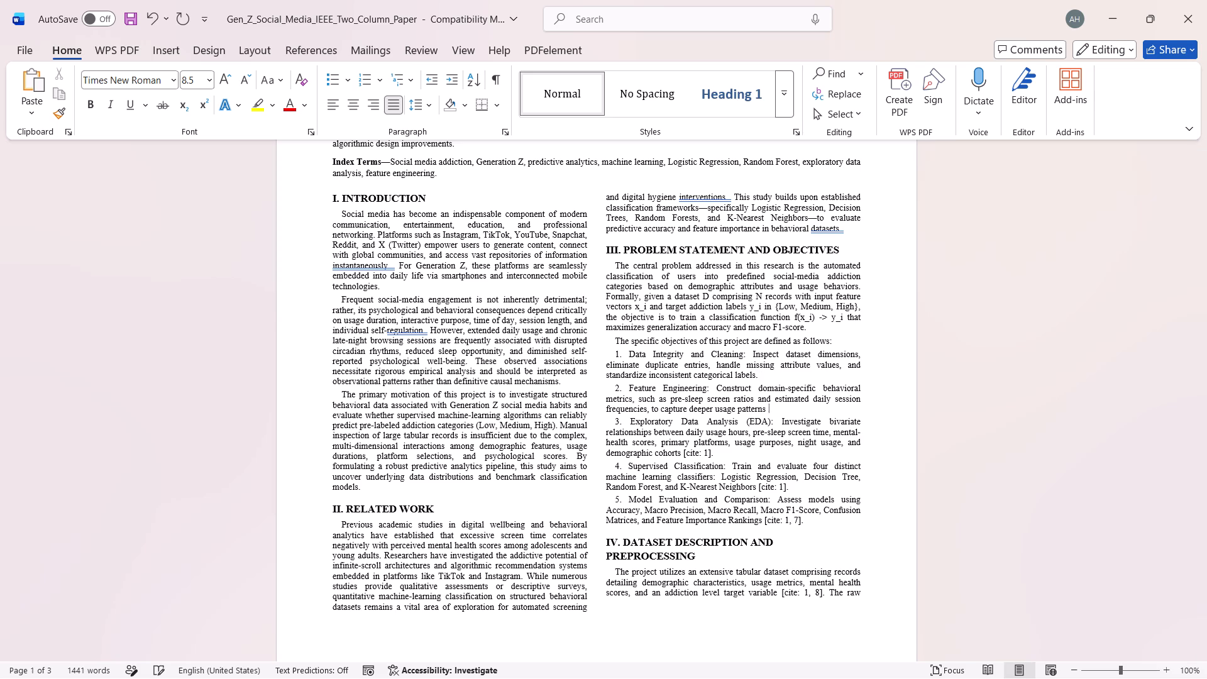
pyautogui.press('BackSpace')
# Delete the [cite: 1] marker and its leading space after "demographic cohorts" in objective 3, Exploratory Data Analysis.
pyautogui.click(710, 453)
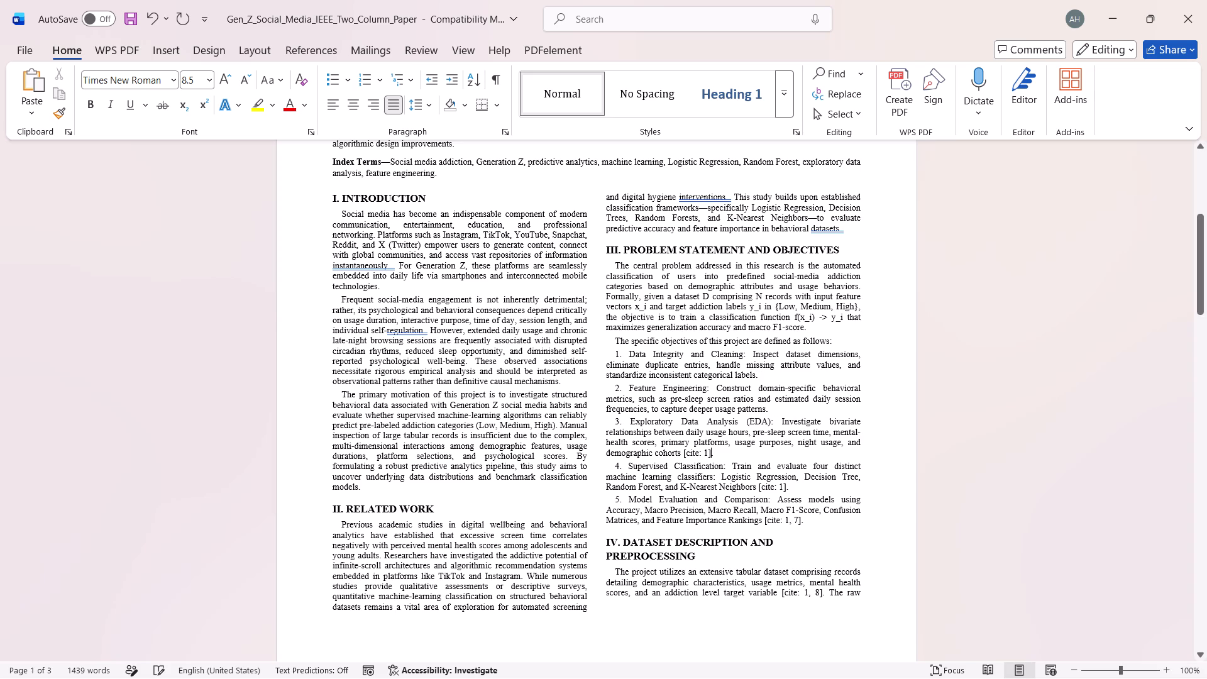
pyautogui.press('BackSpace')
pyautogui.press('BackSpace')
pyautogui.press('BackSpace')
pyautogui.press('BackSpace')
pyautogui.press('BackSpace')
pyautogui.press('BackSpace')
pyautogui.press('BackSpace')
pyautogui.press('BackSpace')
pyautogui.press('BackSpace')
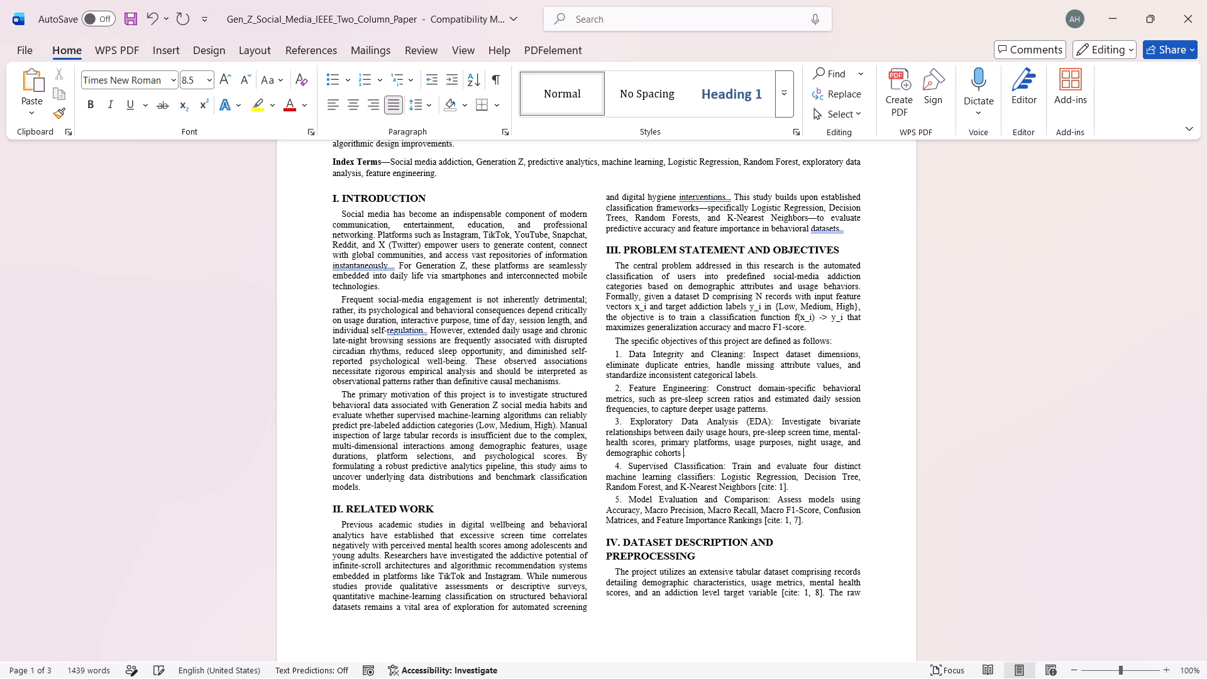
pyautogui.press('BackSpace')
# Delete the [cite: 1] marker and its leading space after "K-Nearest Neighbors" in objective 4, Supervised Classification.
pyautogui.click(785, 491)
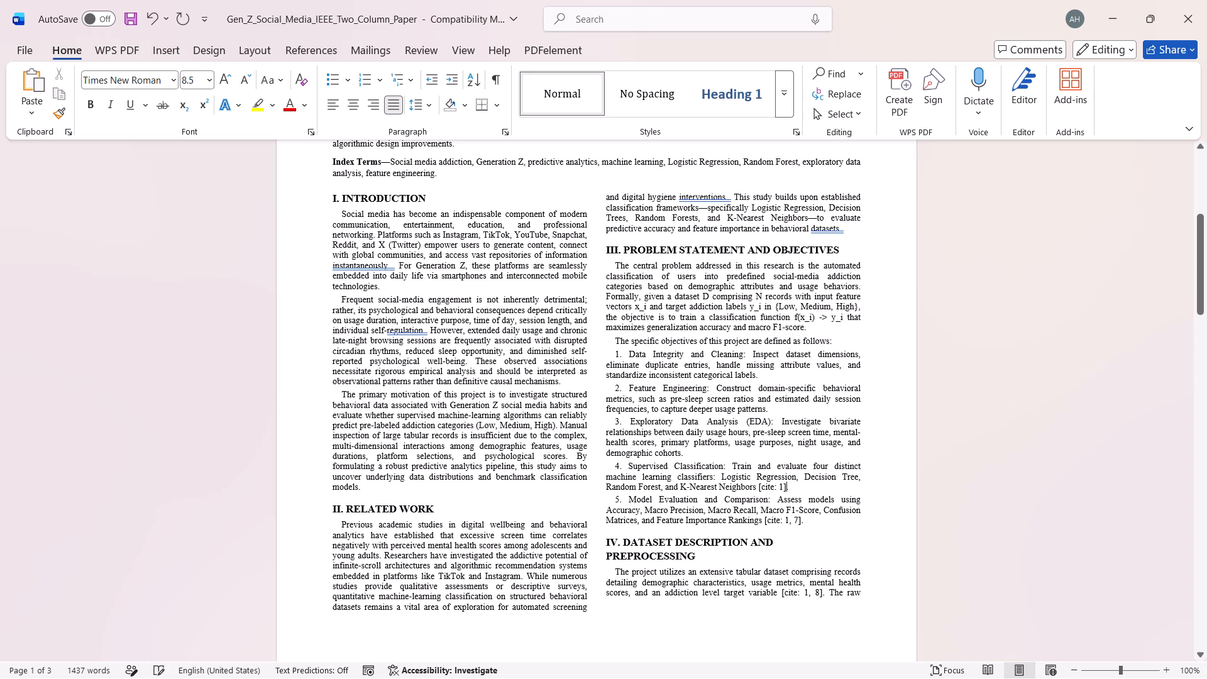
pyautogui.press('BackSpace')
pyautogui.press('BackSpace')
pyautogui.press('BackSpace')
pyautogui.press('BackSpace')
pyautogui.press('BackSpace')
pyautogui.press('BackSpace')
pyautogui.press('BackSpace')
pyautogui.press('BackSpace')
pyautogui.press('BackSpace')
pyautogui.press('BackSpace')
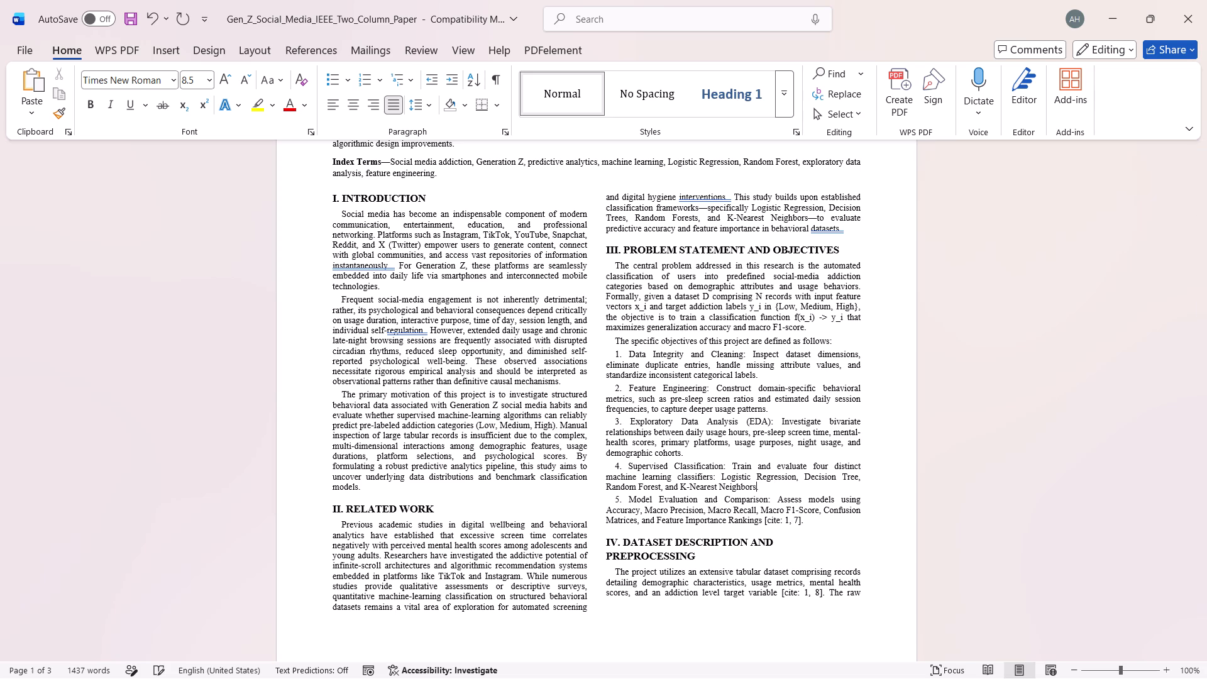
# Delete the [cite: 1, 7] marker and its leading space after "Feature Importance Rankings" in objective 5, Model Evaluation and Comparison.
pyautogui.click(801, 523)
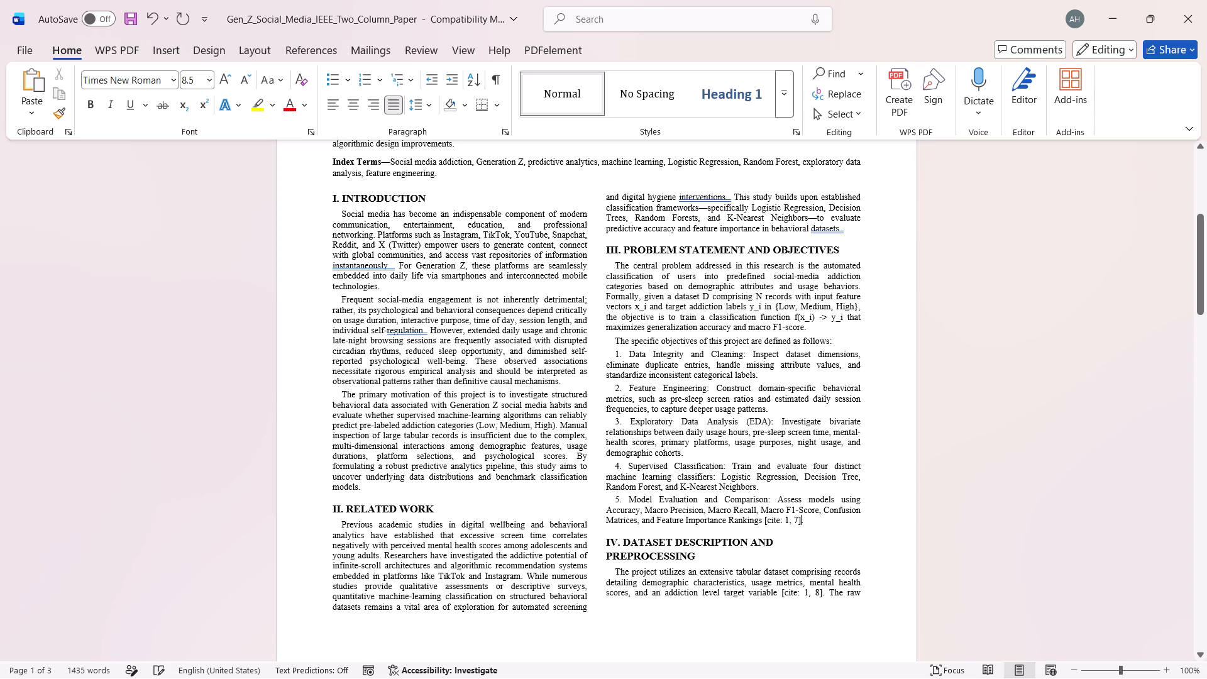
pyautogui.press('BackSpace')
pyautogui.press('BackSpace')
pyautogui.press('BackSpace')
pyautogui.press('BackSpace')
pyautogui.press('BackSpace')
pyautogui.press('BackSpace')
pyautogui.press('BackSpace')
pyautogui.press('BackSpace')
pyautogui.press('BackSpace')
pyautogui.press('BackSpace')
pyautogui.press('BackSpace')
pyautogui.press('BackSpace')
pyautogui.press('BackSpace')
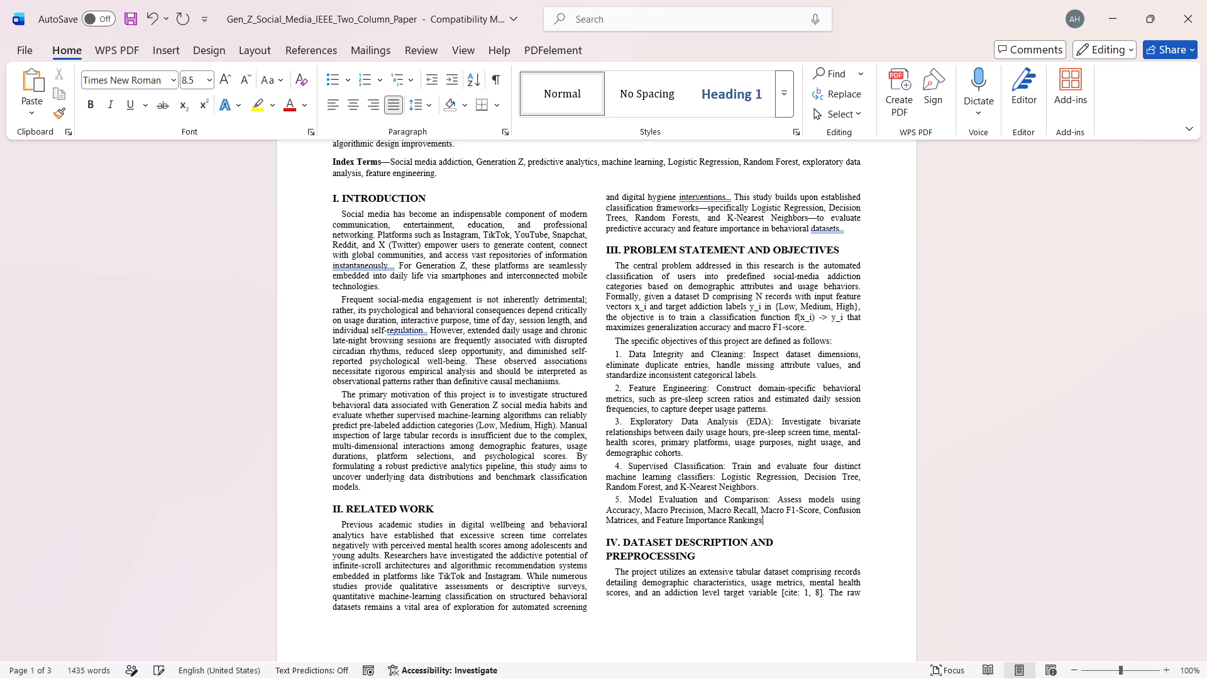
# Delete the [cite: 1, 8] marker after "addiction level target variable" in Section IV, Dataset Description and Preprocessing.
pyautogui.scroll(-1, 808, 556)
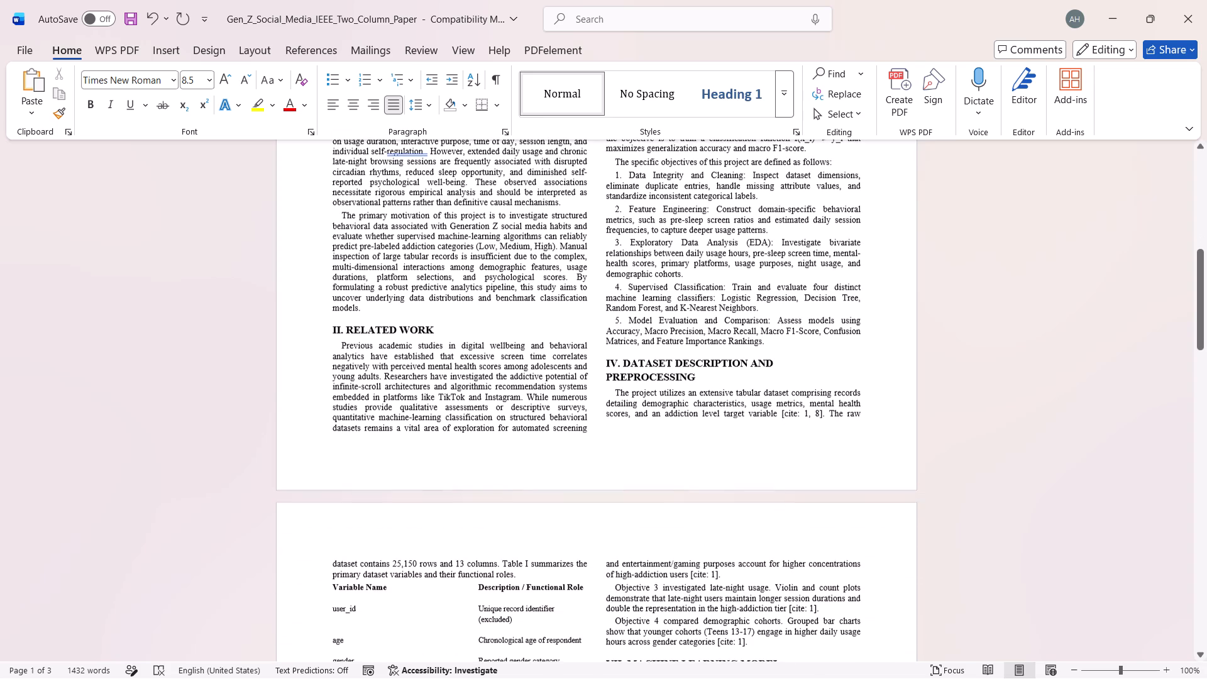
pyautogui.click(822, 417)
pyautogui.press('BackSpace')
pyautogui.press('BackSpace')
pyautogui.press('BackSpace')
pyautogui.press('BackSpace')
pyautogui.press('BackSpace')
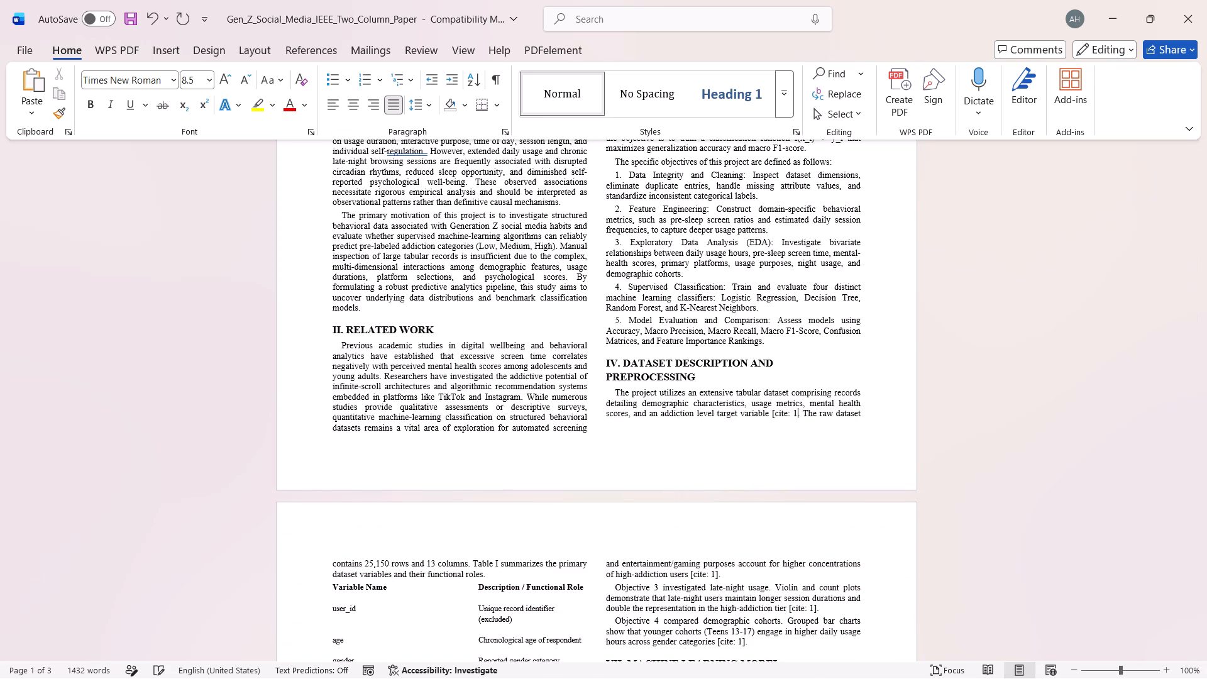
pyautogui.press('BackSpace')
pyautogui.press('BackSpace')
pyautogui.press('BackSpace')
pyautogui.press('BackSpace')
pyautogui.press('BackSpace')
pyautogui.press('BackSpace')
pyautogui.press('BackSpace')
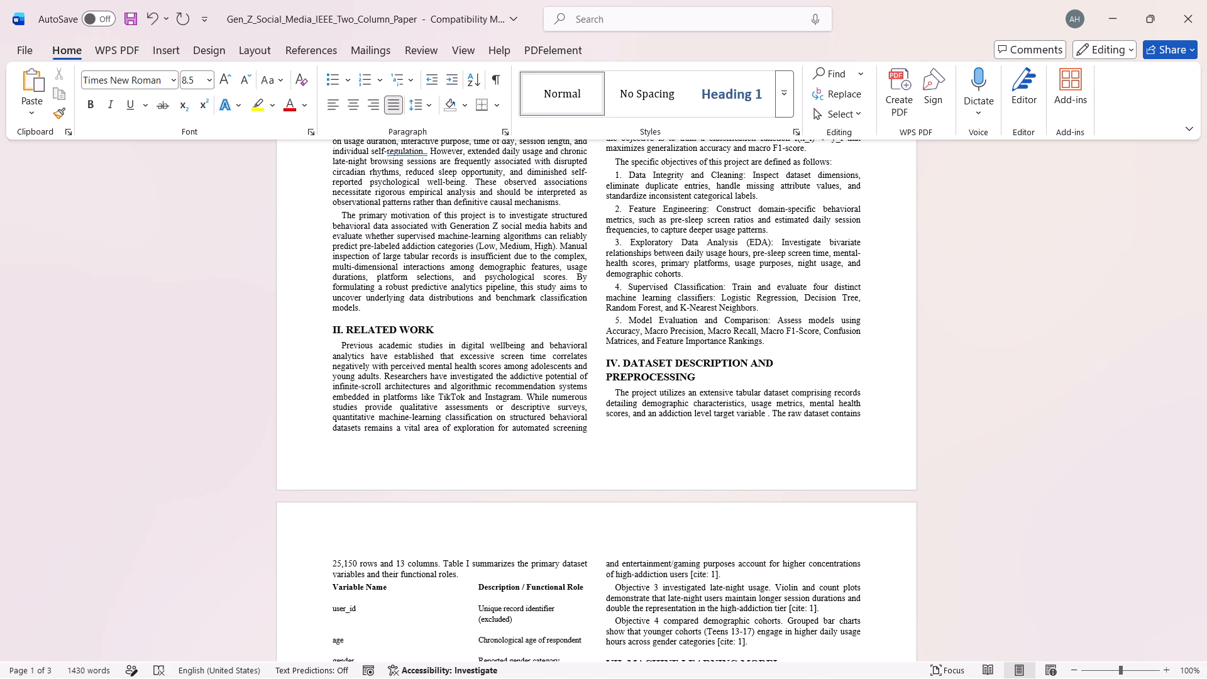
# Delete the [cite: 1] marker after "high-addiction users" in the second column of page 2.
pyautogui.scroll(-1, 664, 454)
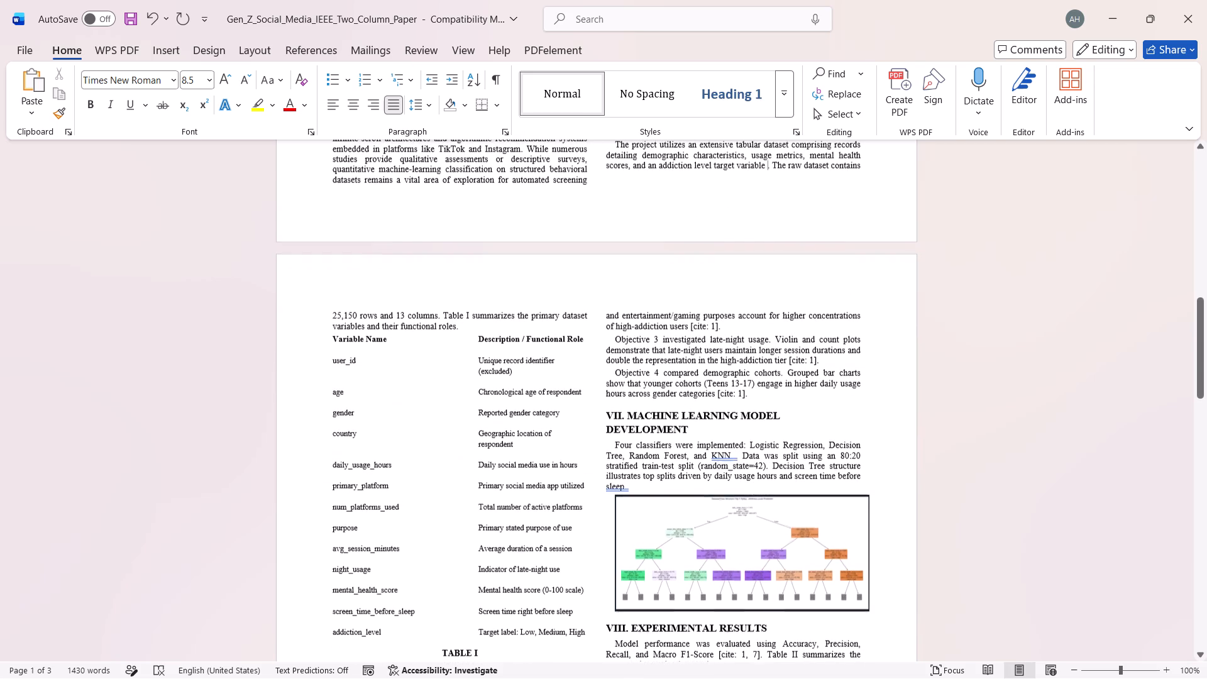
pyautogui.scroll(-1, 664, 454)
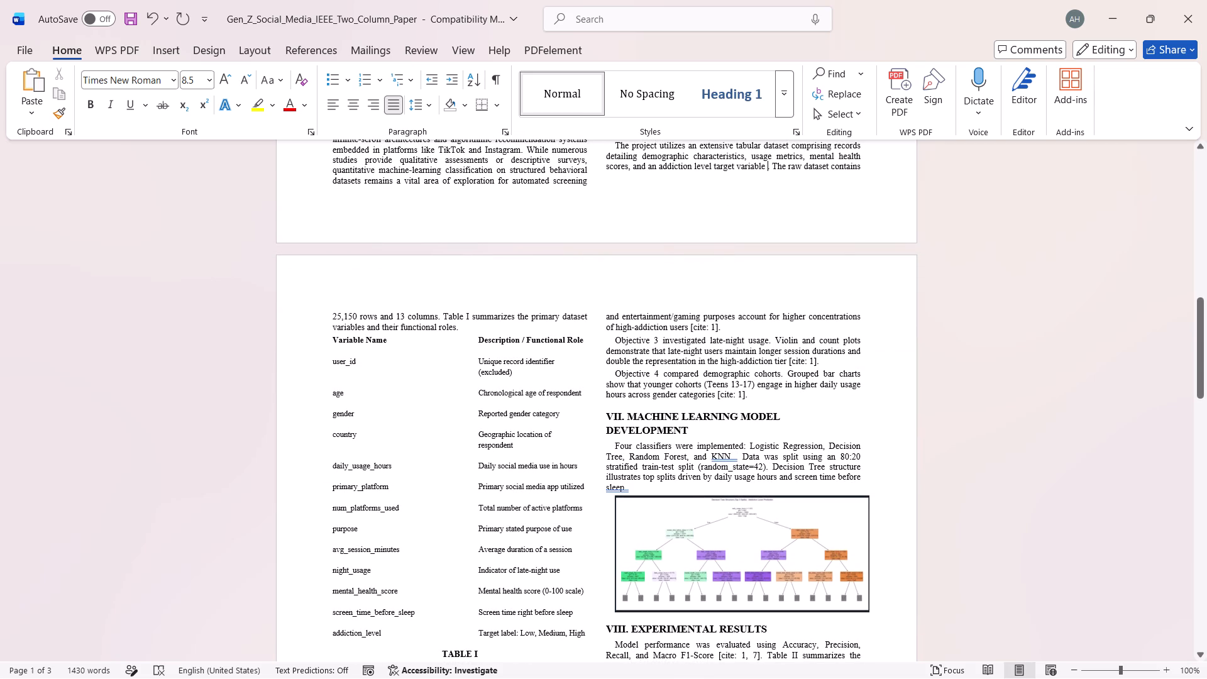
pyautogui.click(715, 329)
pyautogui.press('Right')
pyautogui.press('BackSpace')
pyautogui.press('BackSpace')
pyautogui.press('BackSpace')
pyautogui.press('BackSpace')
pyautogui.press('BackSpace')
pyautogui.press('BackSpace')
pyautogui.press('BackSpace')
pyautogui.press('BackSpace')
pyautogui.press('BackSpace')
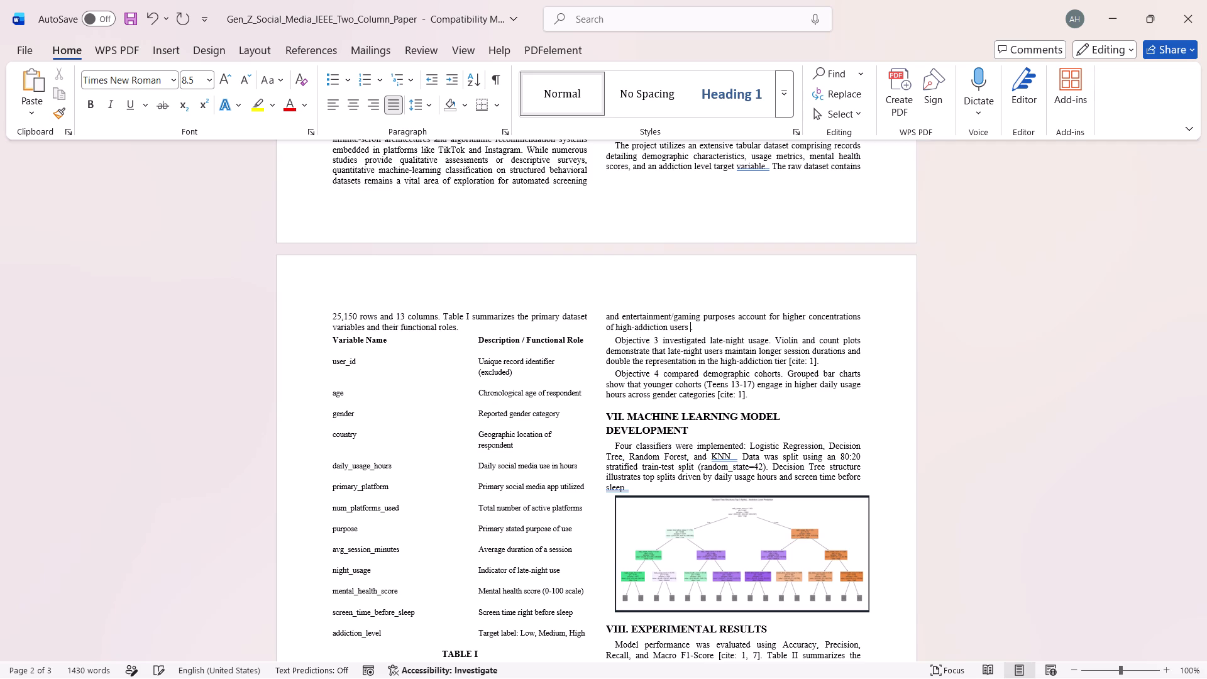
# Delete the [cite: 1] marker and its leading space after "high-addiction tier" in the Objective 3 late-night usage paragraph.
pyautogui.click(815, 364)
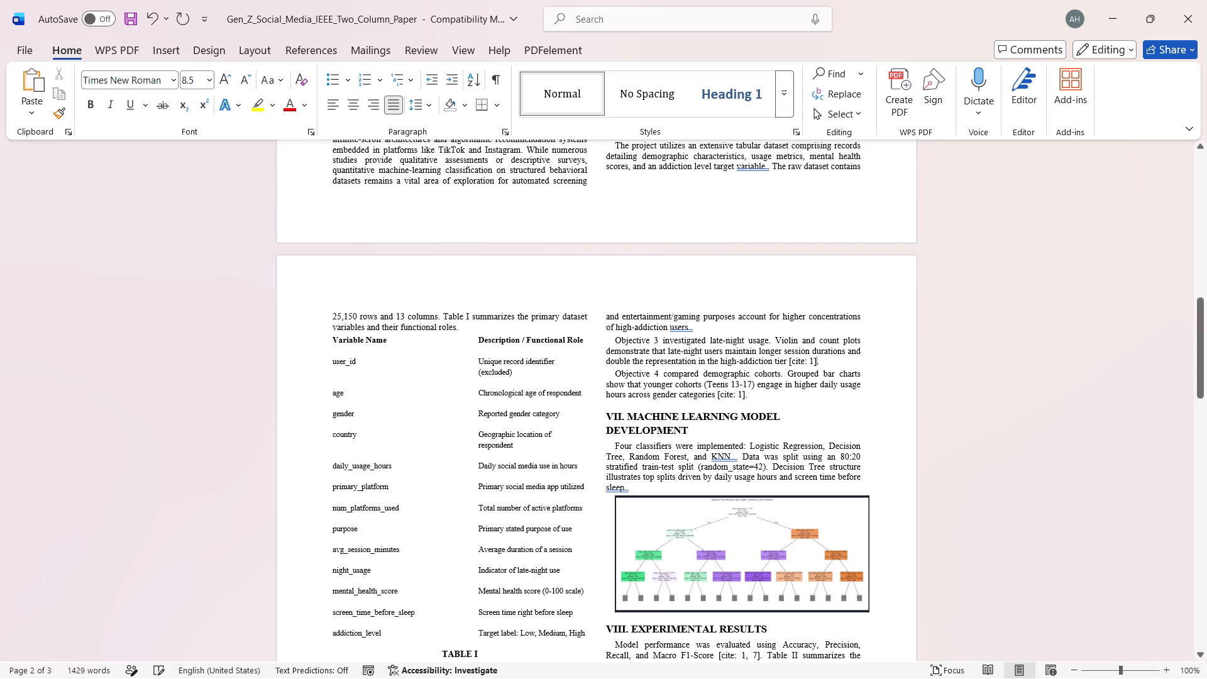
pyautogui.press('BackSpace')
pyautogui.press('BackSpace')
pyautogui.press('BackSpace')
pyautogui.press('BackSpace')
pyautogui.press('BackSpace')
pyautogui.press('BackSpace')
pyautogui.press('BackSpace')
pyautogui.press('BackSpace')
pyautogui.press('BackSpace')
pyautogui.press('BackSpace')
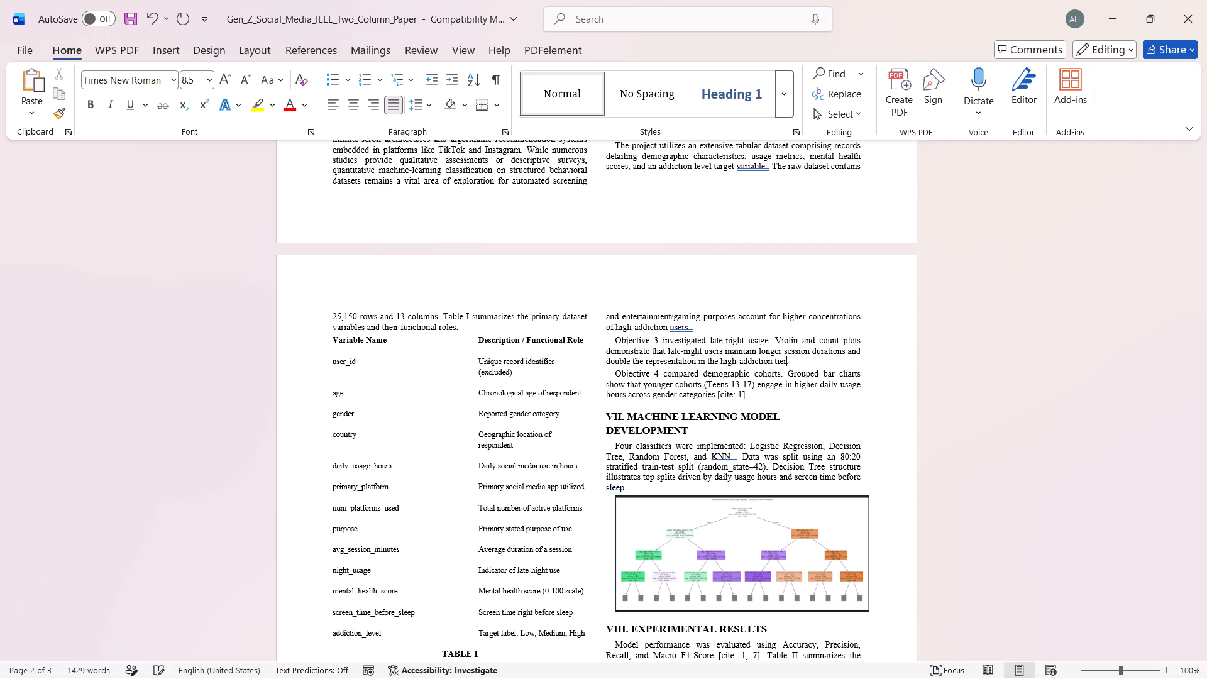
# Delete the [cite: 1] marker and its leading space after "gender categories" in the Objective 4 demographic cohorts paragraph.
pyautogui.click(748, 395)
pyautogui.press('Left')
pyautogui.press('BackSpace')
pyautogui.press('BackSpace')
pyautogui.press('BackSpace')
pyautogui.press('BackSpace')
pyautogui.press('BackSpace')
pyautogui.press('BackSpace')
pyautogui.press('BackSpace')
pyautogui.press('BackSpace')
pyautogui.press('BackSpace')
pyautogui.press('BackSpace')
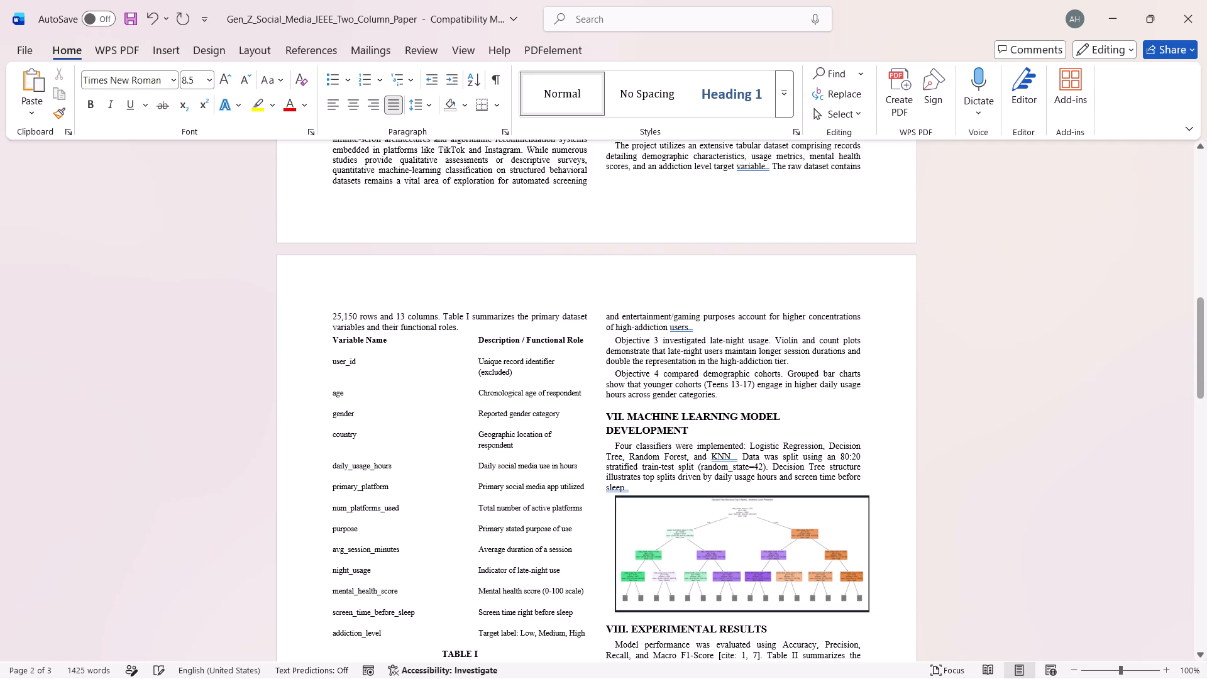
# Delete the [cite: 1, 7] marker and its leading space after "Macro F1-Score" in Section VIII, Experimental Results.
pyautogui.scroll(-3, 791, 402)
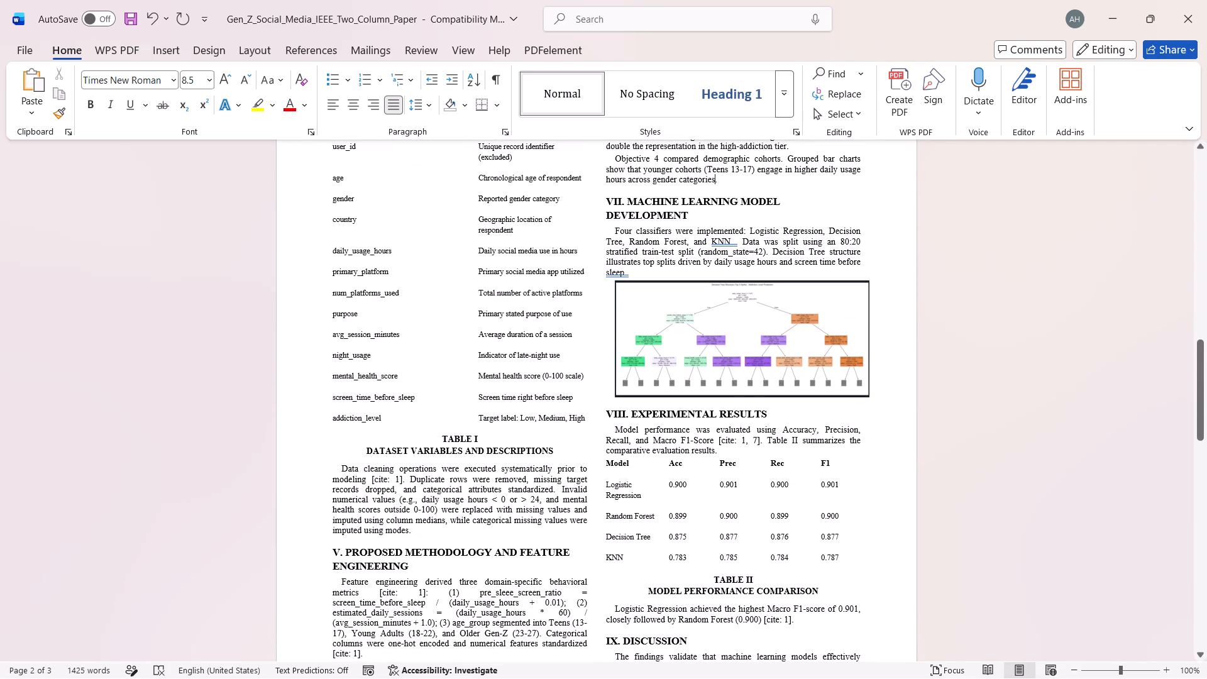
pyautogui.scroll(-1, 791, 402)
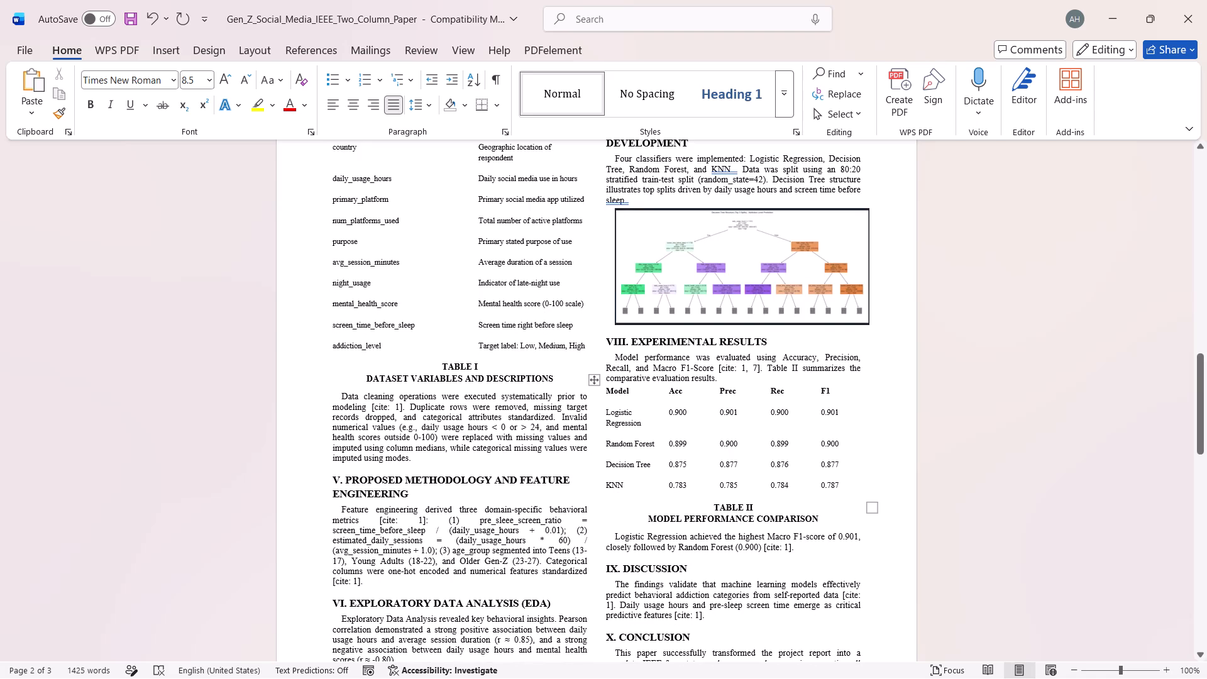
pyautogui.scroll(-1, 791, 402)
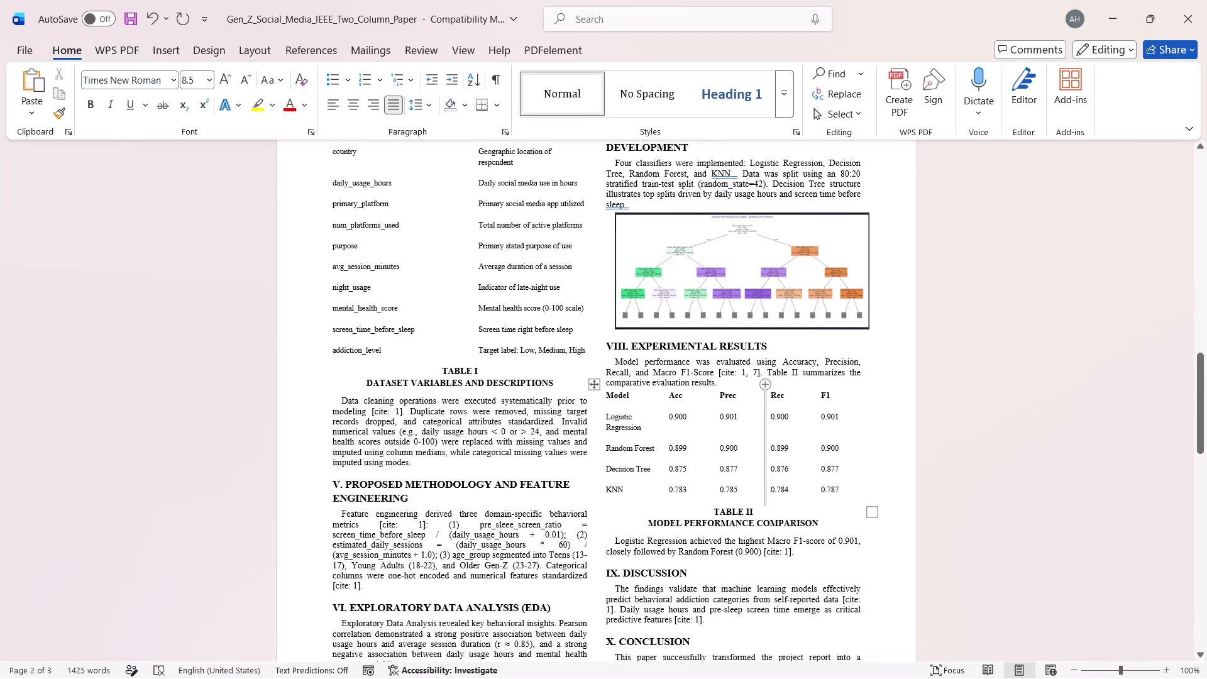
pyautogui.click(759, 370)
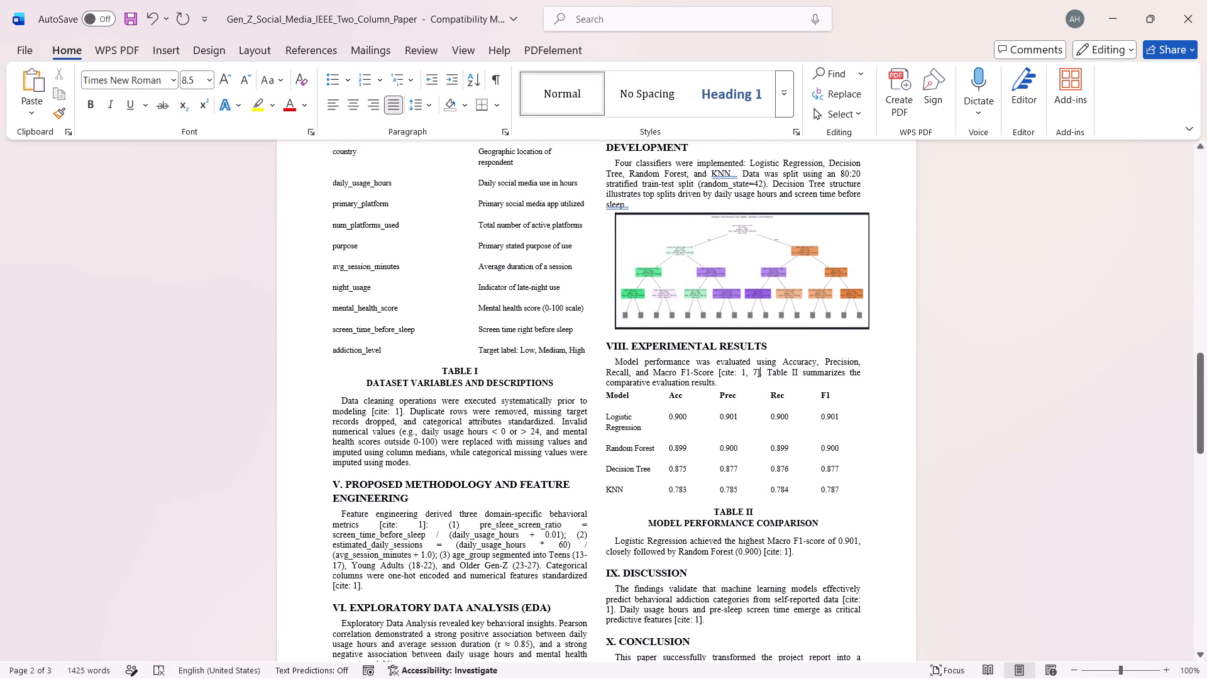
pyautogui.press('BackSpace')
pyautogui.press('BackSpace')
pyautogui.press('BackSpace')
pyautogui.press('BackSpace')
pyautogui.press('BackSpace')
pyautogui.press('BackSpace')
pyautogui.press('BackSpace')
pyautogui.press('BackSpace')
pyautogui.press('BackSpace')
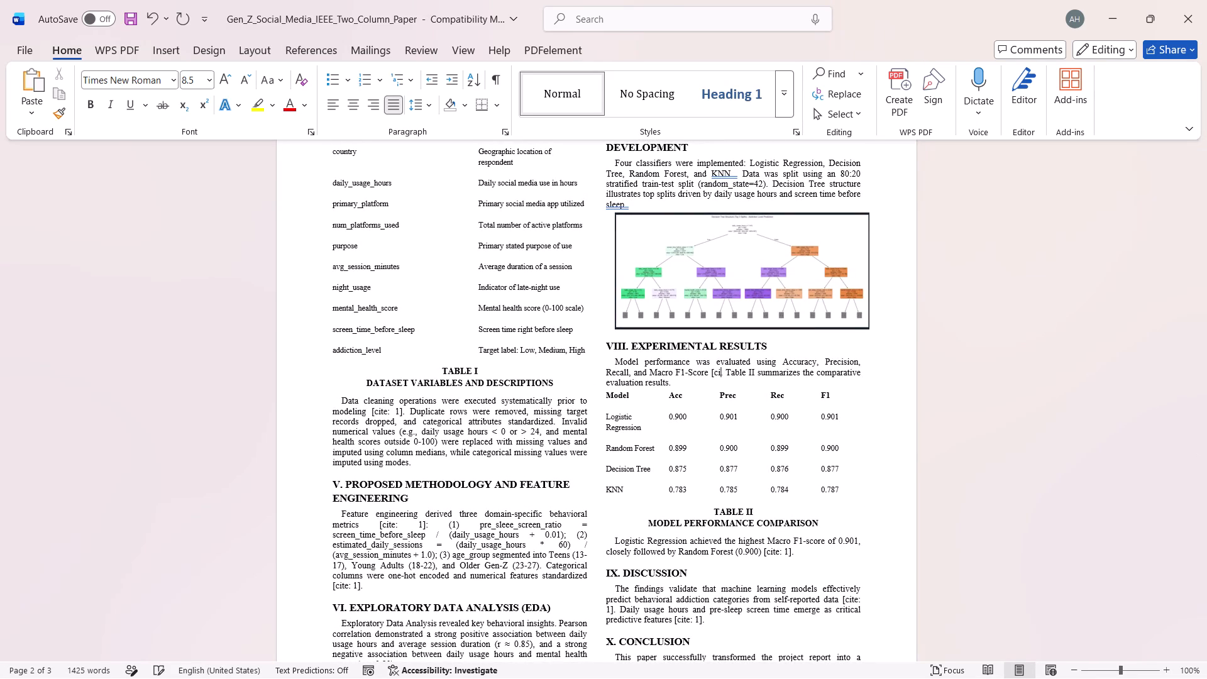
pyautogui.press('BackSpace')
pyautogui.press('BackSpace')
pyautogui.press('BackSpace')
pyautogui.press('BackSpace')
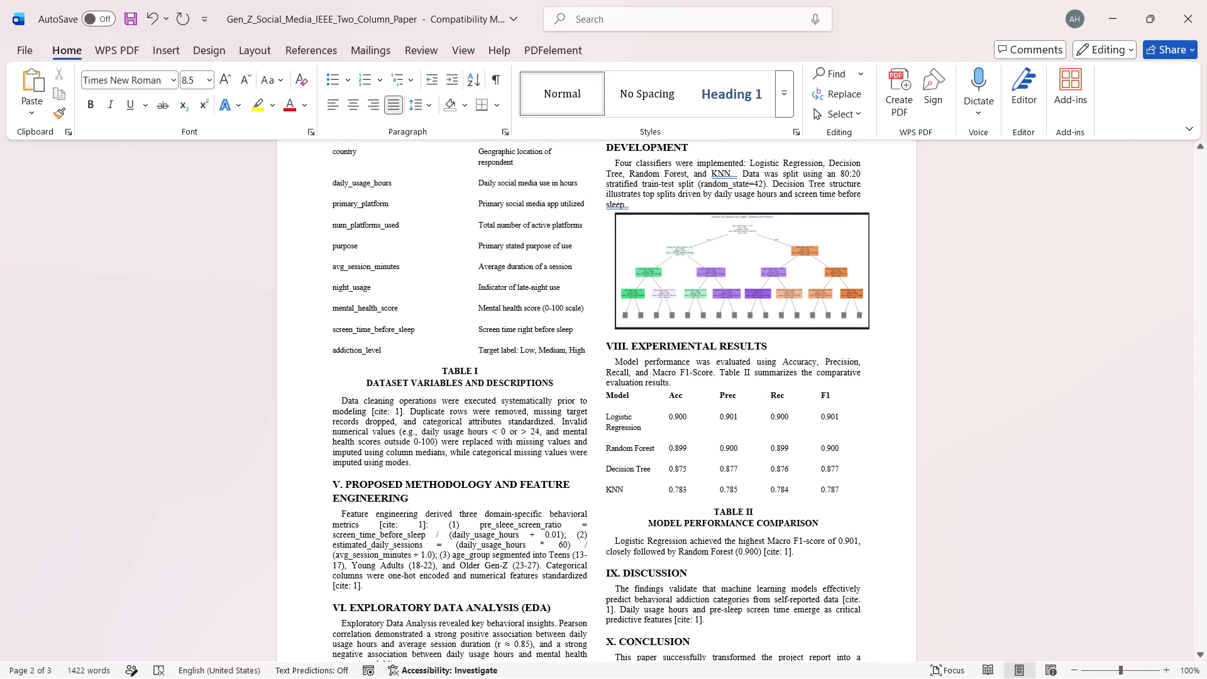
# Delete the [cite: 1] marker and its leading space after "numerical features standardized" at the end of Section V, Proposed Methodology and Feature Engineering.
pyautogui.scroll(-1, 566, 415)
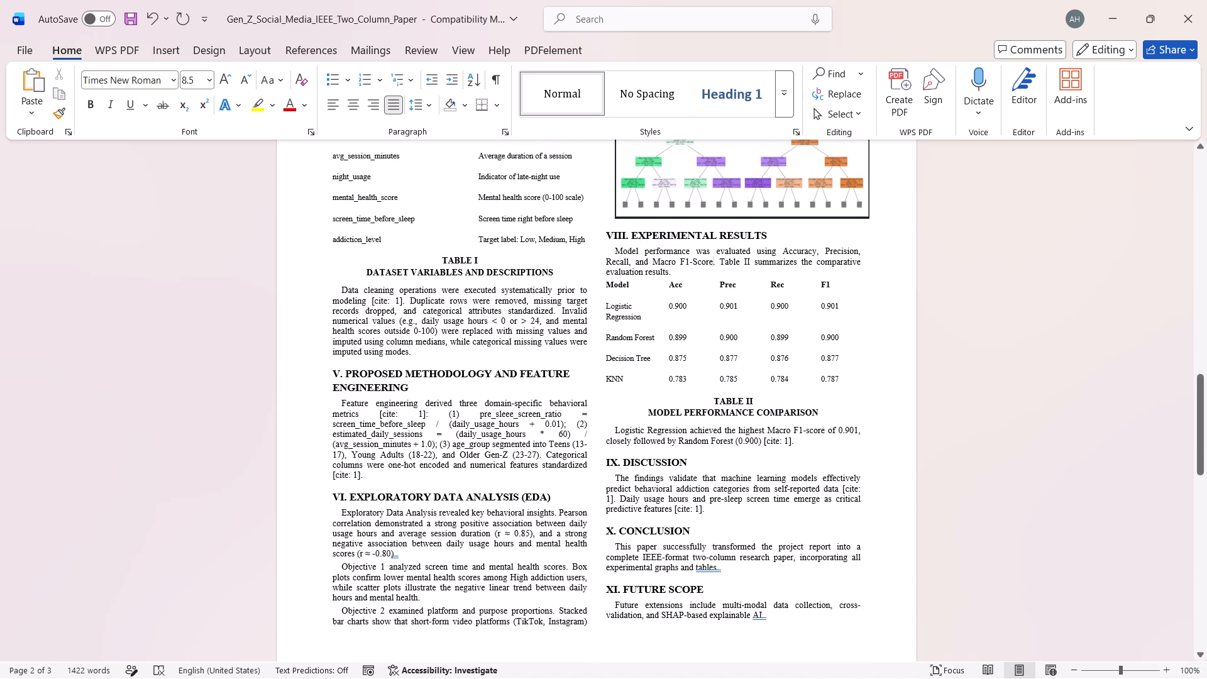
pyautogui.scroll(-2, 566, 415)
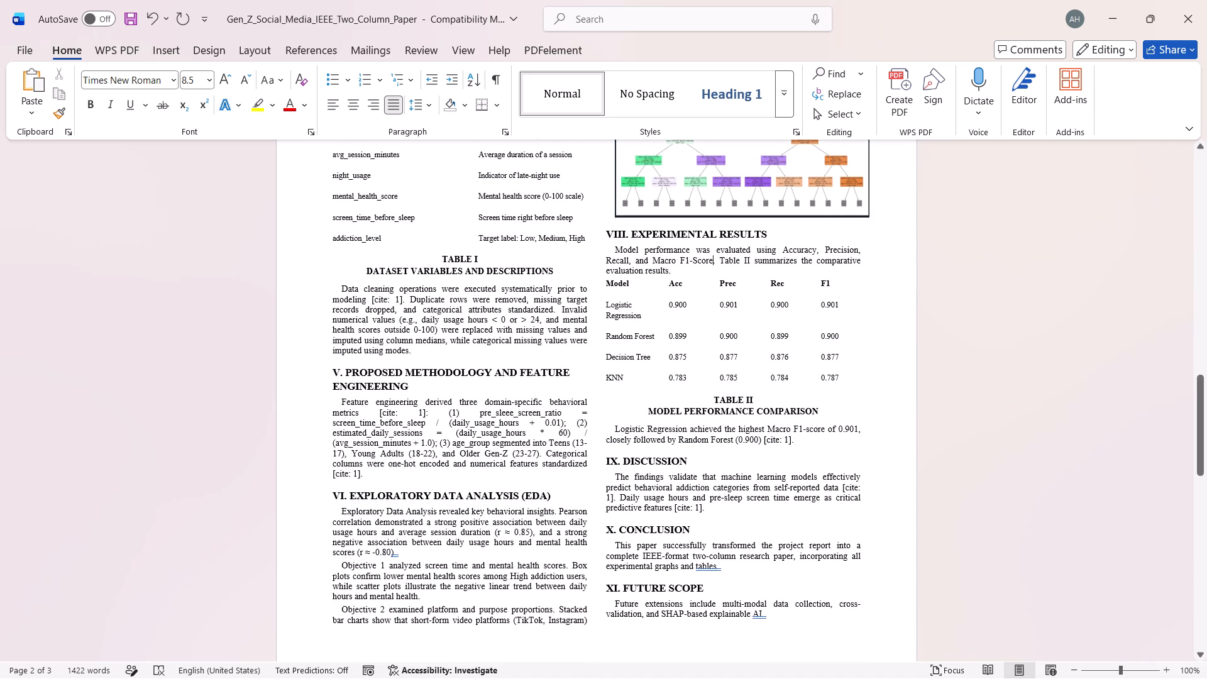
pyautogui.scroll(-1, 566, 415)
pyautogui.click(361, 477)
pyautogui.press('Left')
pyautogui.press('BackSpace')
pyautogui.press('BackSpace')
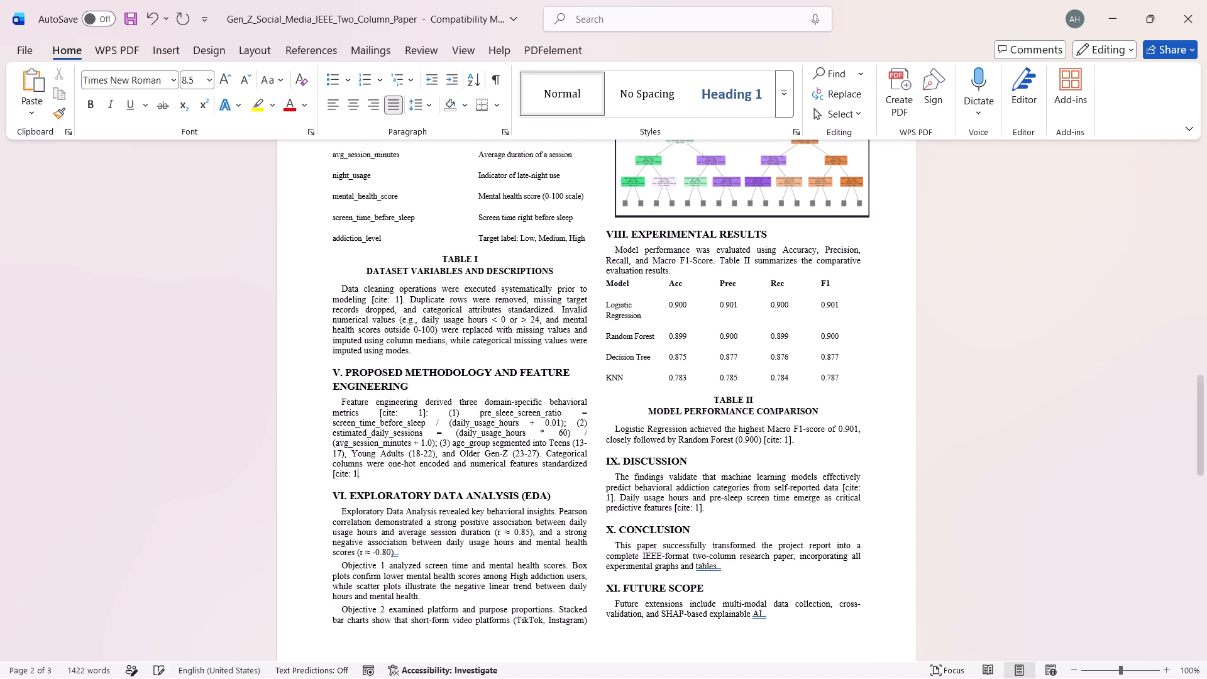
pyautogui.press('BackSpace')
pyautogui.press('BackSpace')
pyautogui.press('BackSpace')
pyautogui.press('BackSpace')
pyautogui.press('BackSpace')
pyautogui.press('BackSpace')
pyautogui.press('BackSpace')
pyautogui.press('BackSpace')
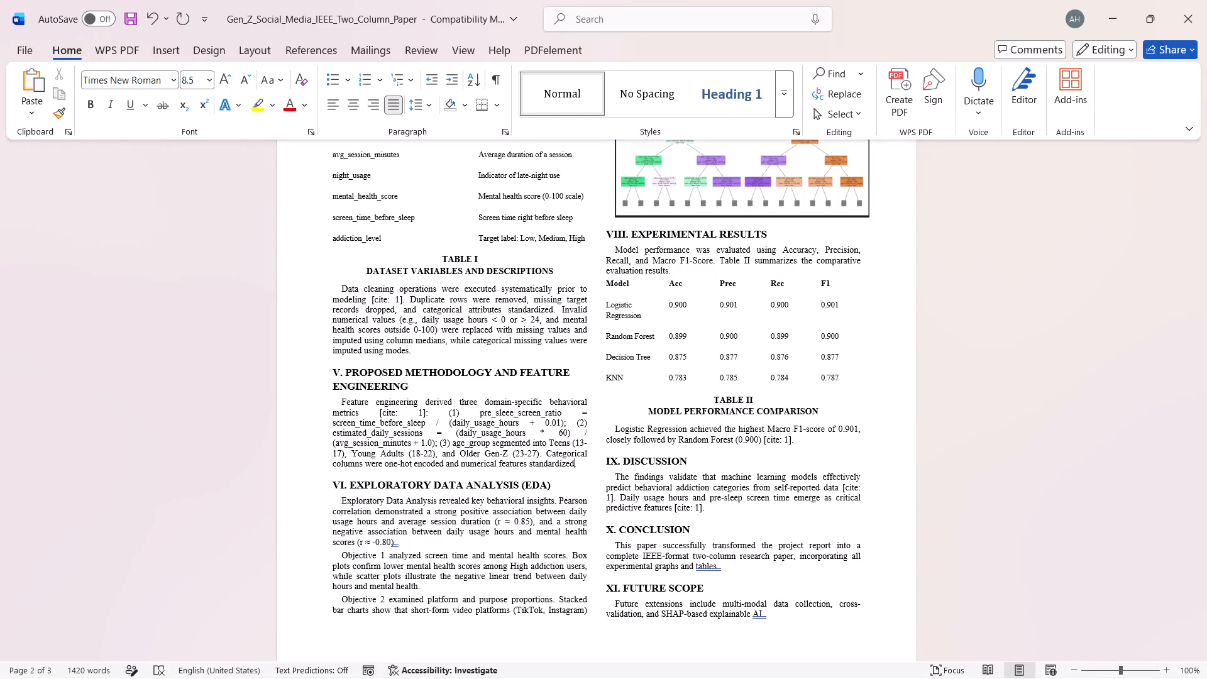
# Delete the [cite: 1] marker and its leading space after "Random Forest (0.900)" in the paragraph below Table II.
pyautogui.click(790, 443)
pyautogui.press('Right')
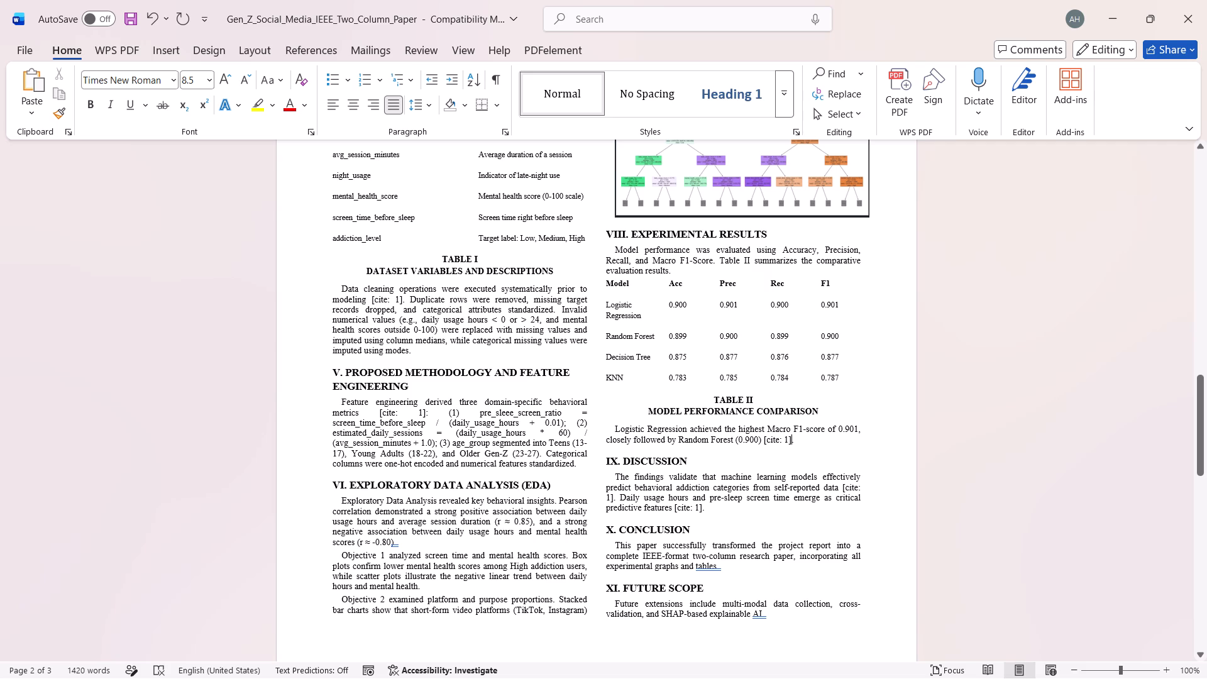
pyautogui.press('BackSpace')
pyautogui.press('BackSpace')
pyautogui.press('BackSpace')
pyautogui.press('BackSpace')
pyautogui.press('BackSpace')
pyautogui.press('BackSpace')
pyautogui.press('BackSpace')
pyautogui.press('BackSpace')
pyautogui.press('BackSpace')
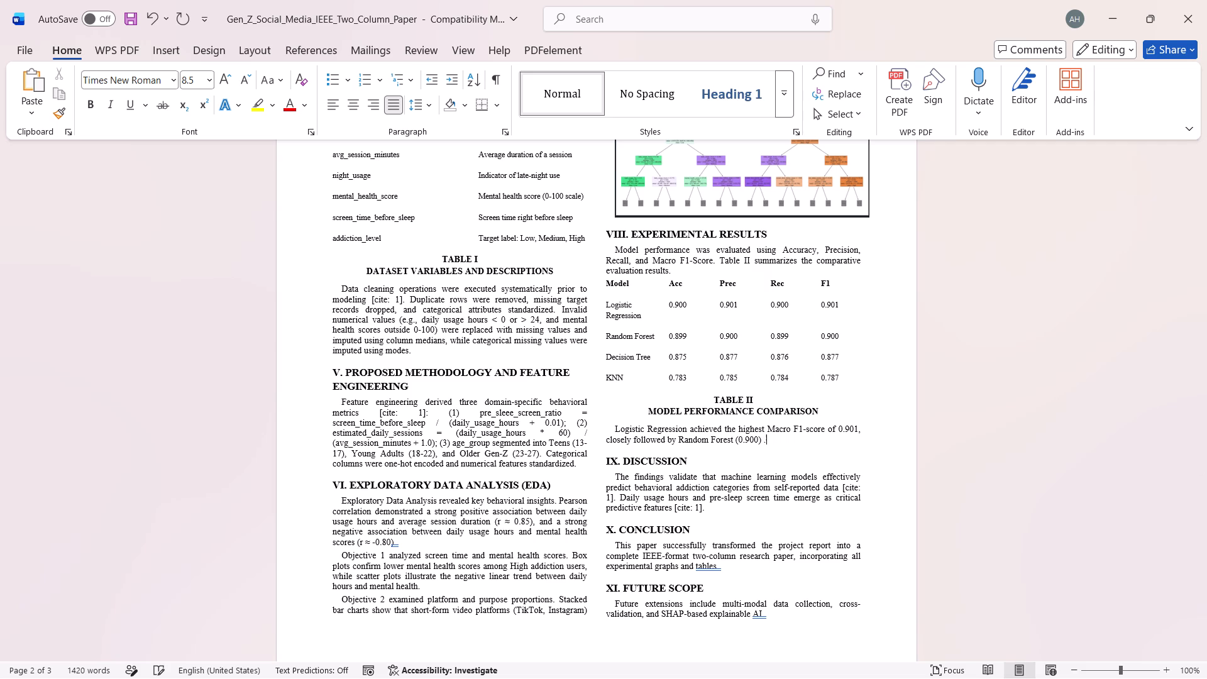
pyautogui.press('BackSpace')
# Delete the author name at the start of reference [1] in the References section.
pyautogui.scroll(-1, 736, 501)
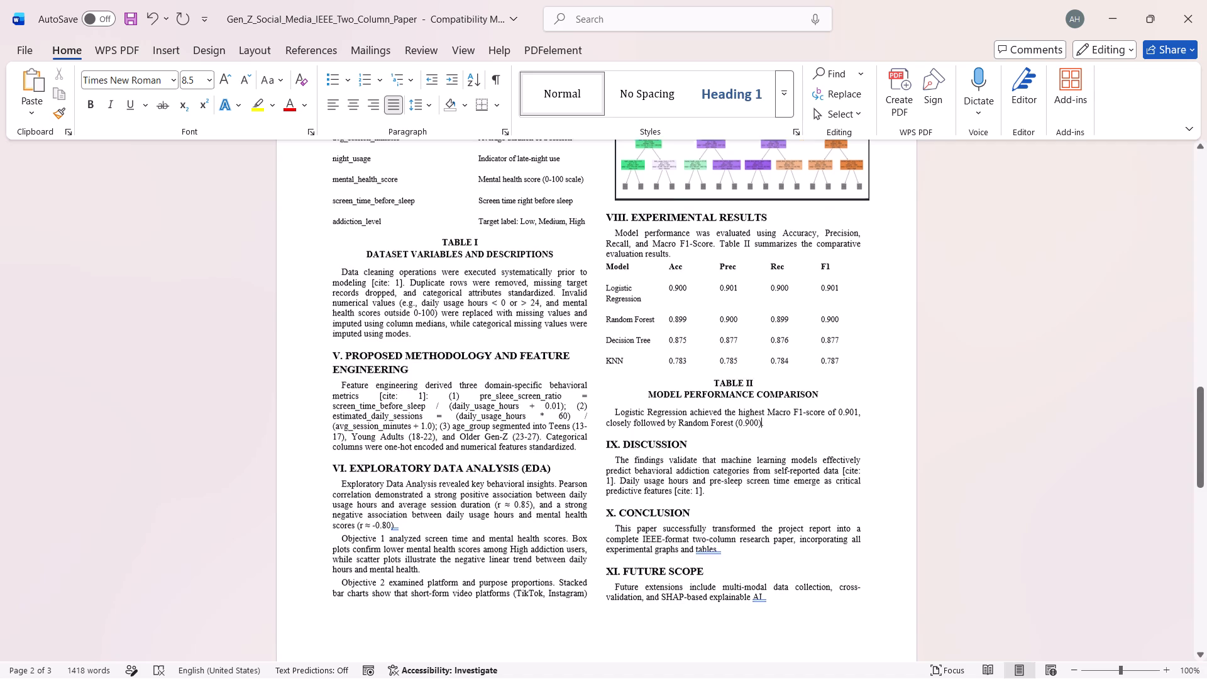
pyautogui.scroll(-2, 736, 501)
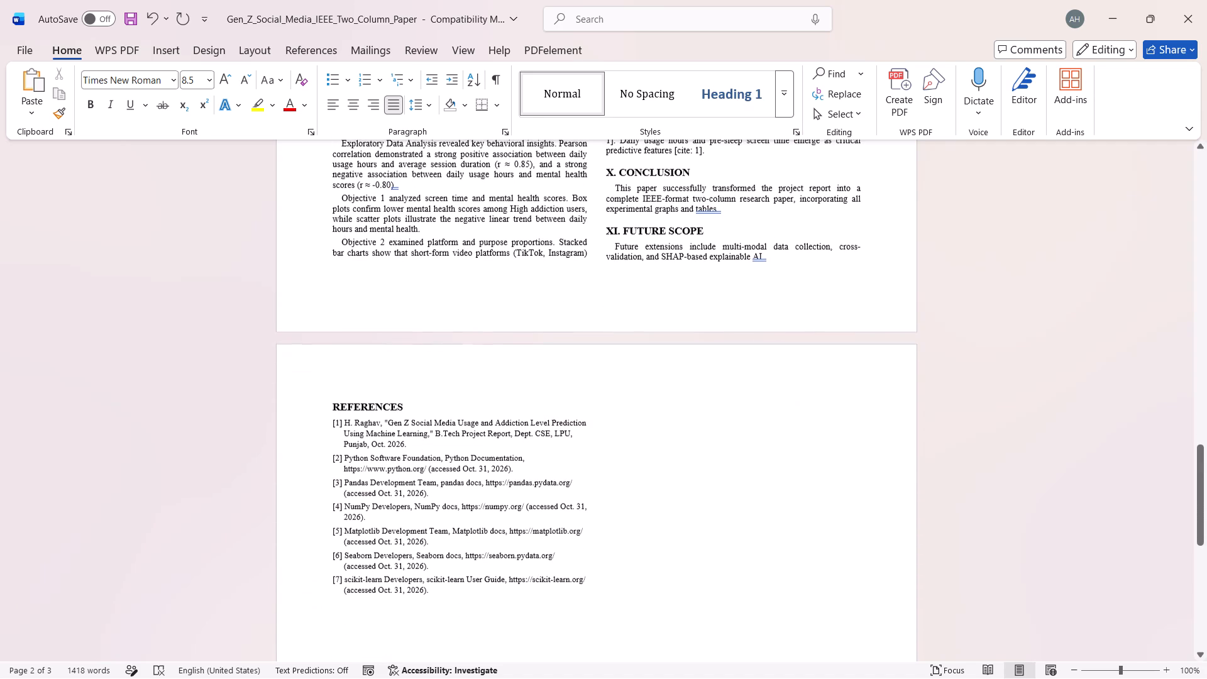
pyautogui.scroll(-1, 736, 501)
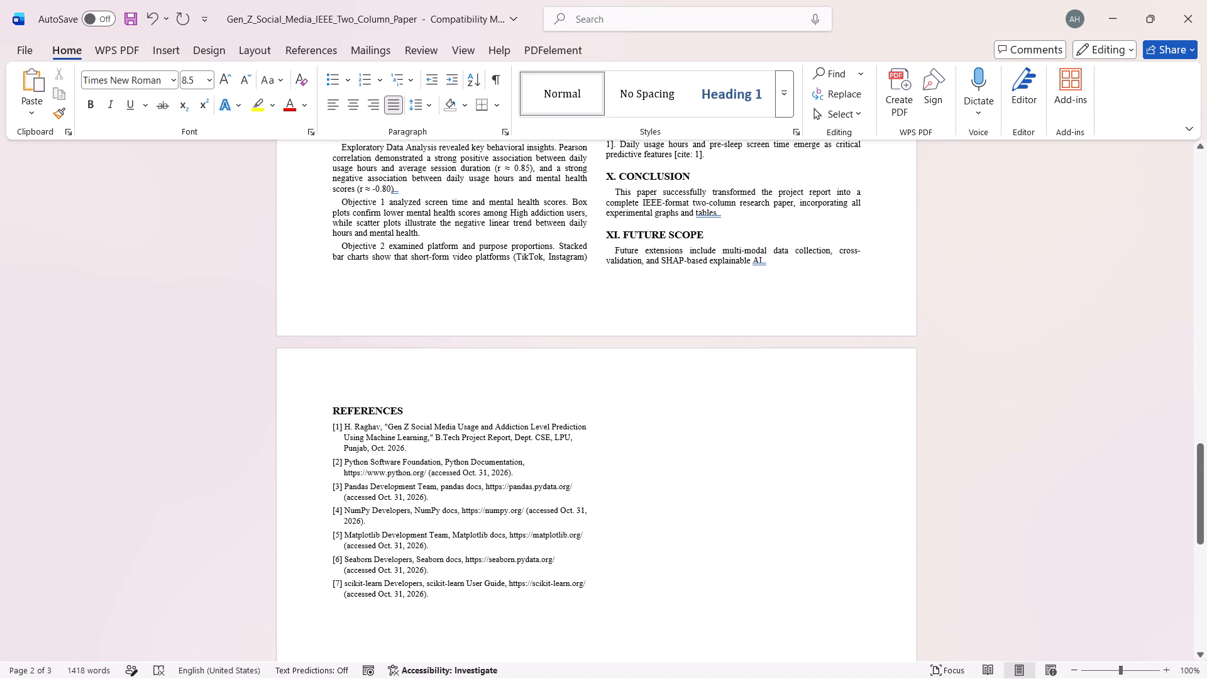
pyautogui.scroll(-2, 736, 501)
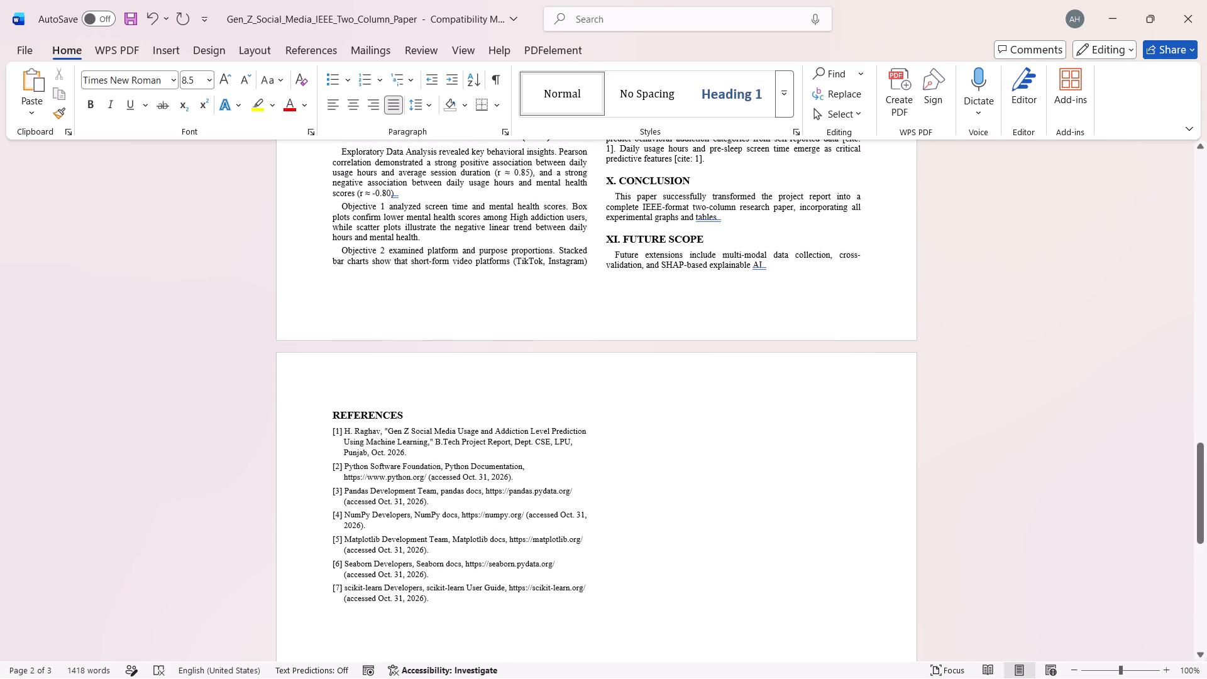
pyautogui.scroll(-1, 736, 501)
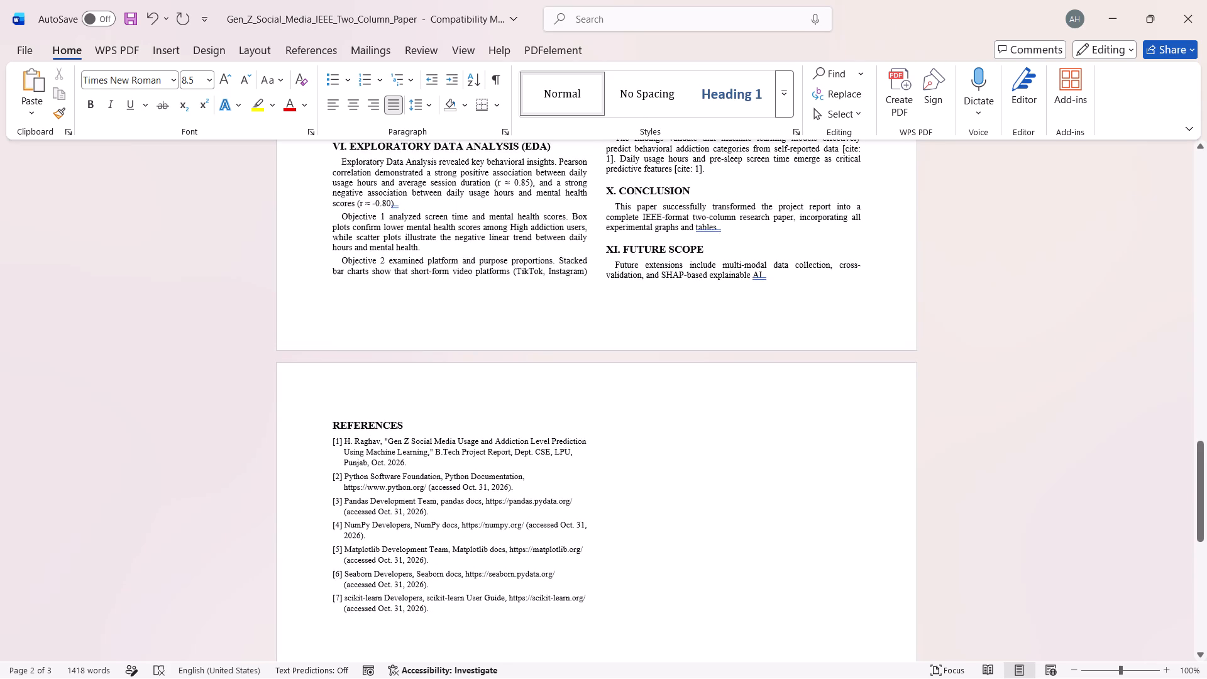
pyautogui.scroll(-1, 736, 501)
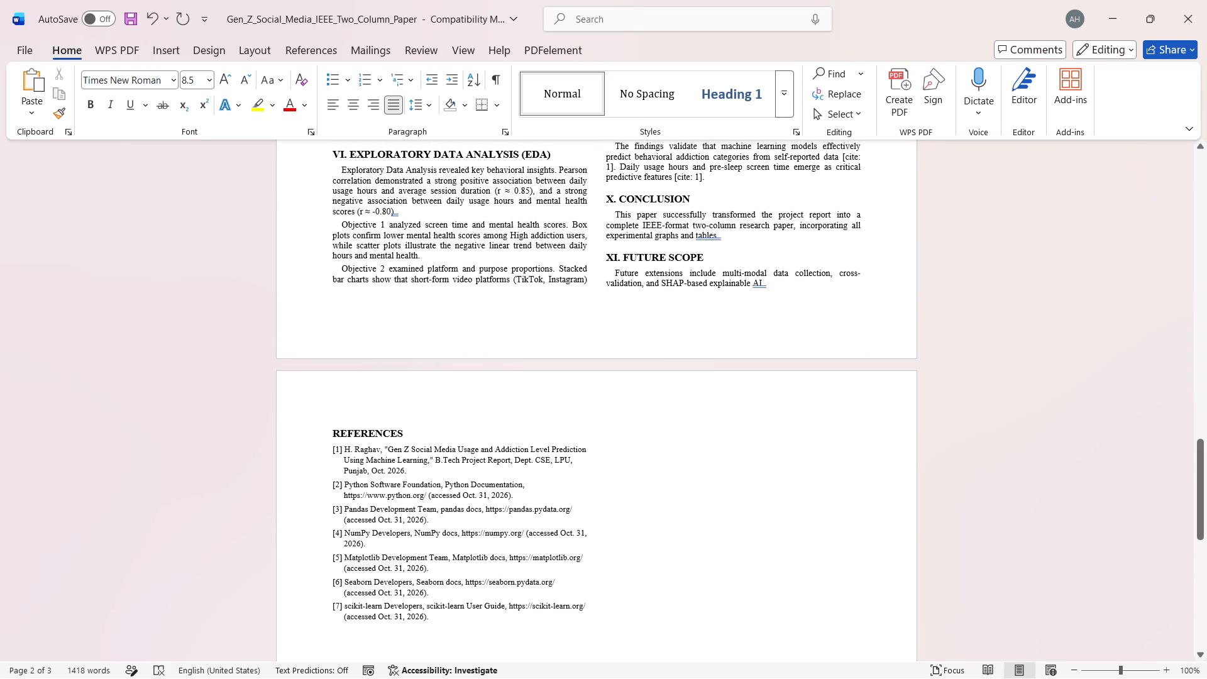
pyautogui.scroll(-1, 736, 501)
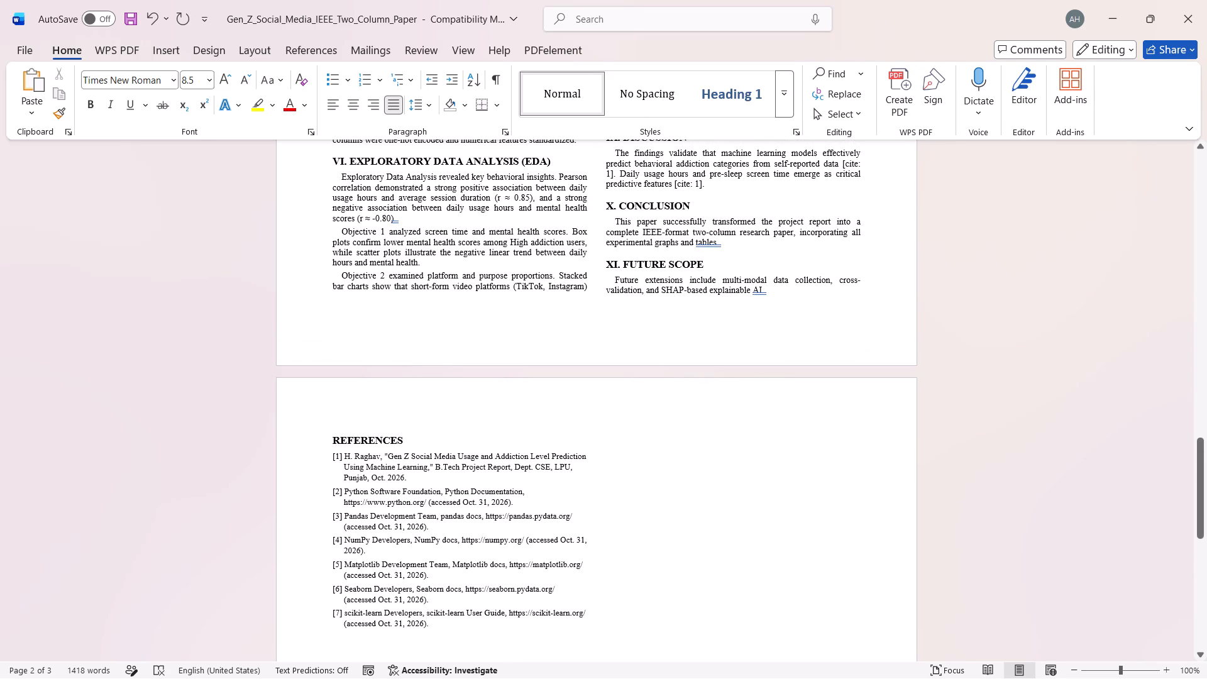
pyautogui.click(380, 458)
pyautogui.press('BackSpace')
pyautogui.press('BackSpace')
pyautogui.press('BackSpace')
pyautogui.press('BackSpace')
pyautogui.press('BackSpace')
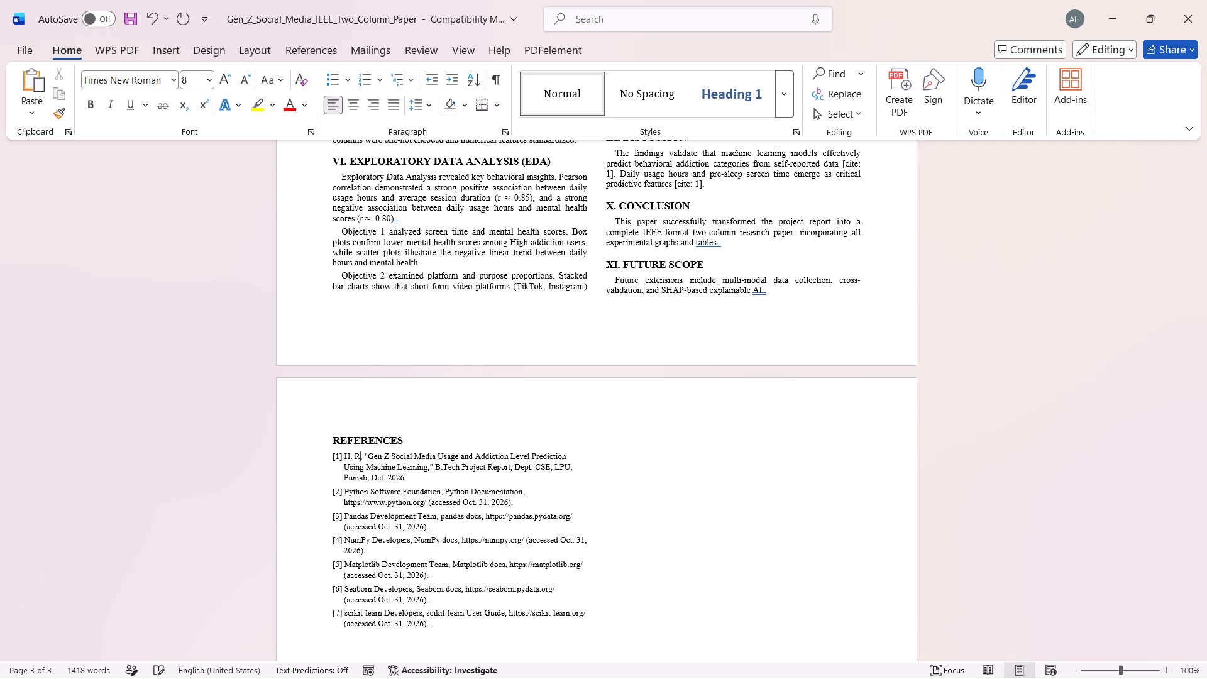
pyautogui.press('BackSpace')
pyautogui.press('BackSpace')
pyautogui.press('BackSpace')
pyautogui.press('BackSpace')
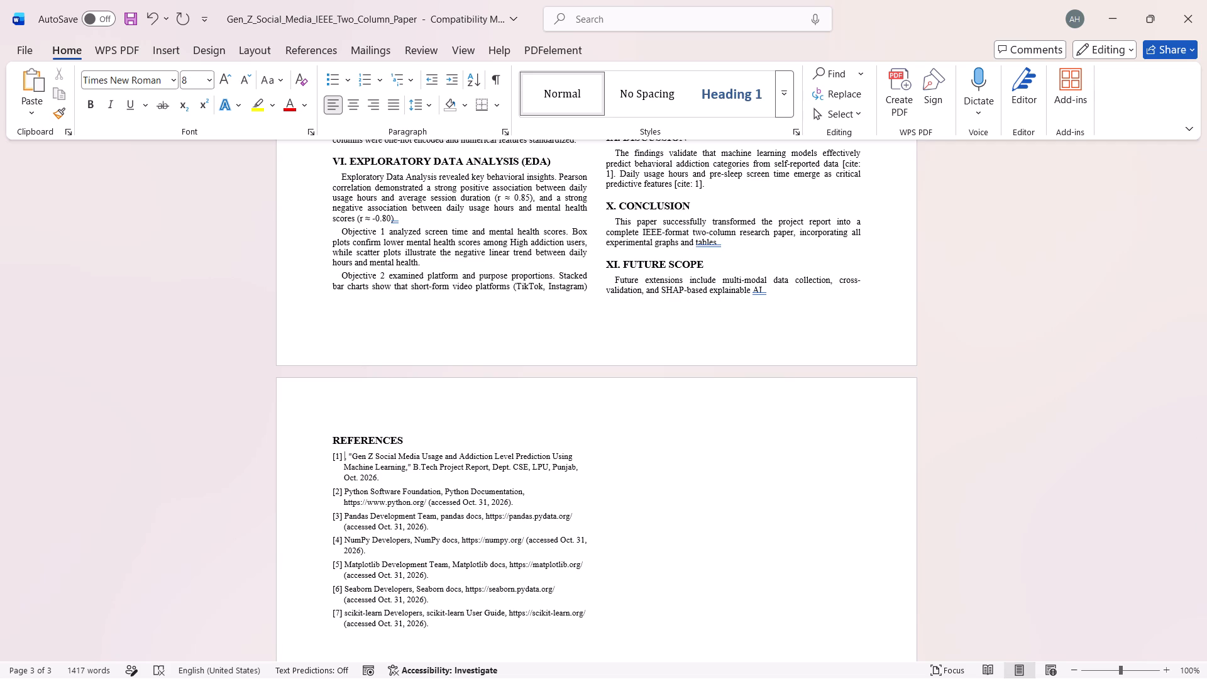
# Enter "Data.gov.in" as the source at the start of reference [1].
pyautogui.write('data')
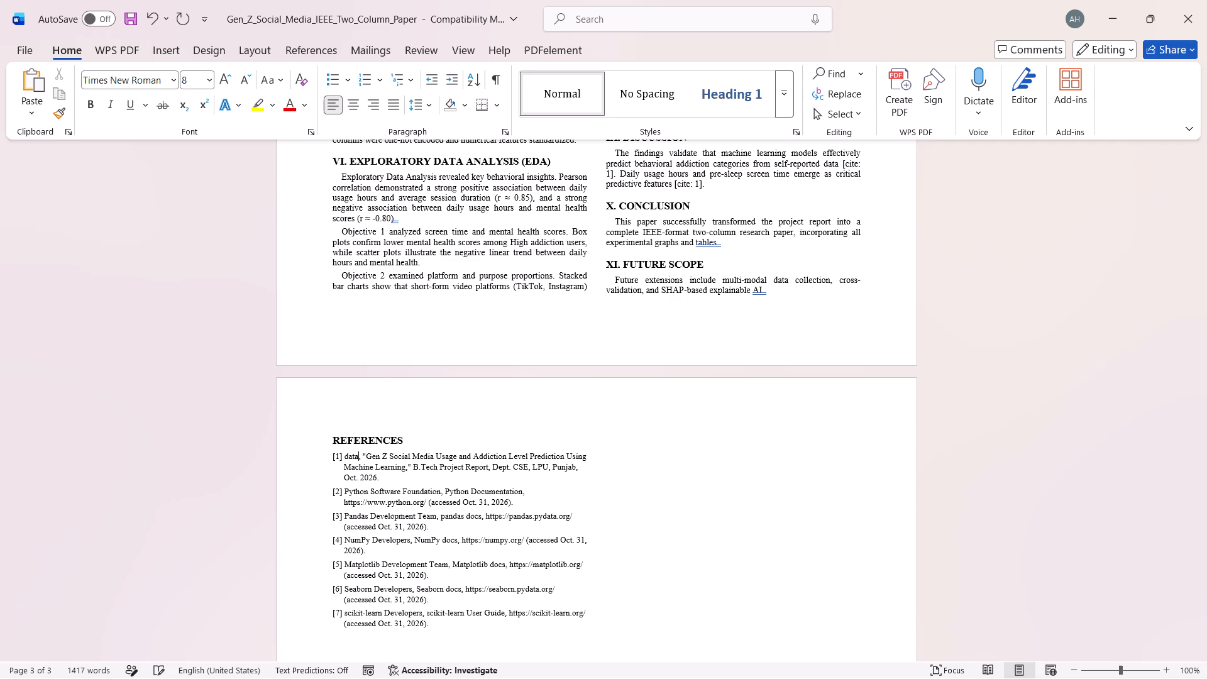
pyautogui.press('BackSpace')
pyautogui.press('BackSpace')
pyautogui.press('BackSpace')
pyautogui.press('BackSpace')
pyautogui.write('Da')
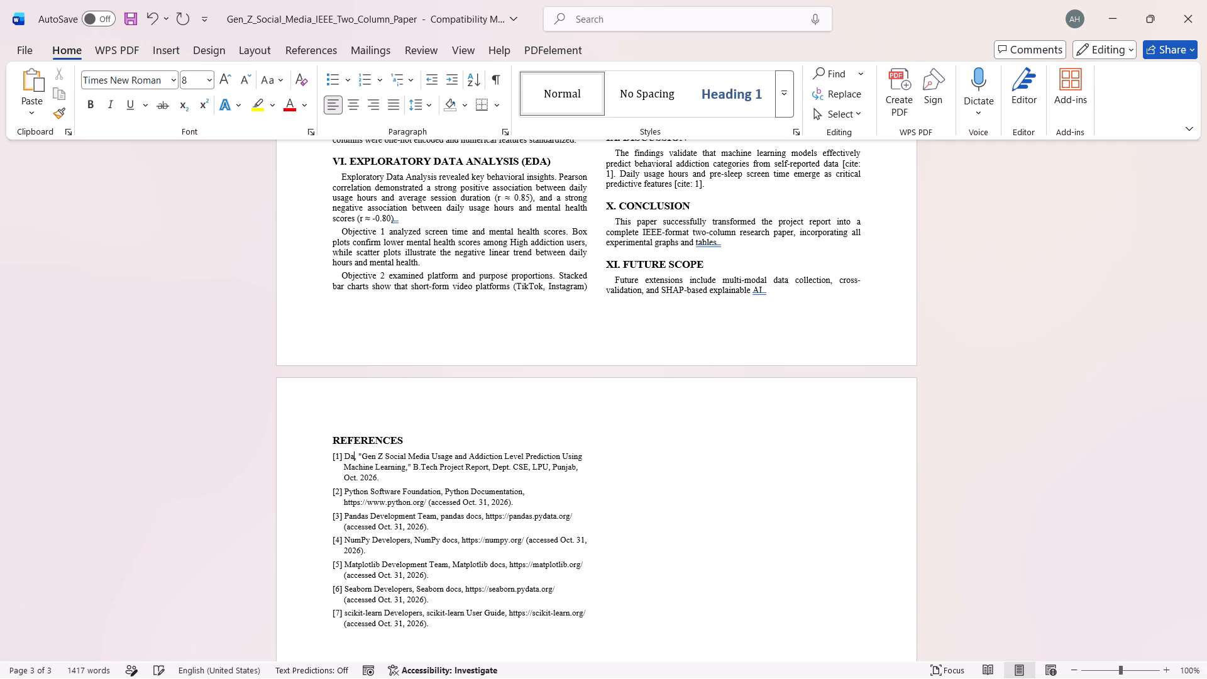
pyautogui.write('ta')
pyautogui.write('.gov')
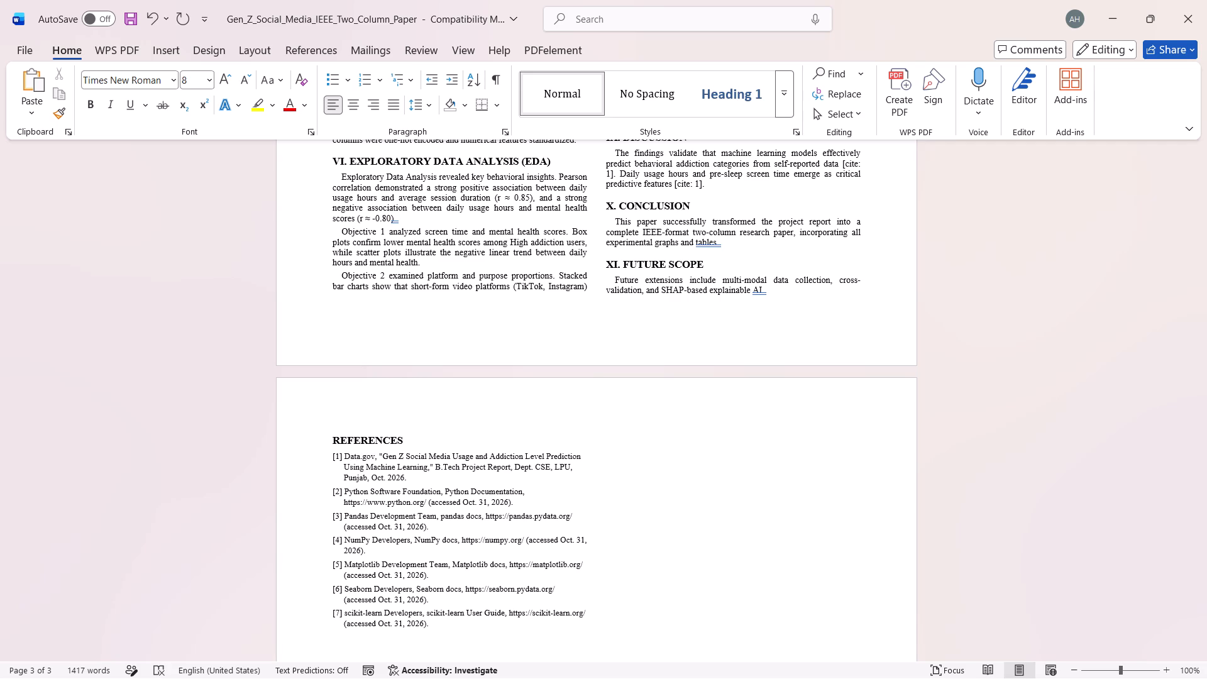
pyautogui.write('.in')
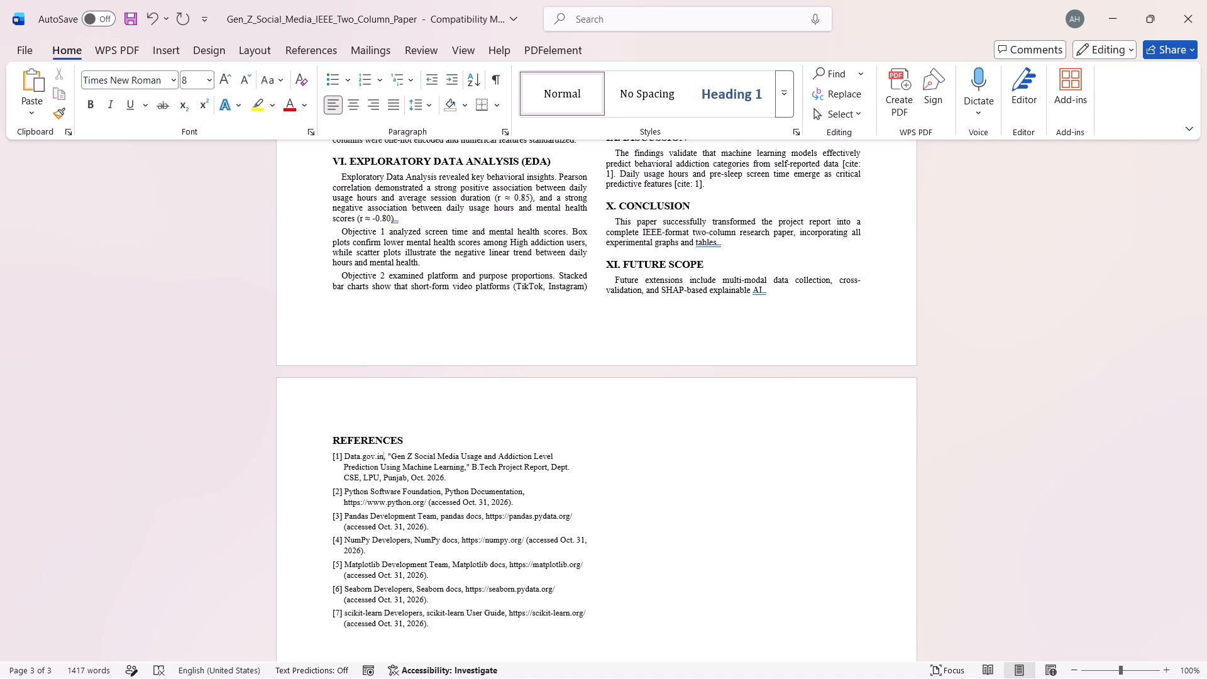
# Make the opening text of reference [1] read "Dataset extraction,".
pyautogui.press('BackSpace')
pyautogui.press('BackSpace')
pyautogui.press('BackSpace')
pyautogui.press('BackSpace')
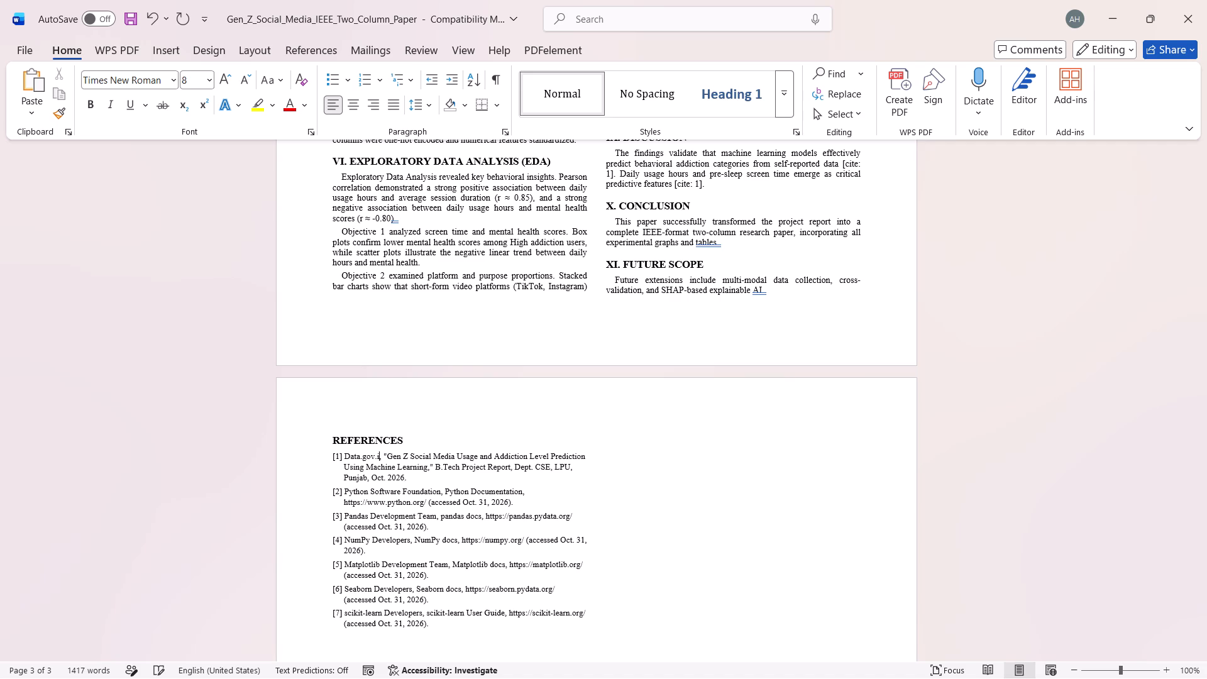
pyautogui.press('BackSpace')
pyautogui.press('BackSpace')
pyautogui.press('BackSpace')
pyautogui.press('BackSpace')
pyautogui.write('aset extraction')
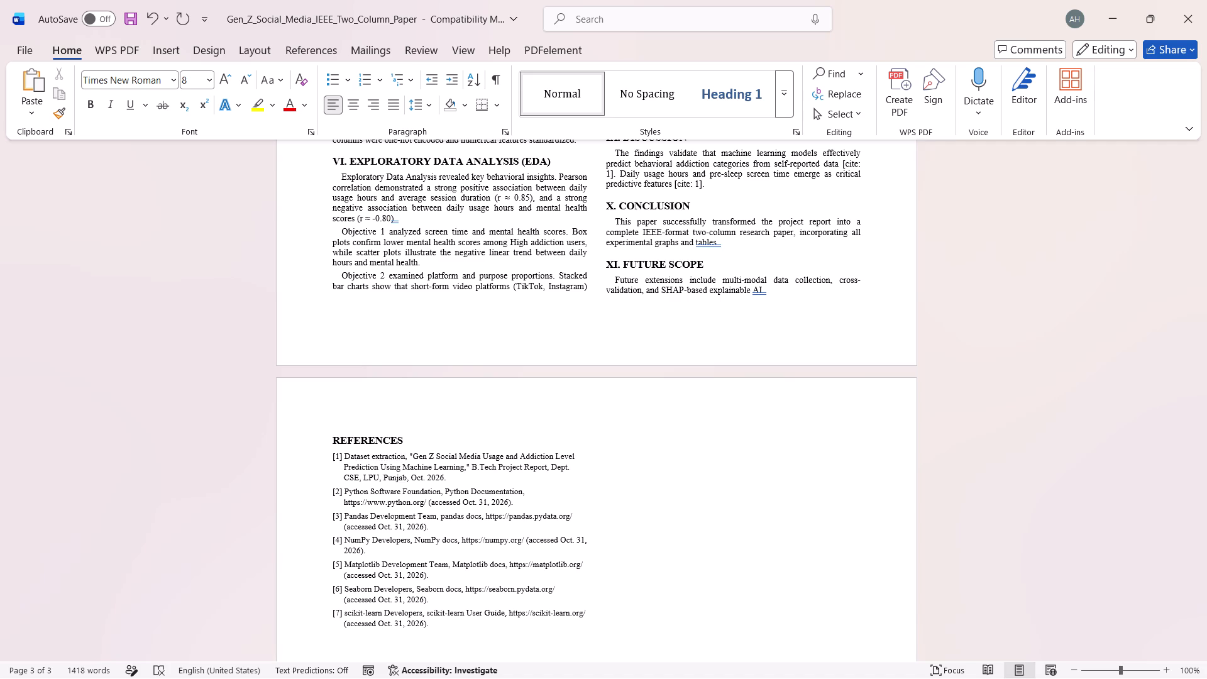
pyautogui.press(',')
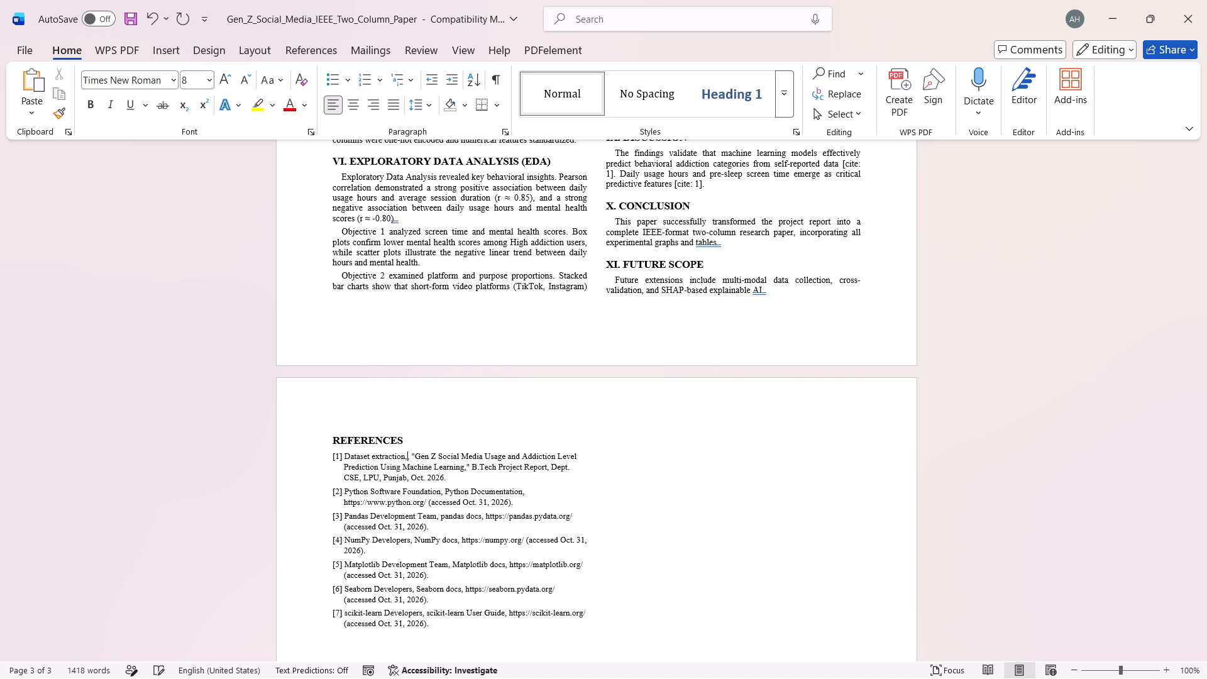
pyautogui.press('Return')
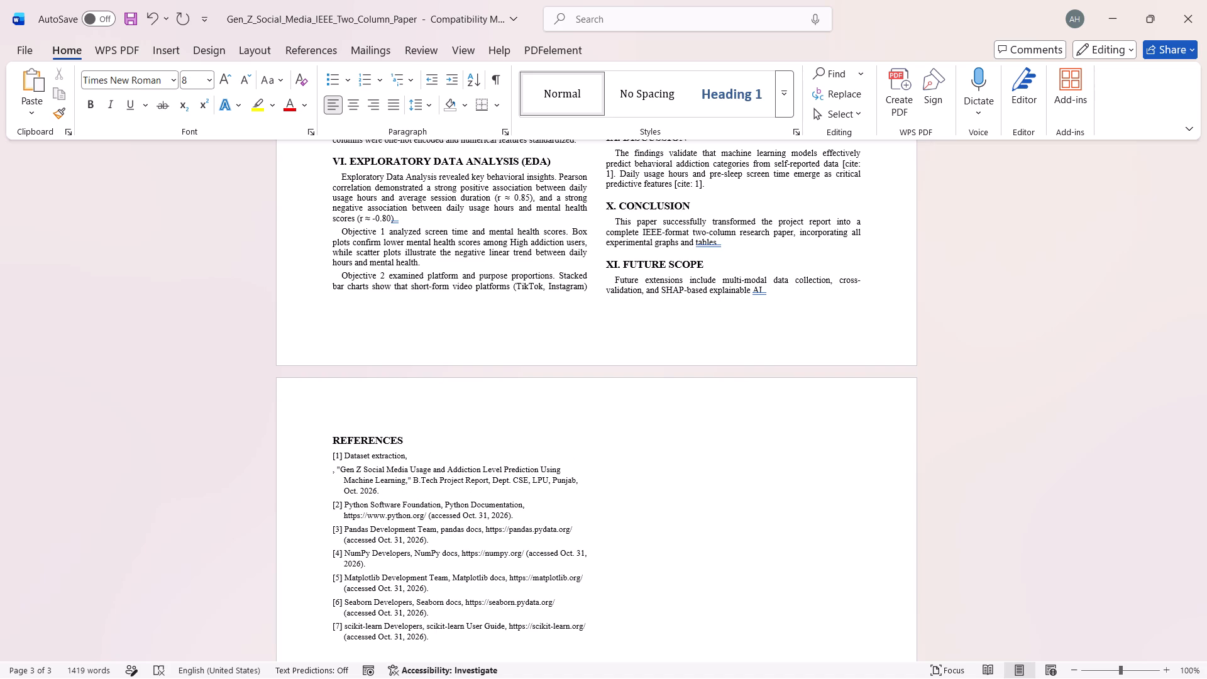
pyautogui.press('space')
pyautogui.press('space')
pyautogui.press('space')
pyautogui.press('space')
pyautogui.press('space')
pyautogui.press('space')
pyautogui.press('space')
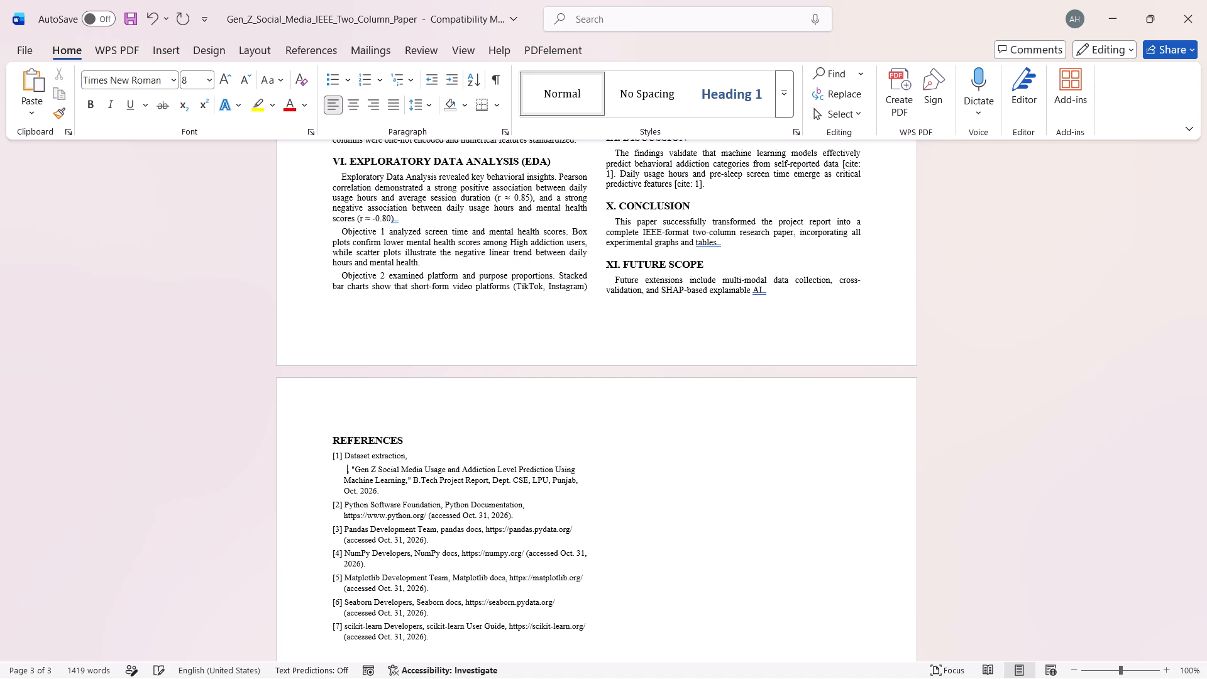
pyautogui.write('htt')
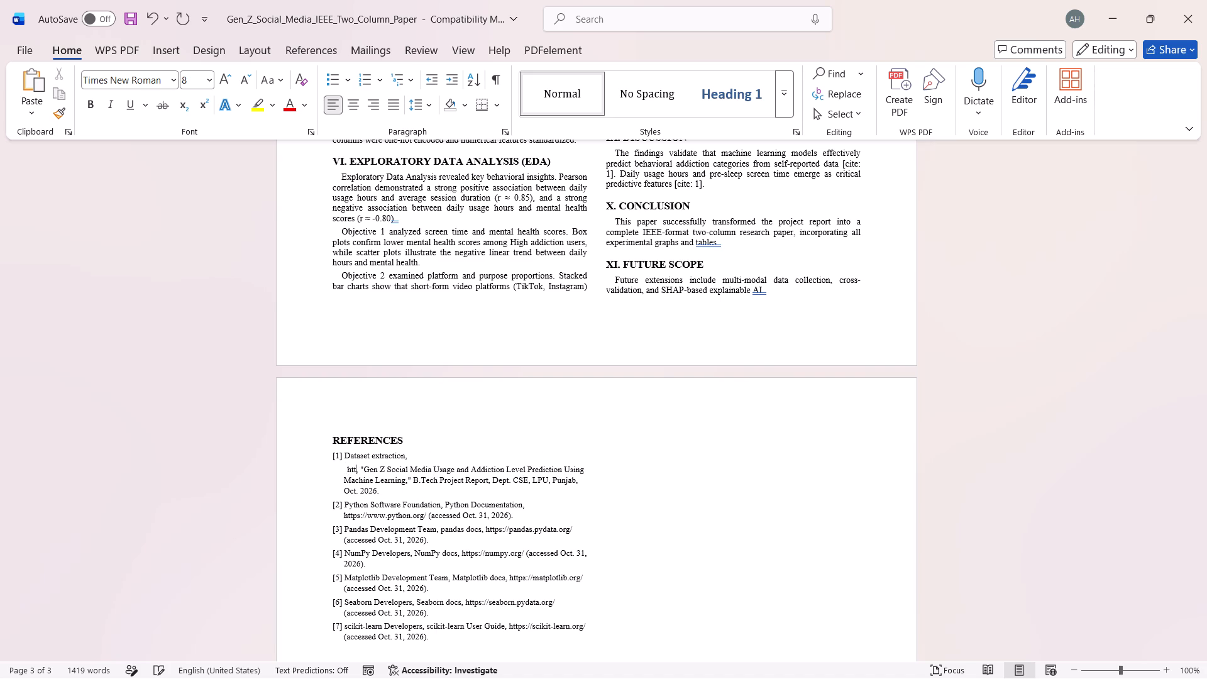
pyautogui.write('ps')
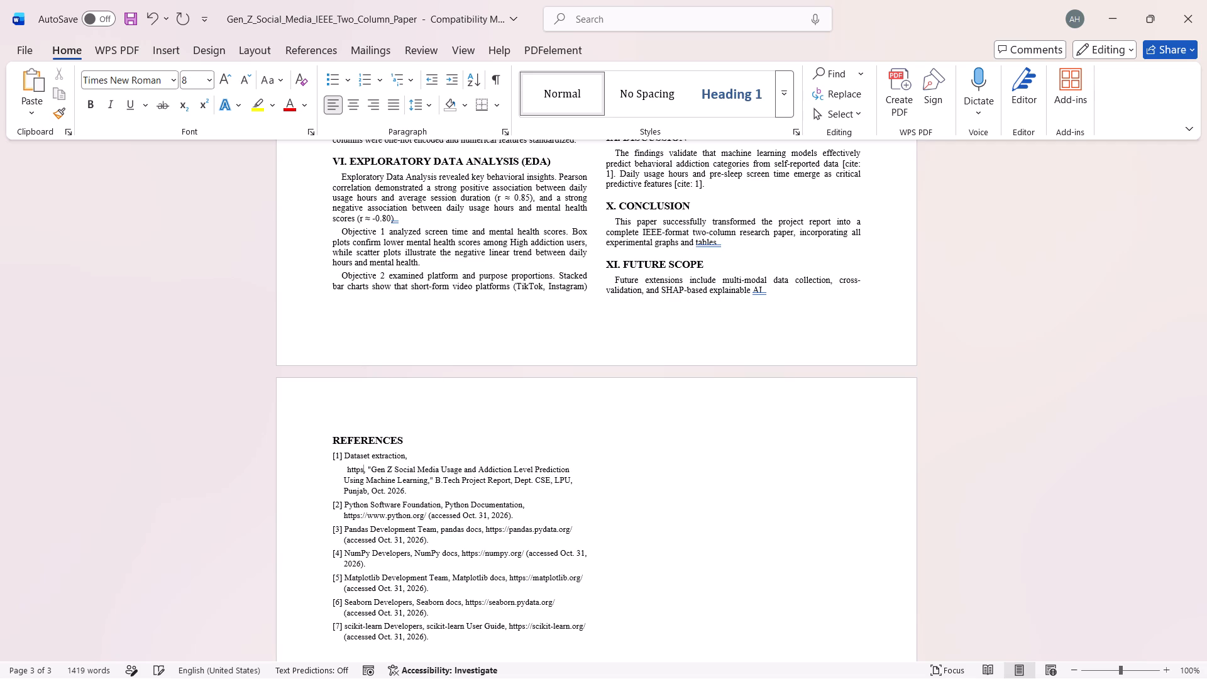
pyautogui.write('://')
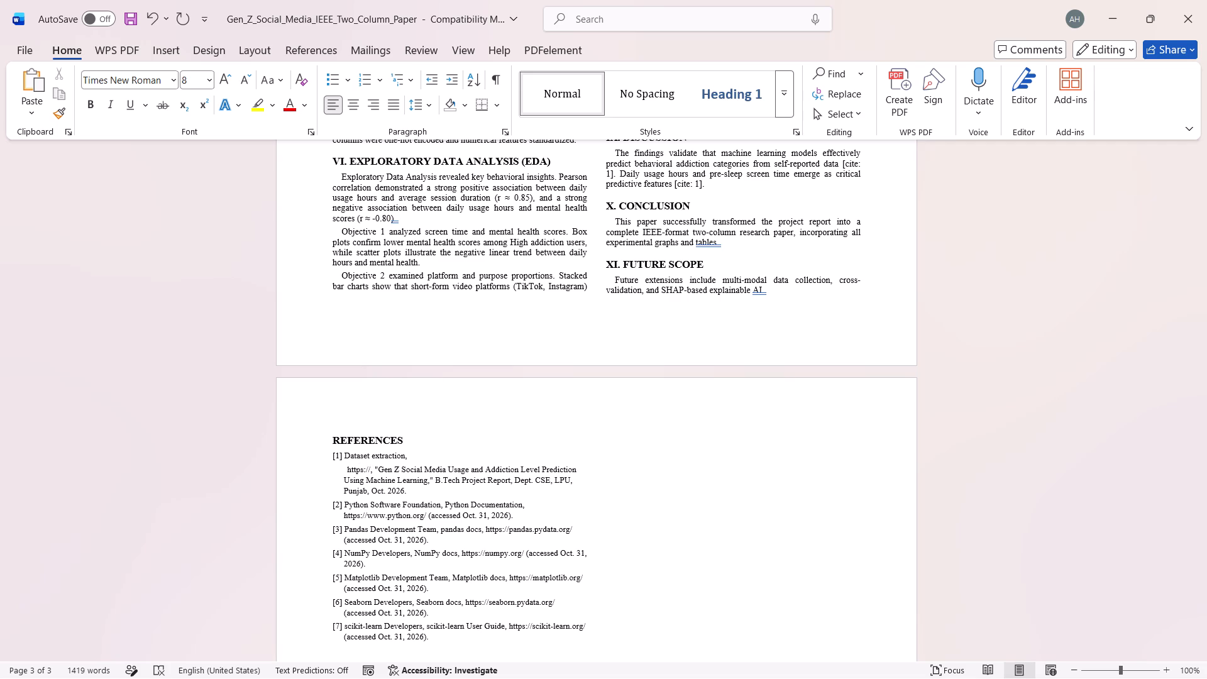
pyautogui.write('www.data.gov.in')
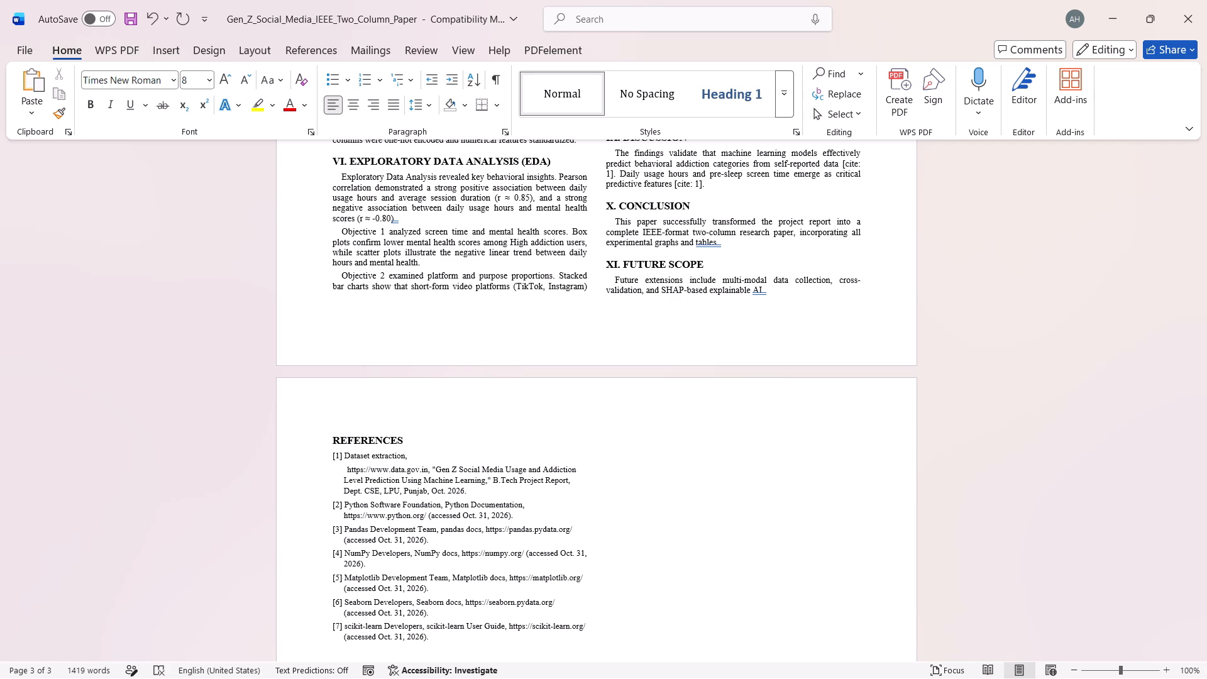
pyautogui.press('/')
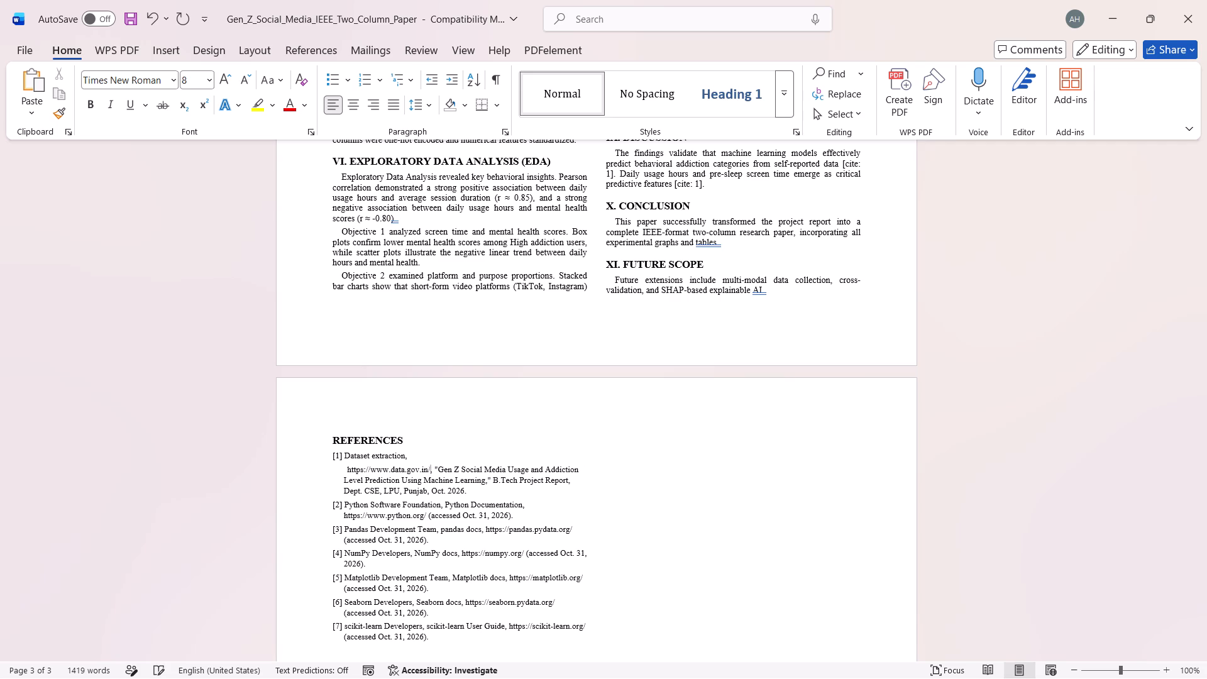
pyautogui.press('Return')
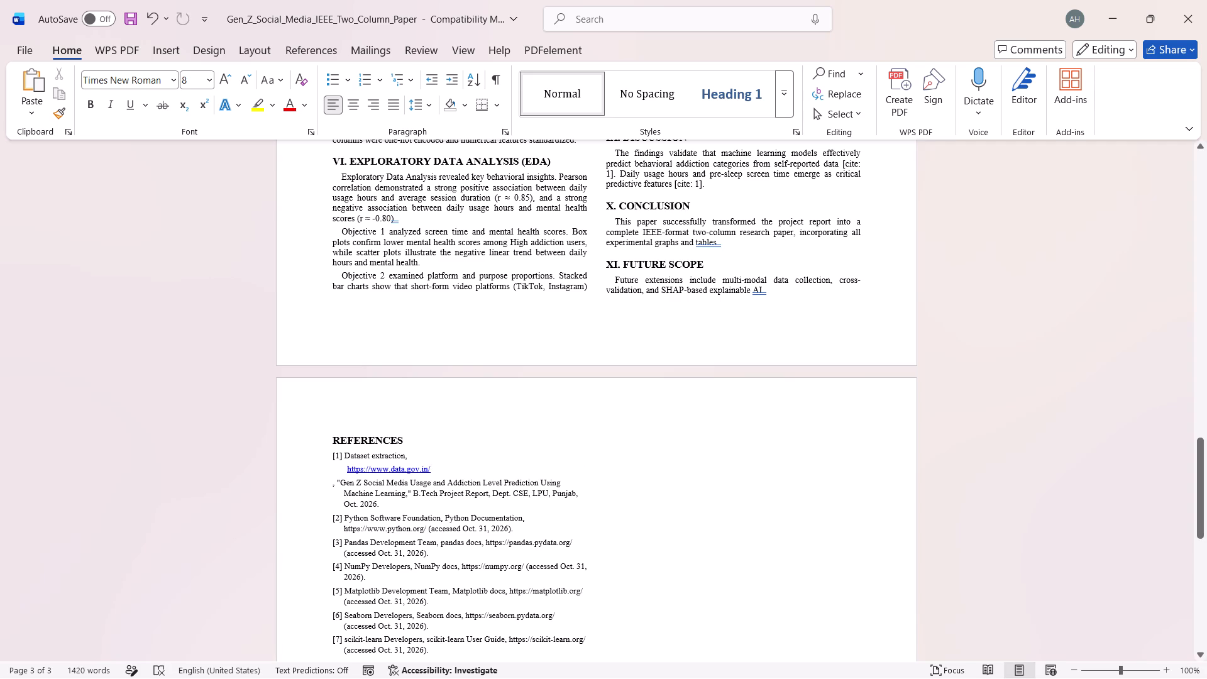
# Delete the leftover "Gen Z Social Media Usage" title and B.Tech project report text below the data.gov.in link.
pyautogui.moveTo(380, 504); pyautogui.dragTo(334, 478)
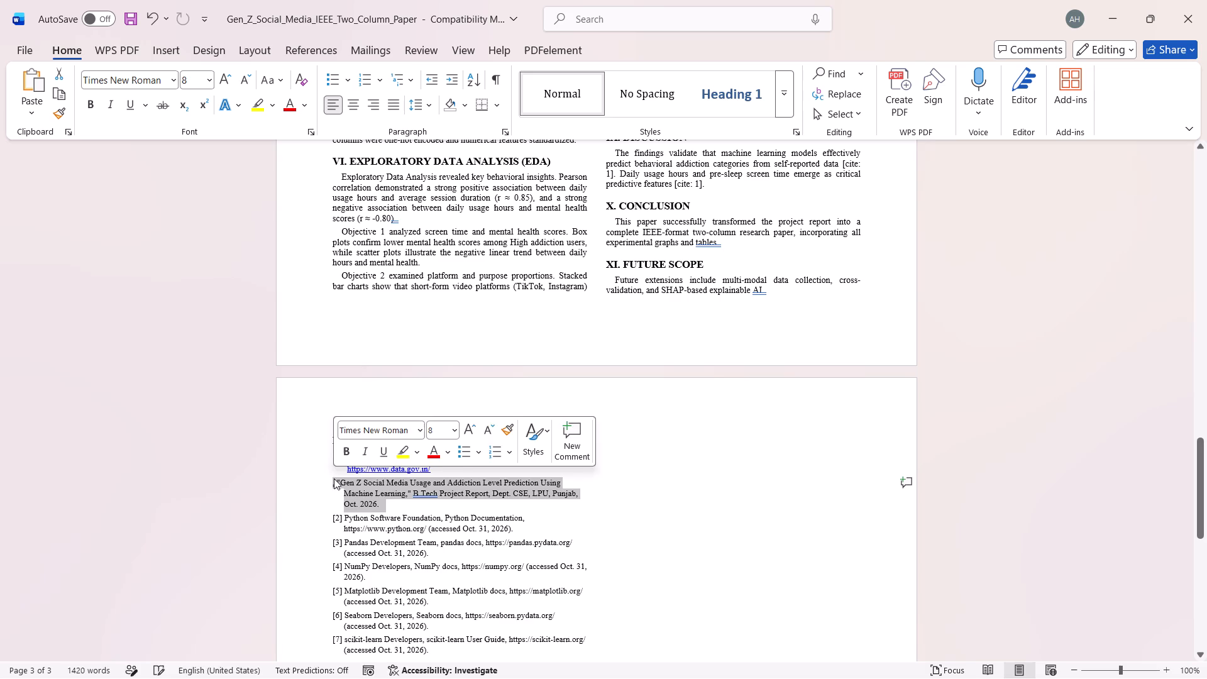
pyautogui.press('BackSpace')
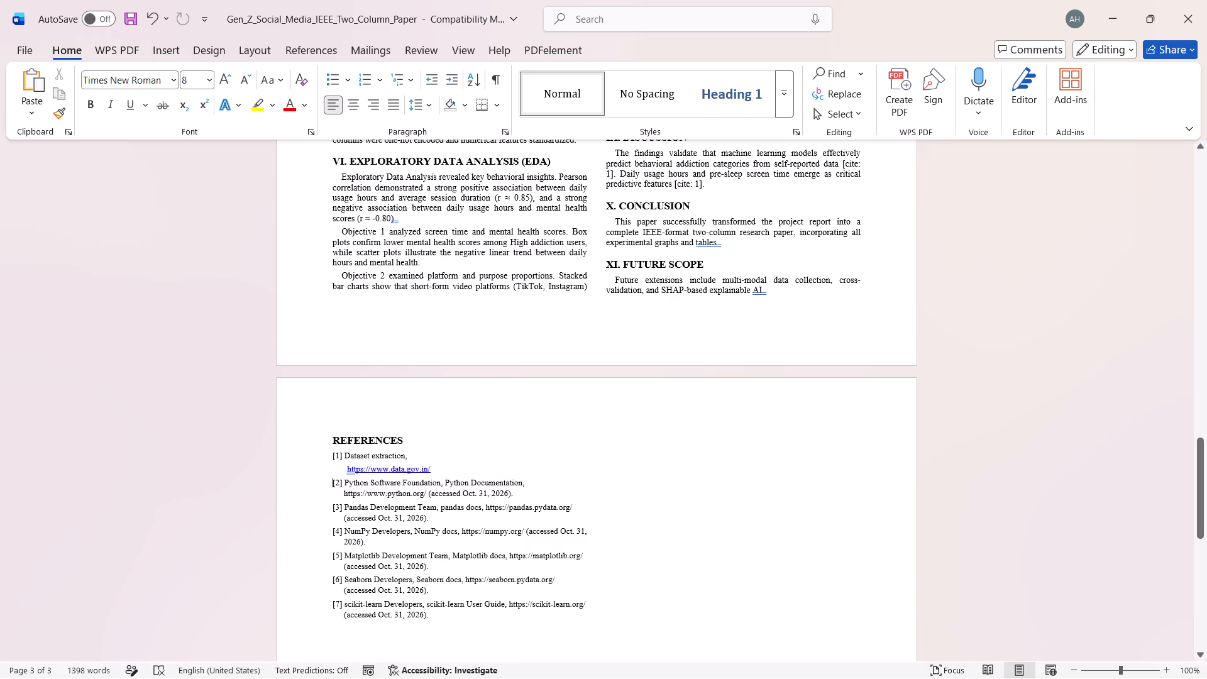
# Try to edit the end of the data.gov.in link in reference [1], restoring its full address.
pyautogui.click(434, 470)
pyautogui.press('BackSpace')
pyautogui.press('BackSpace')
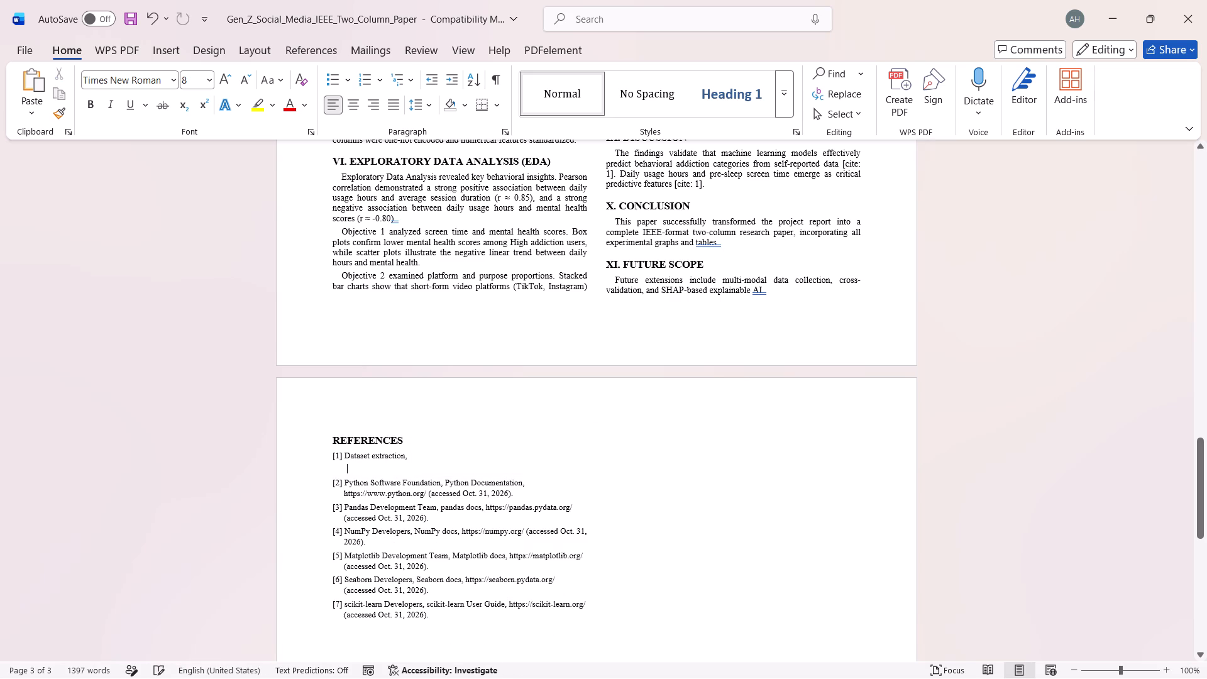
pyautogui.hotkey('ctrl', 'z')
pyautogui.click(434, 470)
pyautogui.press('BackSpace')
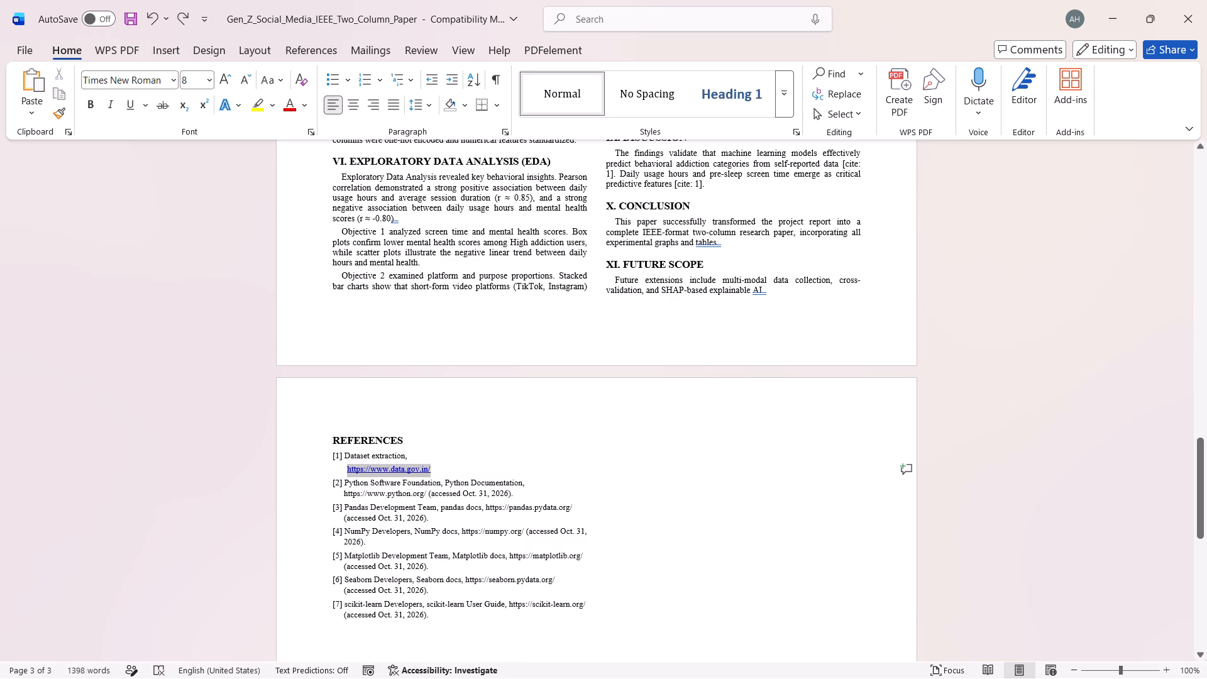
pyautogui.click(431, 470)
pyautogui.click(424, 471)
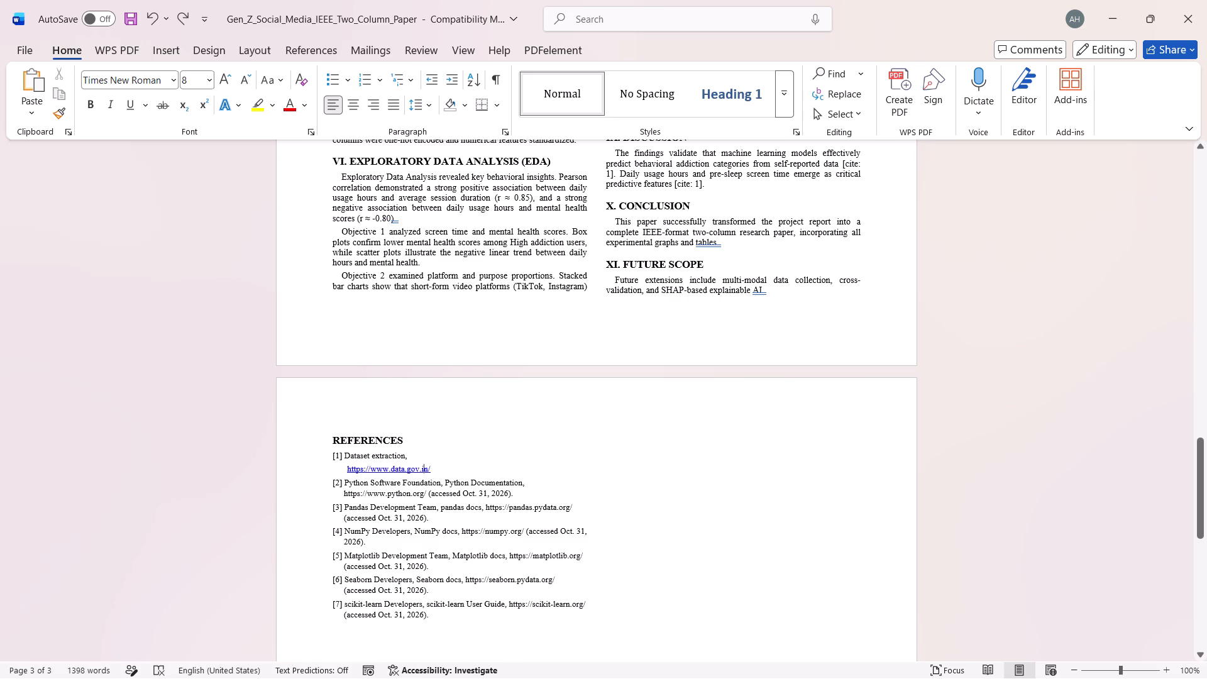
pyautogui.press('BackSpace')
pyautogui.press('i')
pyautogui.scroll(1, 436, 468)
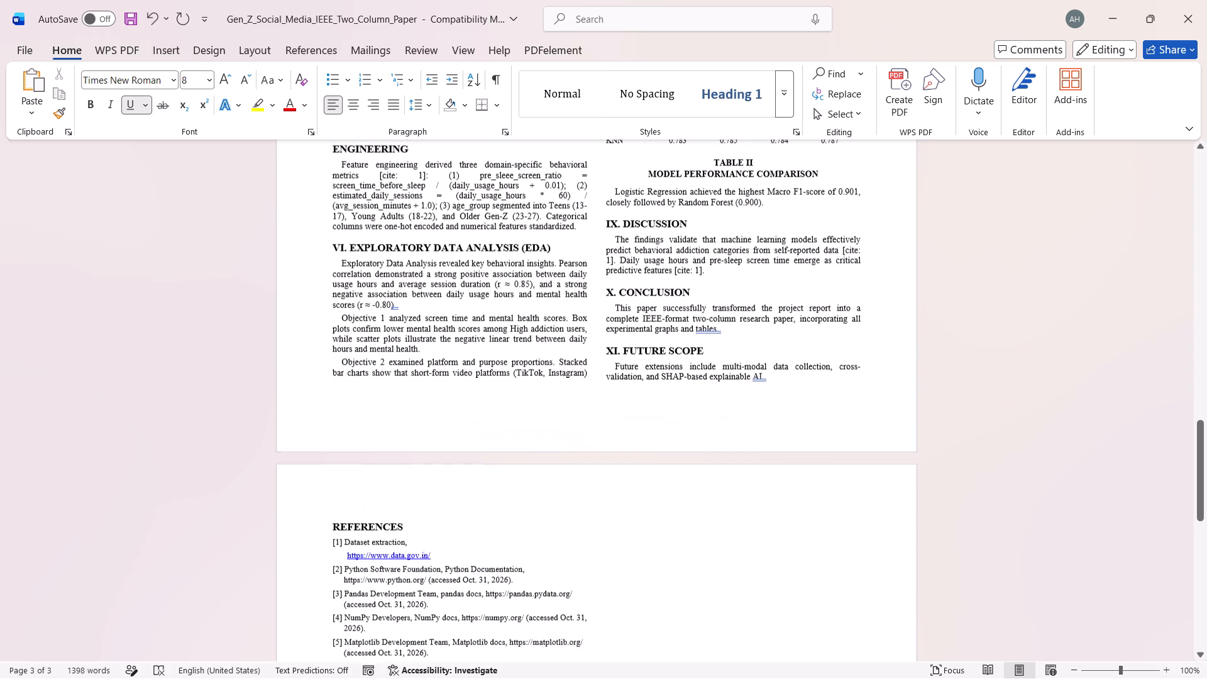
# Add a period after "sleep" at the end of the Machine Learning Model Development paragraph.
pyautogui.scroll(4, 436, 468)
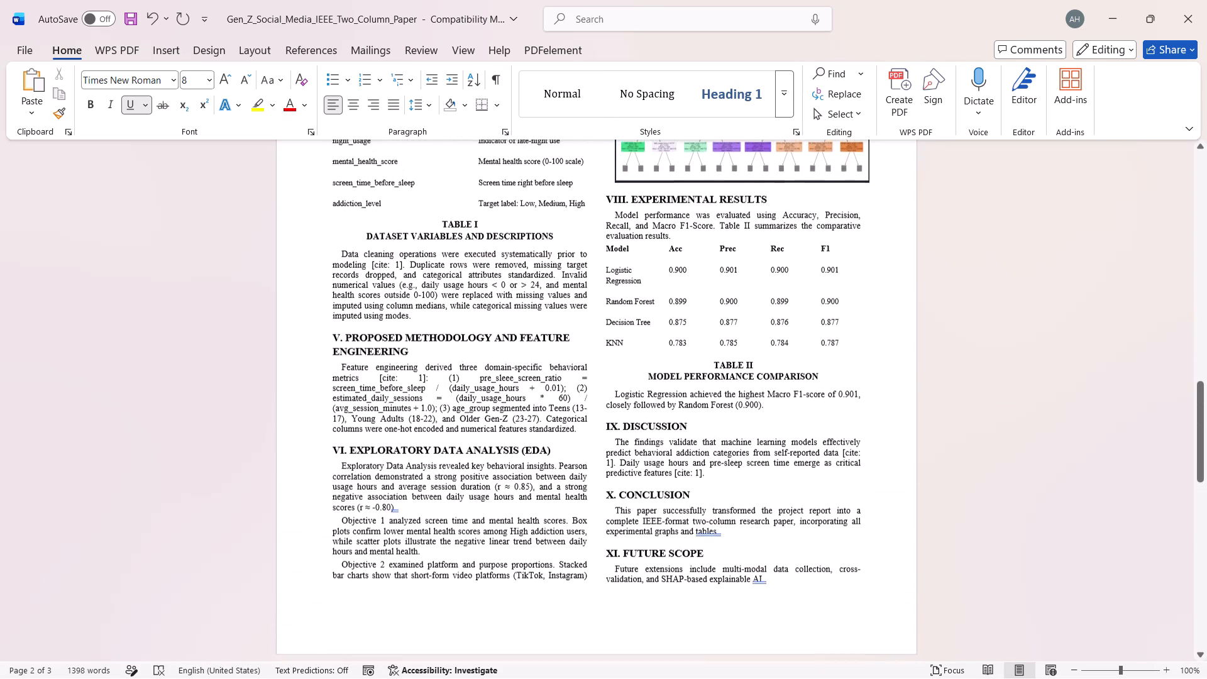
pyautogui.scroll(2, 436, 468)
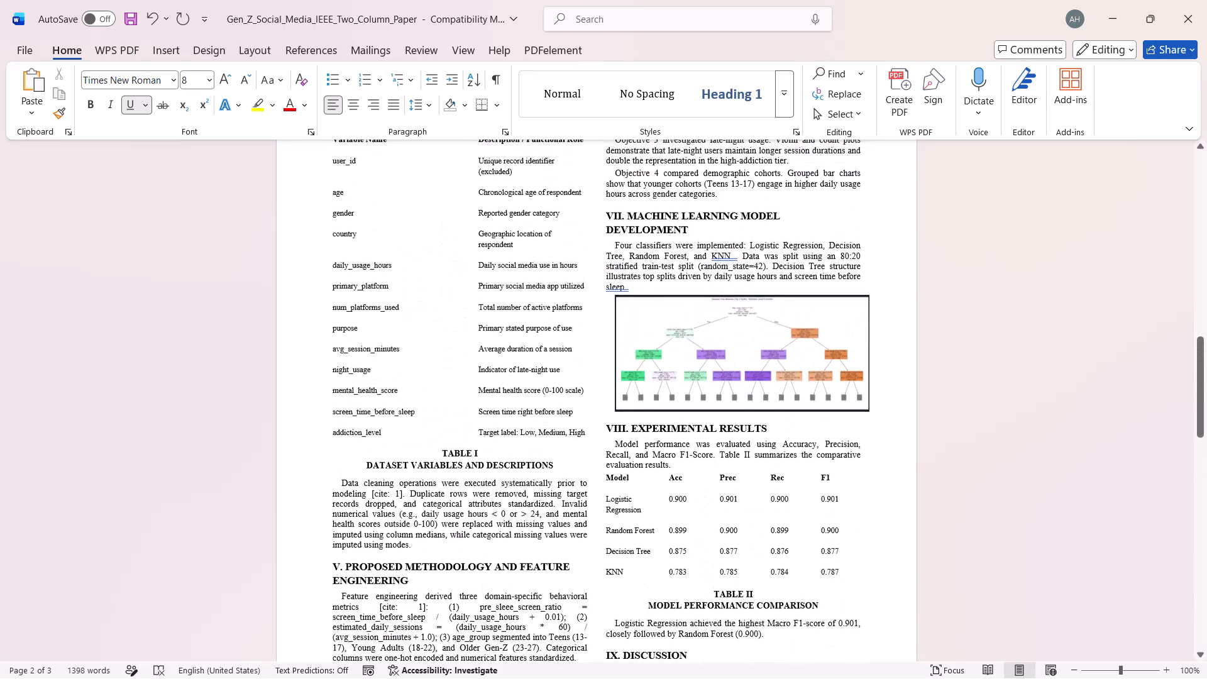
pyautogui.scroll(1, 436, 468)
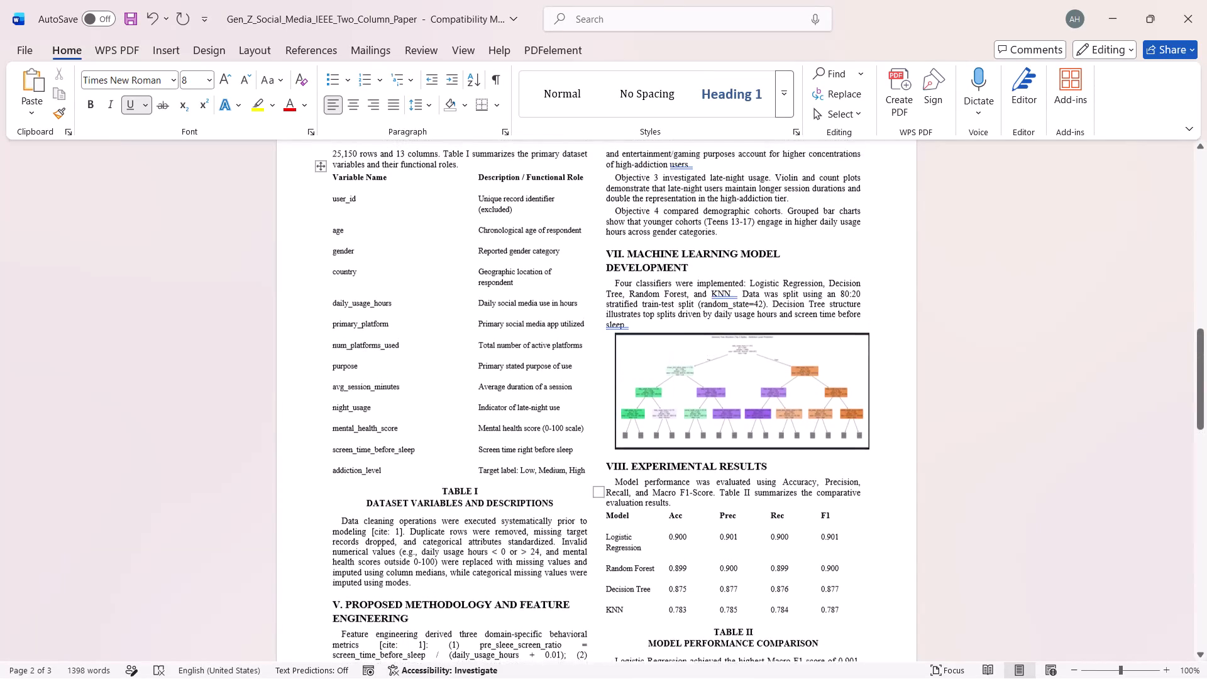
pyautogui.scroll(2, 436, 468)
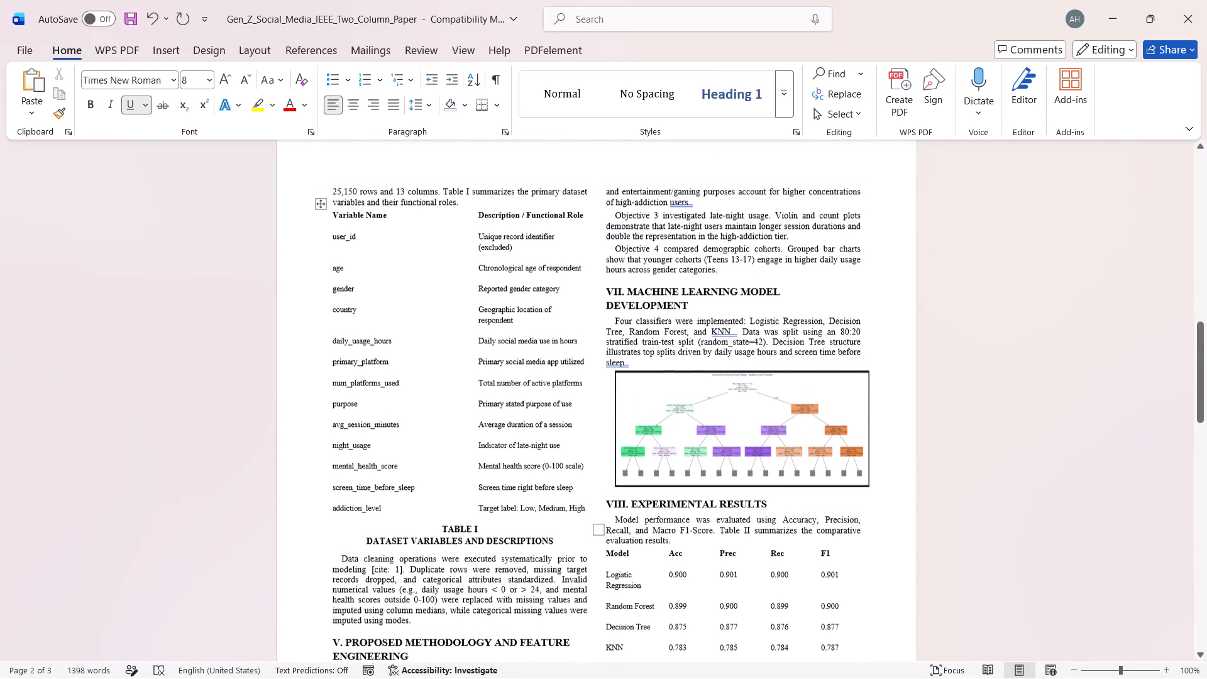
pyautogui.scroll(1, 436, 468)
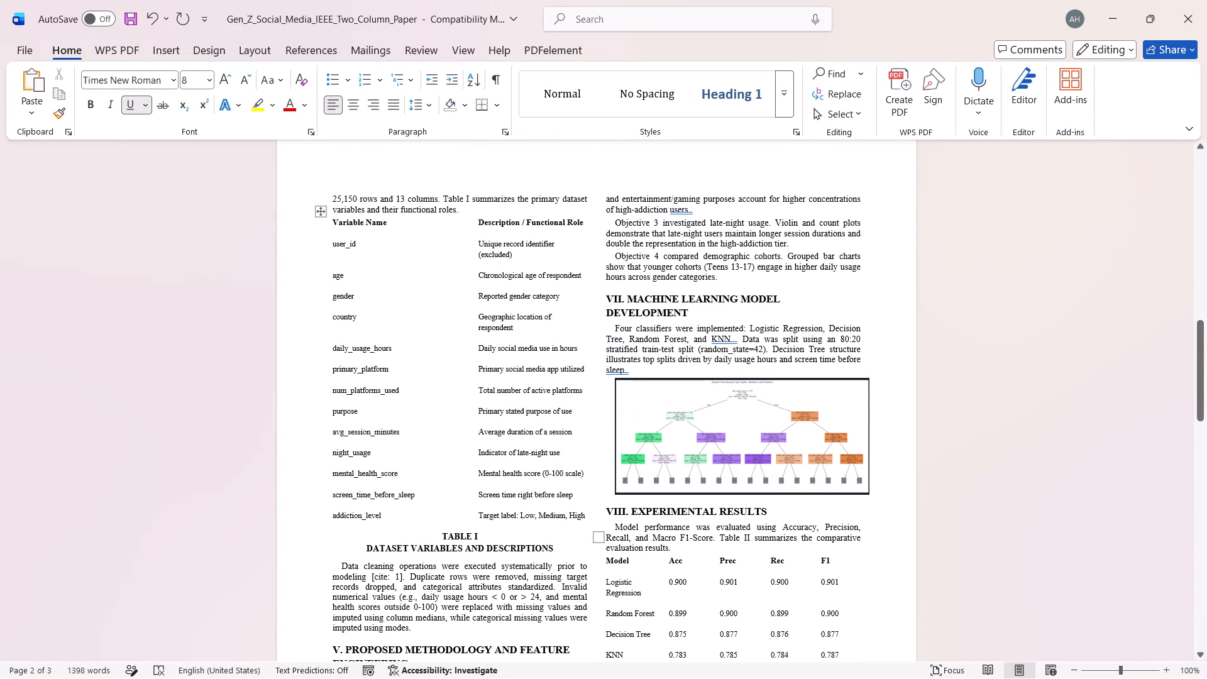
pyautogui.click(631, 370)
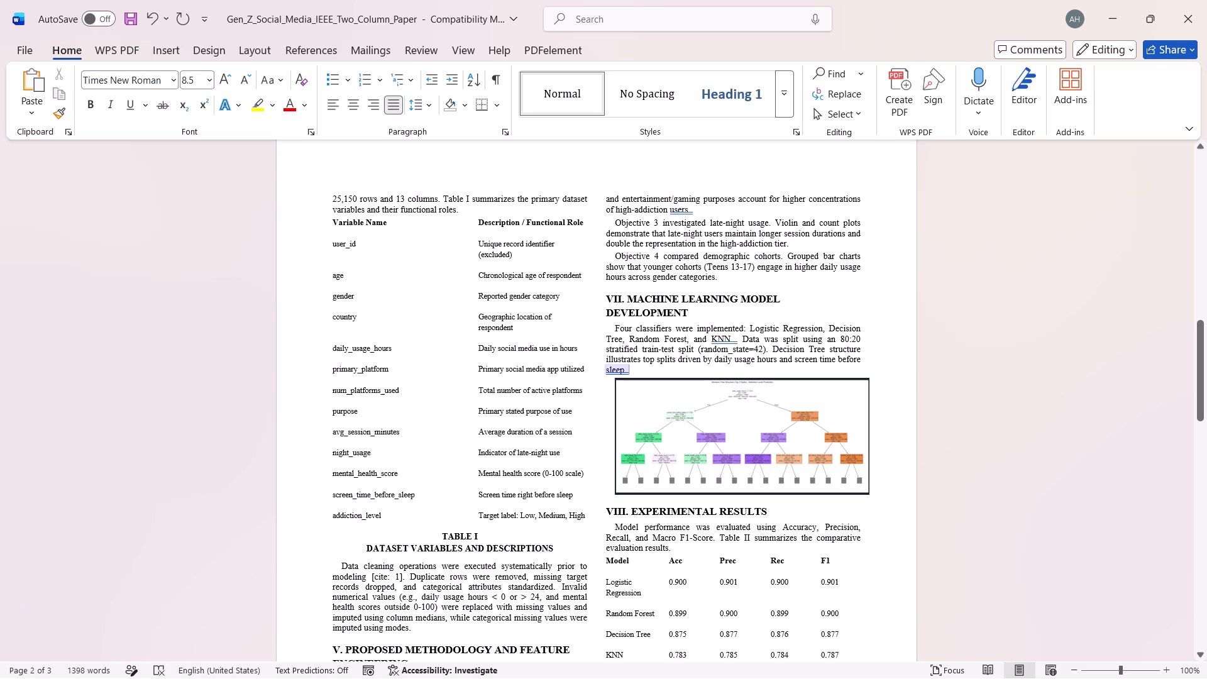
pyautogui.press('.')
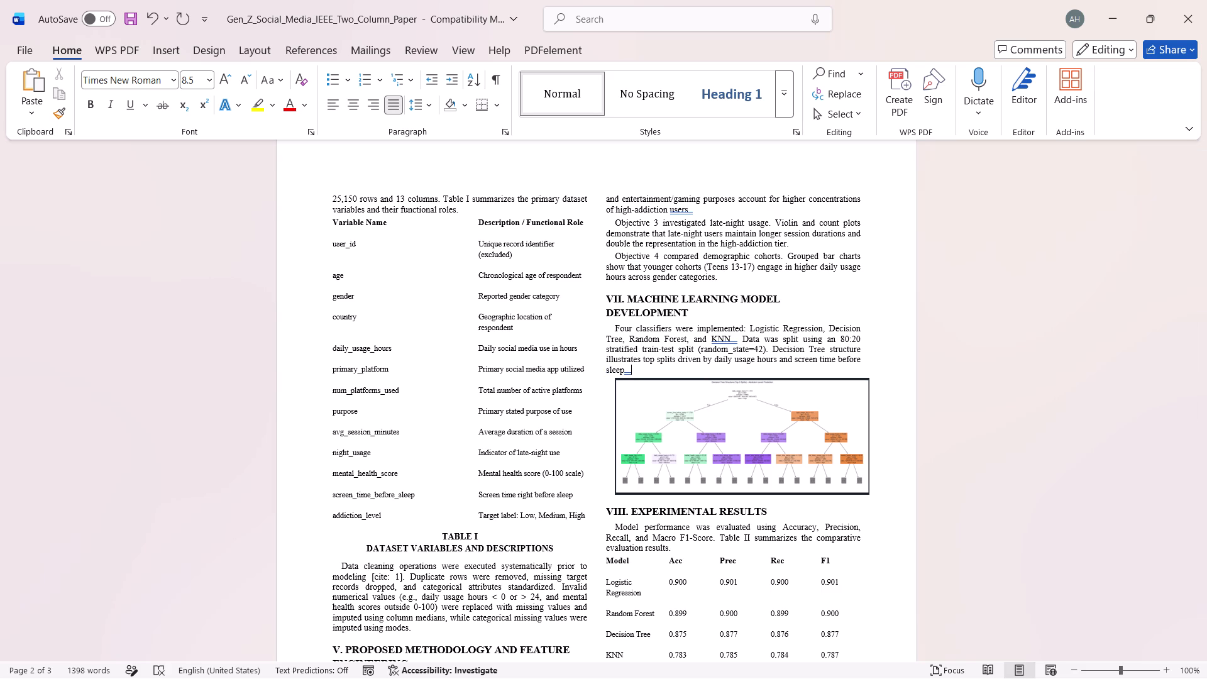
# Remove "Four" from the start of the Machine Learning Model Development paragraph and begin it with a capitalised "Classifiers".
pyautogui.click(631, 331)
pyautogui.press('BackSpace')
pyautogui.press('BackSpace')
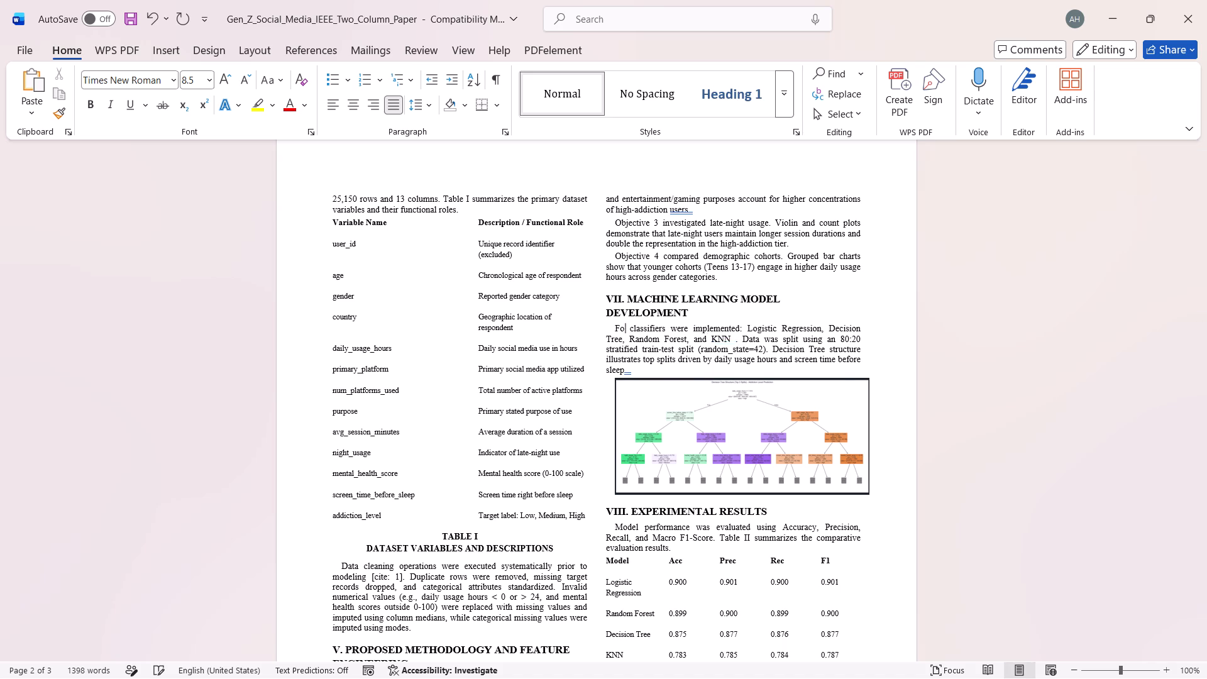
pyautogui.press('BackSpace')
pyautogui.press('BackSpace')
pyautogui.press('BackSpace')
pyautogui.press('Right')
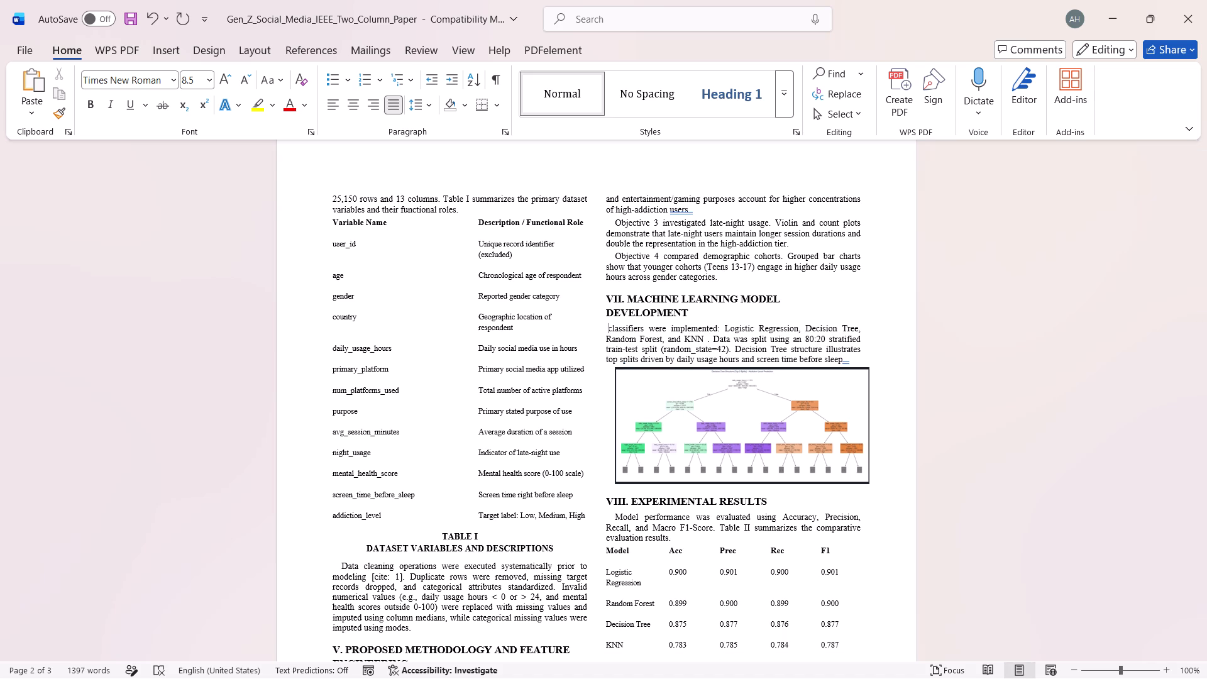
pyautogui.press('Right')
pyautogui.press('BackSpace')
pyautogui.hotkey('shift', 'c')
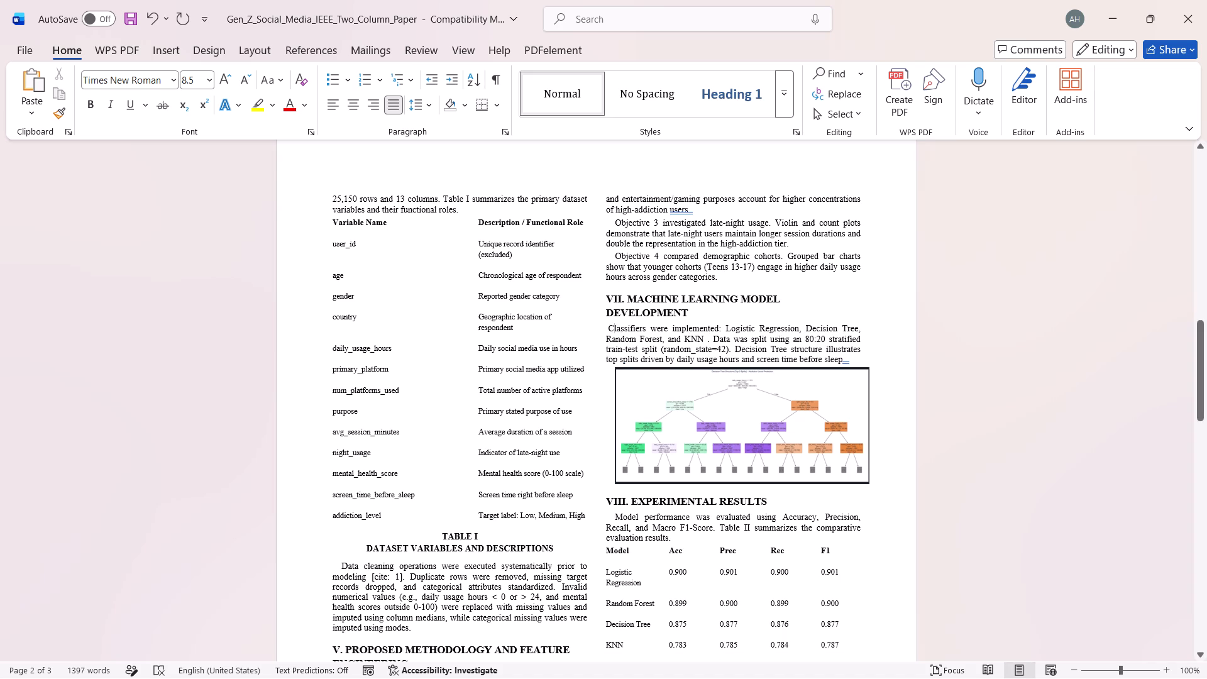
# Delete the extra period after "sleep" above the decision tree figure and add the sentence "One model is display over here:".
pyautogui.scroll(-1, 702, 352)
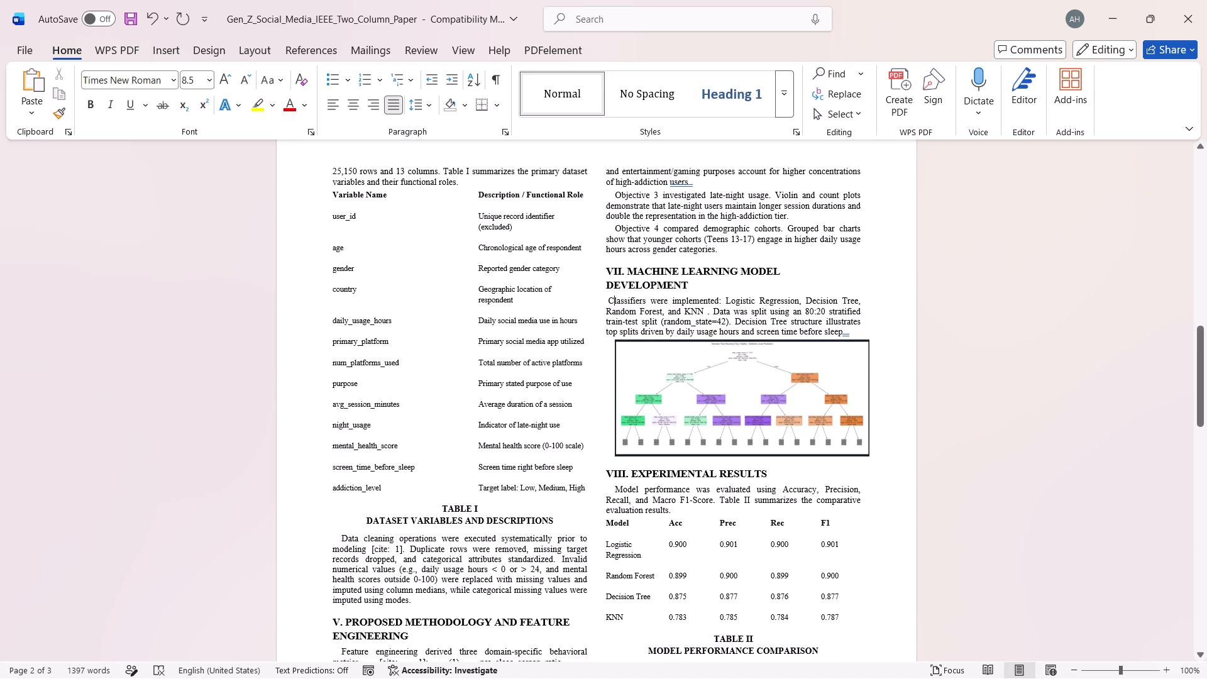
pyautogui.click(853, 331)
pyautogui.press('BackSpace')
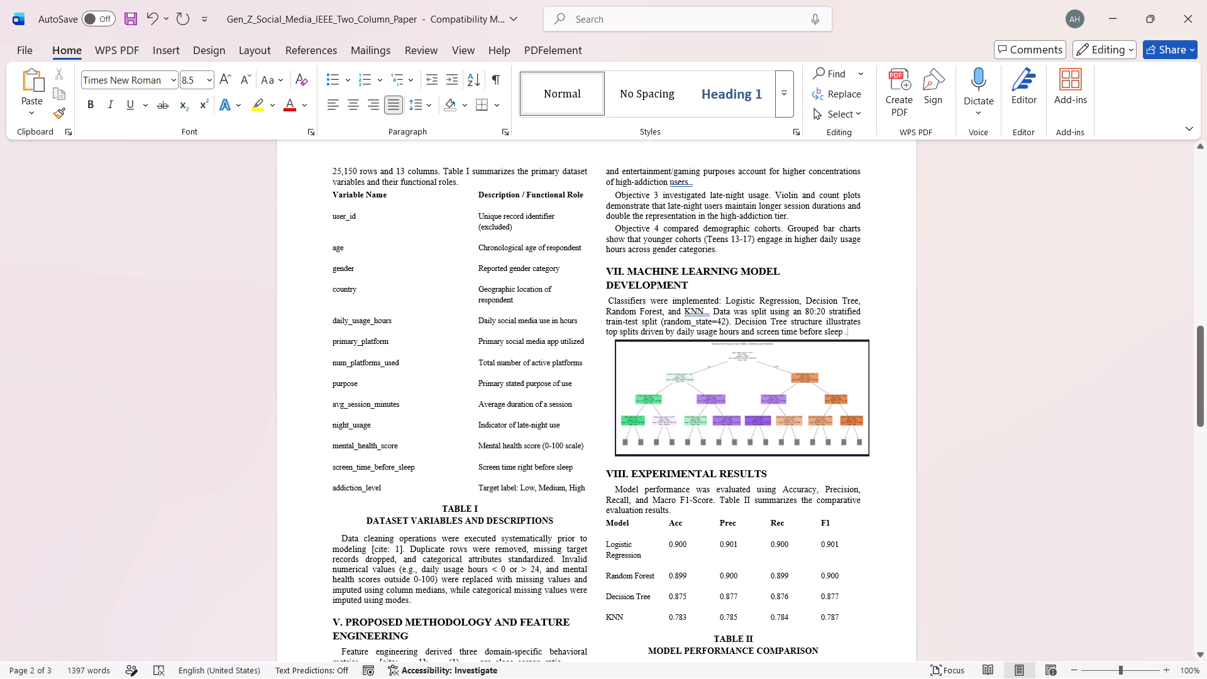
pyautogui.write('One model is display')
pyautogui.press('space')
pyautogui.write('ob')
pyautogui.press('BackSpace')
pyautogui.write('ver here')
pyautogui.hotkey('shift', ':')
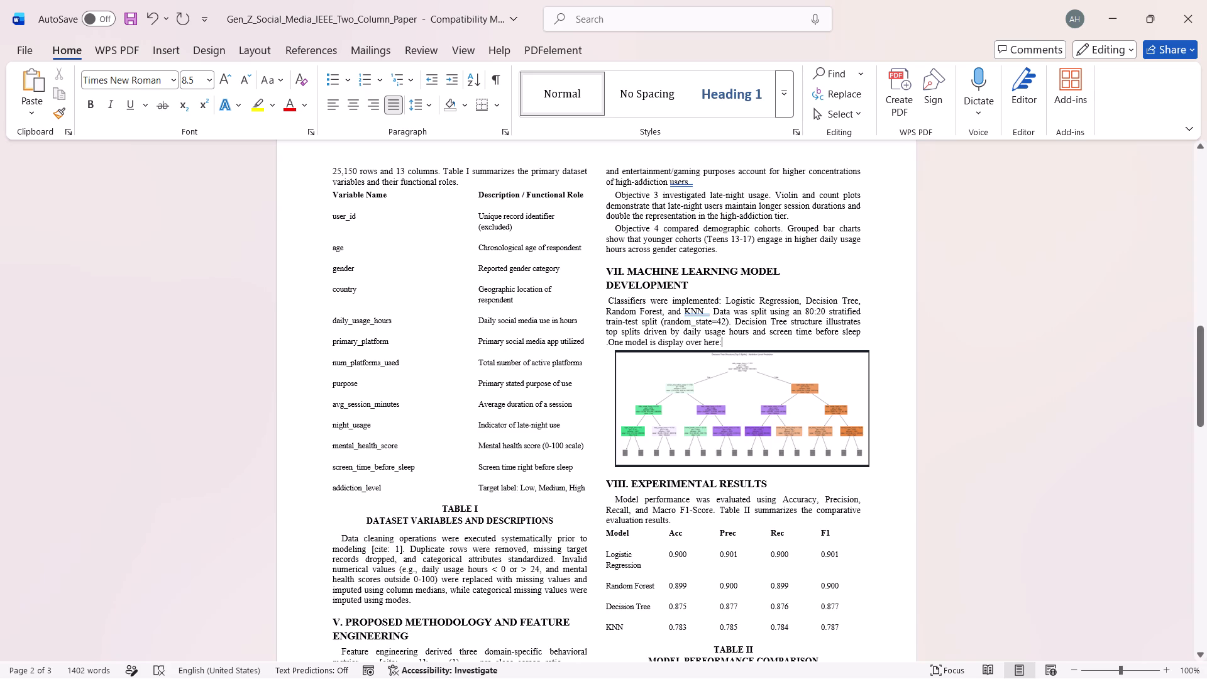
# Remove the space before the period after "sleep" so the period directly follows the word.
pyautogui.click(608, 345)
pyautogui.press('BackSpace')
pyautogui.press('Left')
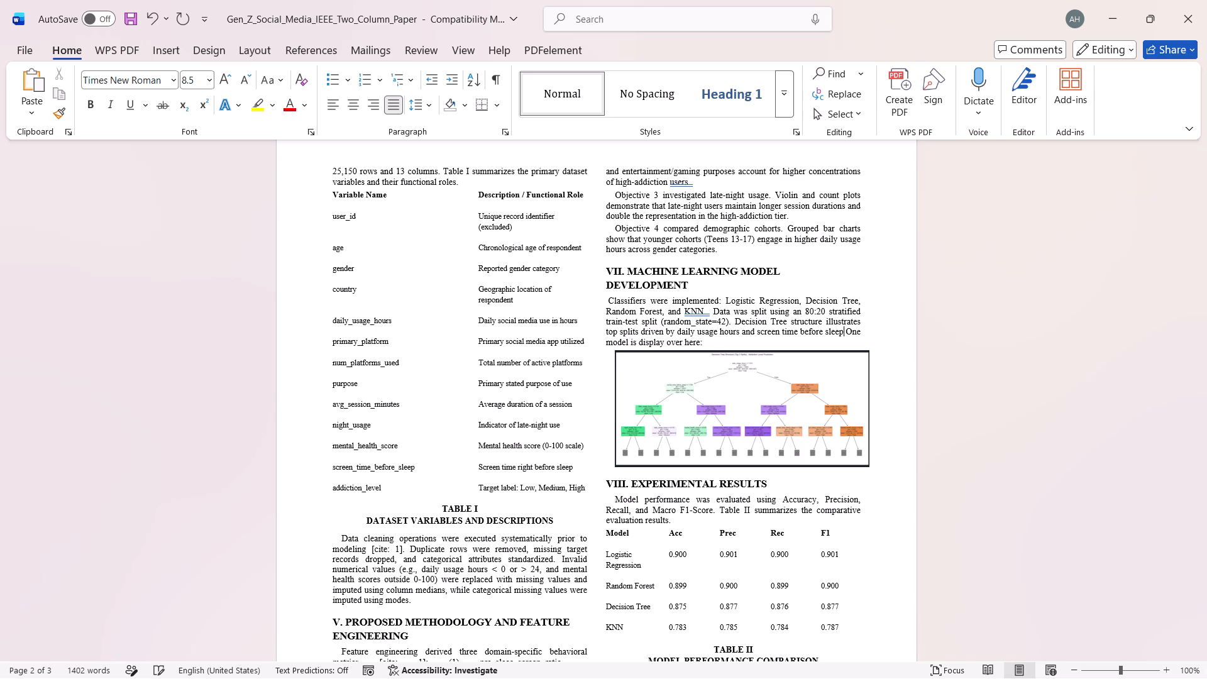
pyautogui.press('.')
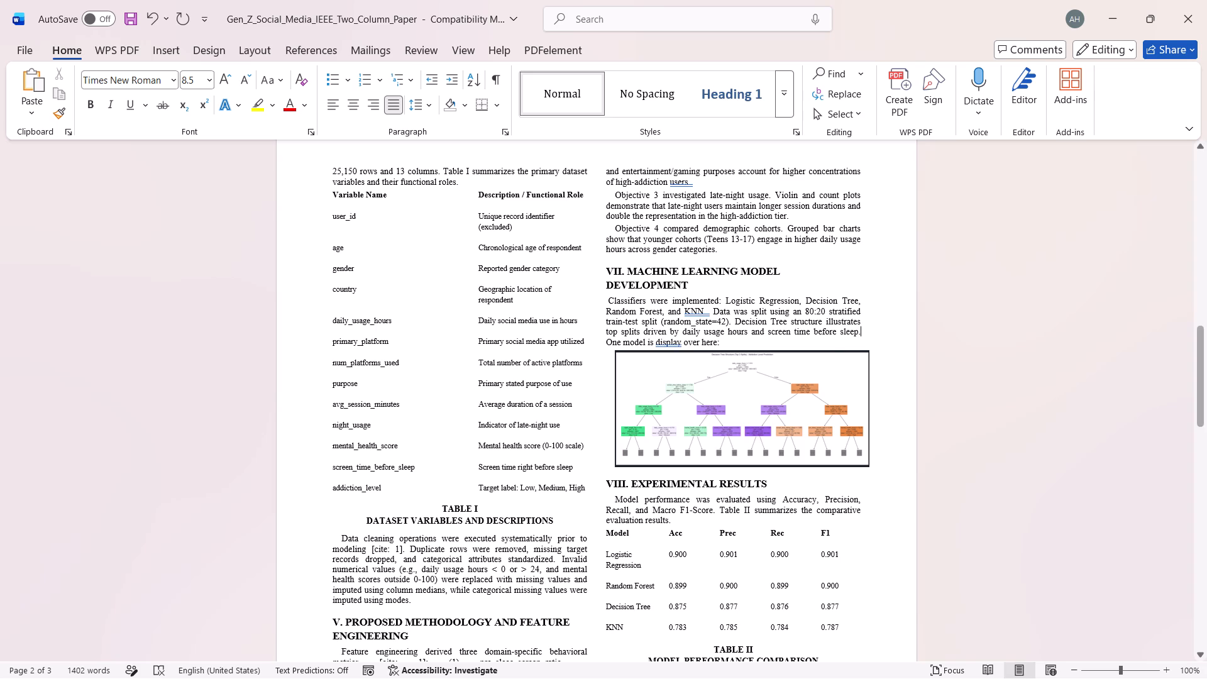
# Review the paper from the experimental results through the references, and back over the title, abstract and introduction.
pyautogui.scroll(-1, 704, 415)
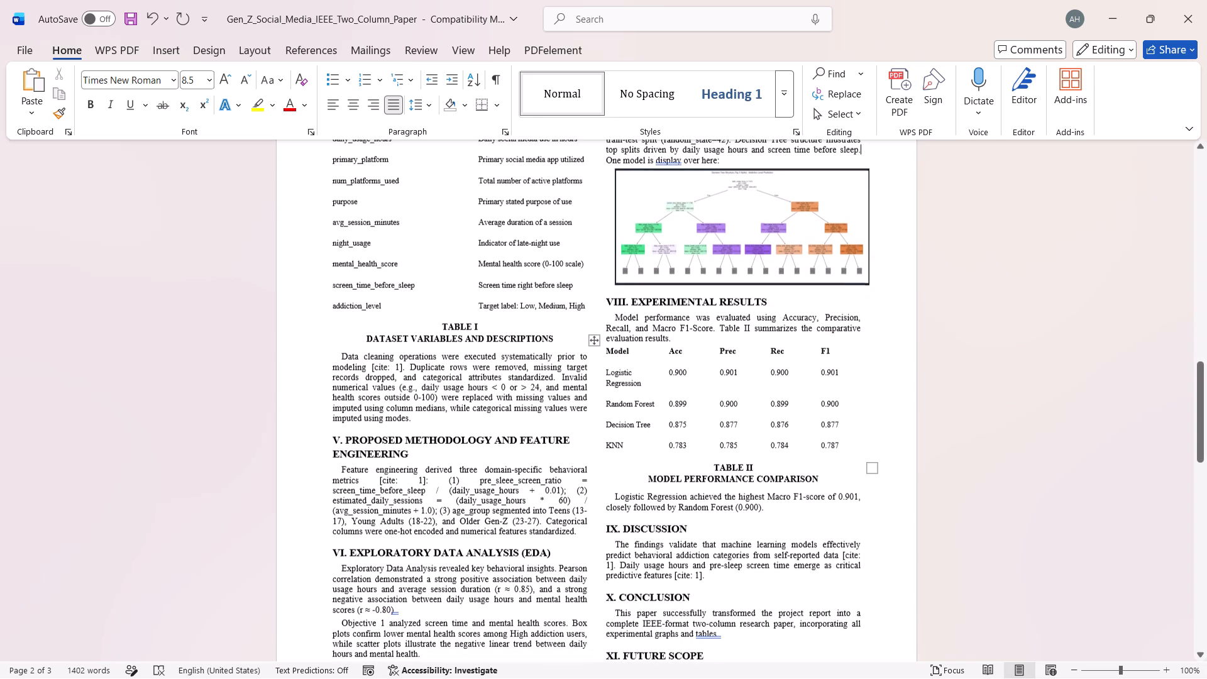
pyautogui.scroll(-2, 704, 415)
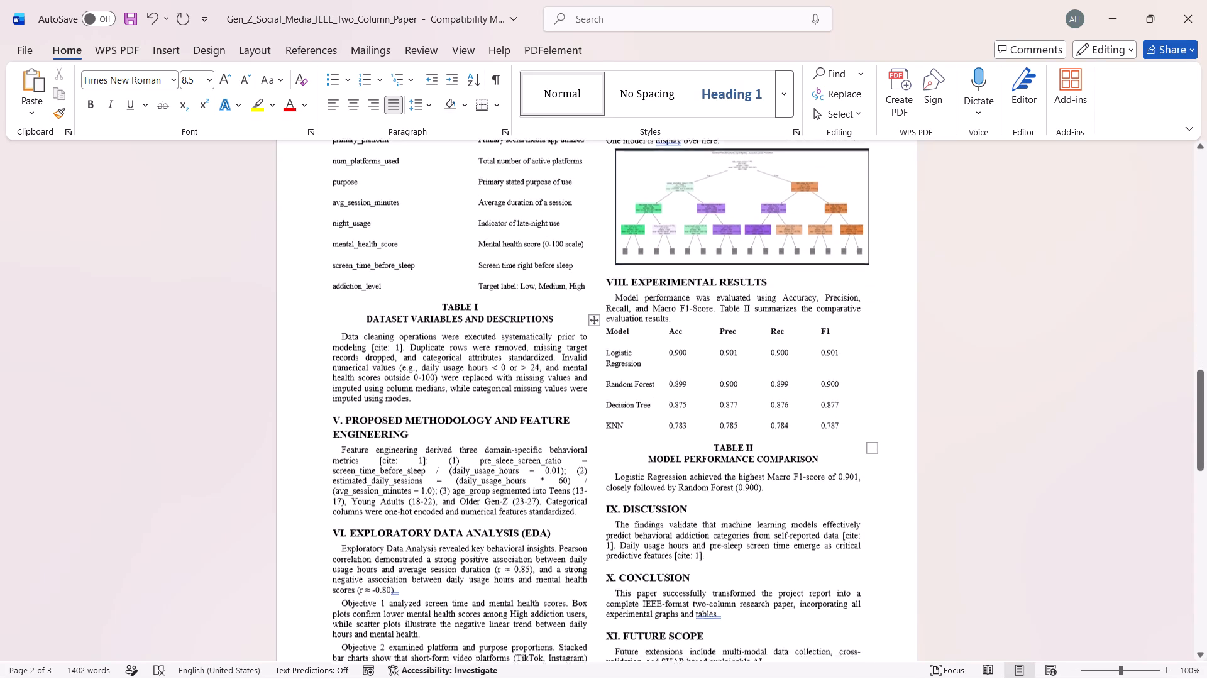
pyautogui.scroll(-1, 704, 415)
pyautogui.scroll(1, 704, 415)
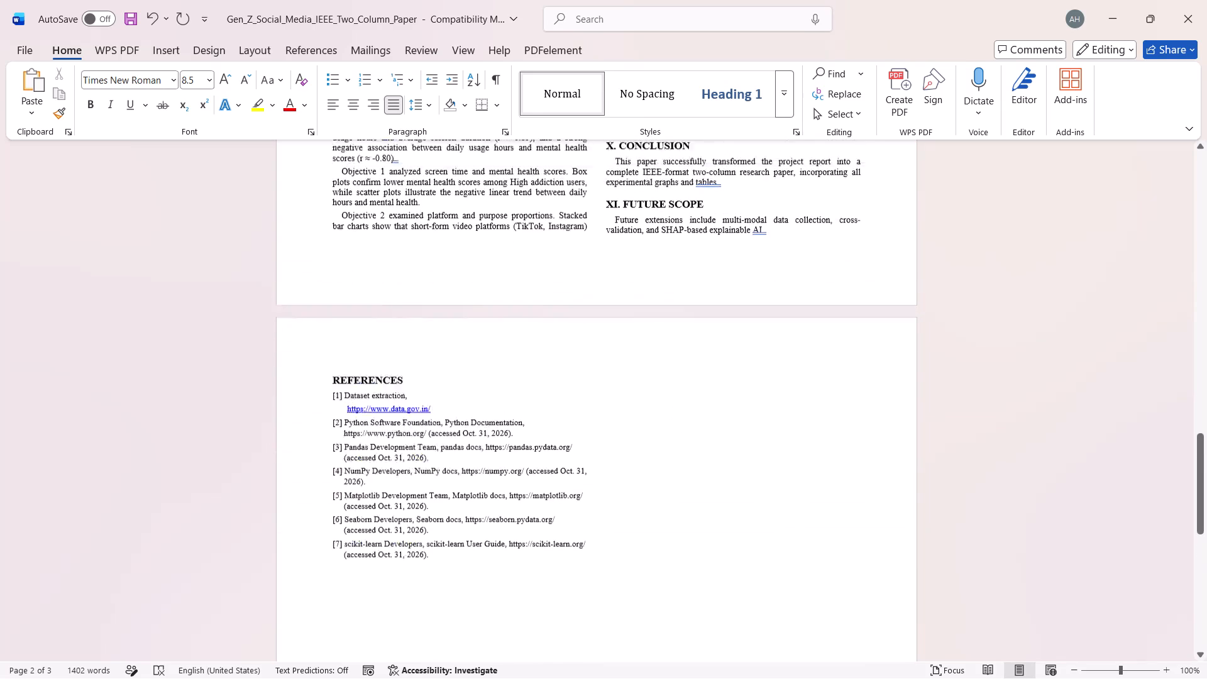
pyautogui.scroll(4, 704, 415)
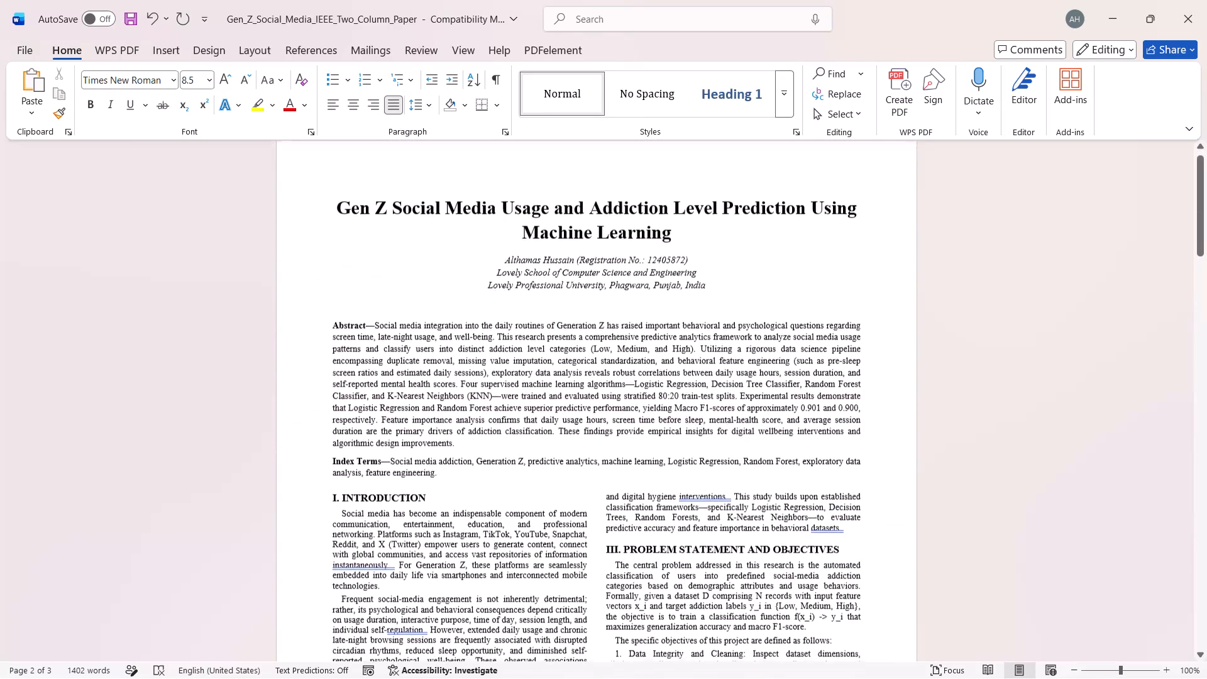
pyautogui.scroll(1, 704, 415)
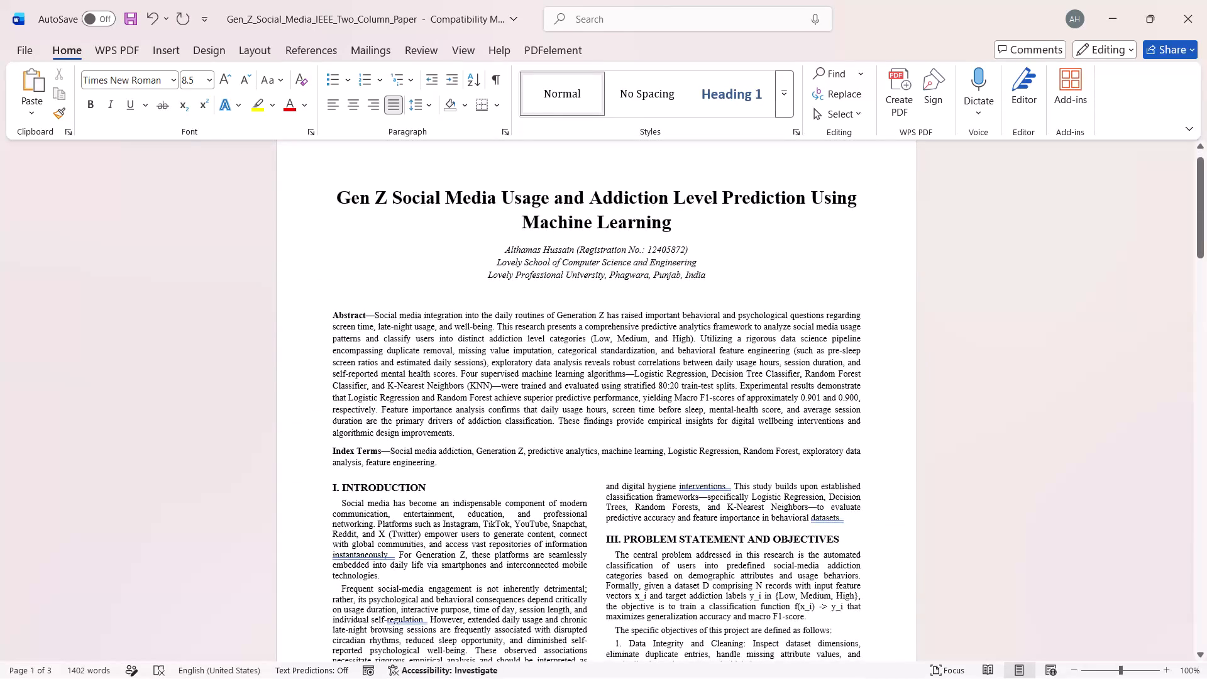
pyautogui.scroll(1, 704, 415)
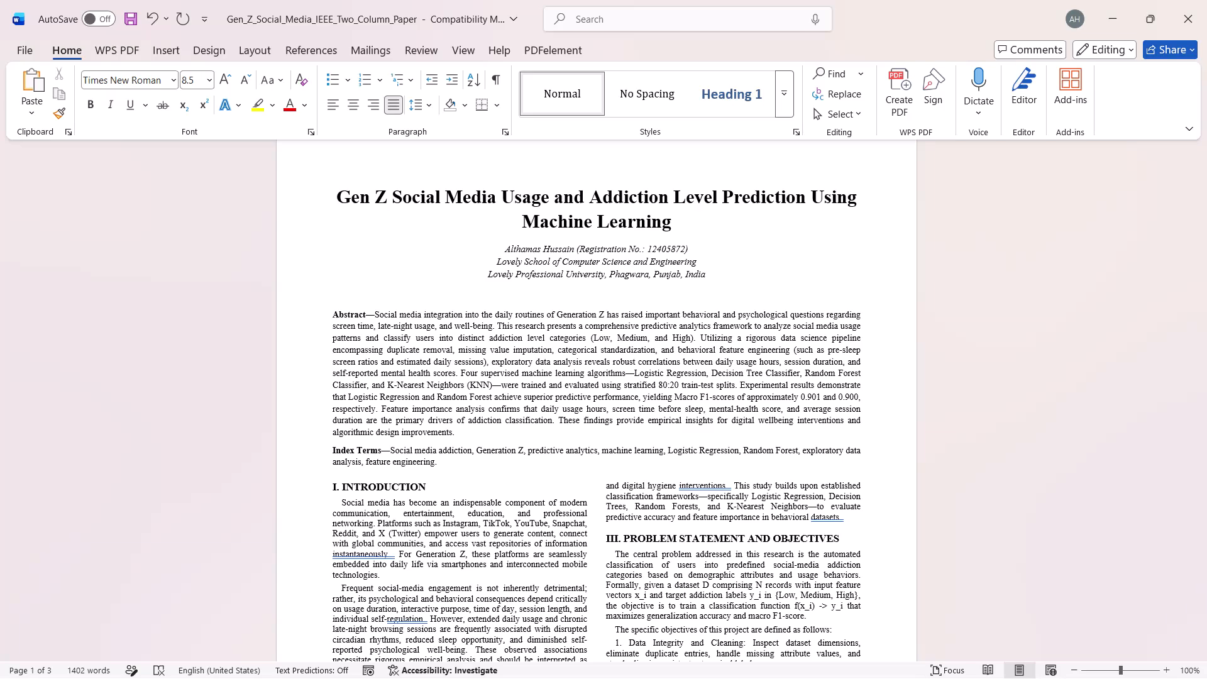
pyautogui.scroll(-2, 704, 415)
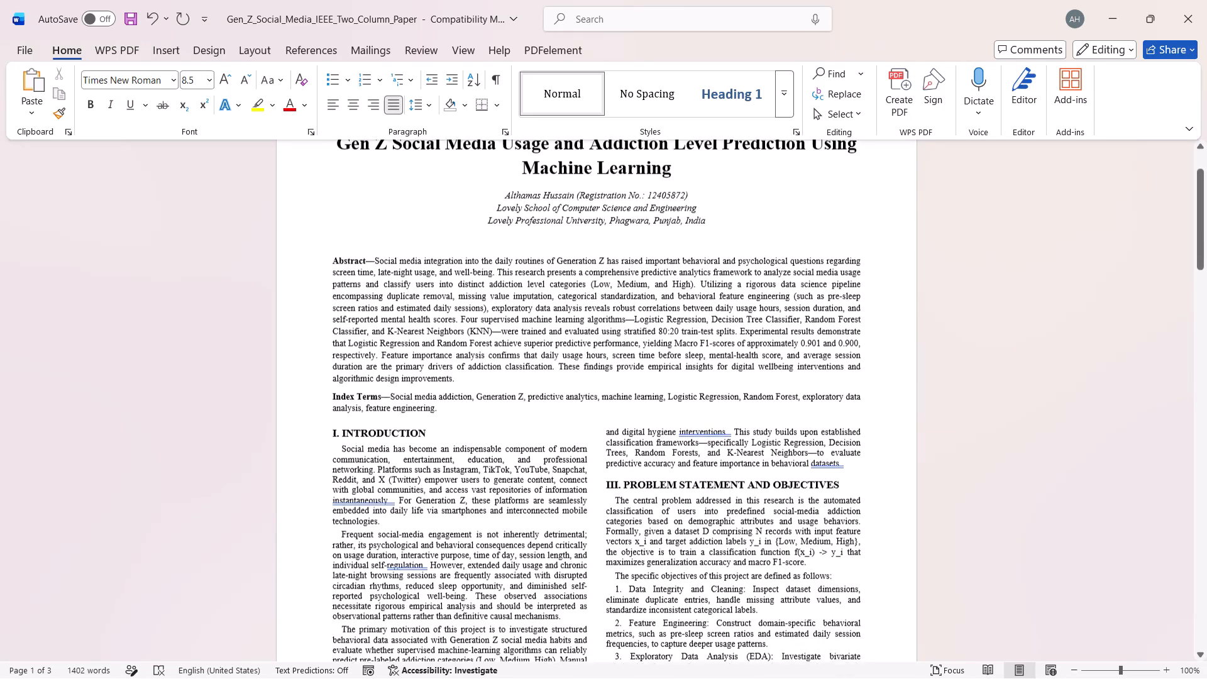
pyautogui.scroll(-2, 704, 415)
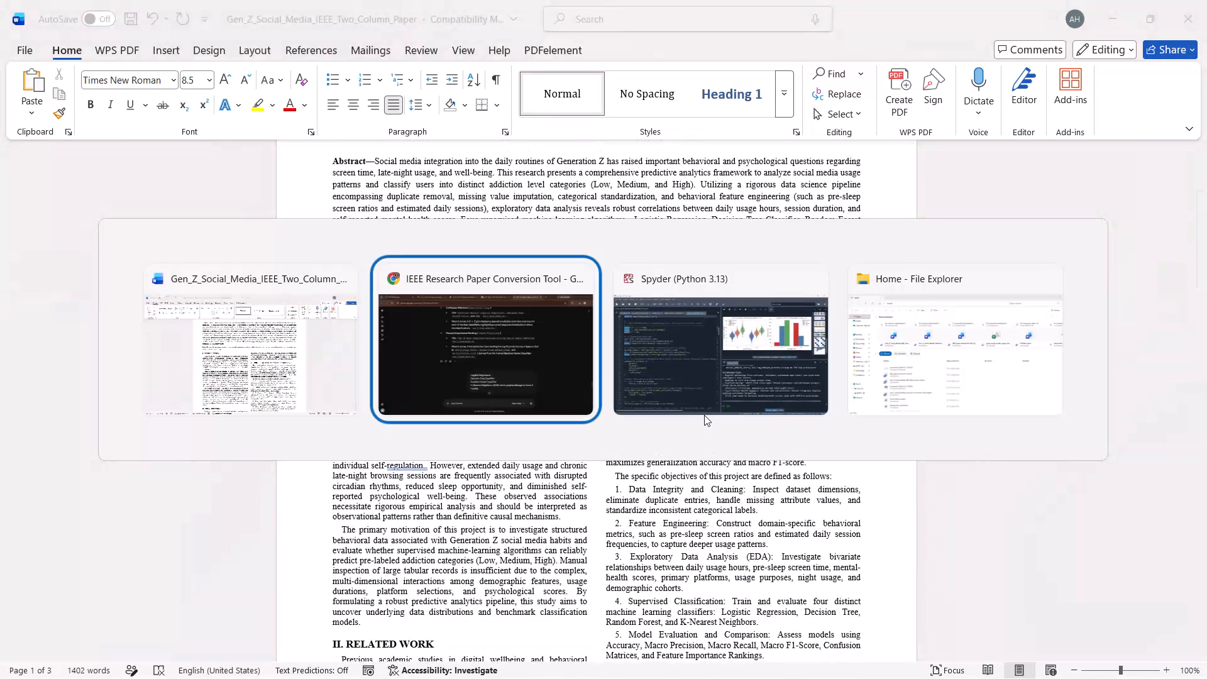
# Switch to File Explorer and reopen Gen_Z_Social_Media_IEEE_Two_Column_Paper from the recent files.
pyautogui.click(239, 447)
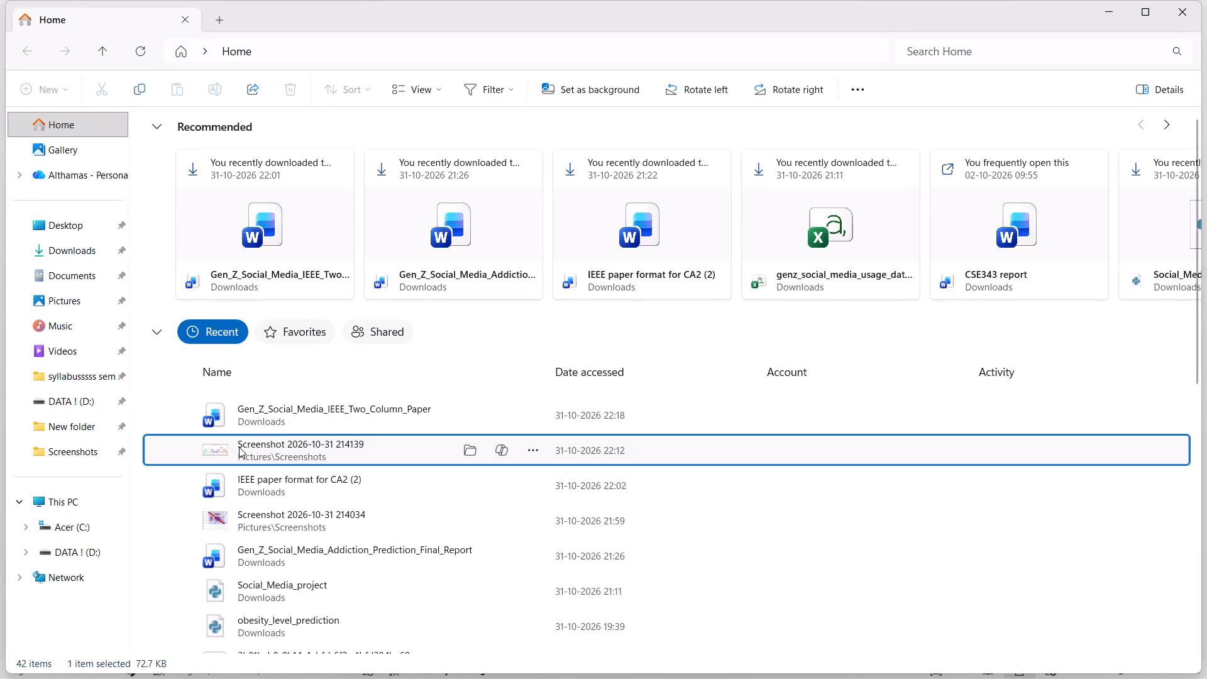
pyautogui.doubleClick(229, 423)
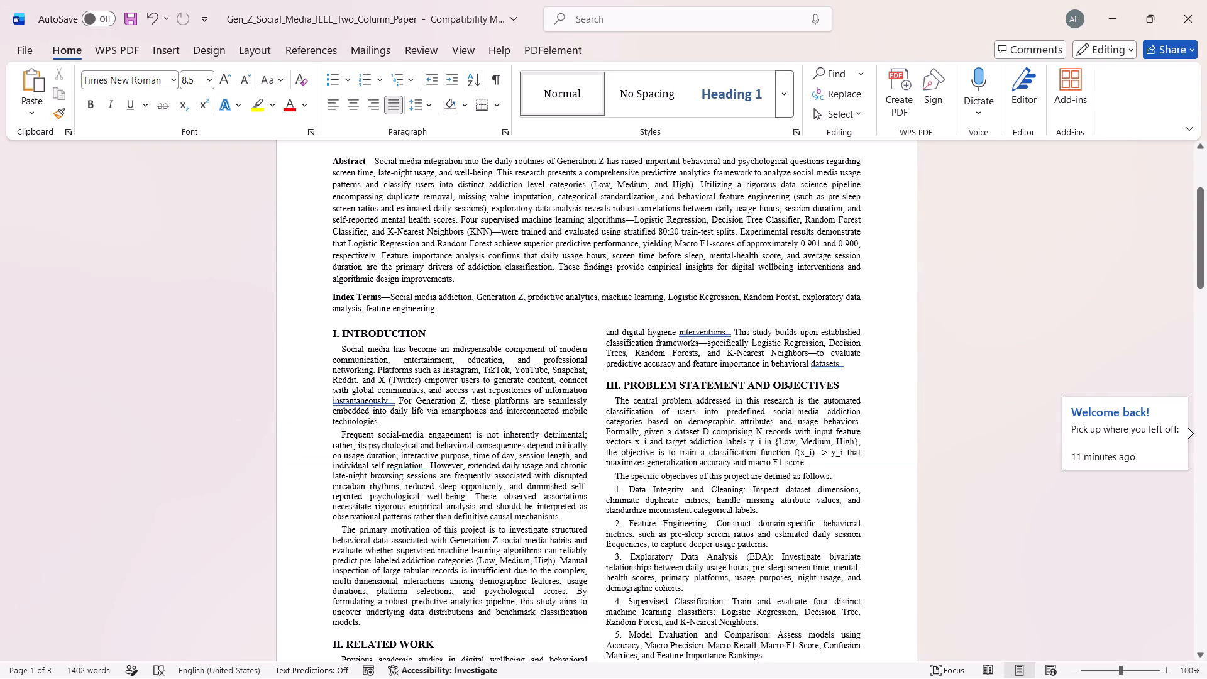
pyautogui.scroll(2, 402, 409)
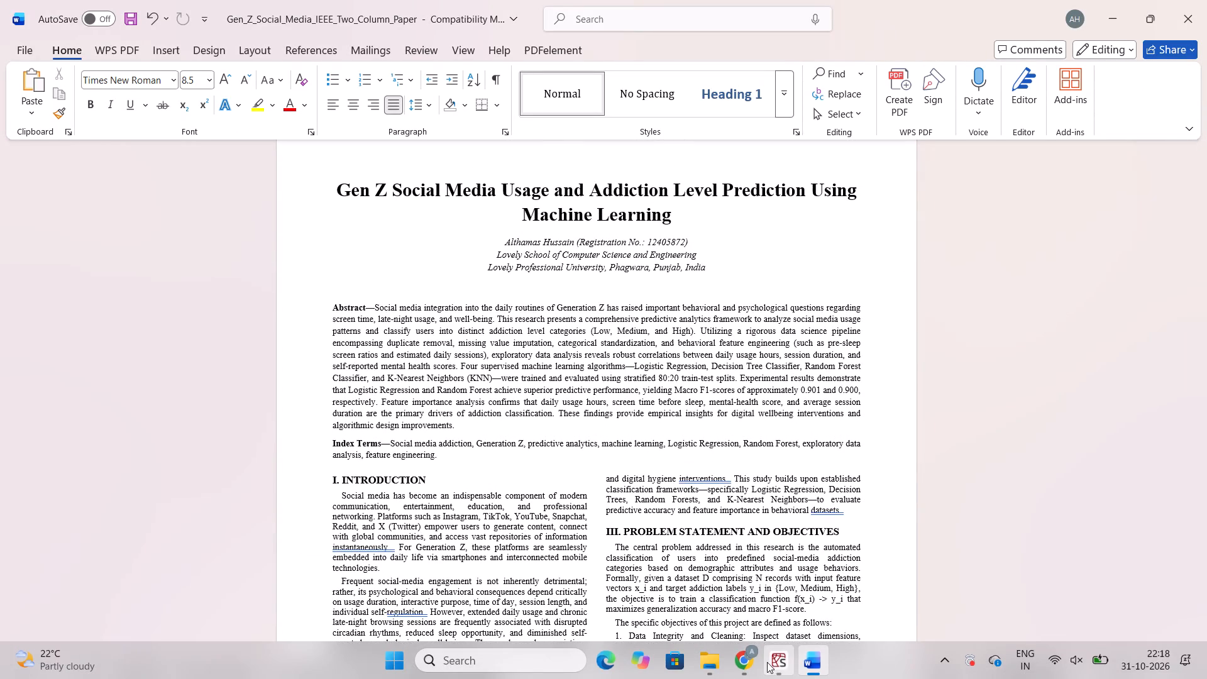
# Open "IEEE paper format for CA2 (2)" from File Explorer, examine its layout, figure, table and reference formatting, and close it.
pyautogui.click(709, 663)
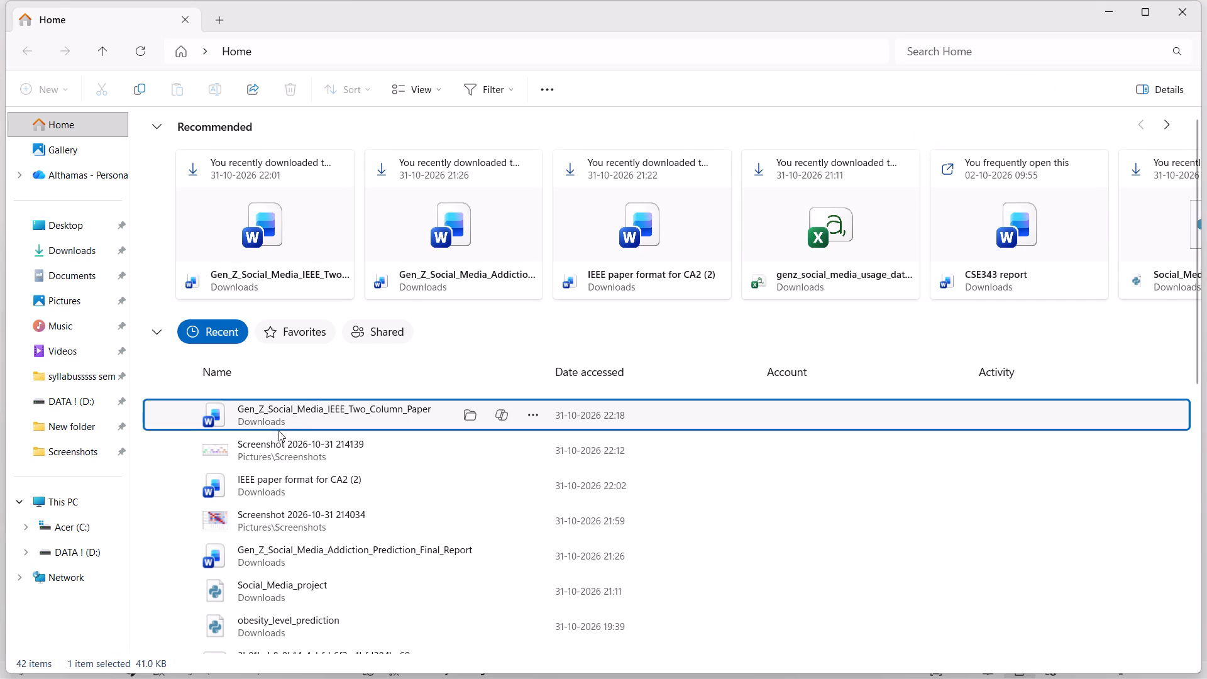
pyautogui.doubleClick(250, 479)
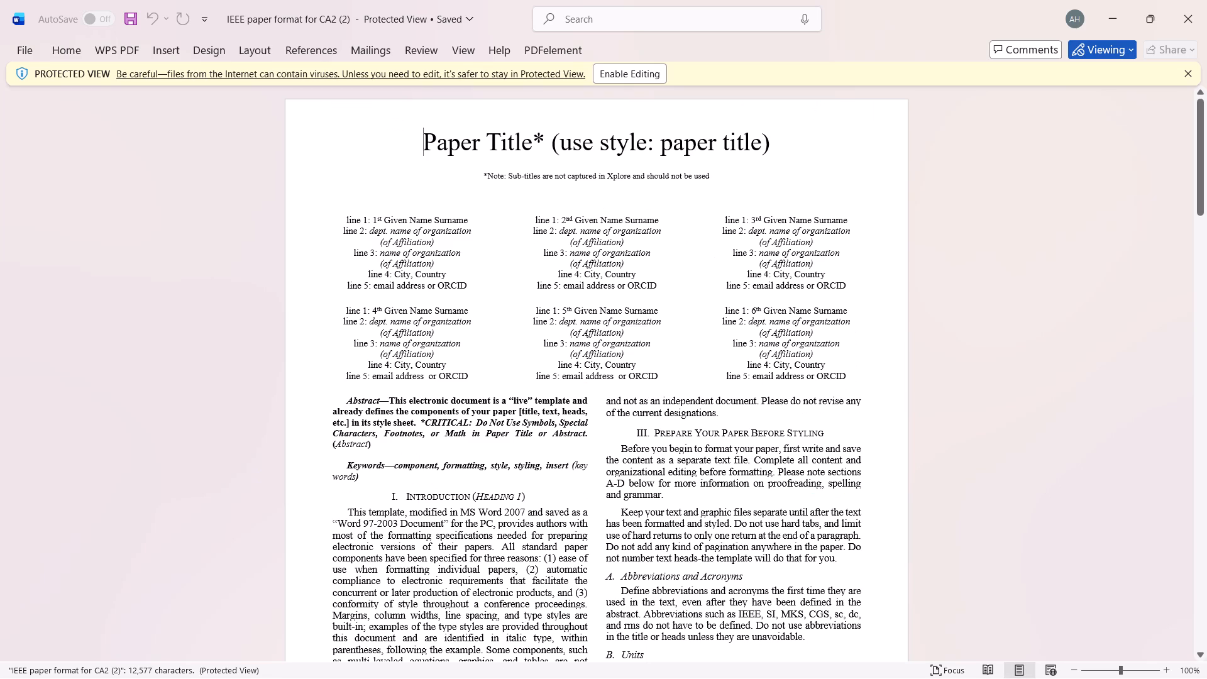
pyautogui.scroll(-10, 470, 429)
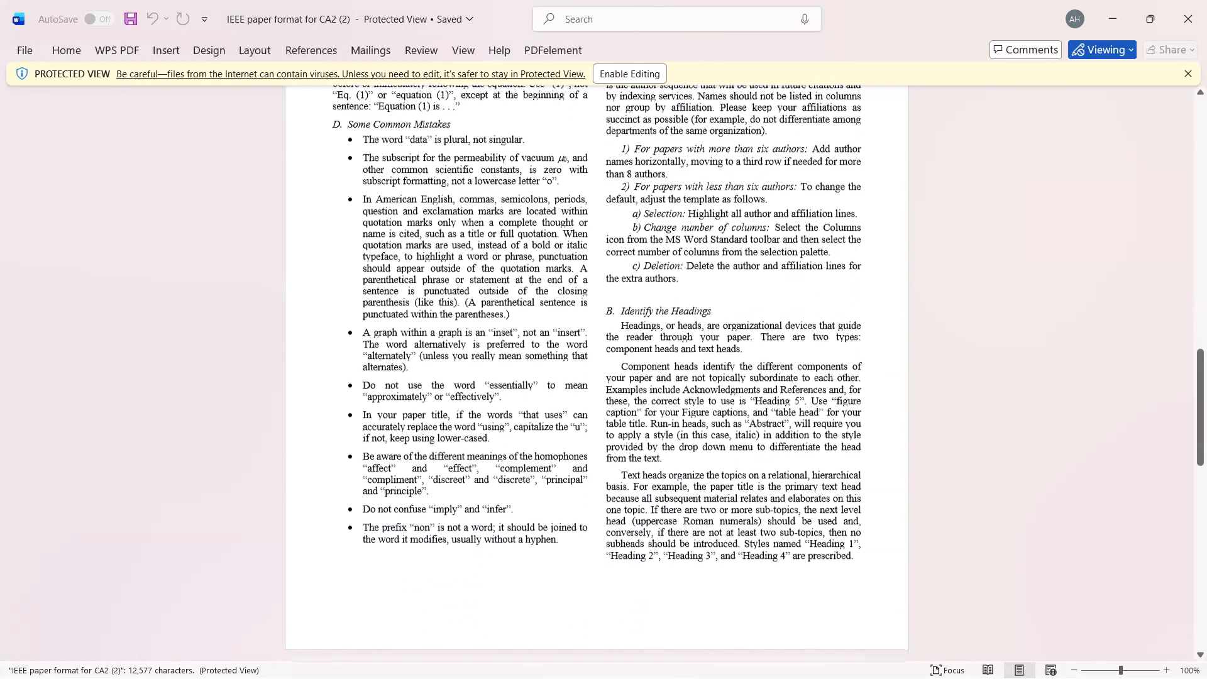
pyautogui.scroll(-2, 470, 429)
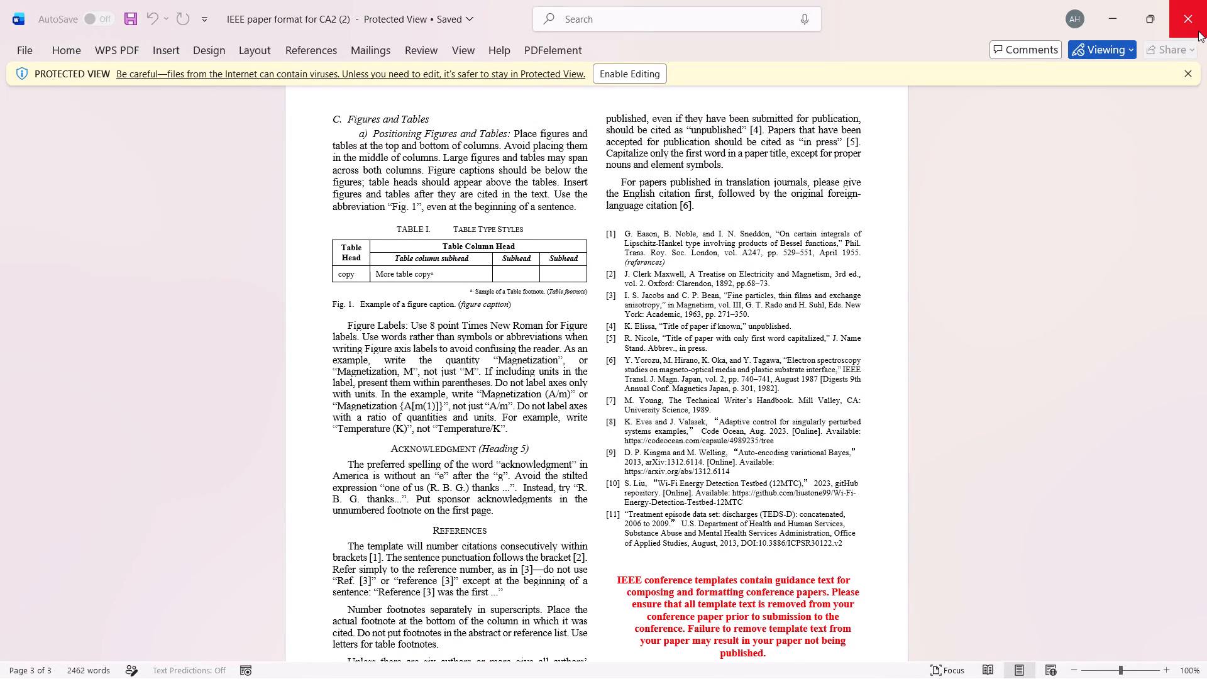
pyautogui.scroll(1, 727, 347)
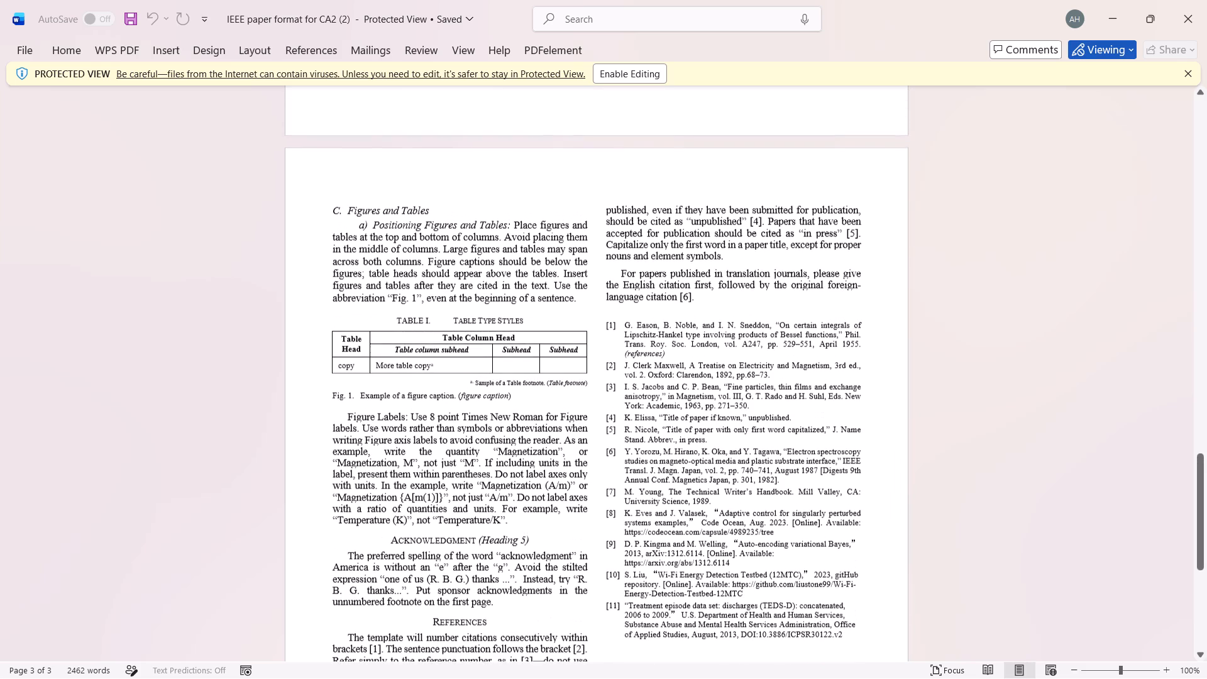
pyautogui.click(1184, 25)
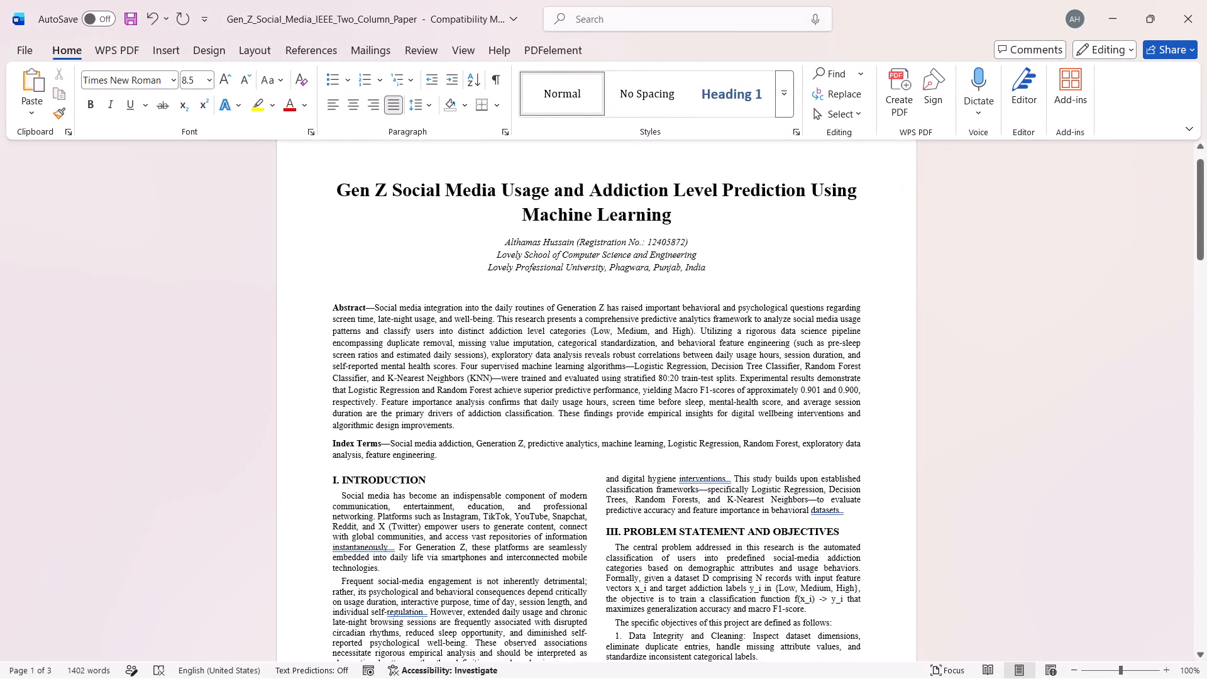
# Delete the "[cite: 1]" marker after "critical predictive features" at the end of the Discussion section, keeping the period.
pyautogui.scroll(-10, 614, 586)
pyautogui.scroll(2, 614, 586)
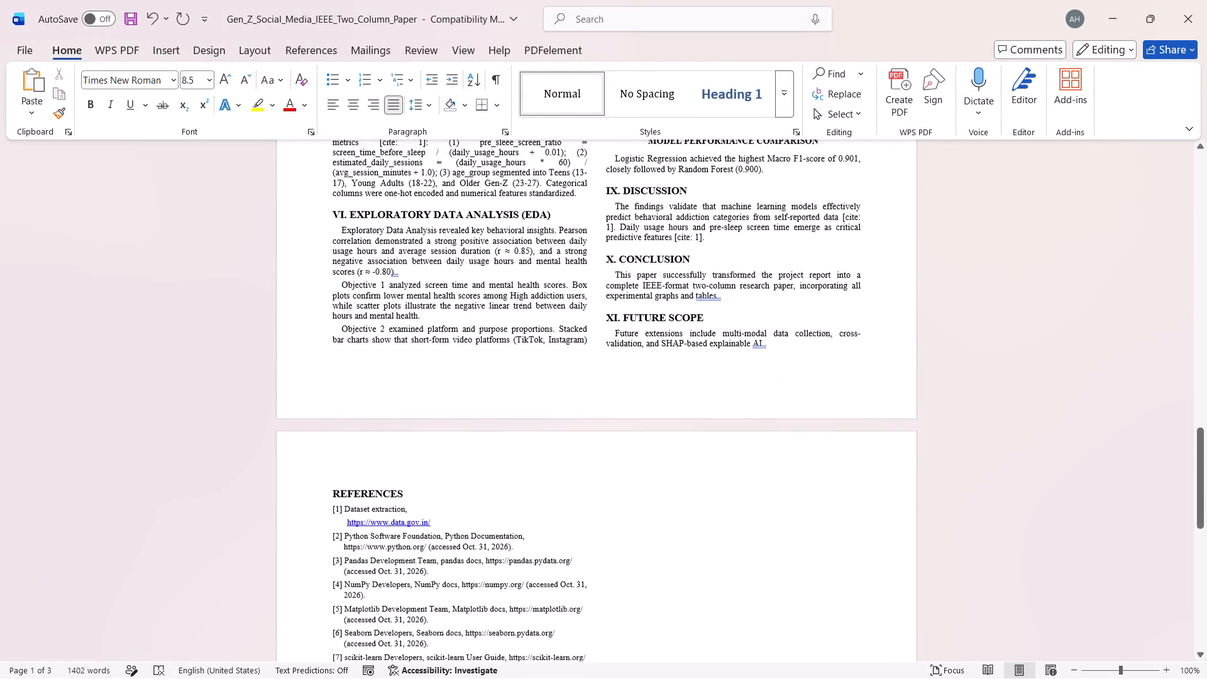
pyautogui.scroll(4, 614, 586)
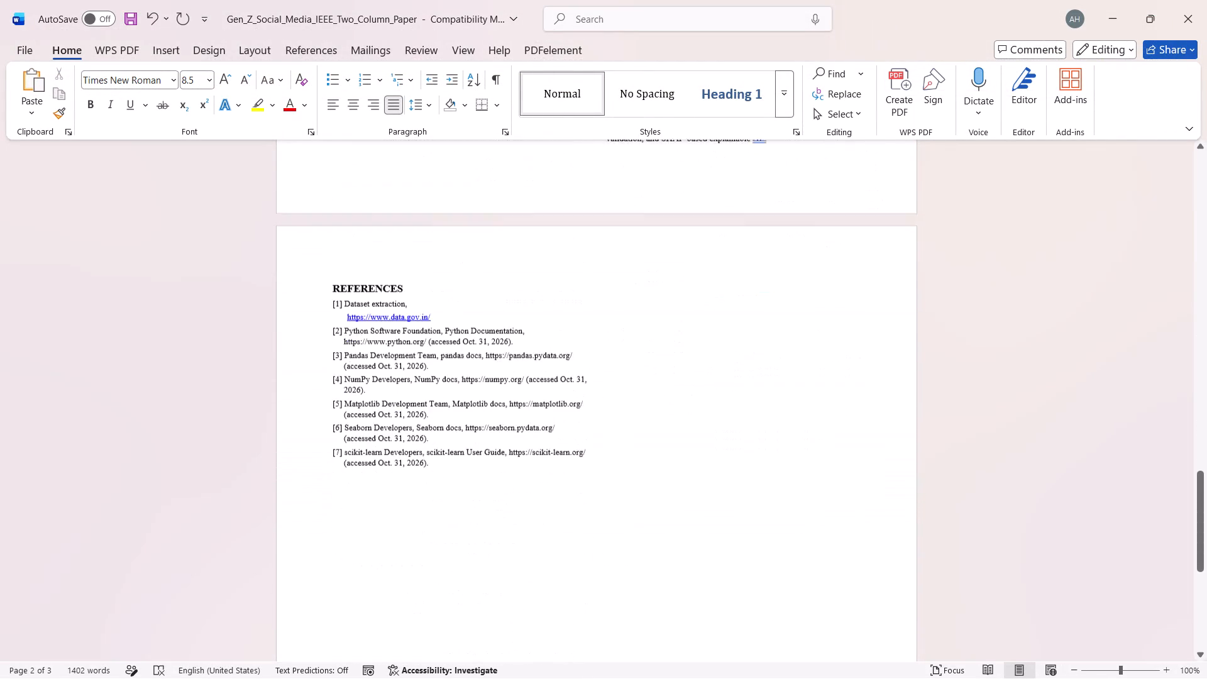
pyautogui.scroll(2, 614, 586)
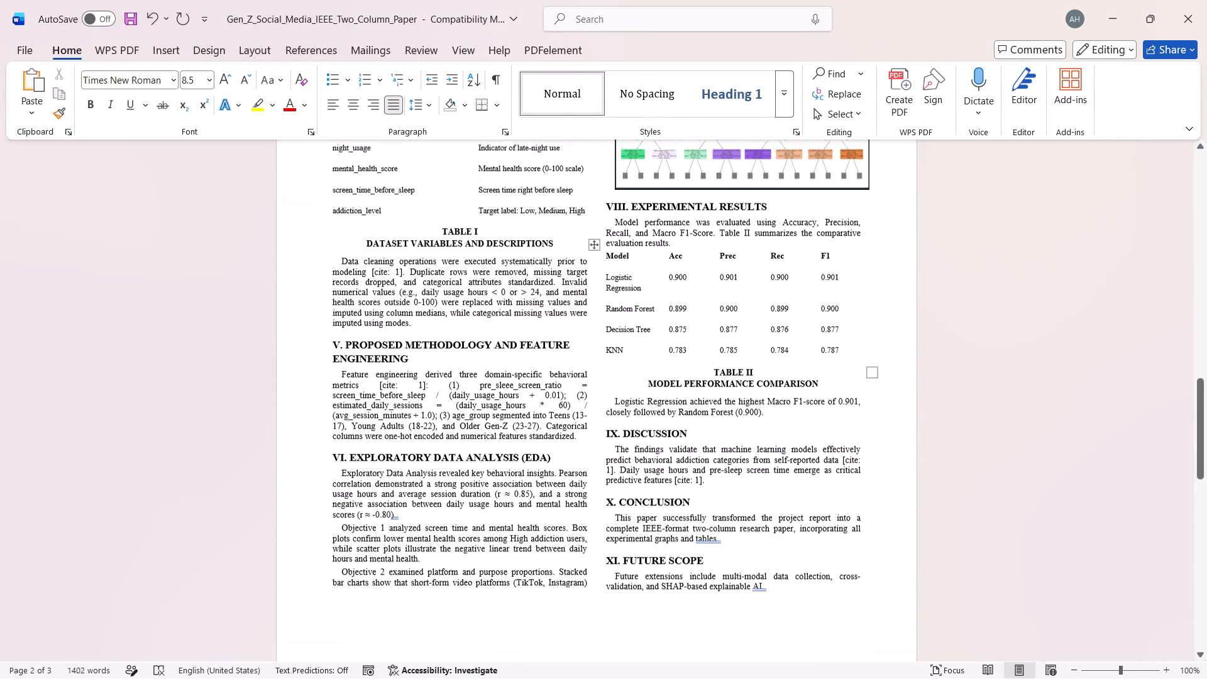
pyautogui.scroll(1, 614, 586)
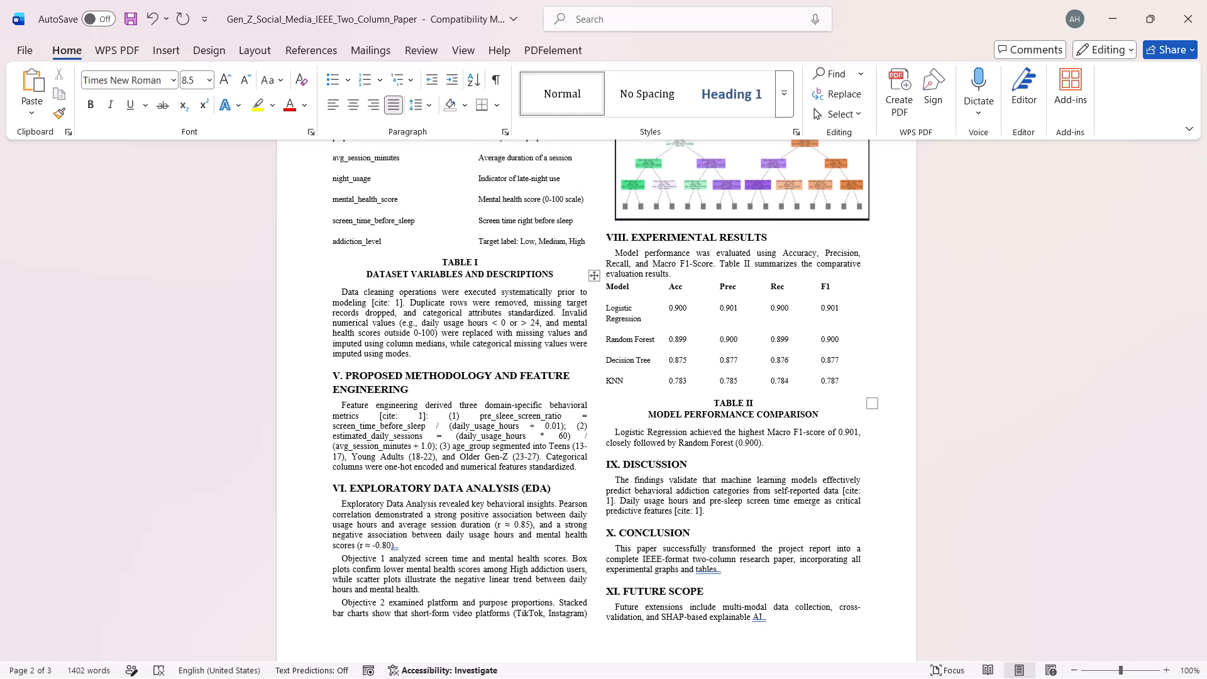
pyautogui.scroll(-1, 614, 586)
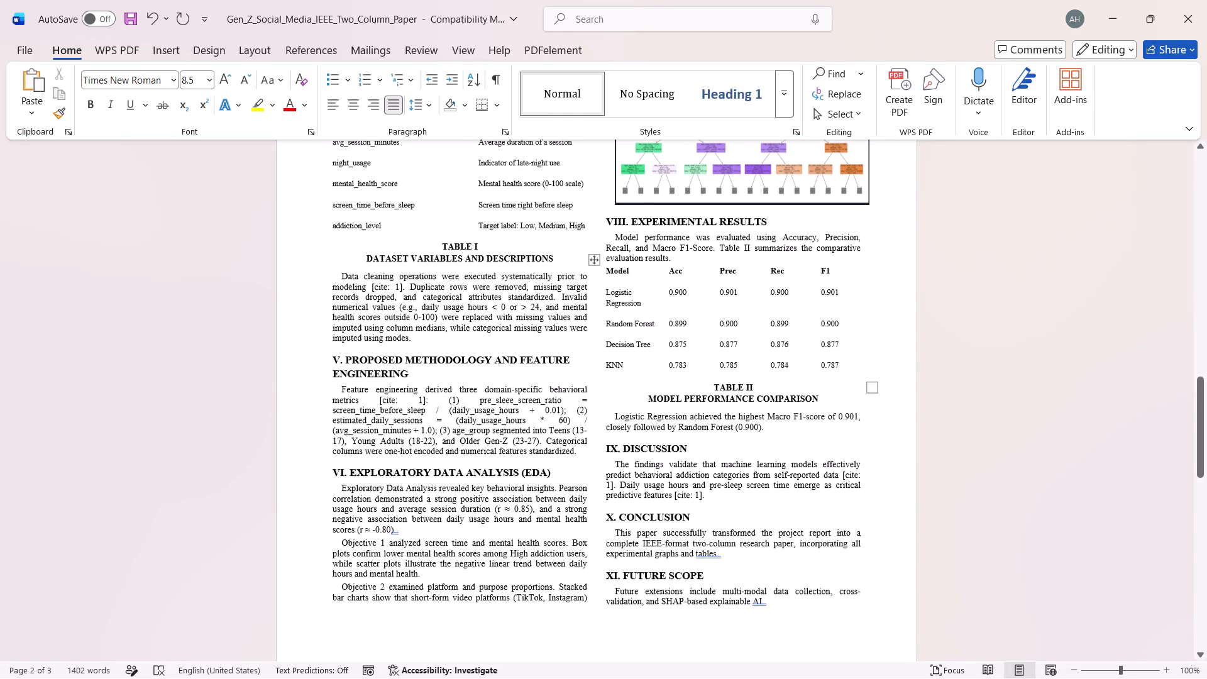
pyautogui.scroll(-1, 614, 586)
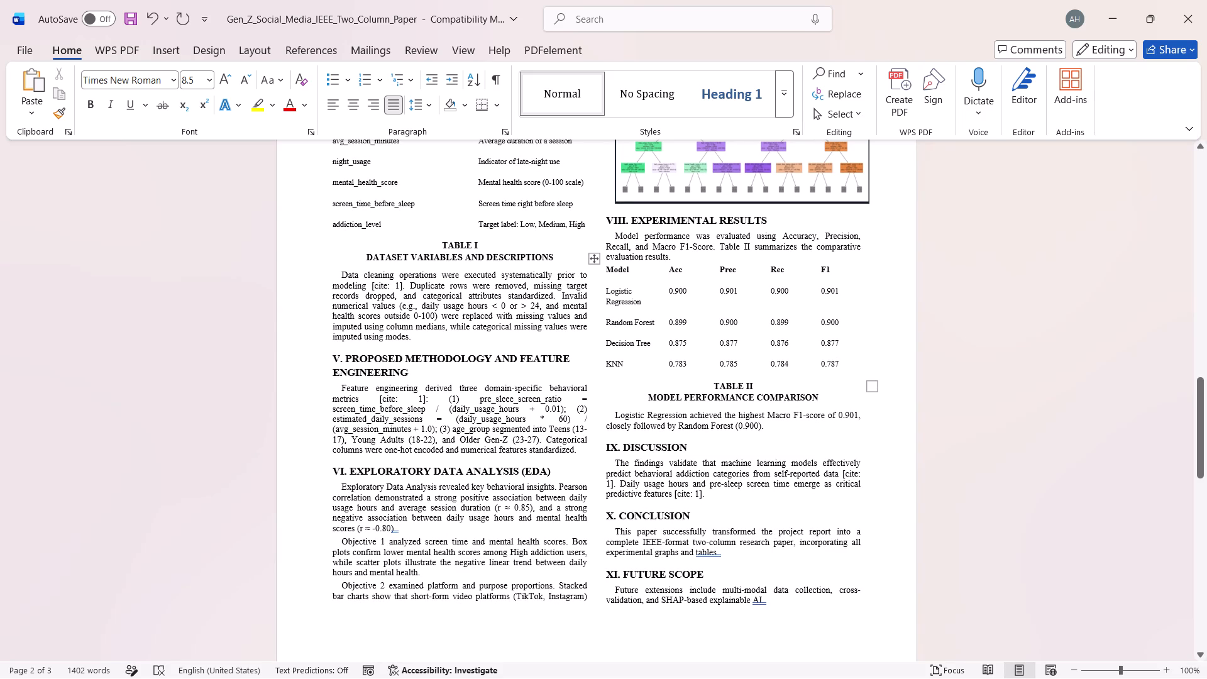
pyautogui.click(702, 498)
pyautogui.press('BackSpace')
pyautogui.press('BackSpace')
pyautogui.press('BackSpace')
pyautogui.press('BackSpace')
pyautogui.press('BackSpace')
pyautogui.press('BackSpace')
pyautogui.press('BackSpace')
pyautogui.press('BackSpace')
pyautogui.press('BackSpace')
pyautogui.press('BackSpace')
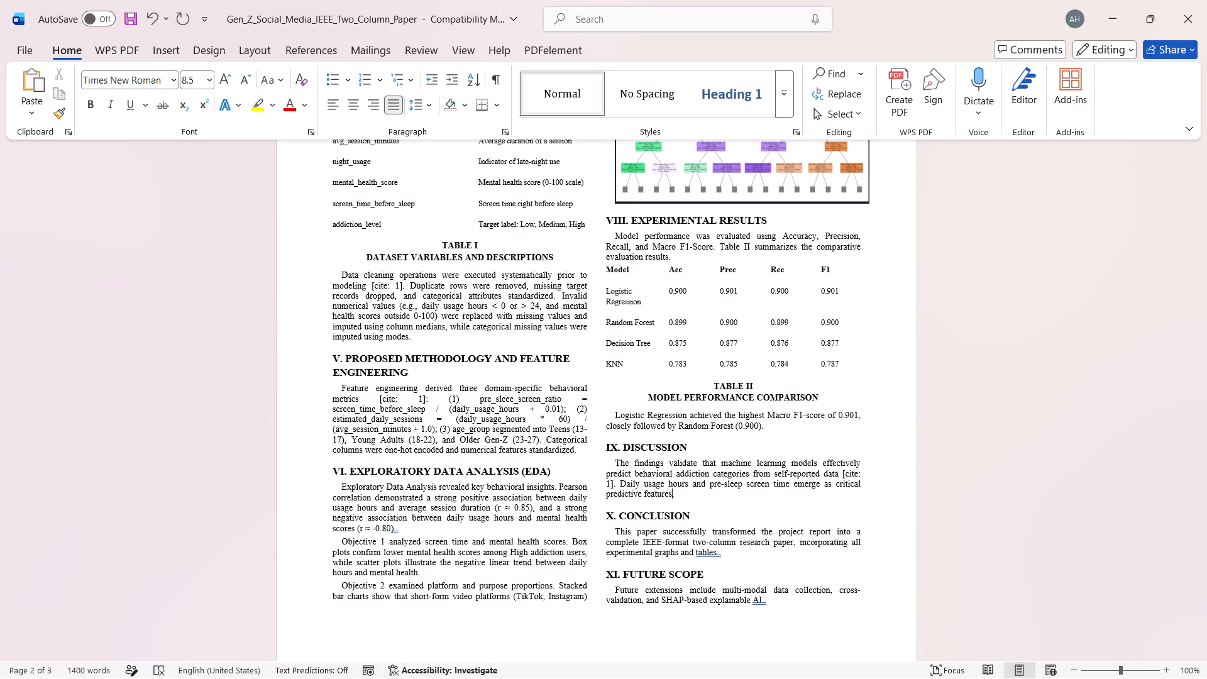
# Delete the "[cite: 1]" marker after "self-reported data" in the Discussion section.
pyautogui.click(612, 486)
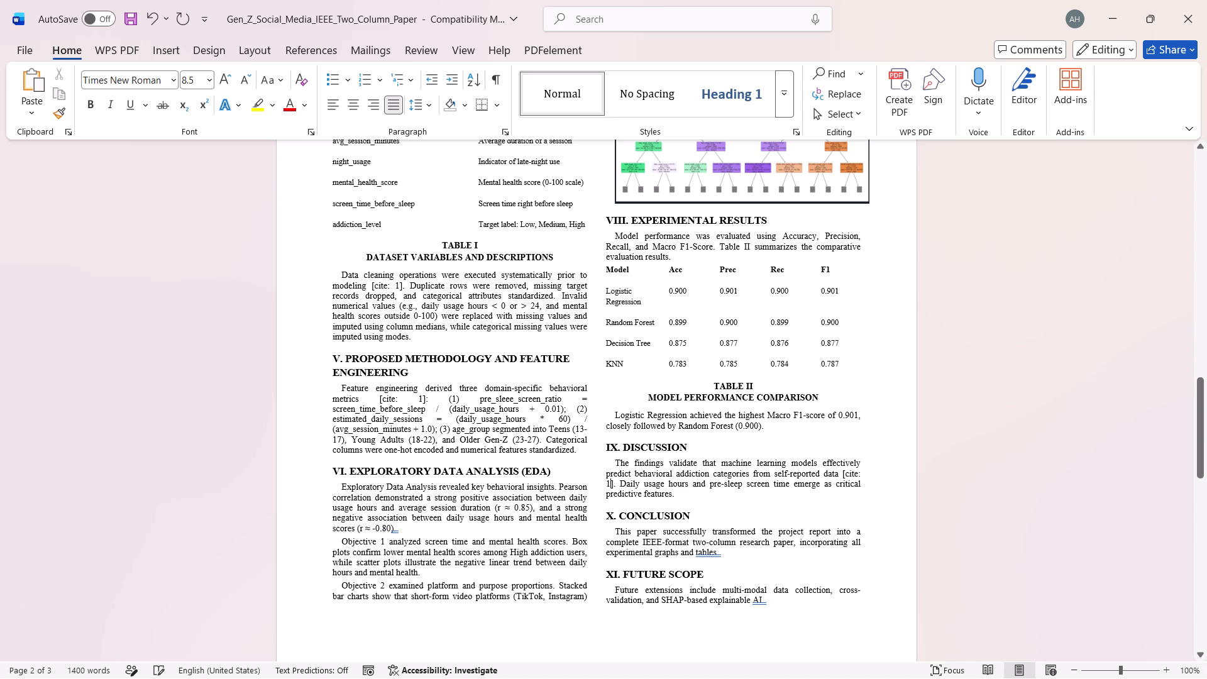
pyautogui.press('Right')
pyautogui.press('BackSpace')
pyautogui.press('BackSpace')
pyautogui.press('BackSpace')
pyautogui.press('BackSpace')
pyautogui.press('BackSpace')
pyautogui.press('BackSpace')
pyautogui.press('BackSpace')
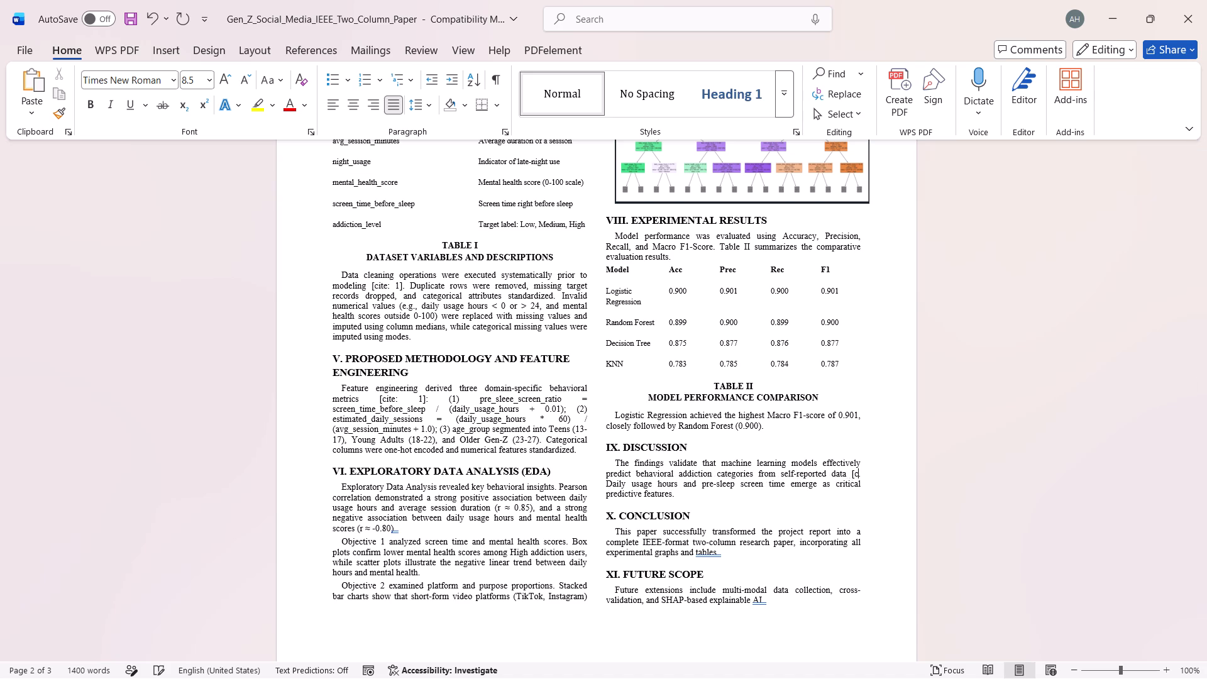
pyautogui.press('BackSpace')
pyautogui.press('BackSpace')
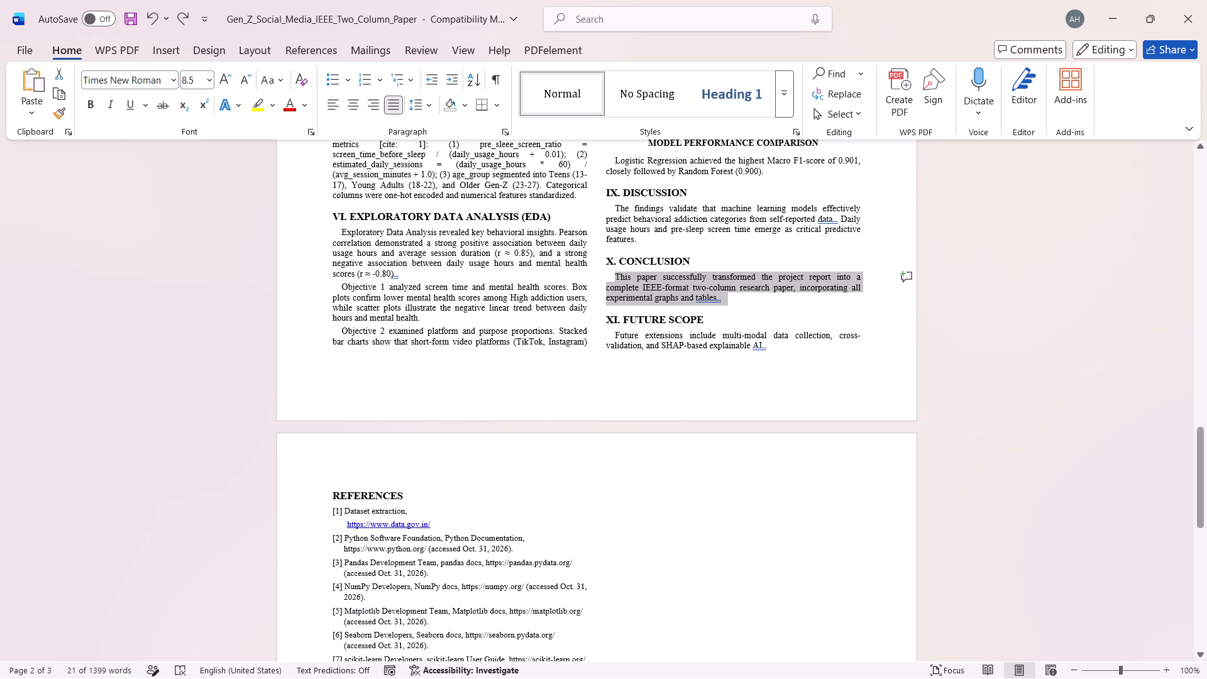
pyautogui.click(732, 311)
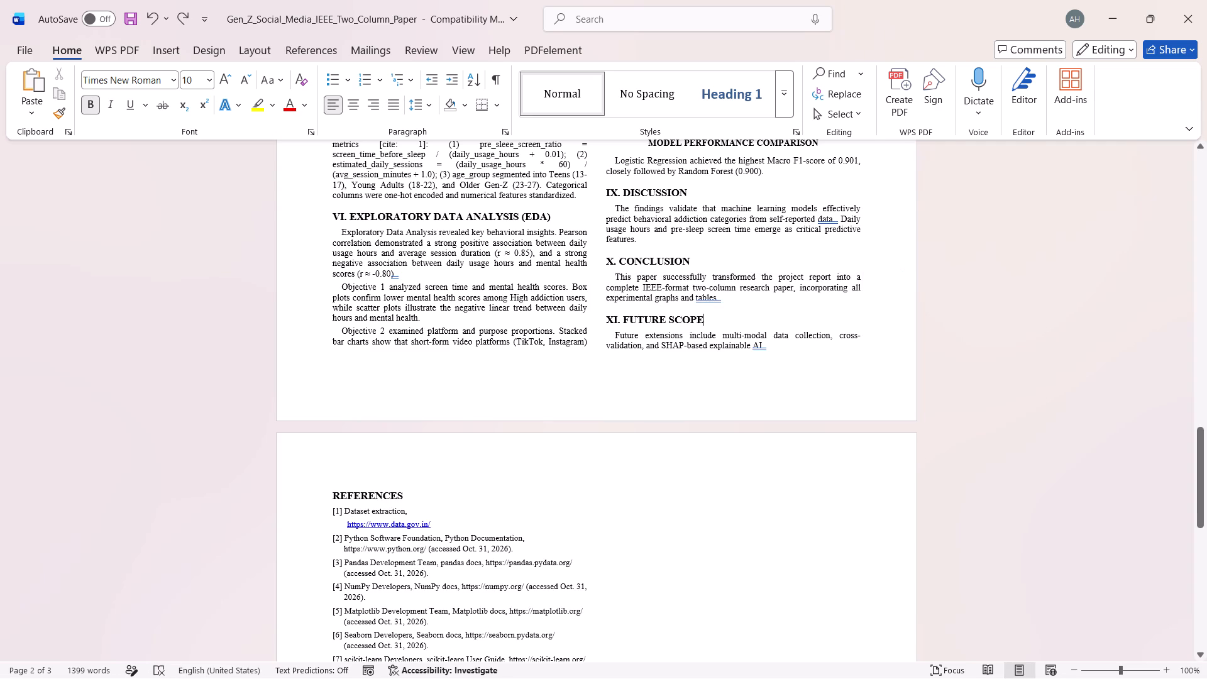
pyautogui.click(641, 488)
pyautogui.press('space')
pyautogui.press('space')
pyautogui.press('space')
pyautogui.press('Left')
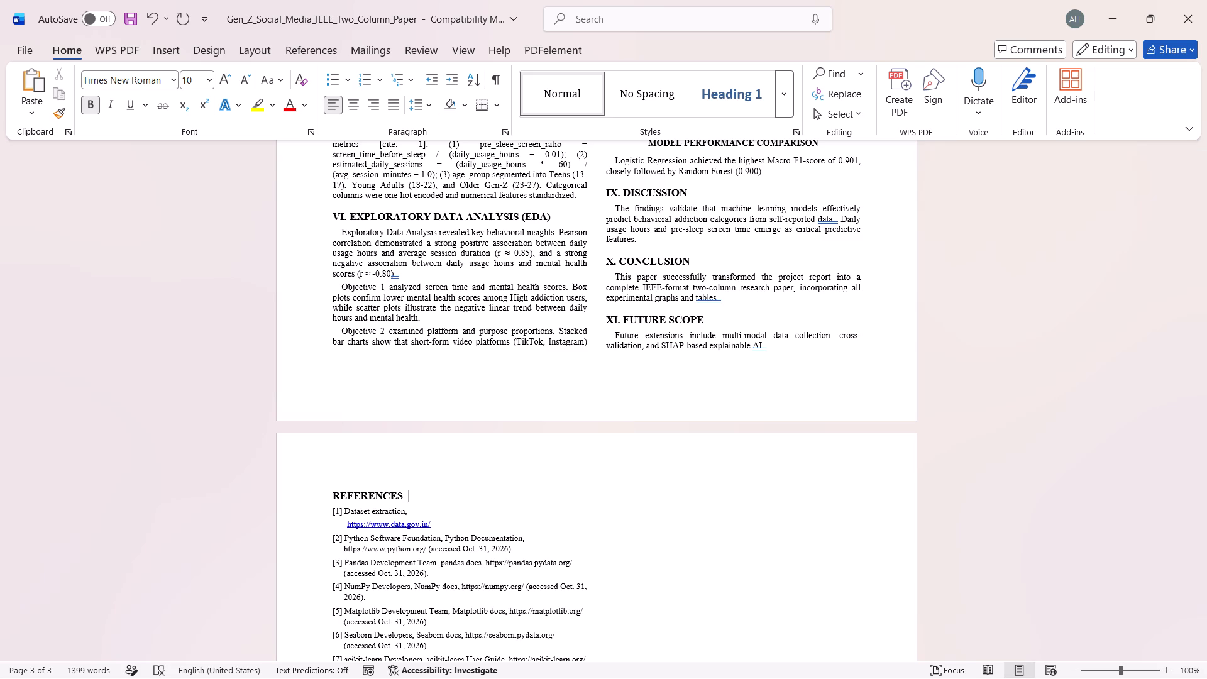
# Add an empty paragraph after the Conclusion text and replace the old conclusion wording with the paragraph copied from Gemini.
pyautogui.click(732, 300)
pyautogui.press('Return')
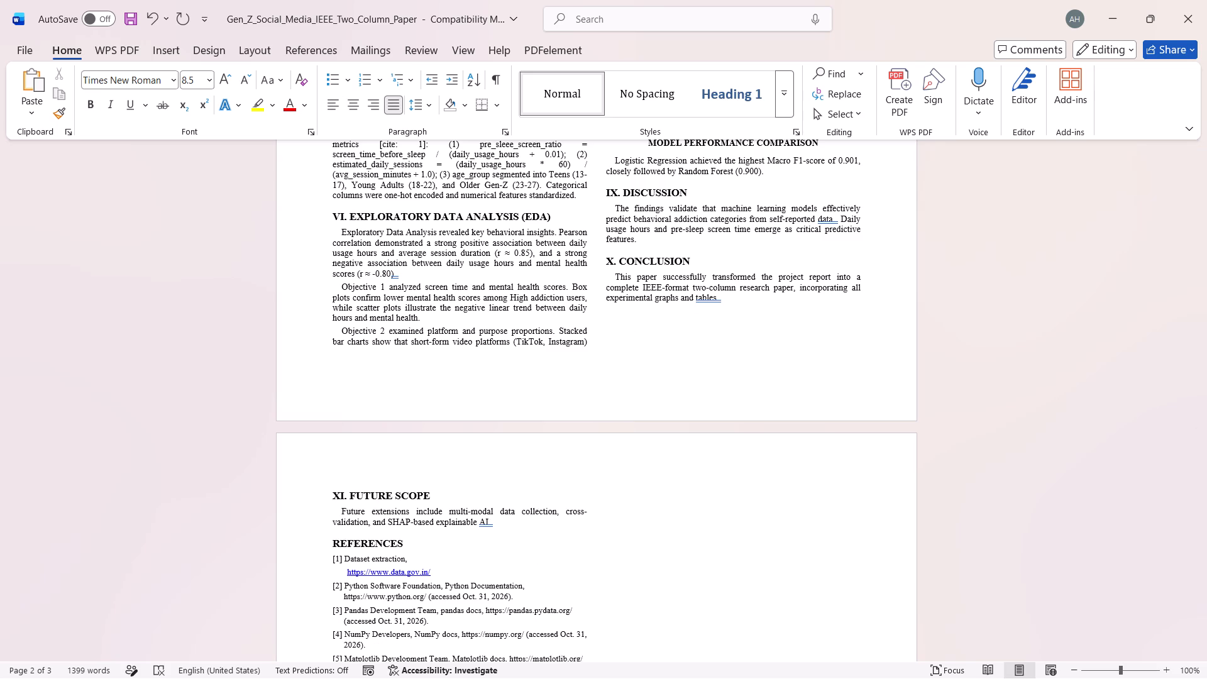
pyautogui.press('Return')
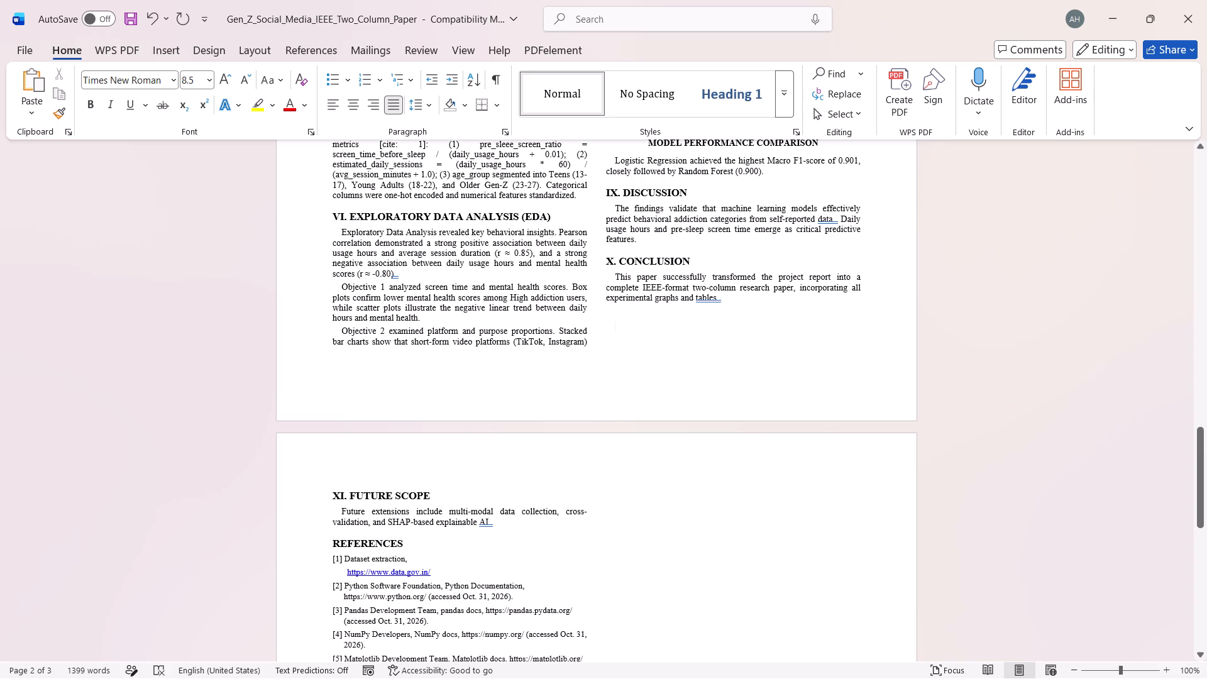
pyautogui.scroll(-1, 626, 463)
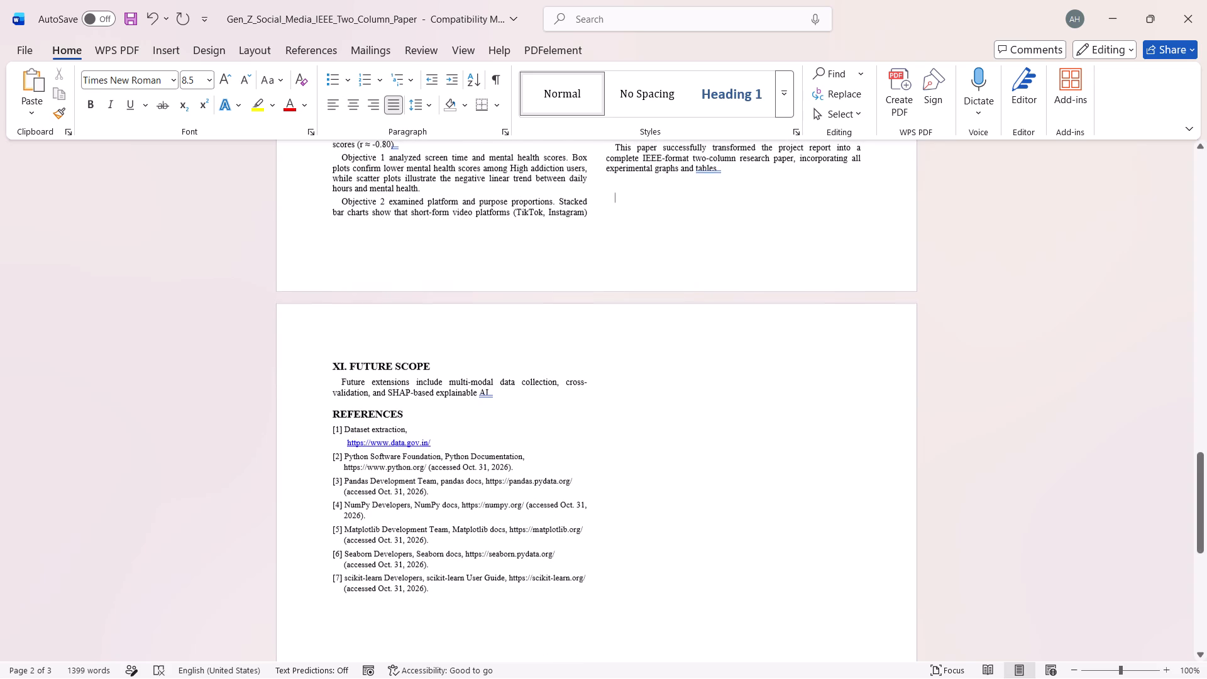
pyautogui.hotkey('ctrl', 'z')
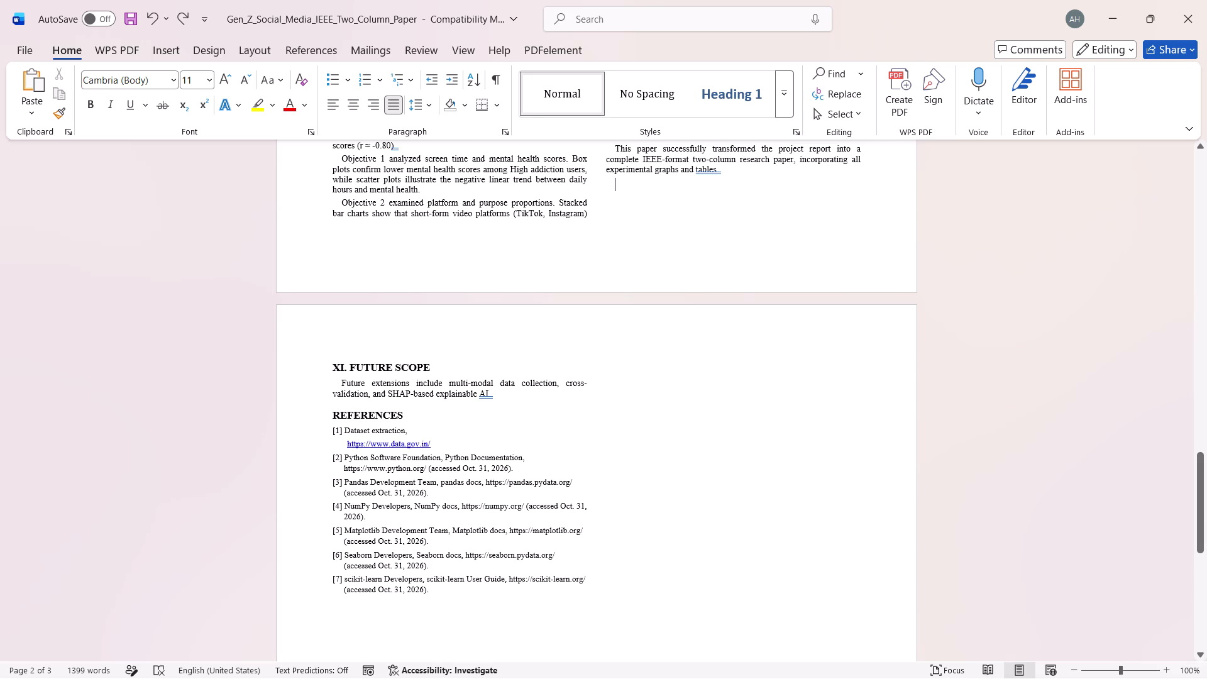
pyautogui.scroll(1, 658, 368)
pyautogui.moveTo(728, 348); pyautogui.dragTo(619, 320)
pyautogui.hotkey('ctrl', 'v')
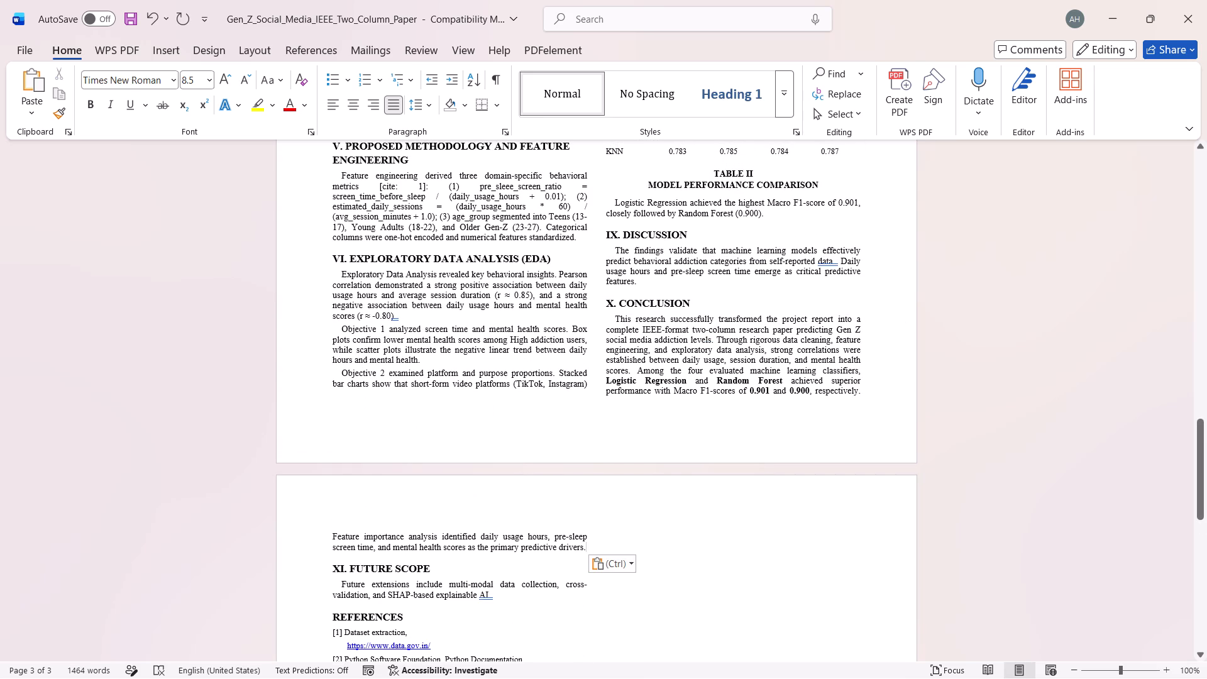
# Review the end of the paper, from the new Conclusion paragraph through Future Scope to the References list.
pyautogui.scroll(-1, 669, 426)
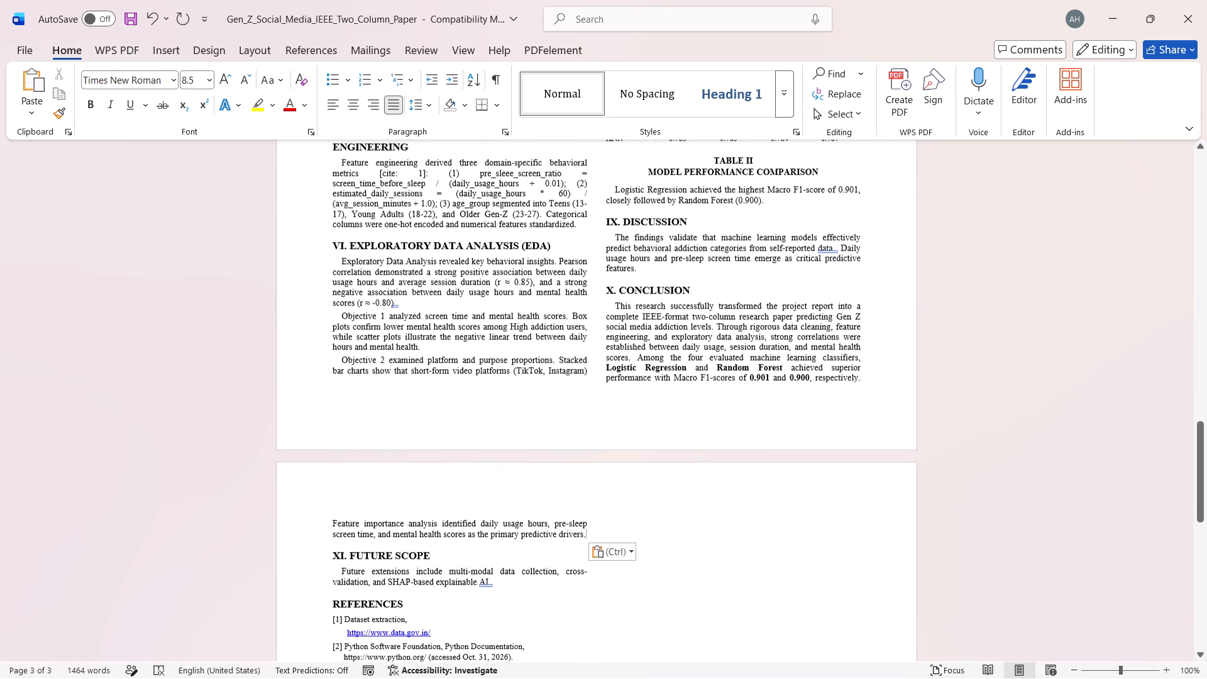
pyautogui.scroll(-1, 669, 426)
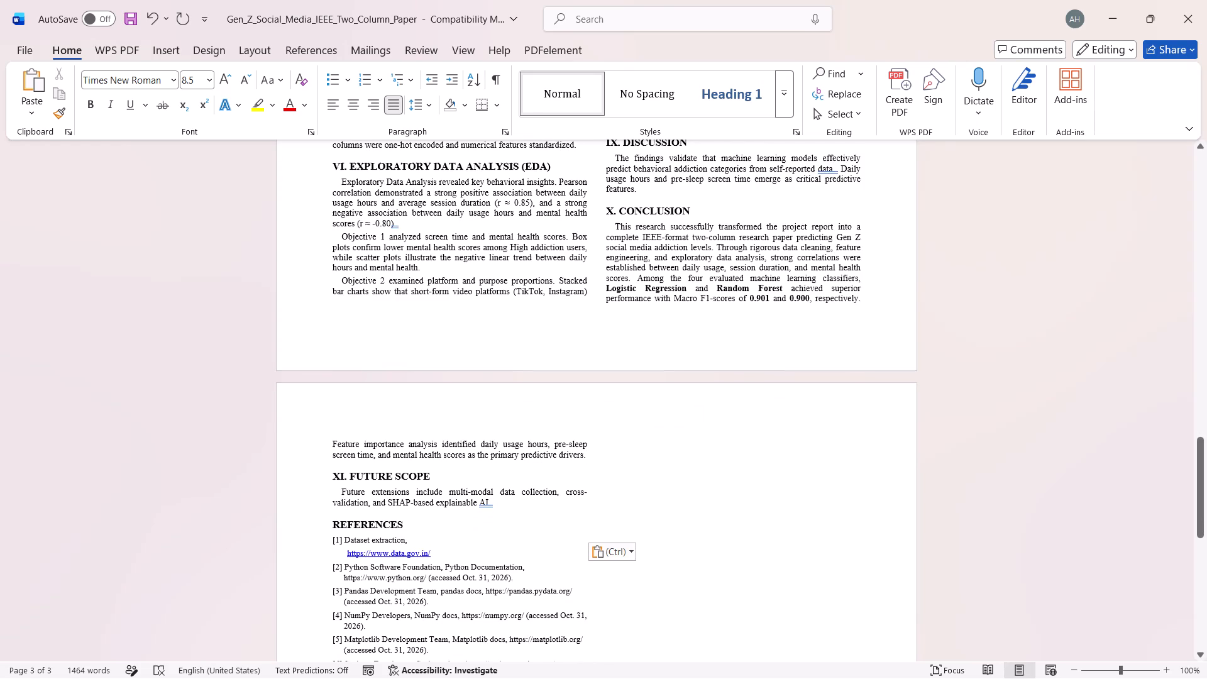
pyautogui.scroll(-2, 669, 426)
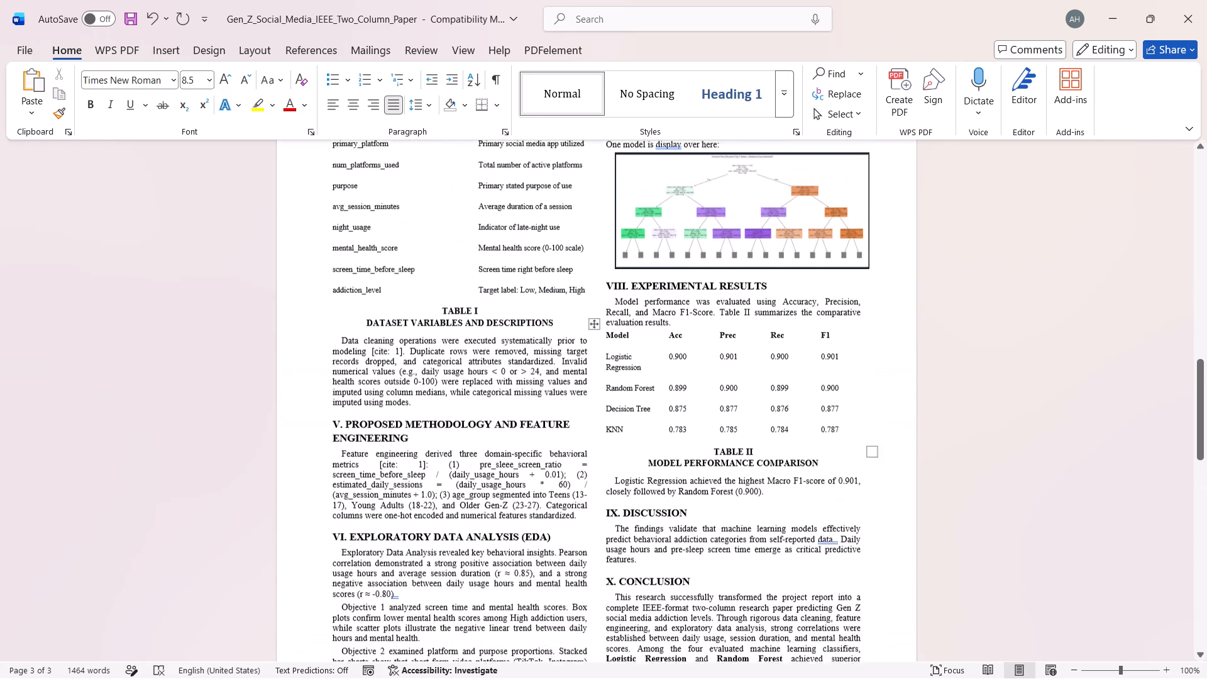
pyautogui.scroll(-1, 669, 426)
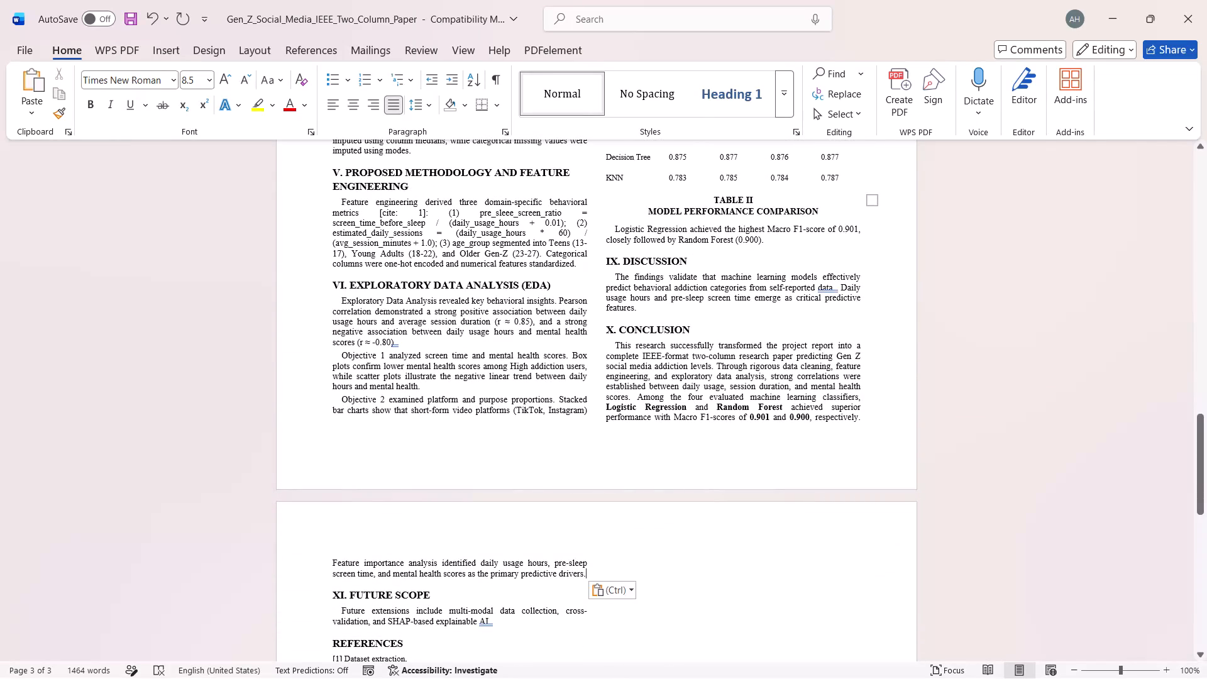
pyautogui.scroll(-1, 669, 426)
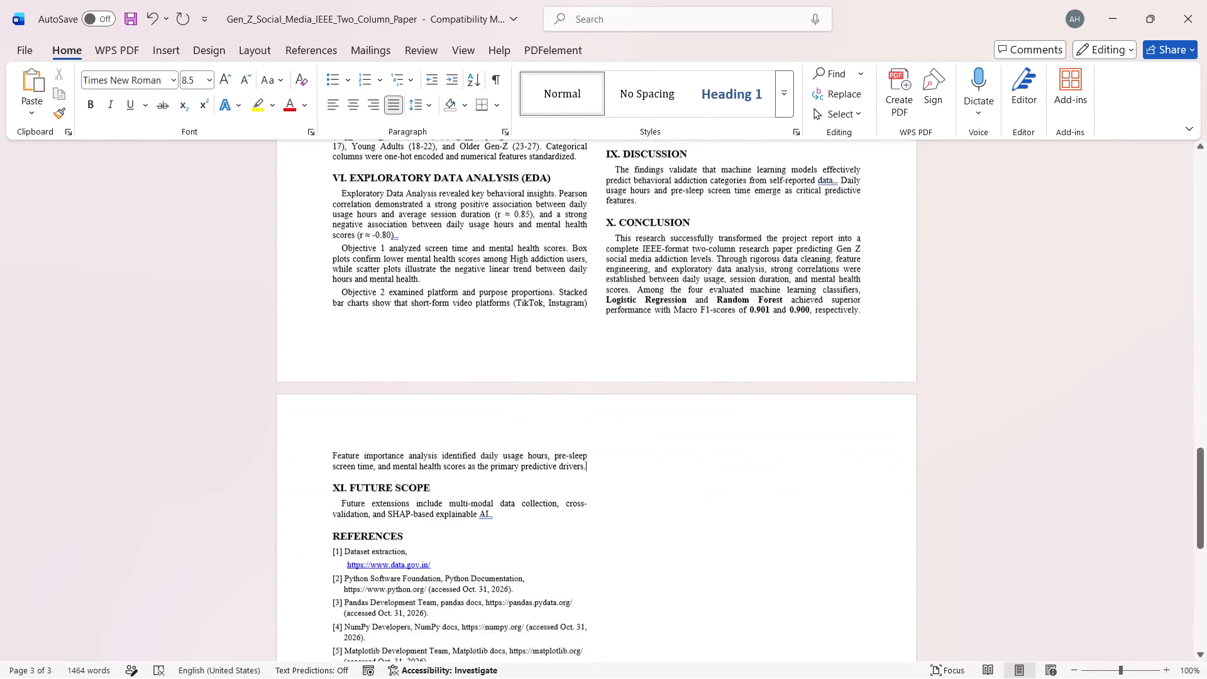
pyautogui.scroll(-1, 669, 426)
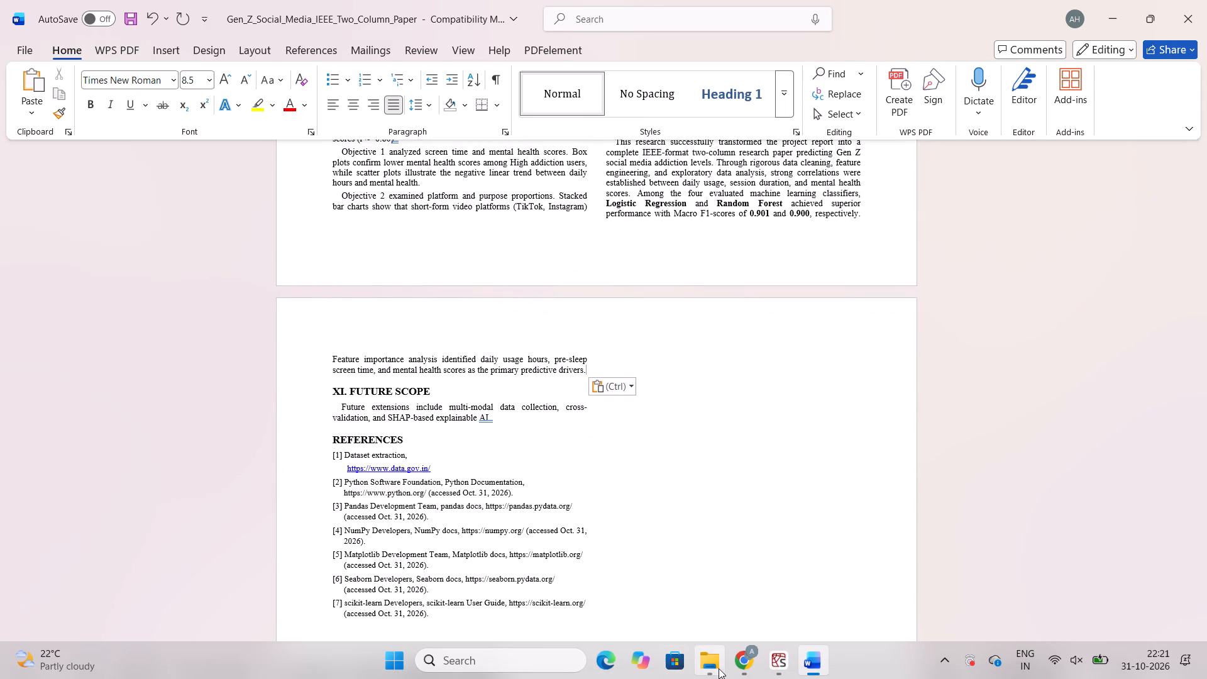
# Open the Gen_Z_Social_Media_Addiction_Prediction_Final_Report document from the Downloads folder.
pyautogui.click(719, 668)
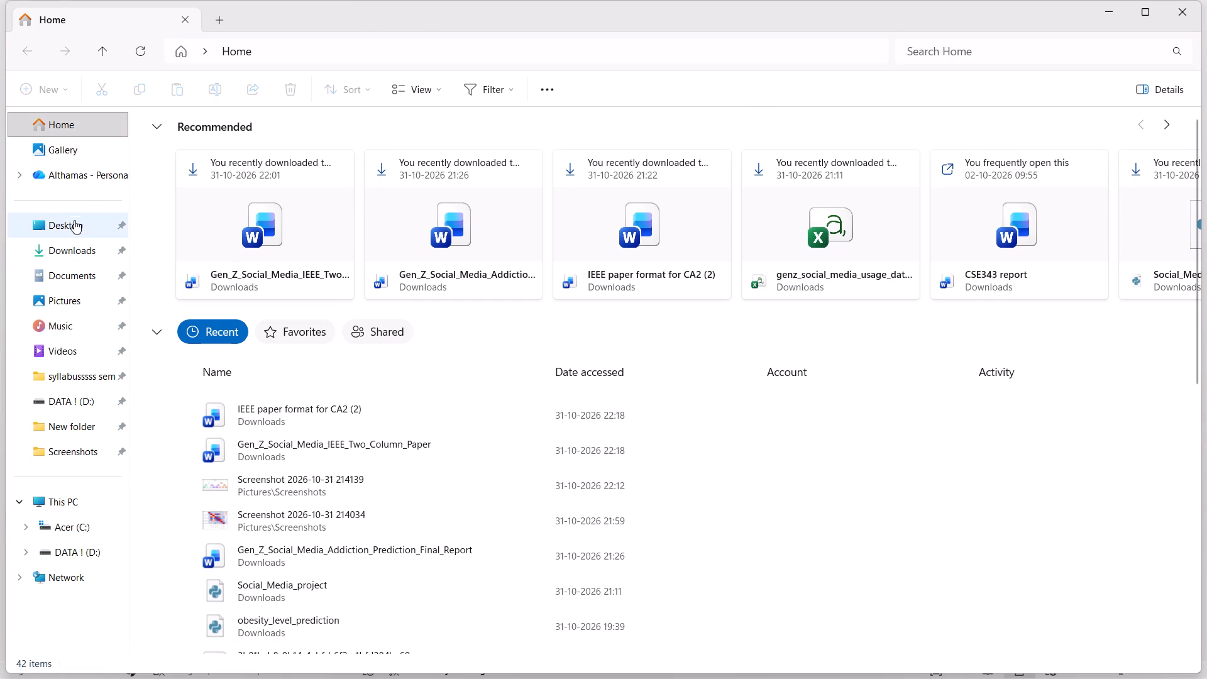
pyautogui.click(71, 244)
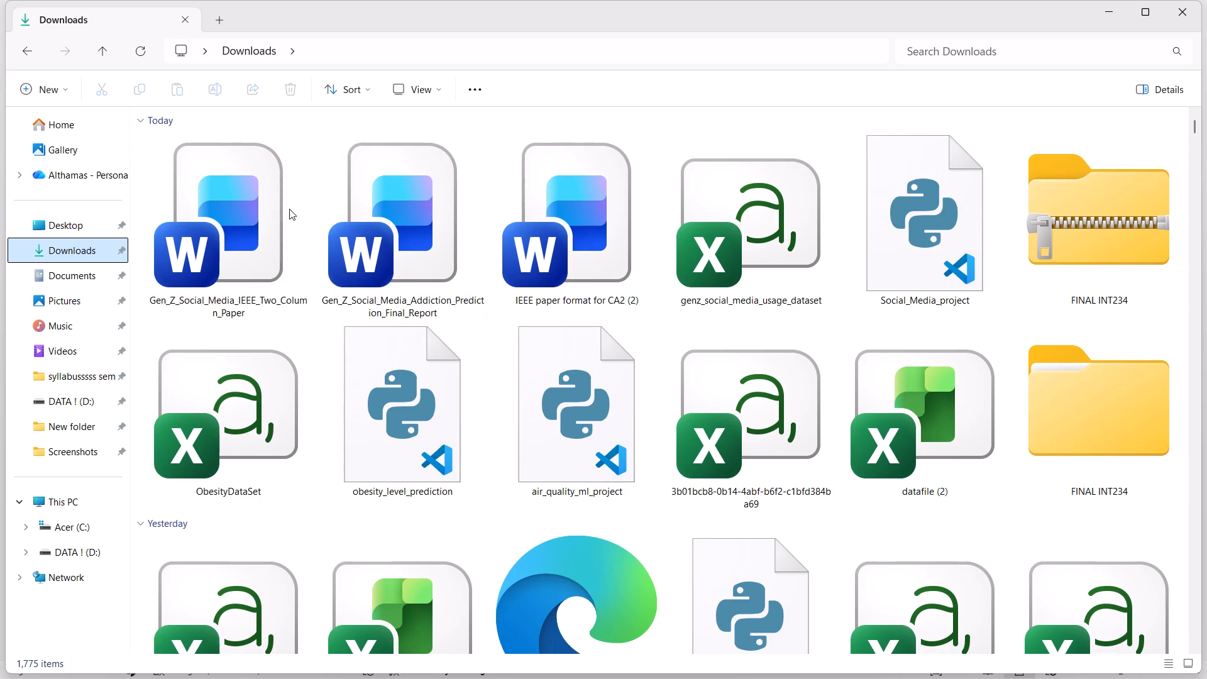
pyautogui.doubleClick(409, 207)
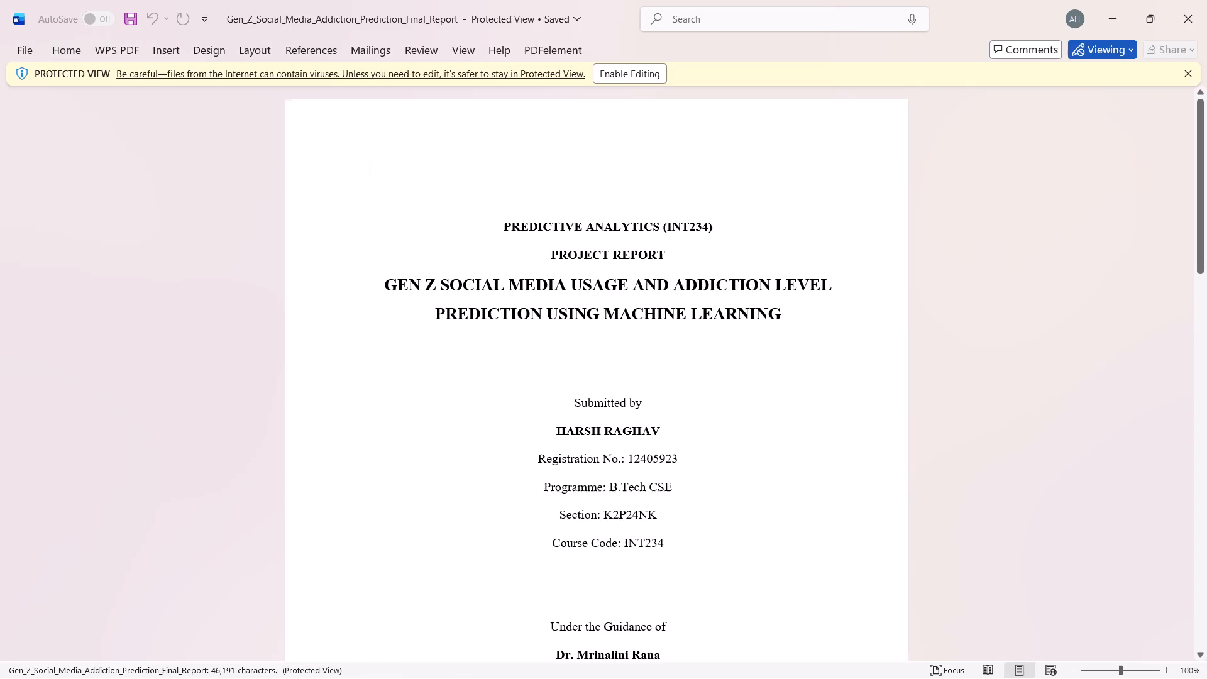
# Look through the report from the cover page to the Objective 1 mental-health plots in Figure 3.
pyautogui.scroll(-10, 595, 403)
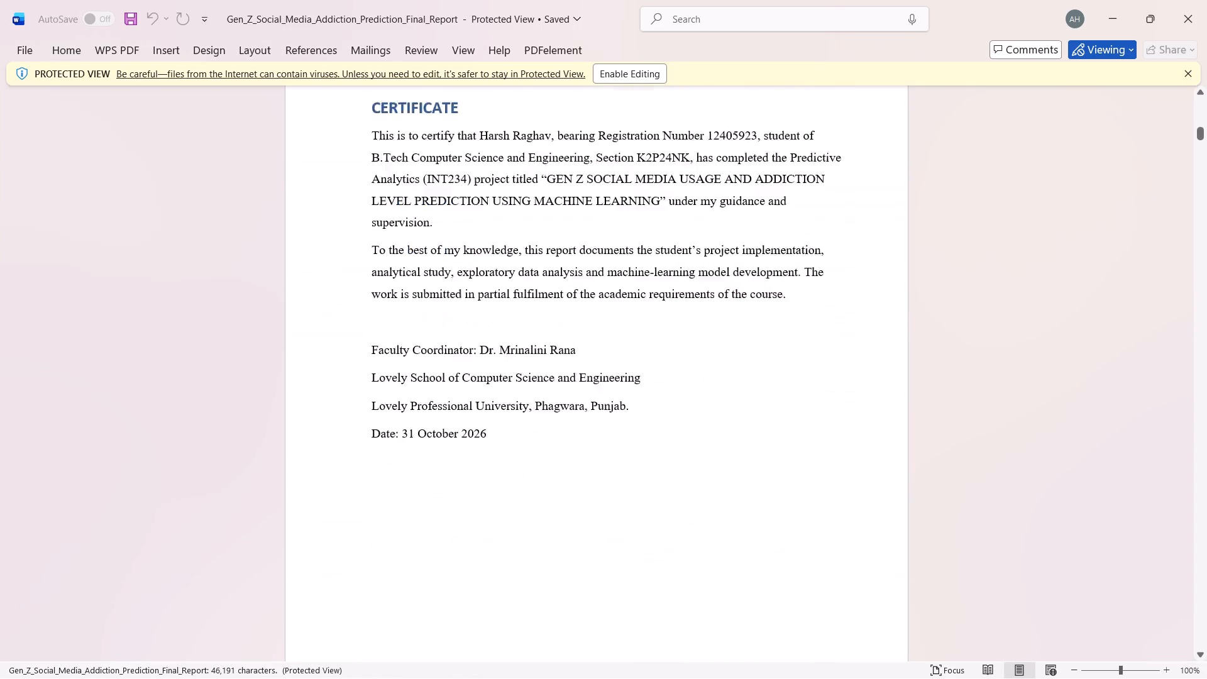
pyautogui.scroll(-18, 595, 403)
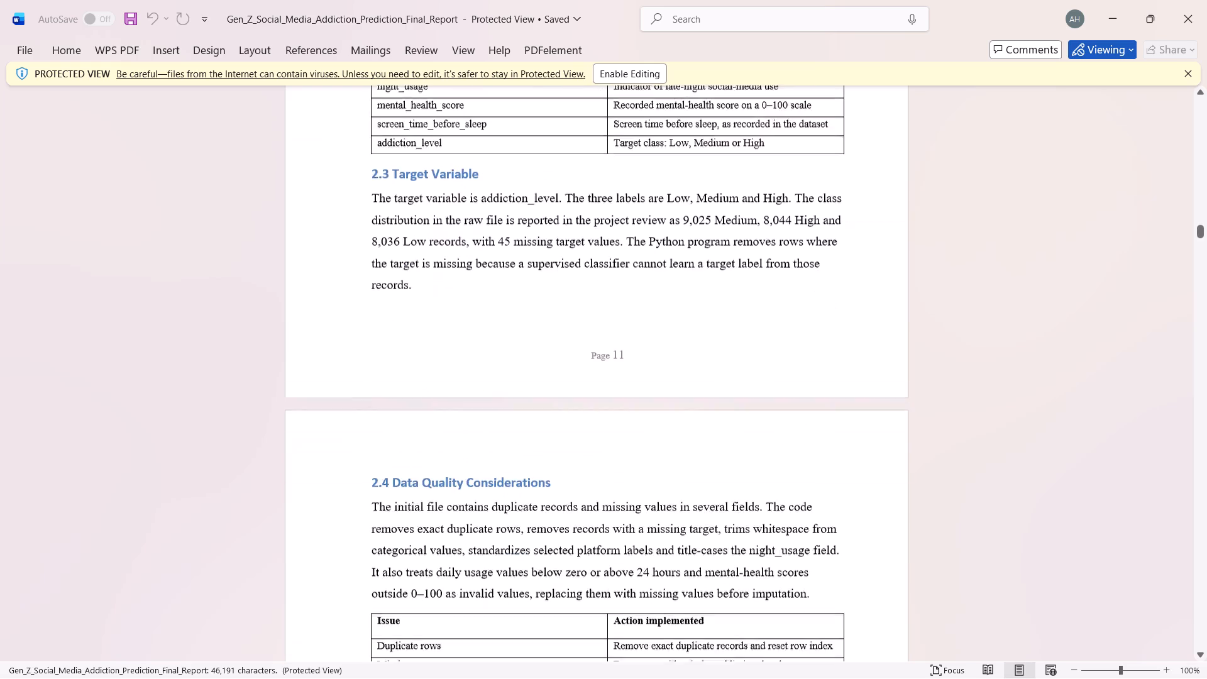
pyautogui.scroll(-7, 595, 403)
pyautogui.scroll(1, 595, 403)
pyautogui.hscroll(1, 595, 403)
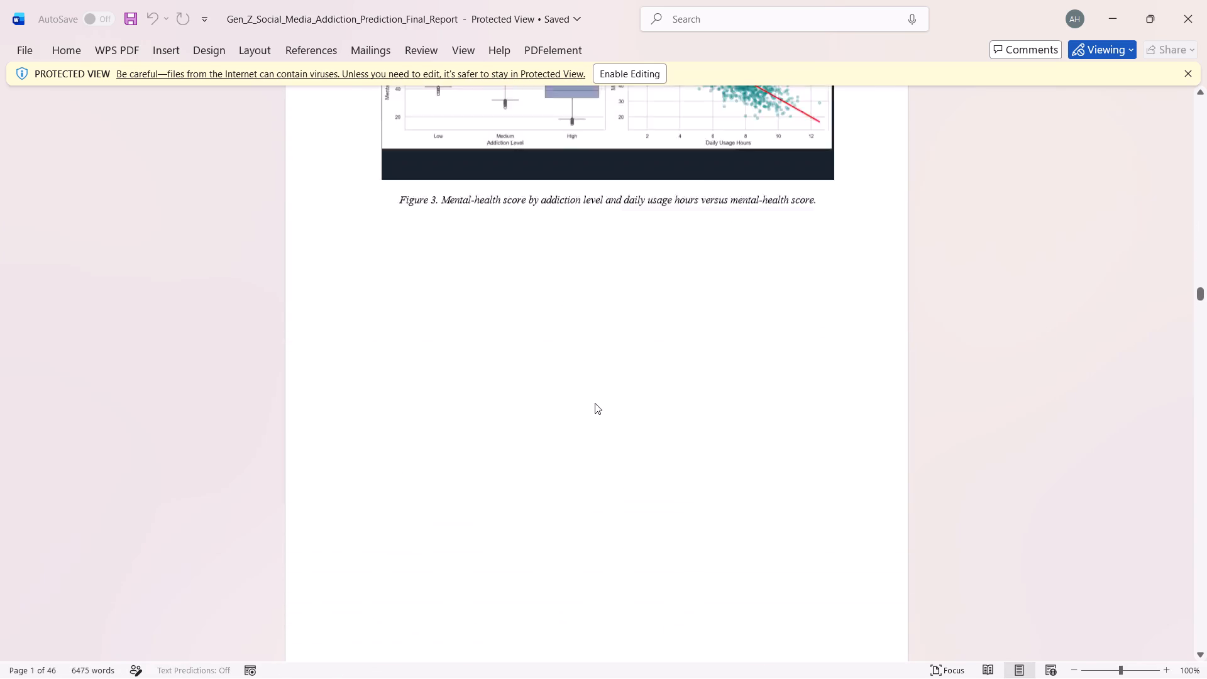
pyautogui.hscroll(1, 595, 403)
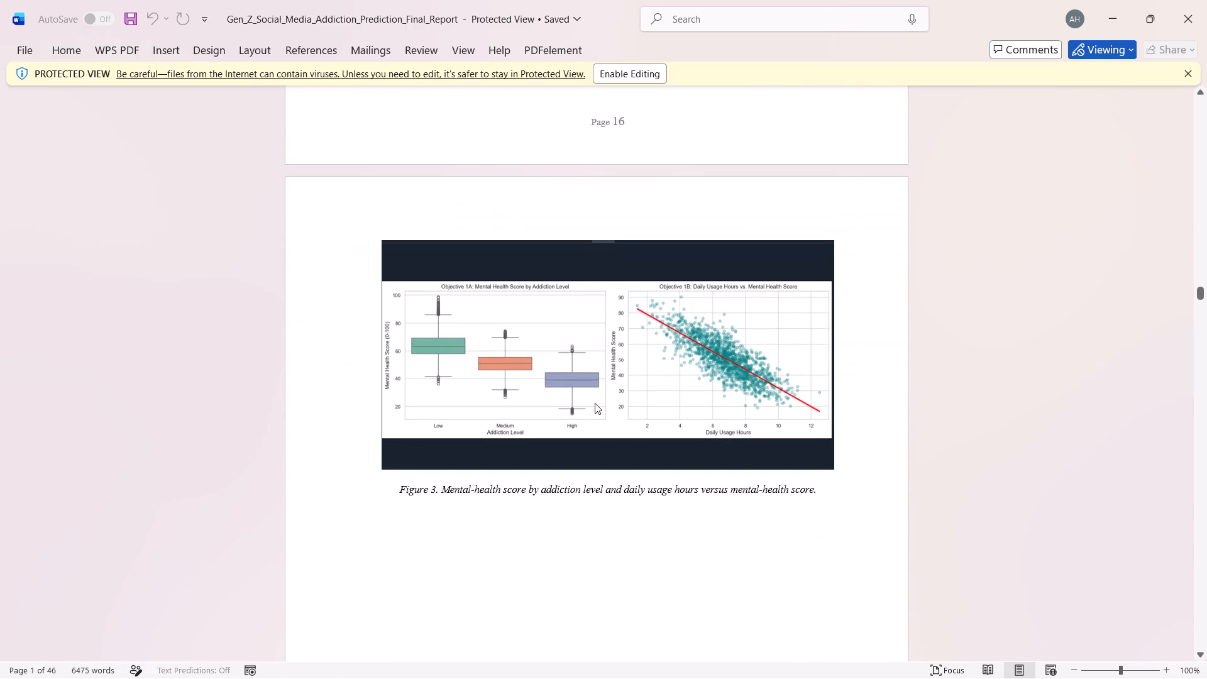
pyautogui.hscroll(3, 595, 403)
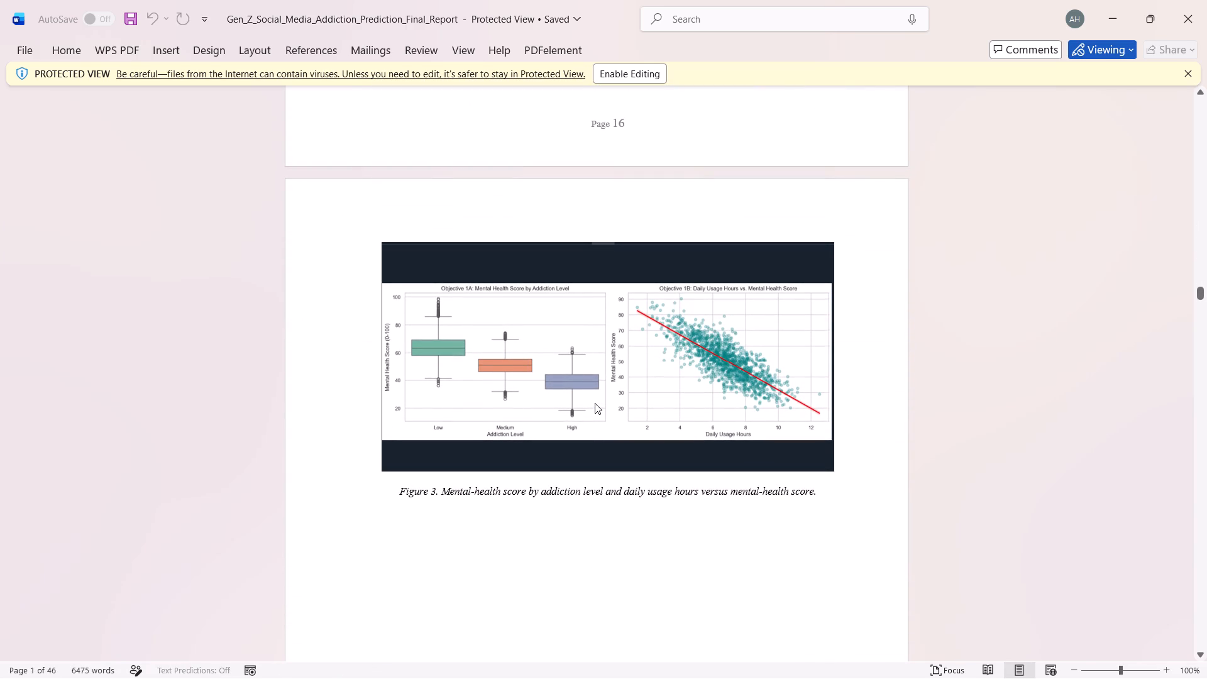
pyautogui.hscroll(1, 595, 403)
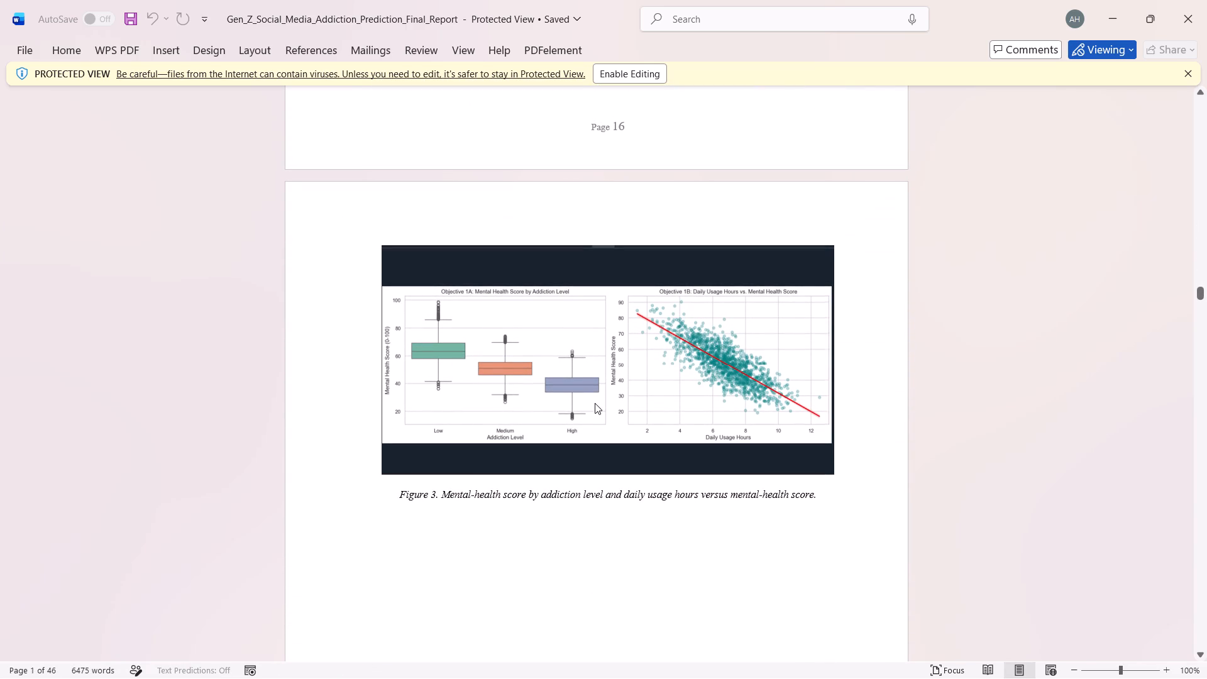
# Examine the report's Objective 2 platform and purpose charts and its Objective 3 night-usage analysis with Figure 5.
pyautogui.scroll(-2, 595, 403)
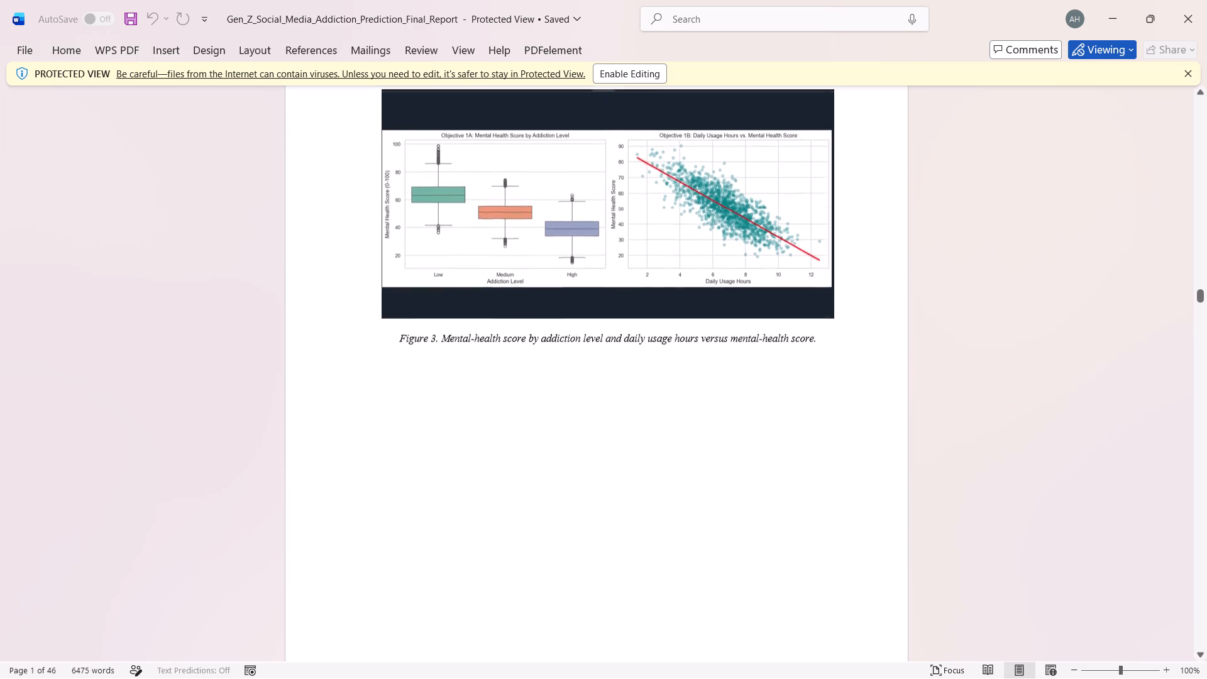
pyautogui.scroll(-14, 595, 403)
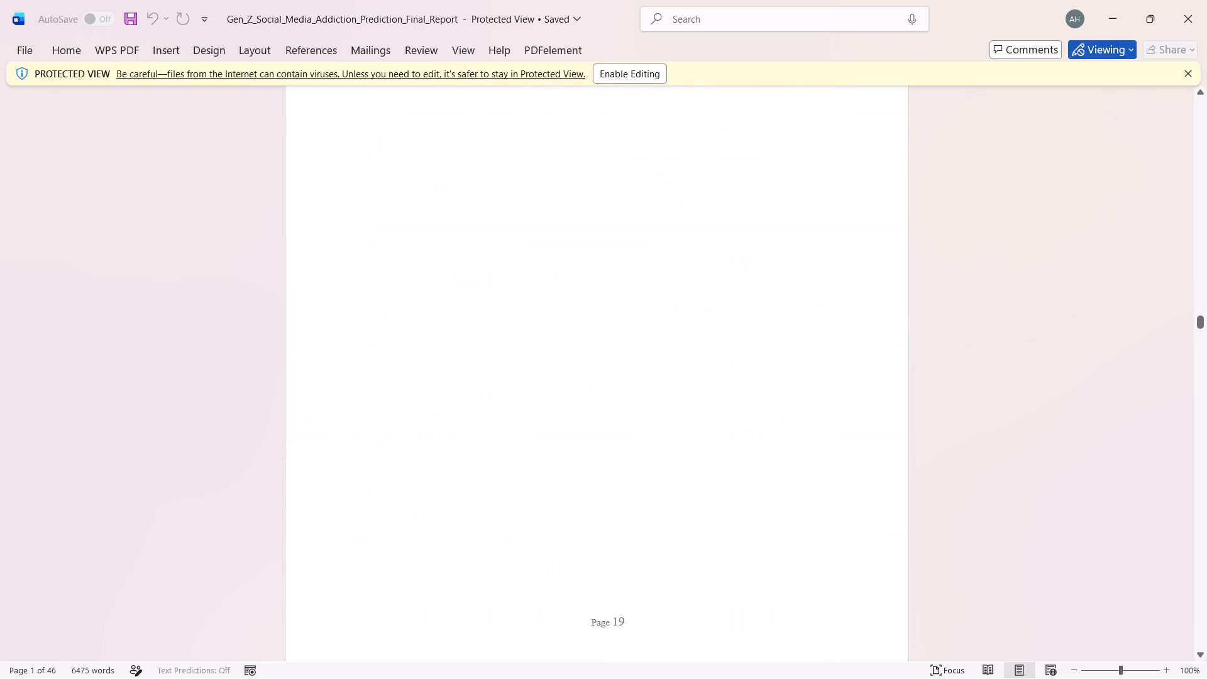
pyautogui.scroll(5, 595, 403)
pyautogui.scroll(-1, 595, 403)
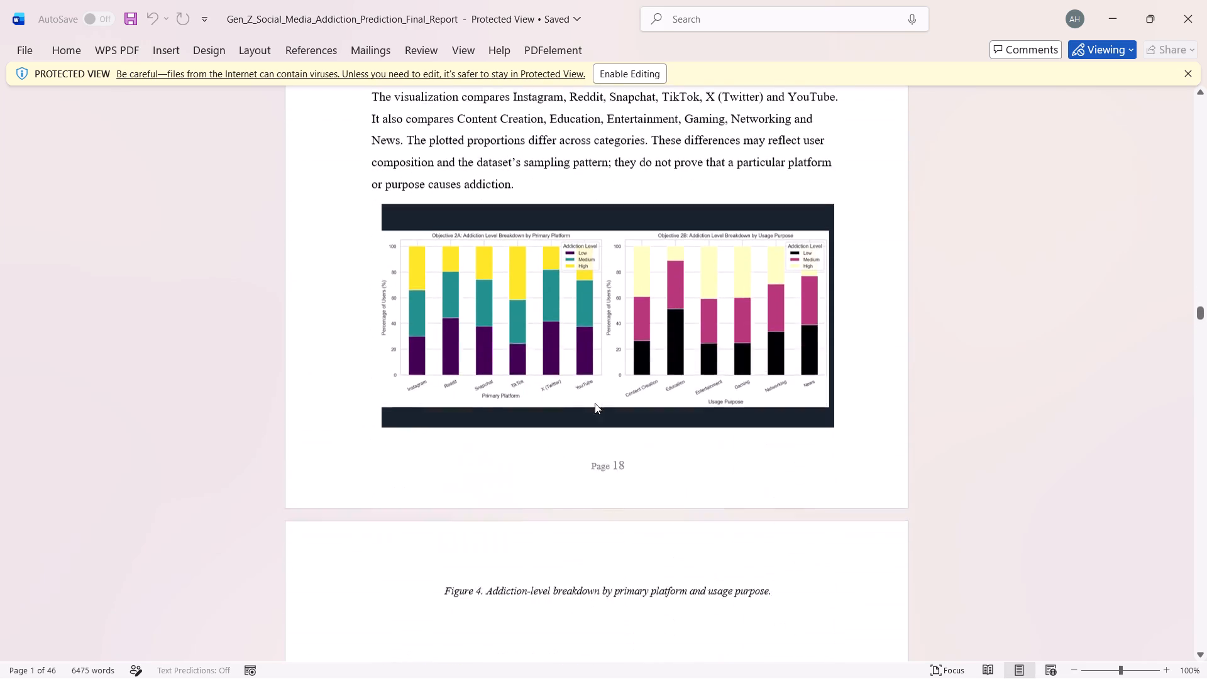
pyautogui.scroll(-4, 595, 403)
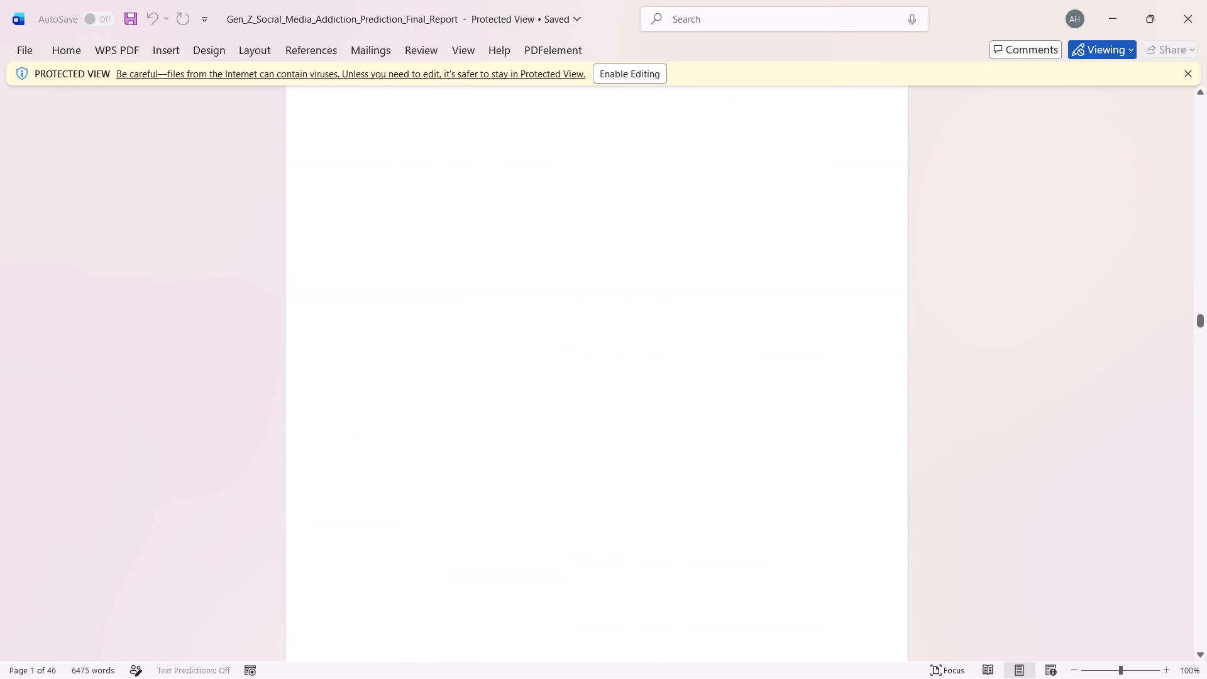
pyautogui.scroll(-7, 595, 403)
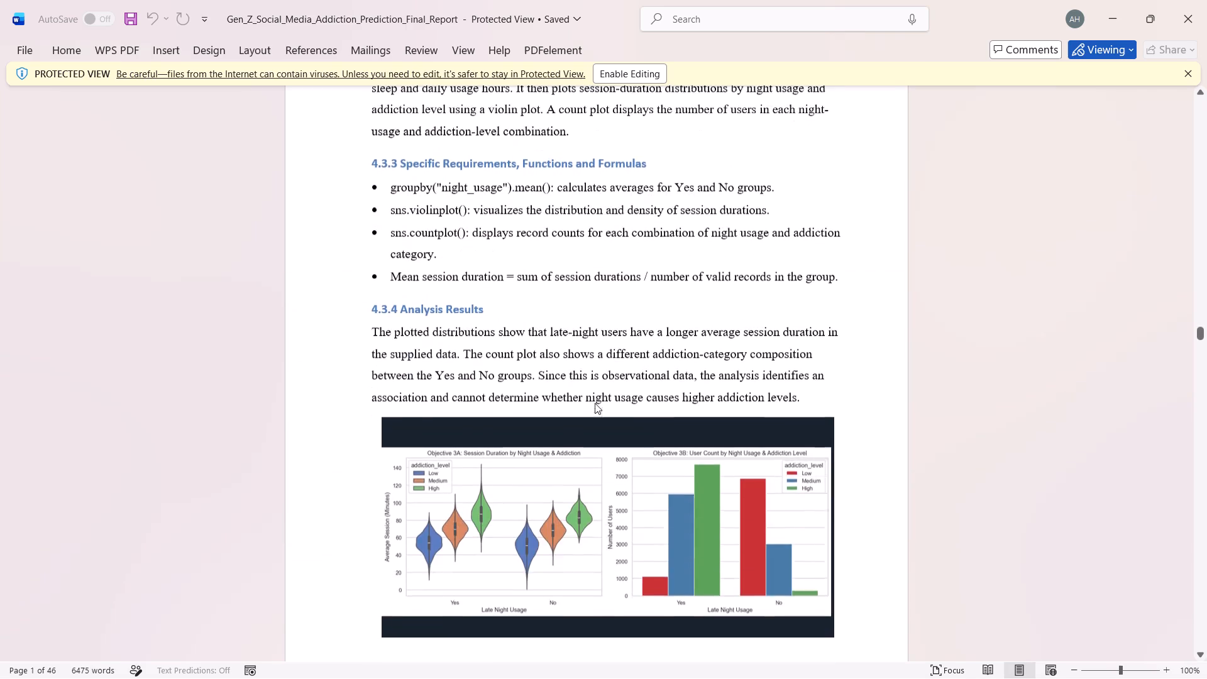
pyautogui.scroll(-1, 595, 403)
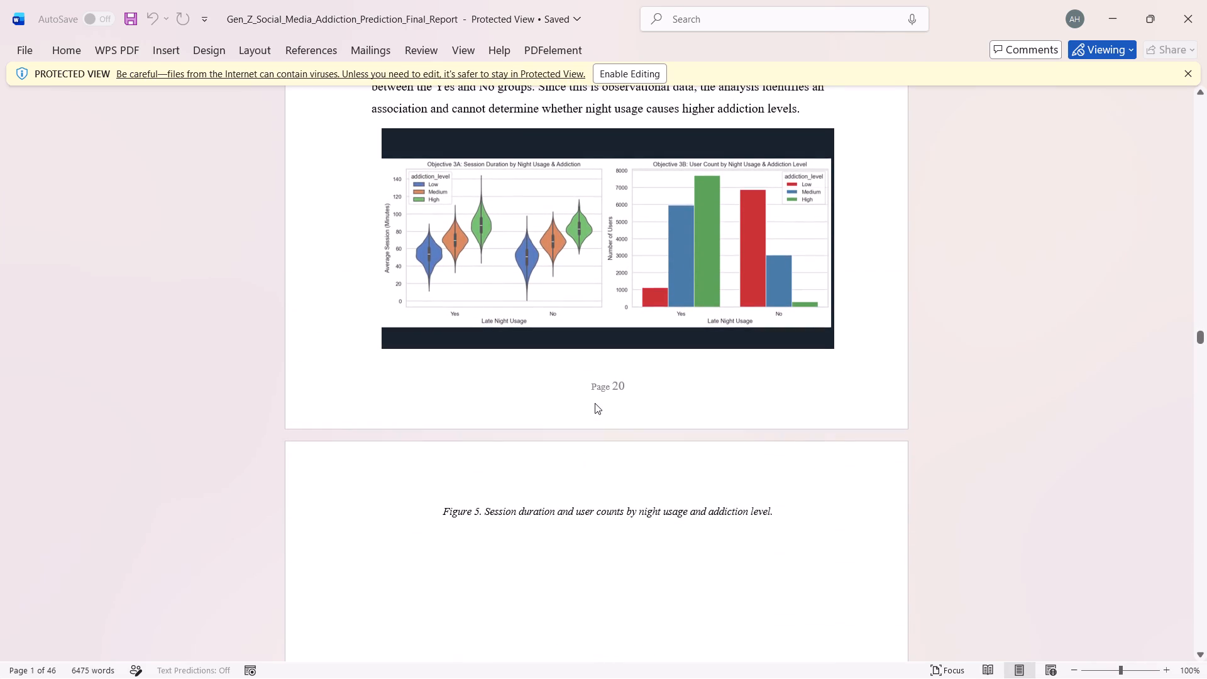
pyautogui.scroll(-1, 595, 403)
pyautogui.hscroll(1, 595, 403)
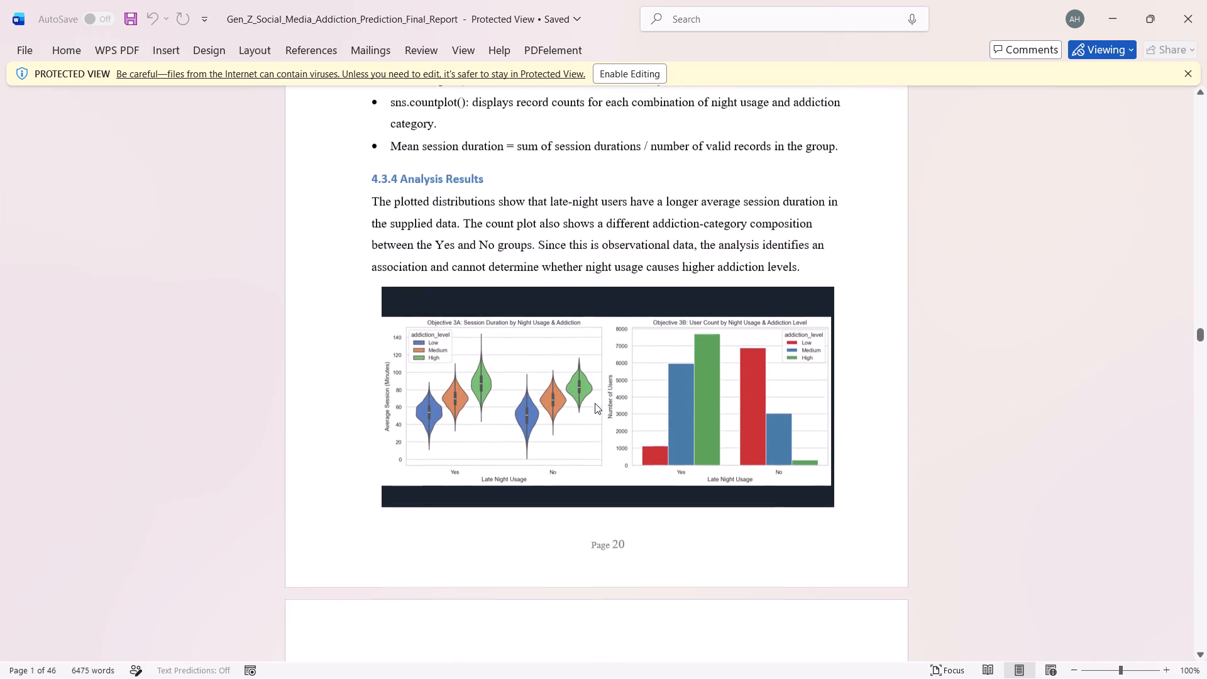
pyautogui.hscroll(2, 595, 403)
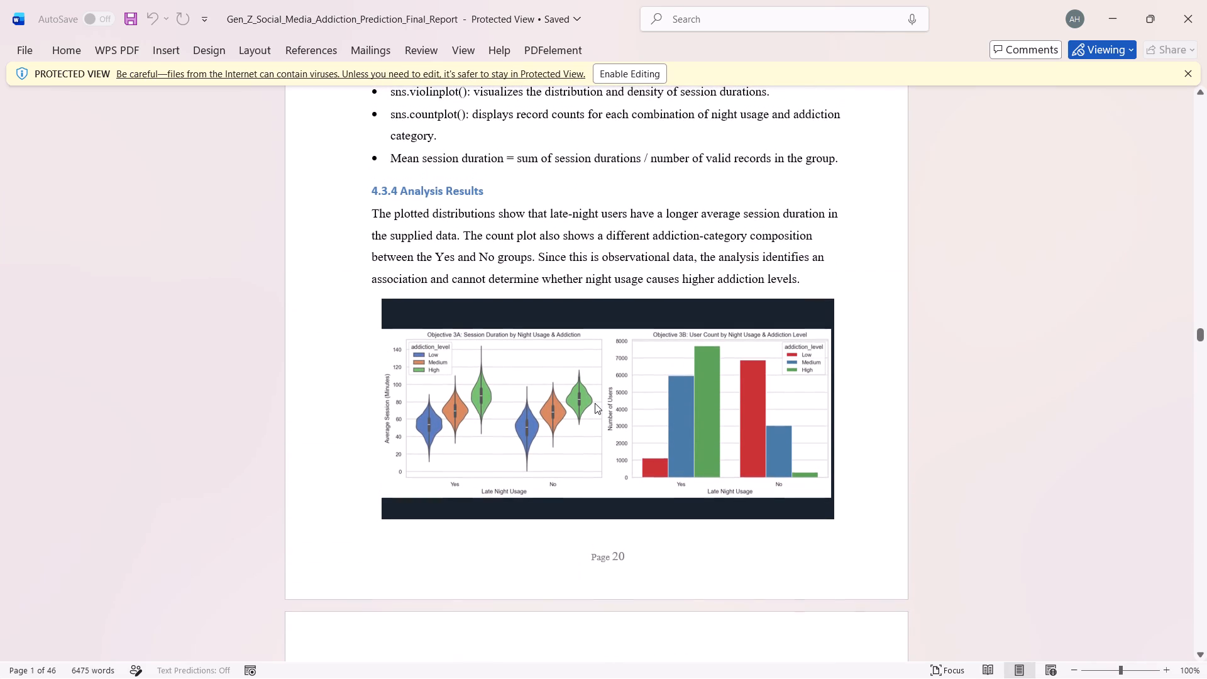
pyautogui.hscroll(2, 595, 403)
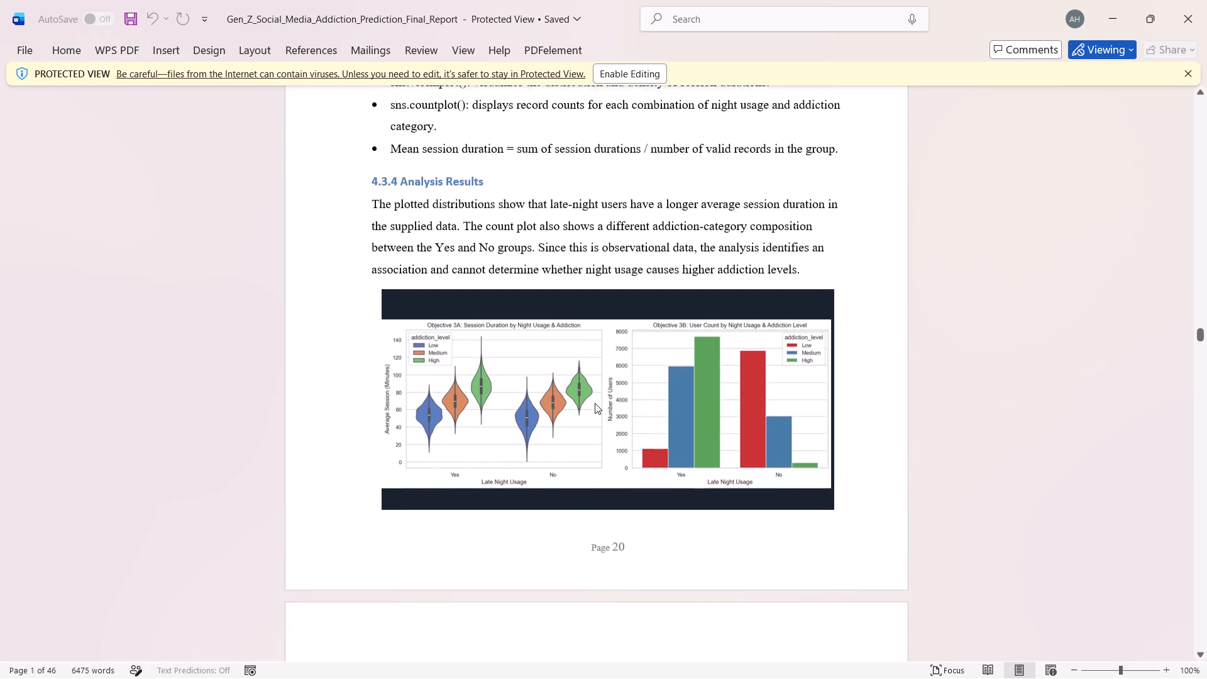
pyautogui.hscroll(1, 595, 403)
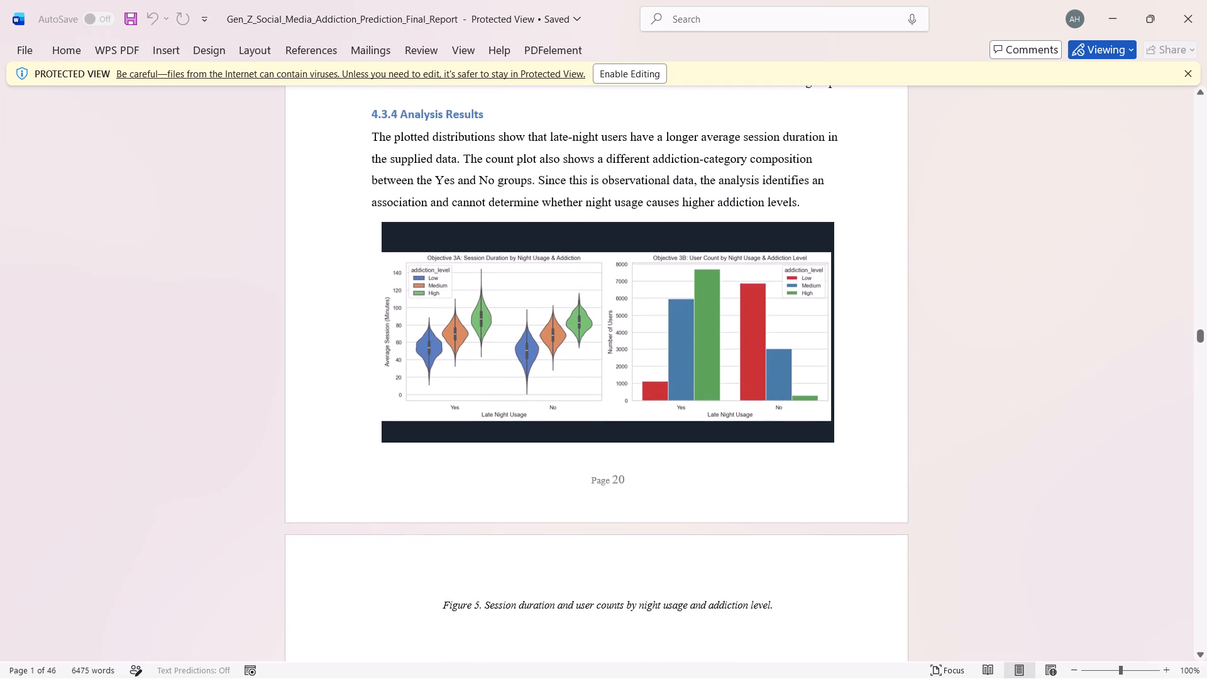
# Examine the report's Objective 4 demographic analysis and the model performance comparison in section 4.5.6.
pyautogui.scroll(-11, 578, 313)
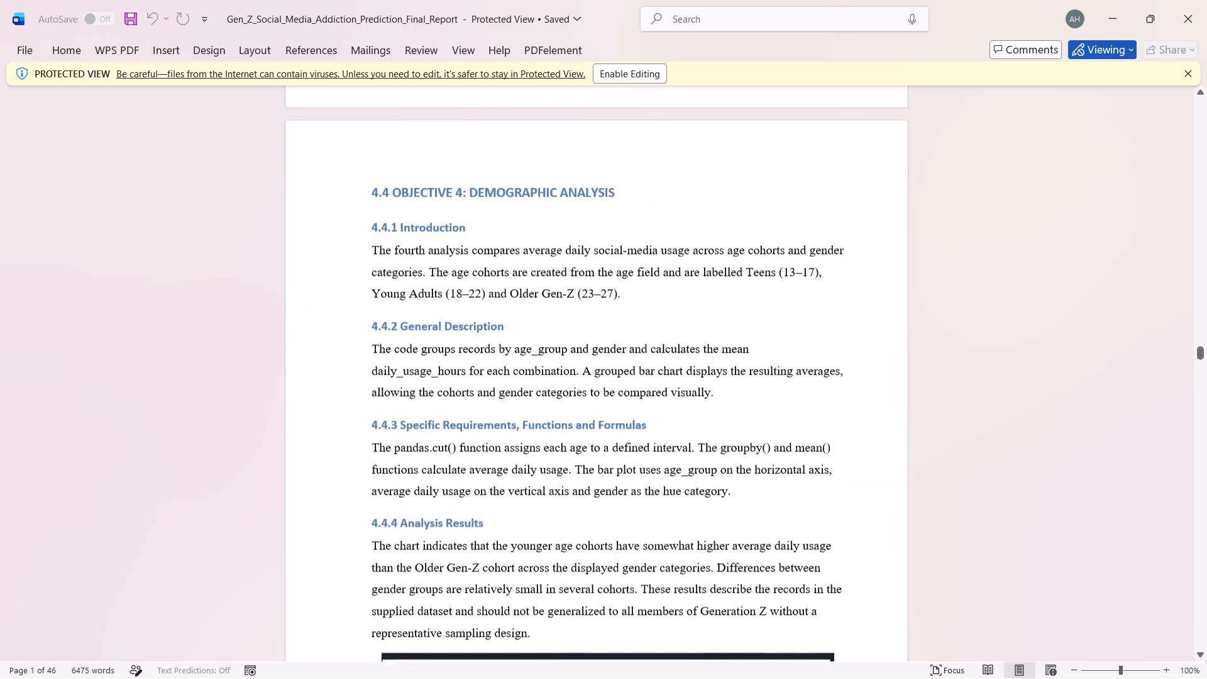
pyautogui.scroll(-9, 578, 313)
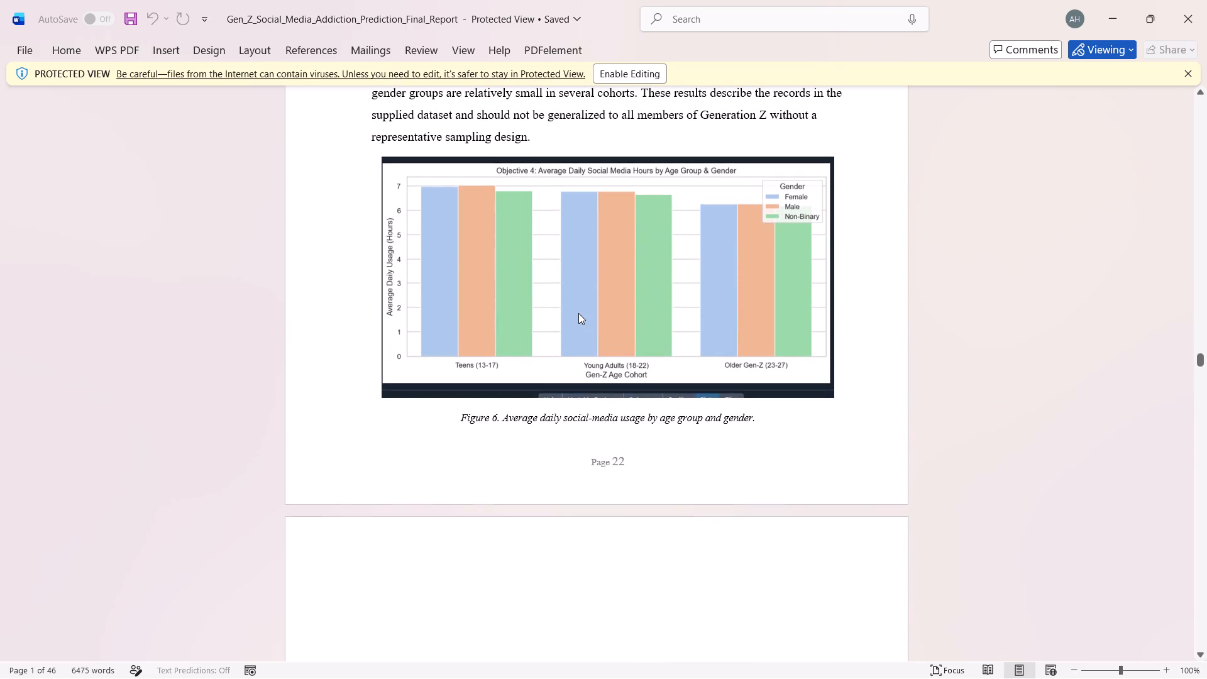
pyautogui.scroll(-4, 578, 313)
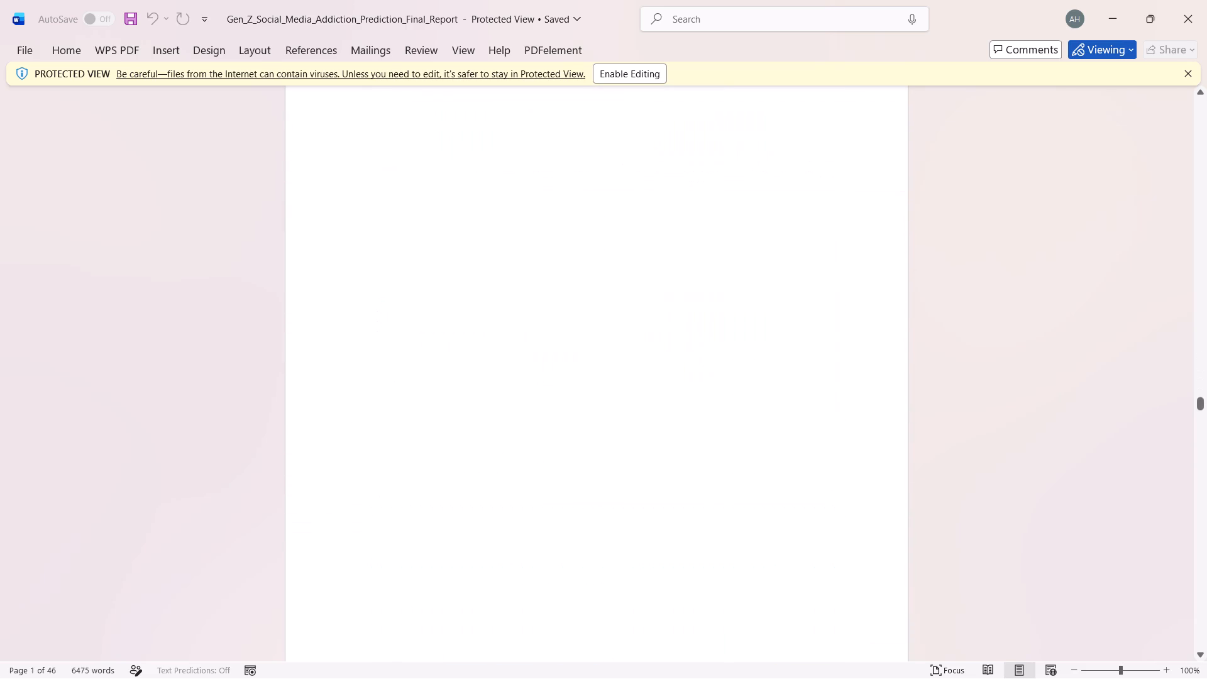
pyautogui.scroll(-4, 578, 313)
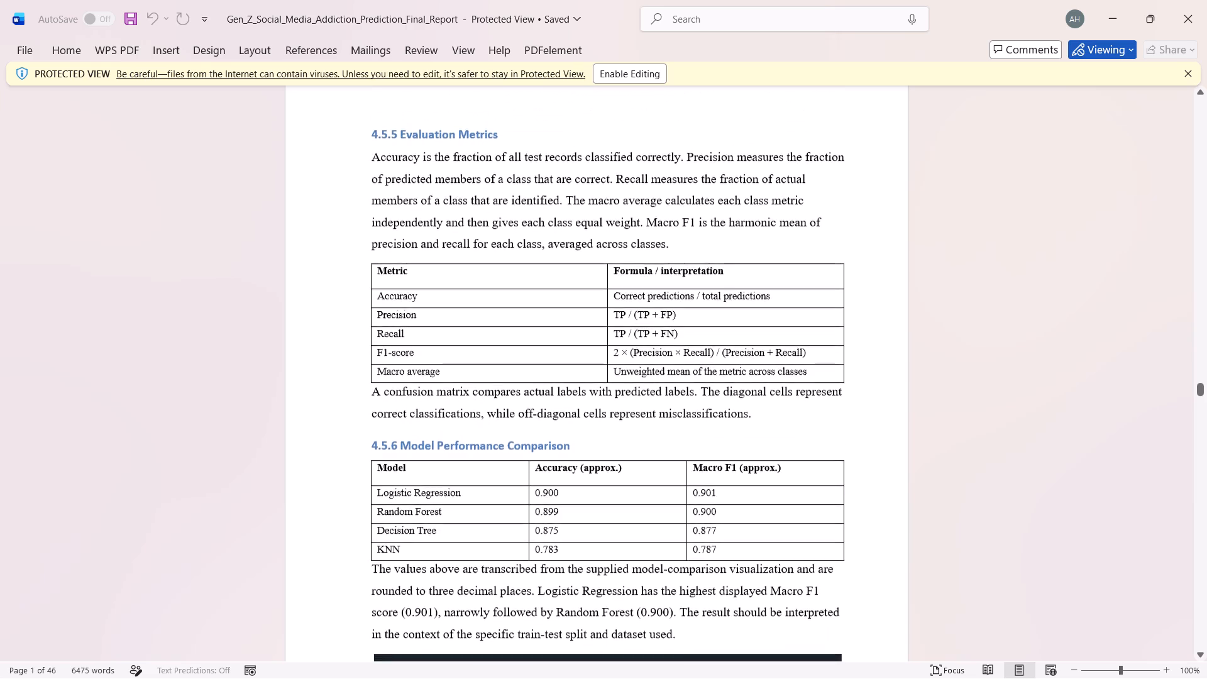
pyautogui.scroll(-3, 578, 313)
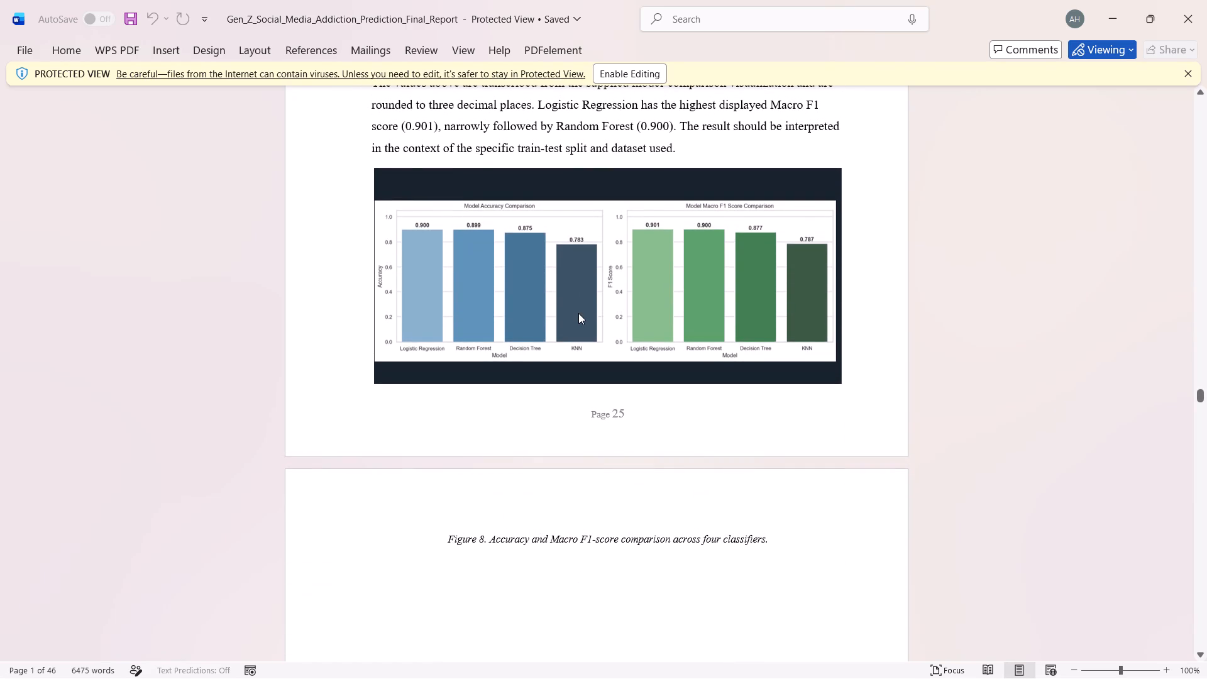
# Examine the report's confusion matrices in section 4.5.7 and the Decision Tree visualization in section 4.5.8.
pyautogui.scroll(-3, 578, 313)
pyautogui.scroll(1, 578, 313)
pyautogui.scroll(-1, 578, 313)
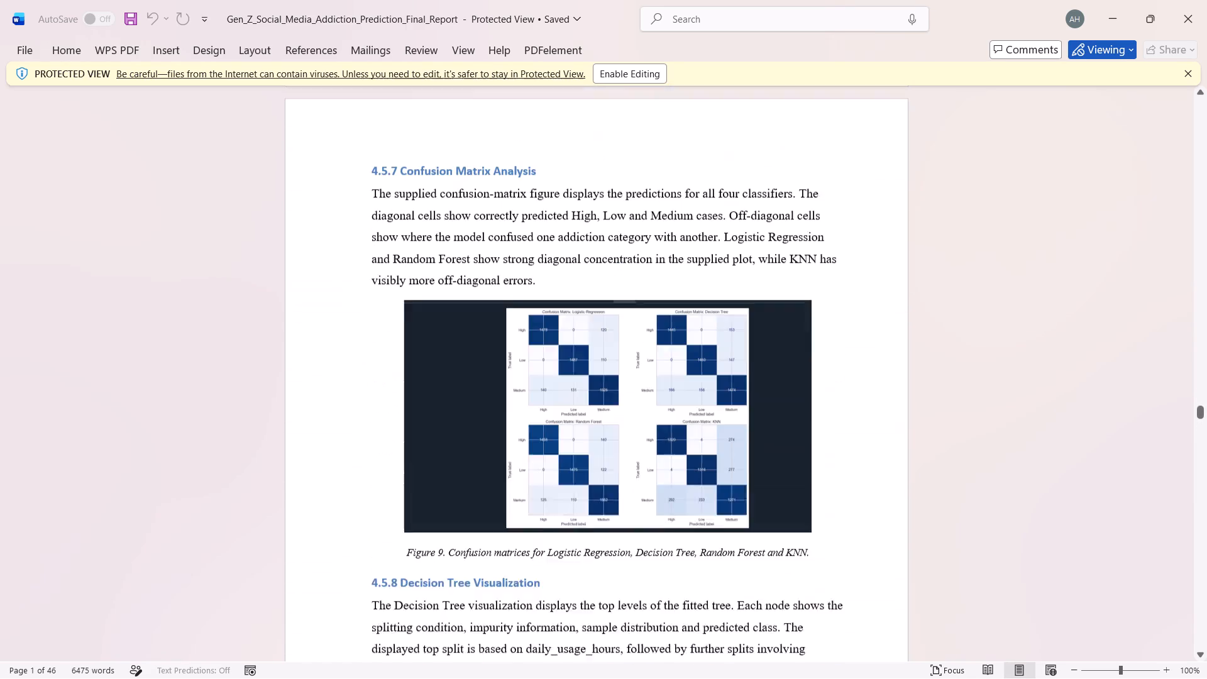
pyautogui.scroll(-2, 578, 313)
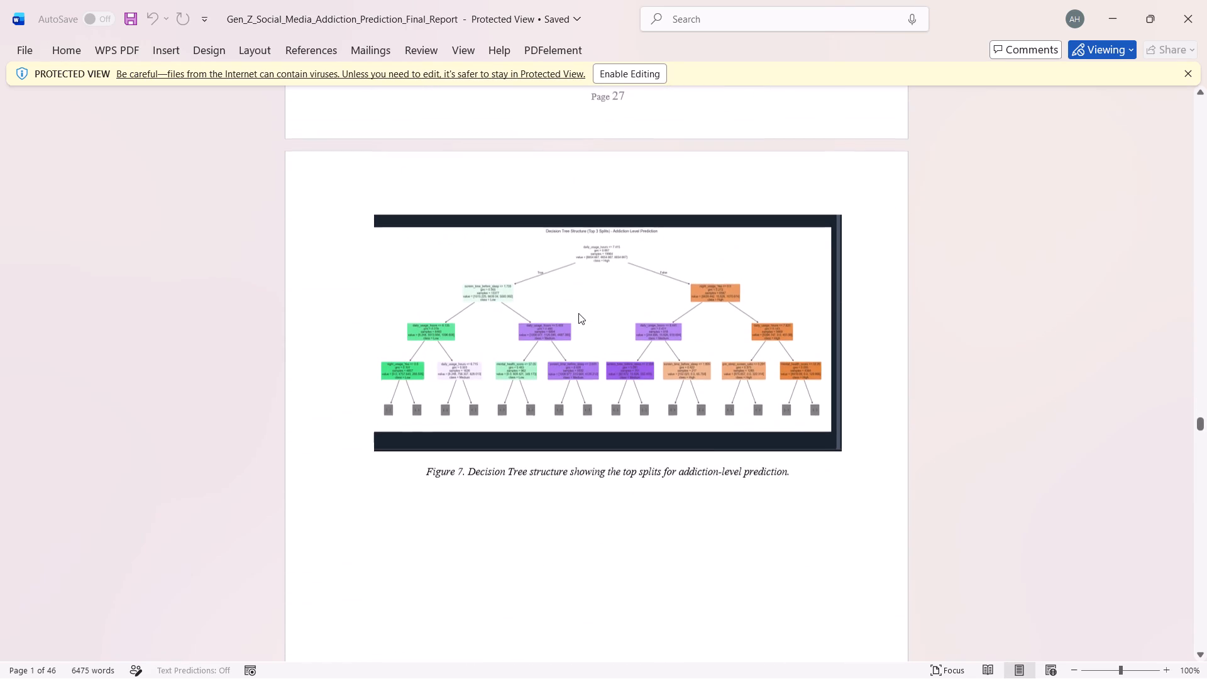
pyautogui.scroll(-1, 578, 313)
pyautogui.scroll(1, 578, 313)
pyautogui.scroll(-1, 578, 313)
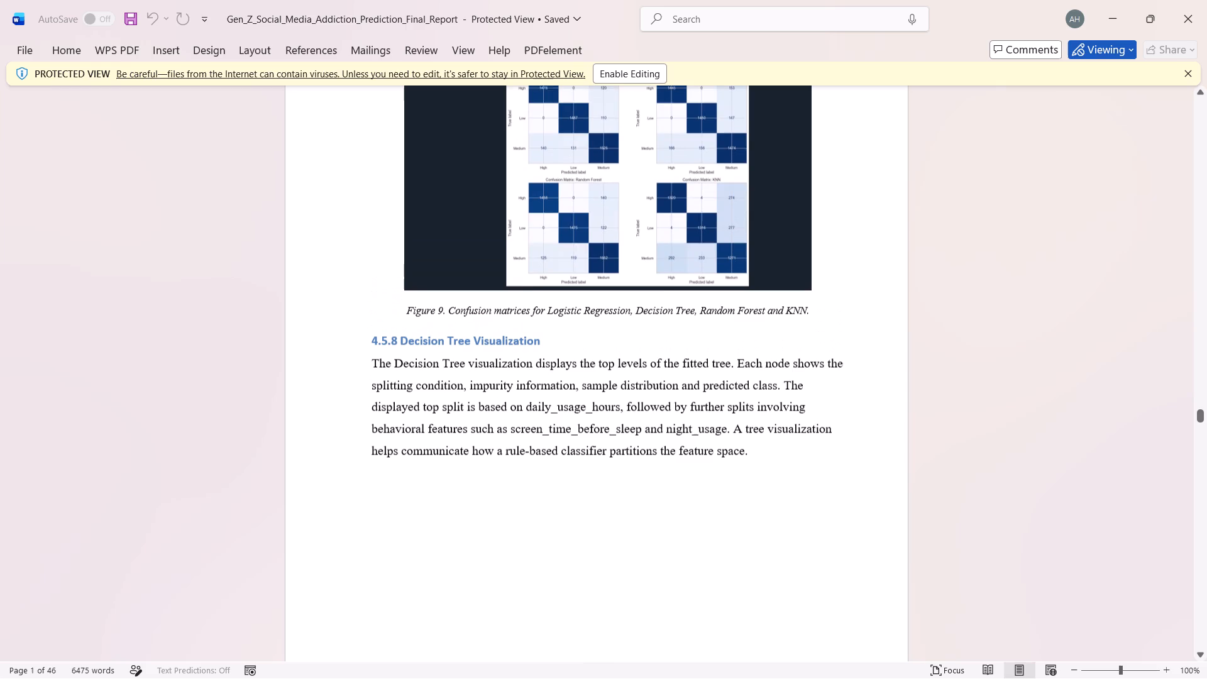
pyautogui.scroll(-2, 578, 313)
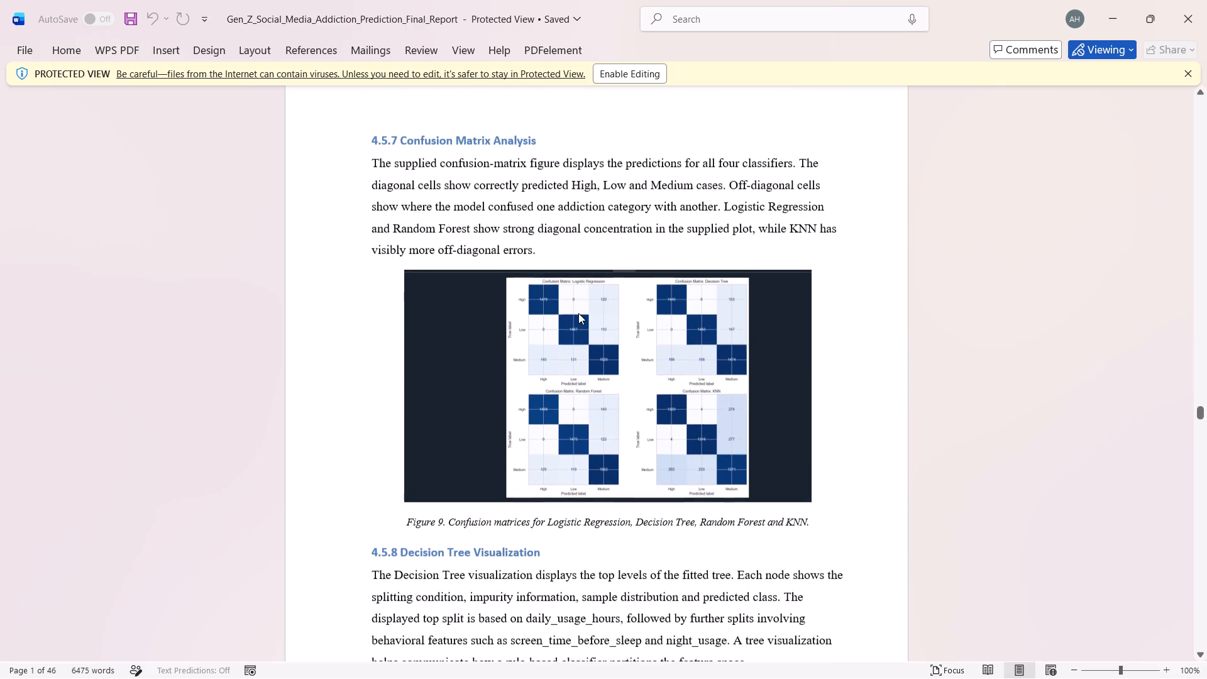
pyautogui.scroll(-2, 578, 313)
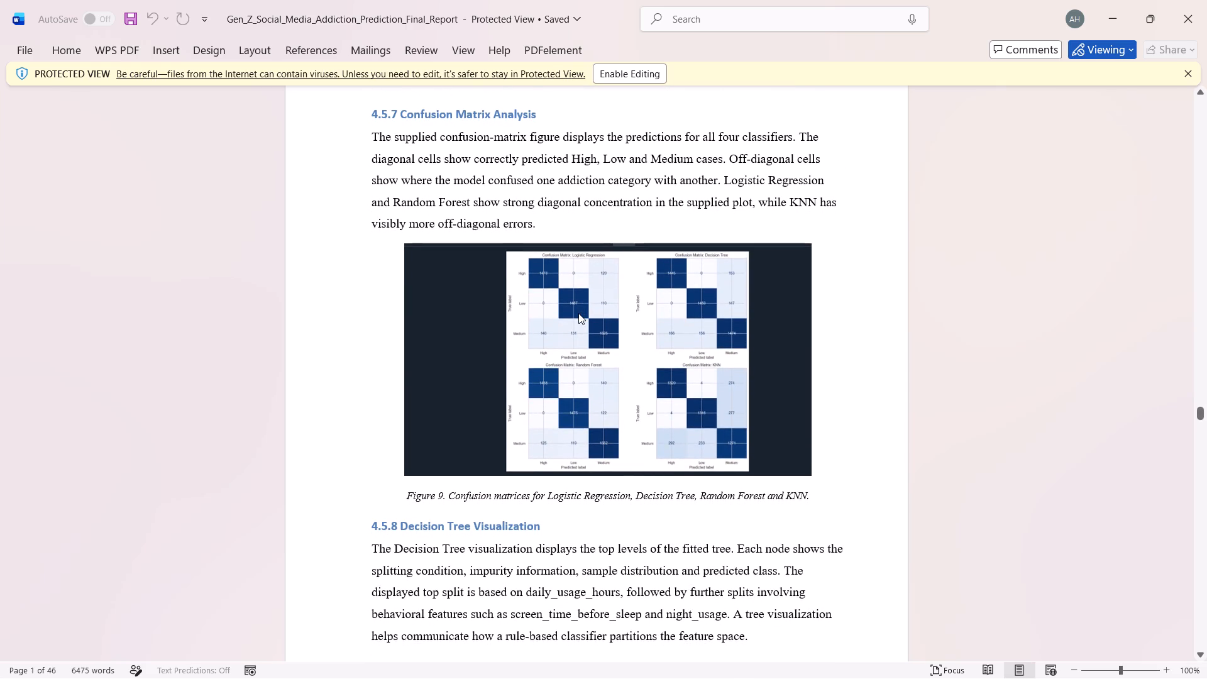
# Examine the report's feature-importance plot in 4.5.9 and model selection in 4.5.10, then the confusion matrices in 4.5.7 again.
pyautogui.scroll(-1, 578, 313)
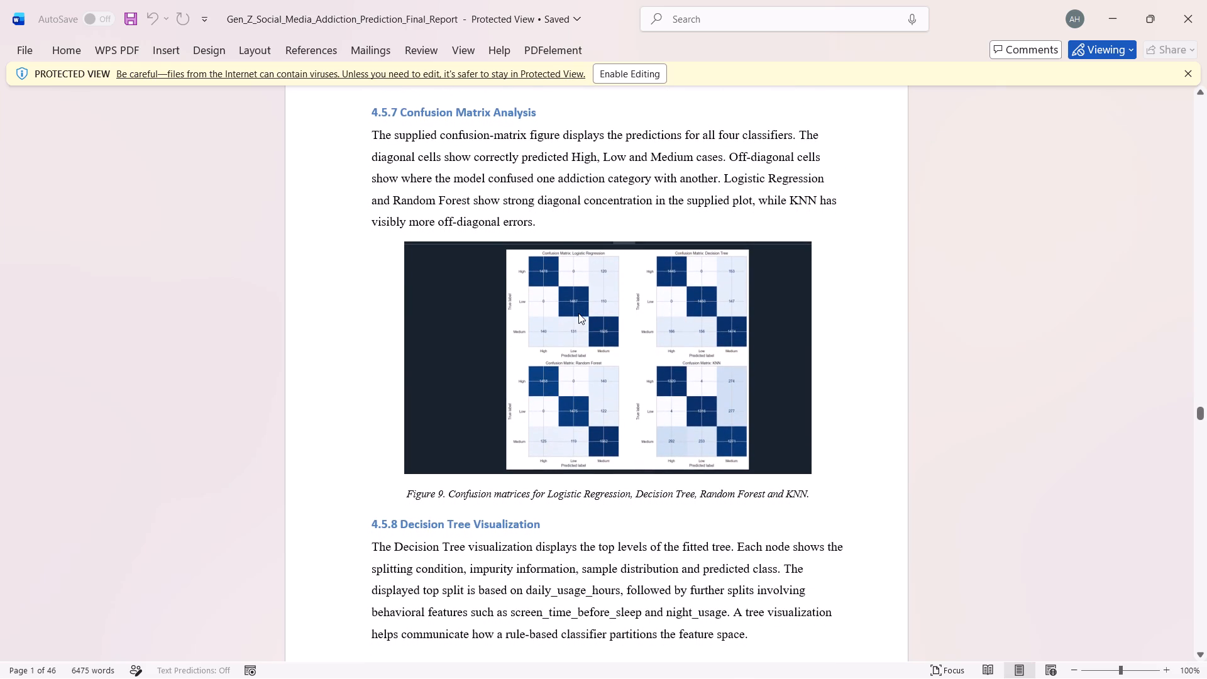
pyautogui.scroll(-2, 578, 313)
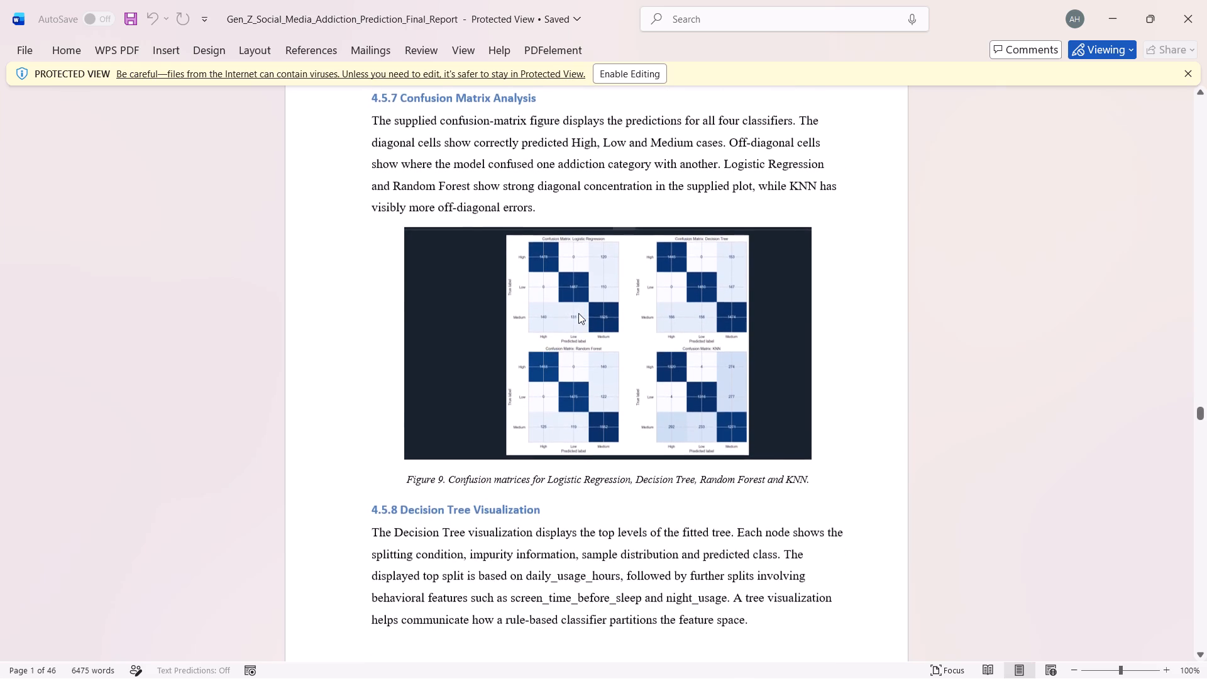
pyautogui.scroll(-2, 578, 313)
pyautogui.scroll(4, 578, 313)
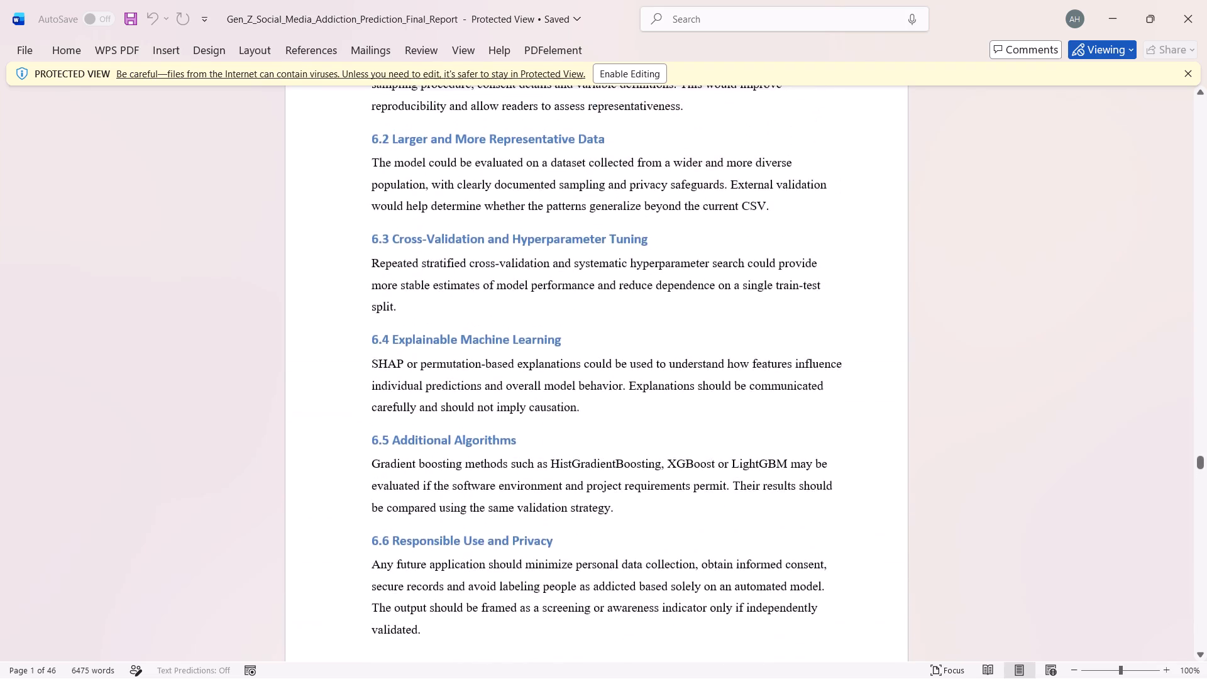
pyautogui.scroll(5, 578, 313)
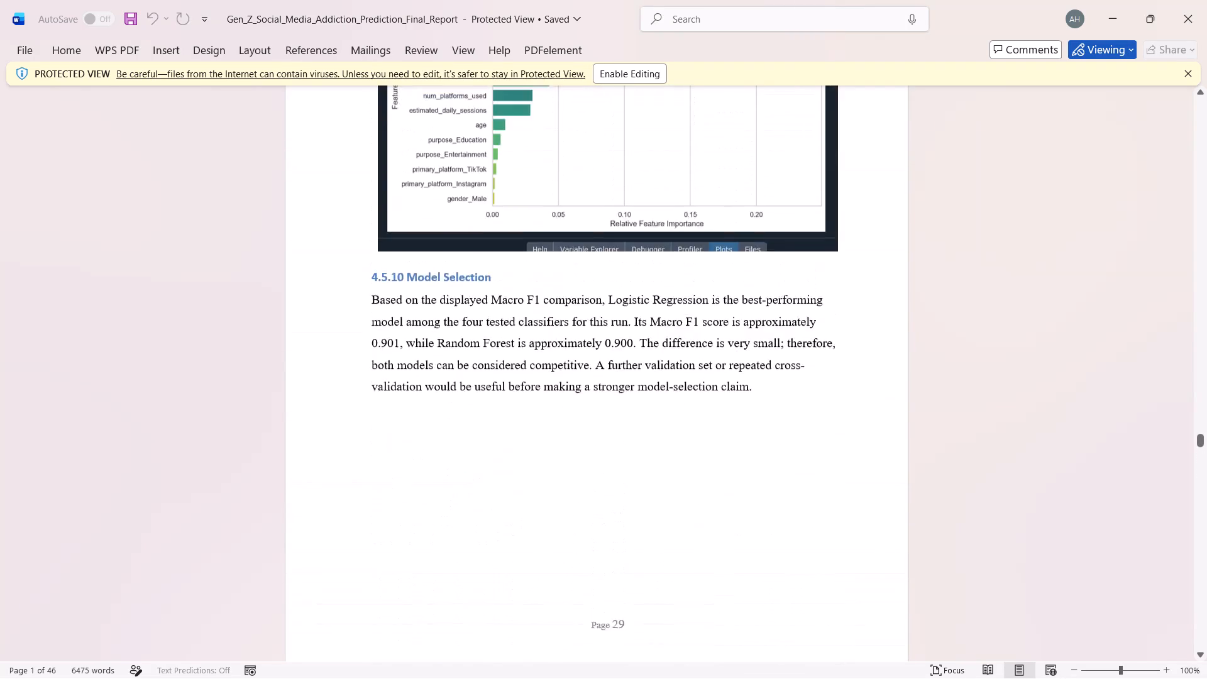
pyautogui.scroll(4, 578, 313)
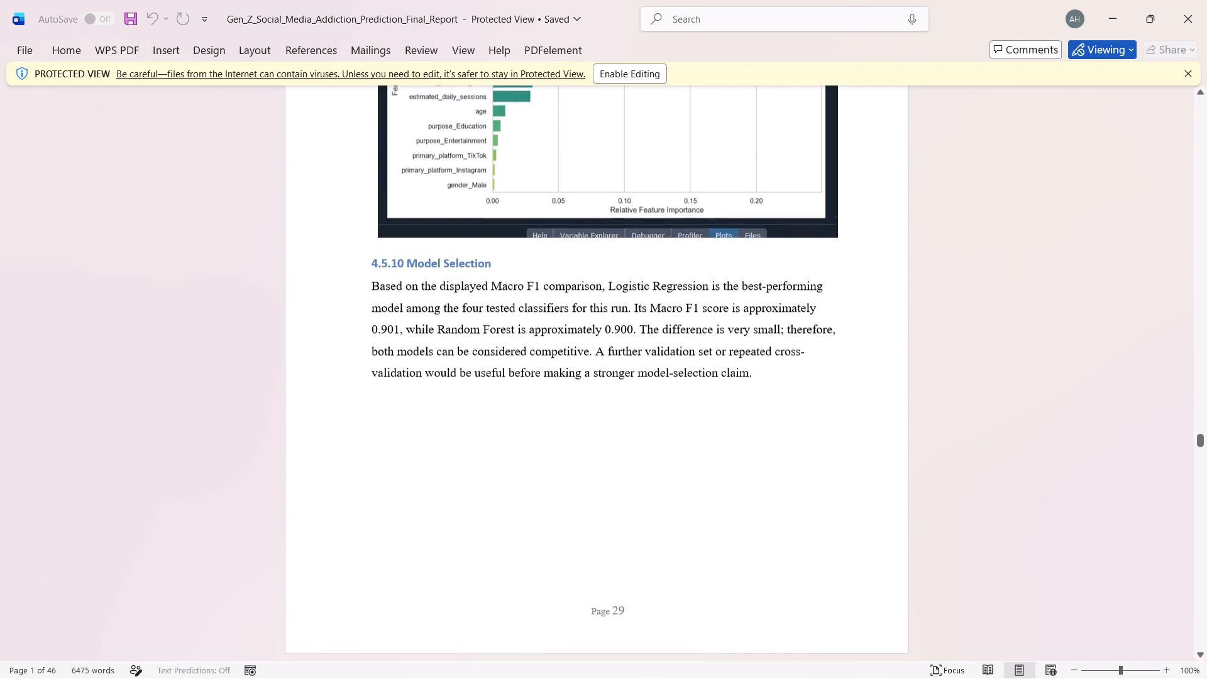
pyautogui.scroll(4, 578, 313)
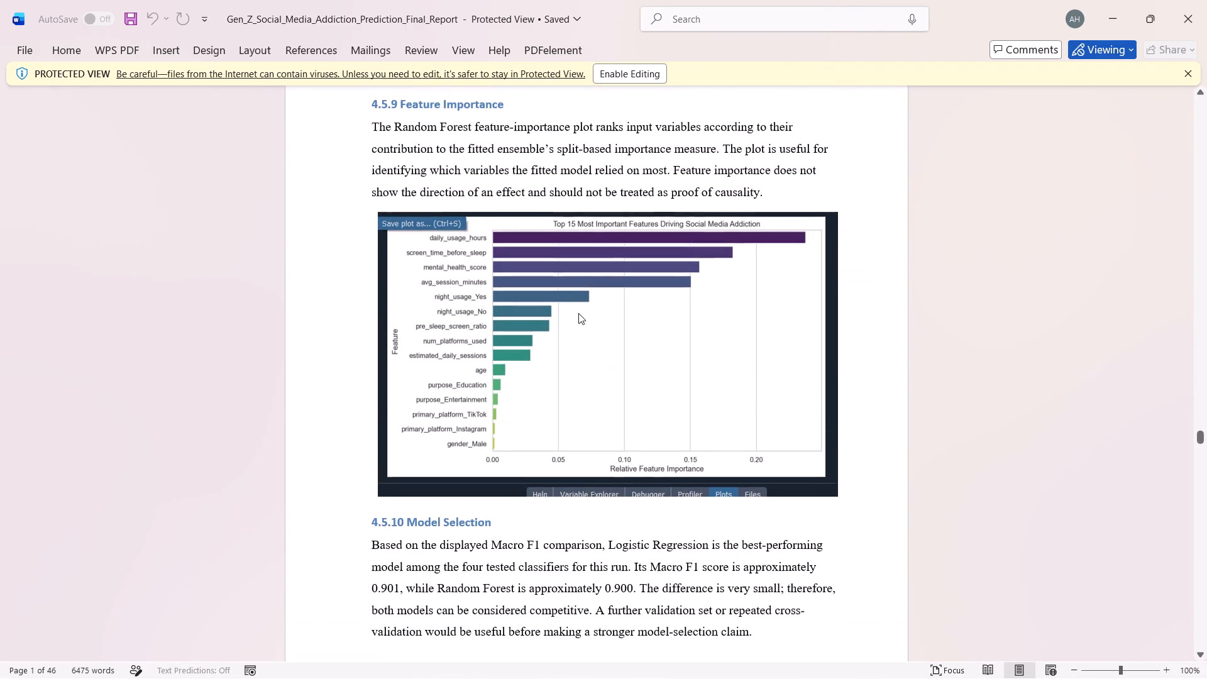
pyautogui.scroll(3, 578, 313)
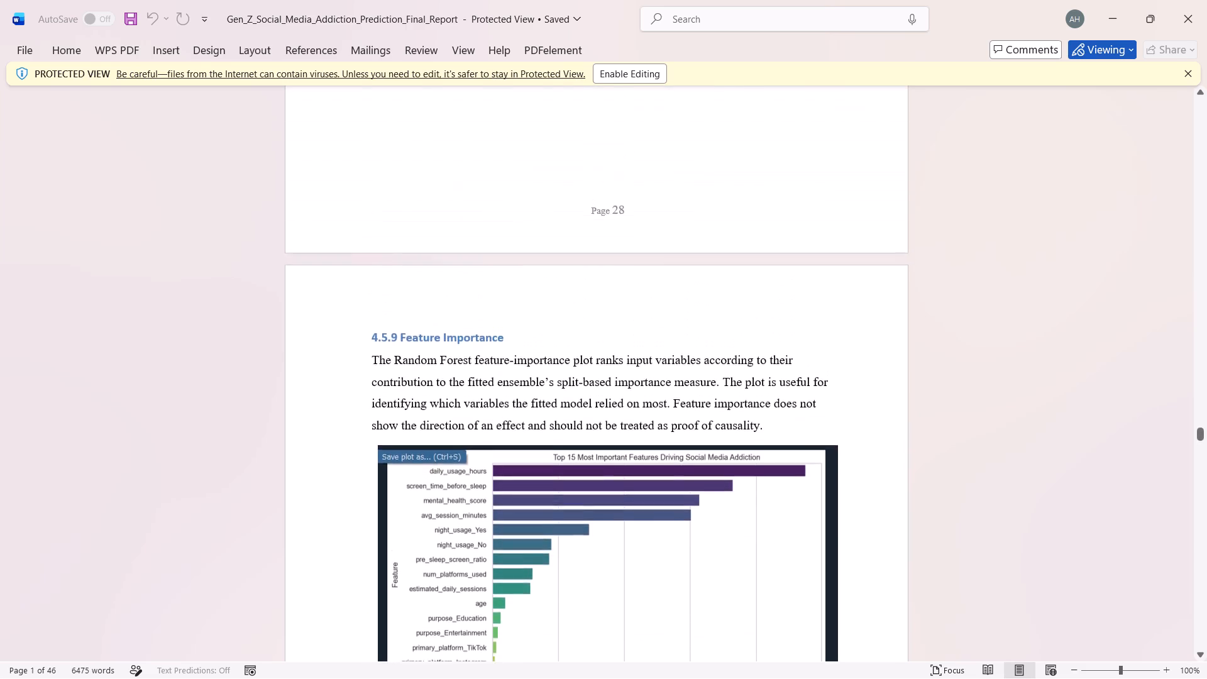
pyautogui.scroll(5, 578, 313)
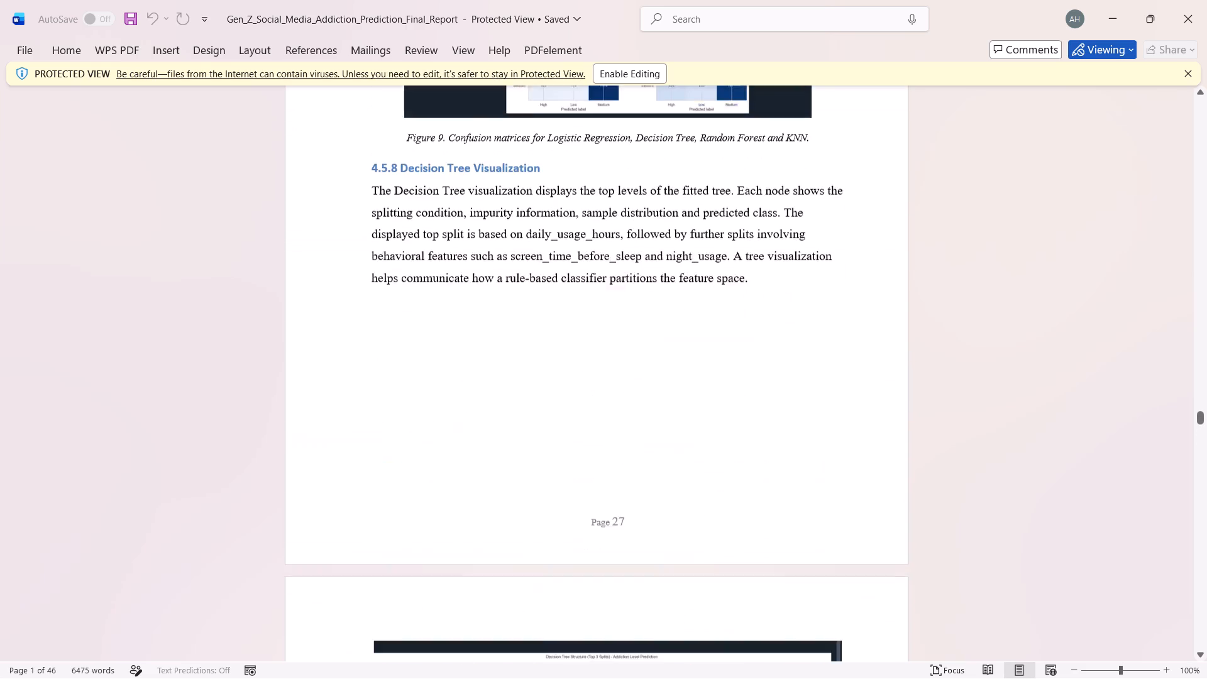
pyautogui.scroll(5, 578, 313)
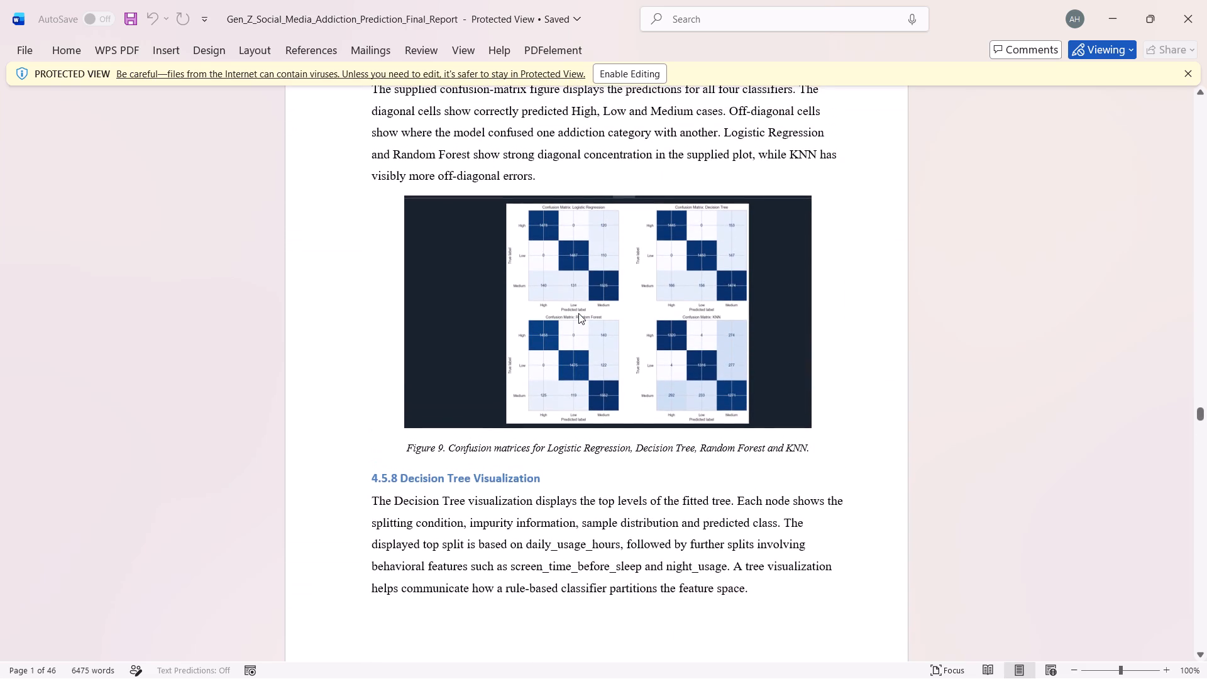
pyautogui.scroll(1, 578, 313)
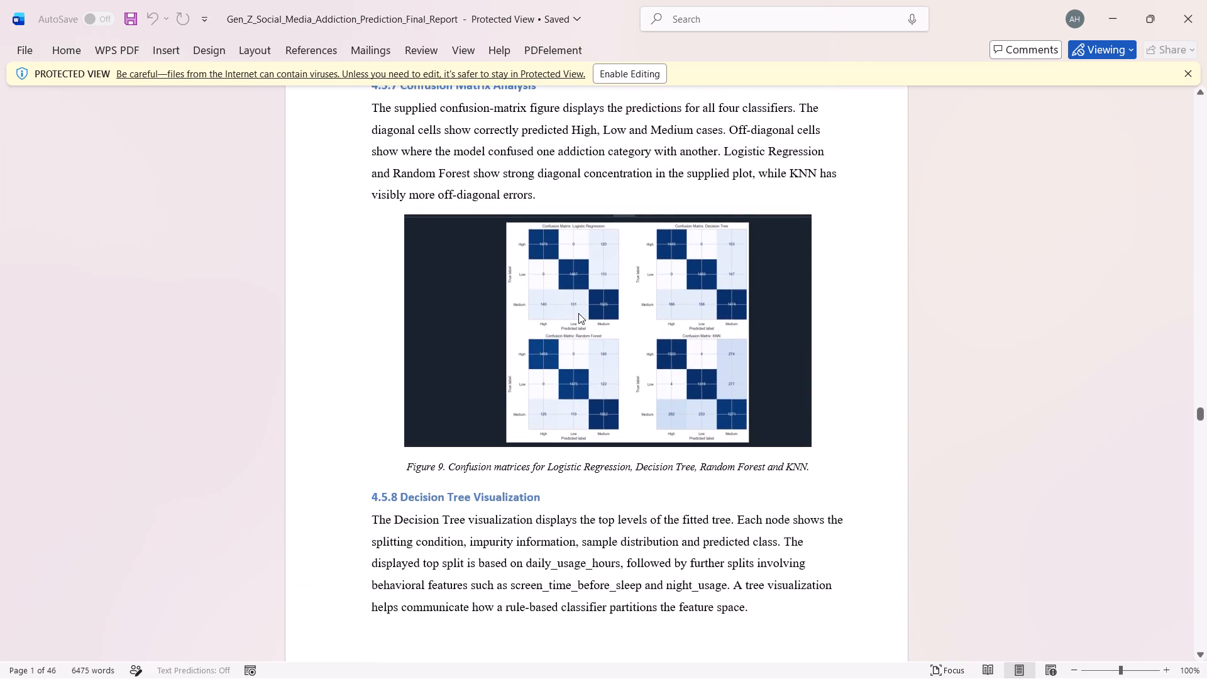
# Look back through the report from the Objective 5 model development section, past the Objective 3, 2 and 1 plots, to section 3.5.
pyautogui.scroll(12, 578, 313)
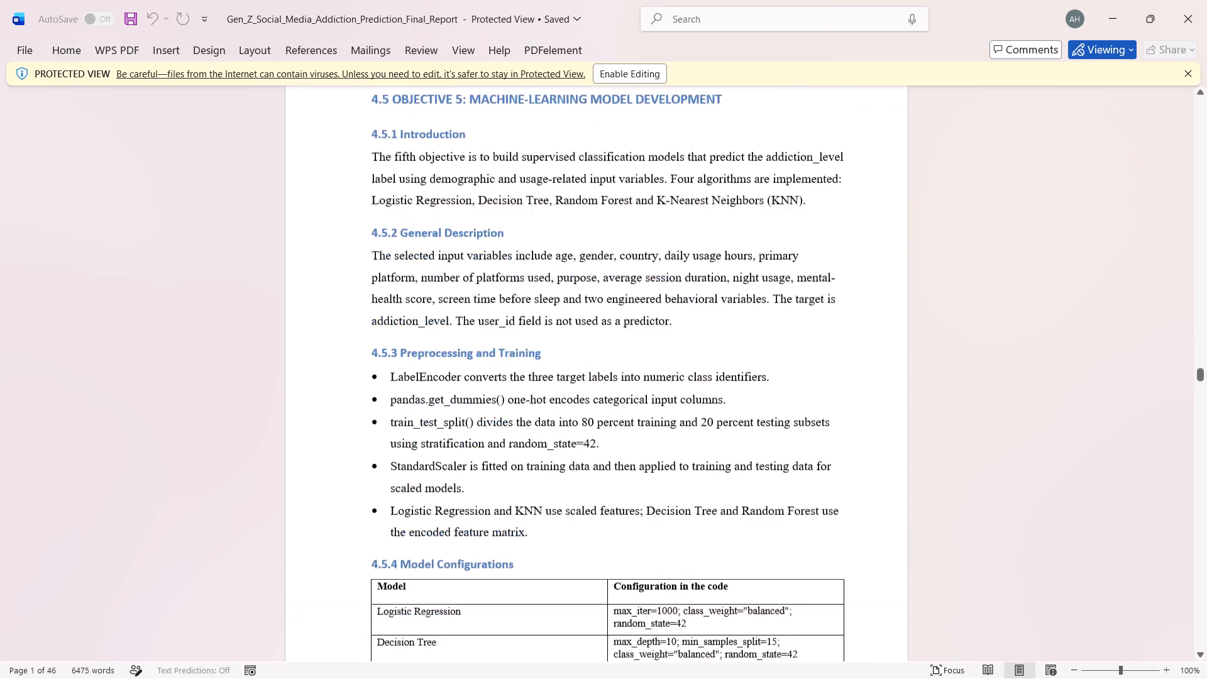
pyautogui.scroll(10, 578, 313)
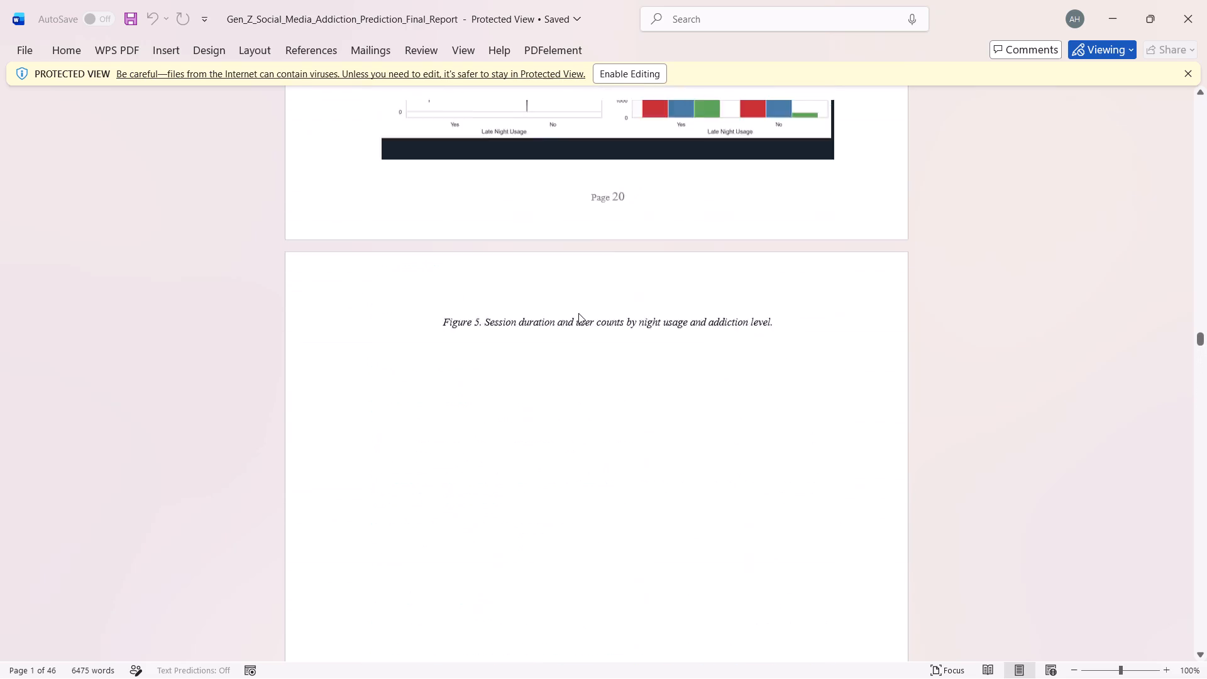
pyautogui.scroll(2, 578, 313)
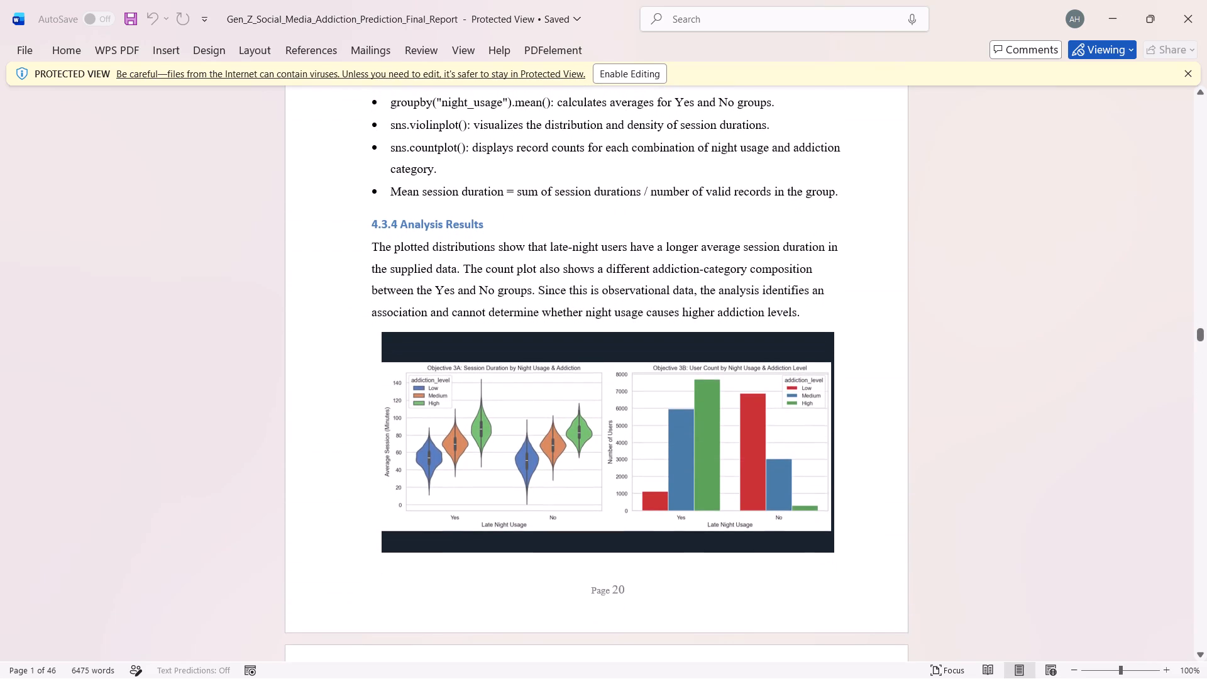
pyautogui.scroll(4, 711, 266)
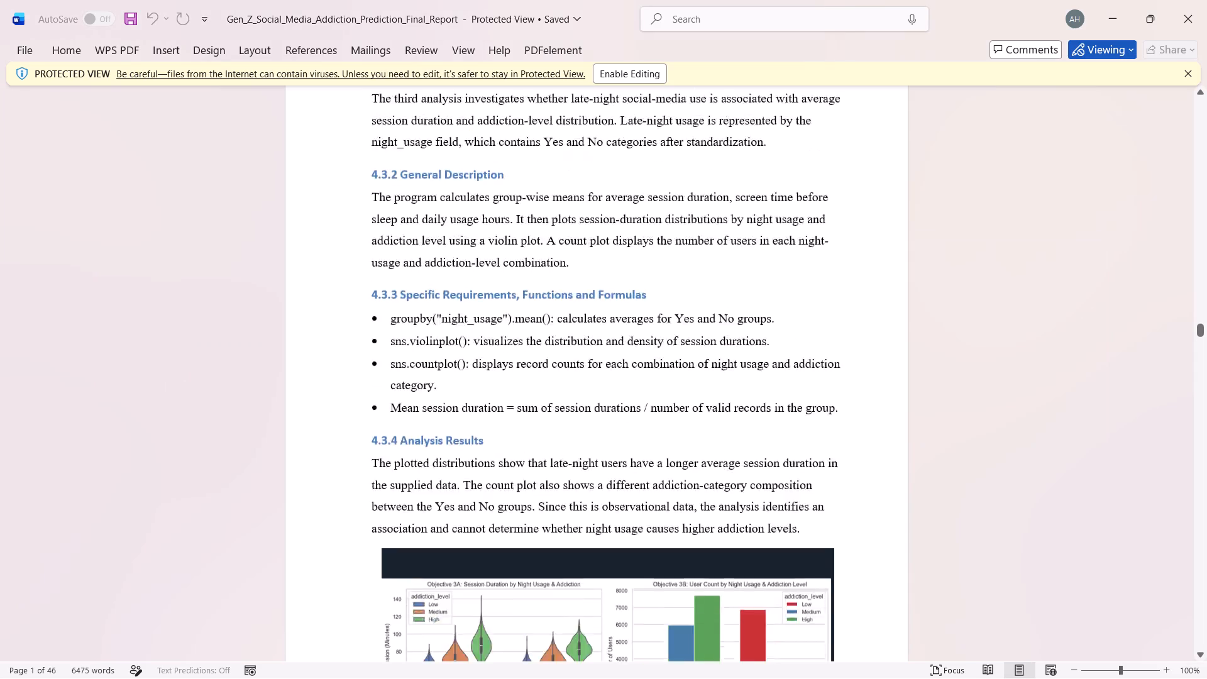
pyautogui.scroll(8, 711, 266)
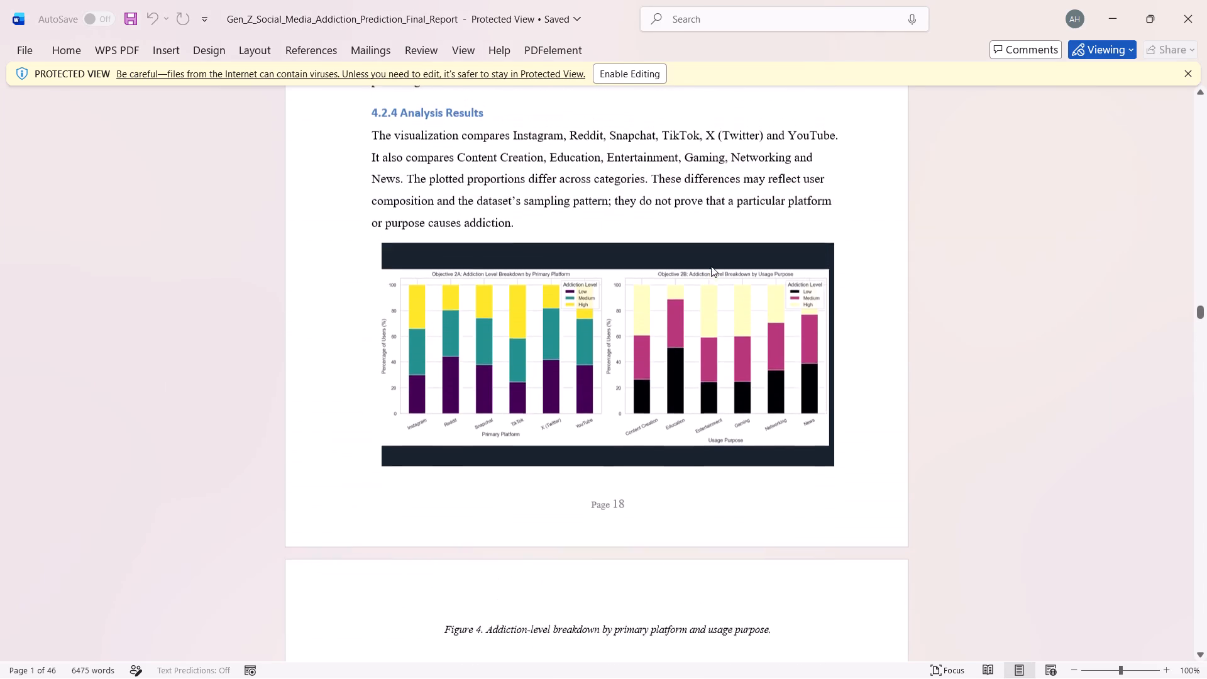
pyautogui.scroll(10, 711, 266)
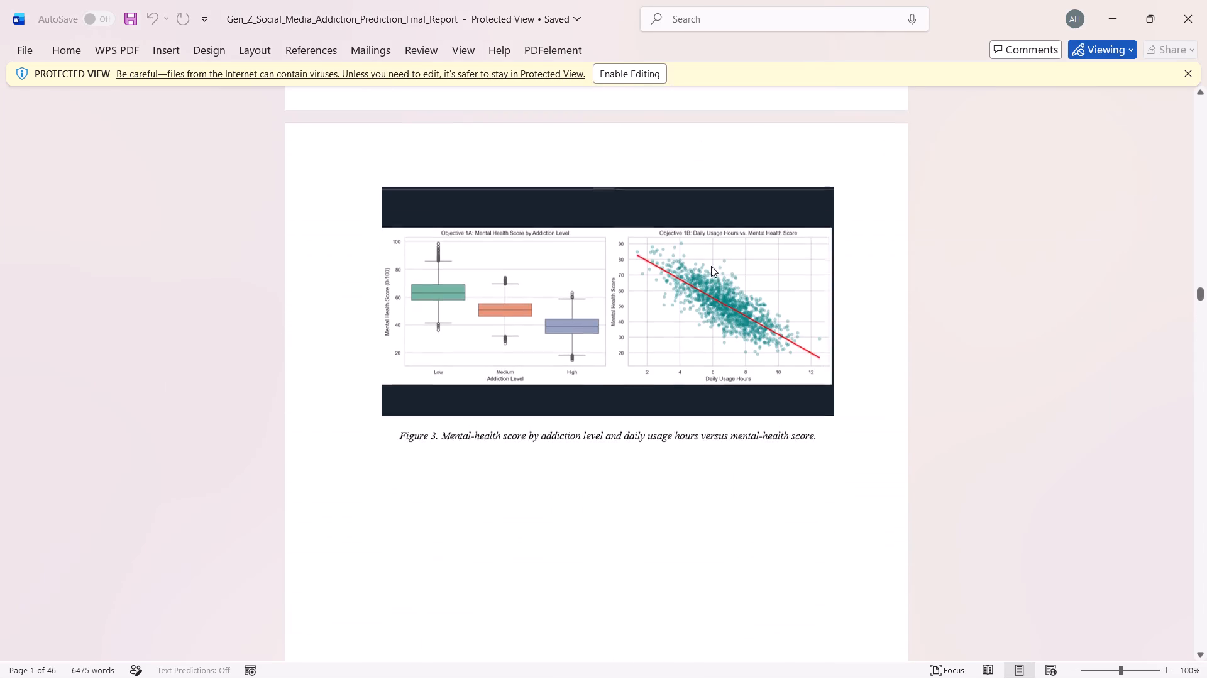
pyautogui.scroll(6, 597, 378)
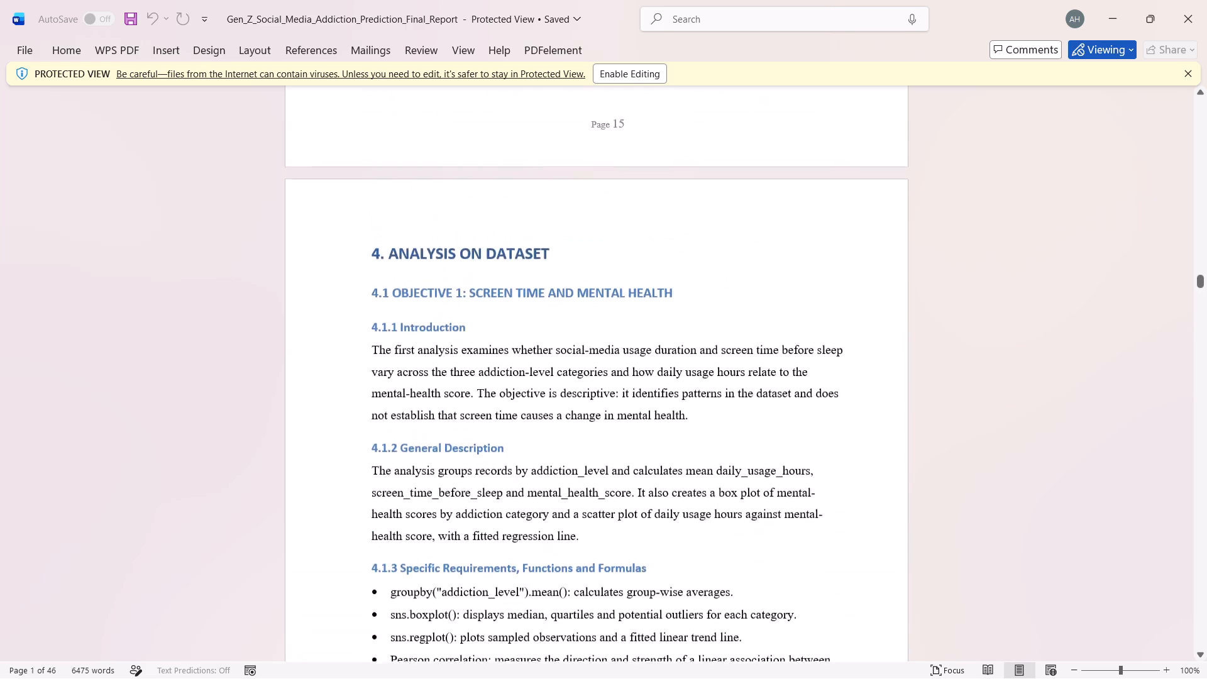
pyautogui.scroll(10, 597, 378)
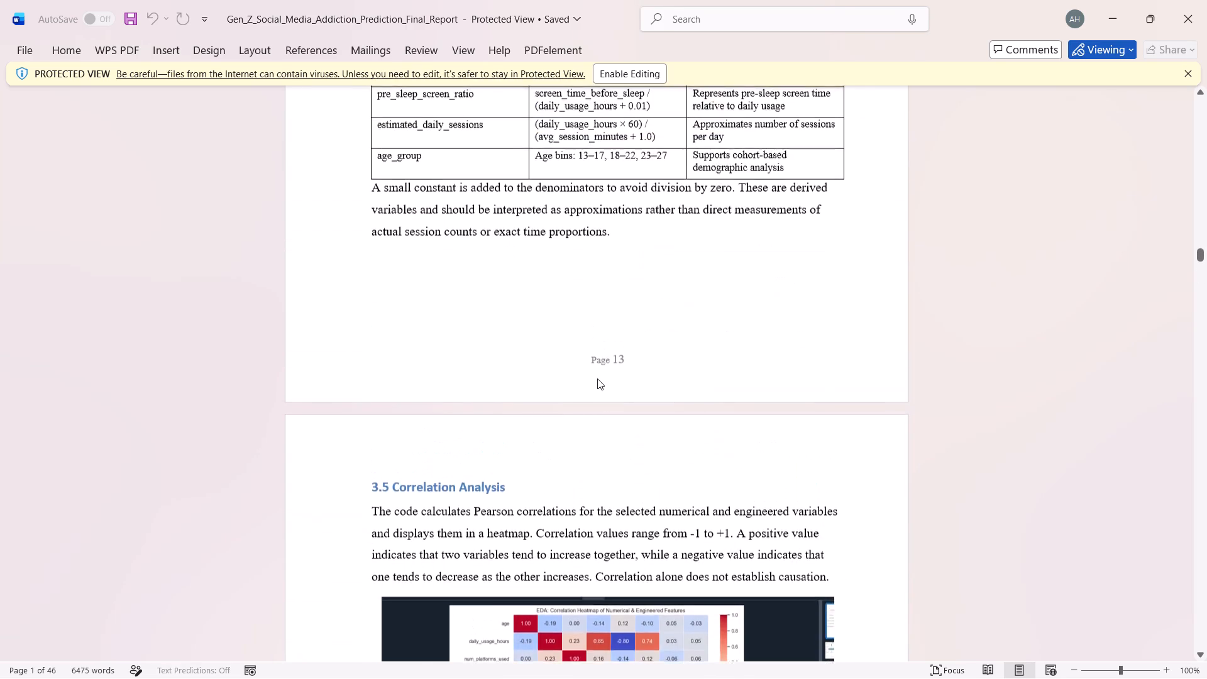
# Copy the report's Figure 7 Decision Tree caption and paste it on a new line below the tree image in the IEEE paper's section VII.
pyautogui.scroll(-15, 597, 378)
pyautogui.scroll(-9, 597, 378)
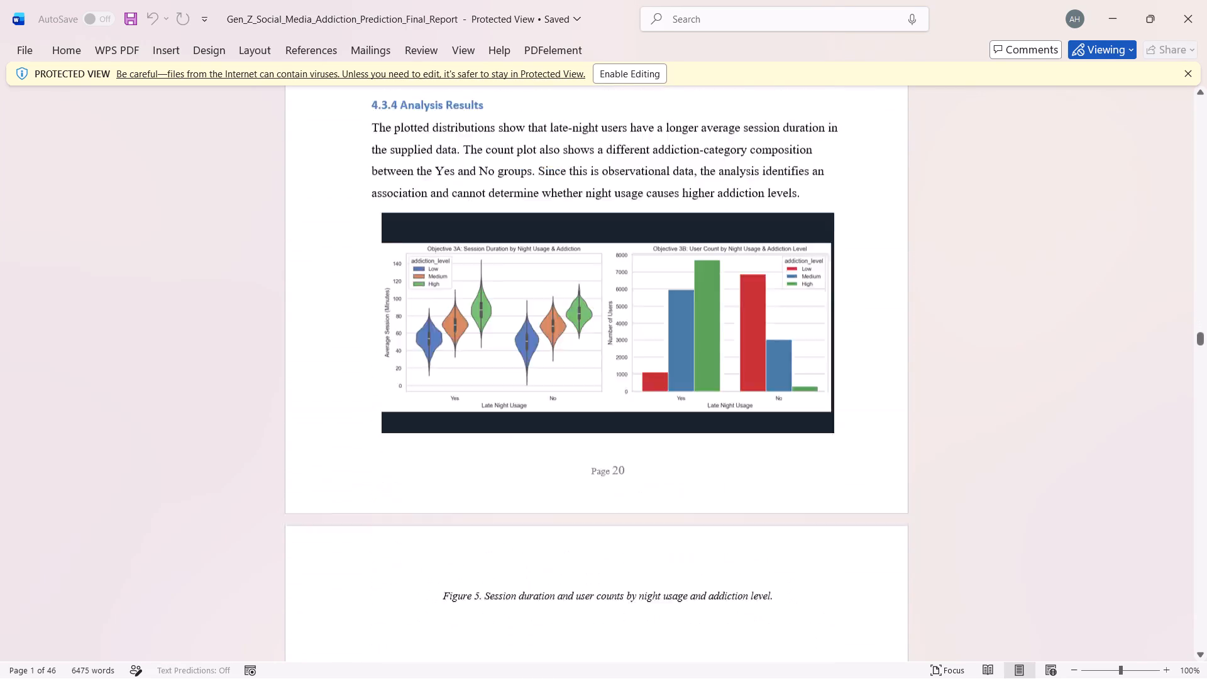
pyautogui.scroll(-7, 597, 378)
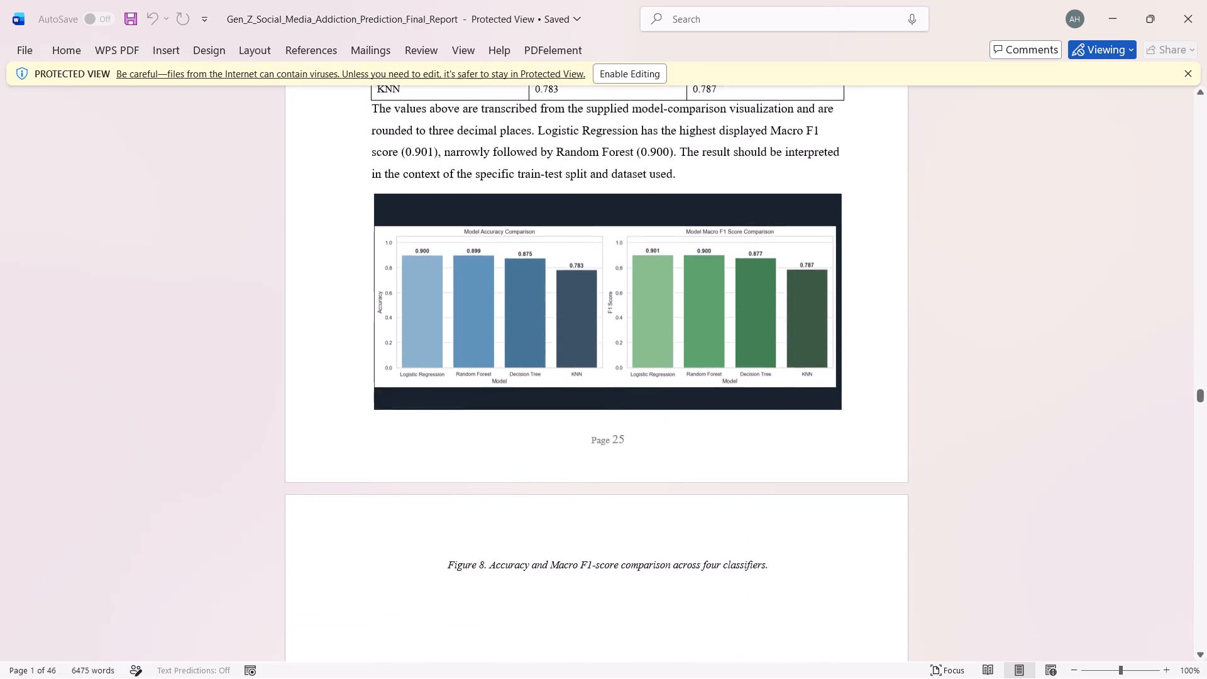
pyautogui.scroll(-8, 597, 378)
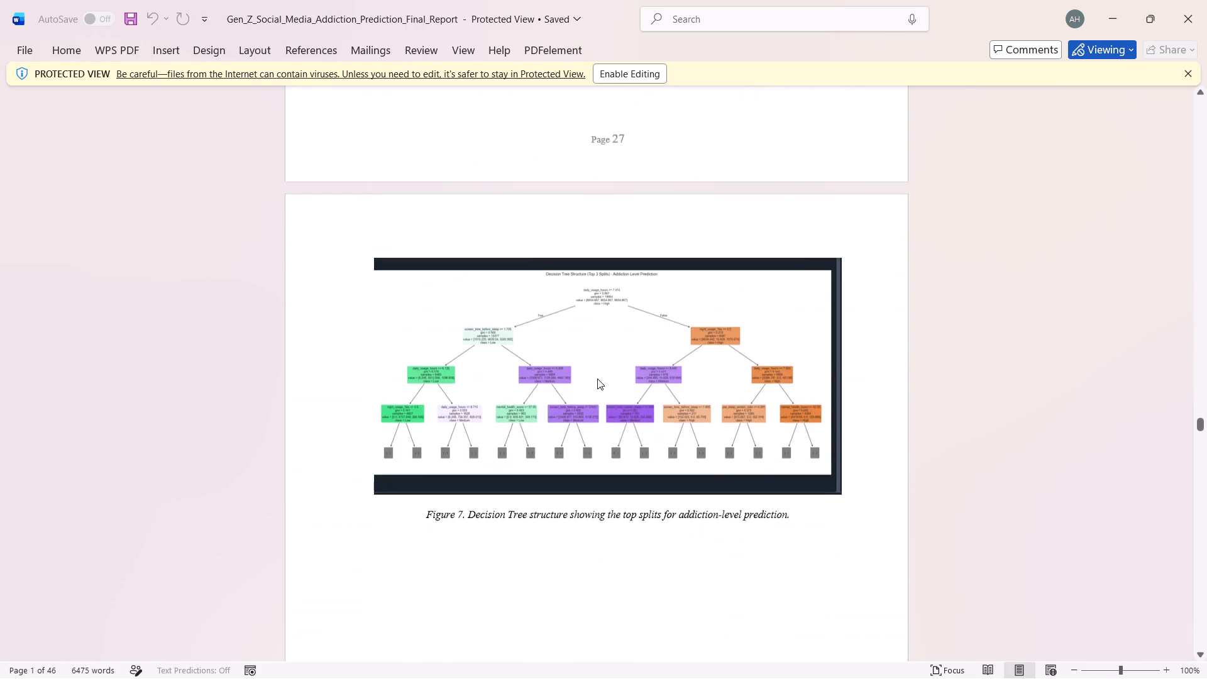
pyautogui.scroll(-2, 597, 378)
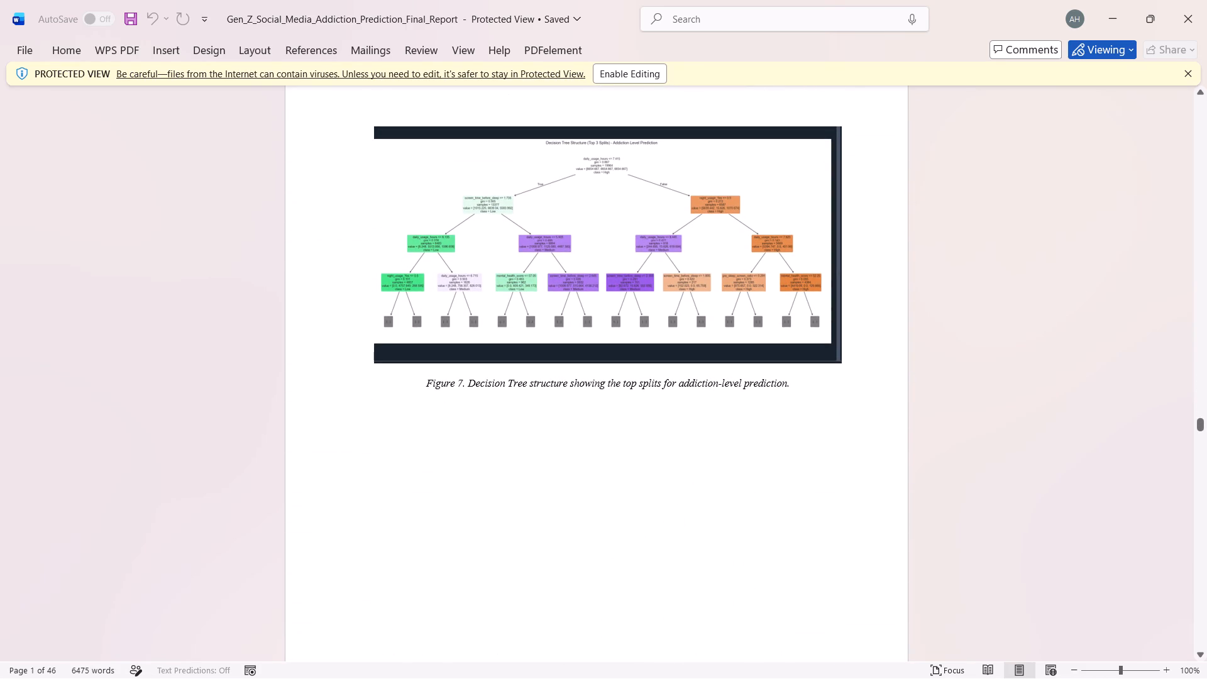
pyautogui.tripleClick(427, 382)
pyautogui.hotkey('ctrl', 'c')
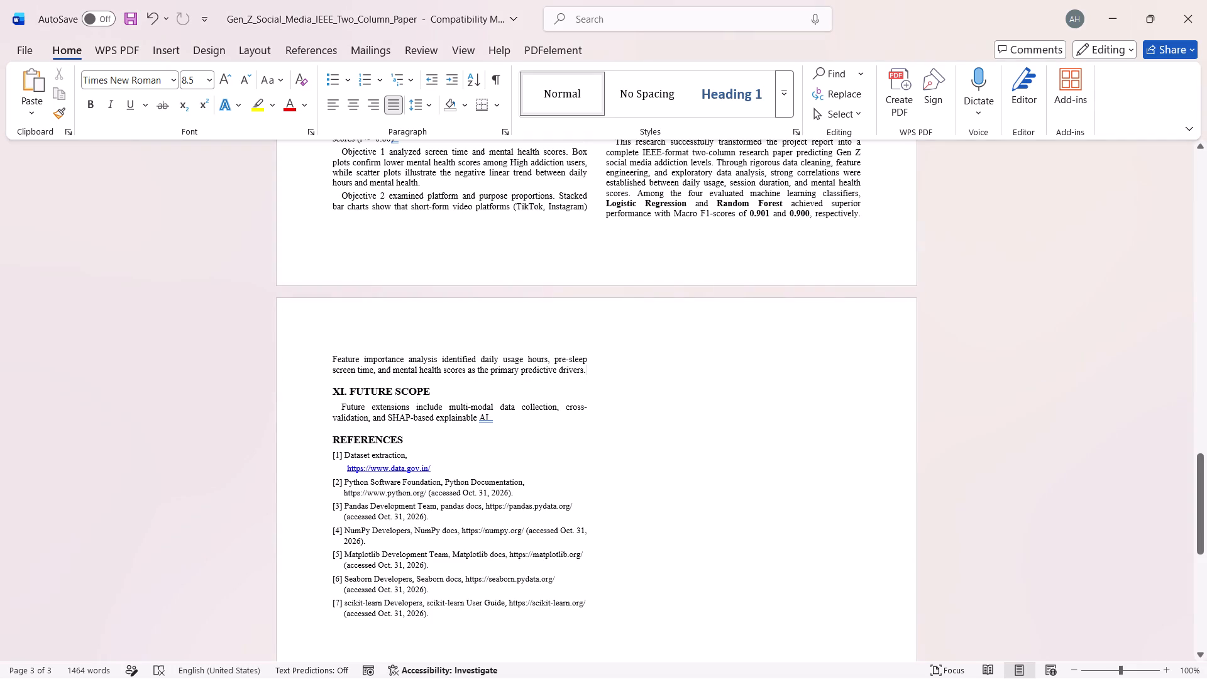
pyautogui.scroll(4, 505, 403)
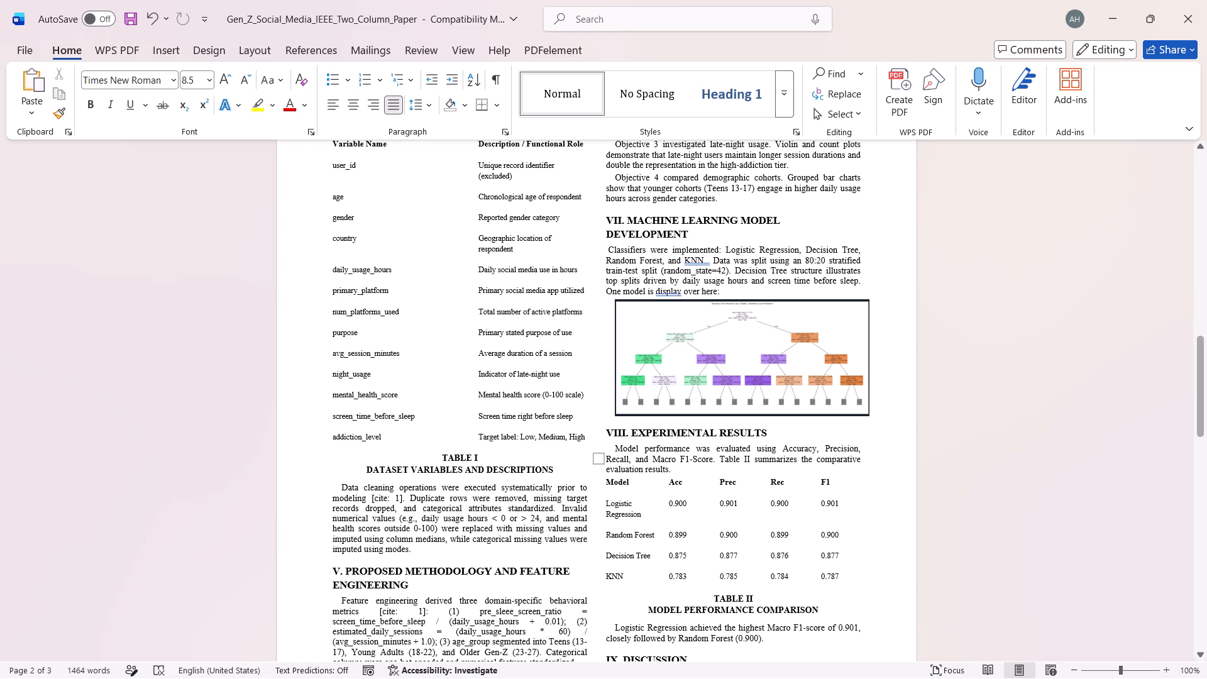
pyautogui.click(720, 419)
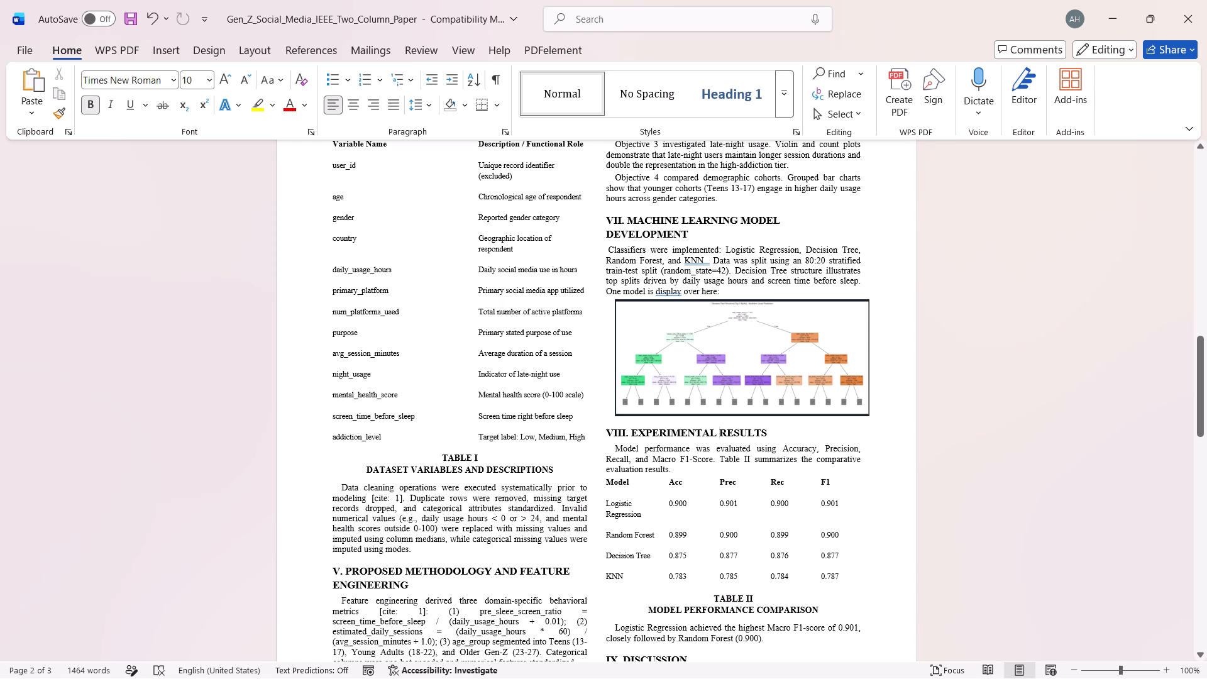
pyautogui.click(874, 416)
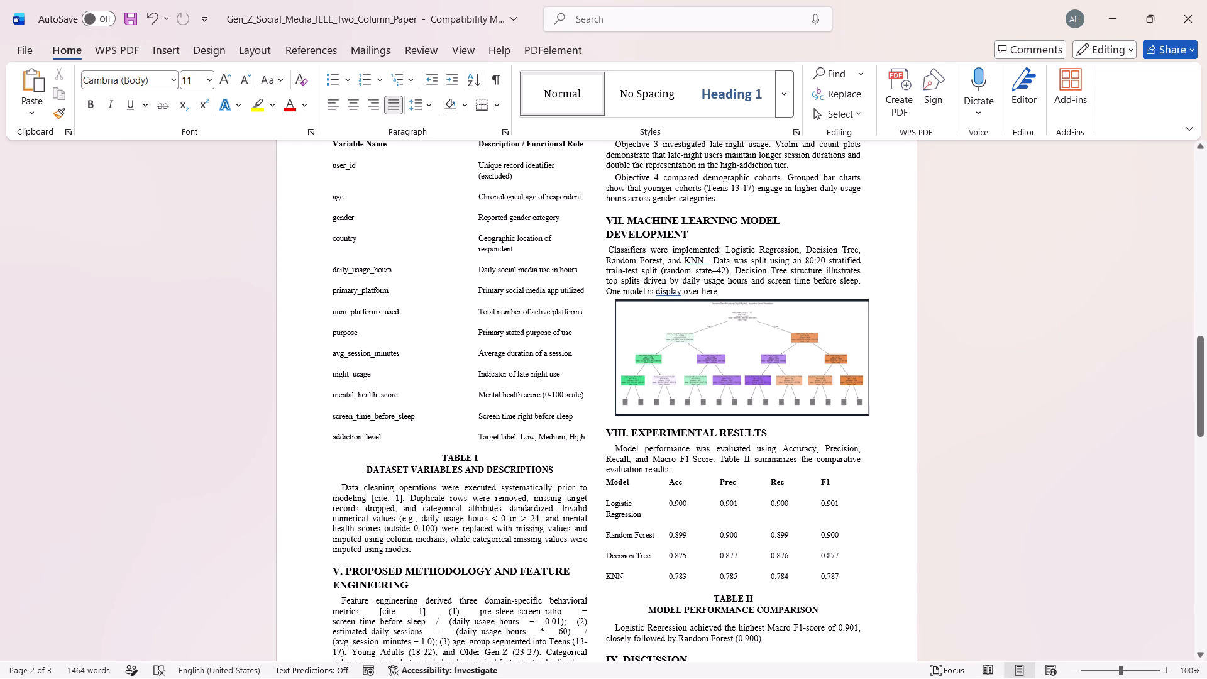
pyautogui.press('Return')
pyautogui.hotkey('ctrl', 'v')
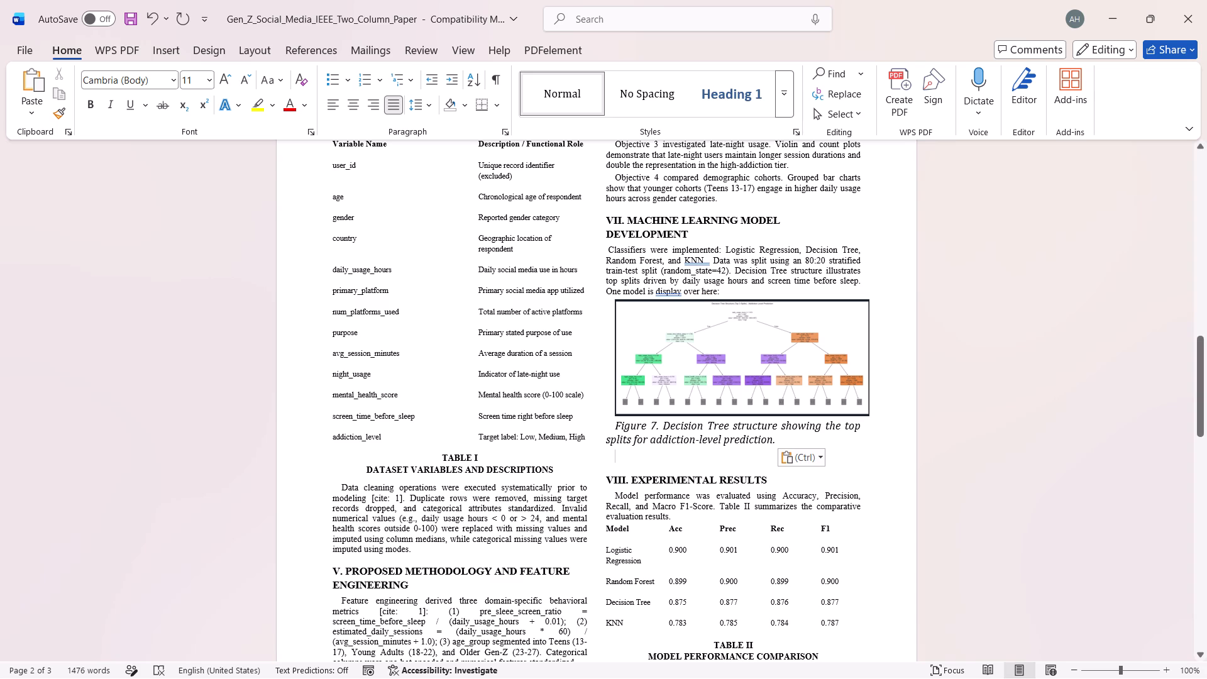
# Set the font size of the pasted Decision Tree caption in section VII to 7.5.
pyautogui.click(373, 350)
pyautogui.click(377, 358)
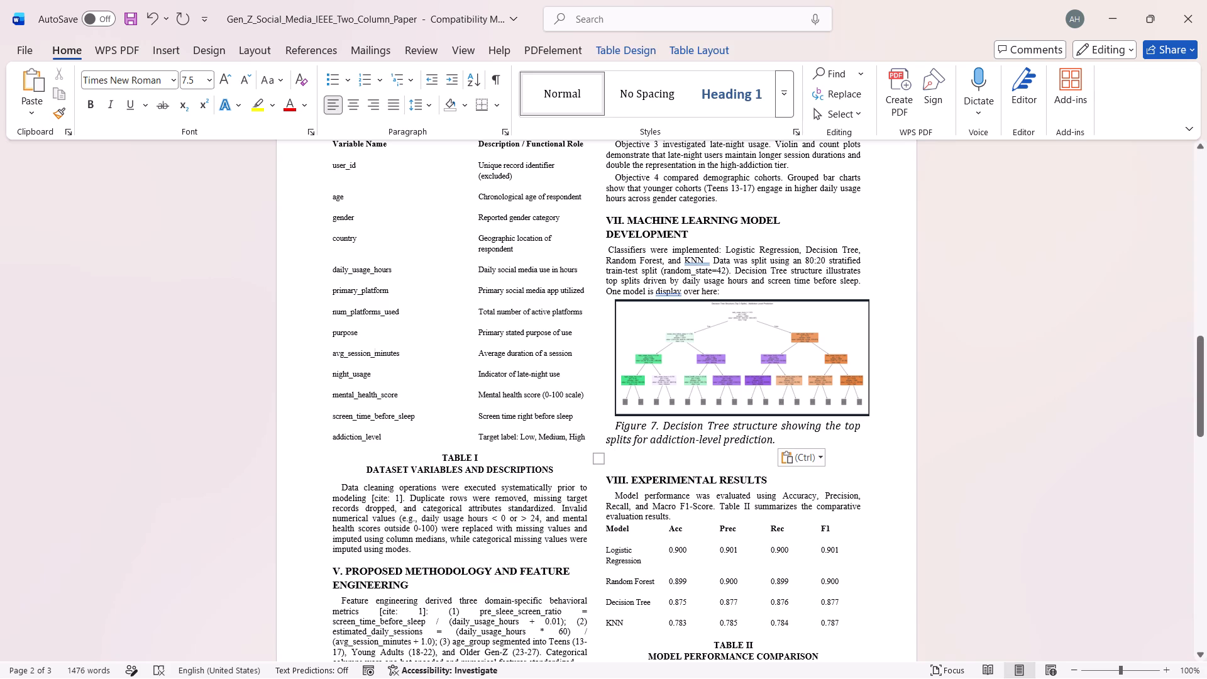
pyautogui.moveTo(776, 442); pyautogui.dragTo(625, 424)
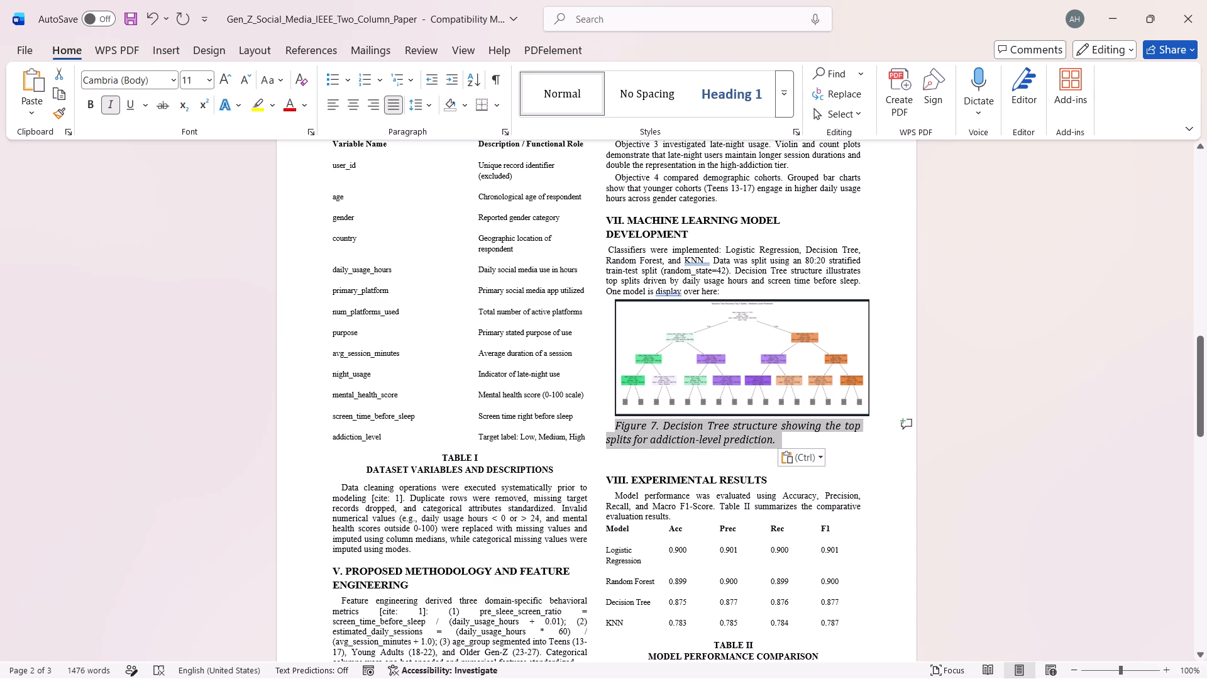
pyautogui.click(206, 83)
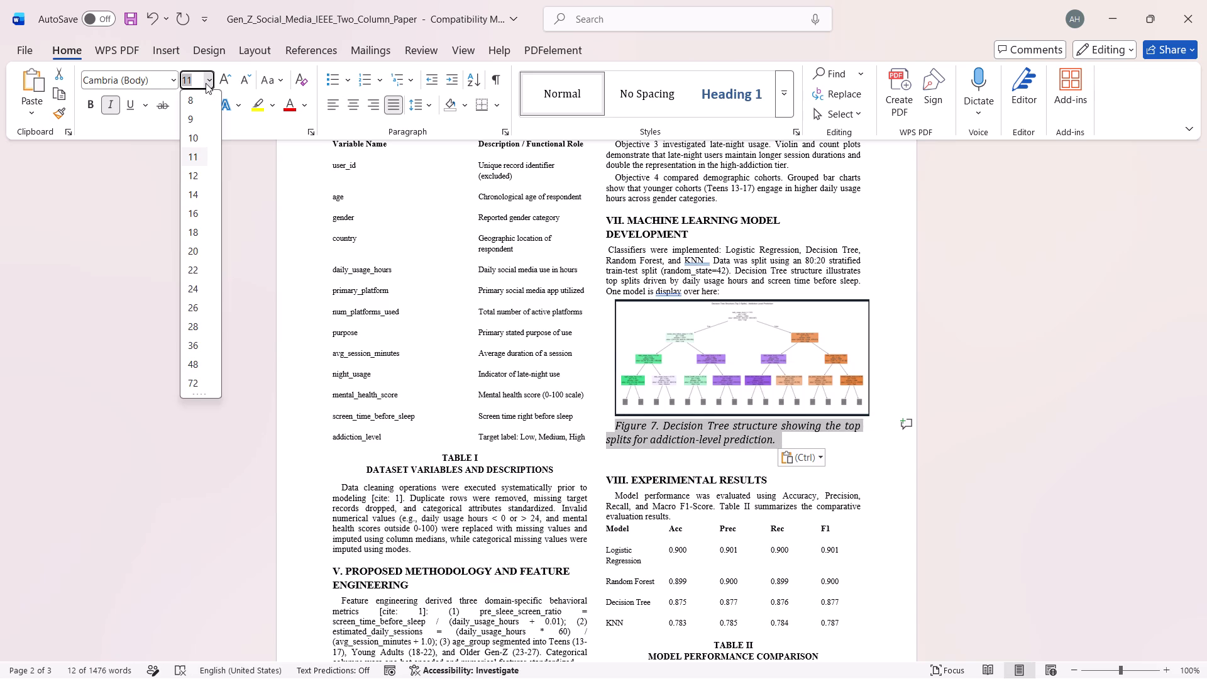
pyautogui.write('7.5')
pyautogui.press('Return')
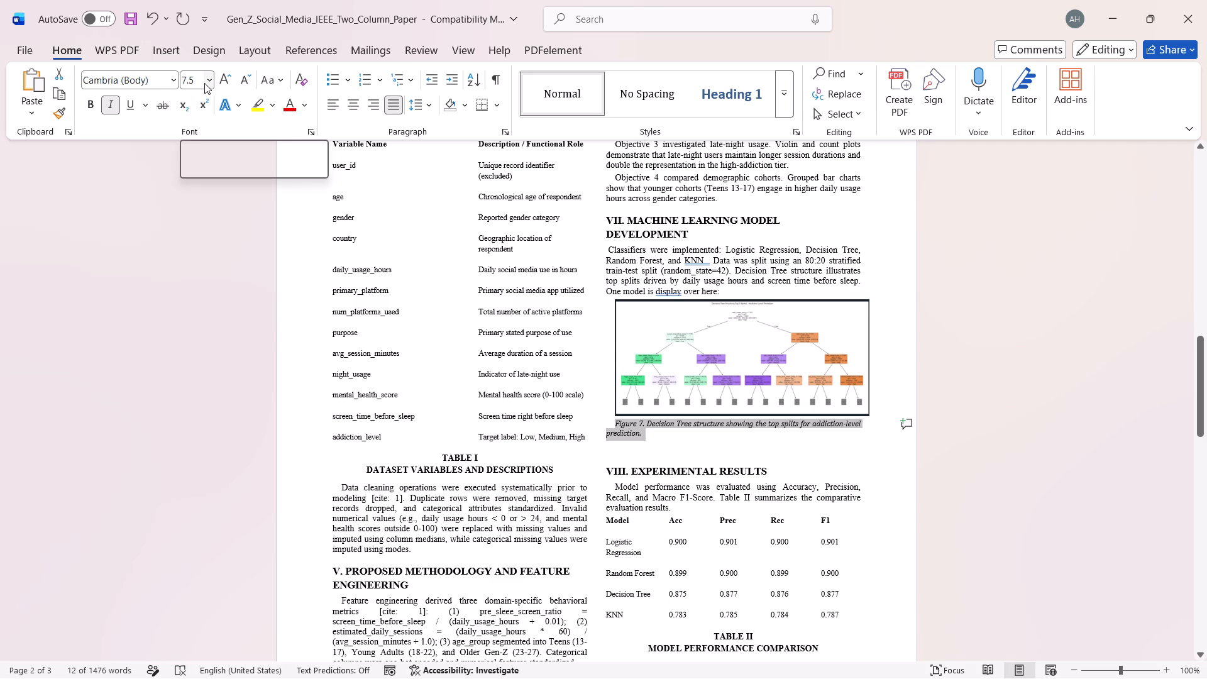
pyautogui.click(139, 270)
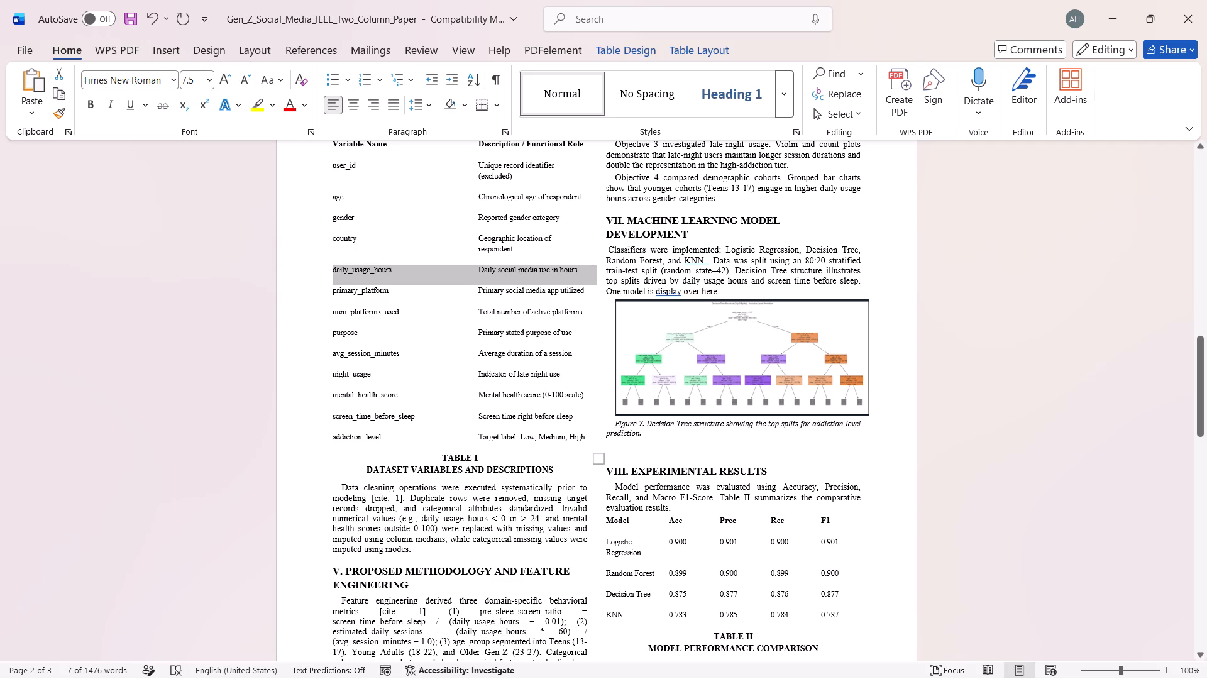
pyautogui.click(643, 426)
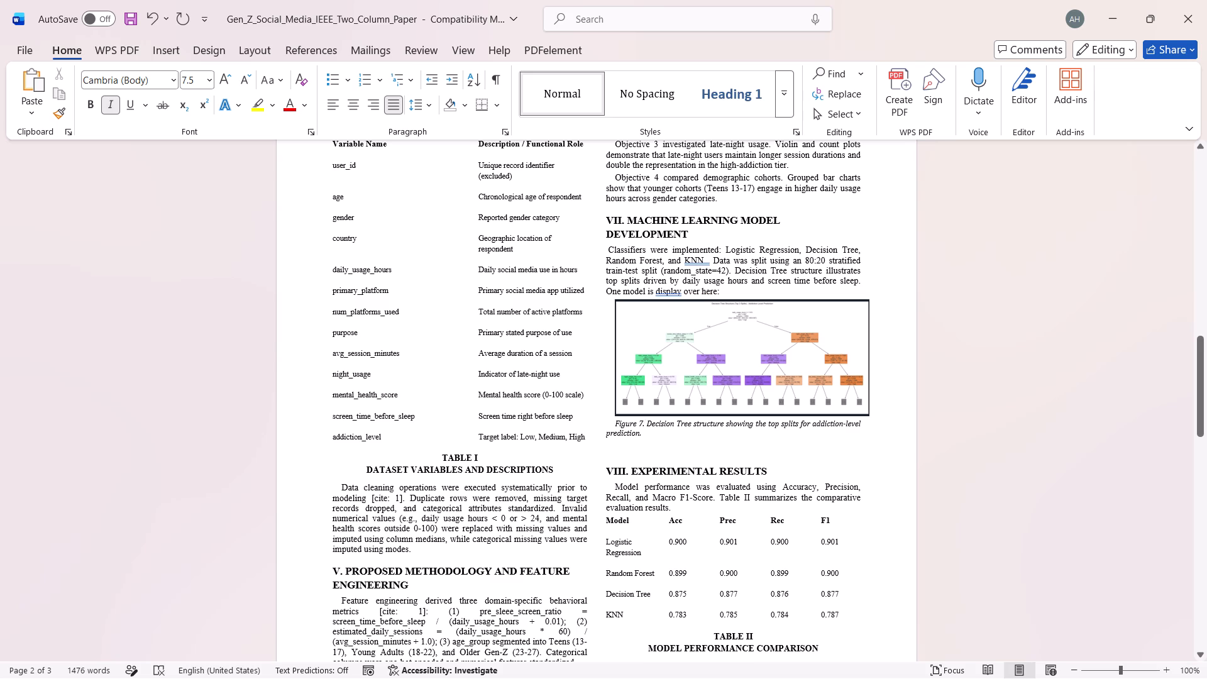
# Review the IEEE paper from the section VII Decision Tree figure through the results, discussion and conclusion to the references.
pyautogui.scroll(-1, 663, 448)
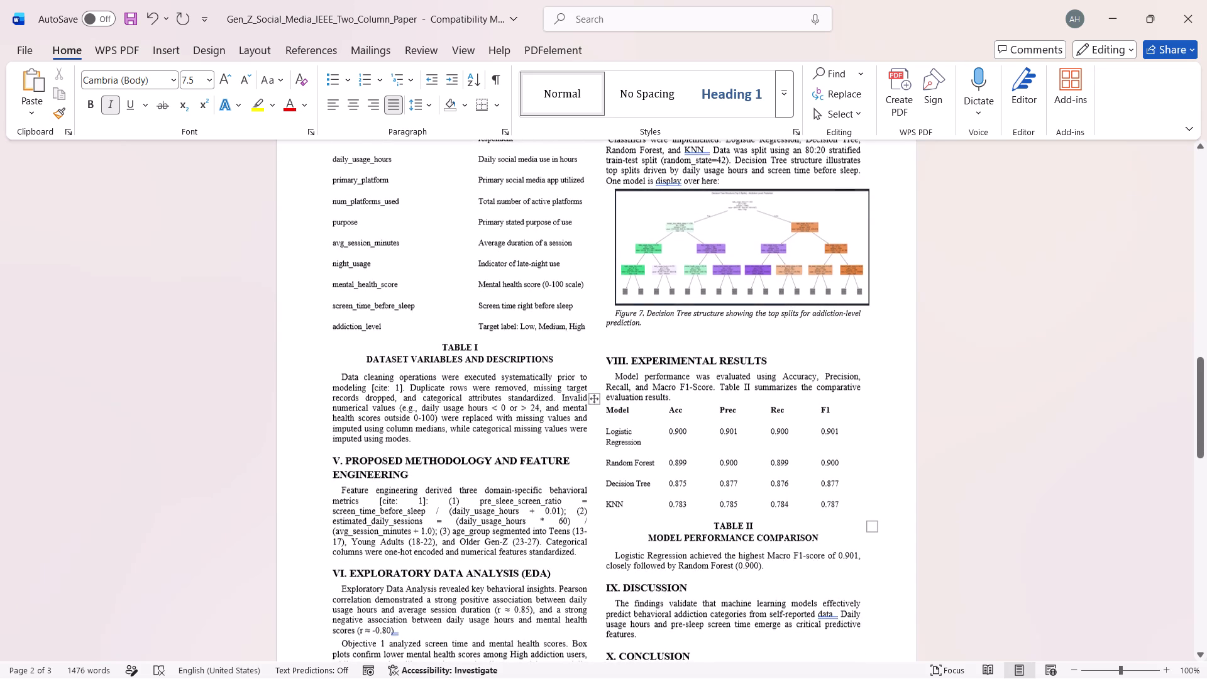
pyautogui.scroll(-2, 663, 448)
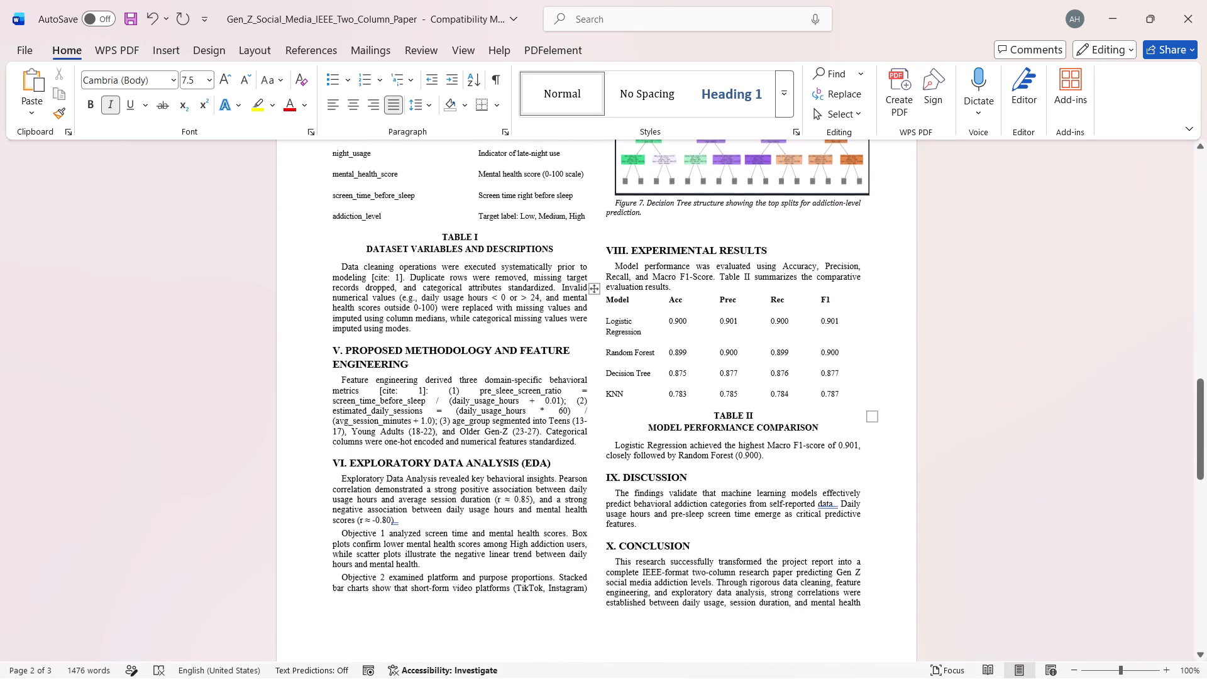
pyautogui.scroll(-3, 663, 448)
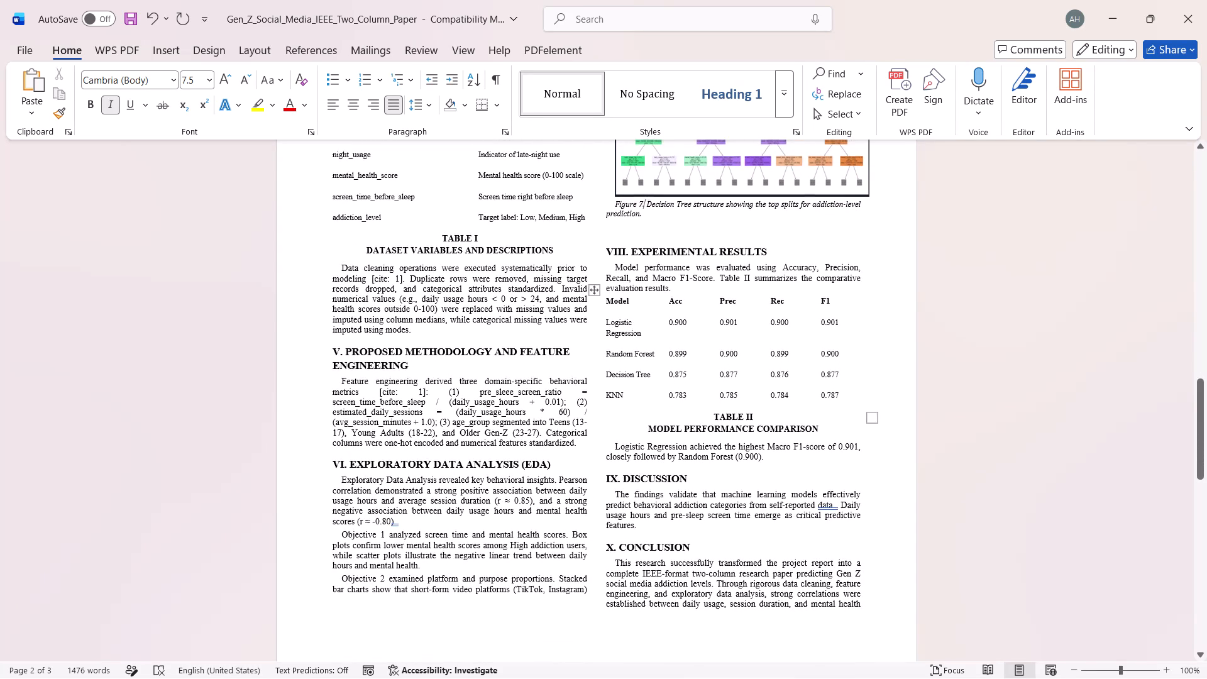
pyautogui.scroll(-5, 663, 448)
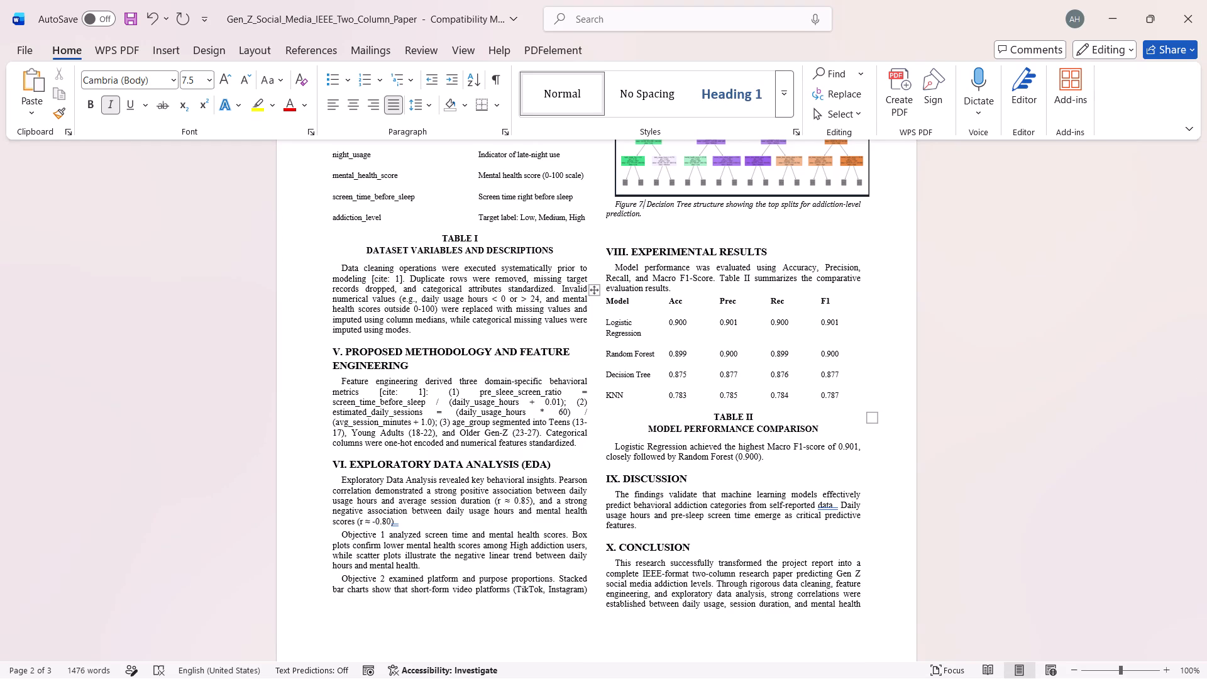
pyautogui.scroll(-6, 663, 448)
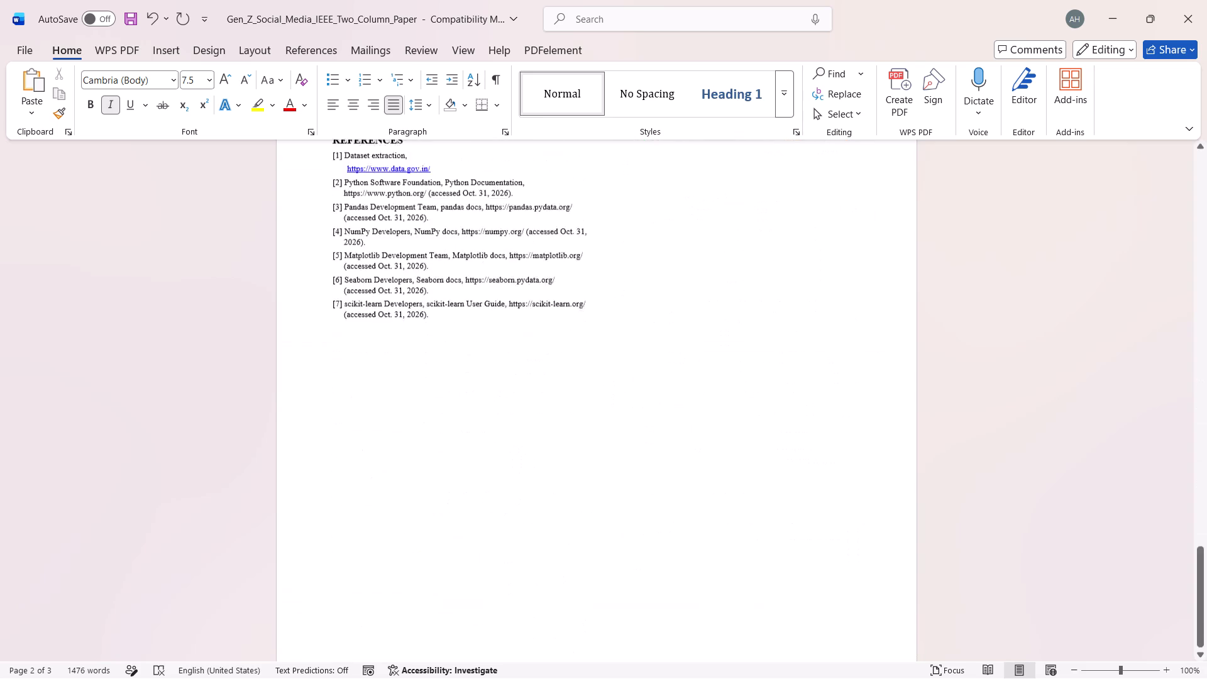
# Look back through the IEEE paper from the references to the introduction, and return to the Decision Tree figure in section VII.
pyautogui.scroll(3, 663, 448)
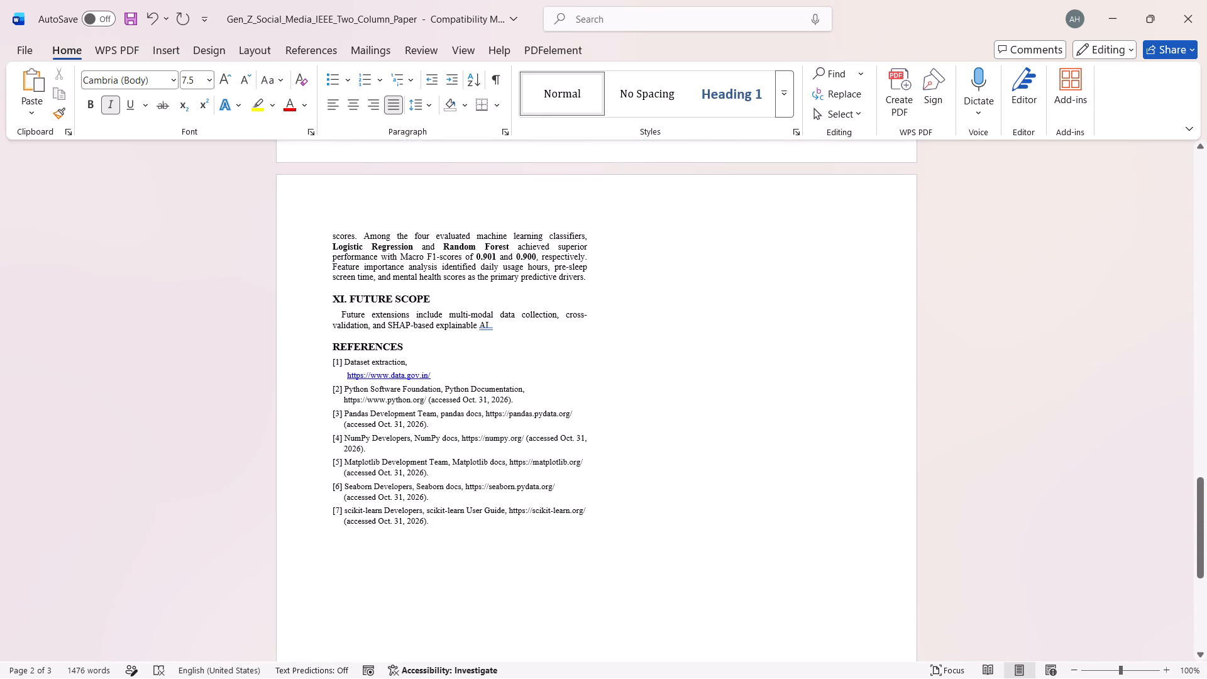
pyautogui.scroll(6, 593, 282)
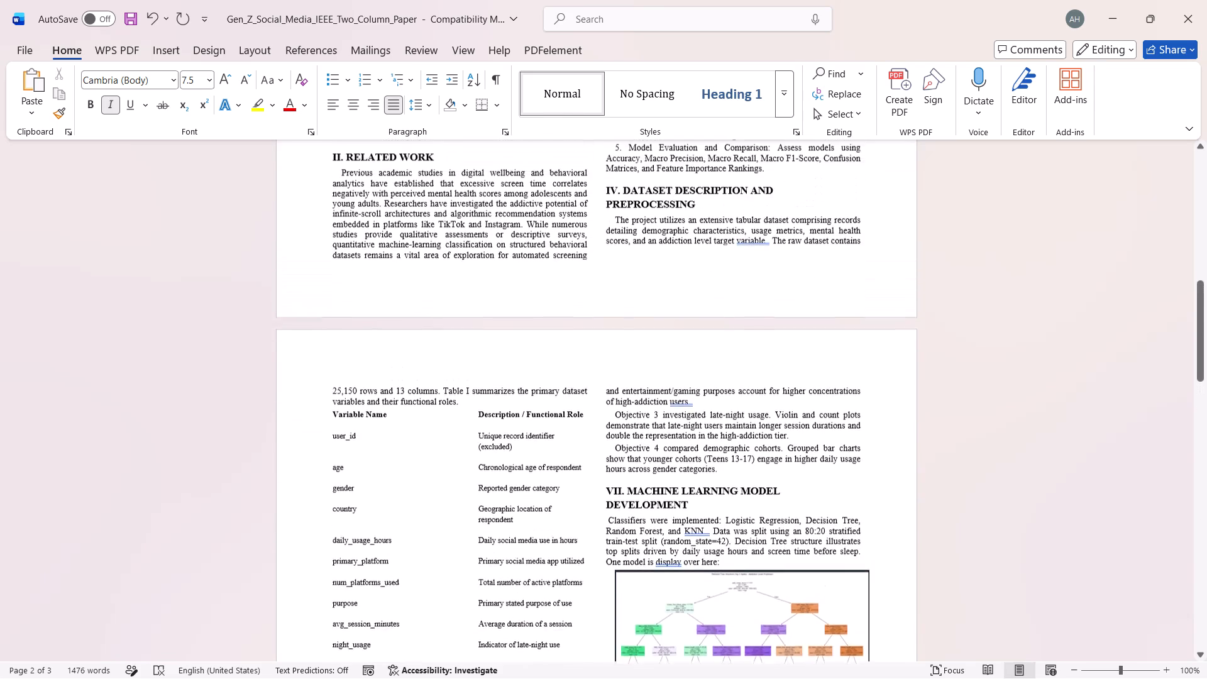
pyautogui.scroll(2, 593, 282)
pyautogui.hscroll(1, 593, 282)
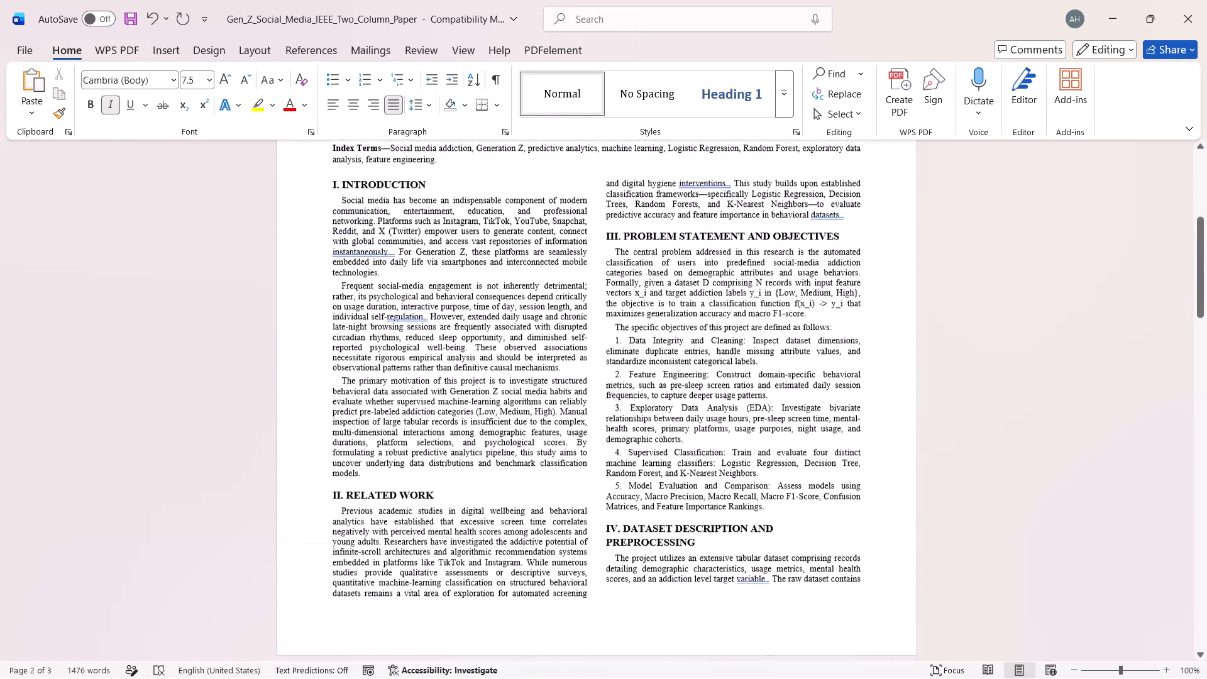
pyautogui.hscroll(1, 593, 282)
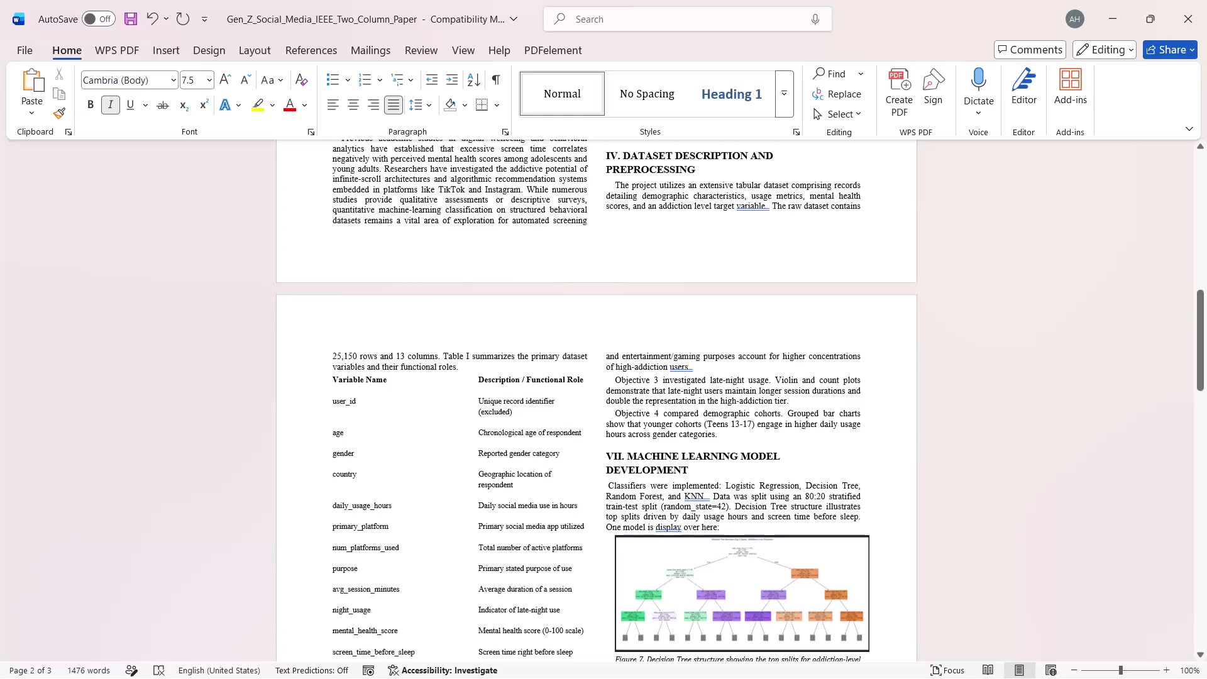
pyautogui.hscroll(1, 593, 282)
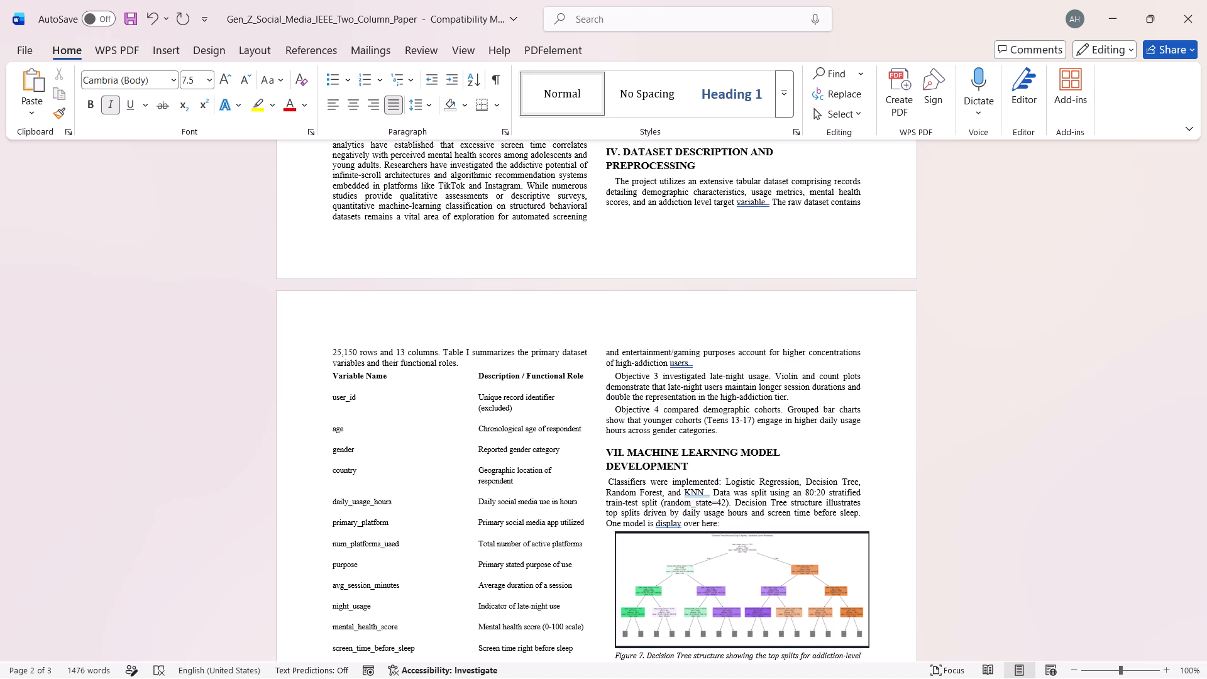
pyautogui.scroll(-1, 593, 282)
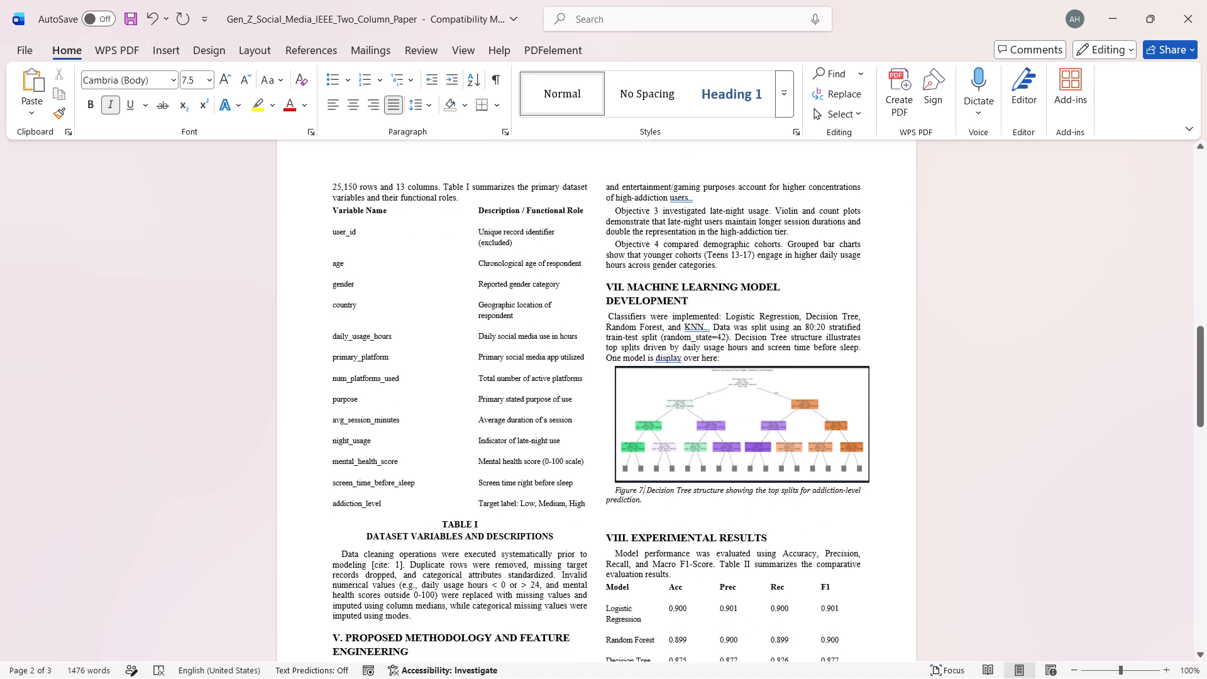
pyautogui.scroll(-1, 593, 282)
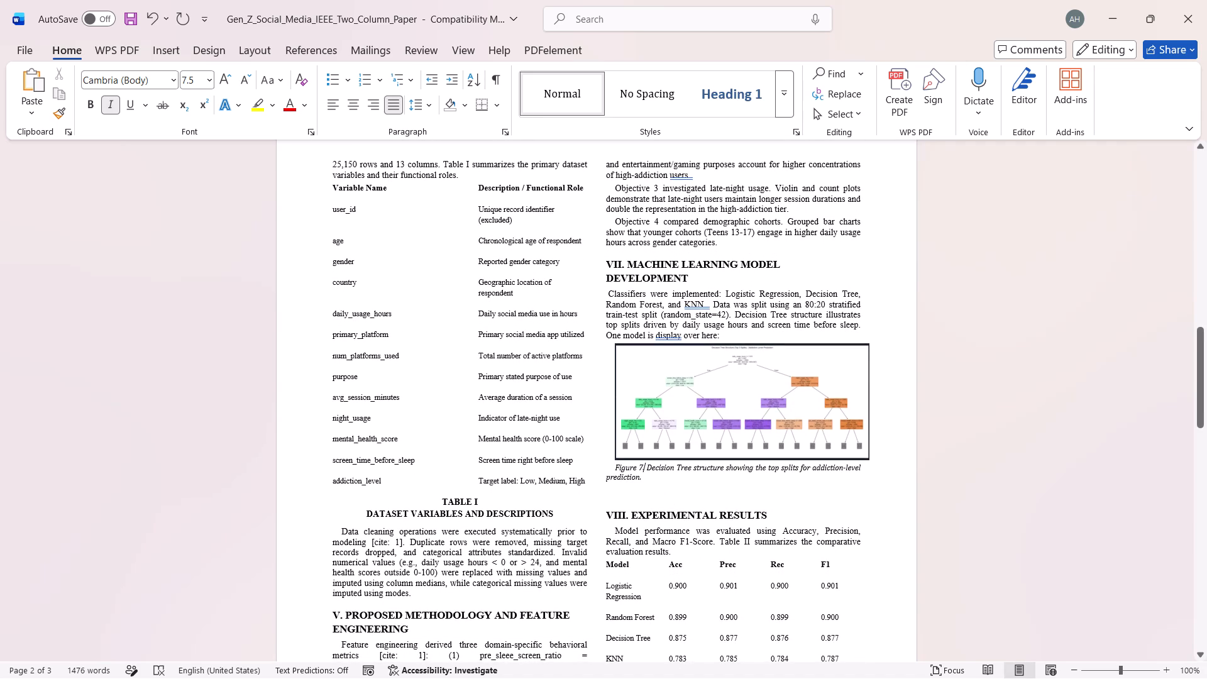
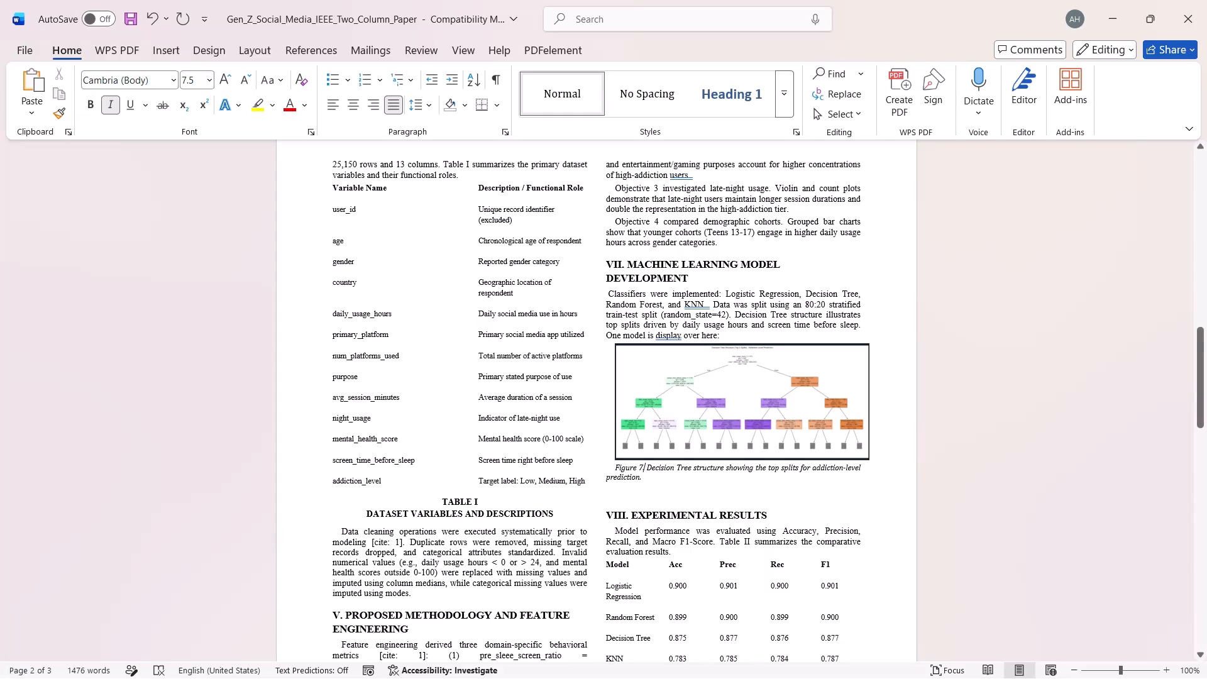
# Delete the Table II caption, "MODEL PERFORMANCE COMPARISON", and the Logistic Regression sentence below the results table in section VIII.
pyautogui.scroll(-1, 741, 434)
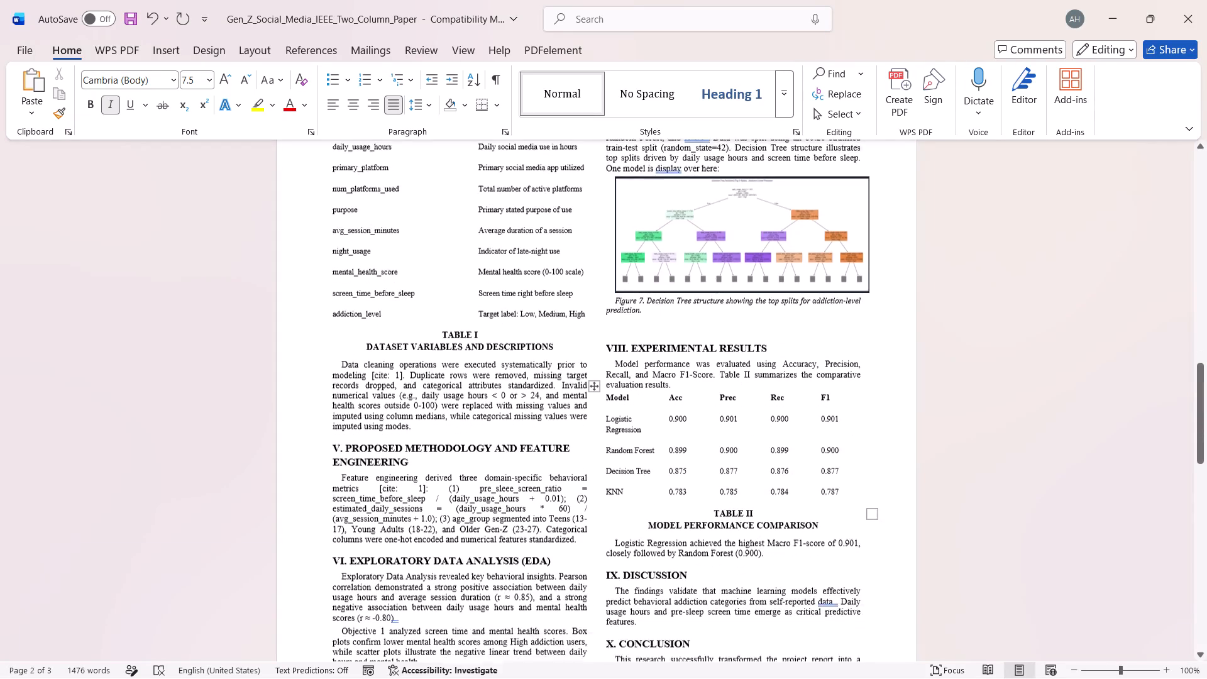
pyautogui.scroll(-1, 741, 434)
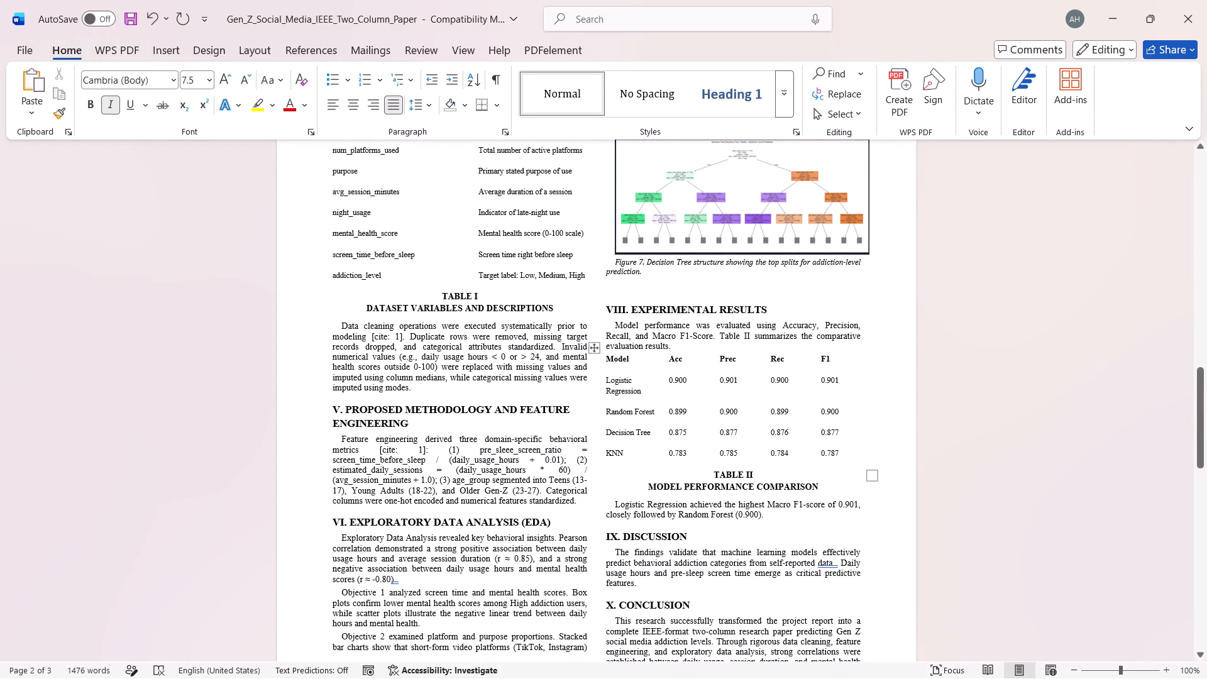
pyautogui.moveTo(773, 520); pyautogui.dragTo(638, 489)
pyautogui.press('BackSpace')
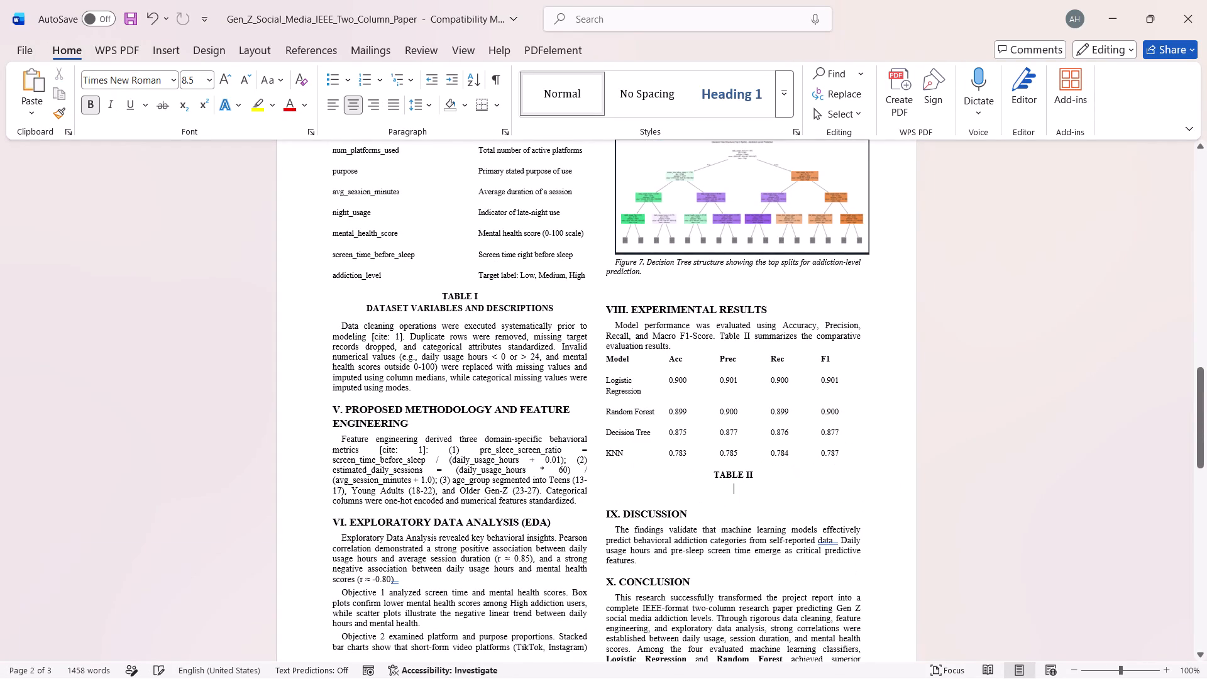
pyautogui.click(747, 480)
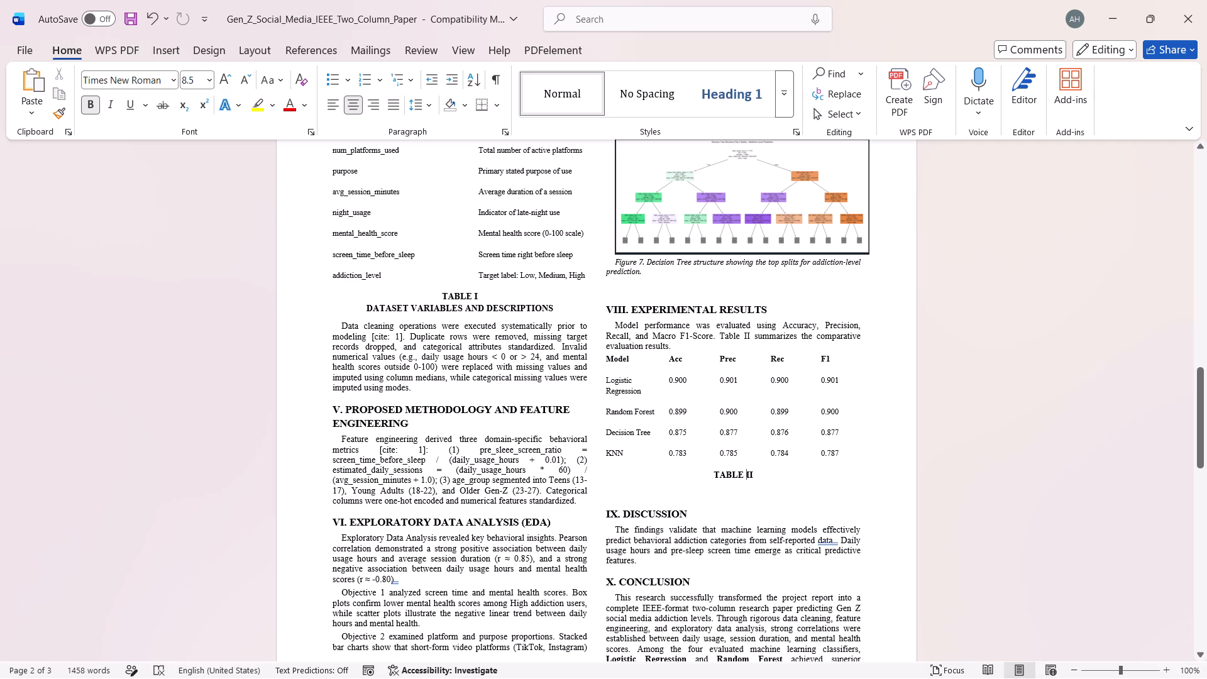
pyautogui.click(756, 477)
pyautogui.press('BackSpace')
pyautogui.press('BackSpace')
pyautogui.press('BackSpace')
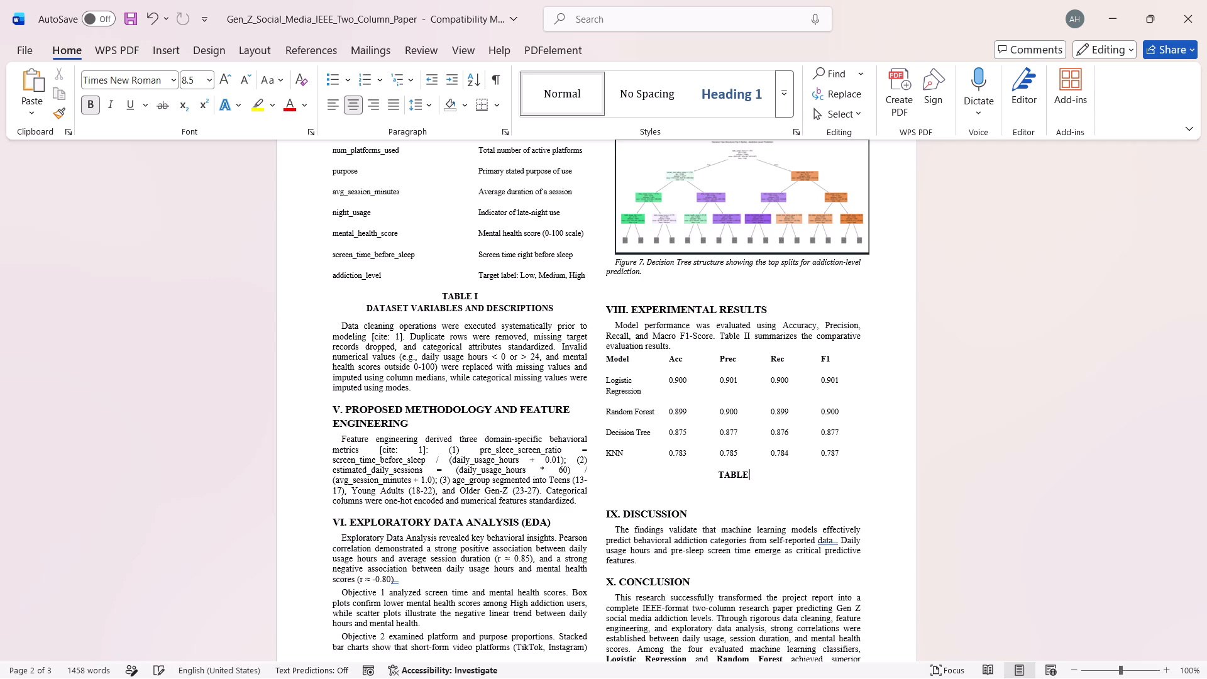
pyautogui.press('BackSpace')
pyautogui.press('BackSpace')
pyautogui.press('BackSpace')
pyautogui.press('BackSpace')
pyautogui.press('BackSpace')
pyautogui.press('BackSpace')
pyautogui.click(170, 57)
pyautogui.click(169, 109)
pyautogui.click(190, 155)
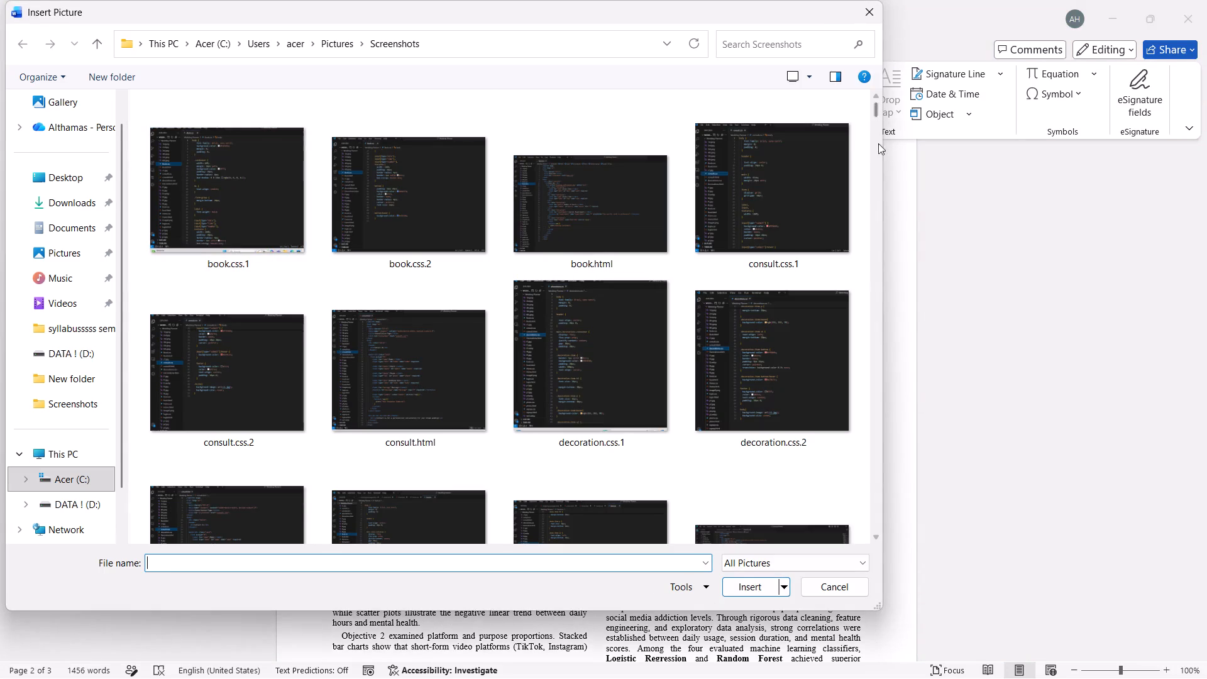
pyautogui.moveTo(874, 109); pyautogui.dragTo(884, 157)
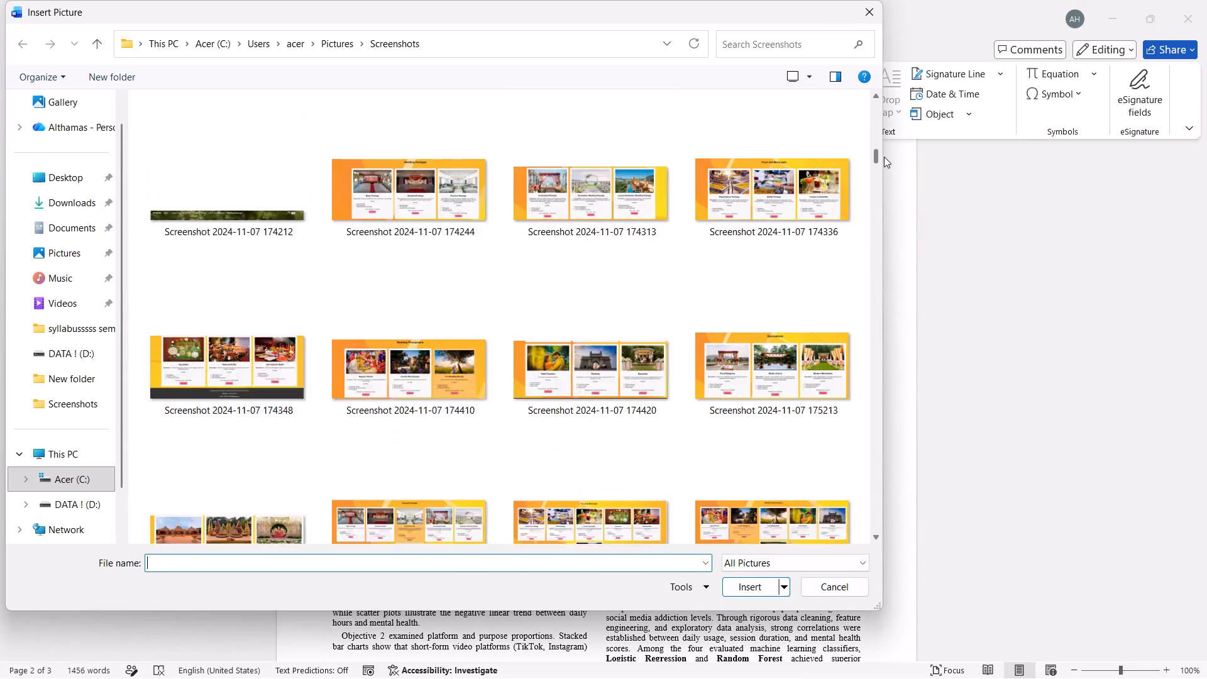
pyautogui.moveTo(884, 157); pyautogui.dragTo(895, 265)
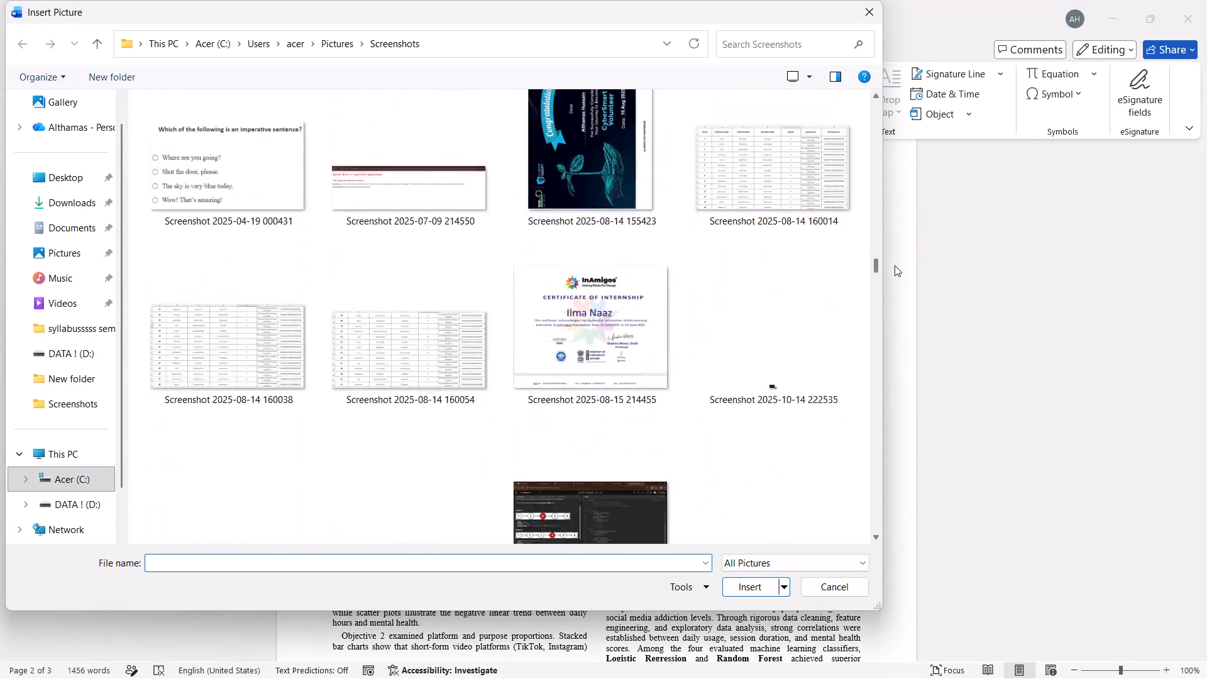
pyautogui.moveTo(895, 265); pyautogui.dragTo(864, 365)
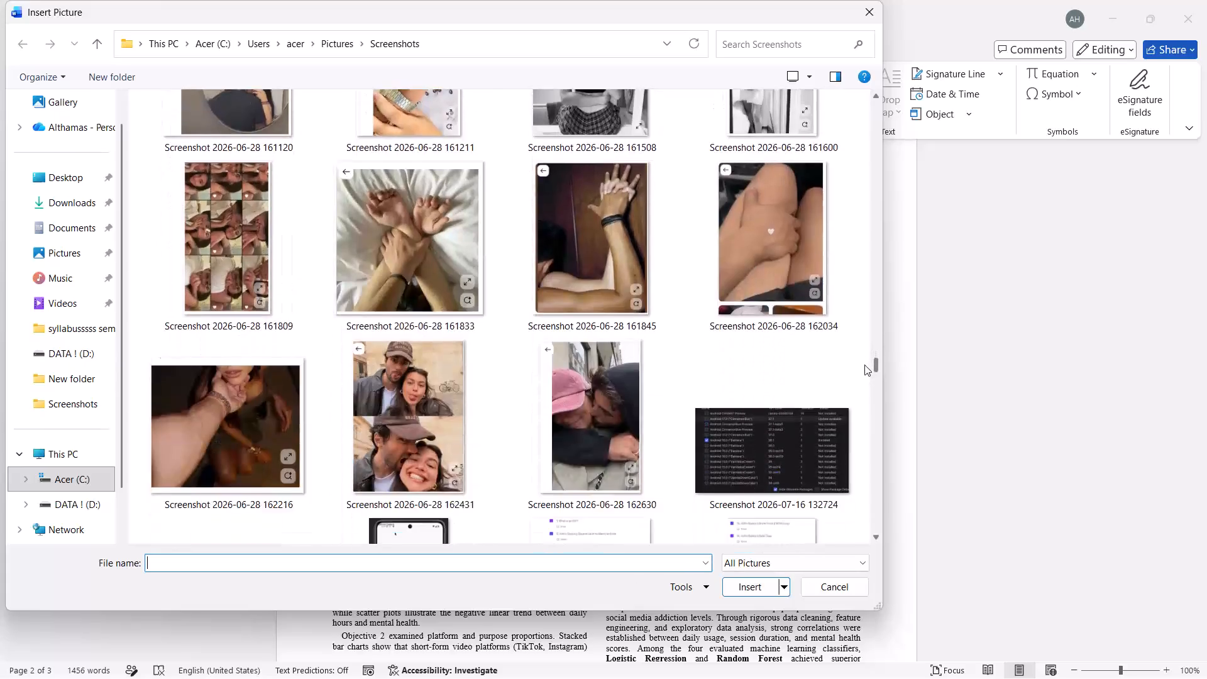
pyautogui.moveTo(864, 365); pyautogui.dragTo(854, 456)
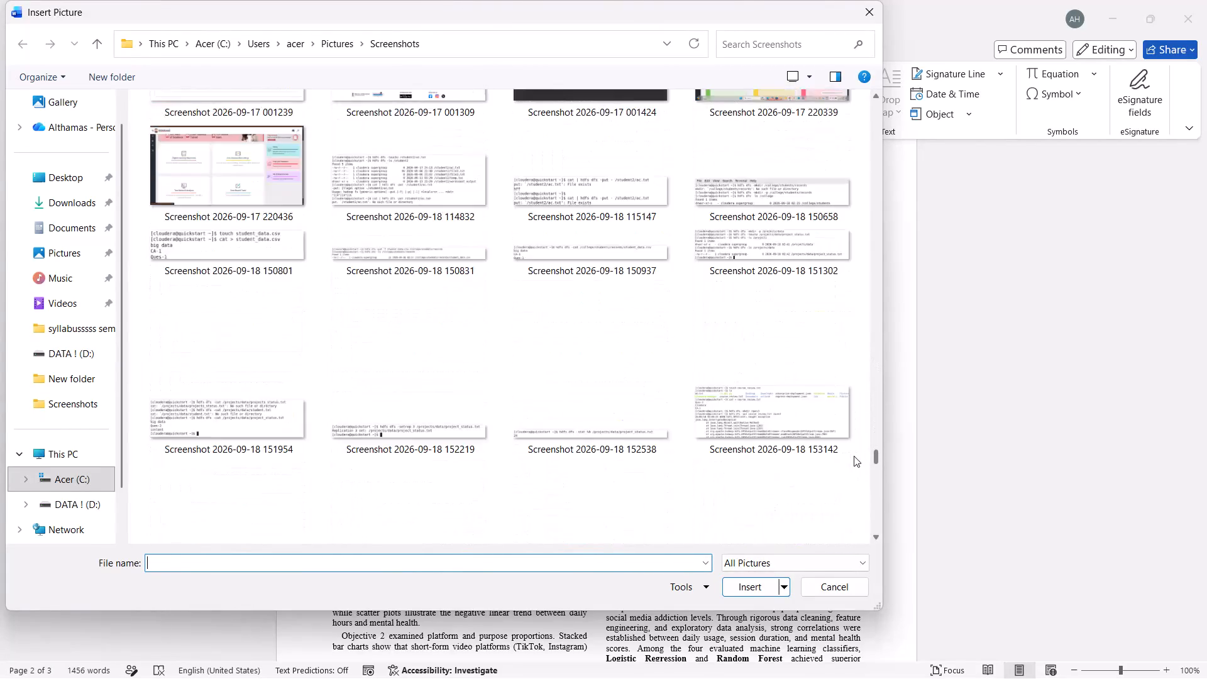
pyautogui.moveTo(854, 456); pyautogui.dragTo(848, 526)
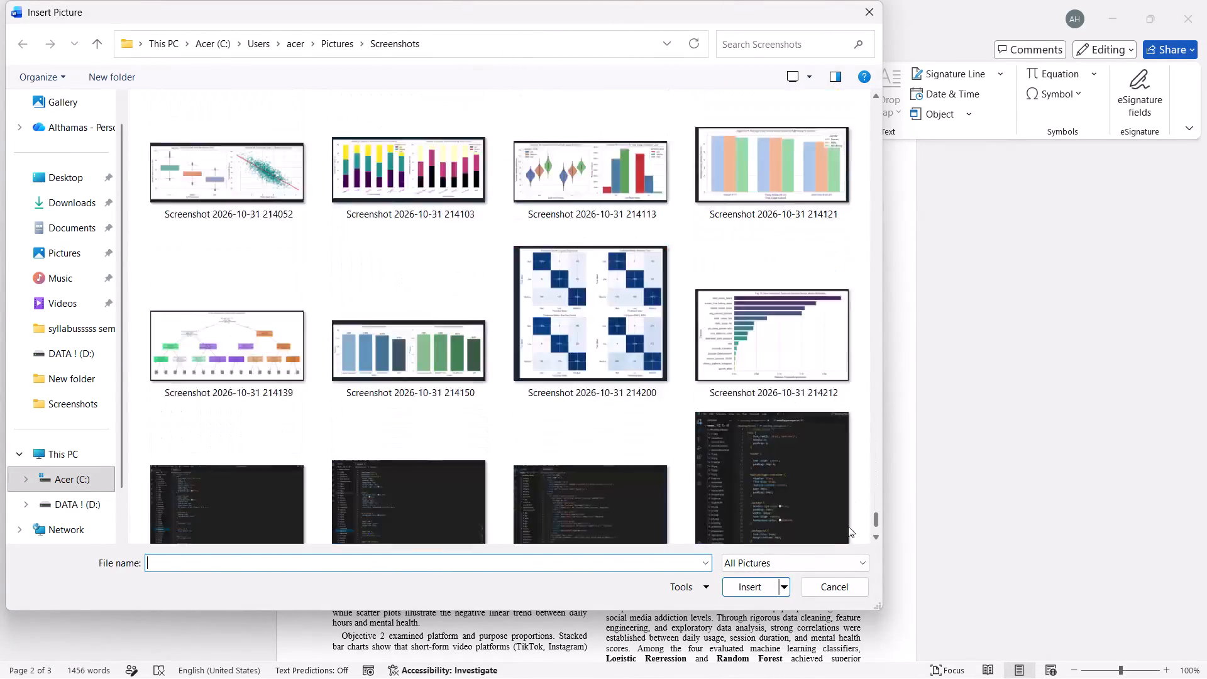
pyautogui.moveTo(848, 526); pyautogui.dragTo(854, 508)
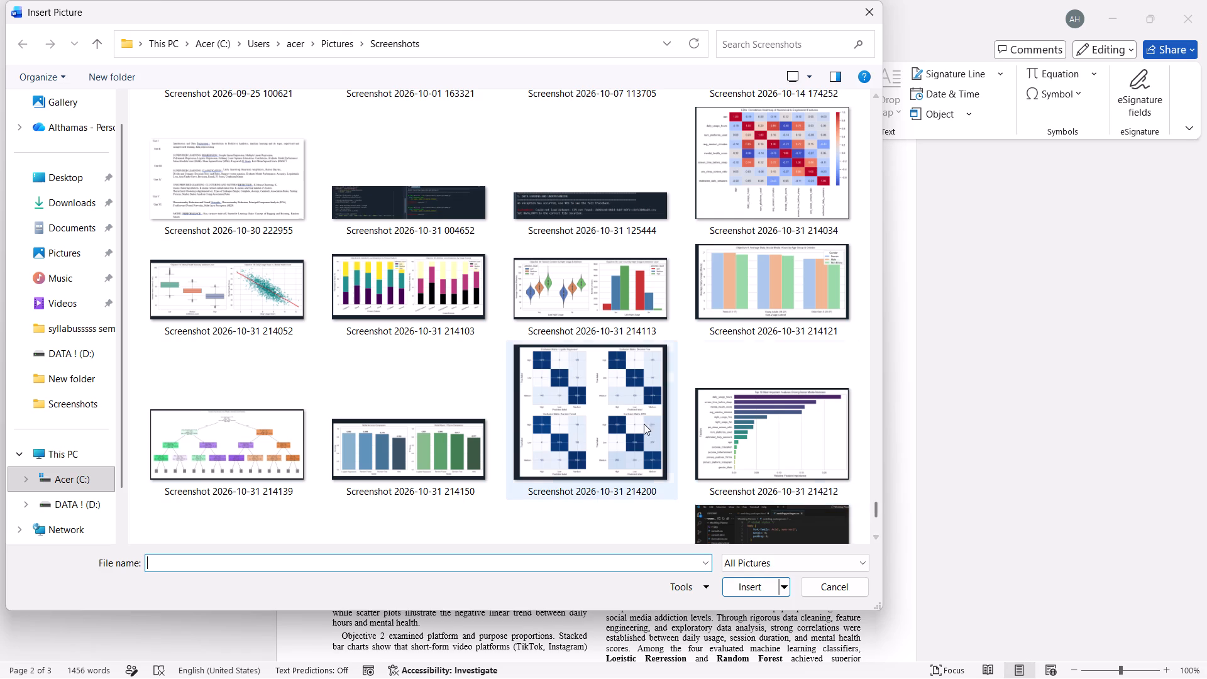
pyautogui.doubleClick(584, 391)
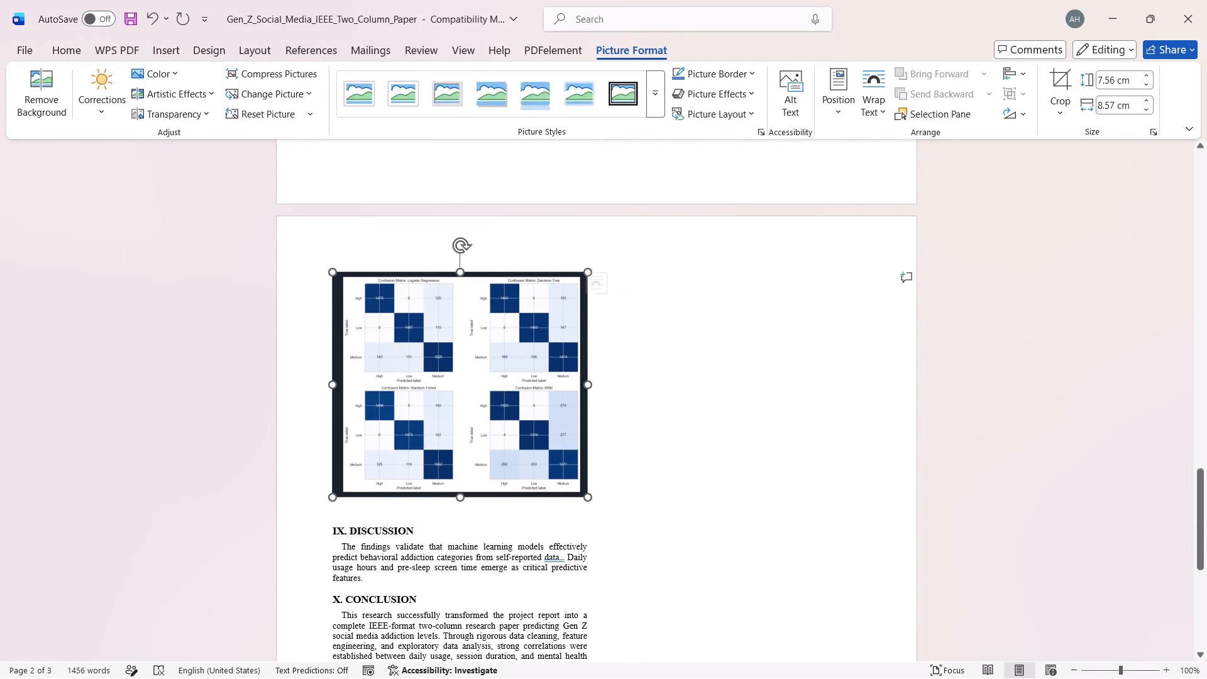
# Shrink the confusion matrices picture to about 4.6 cm high and 5.7 cm wide so it fits below the section VIII results table.
pyautogui.moveTo(585, 495); pyautogui.dragTo(483, 409)
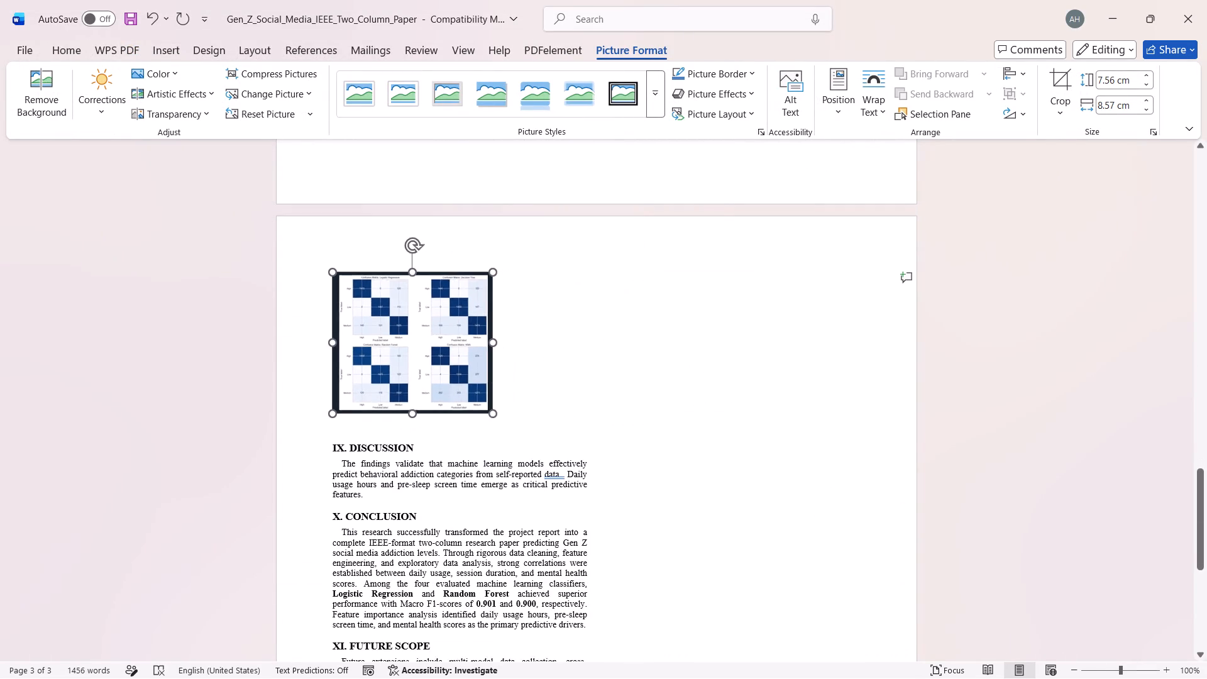
pyautogui.moveTo(483, 409); pyautogui.dragTo(372, 311)
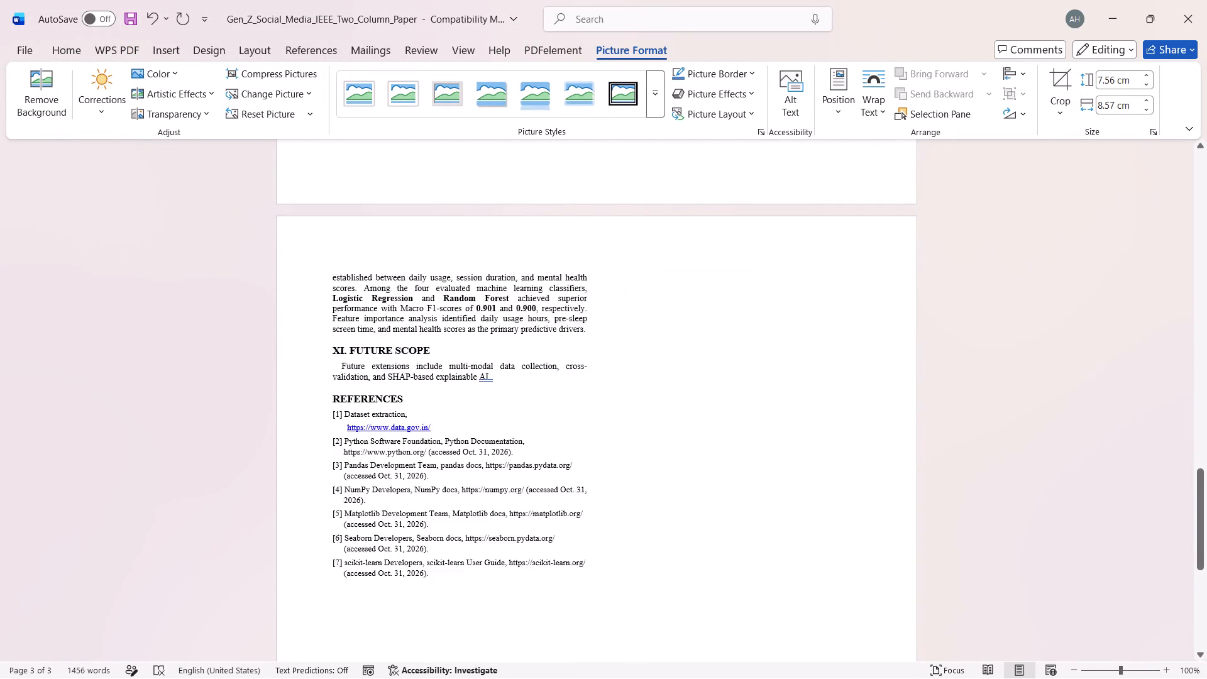
pyautogui.scroll(2, 692, 286)
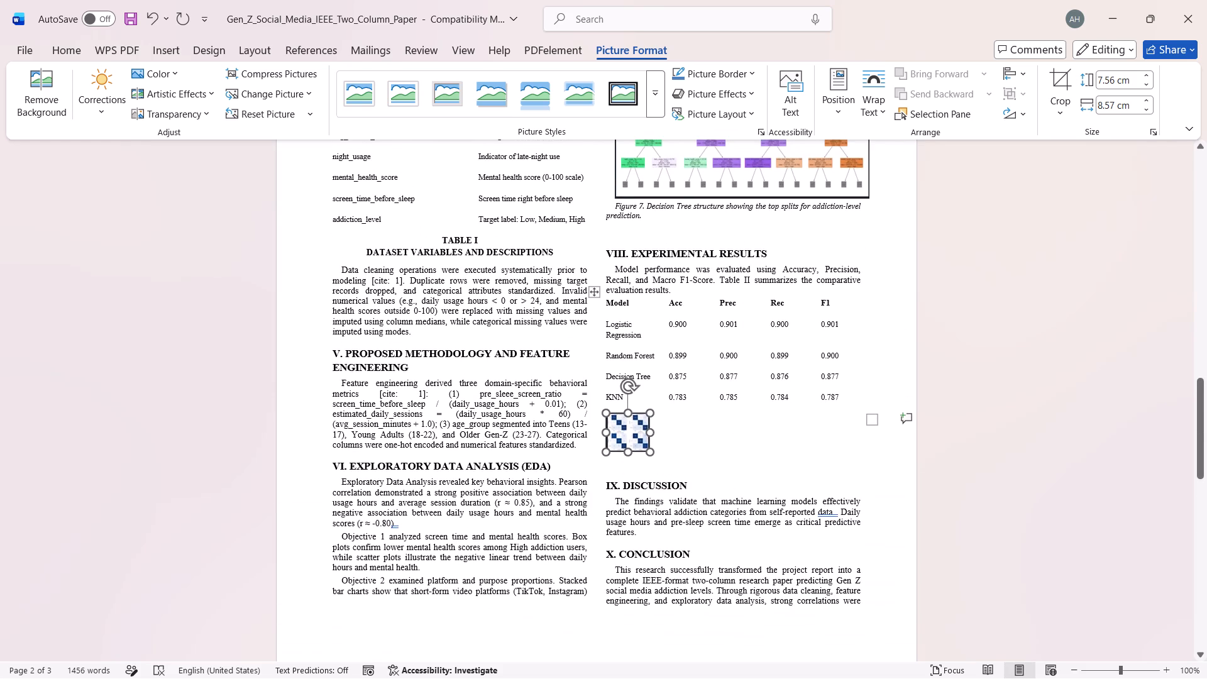
pyautogui.moveTo(649, 432); pyautogui.dragTo(776, 429)
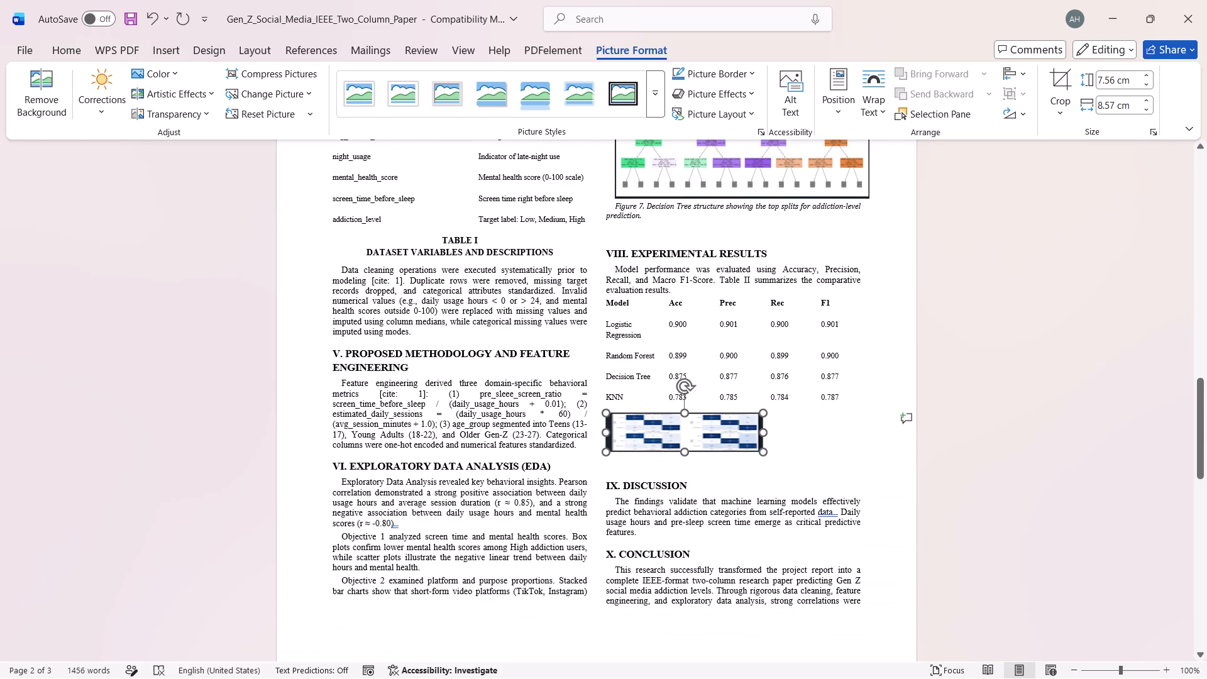
pyautogui.moveTo(776, 429); pyautogui.dragTo(776, 429)
pyautogui.moveTo(691, 454); pyautogui.dragTo(693, 497)
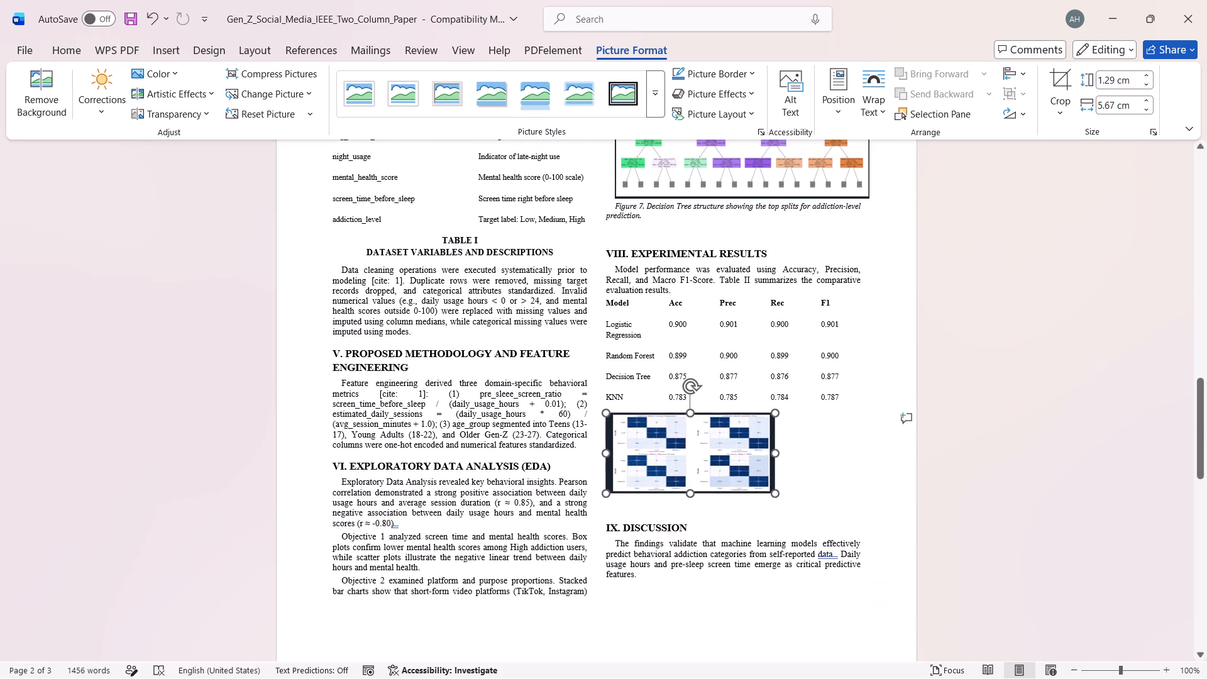
pyautogui.moveTo(693, 497); pyautogui.dragTo(695, 550)
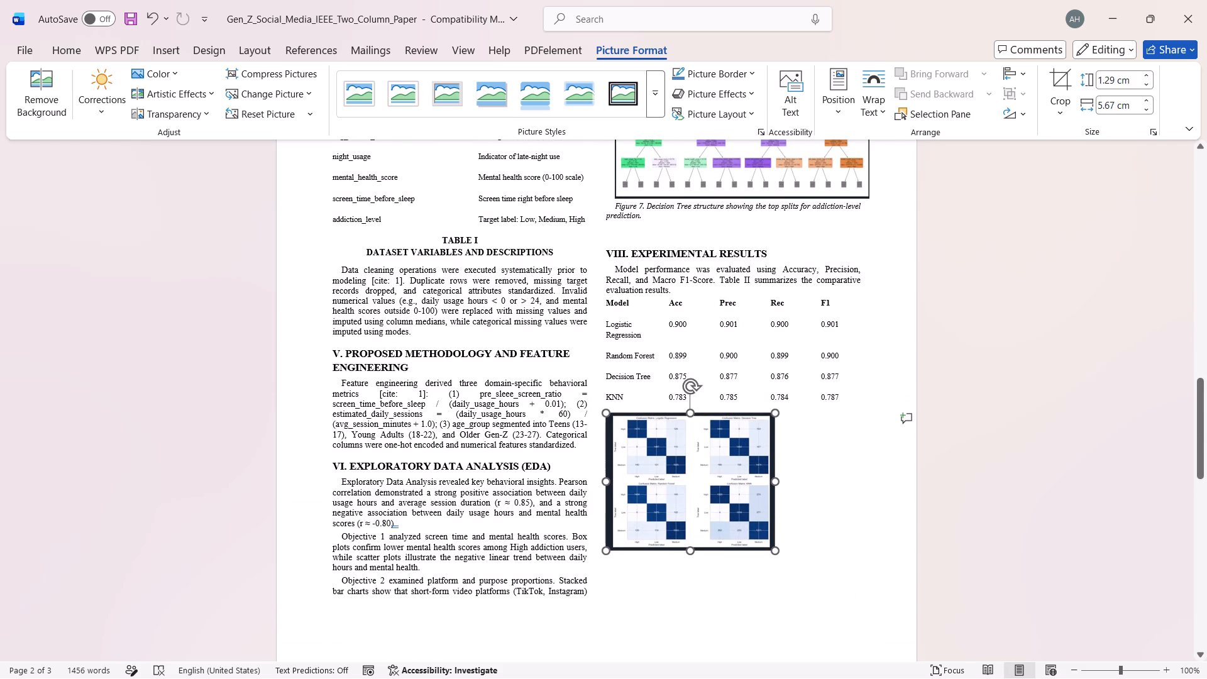
pyautogui.moveTo(695, 550); pyautogui.dragTo(695, 549)
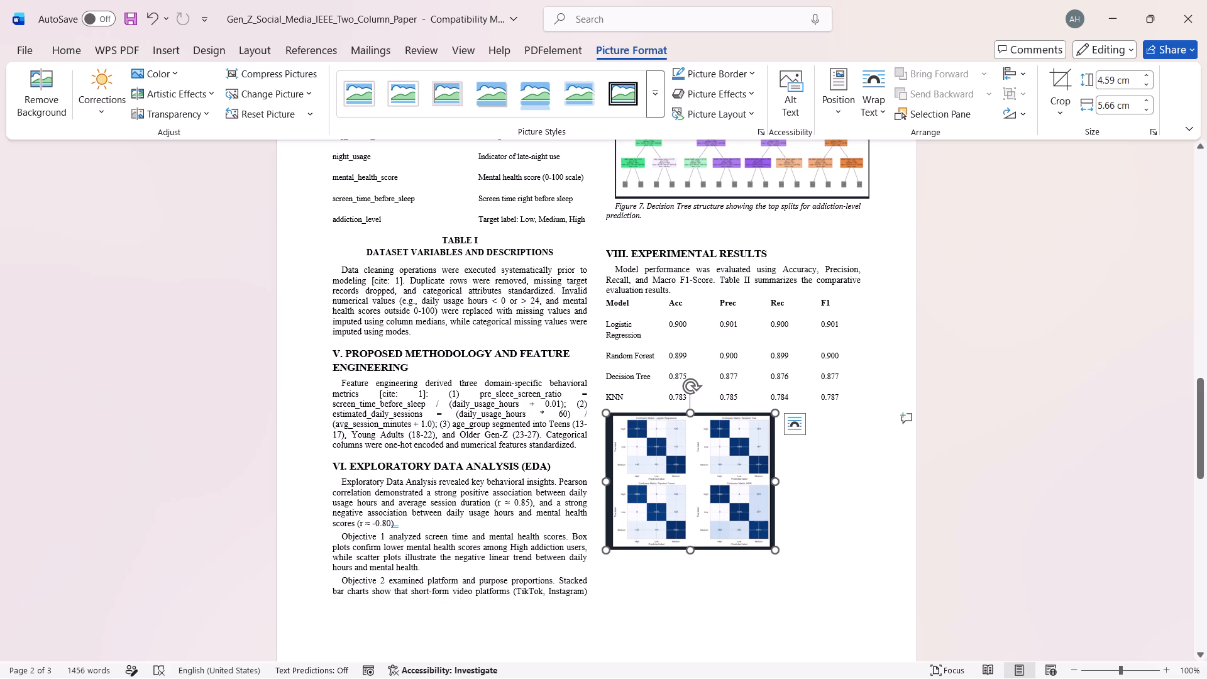
# Enlarge the confusion matrices picture to about 6.2 cm high and 7.6 cm wide, and stretch it slightly wider toward the column edge.
pyautogui.scroll(-1, 844, 490)
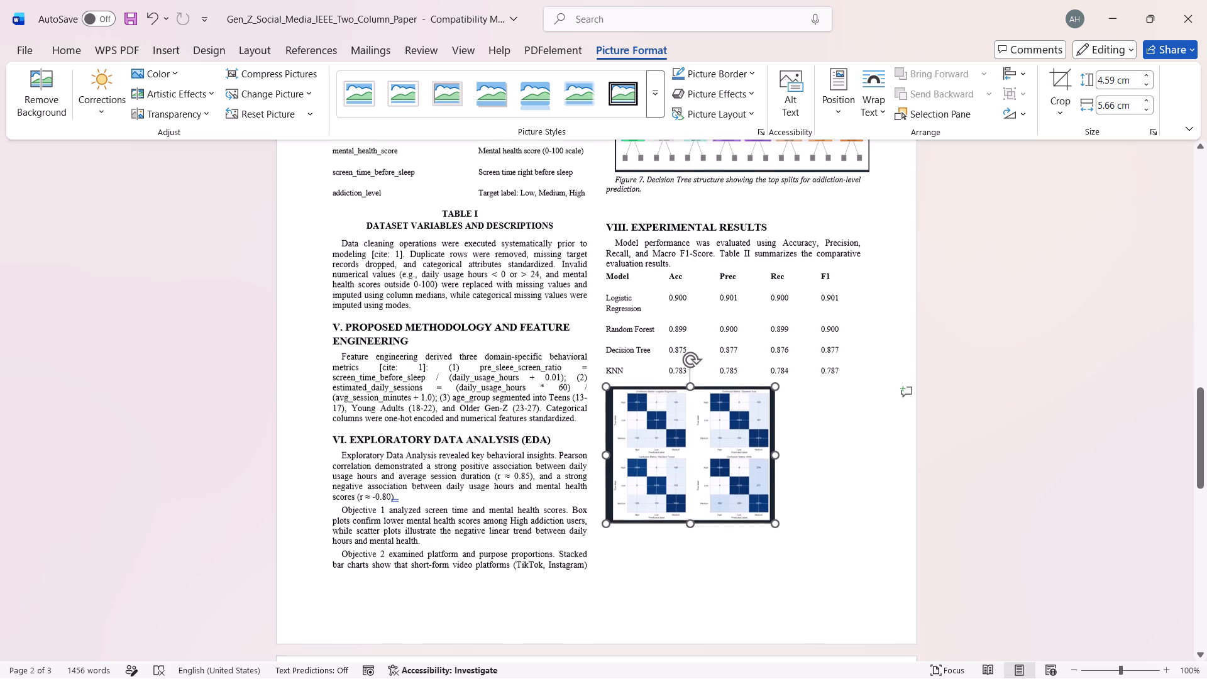
pyautogui.scroll(-1, 844, 490)
pyautogui.moveTo(773, 436); pyautogui.dragTo(803, 450)
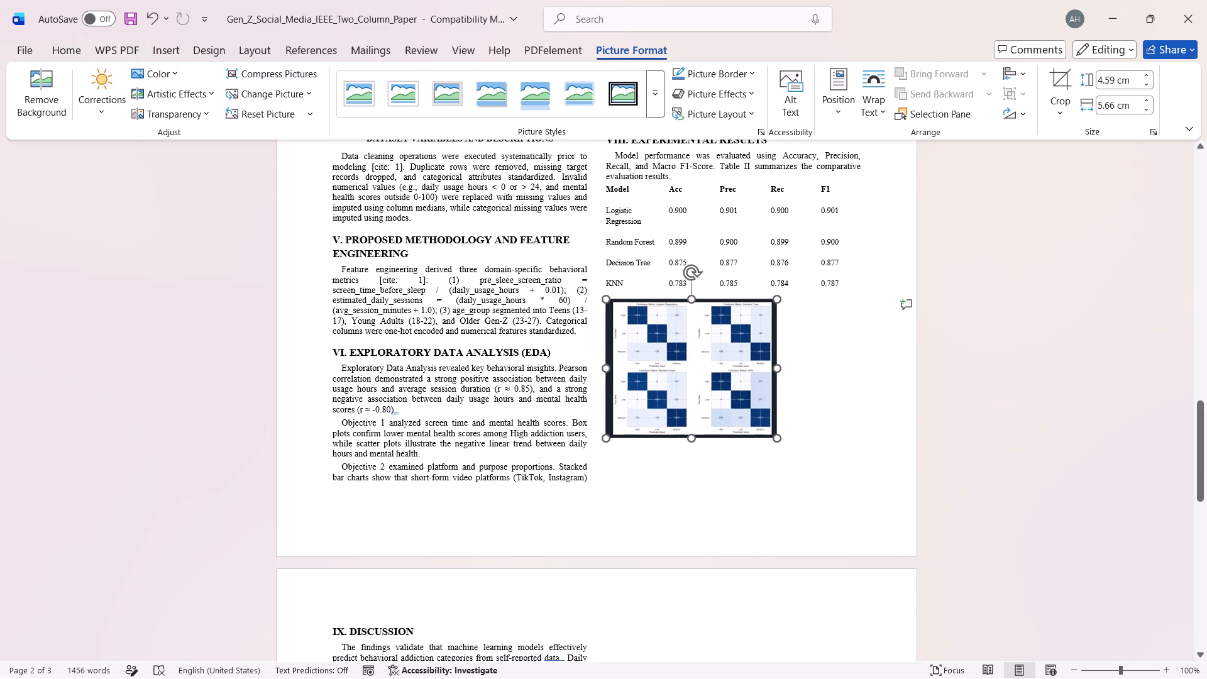
pyautogui.moveTo(803, 450); pyautogui.dragTo(830, 468)
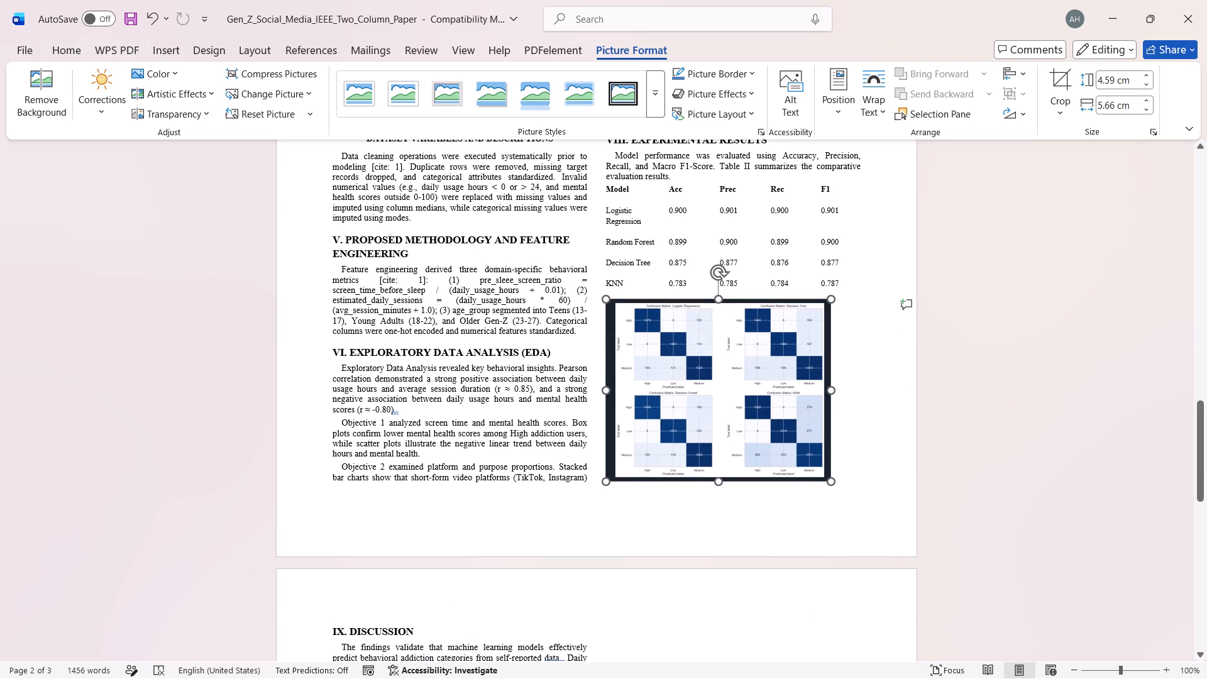
pyautogui.moveTo(830, 468); pyautogui.dragTo(832, 468)
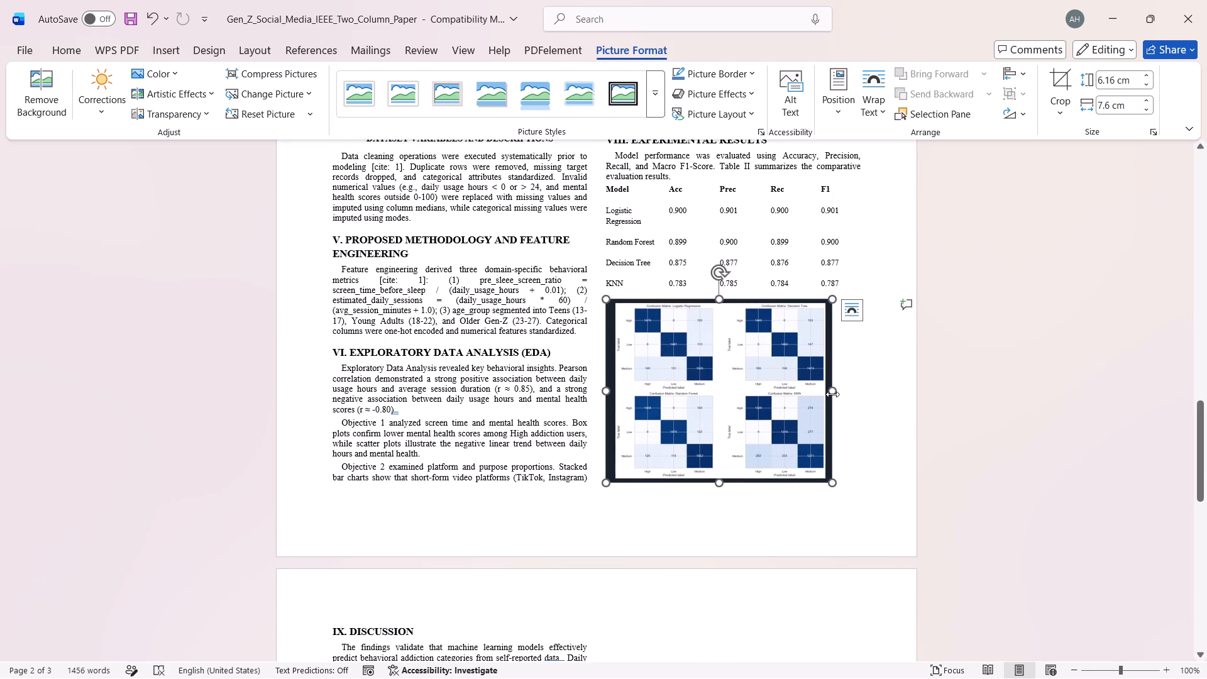
pyautogui.moveTo(832, 394); pyautogui.dragTo(846, 392)
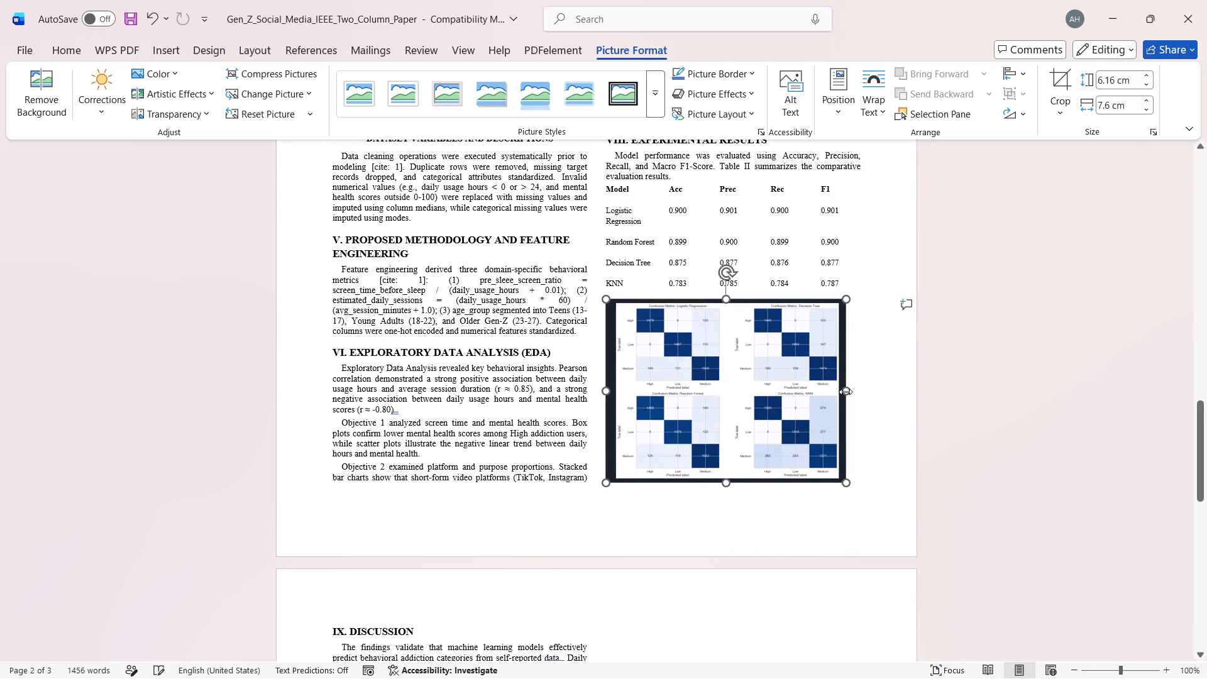
pyautogui.click(986, 424)
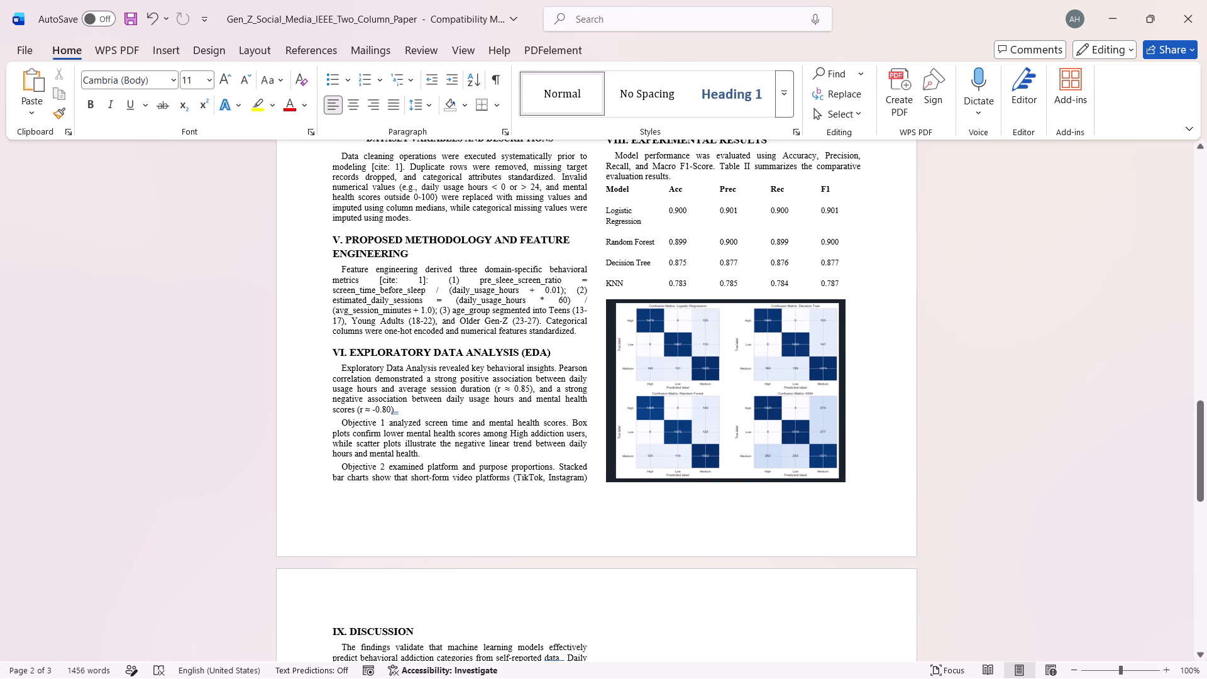
# Review the page layout around the new confusion matrices picture, from the Decision Tree figure through the discussion and conclusion to the references.
pyautogui.hscroll(1, 856, 433)
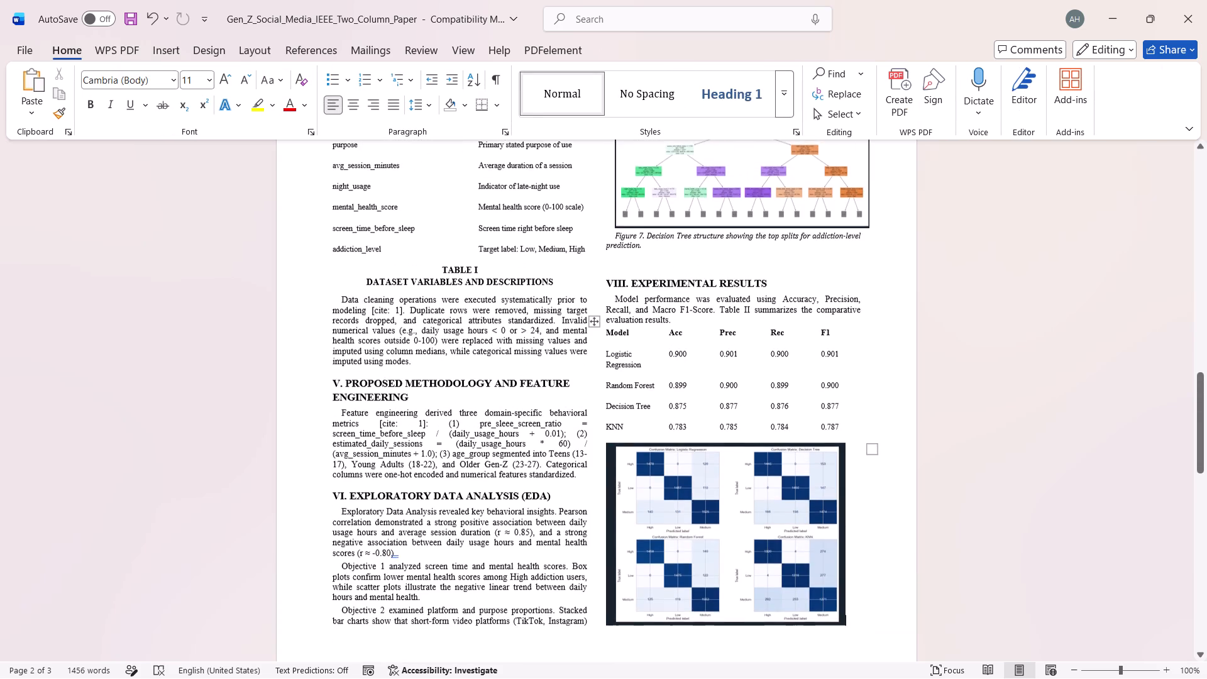
pyautogui.hscroll(1, 856, 433)
pyautogui.scroll(-1, 856, 433)
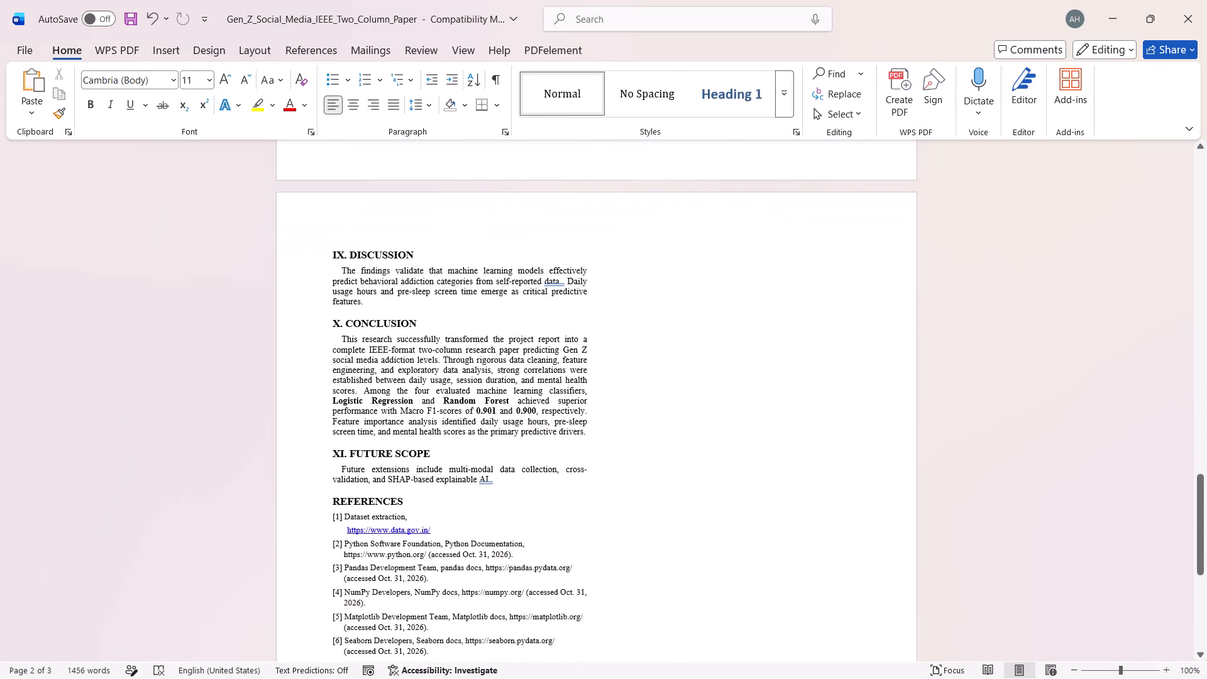
pyautogui.scroll(-1, 856, 433)
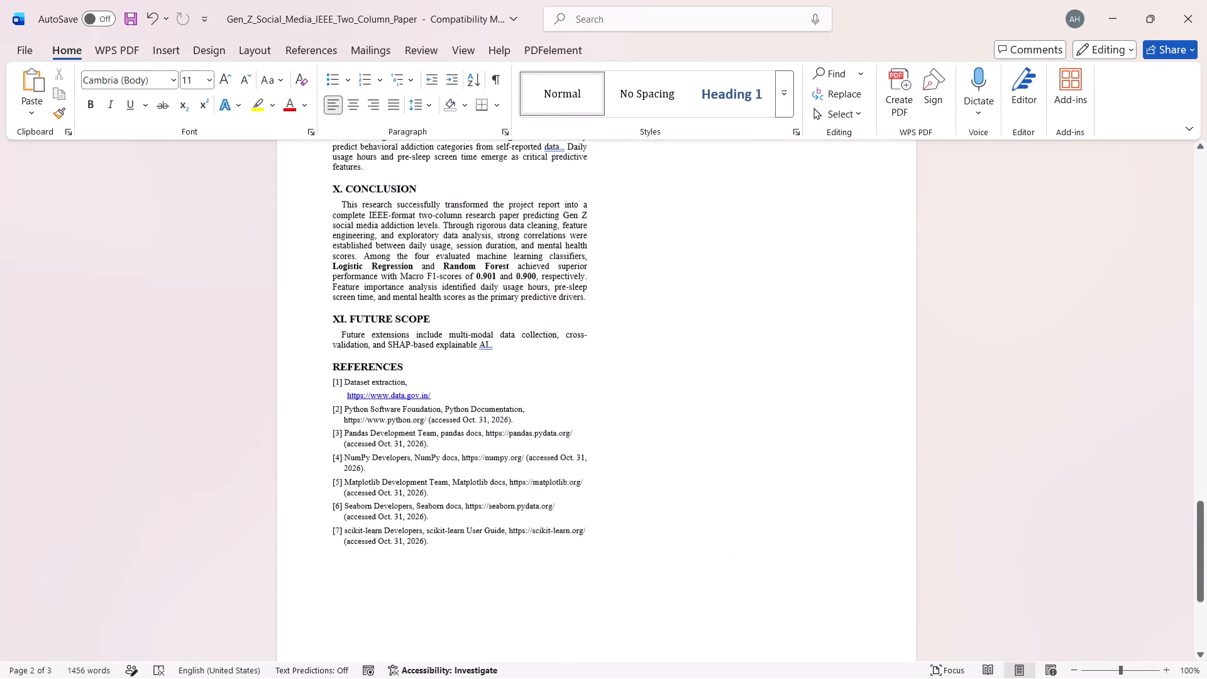
pyautogui.scroll(-1, 856, 433)
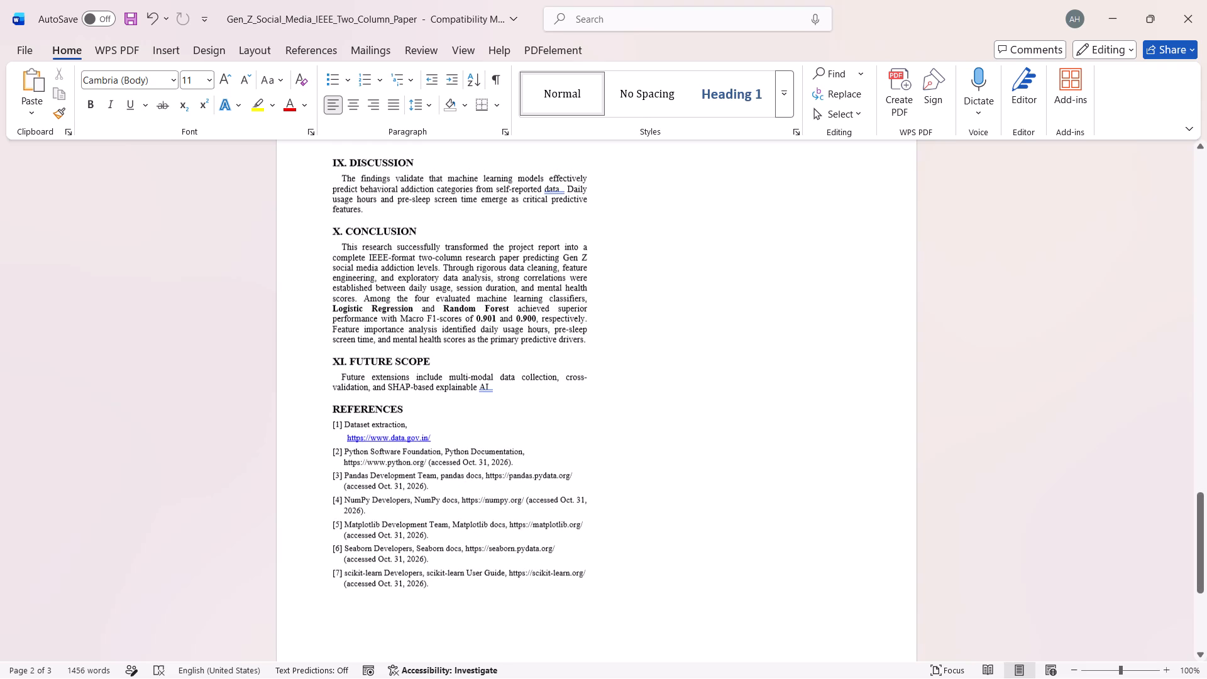
pyautogui.scroll(6, 856, 433)
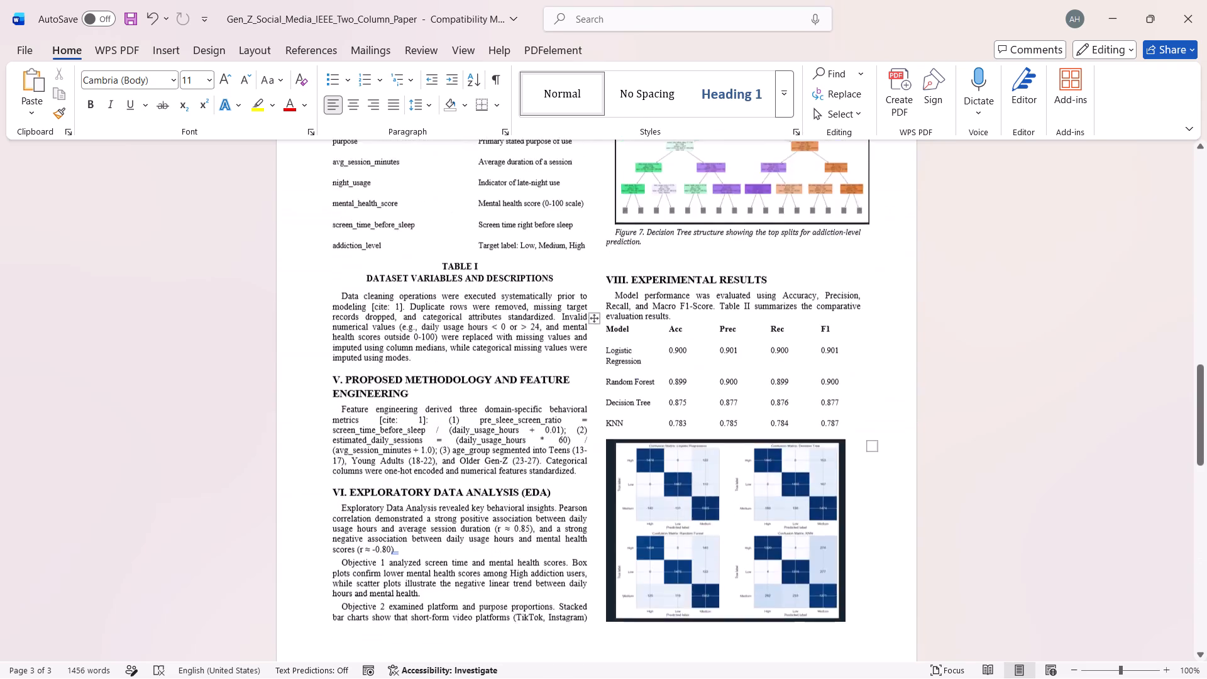
pyautogui.scroll(3, 856, 433)
pyautogui.scroll(-1, 856, 433)
pyautogui.scroll(1, 856, 433)
pyautogui.scroll(-1, 856, 433)
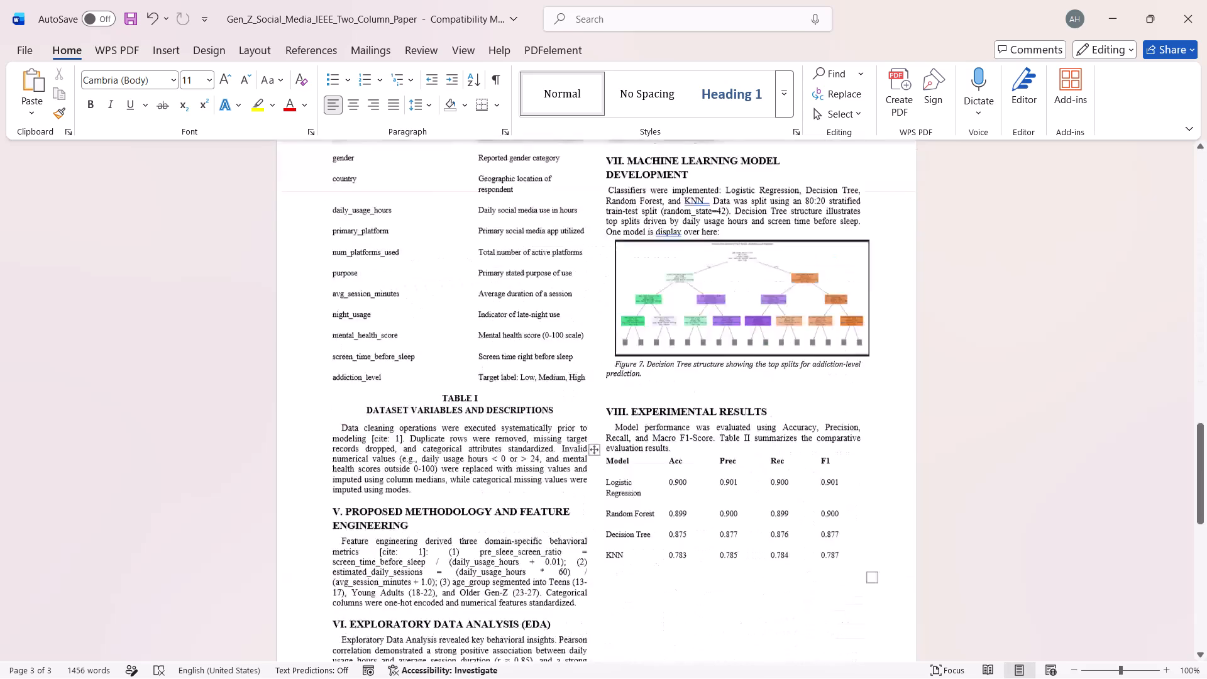
pyautogui.scroll(-1, 856, 433)
pyautogui.scroll(3, 856, 433)
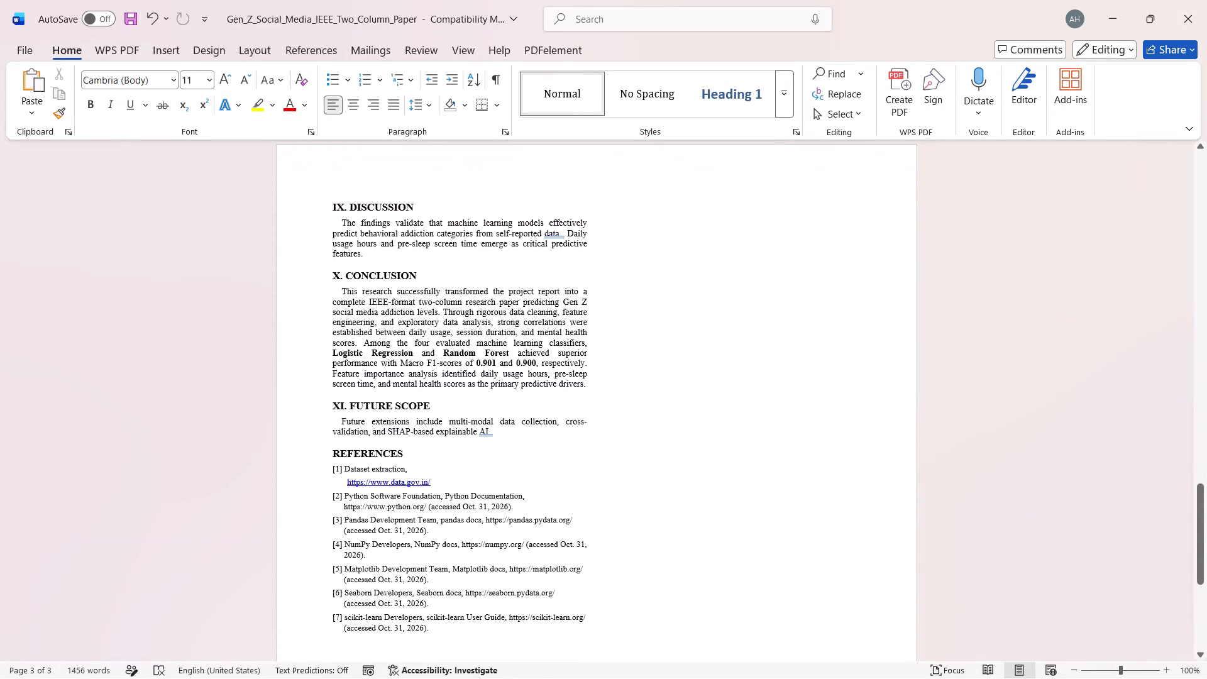
pyautogui.scroll(1, 856, 433)
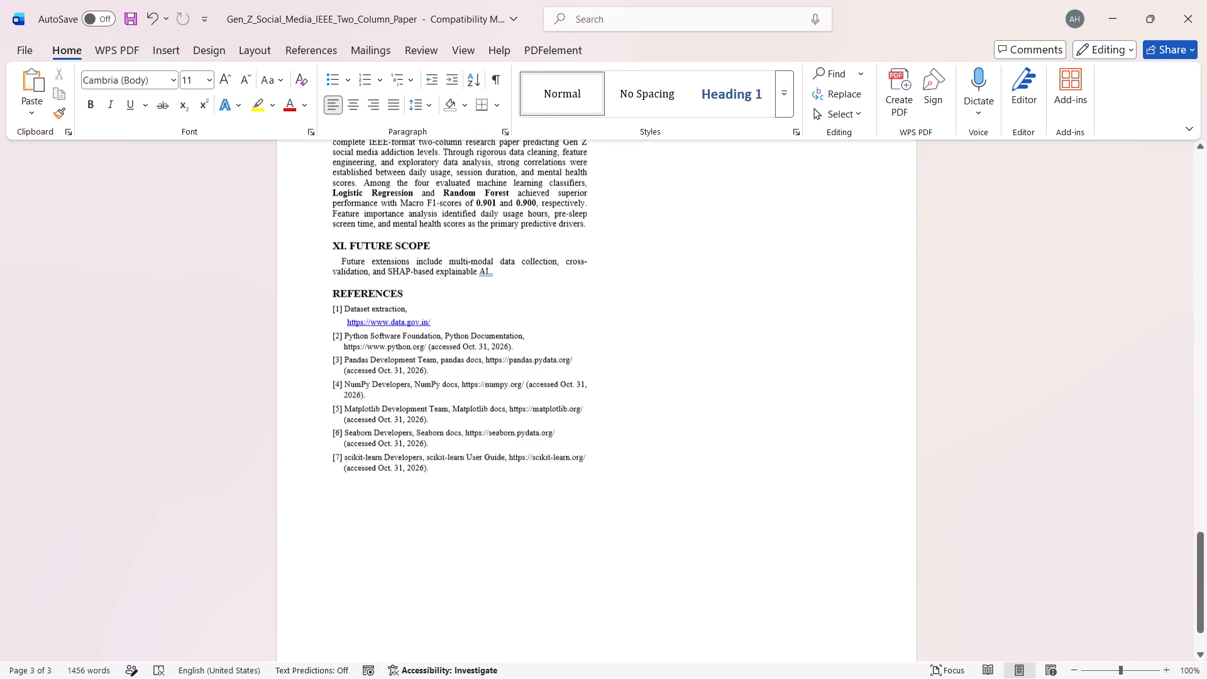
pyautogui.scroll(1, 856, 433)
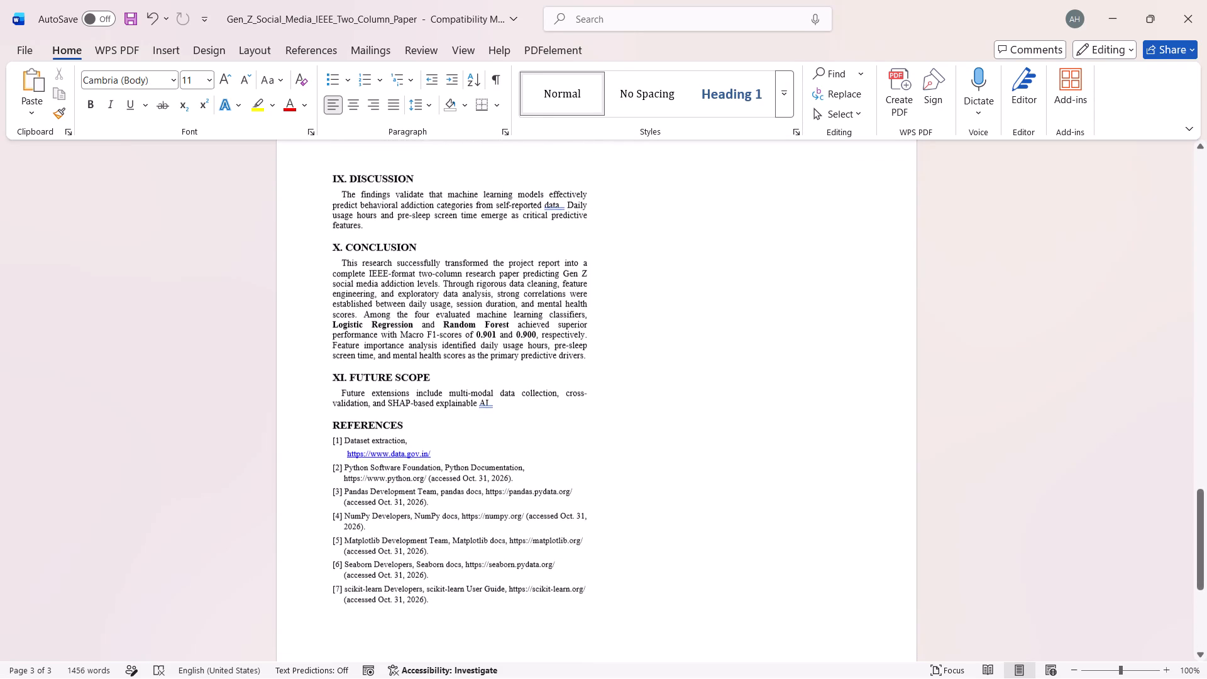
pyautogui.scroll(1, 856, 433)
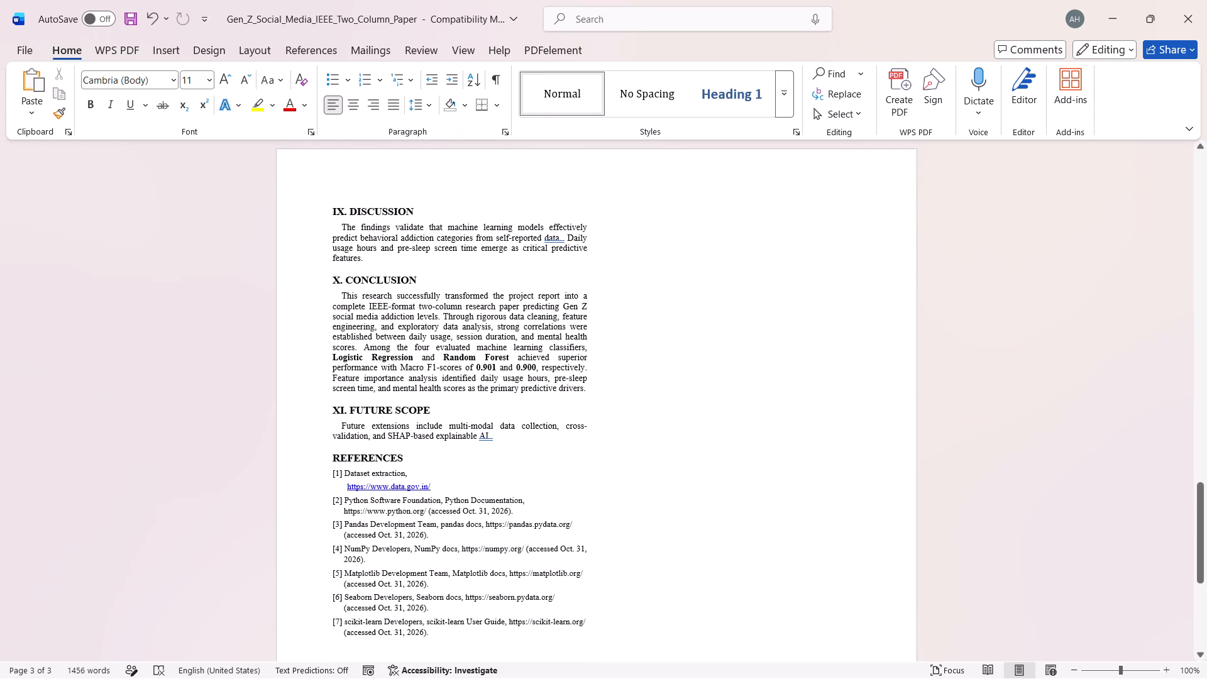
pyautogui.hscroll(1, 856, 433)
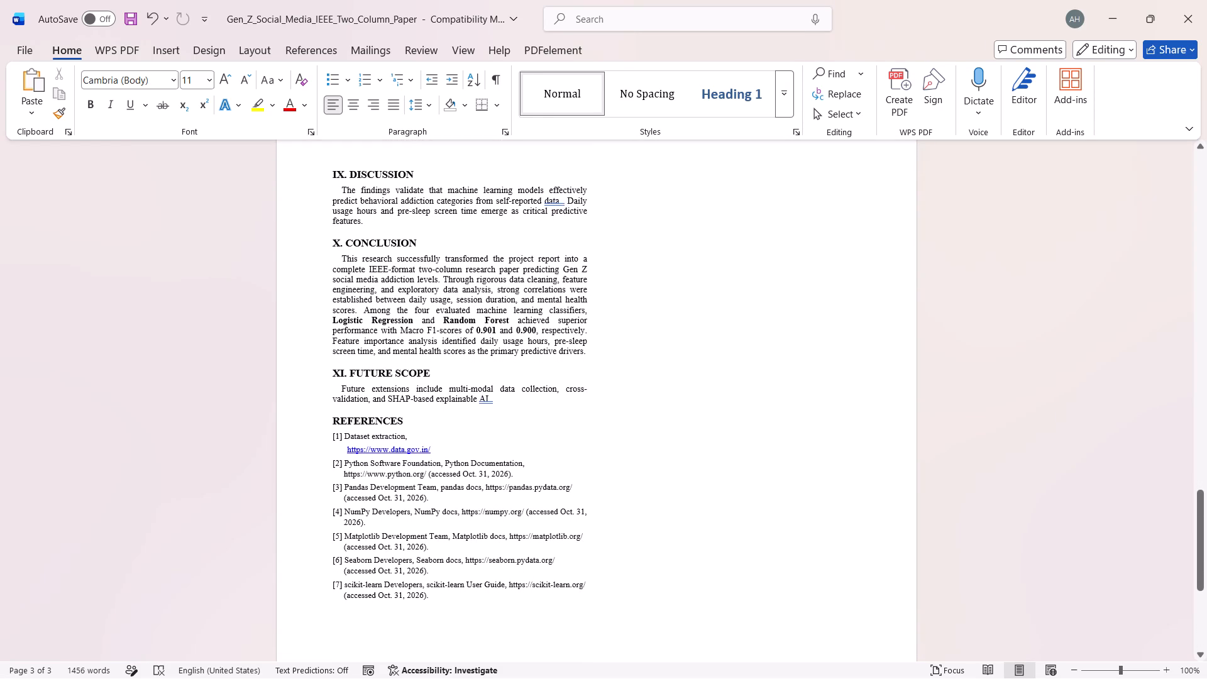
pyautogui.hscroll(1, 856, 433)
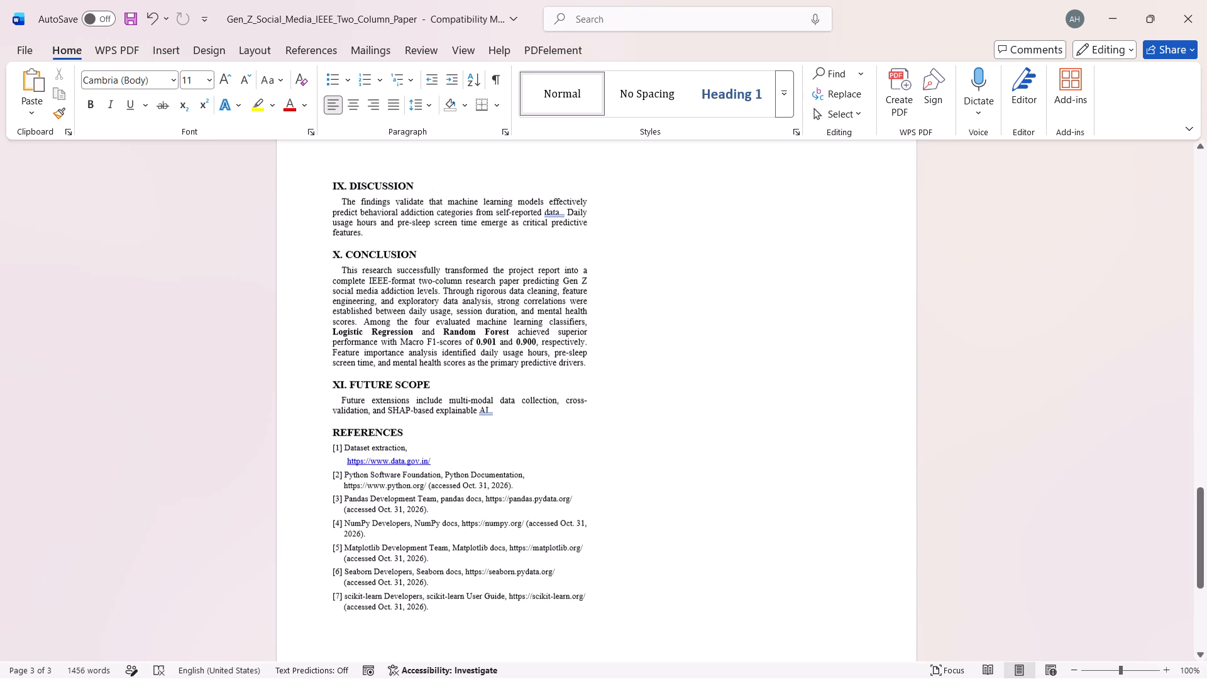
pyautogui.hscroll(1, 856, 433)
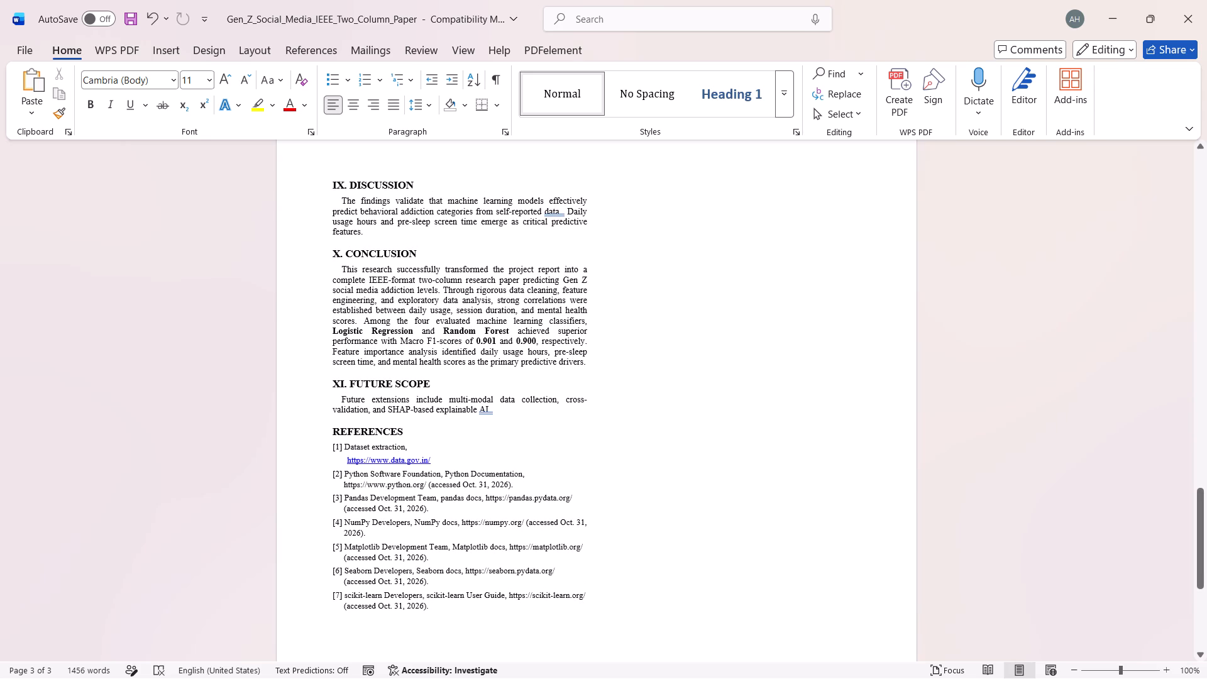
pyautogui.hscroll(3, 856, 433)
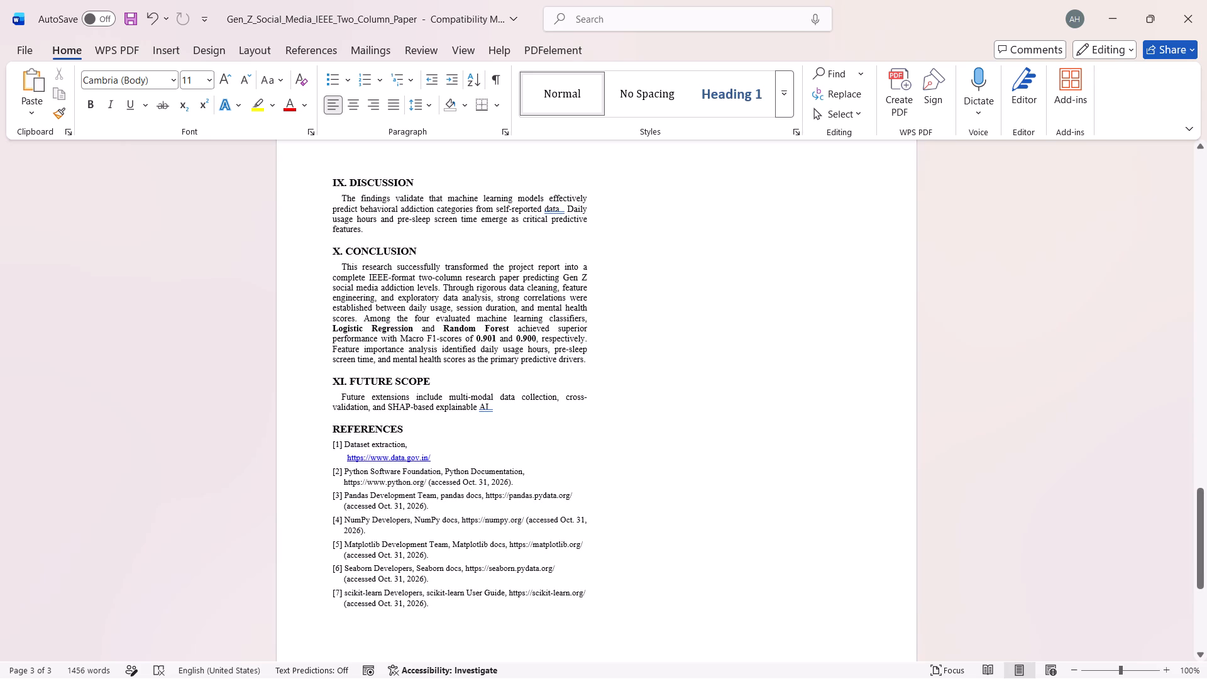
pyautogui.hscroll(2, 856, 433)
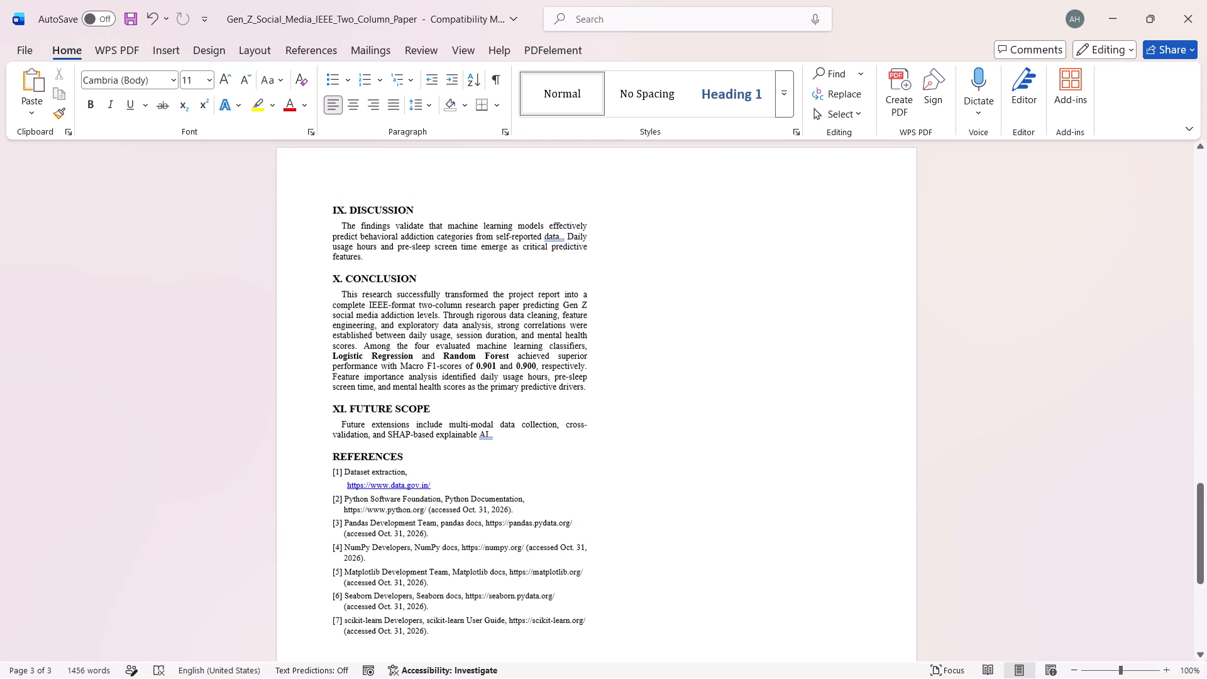
# Examine the two-column layout from the introduction through the experimental results and confusion matrices picture to the references.
pyautogui.scroll(4, 856, 433)
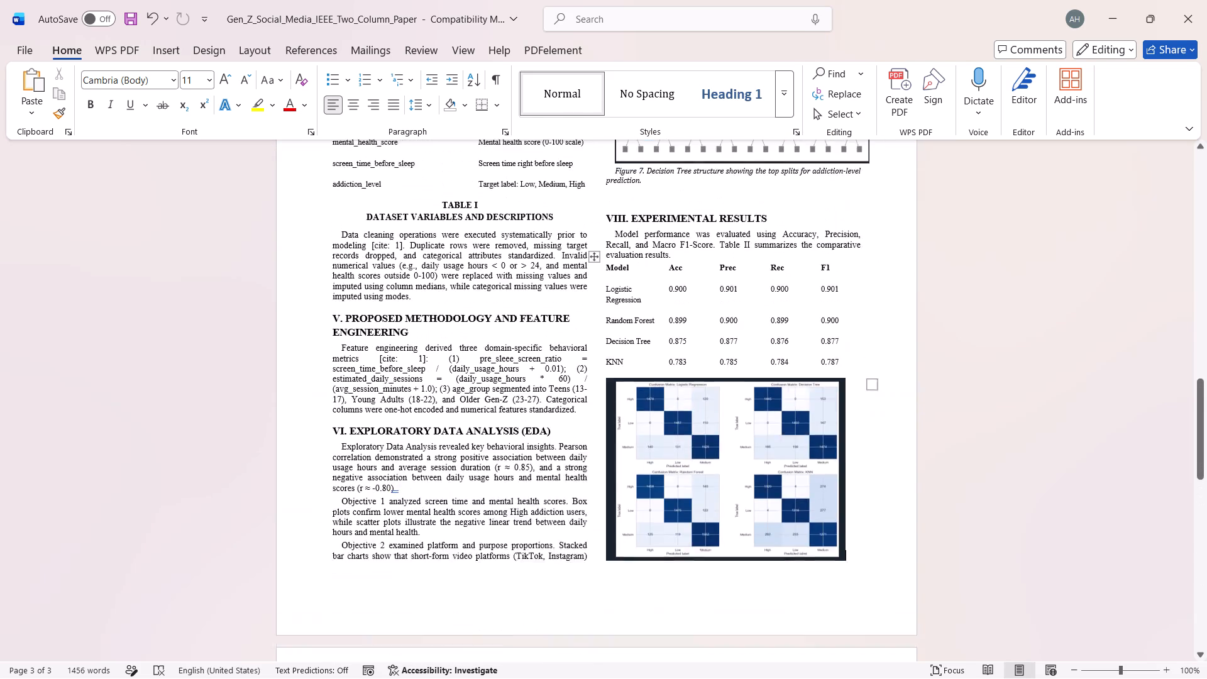
pyautogui.scroll(3, 856, 433)
pyautogui.scroll(-1, 856, 433)
pyautogui.scroll(1, 856, 433)
pyautogui.scroll(-1, 856, 433)
pyautogui.scroll(1, 856, 433)
pyautogui.scroll(-1, 856, 433)
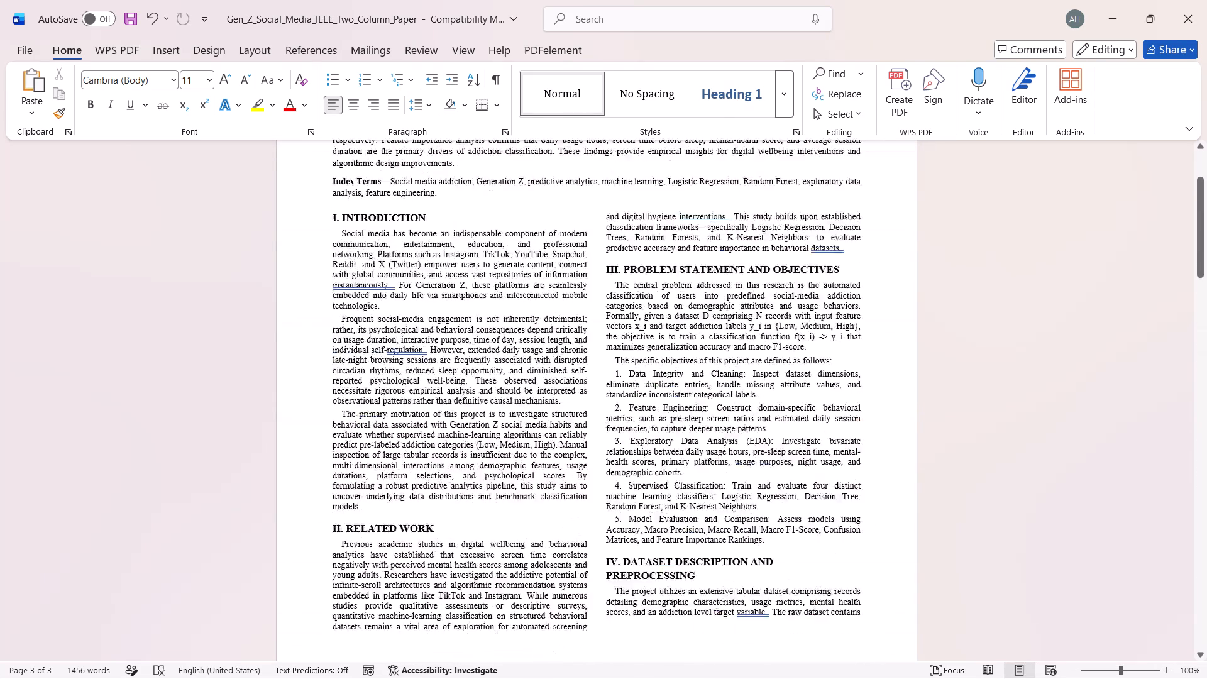
pyautogui.scroll(-3, 856, 433)
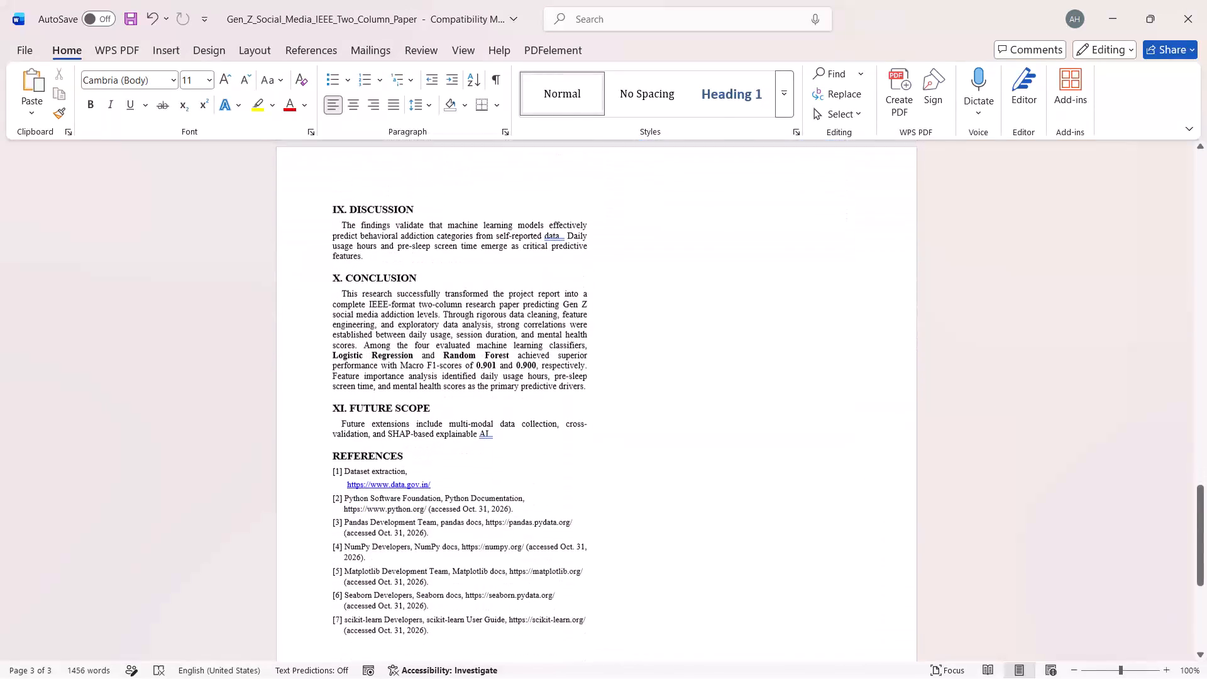
pyautogui.scroll(-1, 856, 433)
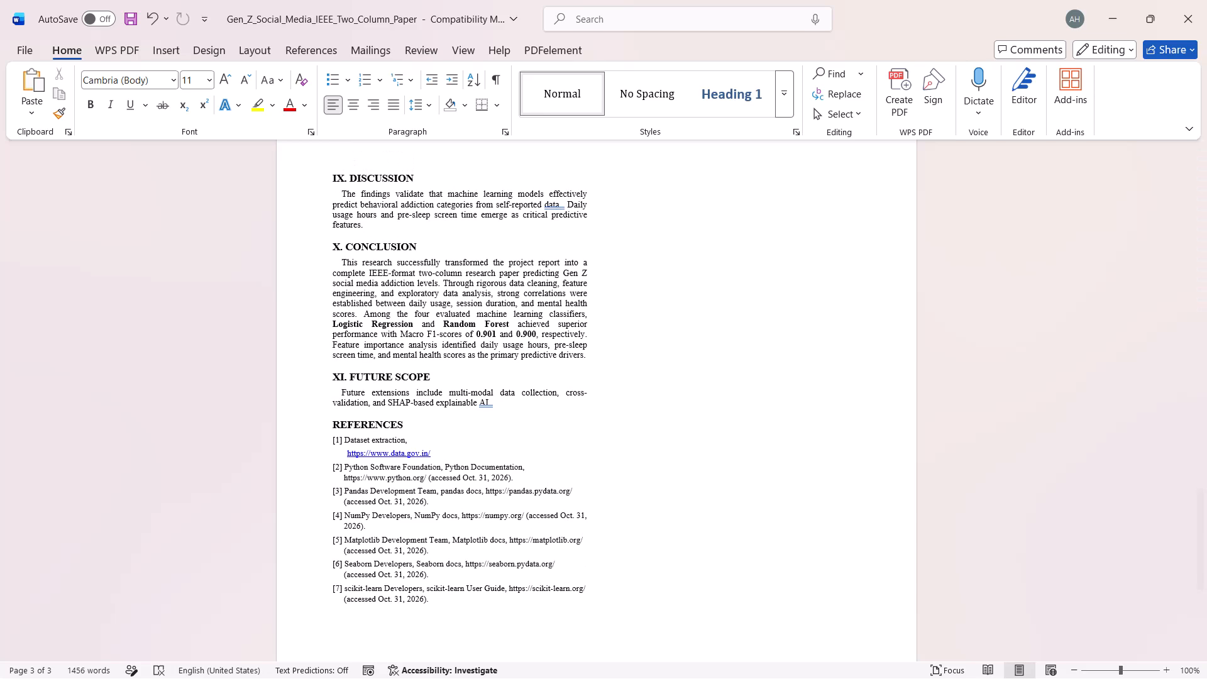
pyautogui.scroll(2, 749, 367)
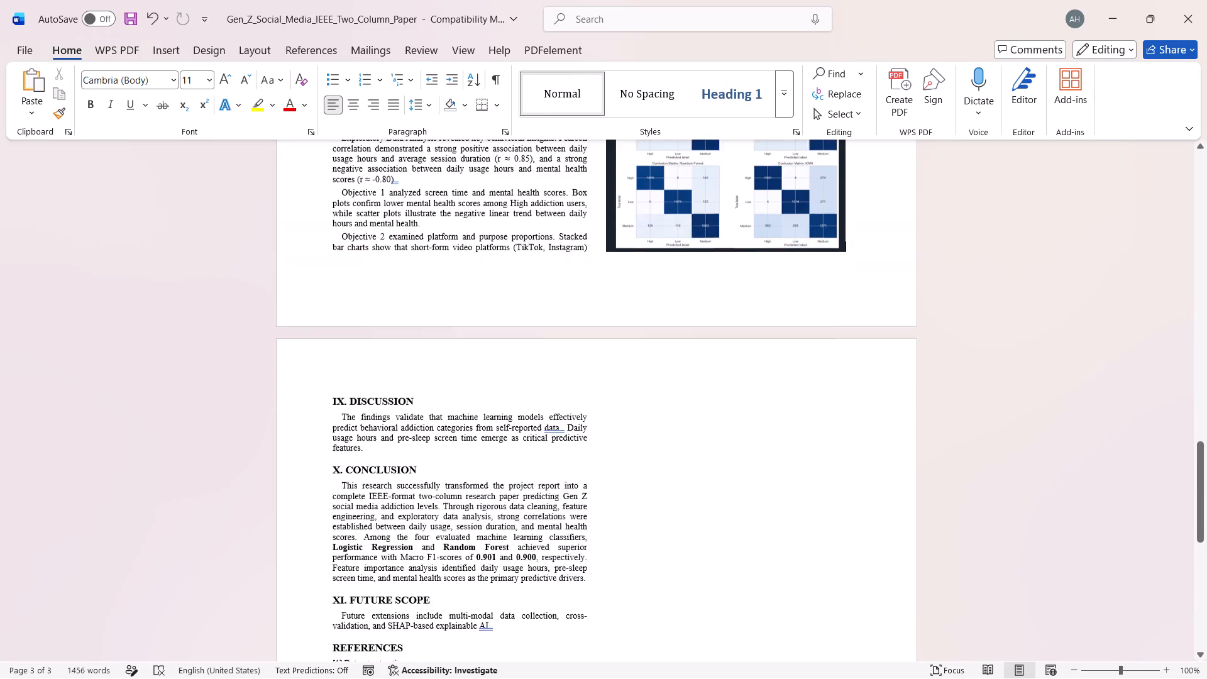
pyautogui.scroll(4, 749, 367)
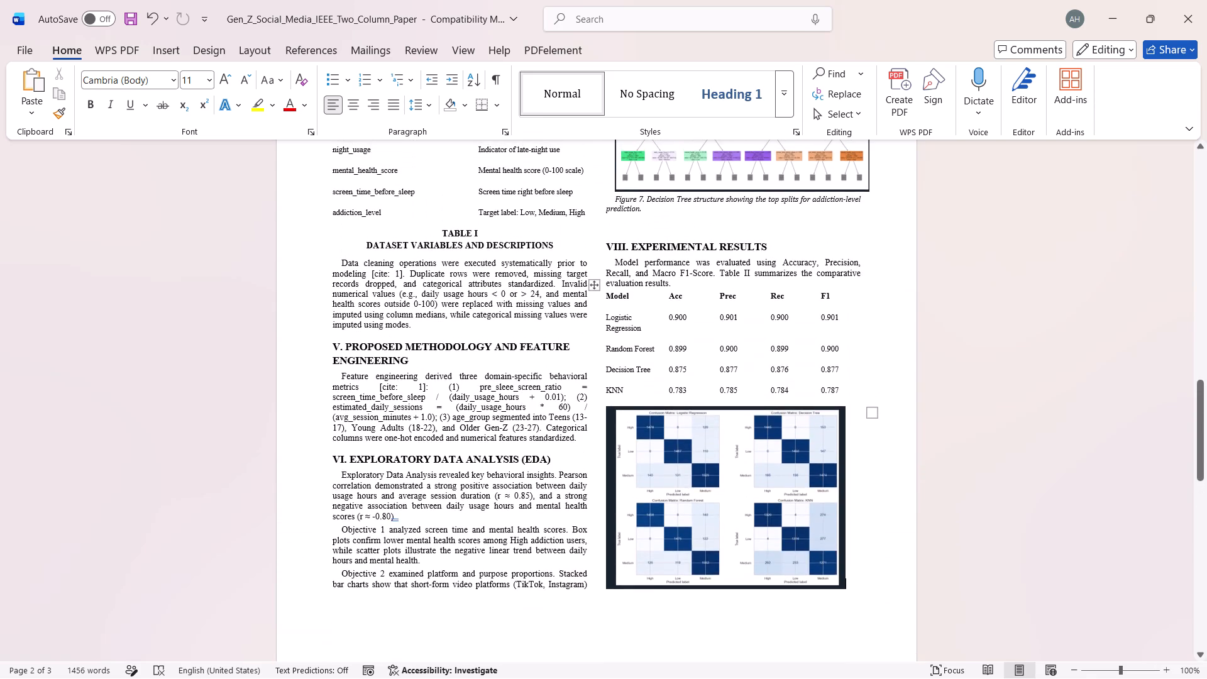
pyautogui.scroll(3, 749, 367)
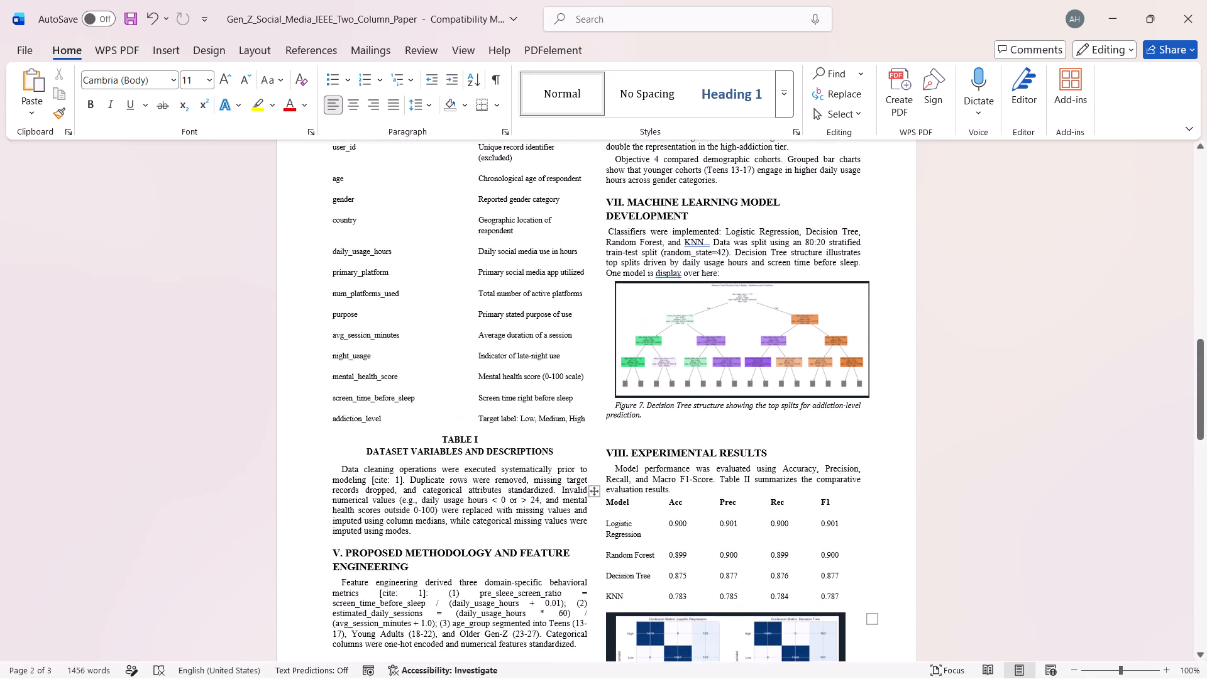
pyautogui.scroll(-4, 749, 367)
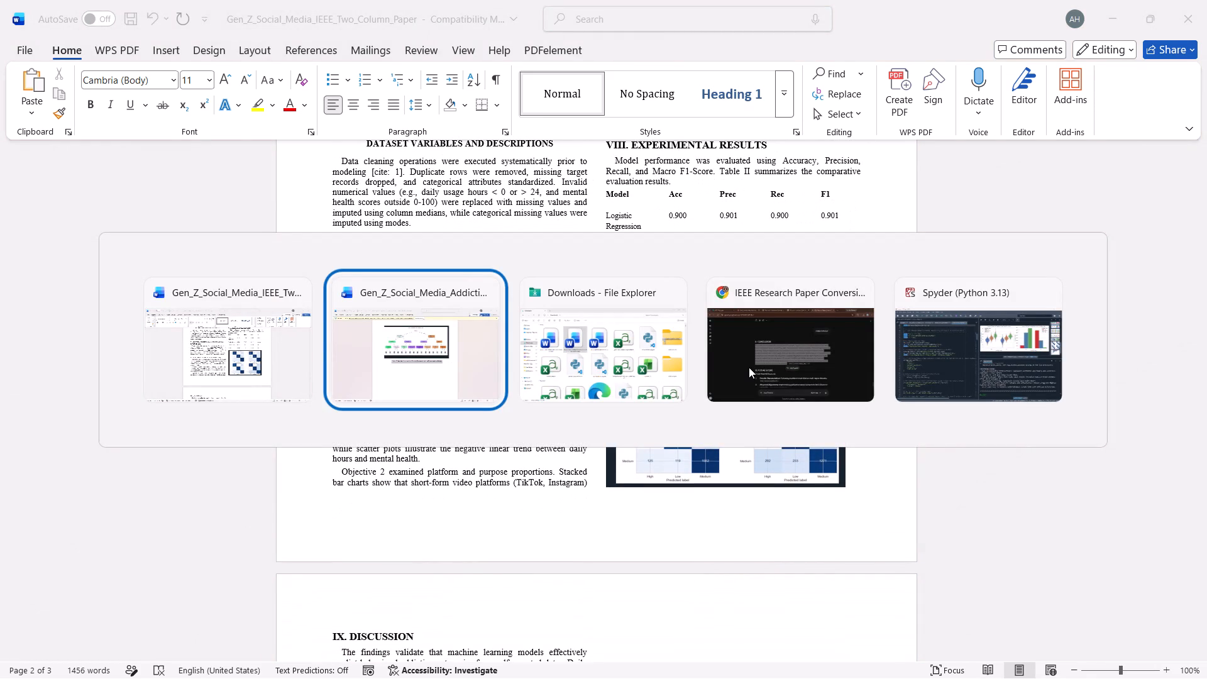
# Copy the Figure 9 confusion matrices caption from the final report into the IEEE paper, directly below the confusion matrices picture.
pyautogui.click(715, 500)
pyautogui.scroll(1, 715, 500)
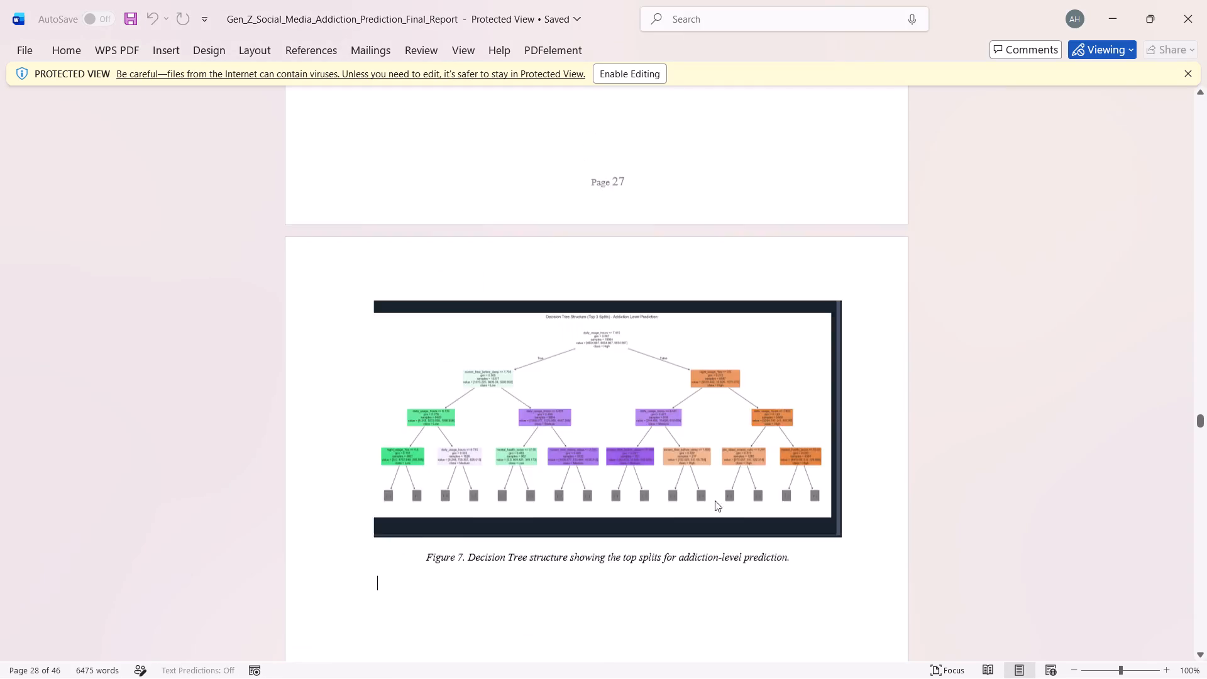
pyautogui.scroll(3, 715, 500)
pyautogui.scroll(-1, 715, 500)
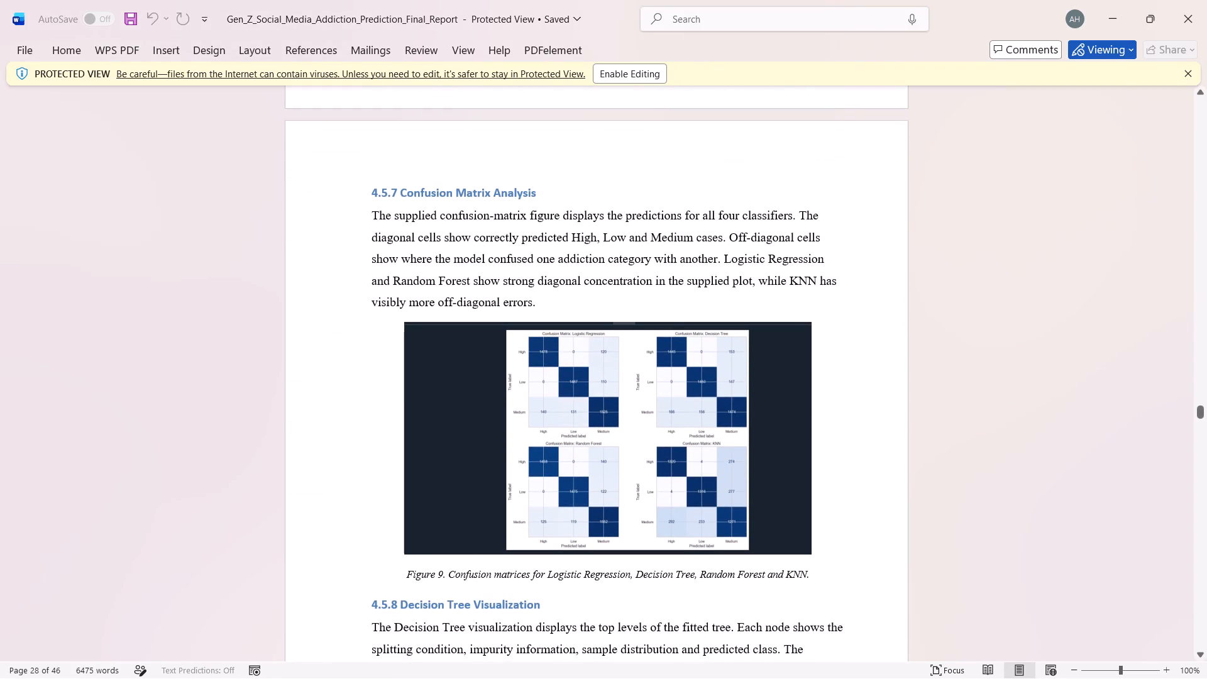
pyautogui.doubleClick(449, 575)
pyautogui.doubleClick(449, 575)
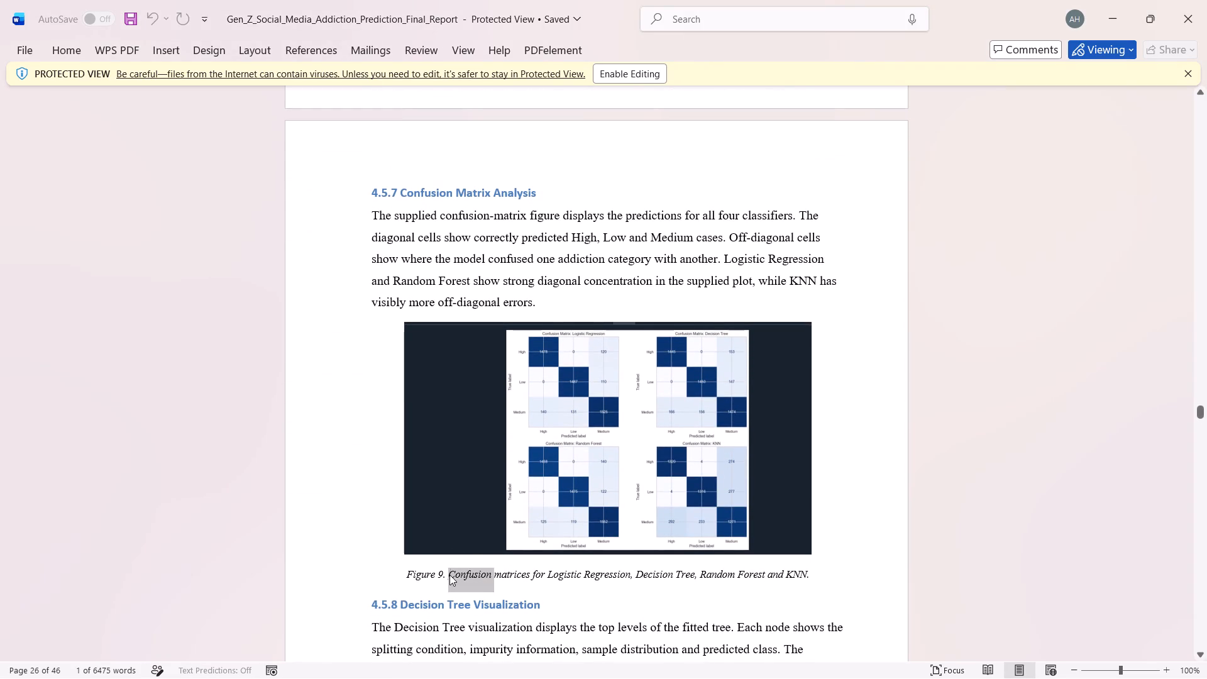
pyautogui.doubleClick(449, 575)
pyautogui.click(449, 575)
pyautogui.doubleClick(449, 575)
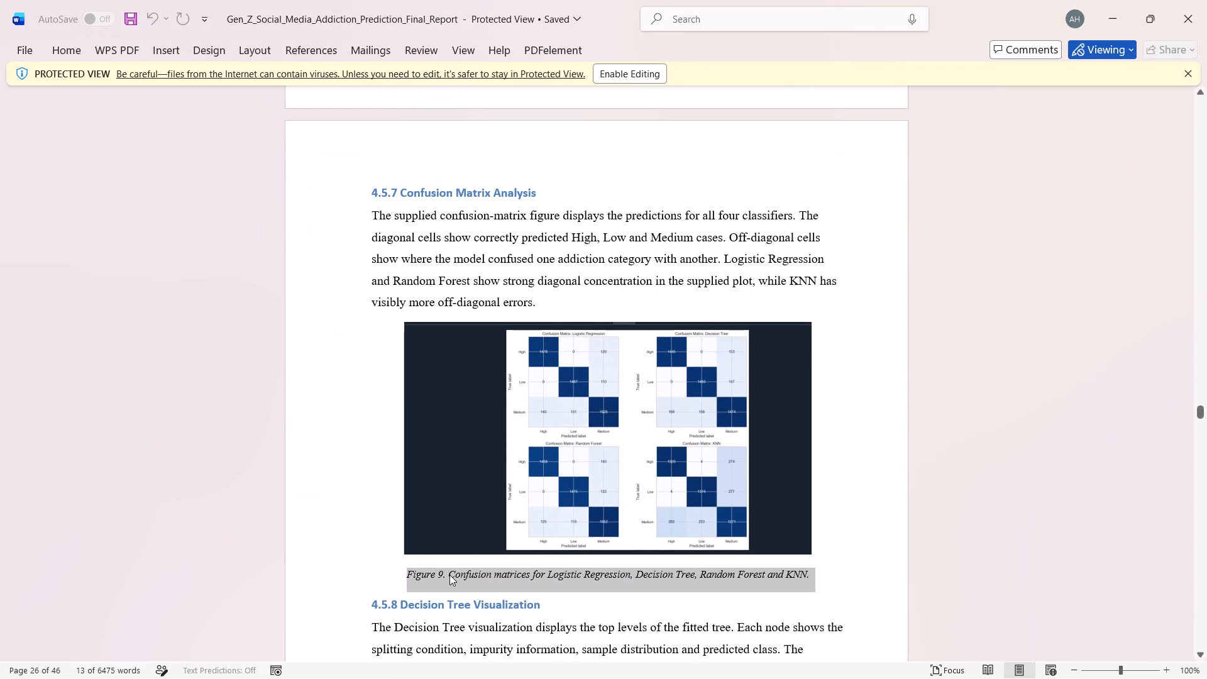
pyautogui.hotkey('ctrl', 'c')
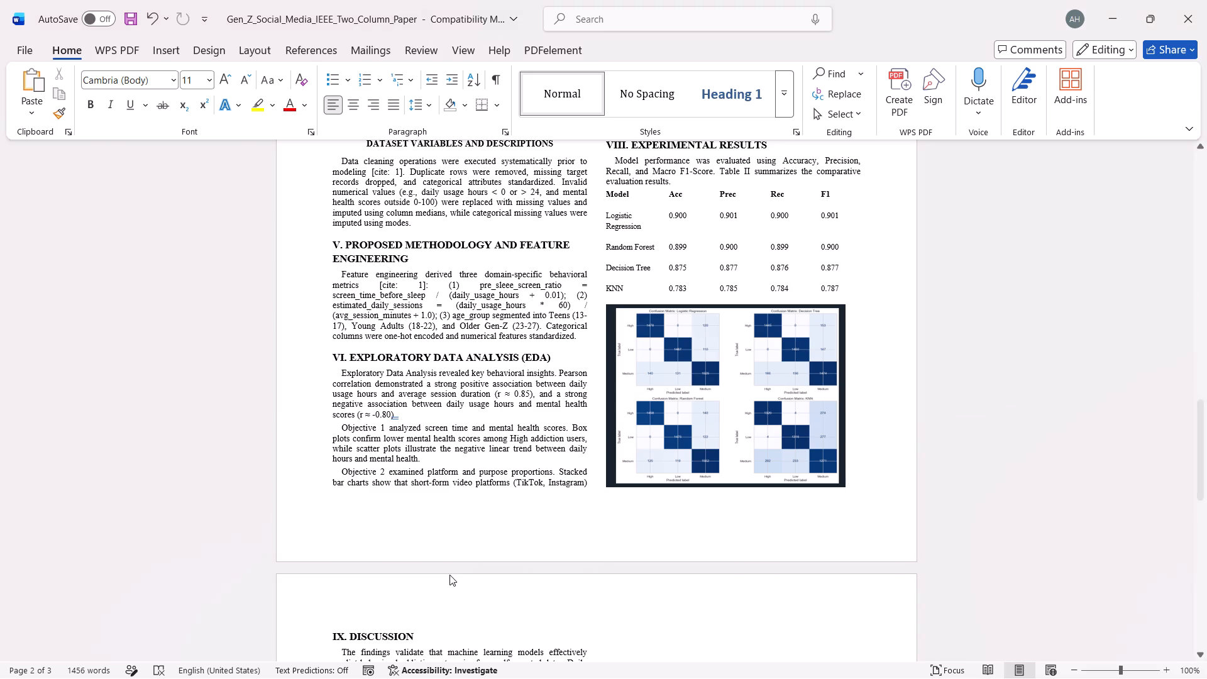
pyautogui.click(690, 501)
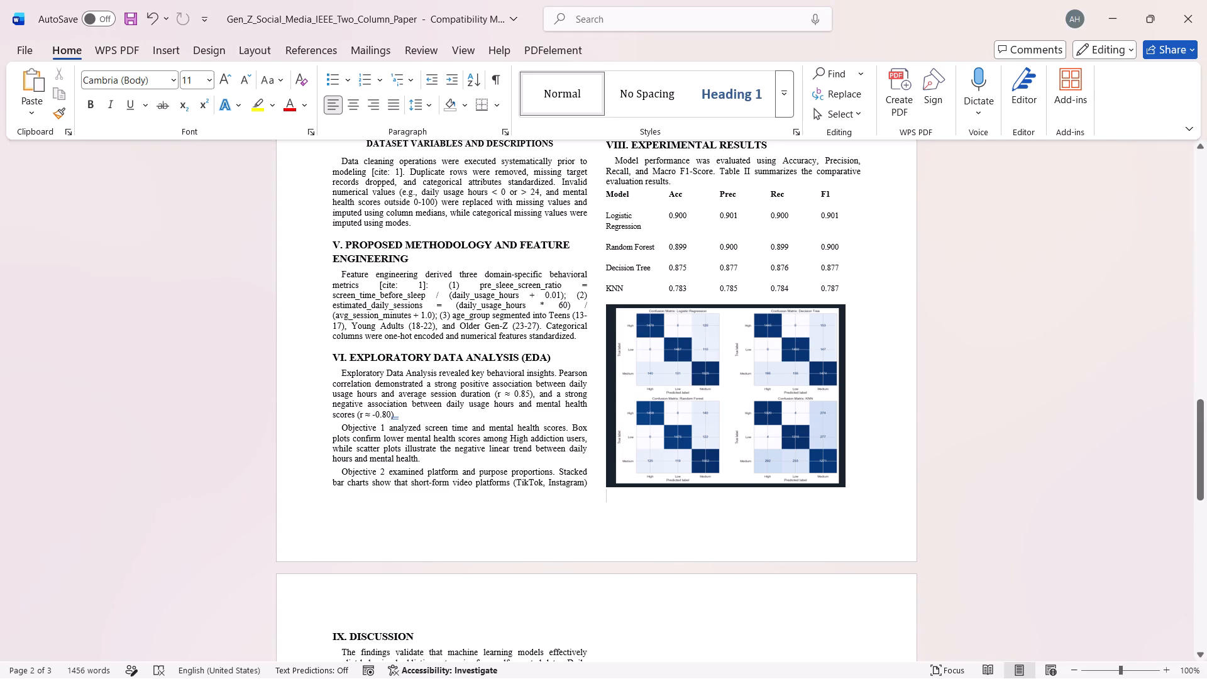
pyautogui.hotkey('ctrl', 'v')
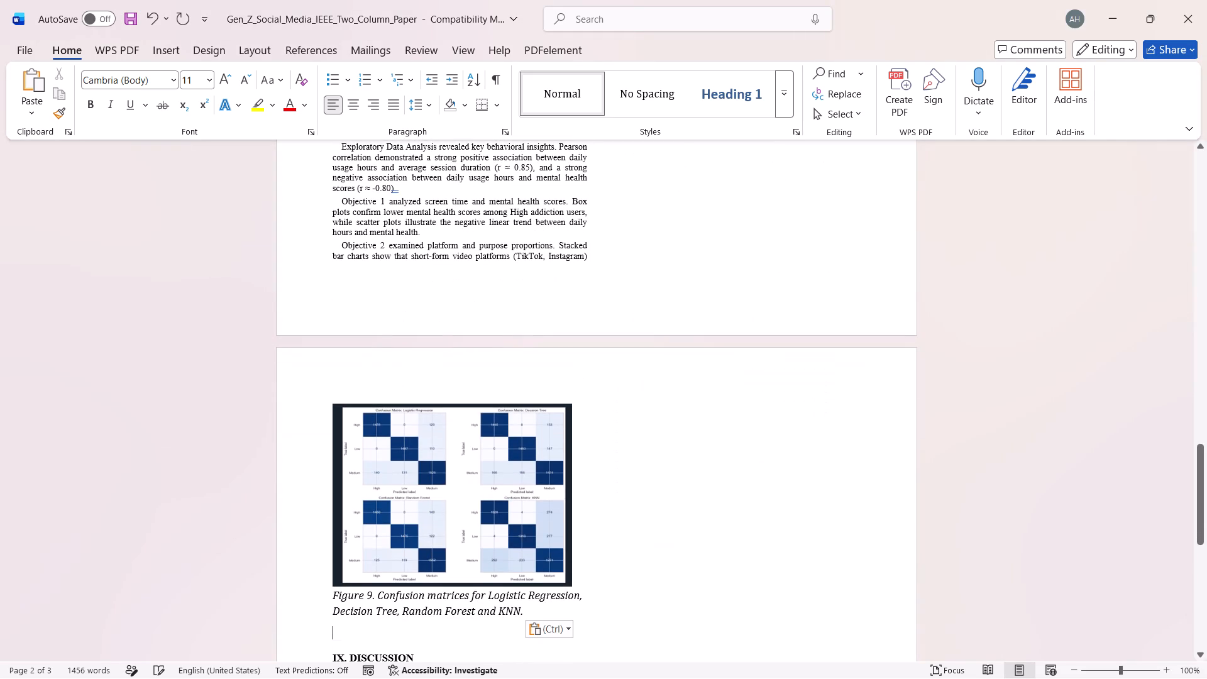
# Set the pasted Figure 9 caption's font size to 7.5.
pyautogui.moveTo(526, 613); pyautogui.dragTo(371, 602)
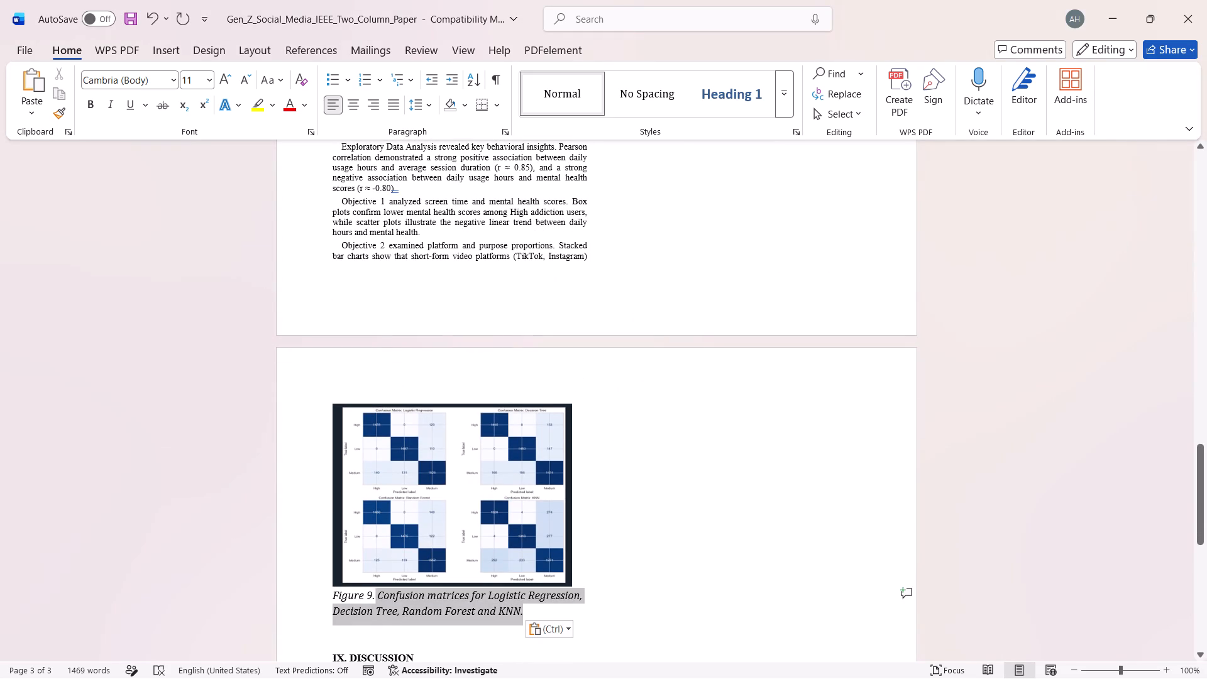
pyautogui.moveTo(371, 602); pyautogui.dragTo(338, 597)
pyautogui.click(214, 84)
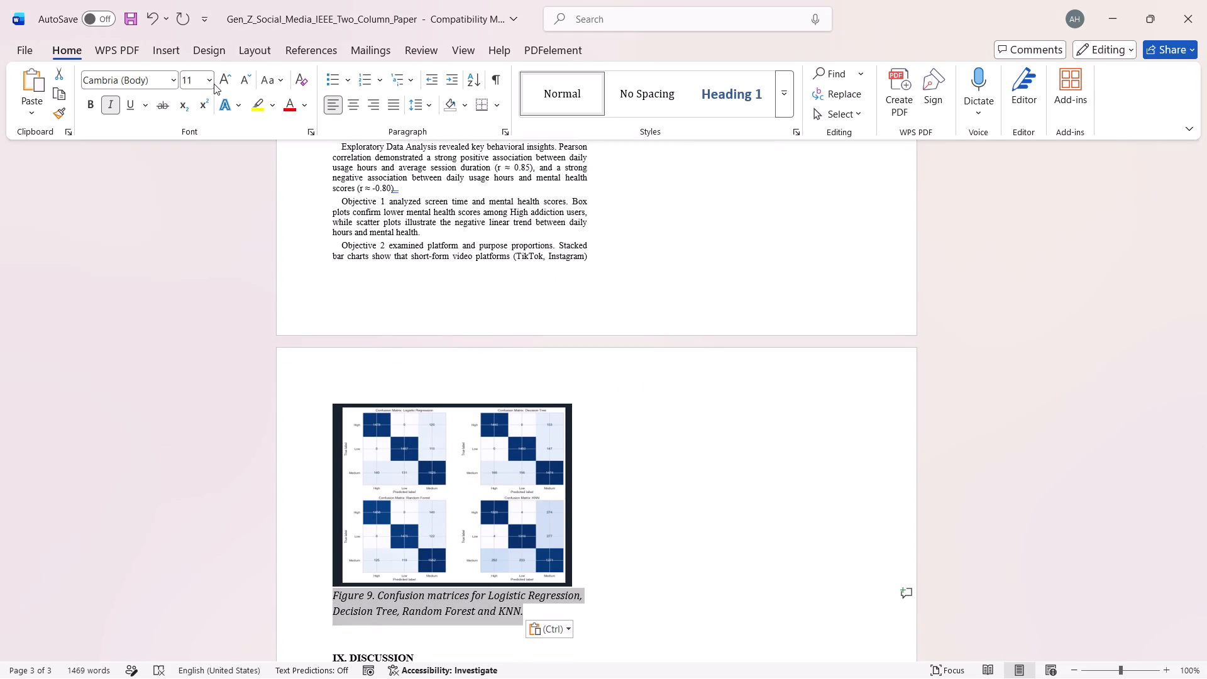
pyautogui.click(209, 82)
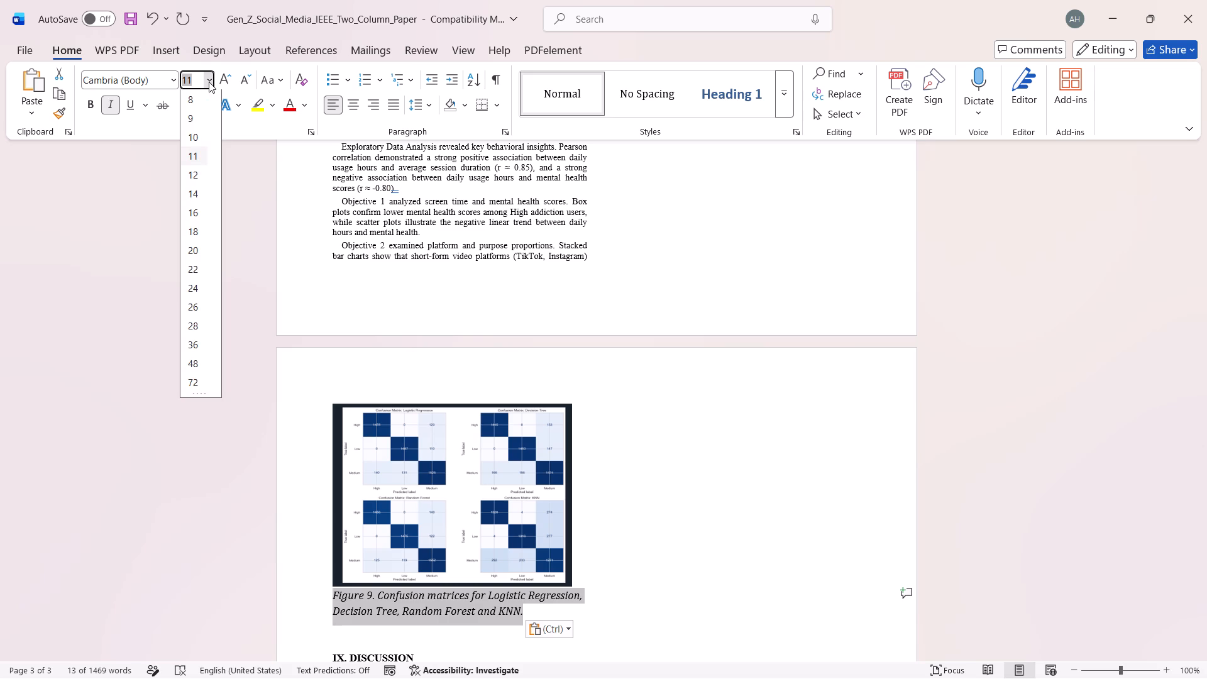
pyautogui.write('7.5')
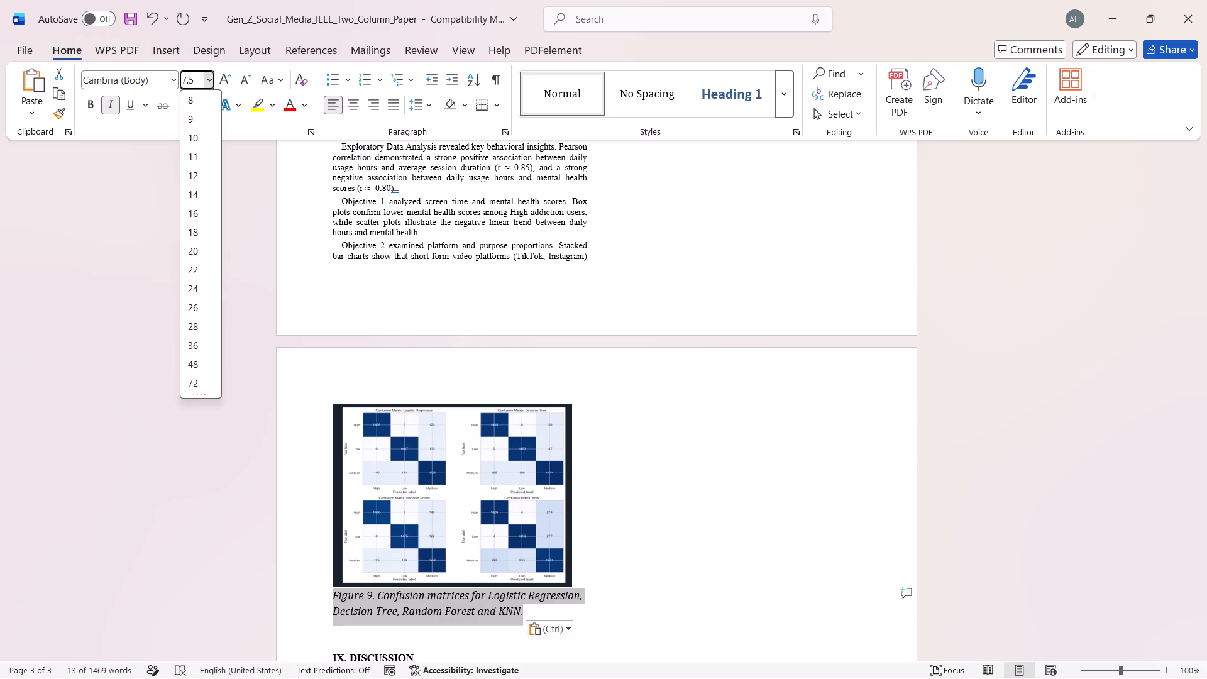
pyautogui.press('Return')
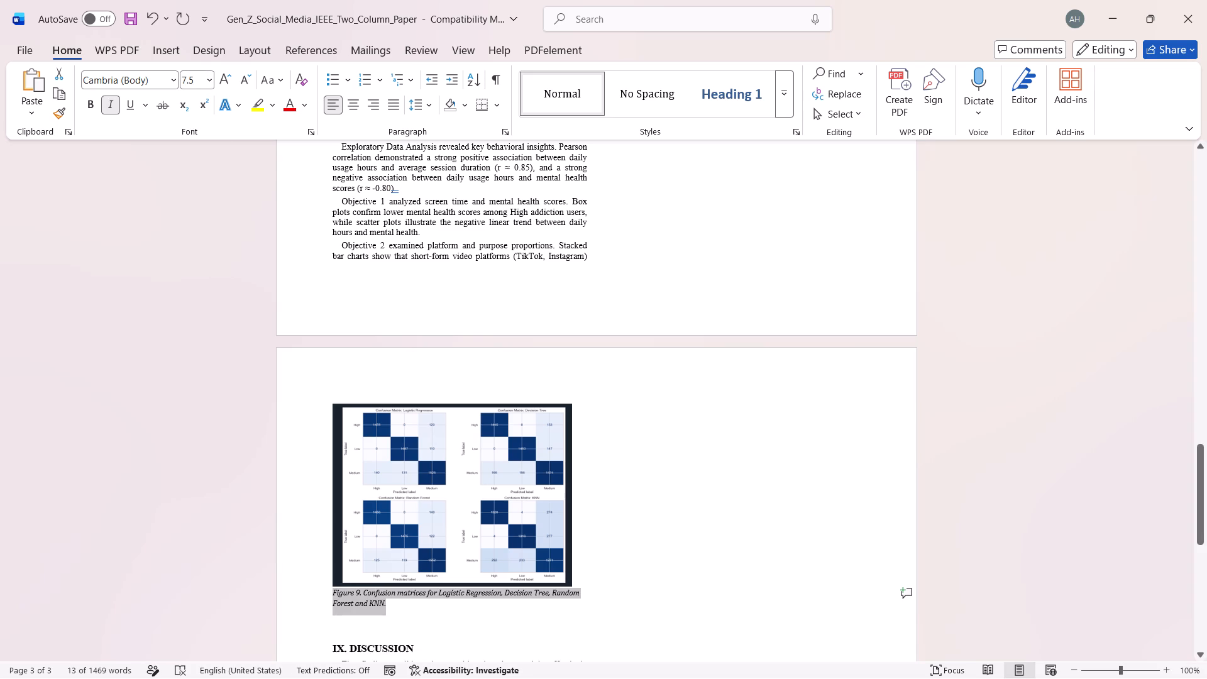
# Shrink the confusion matrices picture to about half the column width so it fits with its caption below the section VIII results table.
pyautogui.click(325, 405)
pyautogui.press('BackSpace')
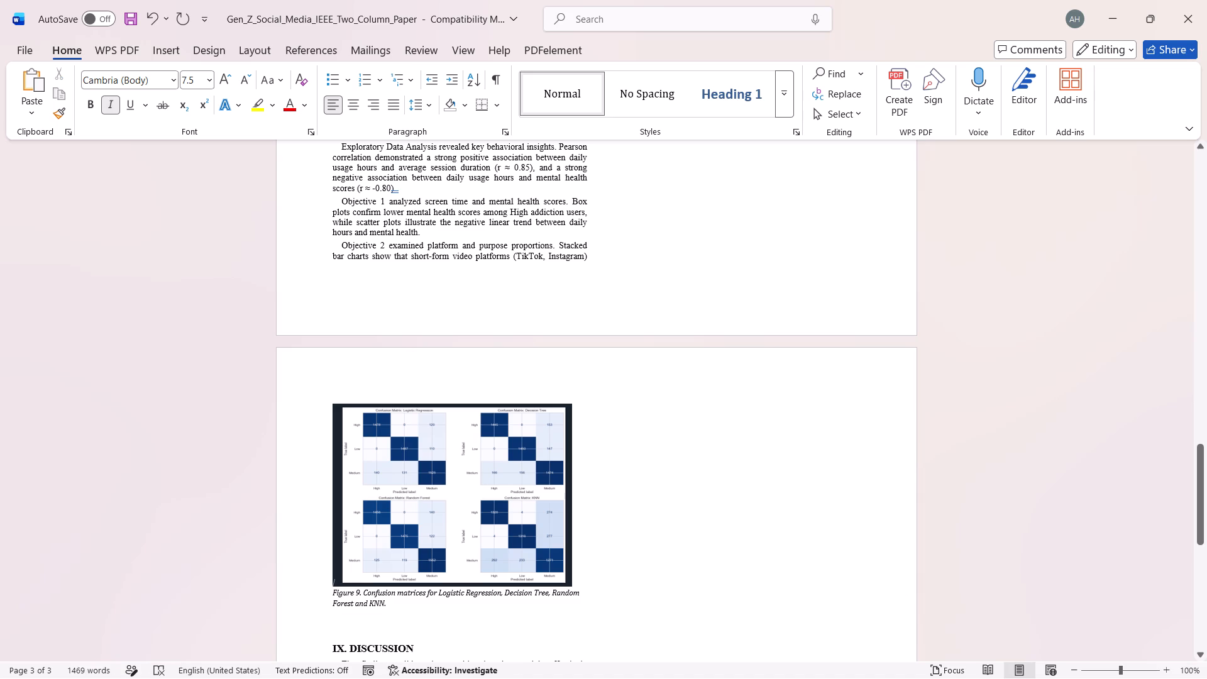
pyautogui.click(532, 555)
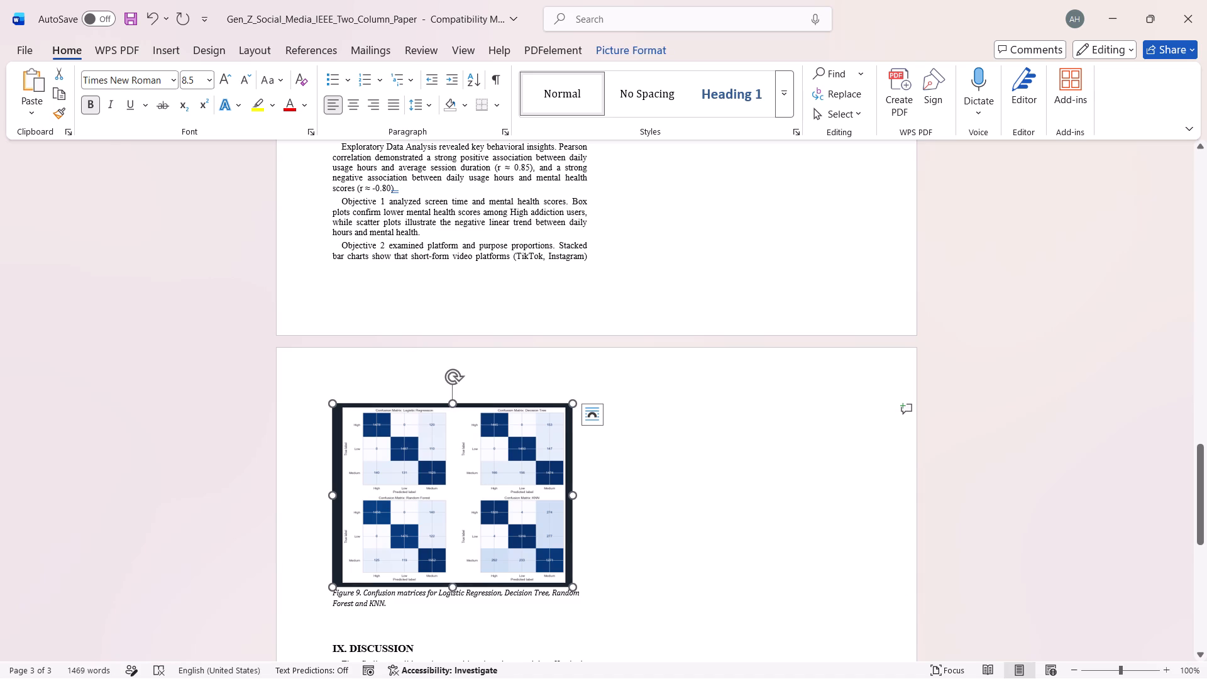
pyautogui.moveTo(571, 585); pyautogui.dragTo(446, 499)
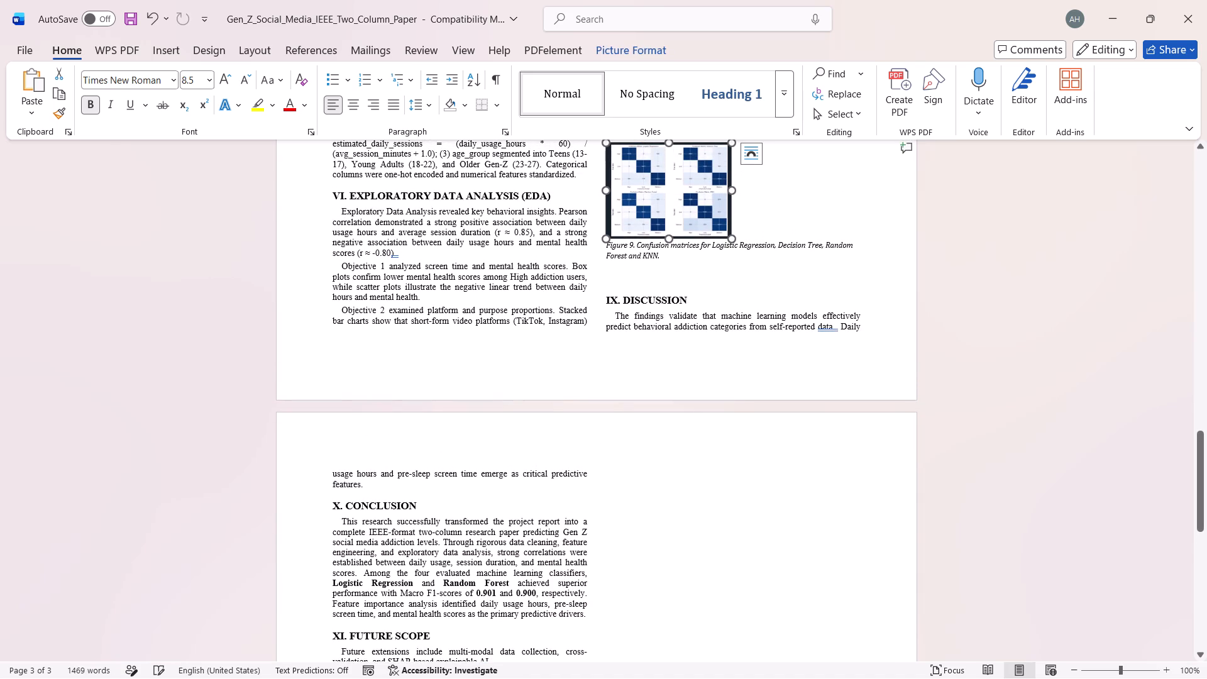
# Resize the confusion matrices picture to about four-fifths of the column width, making it taller while keeping its caption on the same page.
pyautogui.scroll(1, 774, 277)
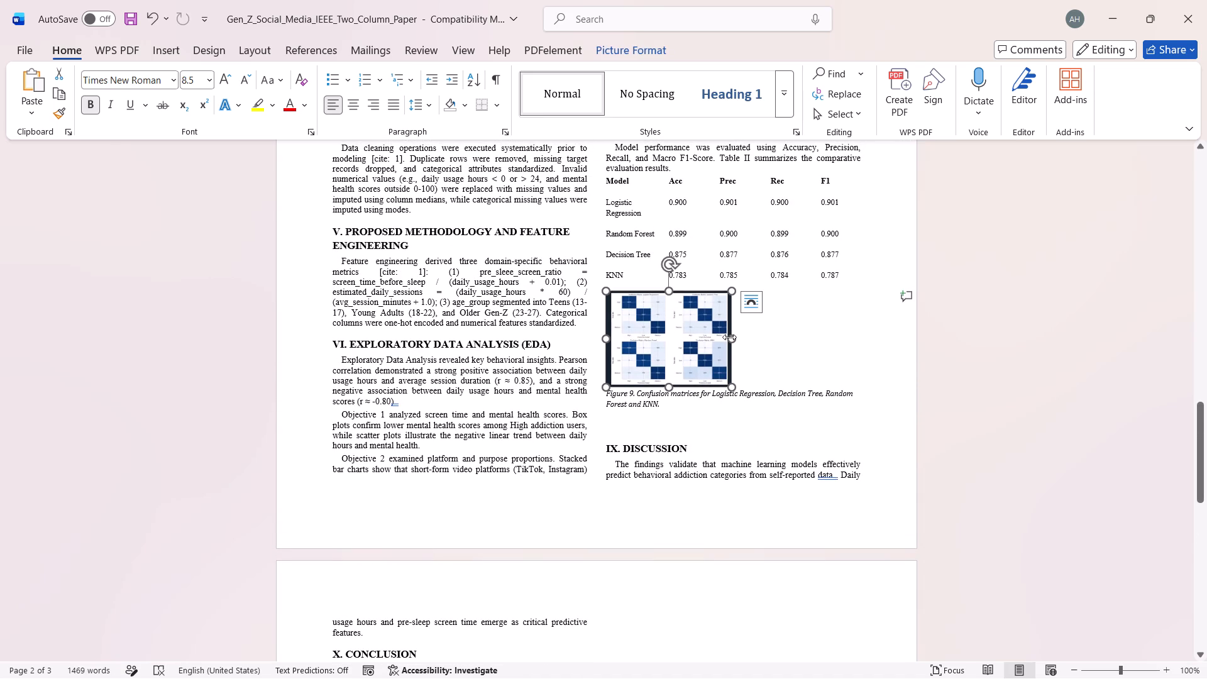
pyautogui.moveTo(730, 337); pyautogui.dragTo(847, 334)
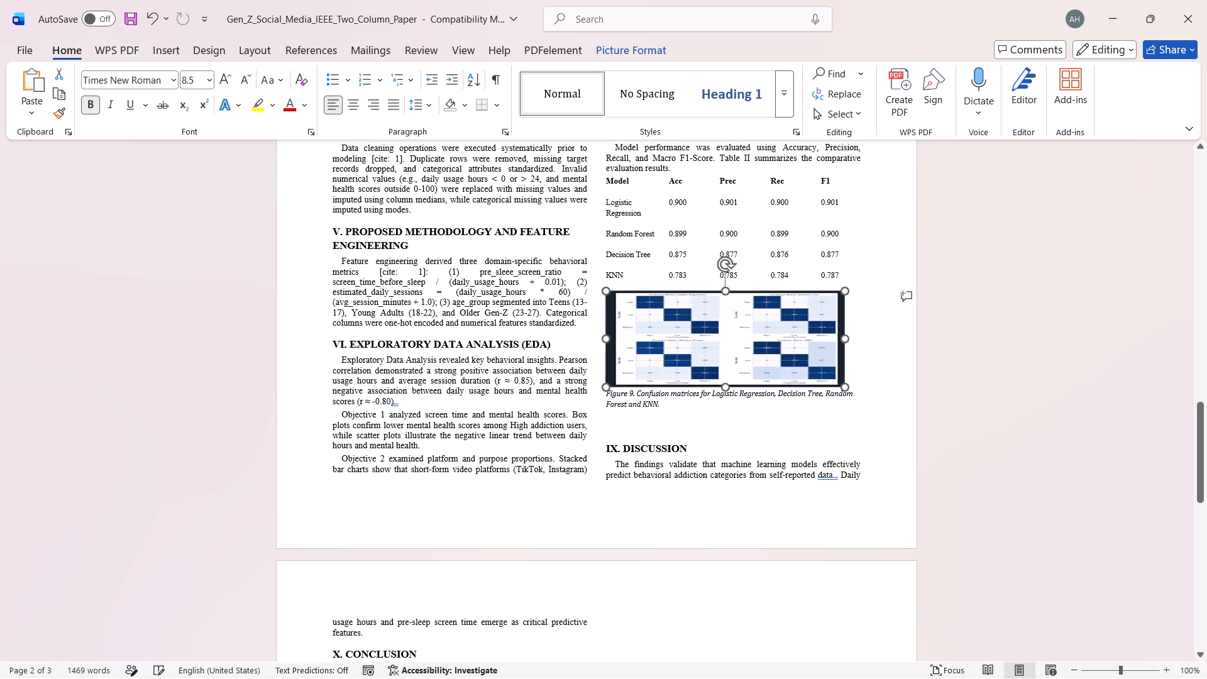
pyautogui.moveTo(845, 386); pyautogui.dragTo(860, 437)
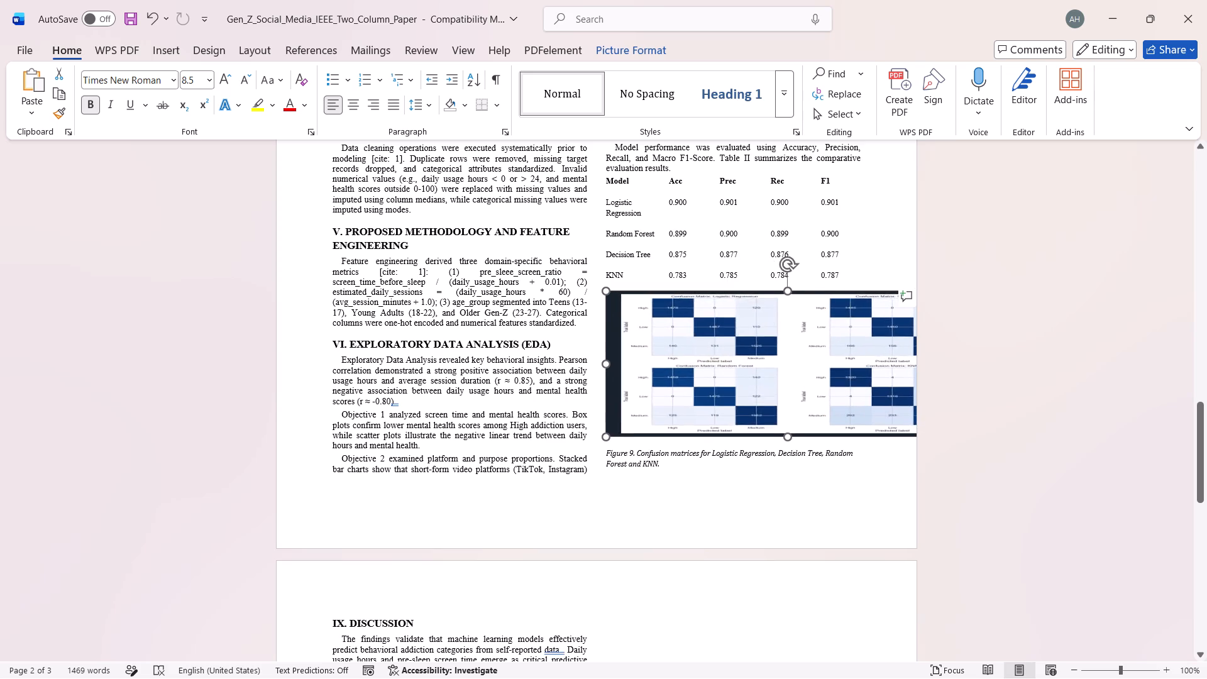
pyautogui.moveTo(860, 437); pyautogui.dragTo(787, 383)
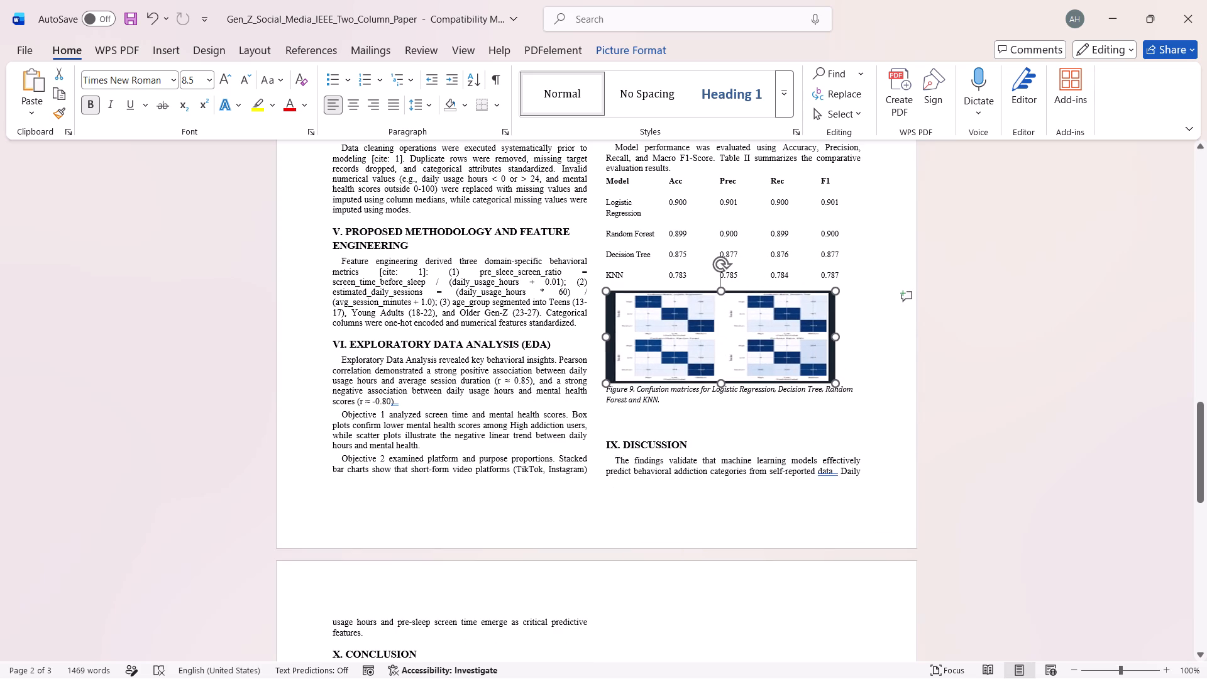
pyautogui.moveTo(833, 339); pyautogui.dragTo(733, 346)
pyautogui.moveTo(731, 382); pyautogui.dragTo(816, 404)
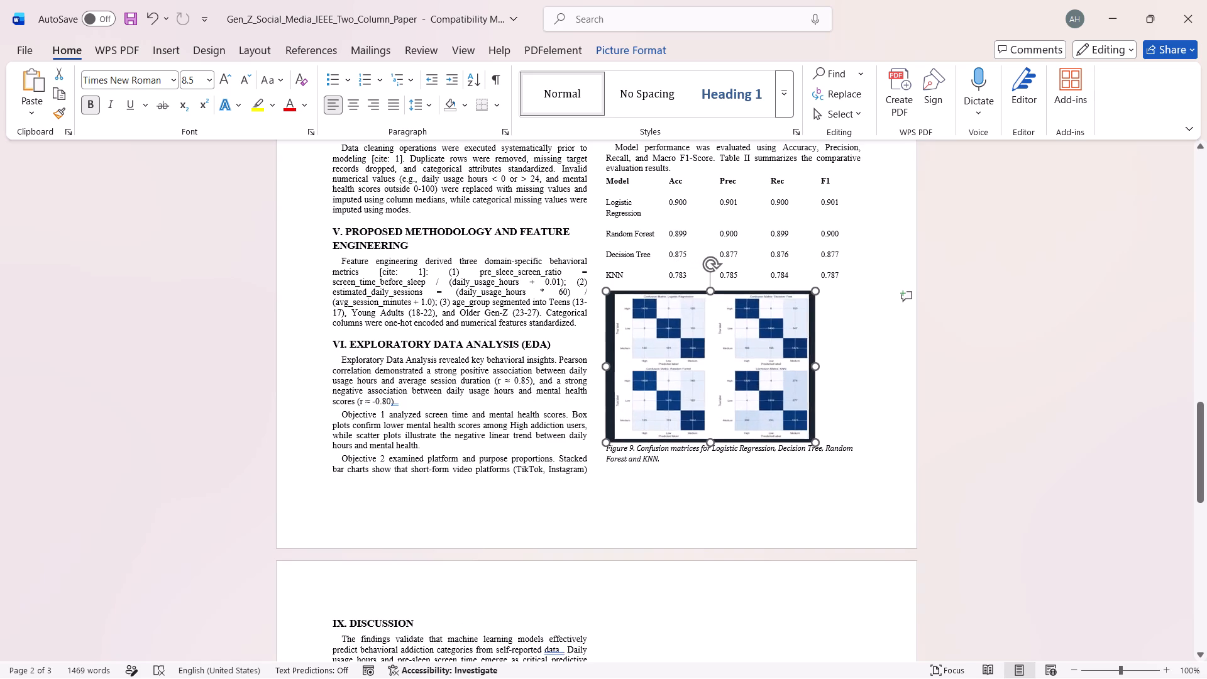
# Enlarge the confusion matrices picture in section VIII to nearly the full column width, keeping its caption on the same page.
pyautogui.moveTo(816, 404); pyautogui.dragTo(852, 412)
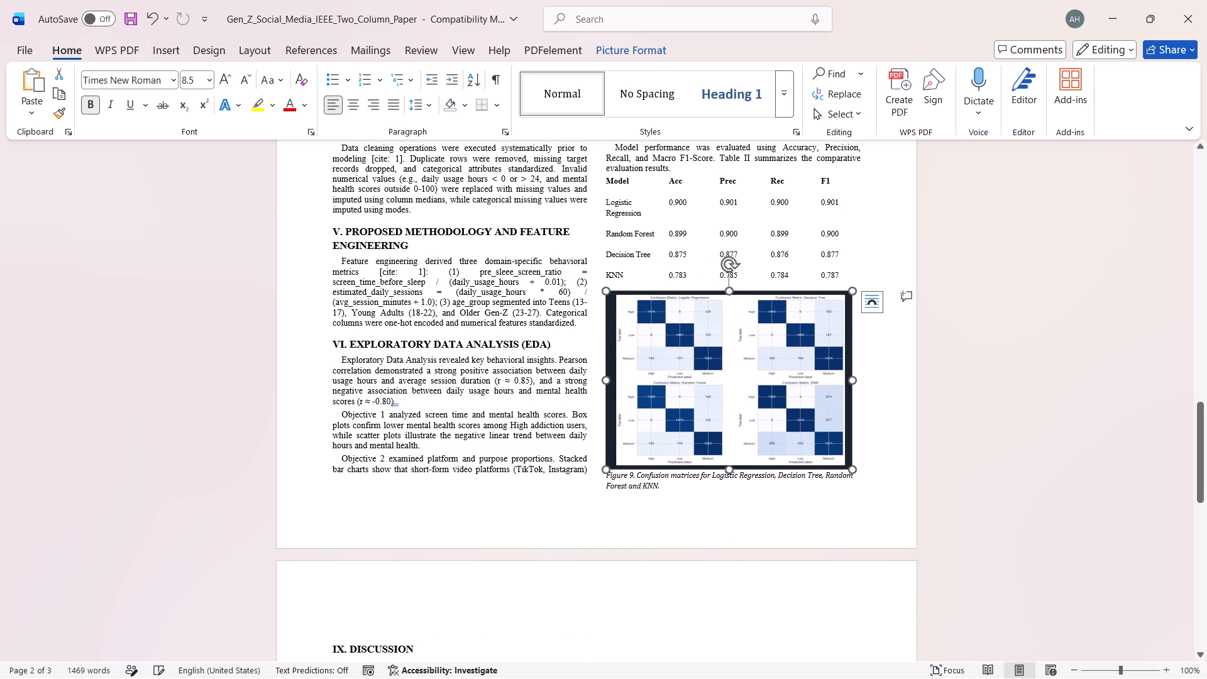
pyautogui.click(784, 514)
# Shorten "Figure 7." to "Fig." in the Decision Tree structure caption in section VII.
pyautogui.scroll(1, 784, 514)
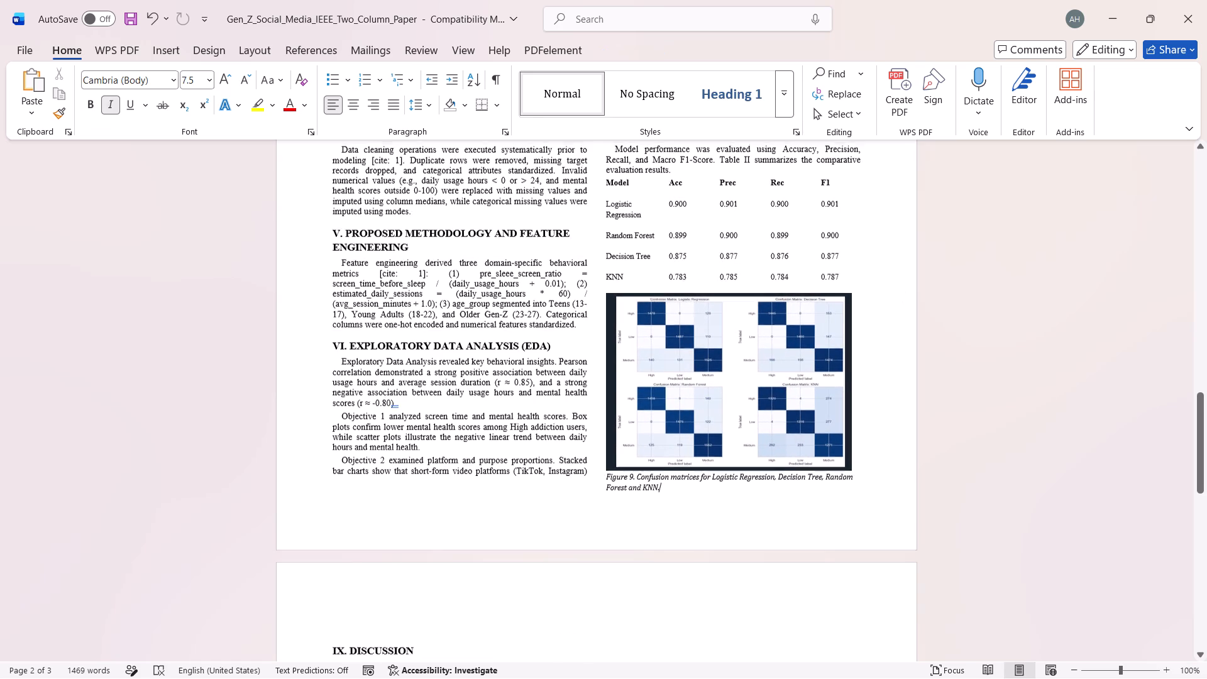
pyautogui.scroll(1, 784, 514)
pyautogui.click(642, 227)
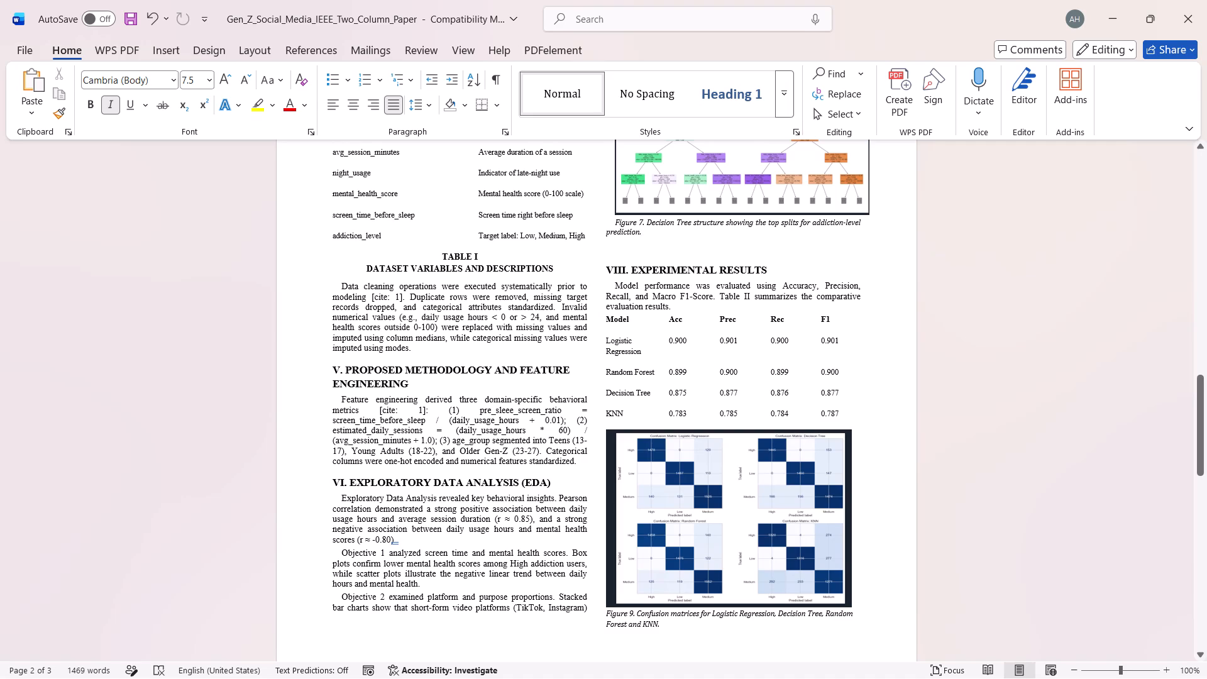
pyautogui.click(642, 221)
pyautogui.press('BackSpace')
pyautogui.press('BackSpace')
pyautogui.press('BackSpace')
pyautogui.press('BackSpace')
pyautogui.press('BackSpace')
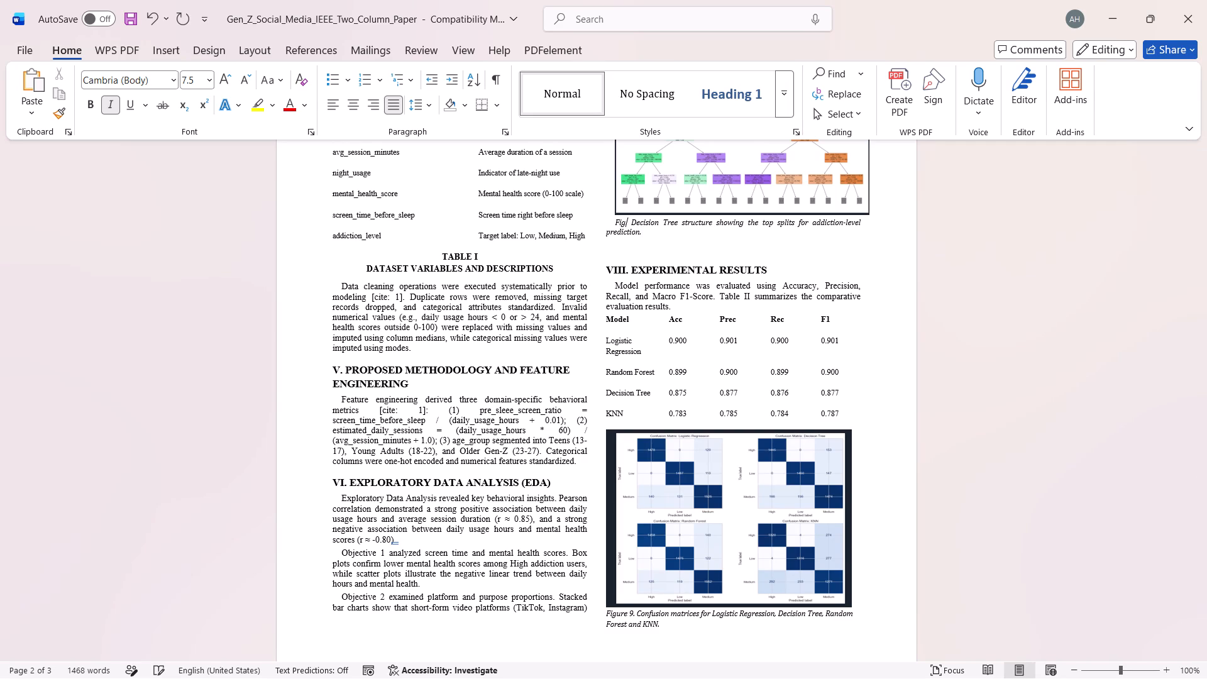
# Shorten "Figure 9." to "Fig." in the confusion matrices caption in section VIII.
pyautogui.scroll(-2, 645, 321)
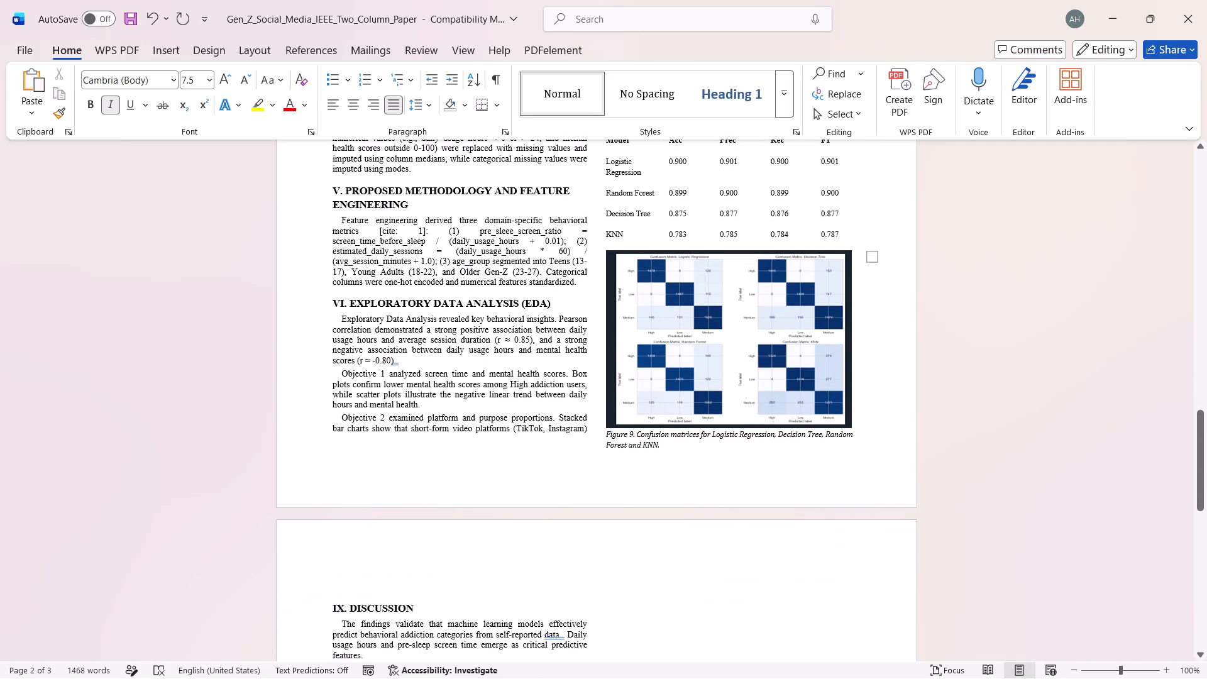
pyautogui.click(632, 436)
pyautogui.press('BackSpace')
pyautogui.press('BackSpace')
pyautogui.press('BackSpace')
pyautogui.press('BackSpace')
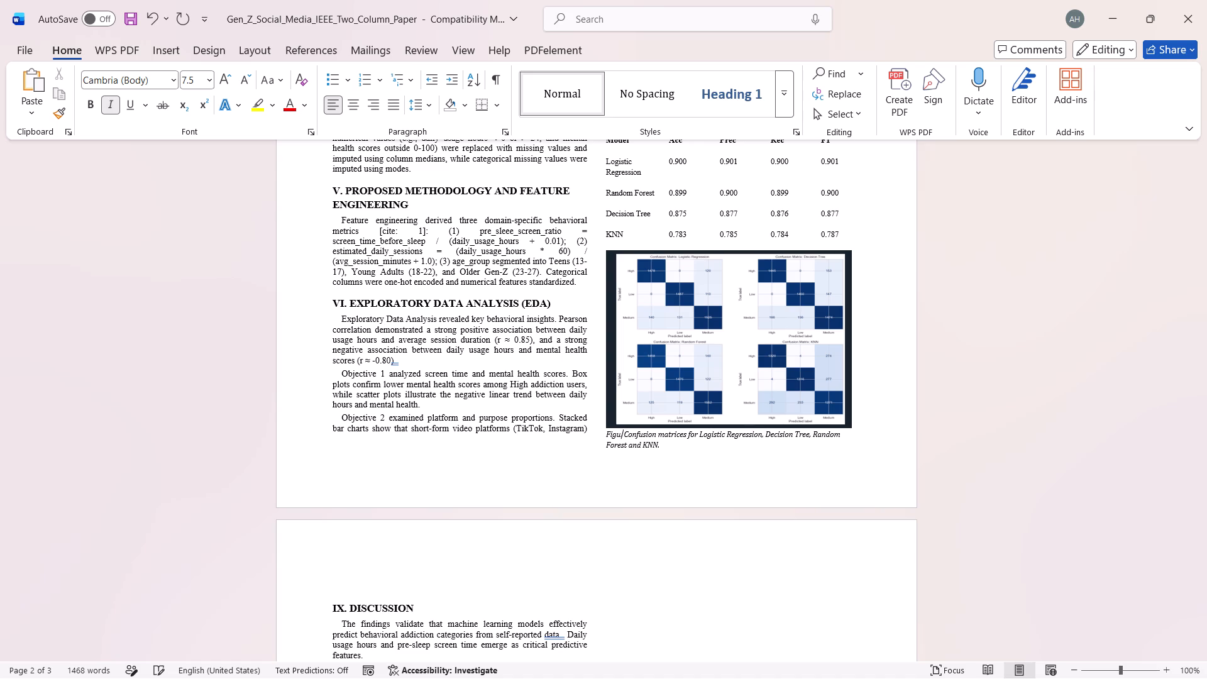
pyautogui.press('BackSpace')
# Review the IEEE paper's page layout, from the dataset section and figures through to the references on the last page.
pyautogui.scroll(-2, 659, 524)
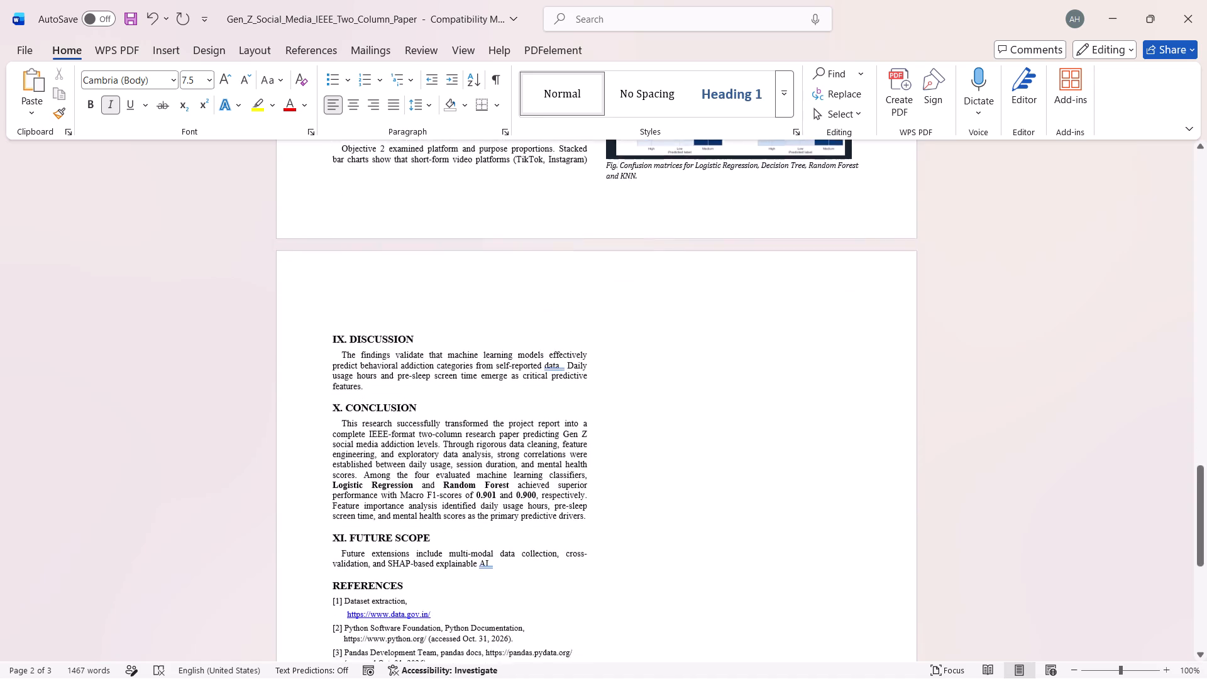
pyautogui.scroll(-2, 659, 524)
pyautogui.scroll(3, 659, 524)
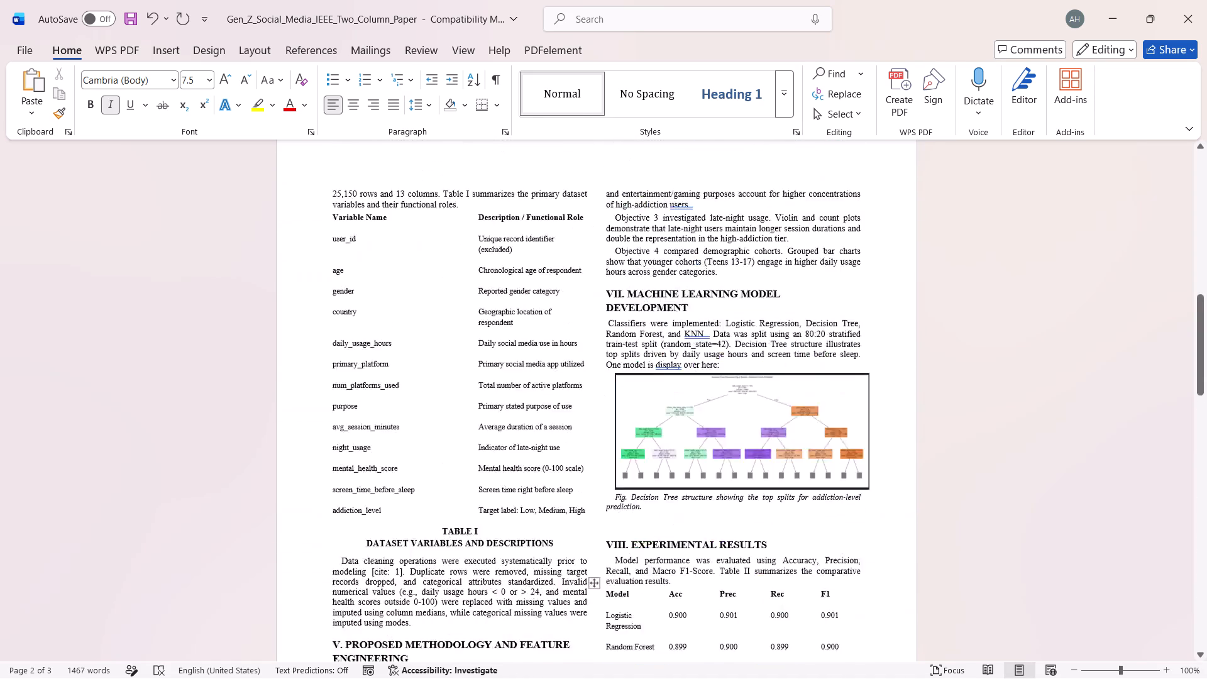
pyautogui.scroll(2, 659, 524)
pyautogui.scroll(-1, 659, 524)
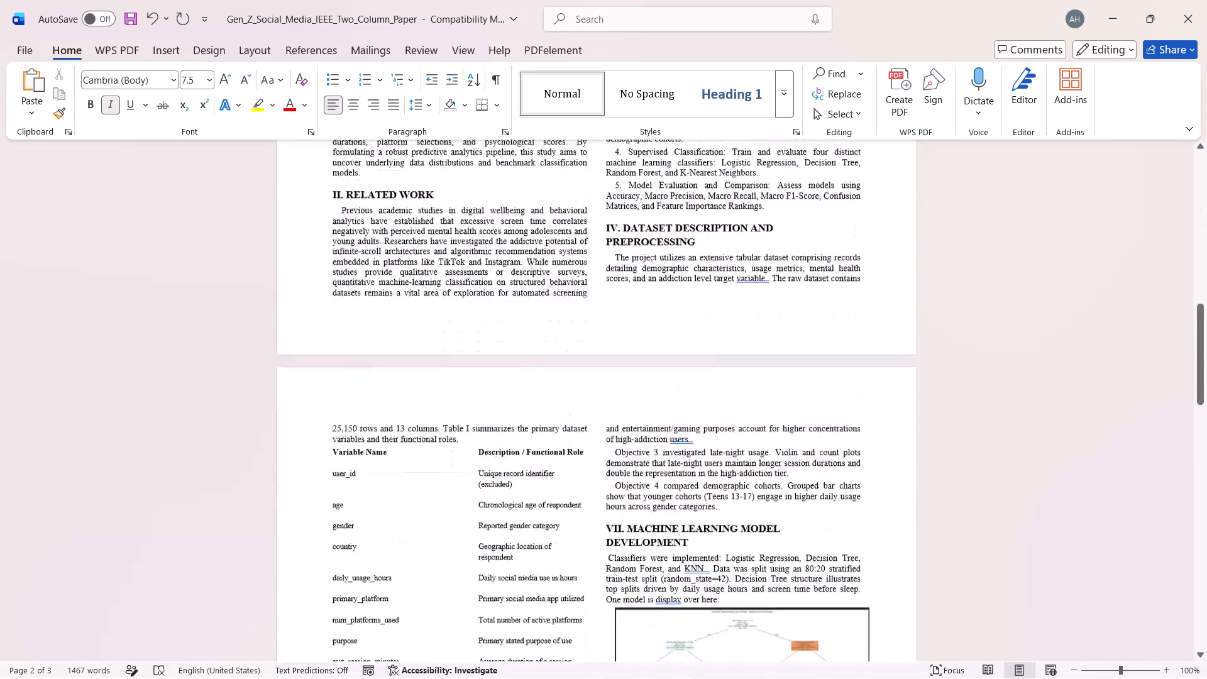
pyautogui.scroll(-4, 659, 524)
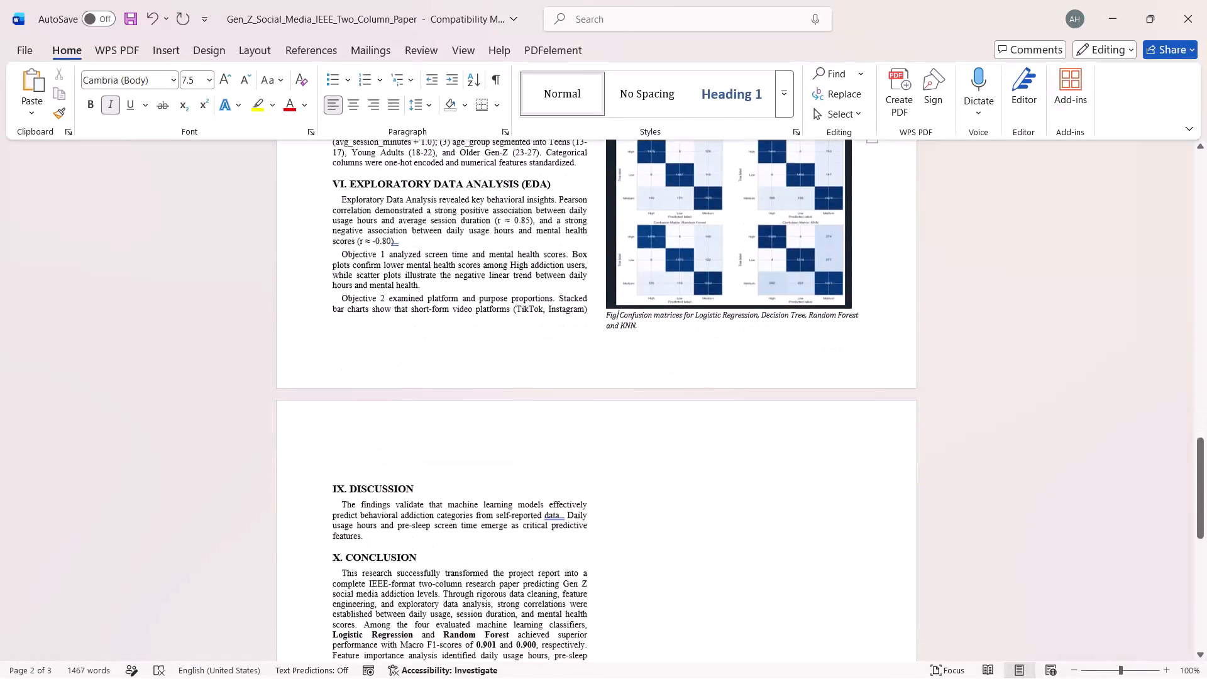
pyautogui.scroll(-1, 659, 524)
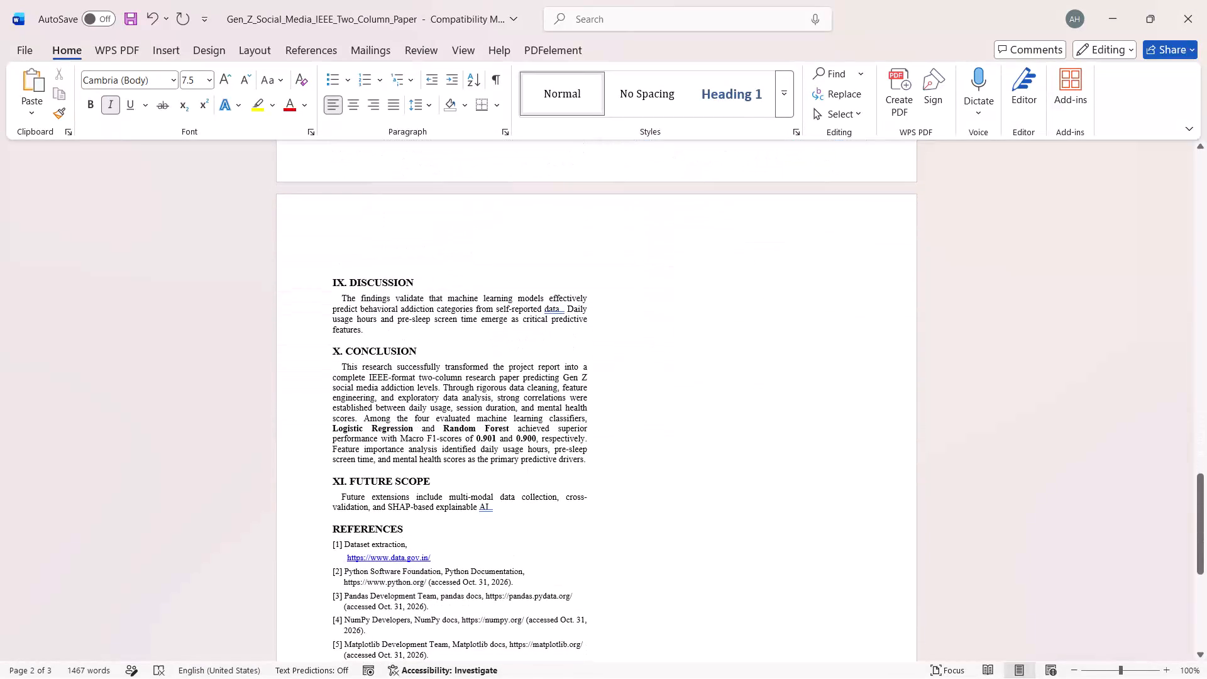
pyautogui.hscroll(1, 659, 524)
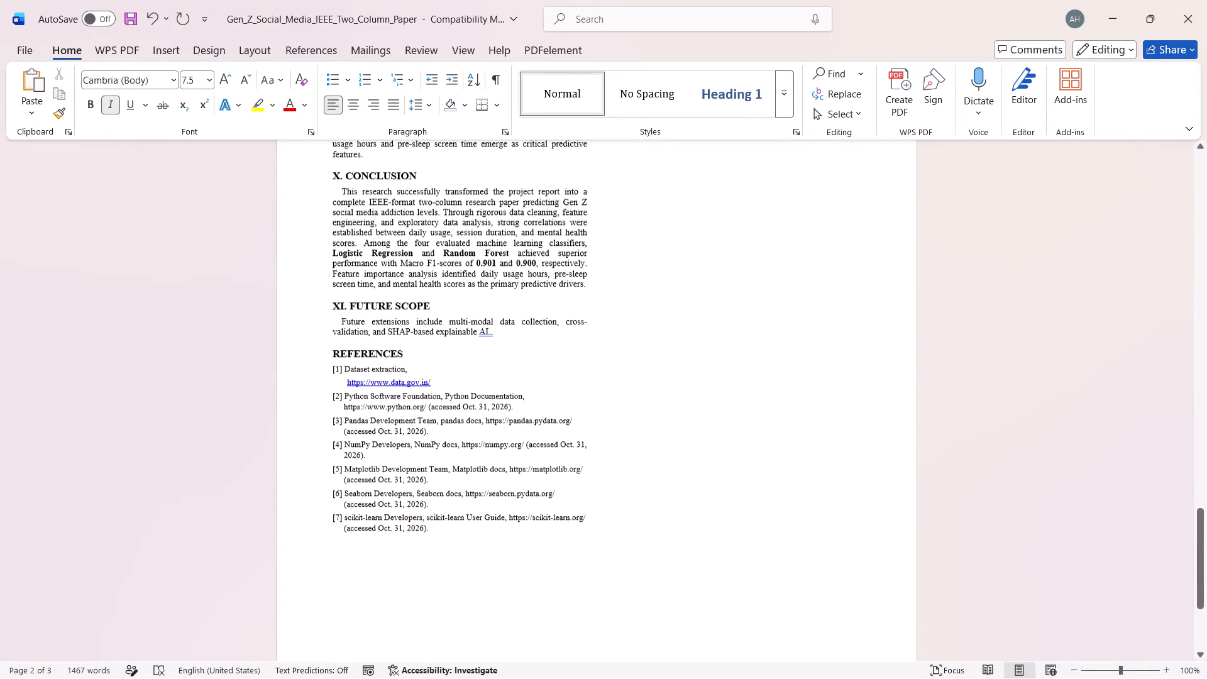
pyautogui.hscroll(1, 659, 524)
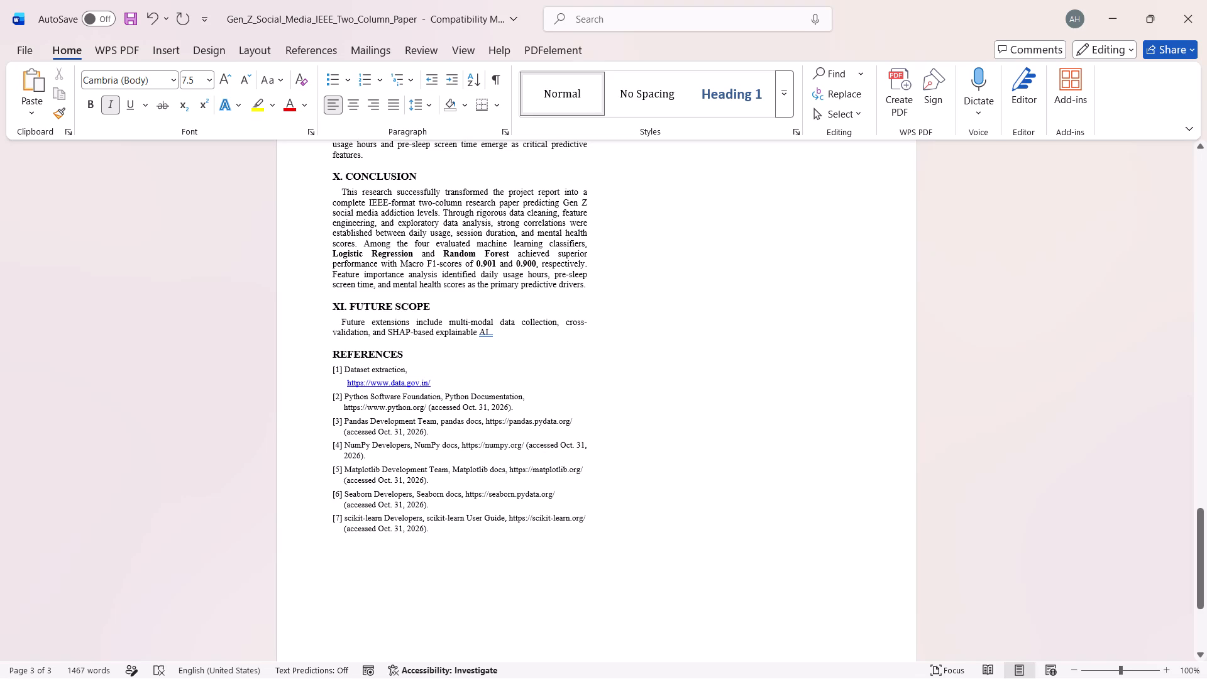
pyautogui.hscroll(1, 659, 524)
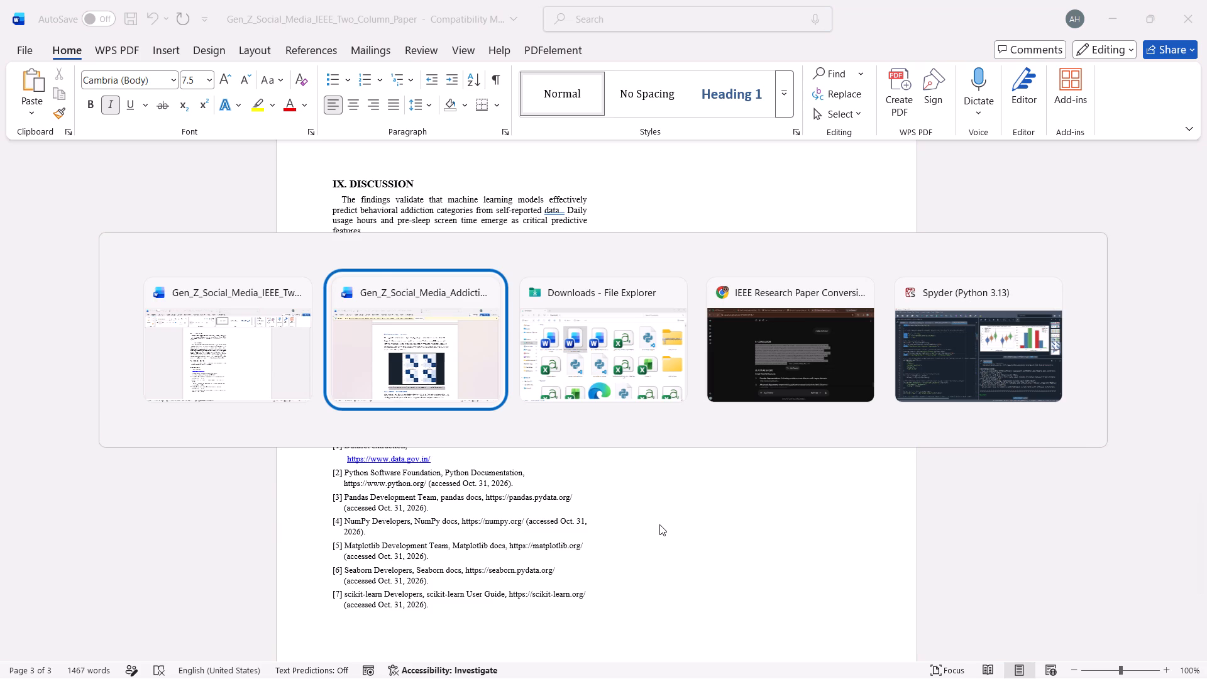
# Switch to the final report and examine the pages after the Decision Tree figure, including section 4.5.9 Feature Importance and its plot.
pyautogui.scroll(-6, 774, 511)
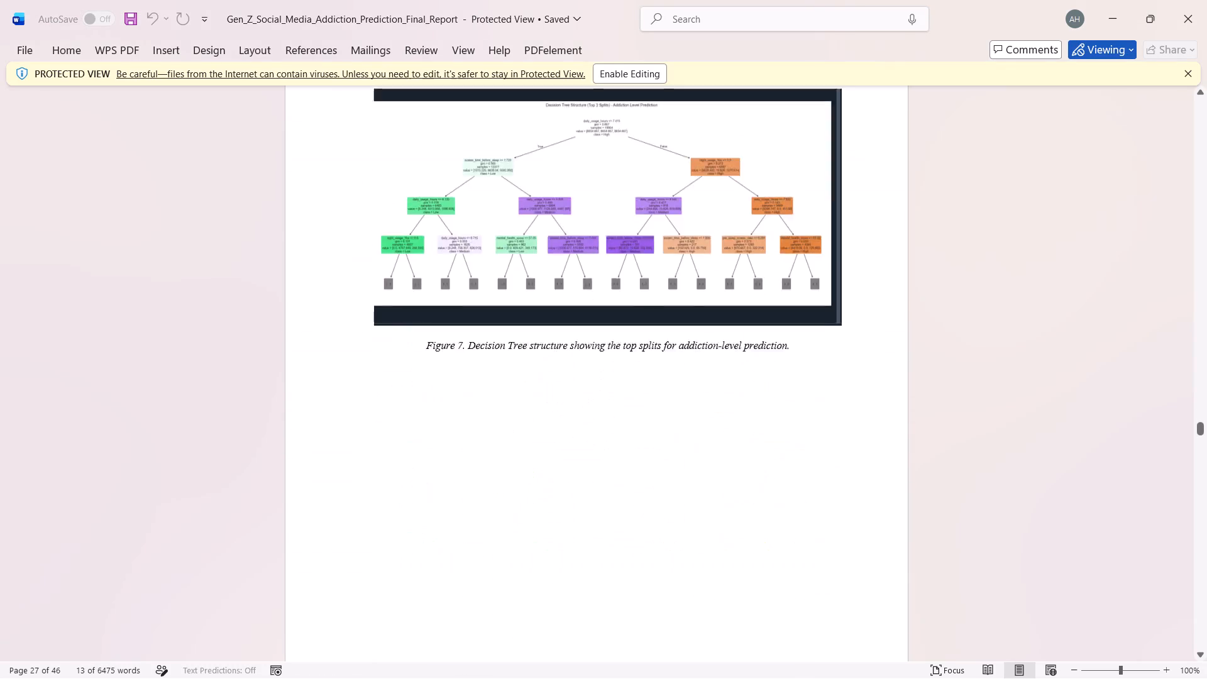
pyautogui.scroll(-5, 774, 511)
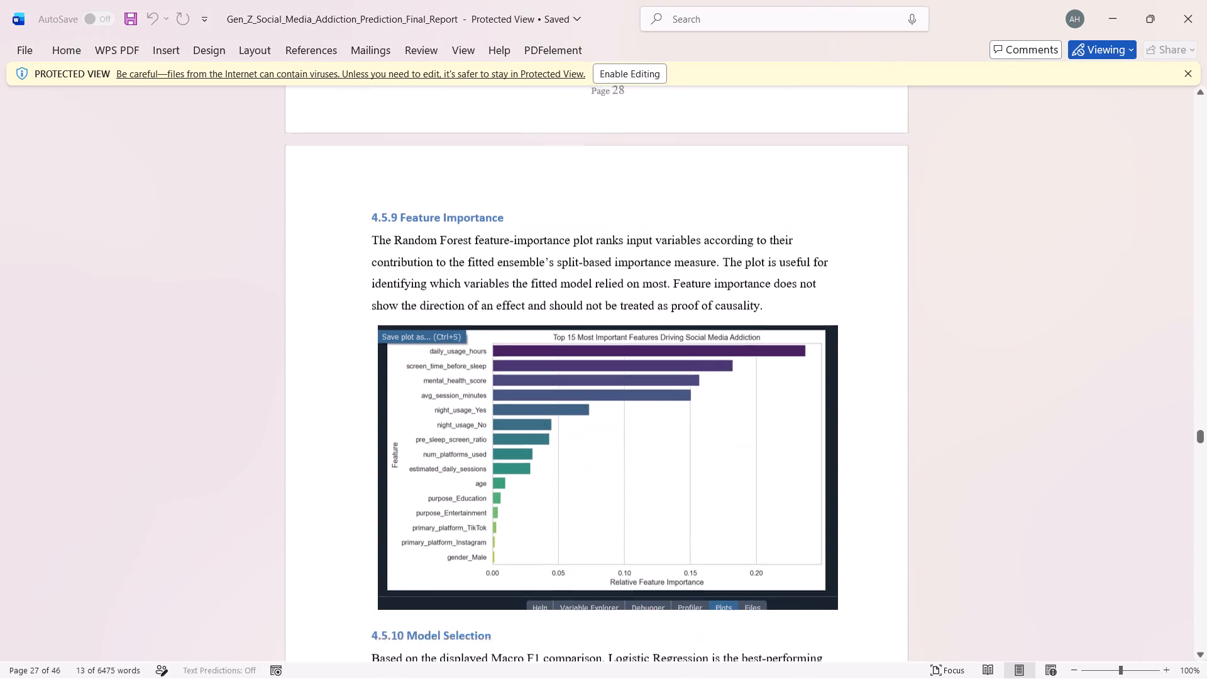
pyautogui.scroll(-1, 774, 511)
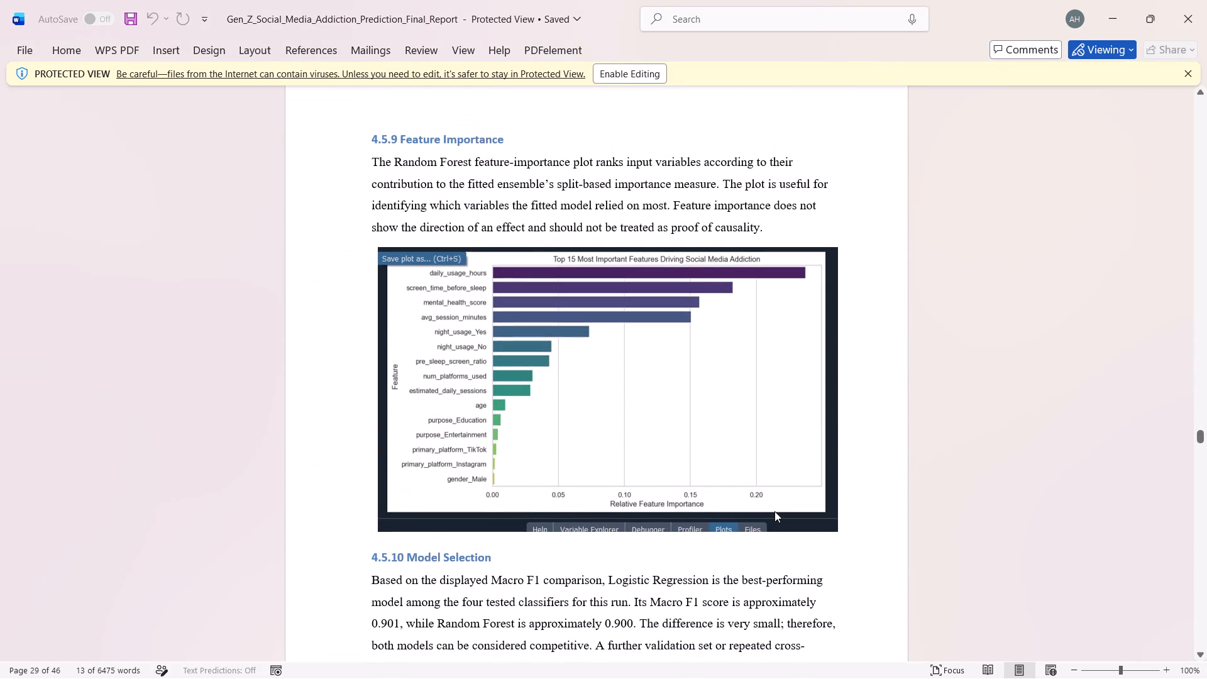
pyautogui.scroll(-2, 774, 511)
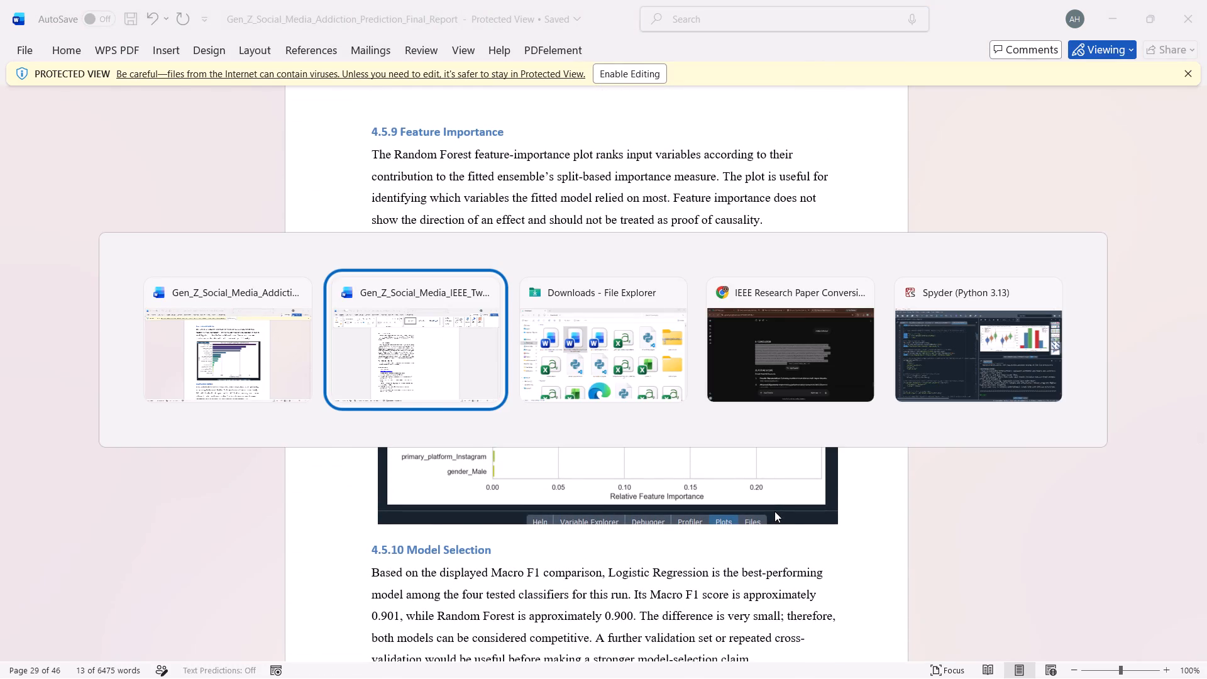
# Return to the IEEE paper and check the layout of all pages, from the abstract to the empty second column beside the references.
pyautogui.scroll(5, 737, 460)
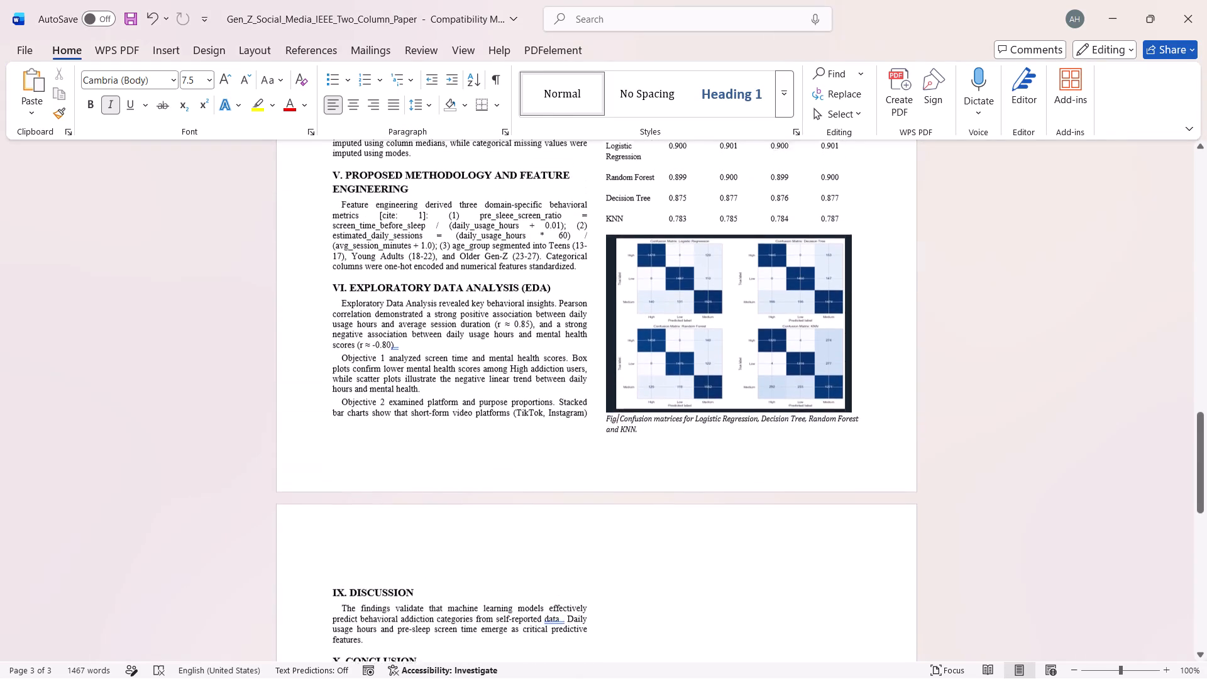
pyautogui.scroll(3, 737, 460)
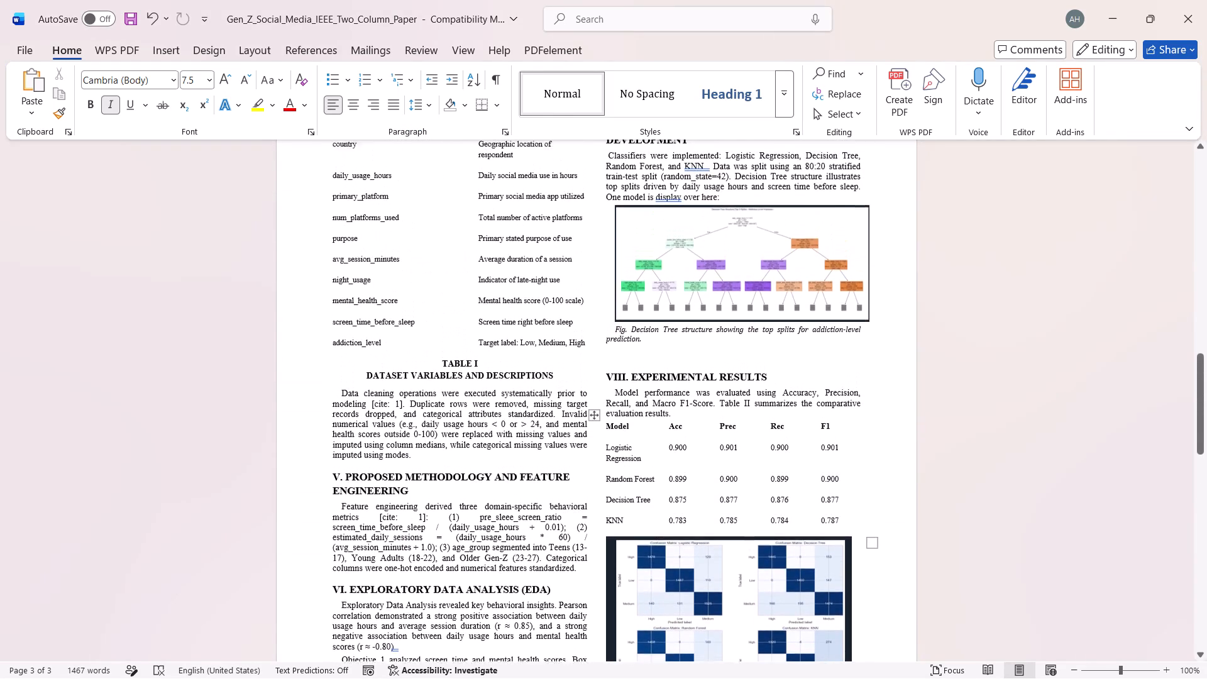
pyautogui.scroll(1, 737, 460)
pyautogui.hscroll(1, 737, 460)
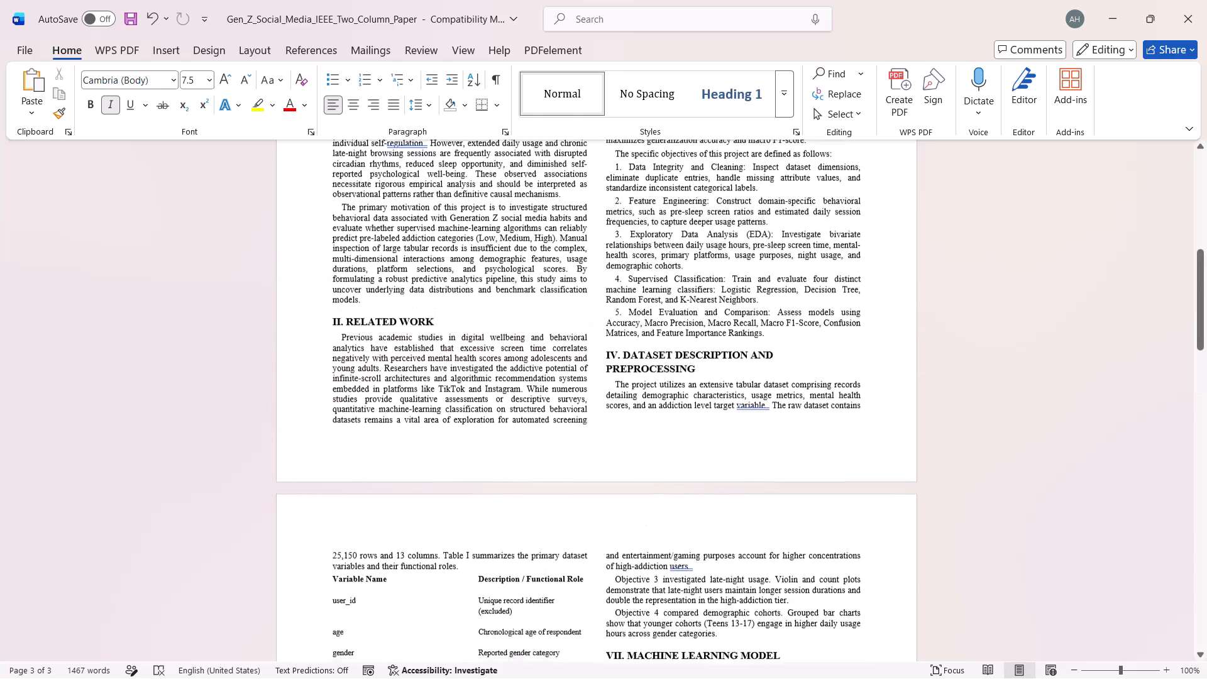
pyautogui.hscroll(2, 737, 460)
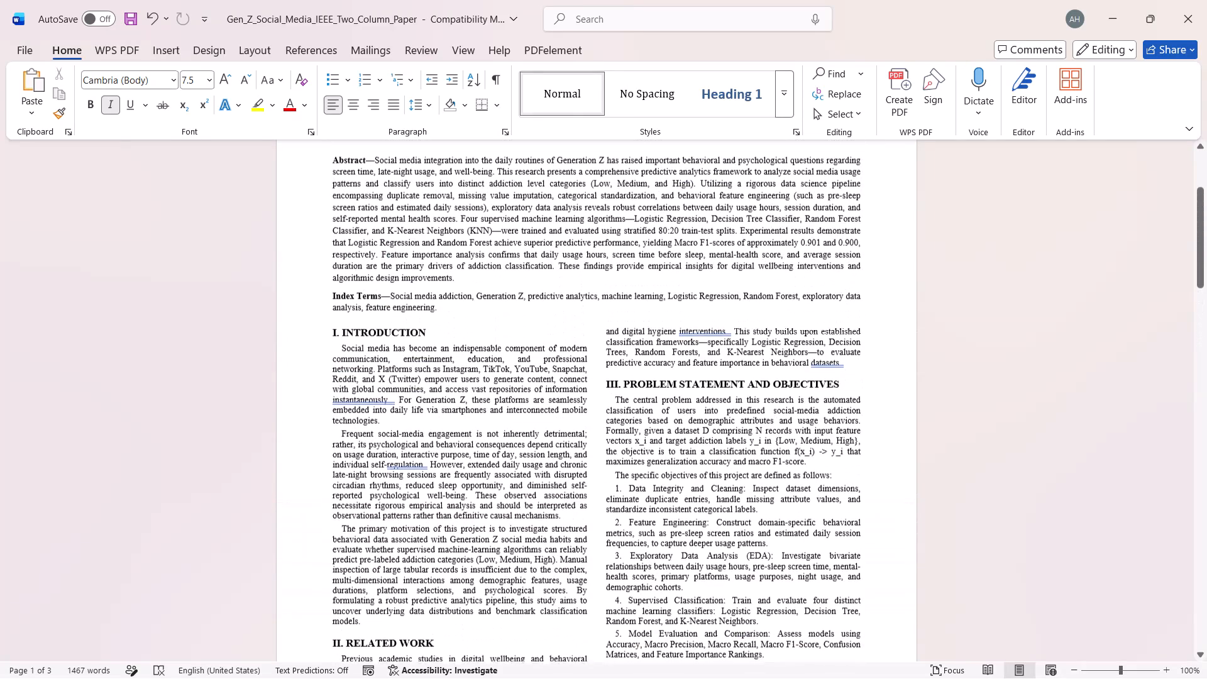
pyautogui.hscroll(1, 737, 460)
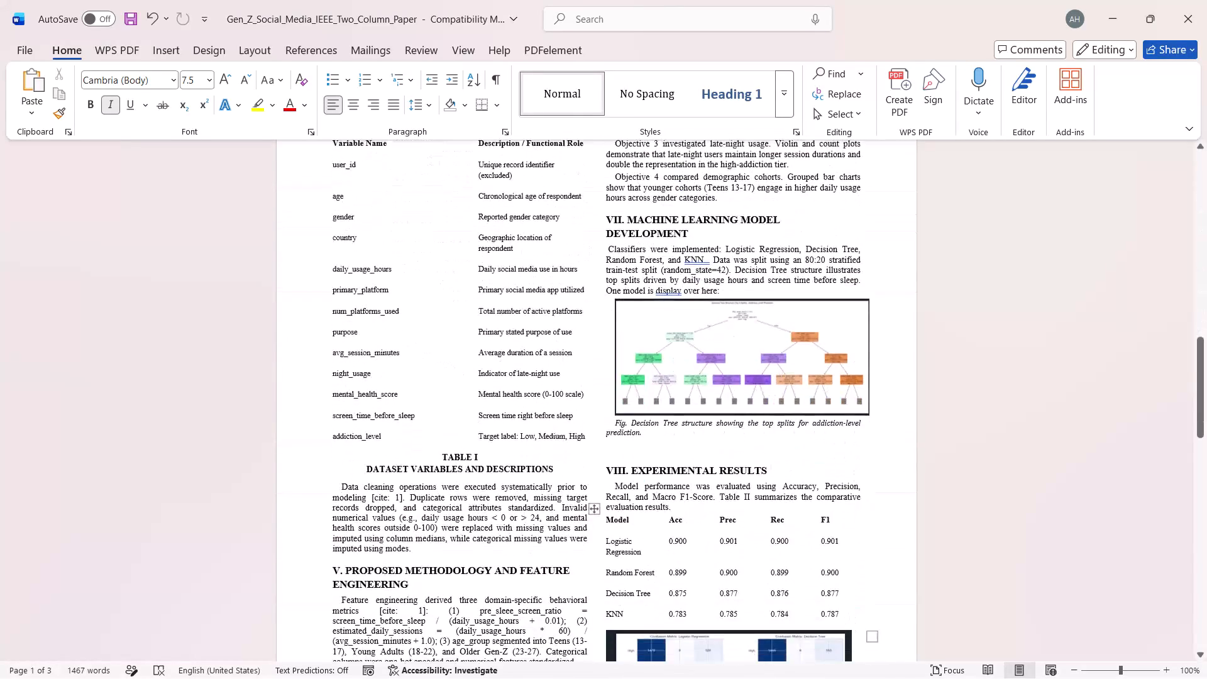
pyautogui.hscroll(1, 737, 460)
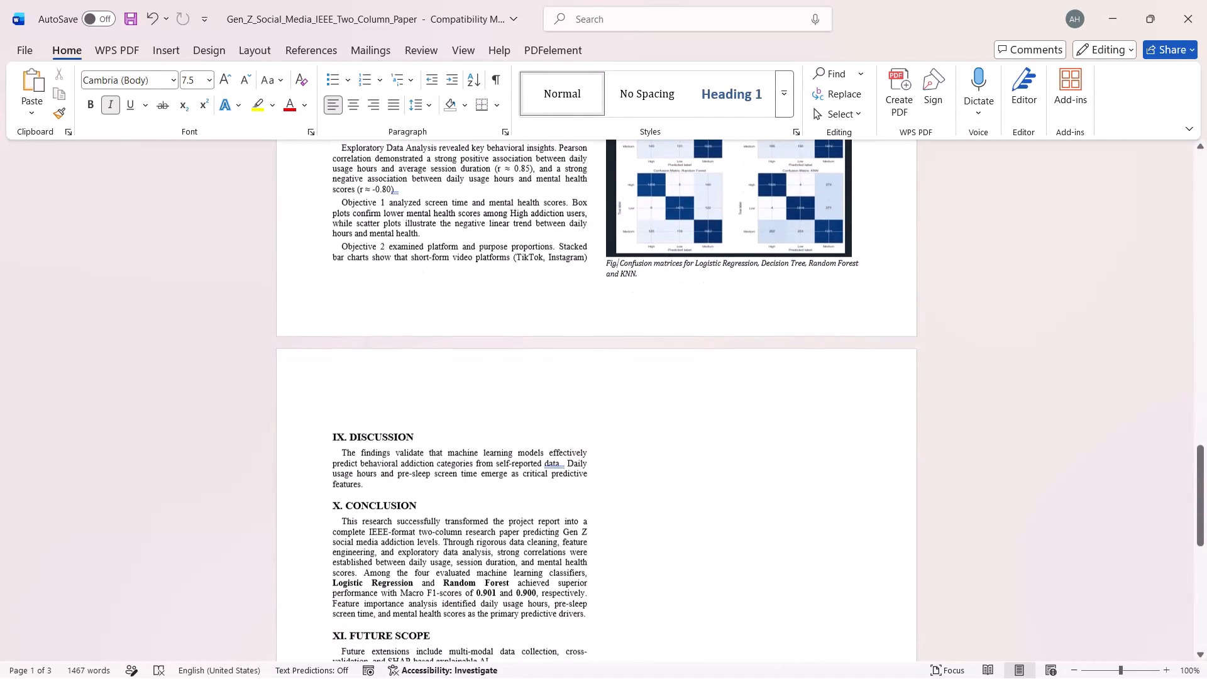
pyautogui.scroll(-2, 737, 460)
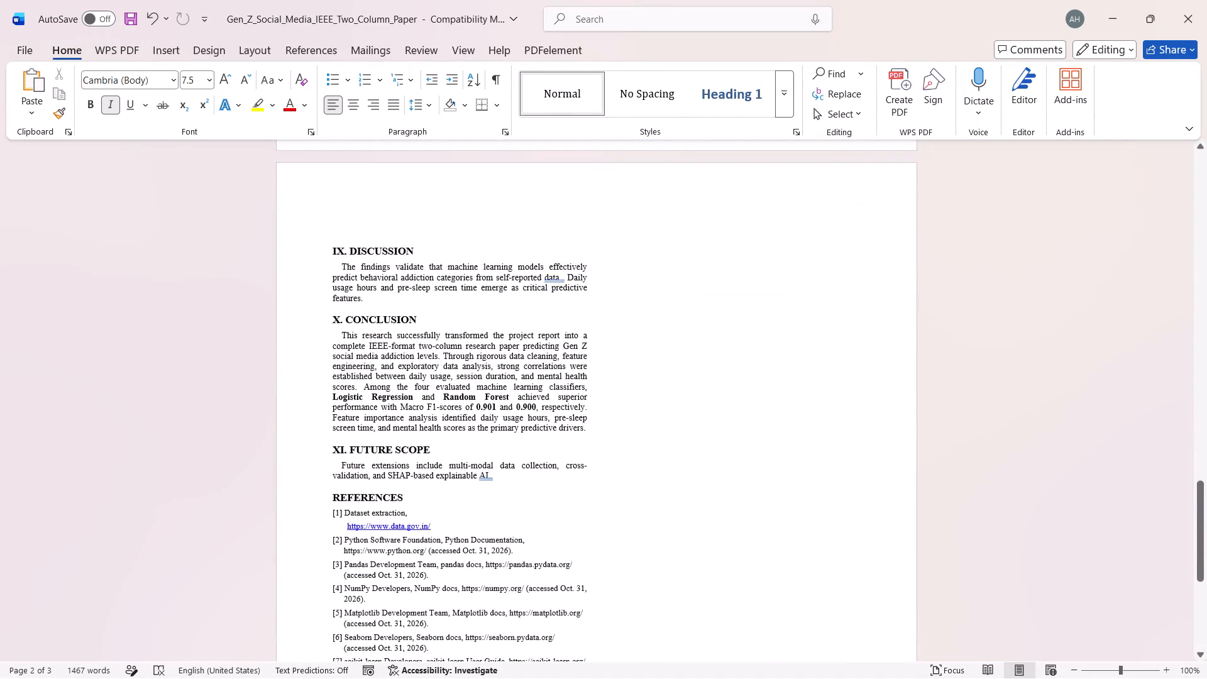
pyautogui.scroll(-2, 737, 460)
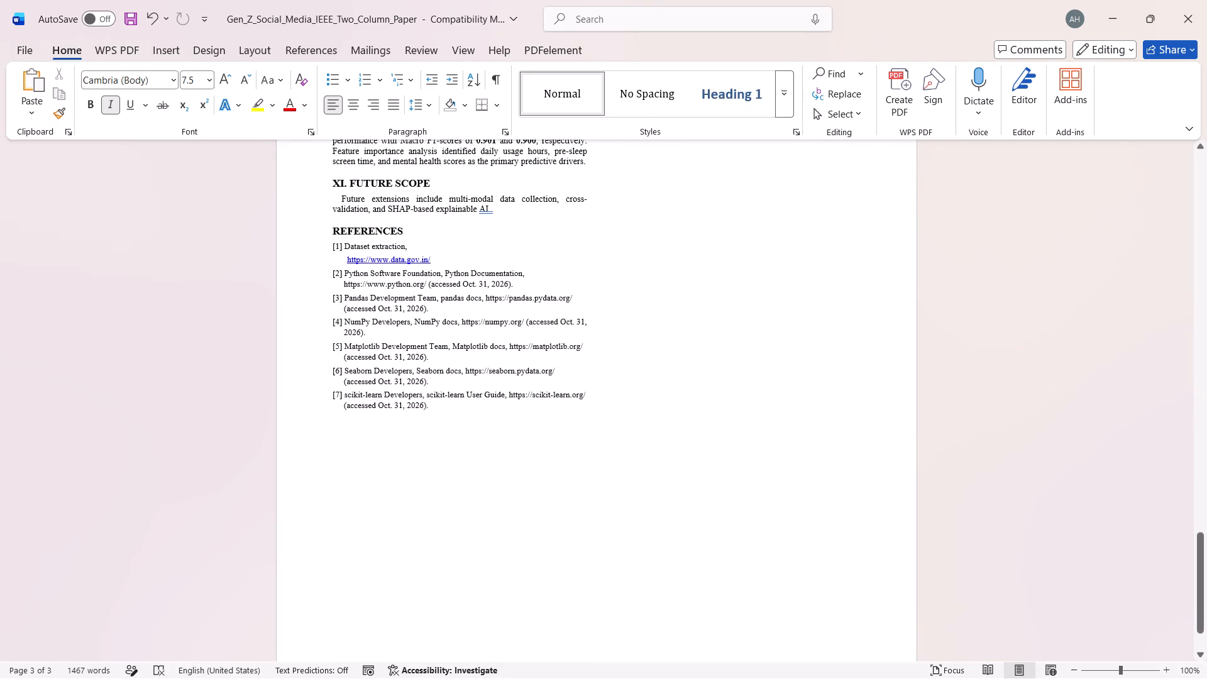
pyautogui.scroll(-1, 737, 460)
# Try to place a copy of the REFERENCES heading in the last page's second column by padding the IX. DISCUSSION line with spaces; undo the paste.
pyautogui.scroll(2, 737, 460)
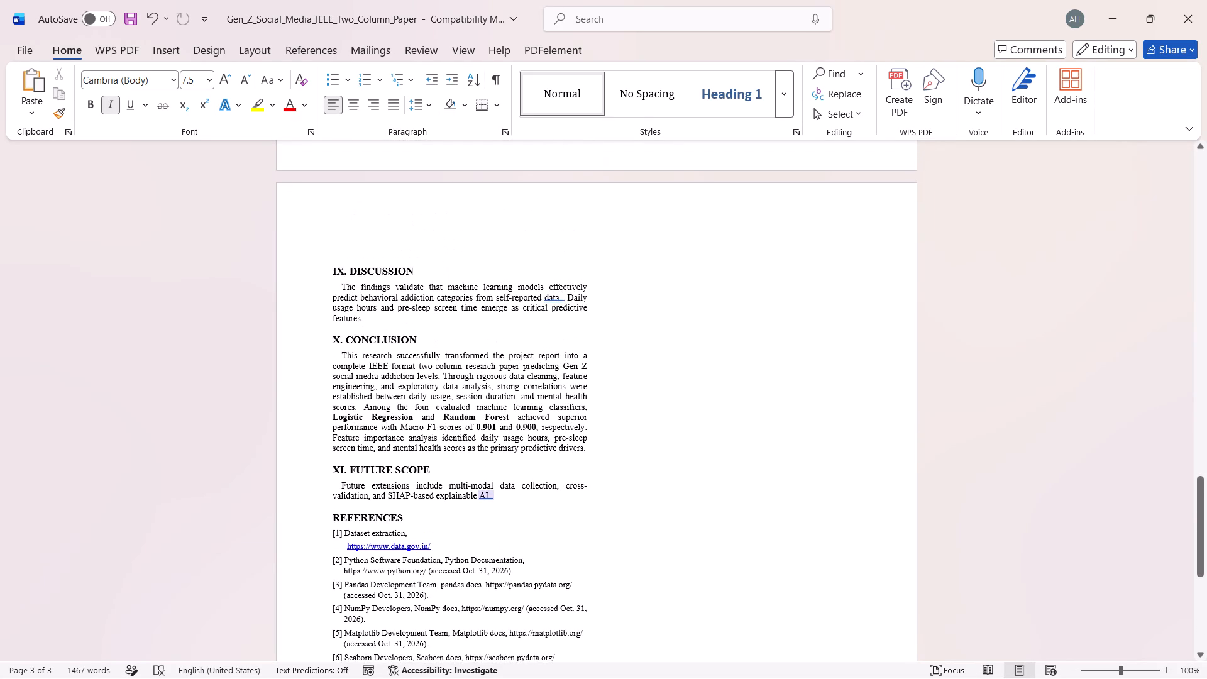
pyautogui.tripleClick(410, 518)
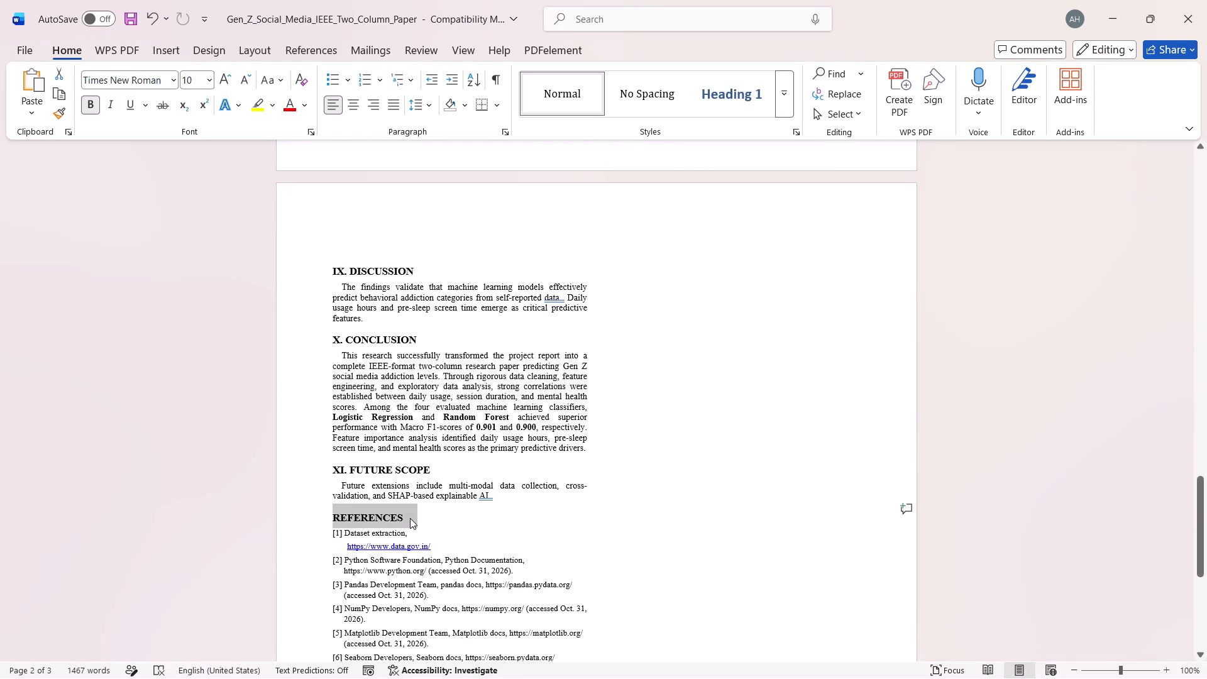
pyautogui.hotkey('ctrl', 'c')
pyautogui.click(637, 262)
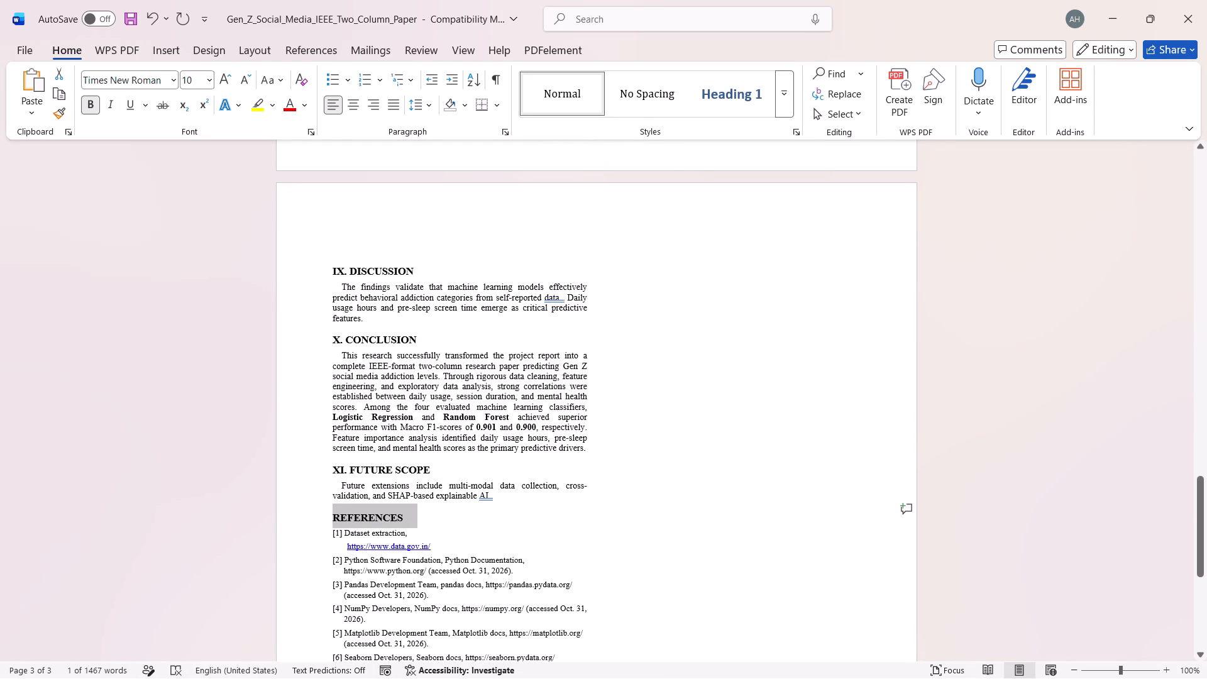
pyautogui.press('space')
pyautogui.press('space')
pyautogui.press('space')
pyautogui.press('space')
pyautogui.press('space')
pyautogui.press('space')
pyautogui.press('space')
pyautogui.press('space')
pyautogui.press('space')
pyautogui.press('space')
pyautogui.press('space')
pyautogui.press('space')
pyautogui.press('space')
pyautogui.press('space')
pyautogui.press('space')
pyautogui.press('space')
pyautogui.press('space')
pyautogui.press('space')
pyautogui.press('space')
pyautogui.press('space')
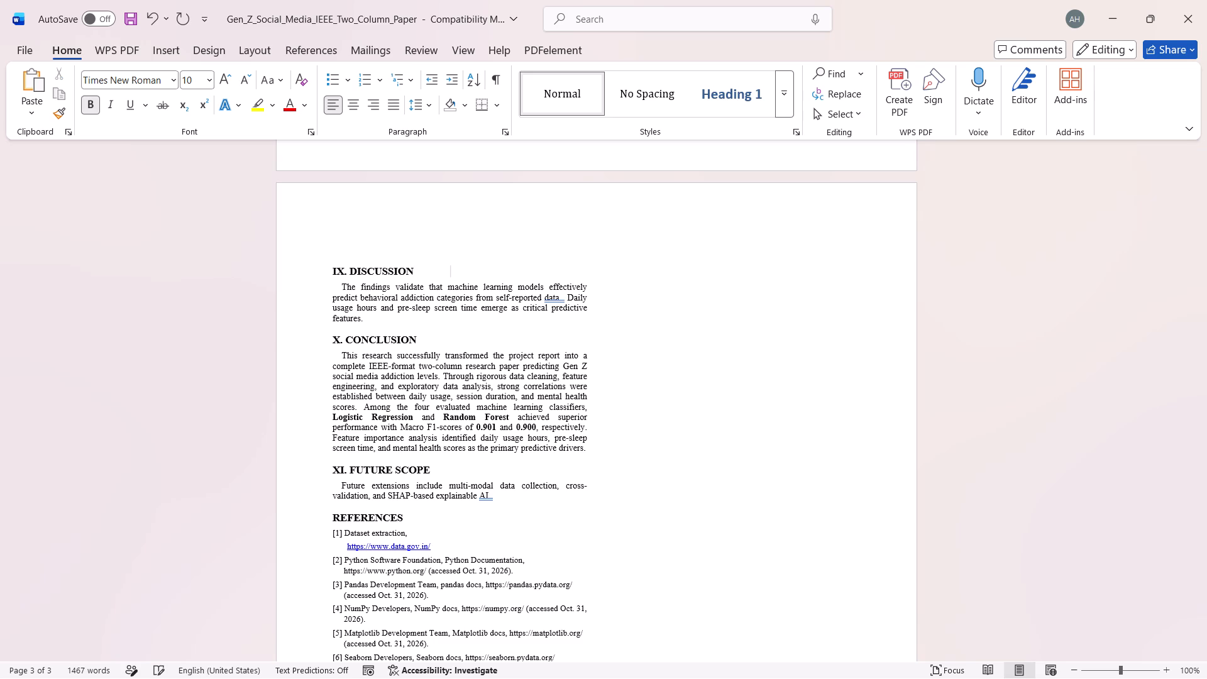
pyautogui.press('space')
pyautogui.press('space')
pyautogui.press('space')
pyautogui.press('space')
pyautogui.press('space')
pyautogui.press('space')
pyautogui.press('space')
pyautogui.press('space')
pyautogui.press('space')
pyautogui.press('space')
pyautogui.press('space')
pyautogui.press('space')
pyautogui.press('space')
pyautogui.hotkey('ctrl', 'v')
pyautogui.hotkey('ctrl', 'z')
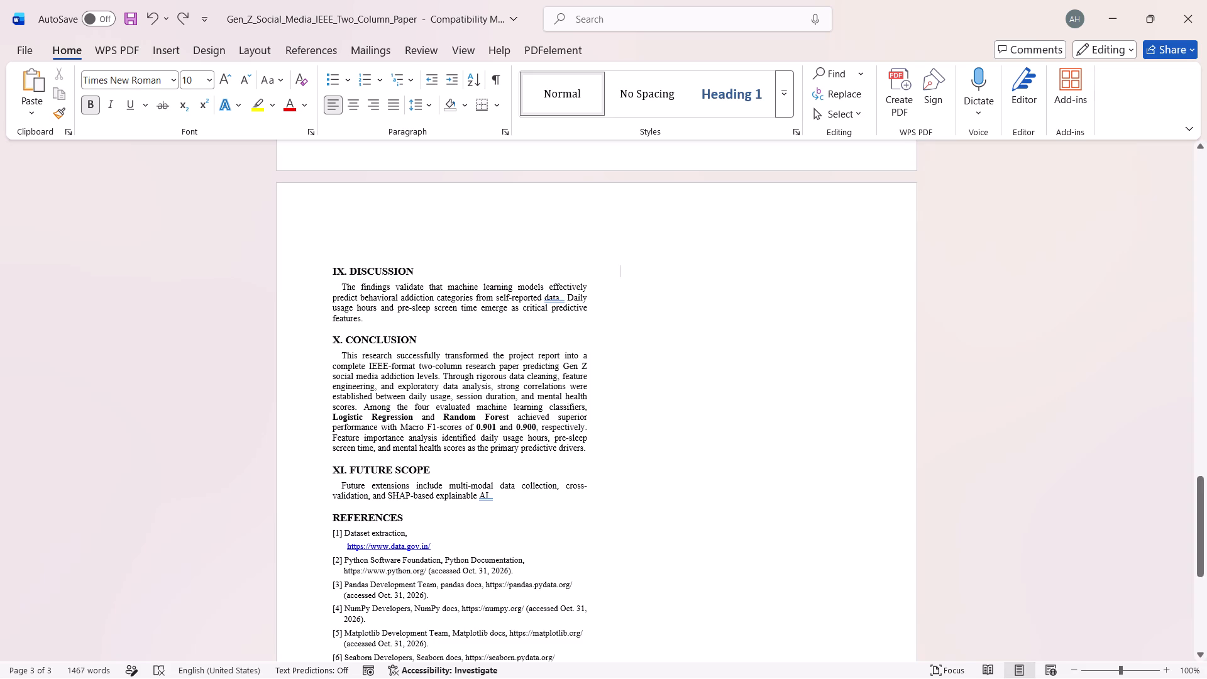
# Paste a copy of the REFERENCES heading below reference [7] on the last page, separated by a blank line.
pyautogui.scroll(-3, 624, 362)
pyautogui.click(344, 358)
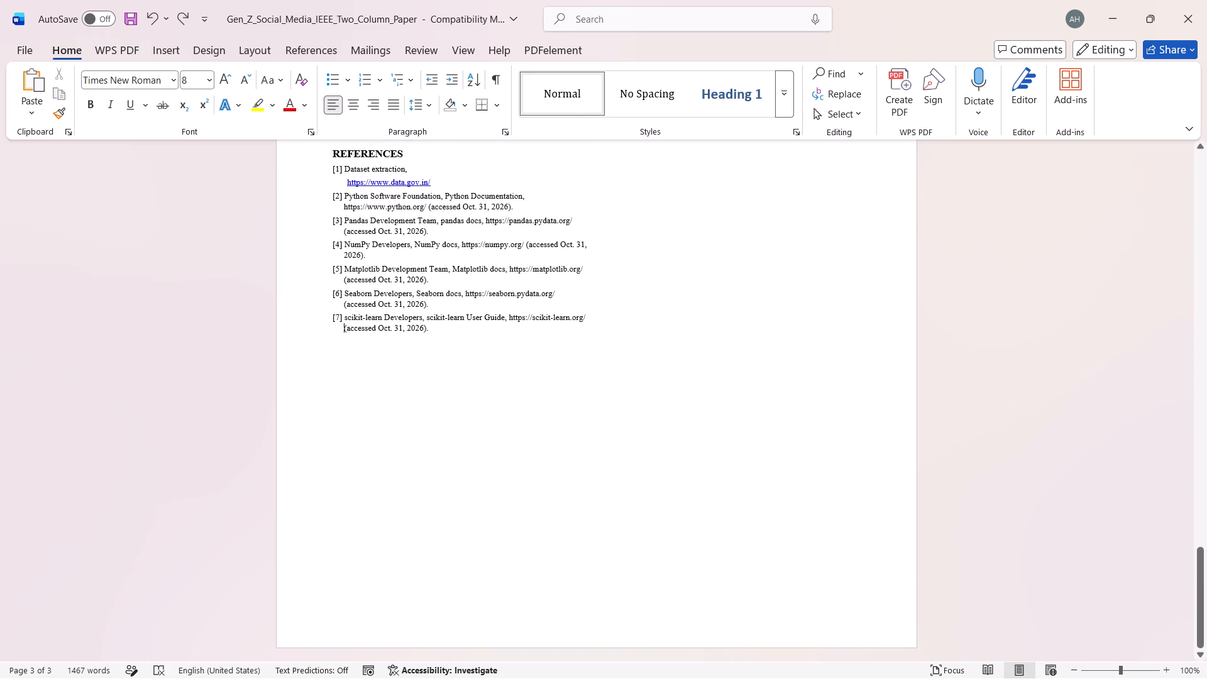
pyautogui.click(439, 333)
pyautogui.press('Return')
pyautogui.press('Return')
pyautogui.hotkey('ctrl', 'v')
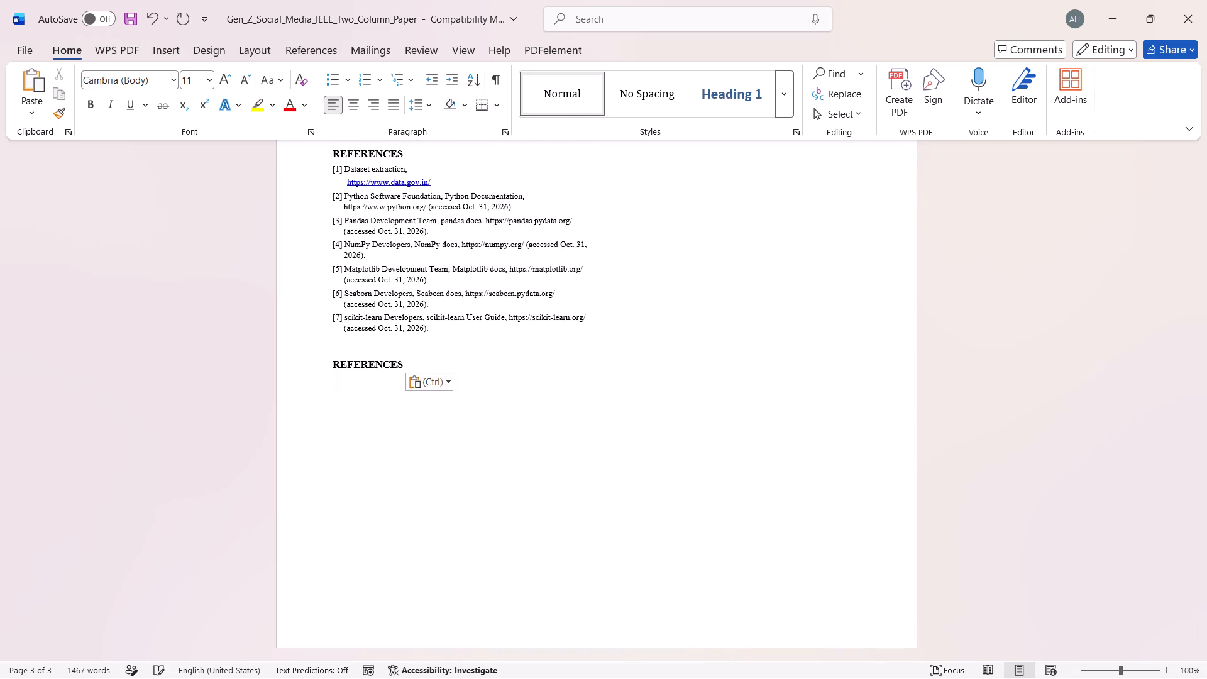
pyautogui.press('Up')
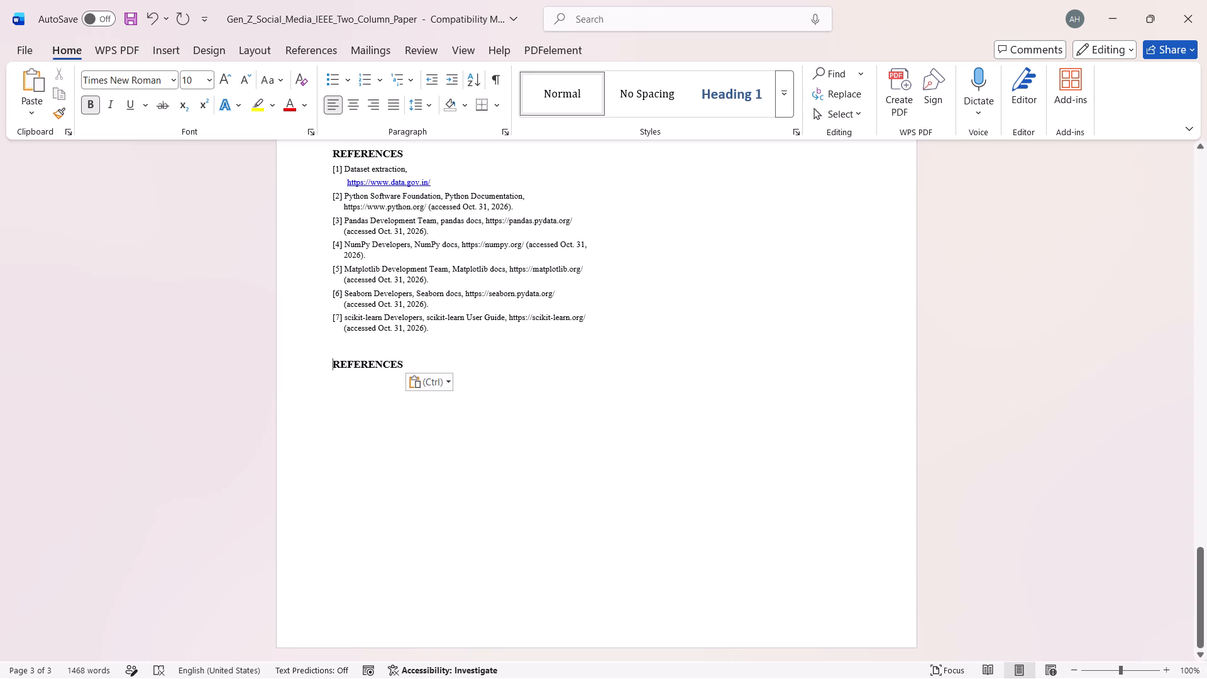
# Replace the text of the pasted REFERENCES heading below the reference list with "LINKS:".
pyautogui.click(407, 370)
pyautogui.write('LI')
pyautogui.write('NKS:')
pyautogui.press('space')
pyautogui.press('Left')
pyautogui.press('Left')
pyautogui.press('Left')
pyautogui.press('Left')
pyautogui.press('Left')
pyautogui.press('Left')
pyautogui.press('Left')
pyautogui.press('Left')
pyautogui.press('Left')
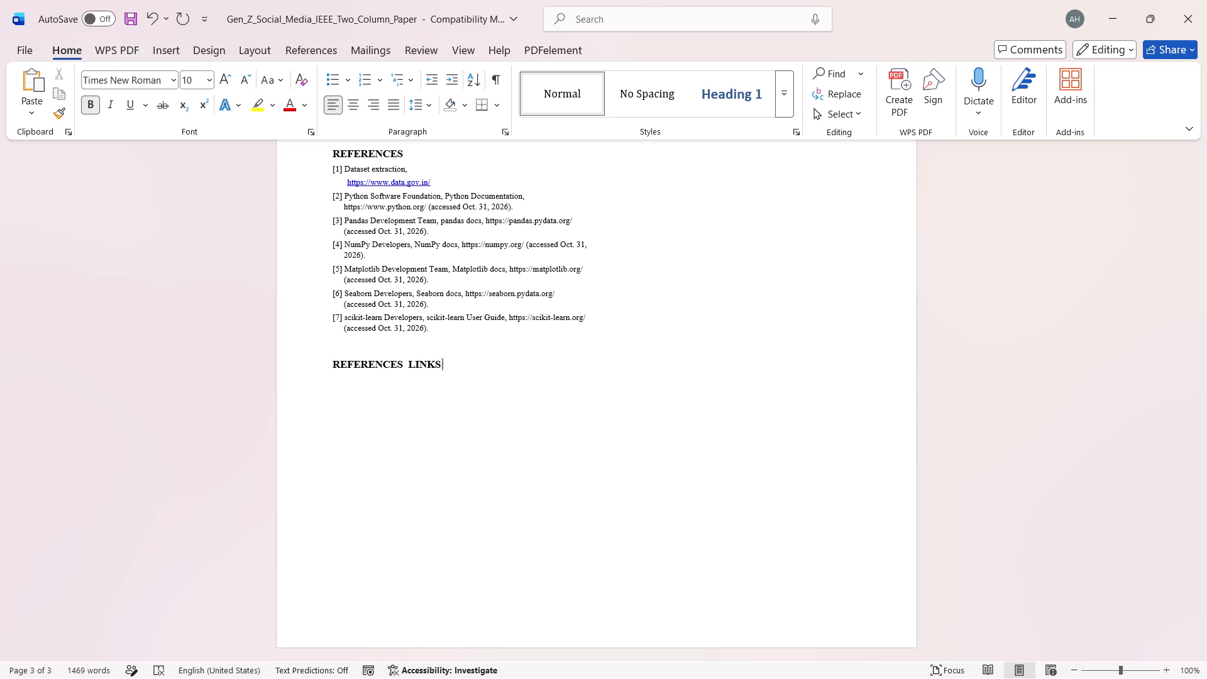
pyautogui.press('BackSpace')
pyautogui.press('BackSpace')
pyautogui.press('BackSpace')
pyautogui.press('BackSpace')
pyautogui.press('BackSpace')
pyautogui.press('BackSpace')
pyautogui.press('BackSpace')
pyautogui.press('BackSpace')
pyautogui.press('BackSpace')
pyautogui.press('BackSpace')
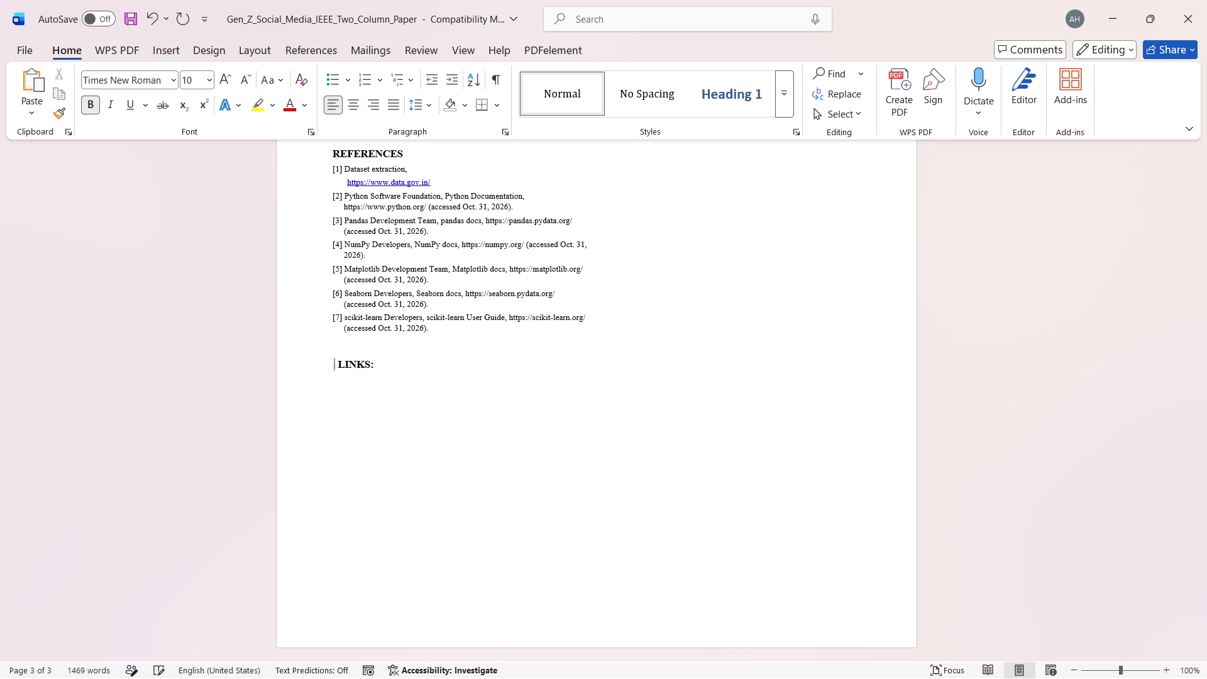
pyautogui.press('Right')
pyautogui.press('BackSpace')
pyautogui.press('BackSpace')
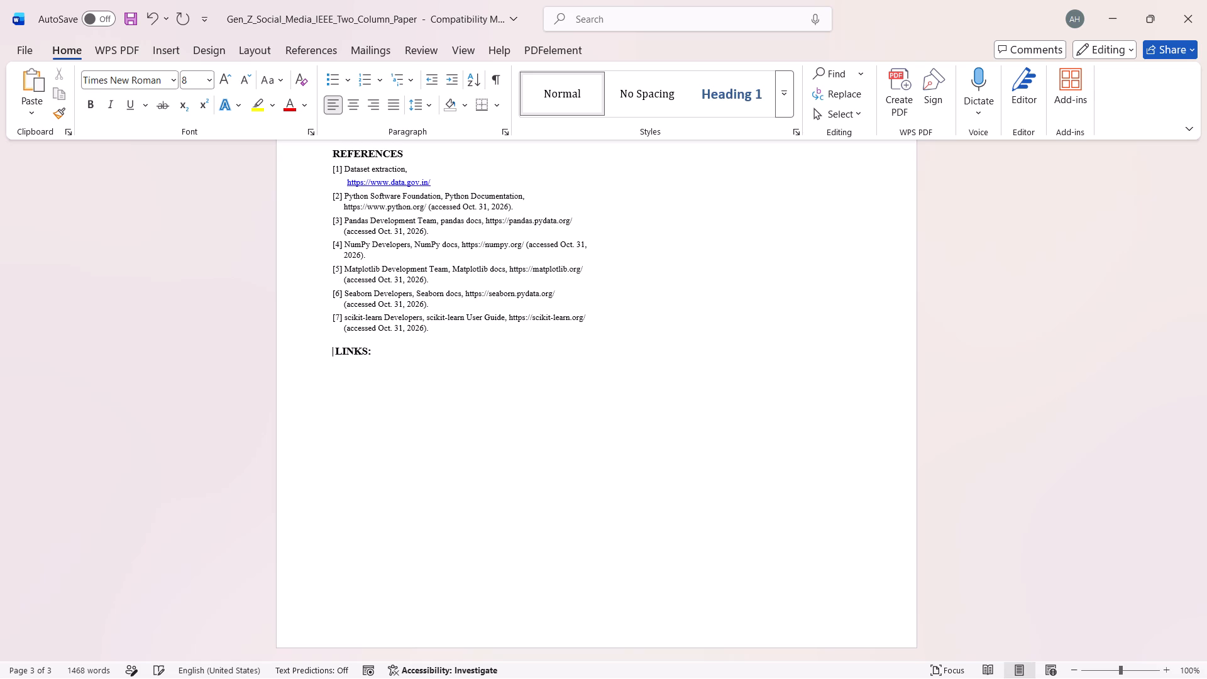
# Insert a blank line between reference [7] and the LINKS: heading, and save the document.
pyautogui.click(387, 344)
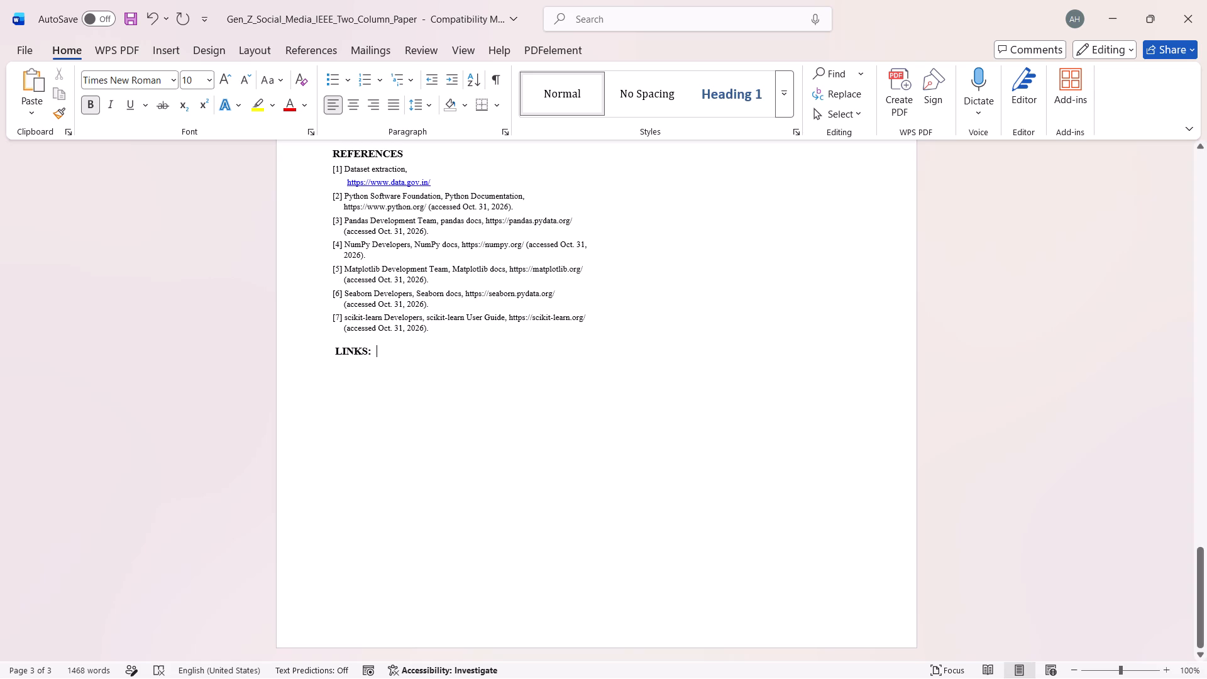
pyautogui.click(435, 328)
pyautogui.press('Return')
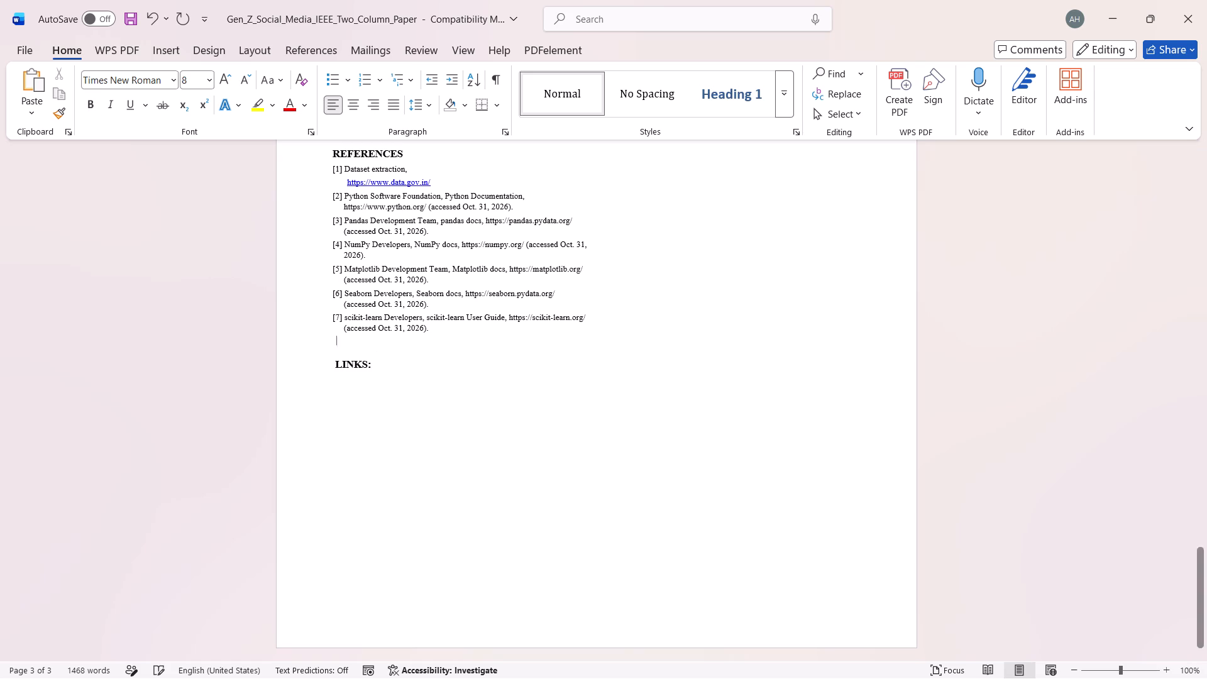
pyautogui.click(383, 375)
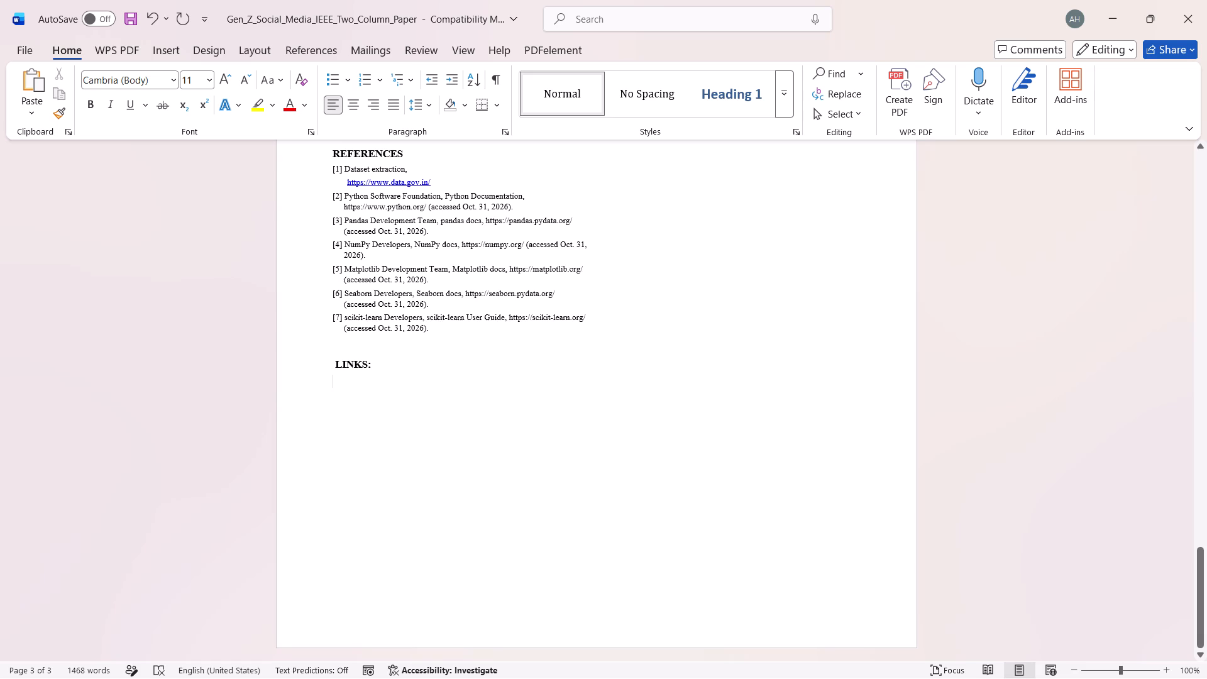
pyautogui.hotkey('ctrl', 's')
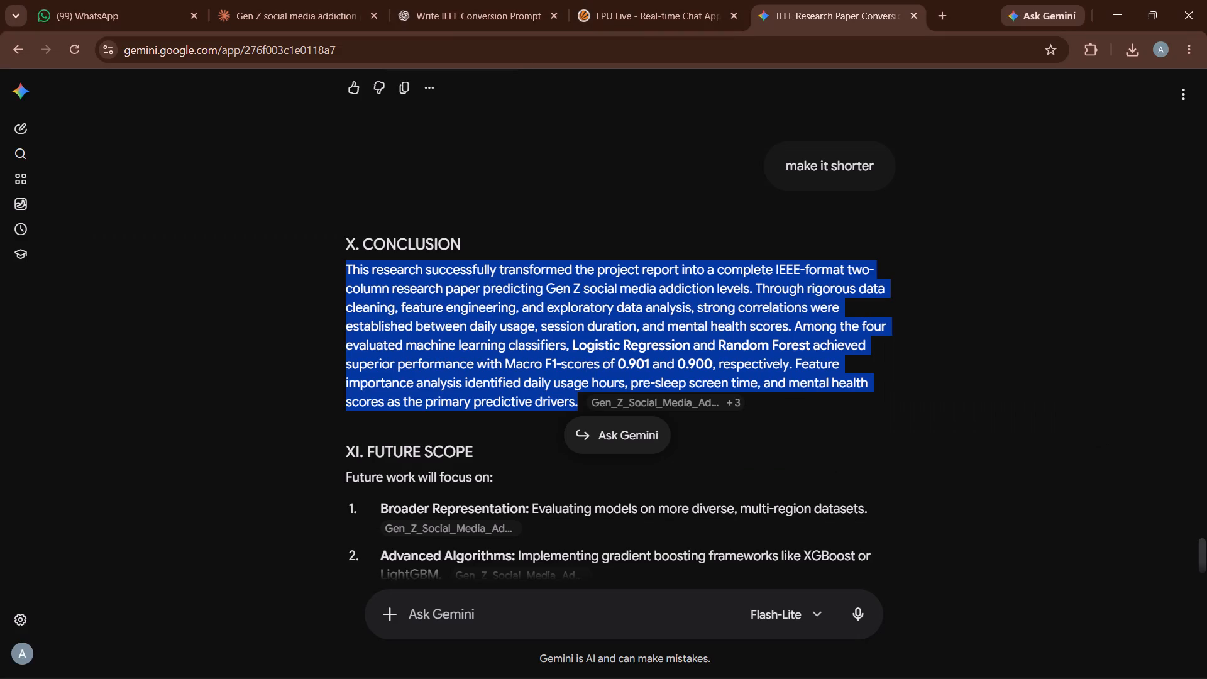
# Switch to Chrome and open a new browser tab.
pyautogui.click(939, 16)
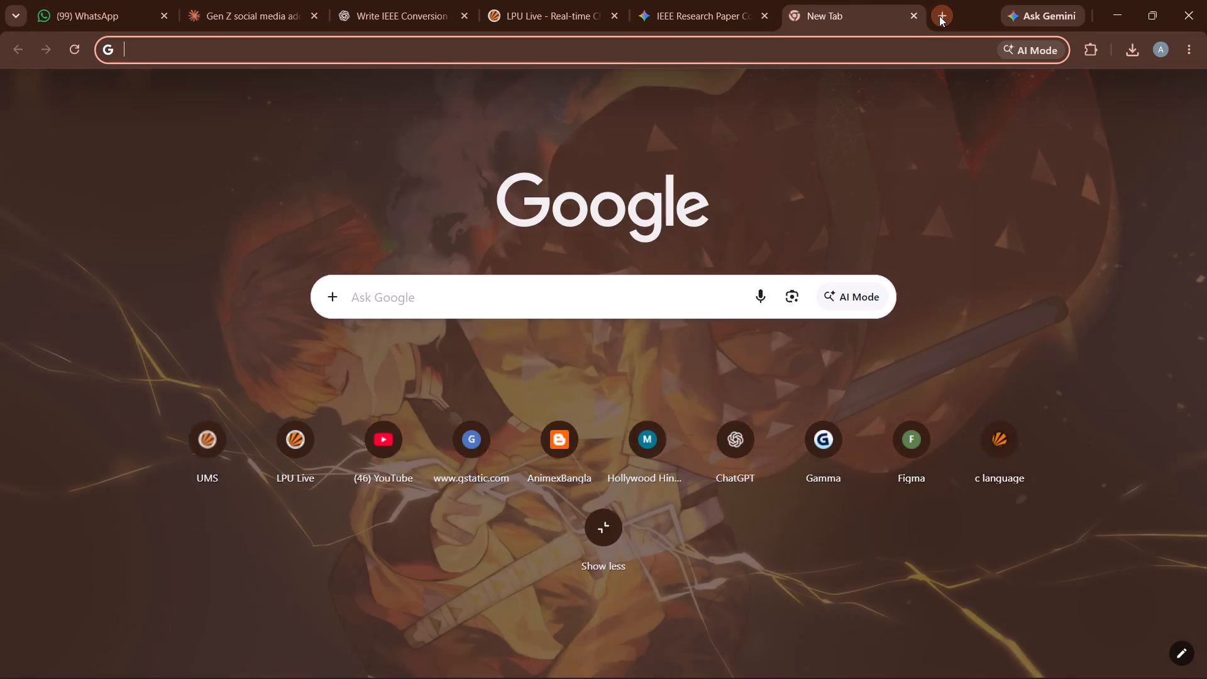
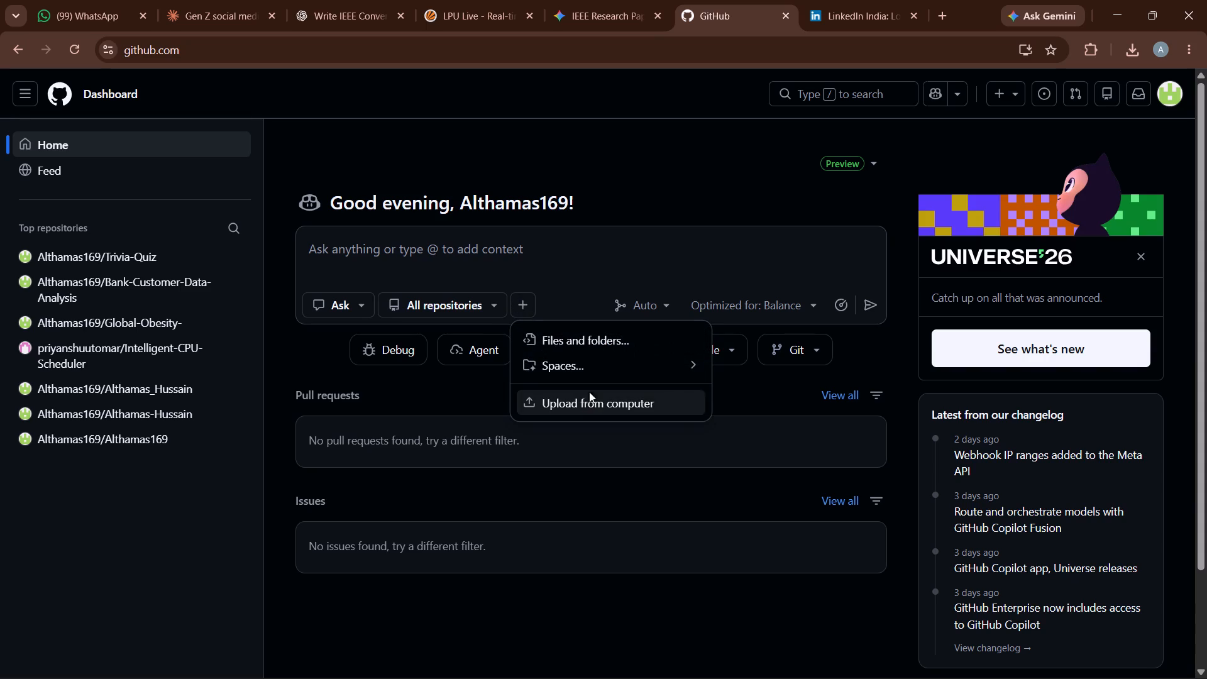
# Open the form for creating a new GitHub repository.
pyautogui.click(583, 277)
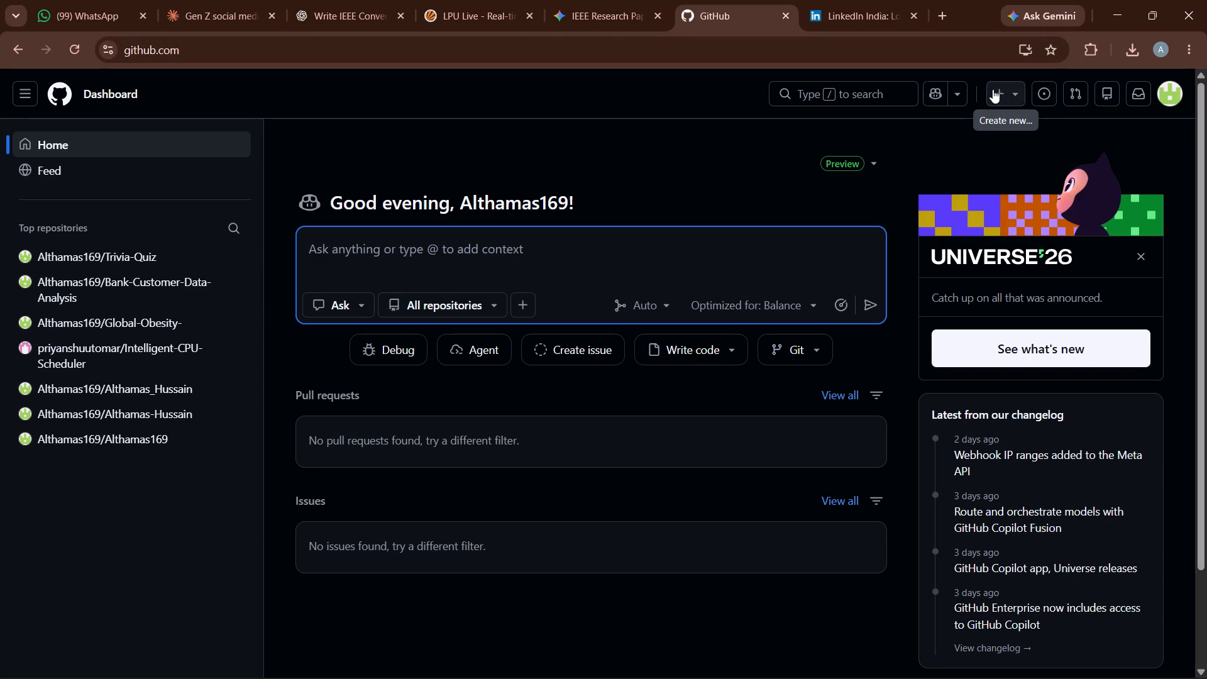
pyautogui.click(1169, 90)
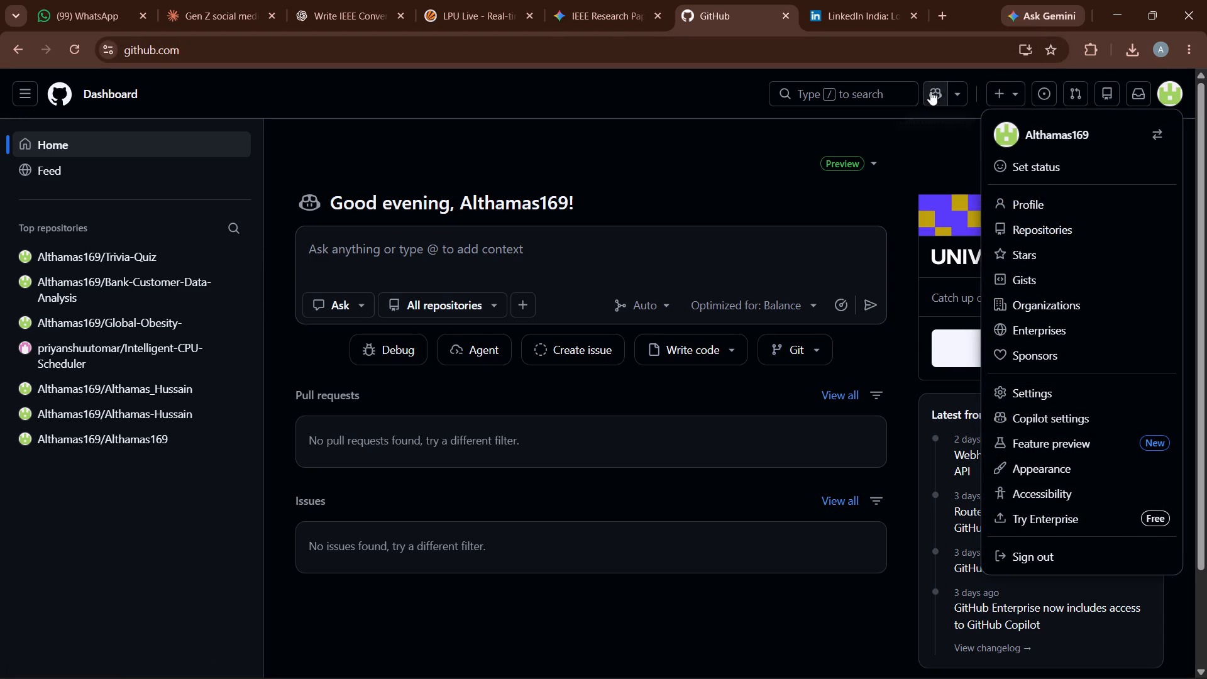
pyautogui.click(888, 126)
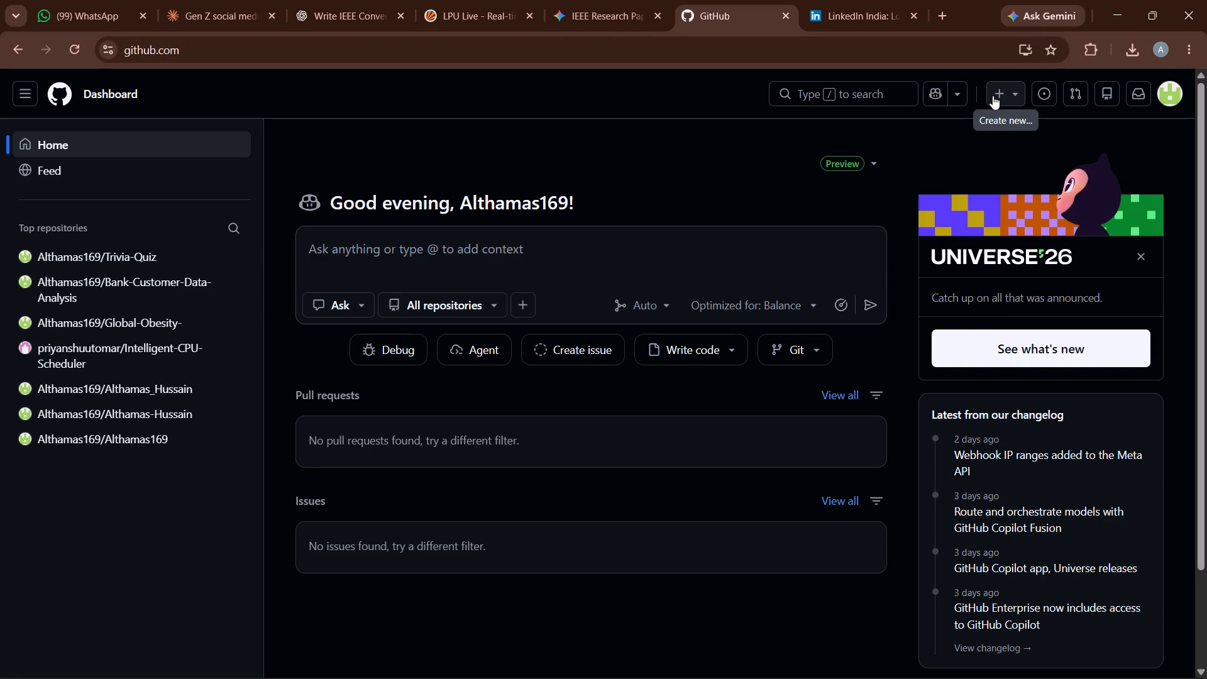
pyautogui.click(994, 96)
pyautogui.click(969, 144)
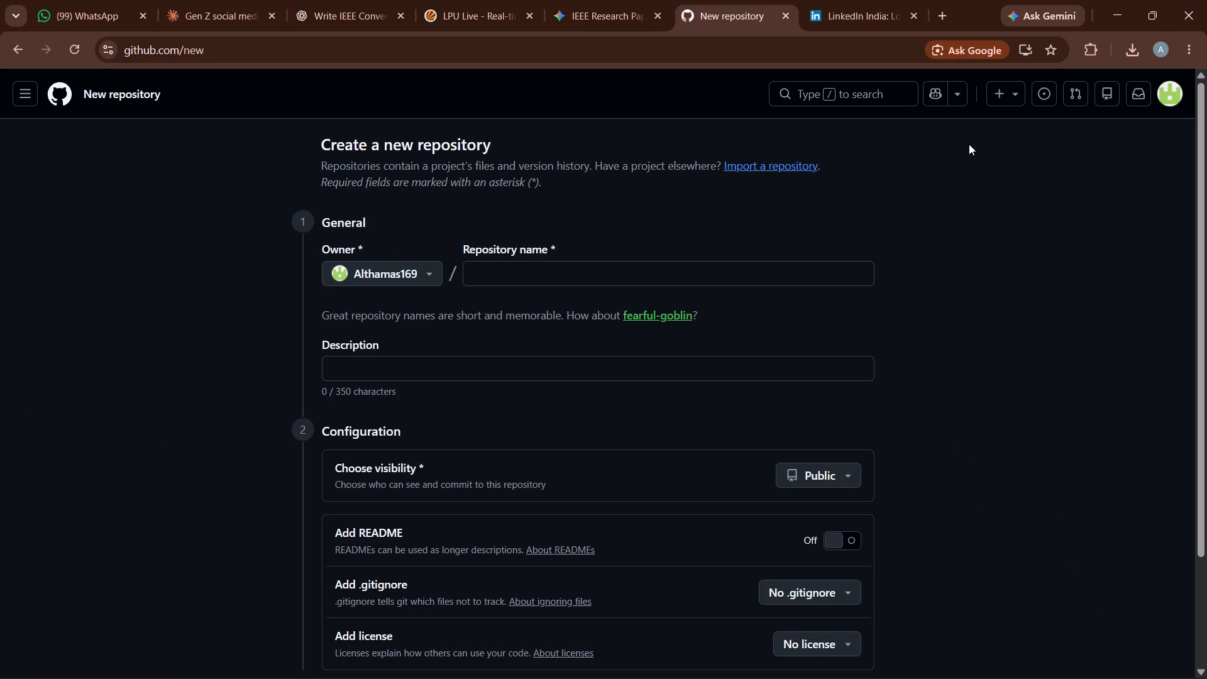
# Name the new repository "GenZ Social Media Addiction".
pyautogui.click(499, 276)
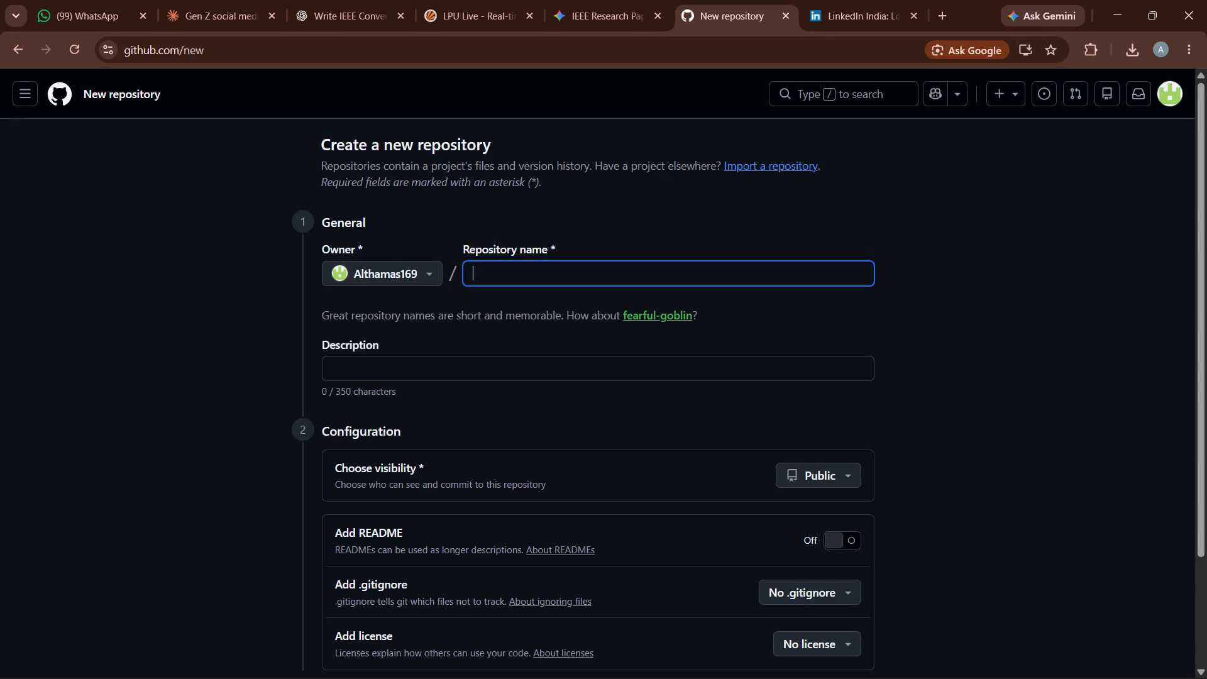
pyautogui.hotkey('shift', 'g')
pyautogui.write('en_')
pyautogui.hotkey('shift', 'z')
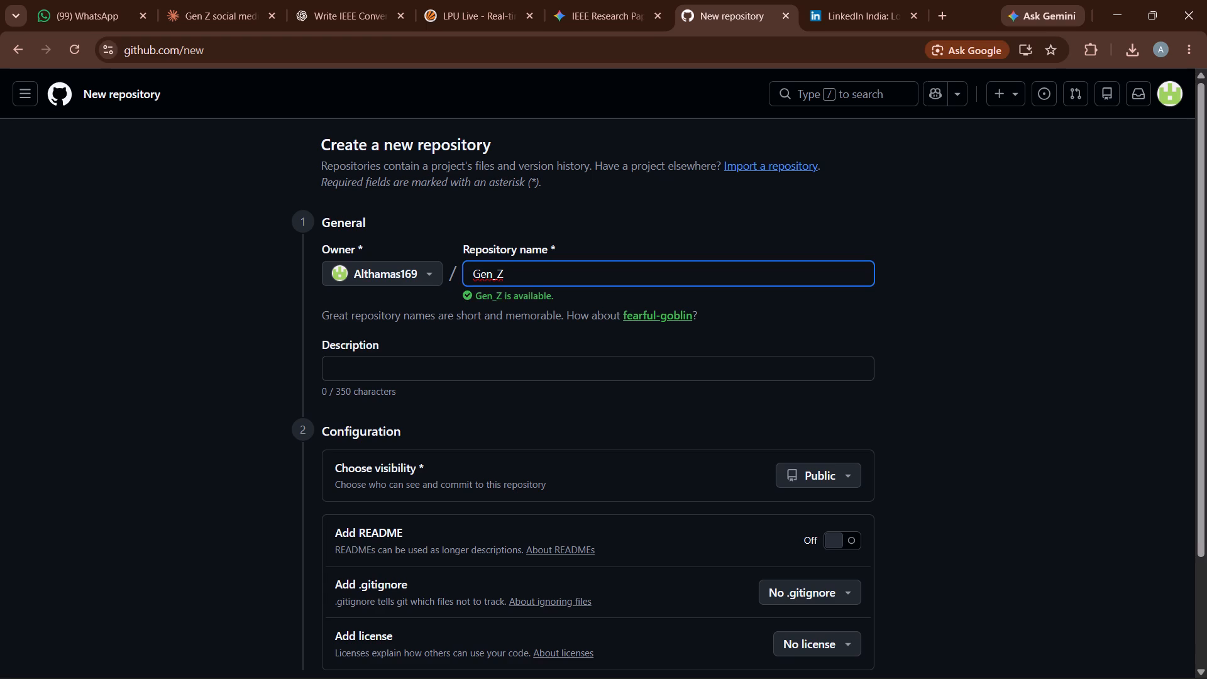
pyautogui.press('space')
pyautogui.press('BackSpace')
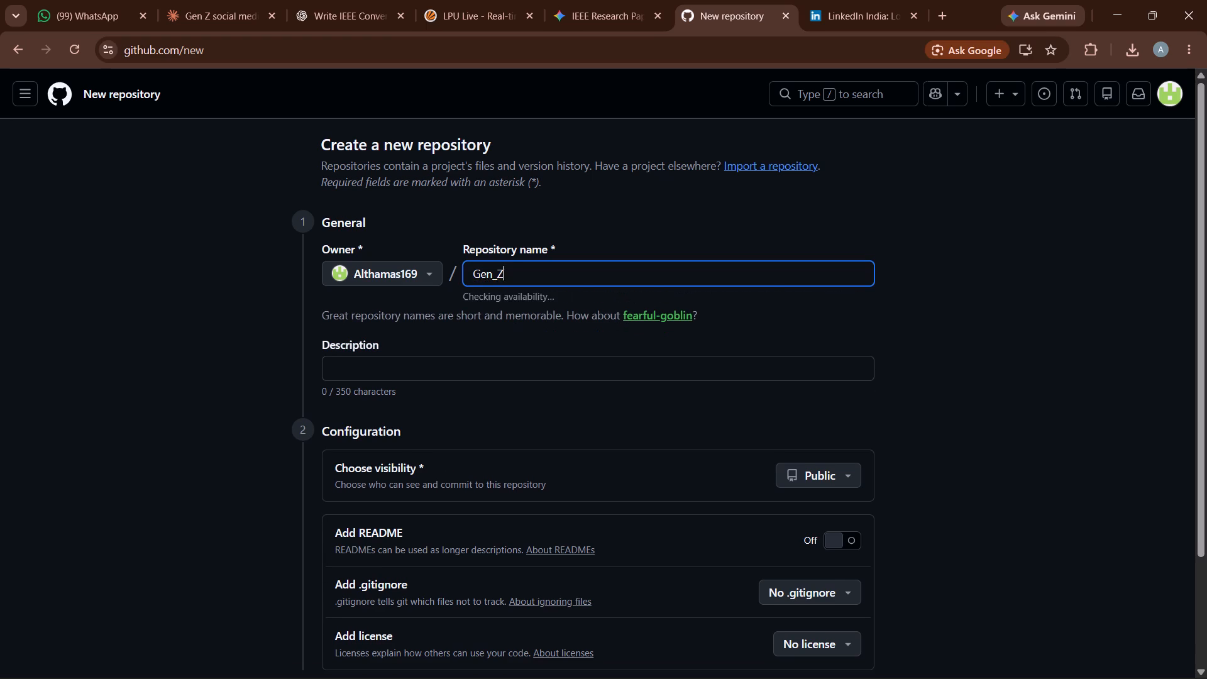
pyautogui.press('BackSpace')
pyautogui.press('BackSpace')
pyautogui.hotkey('shift', 'z')
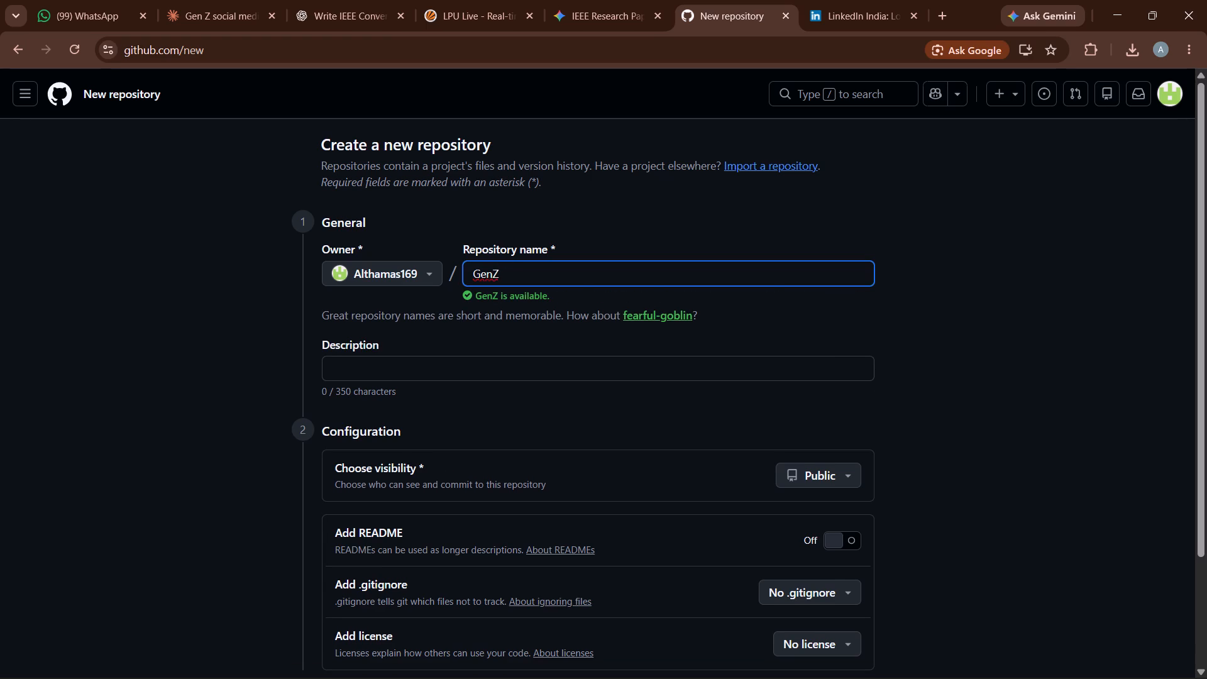
pyautogui.press('space')
pyautogui.write('Socisl')
pyautogui.press('BackSpace')
pyautogui.press('BackSpace')
pyautogui.write('al Media Addiction')
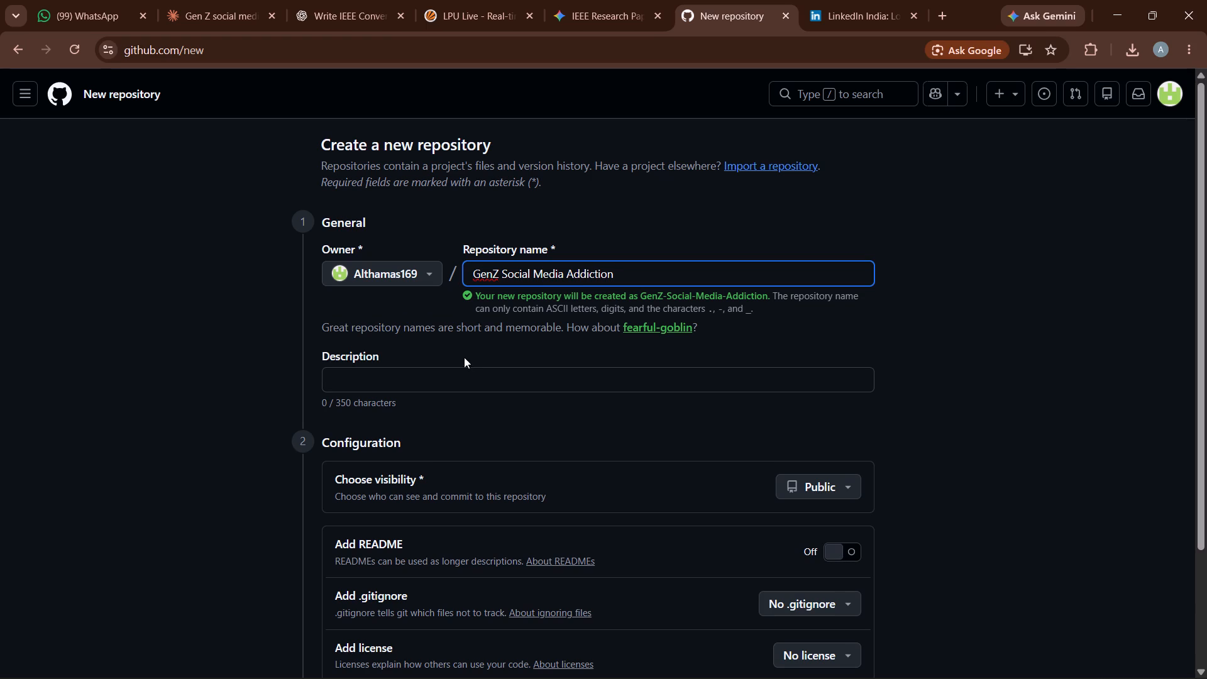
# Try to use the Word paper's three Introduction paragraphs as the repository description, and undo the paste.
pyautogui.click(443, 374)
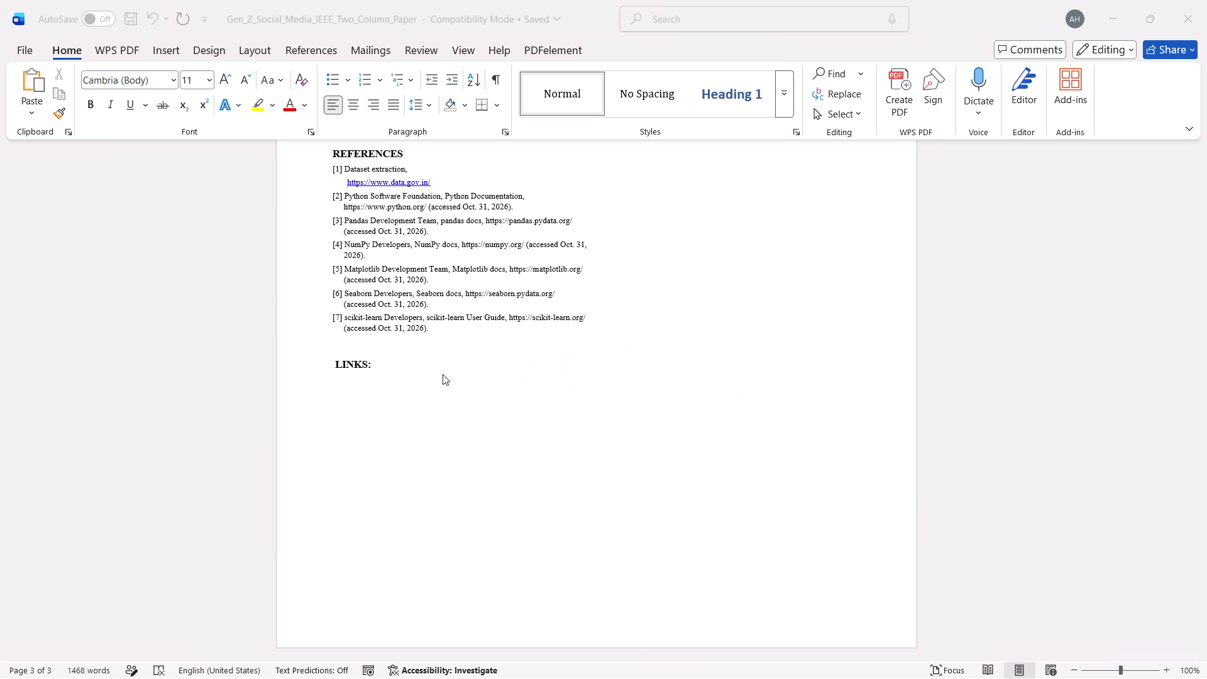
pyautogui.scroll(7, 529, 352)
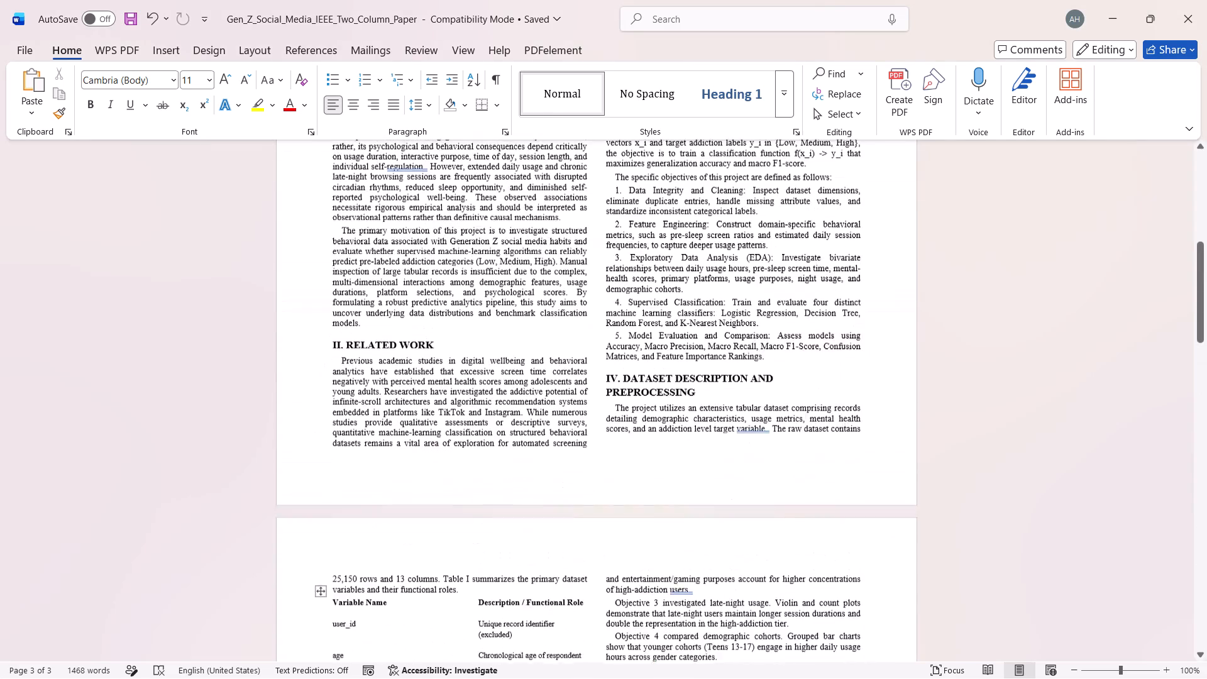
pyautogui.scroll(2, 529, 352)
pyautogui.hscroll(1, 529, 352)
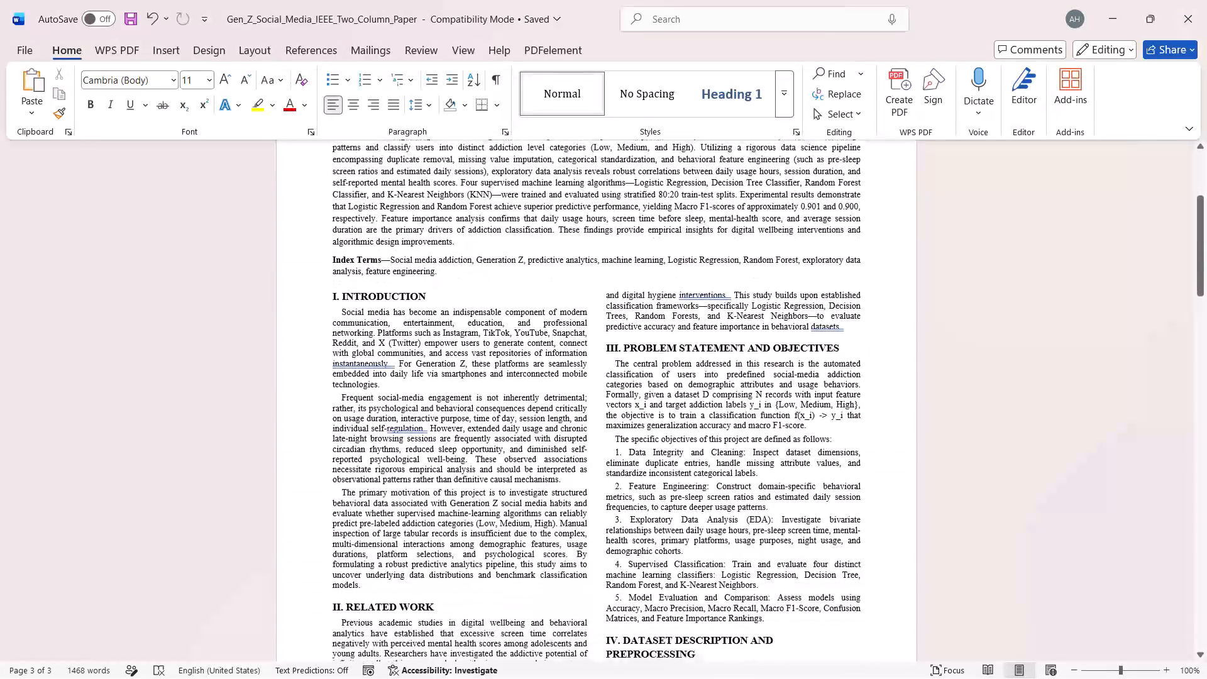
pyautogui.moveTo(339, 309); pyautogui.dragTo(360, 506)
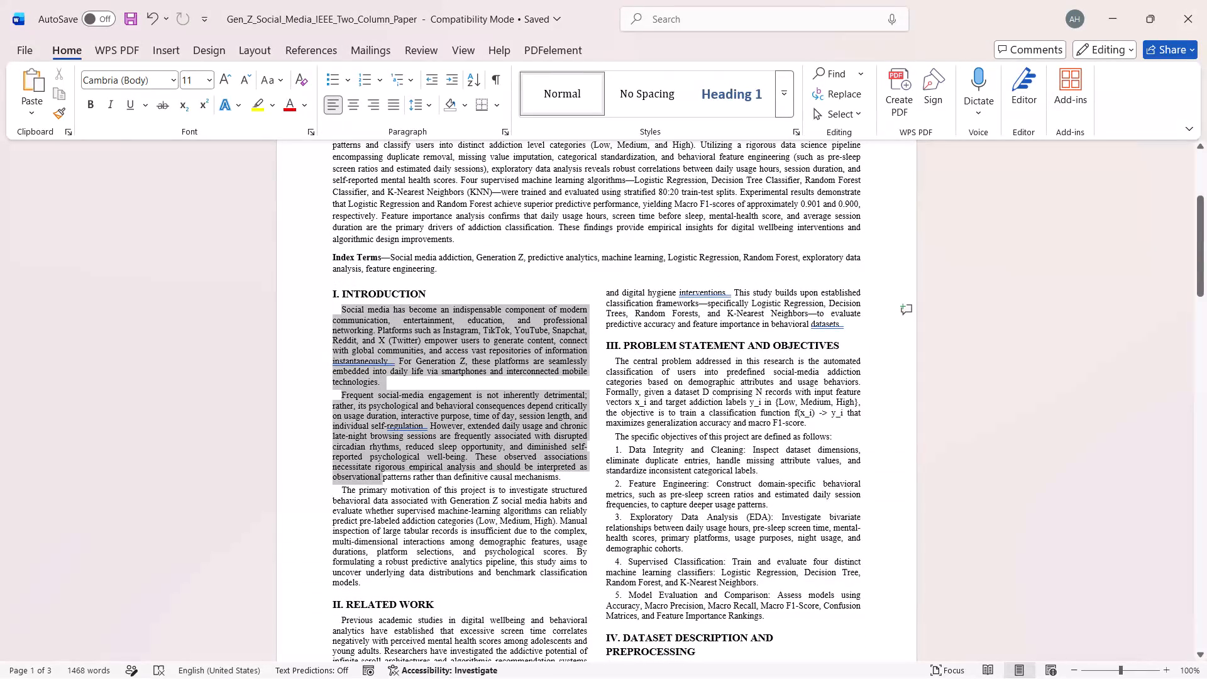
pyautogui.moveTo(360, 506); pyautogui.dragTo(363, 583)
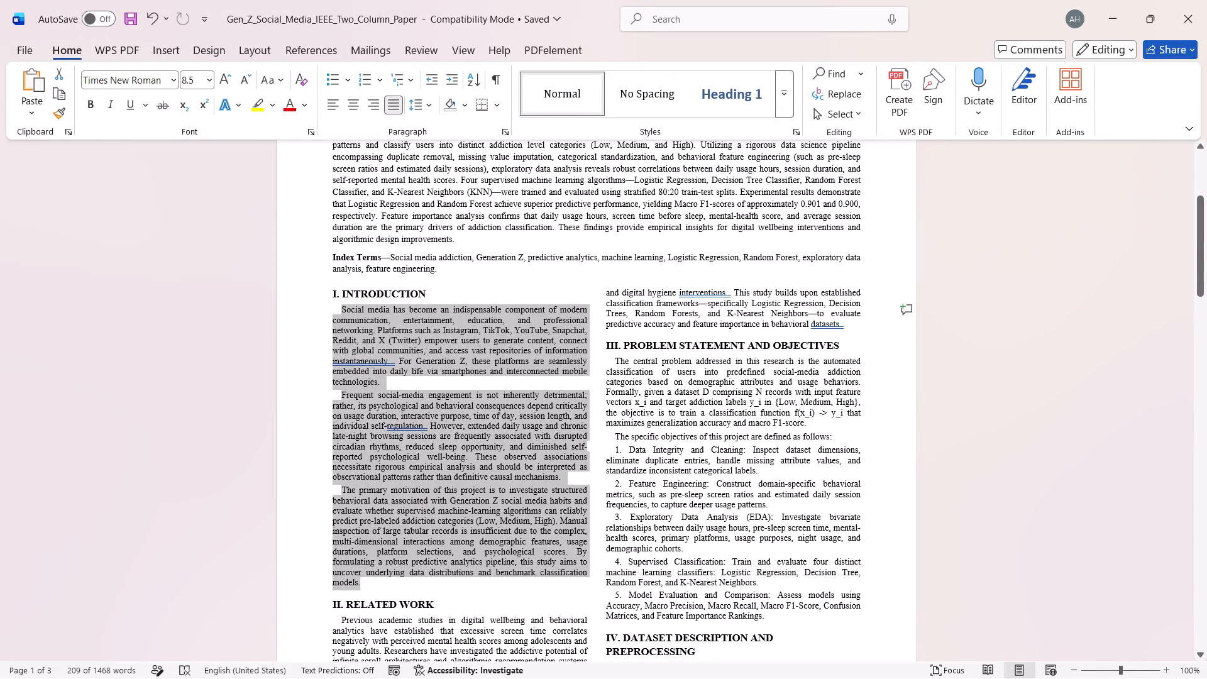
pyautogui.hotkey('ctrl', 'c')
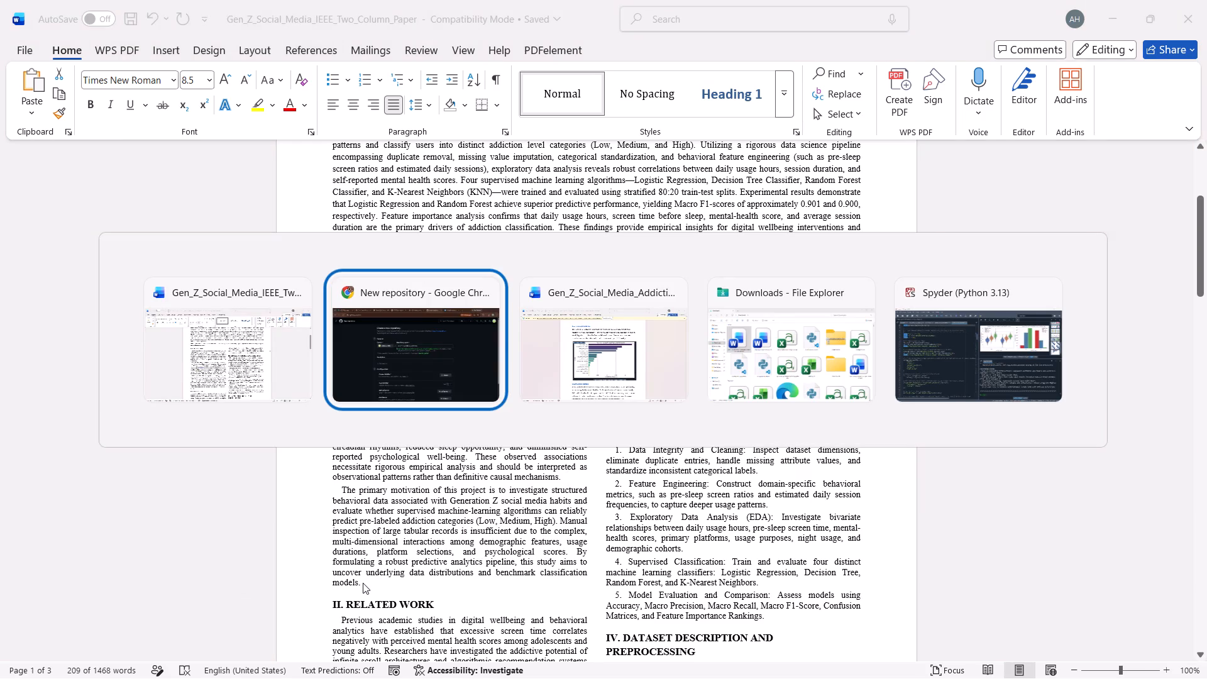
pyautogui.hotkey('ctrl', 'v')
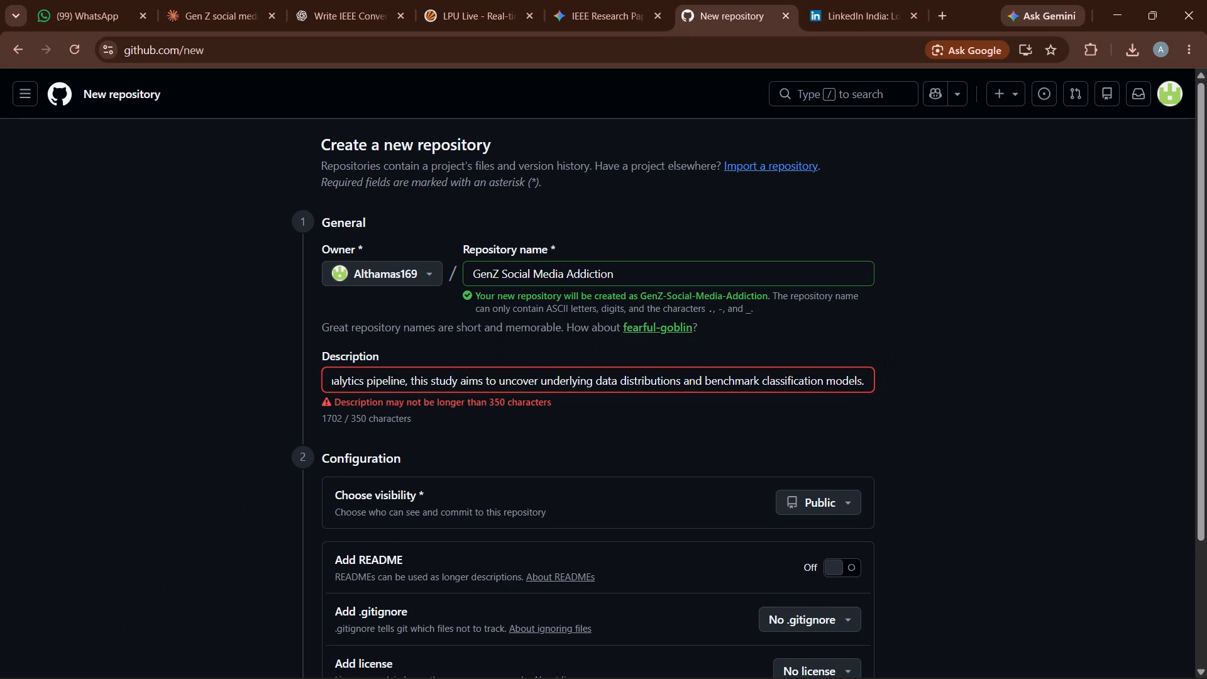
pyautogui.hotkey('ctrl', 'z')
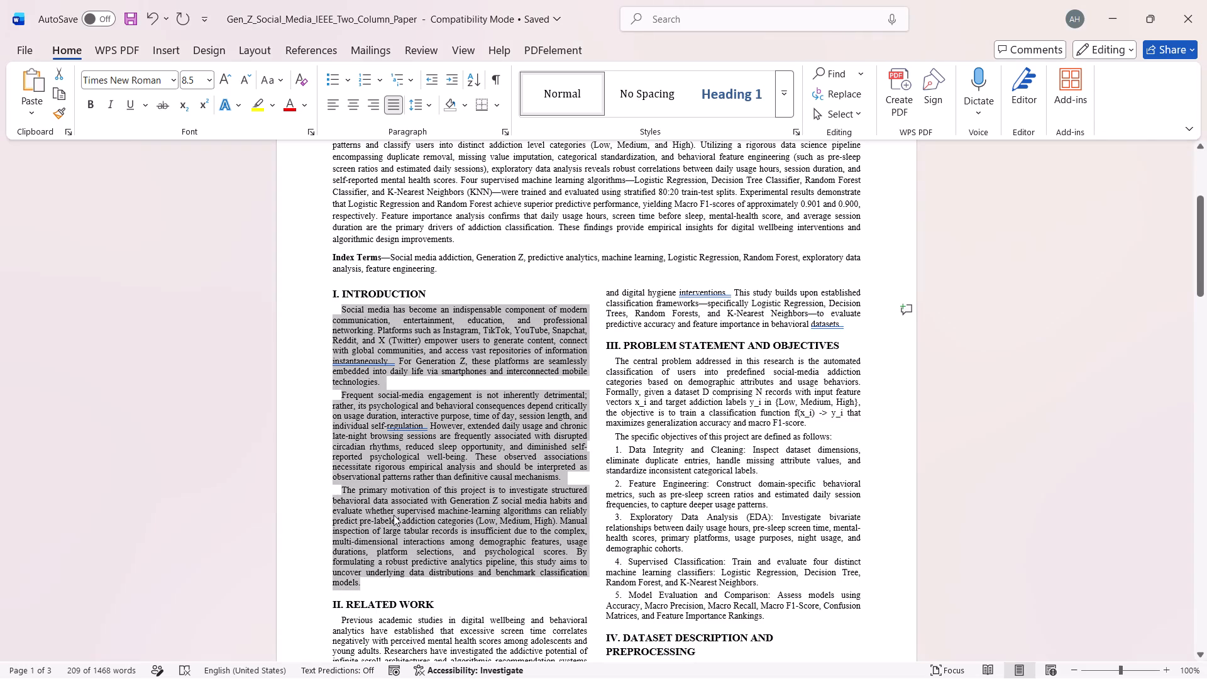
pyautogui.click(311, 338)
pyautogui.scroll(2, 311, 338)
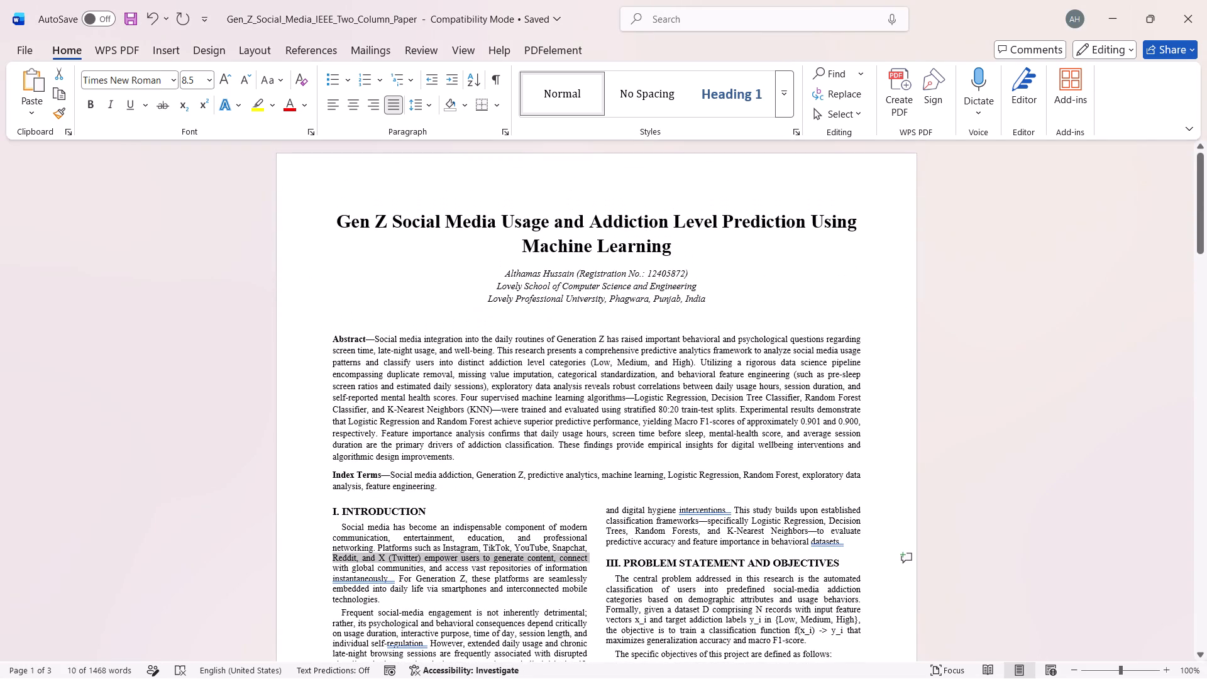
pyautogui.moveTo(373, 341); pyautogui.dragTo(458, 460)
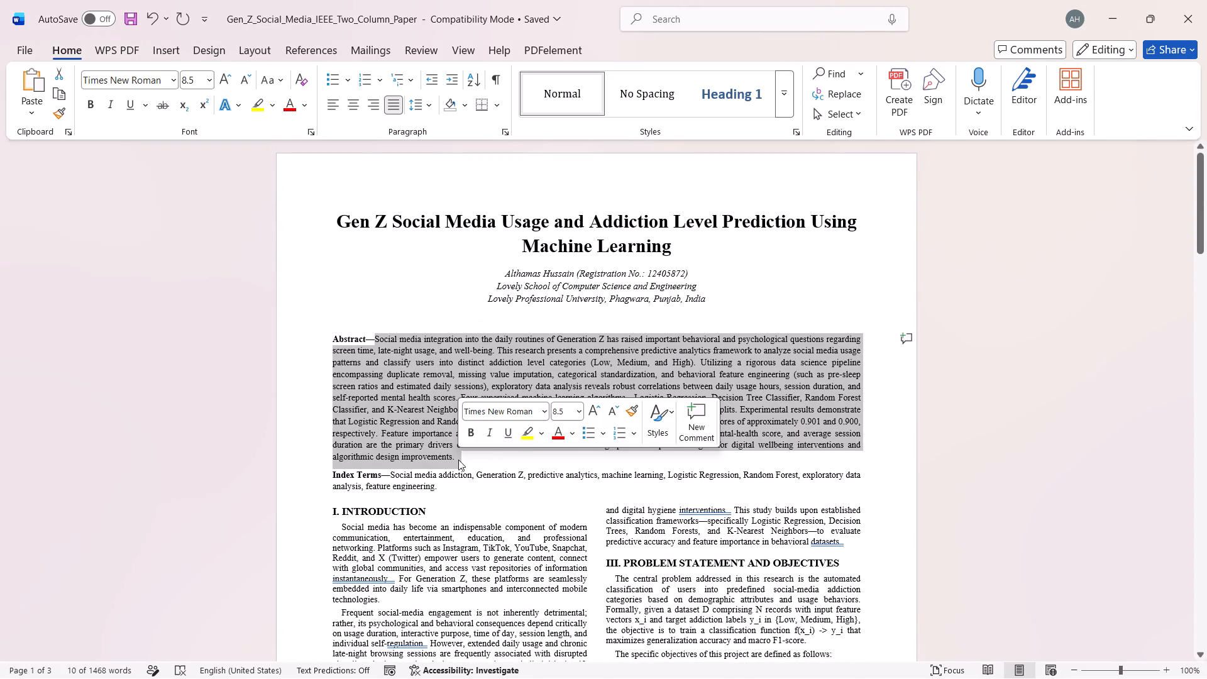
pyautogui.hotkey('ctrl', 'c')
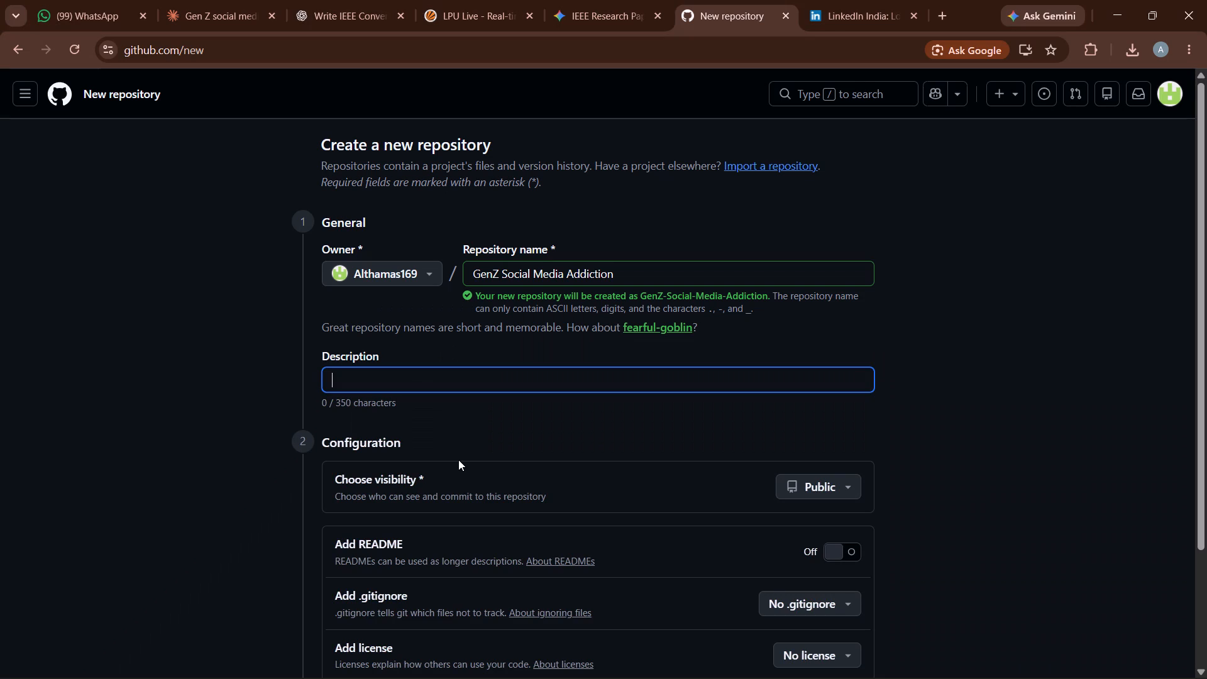
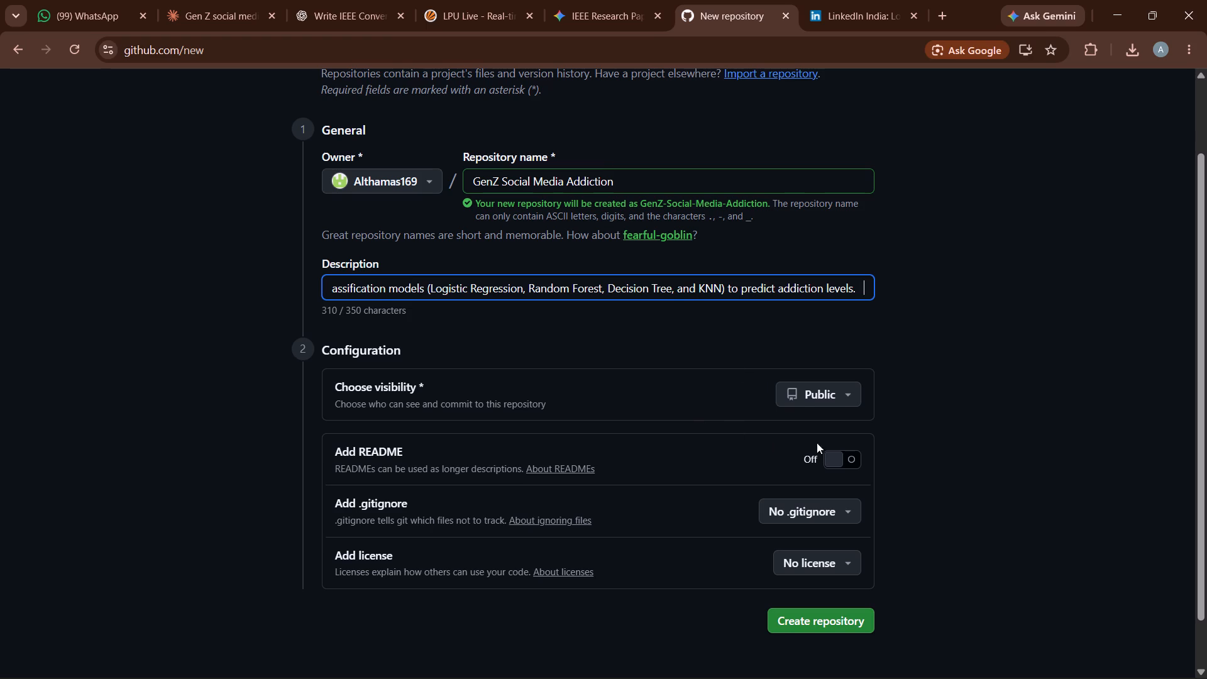
pyautogui.scroll(4, 609, 223)
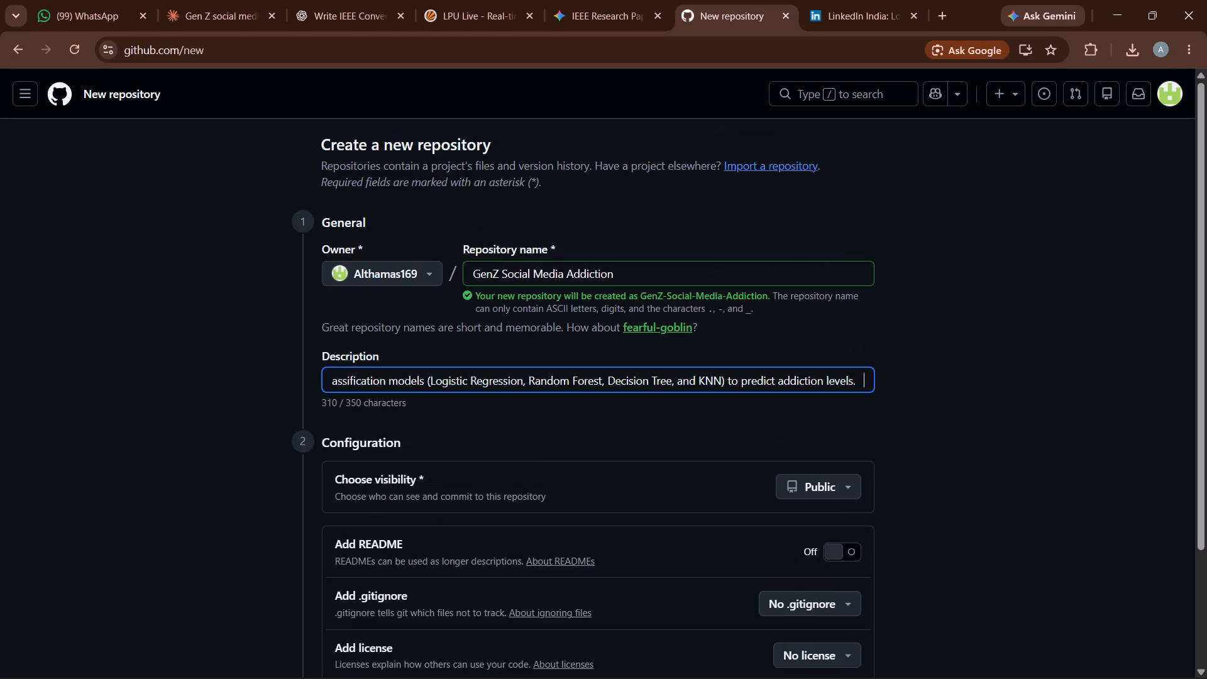
pyautogui.scroll(-2, 575, 280)
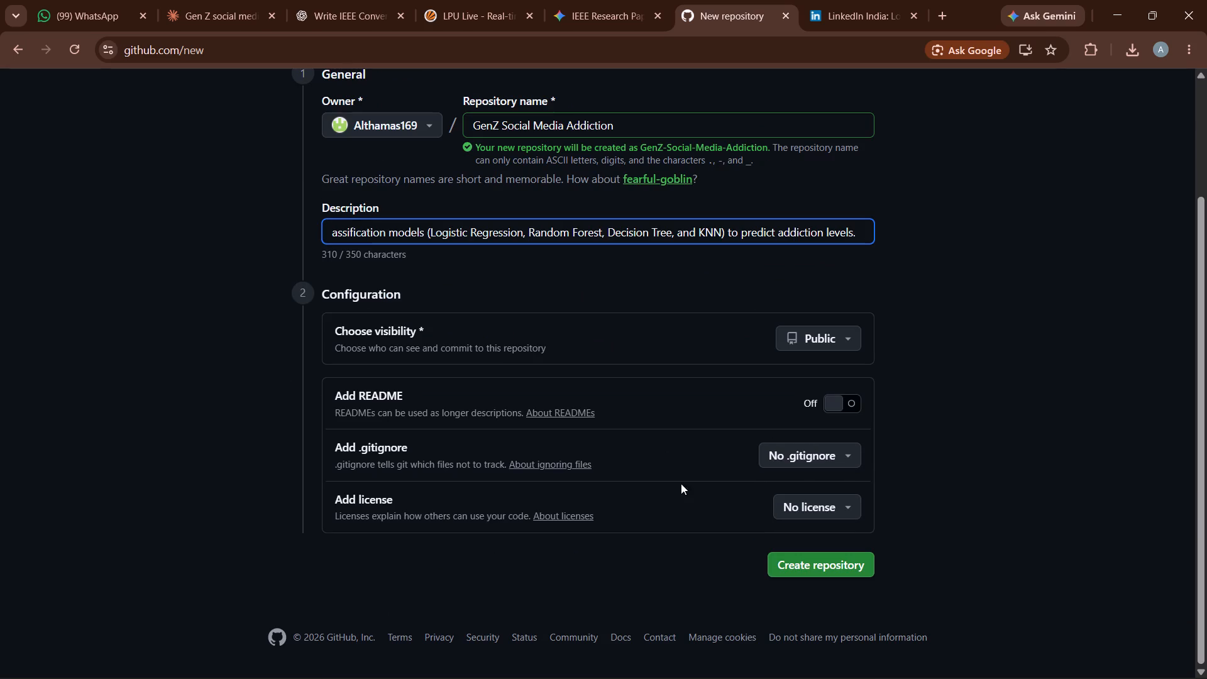
pyautogui.scroll(1, 752, 417)
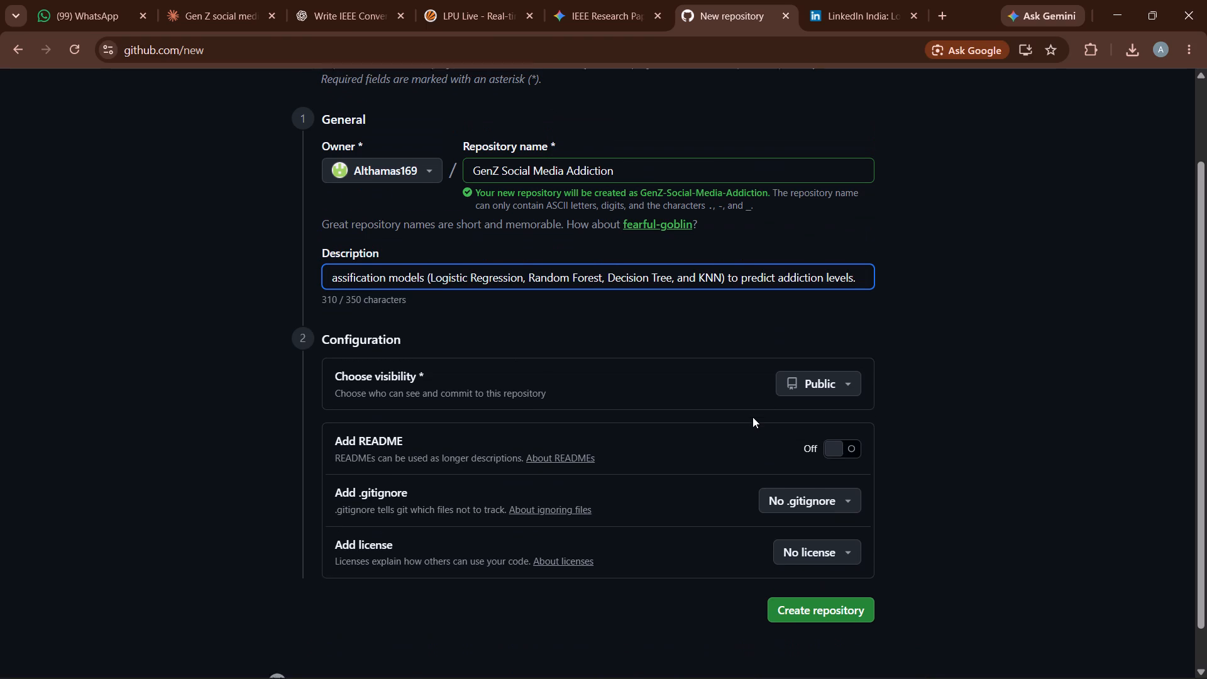
pyautogui.scroll(1, 752, 417)
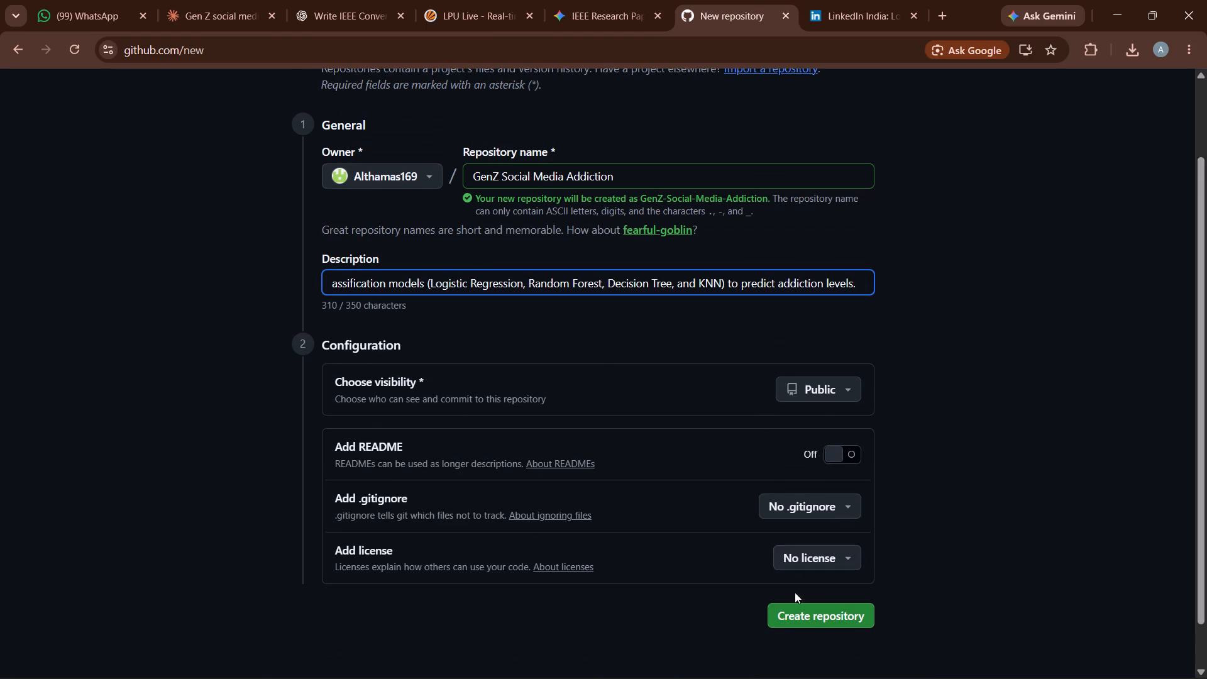
pyautogui.scroll(1, 675, 428)
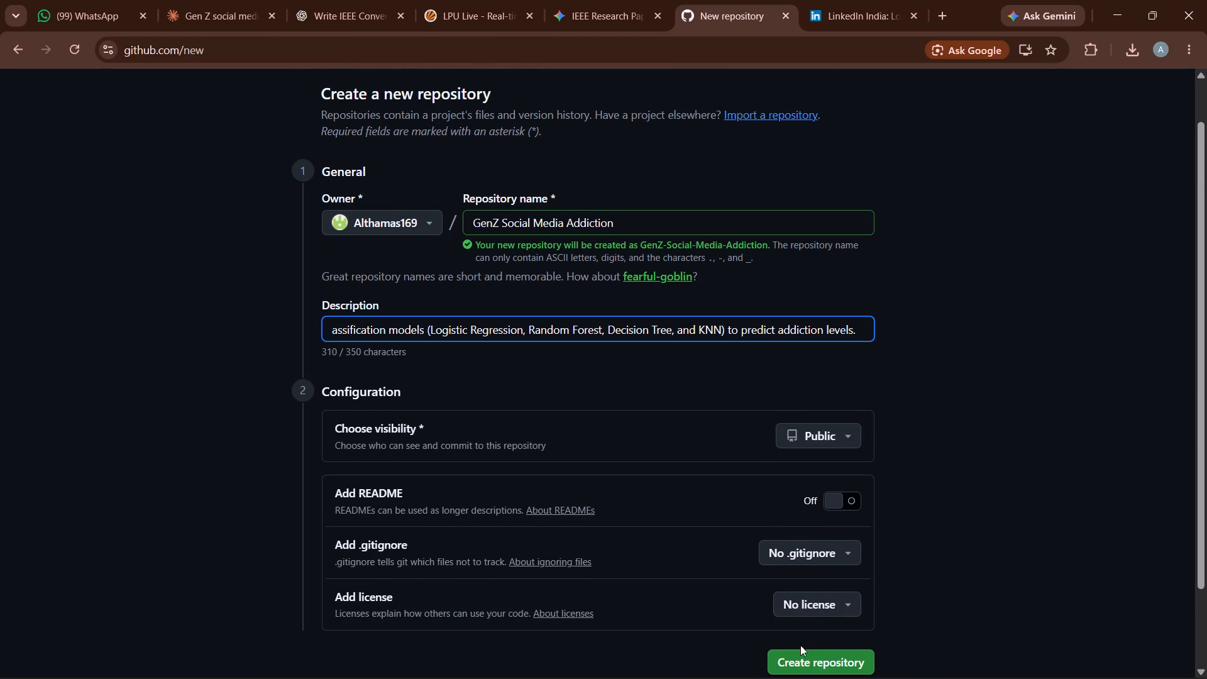
pyautogui.click(803, 657)
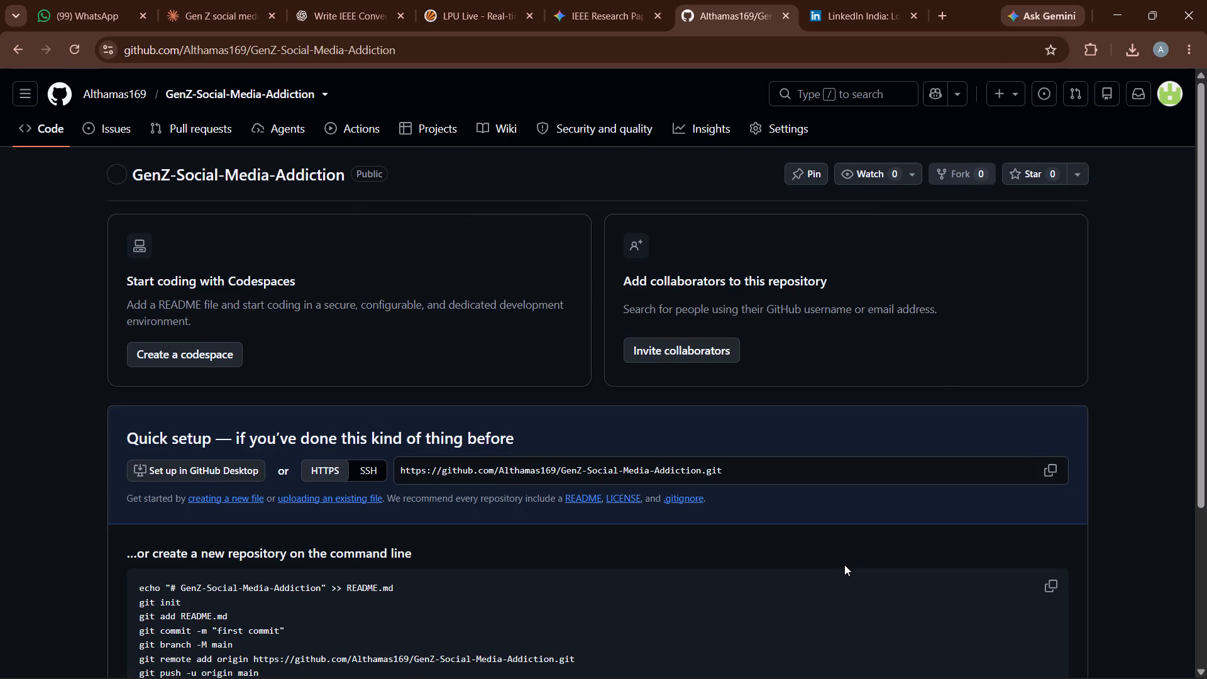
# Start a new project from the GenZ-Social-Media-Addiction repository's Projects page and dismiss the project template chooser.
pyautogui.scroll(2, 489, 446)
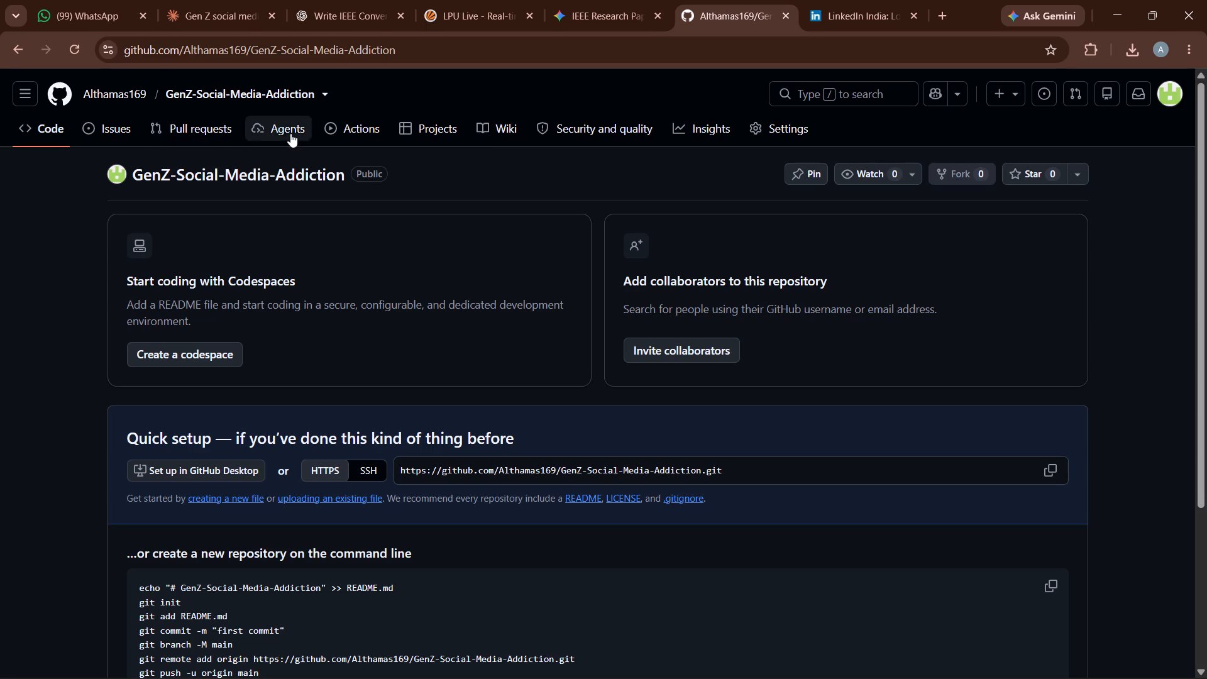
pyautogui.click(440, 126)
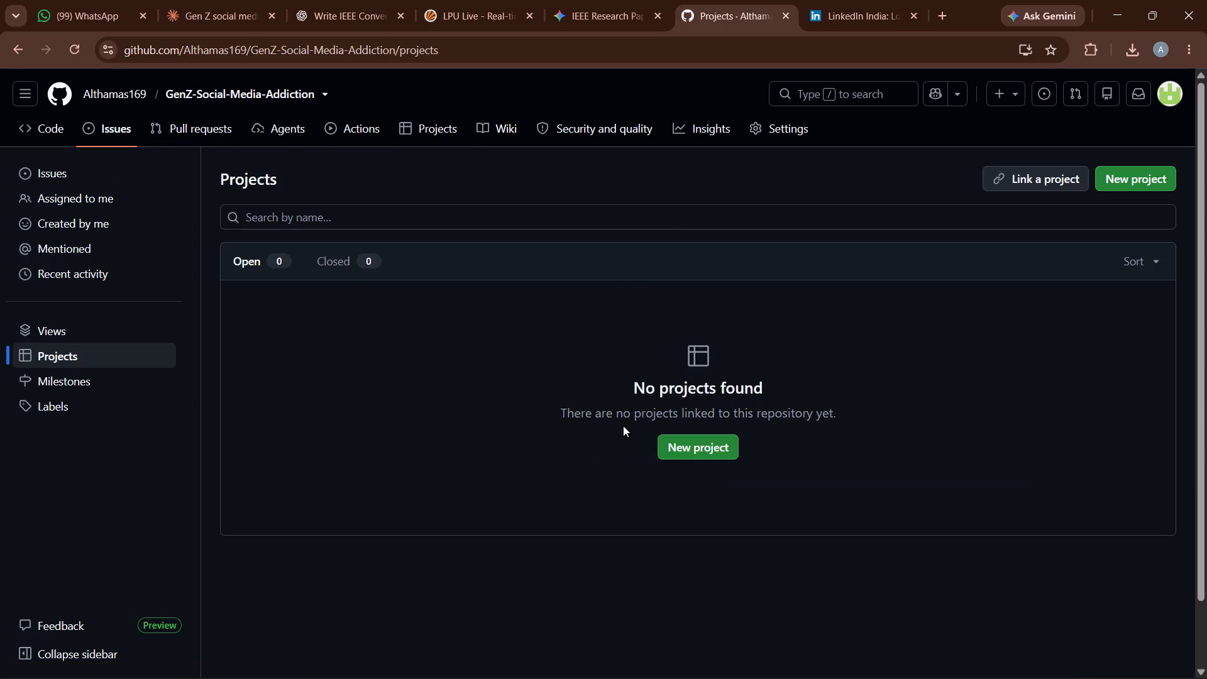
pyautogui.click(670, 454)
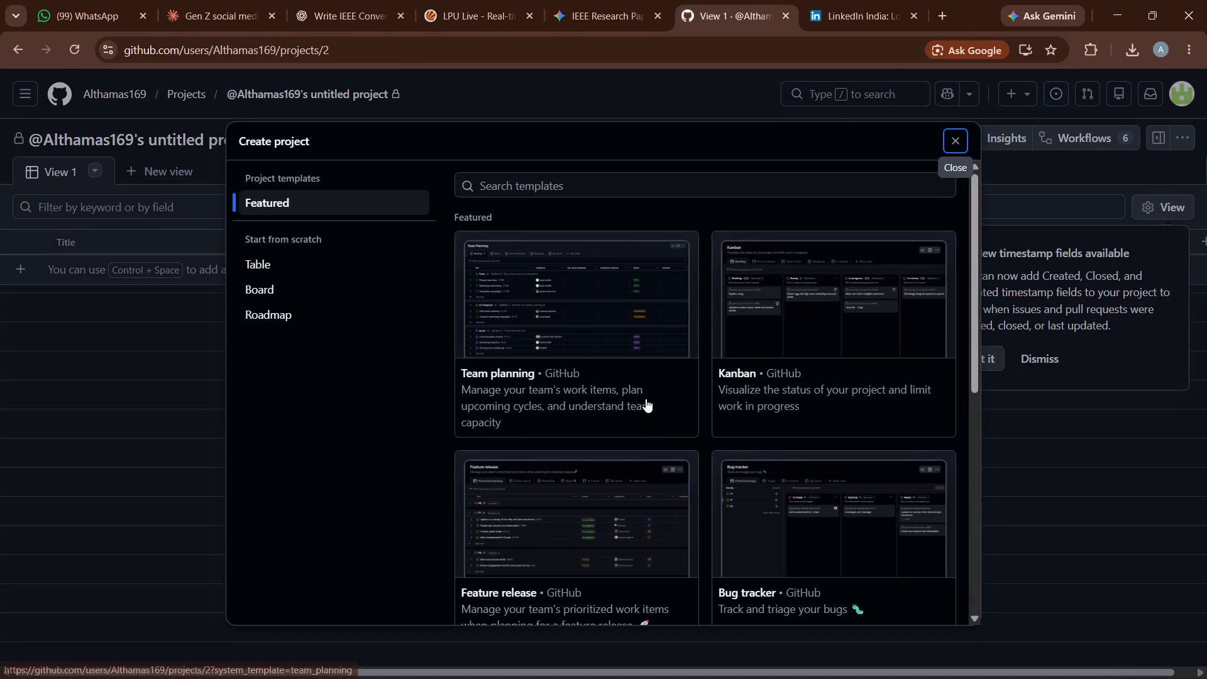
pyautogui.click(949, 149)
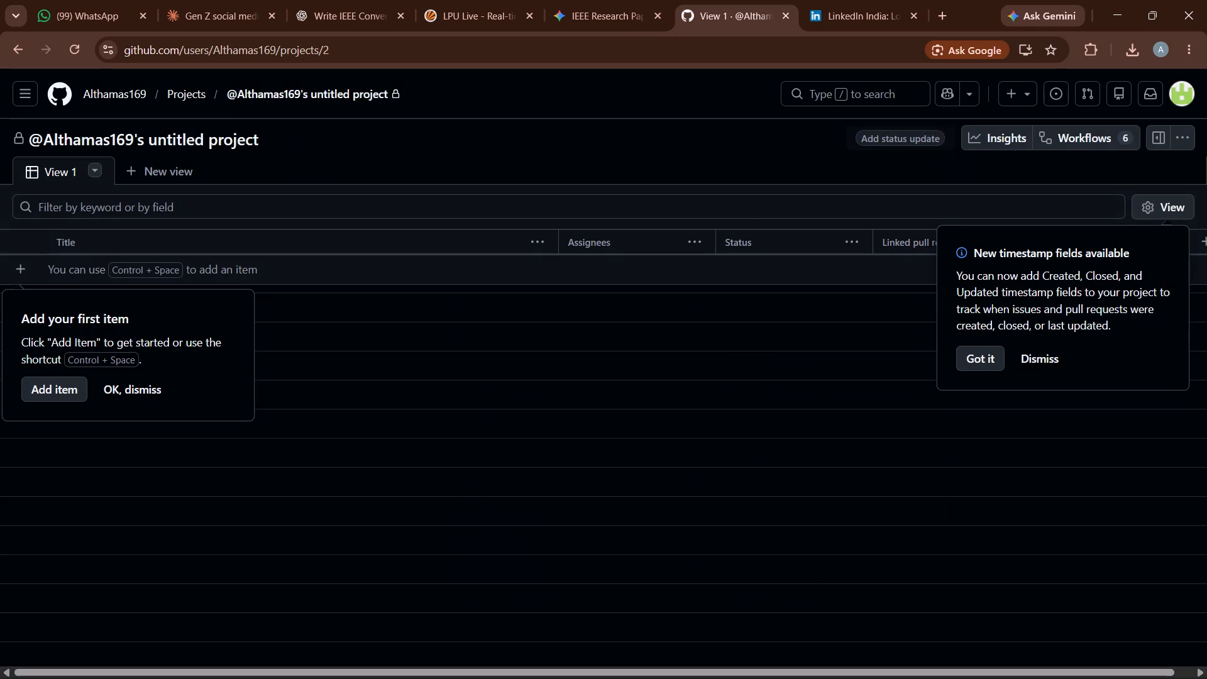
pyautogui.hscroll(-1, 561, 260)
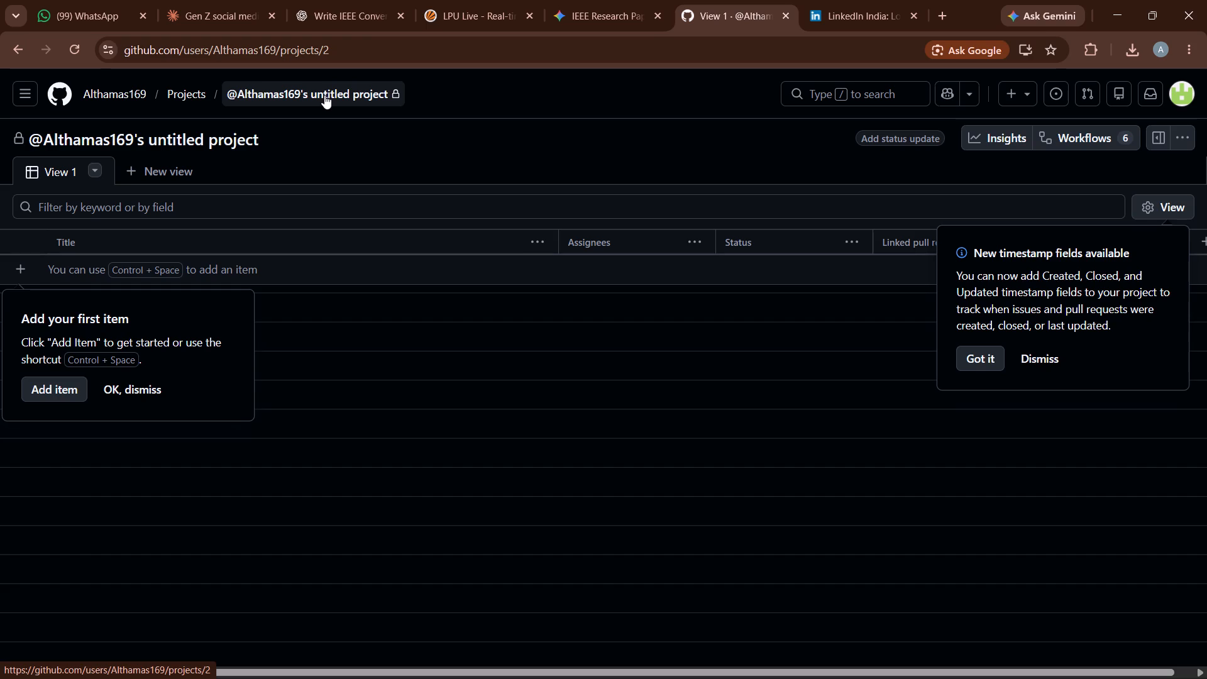
# Return to the GitHub home dashboard and set the chat prompt's repository to GenZ-Social-Media-Addiction.
pyautogui.click(35, 94)
pyautogui.click(47, 149)
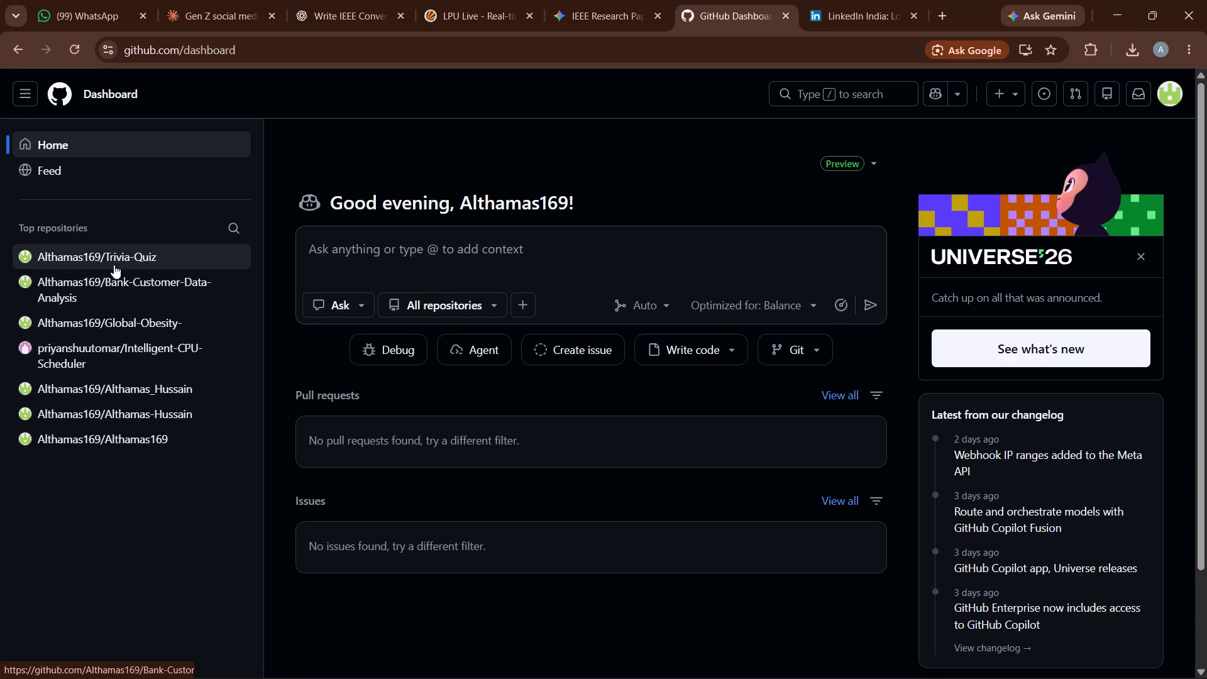
pyautogui.click(473, 309)
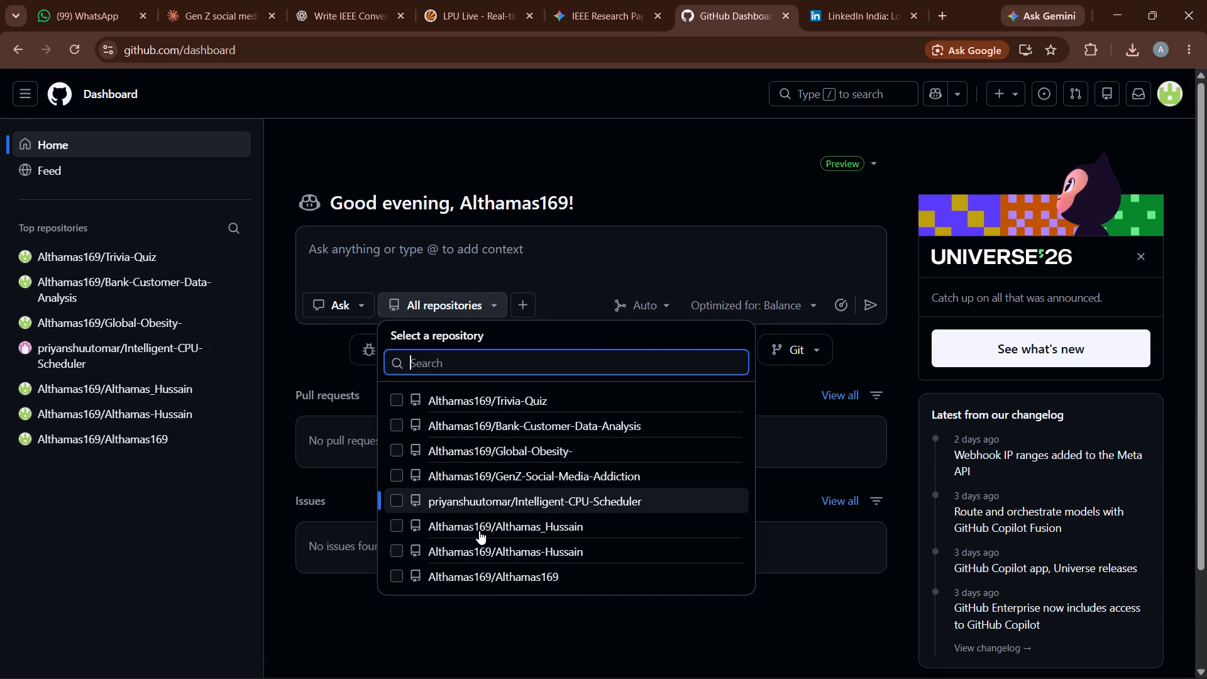
pyautogui.click(585, 471)
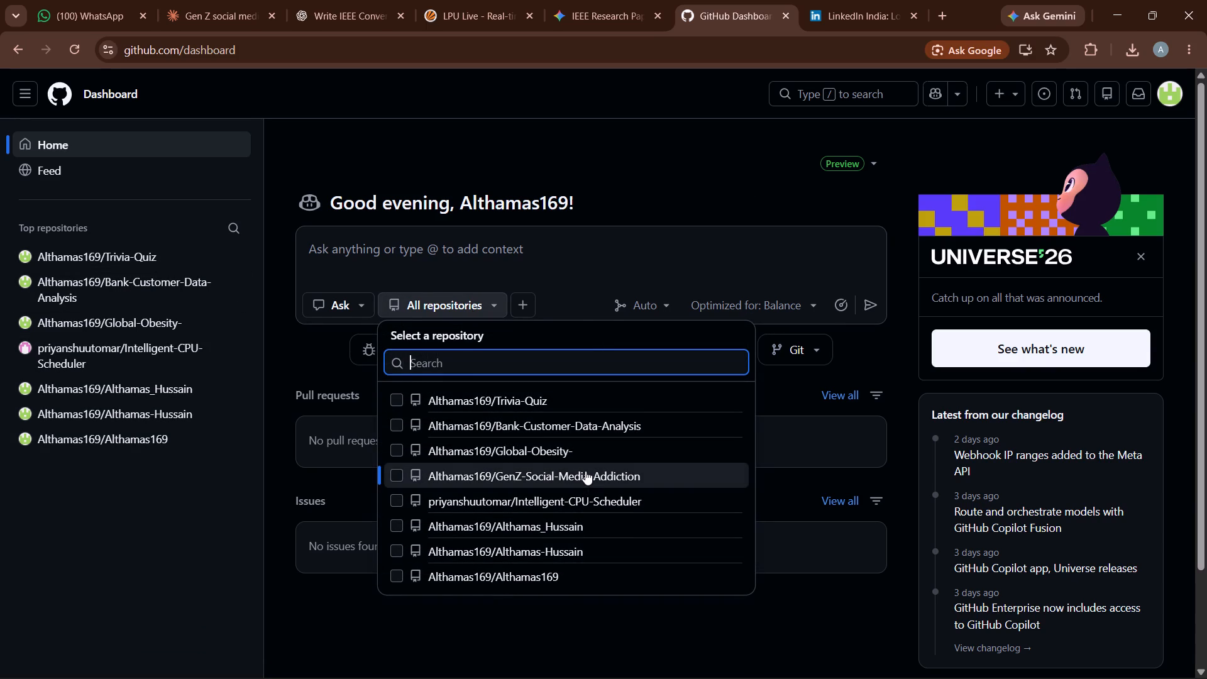
pyautogui.click(341, 396)
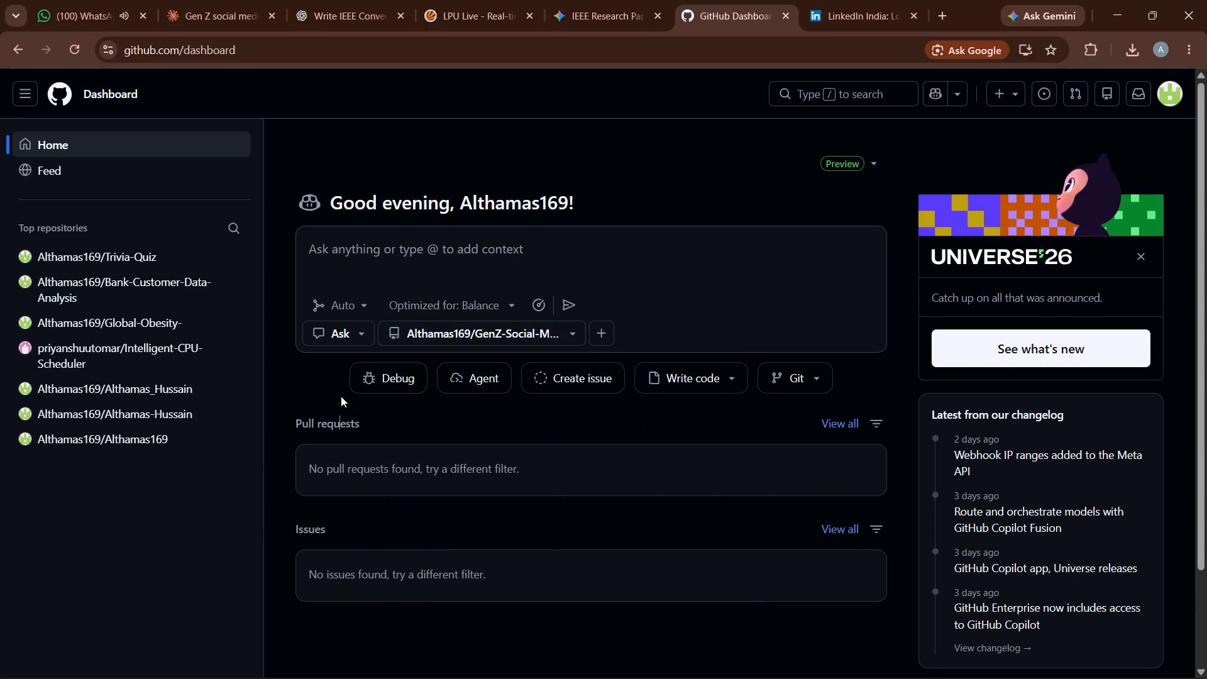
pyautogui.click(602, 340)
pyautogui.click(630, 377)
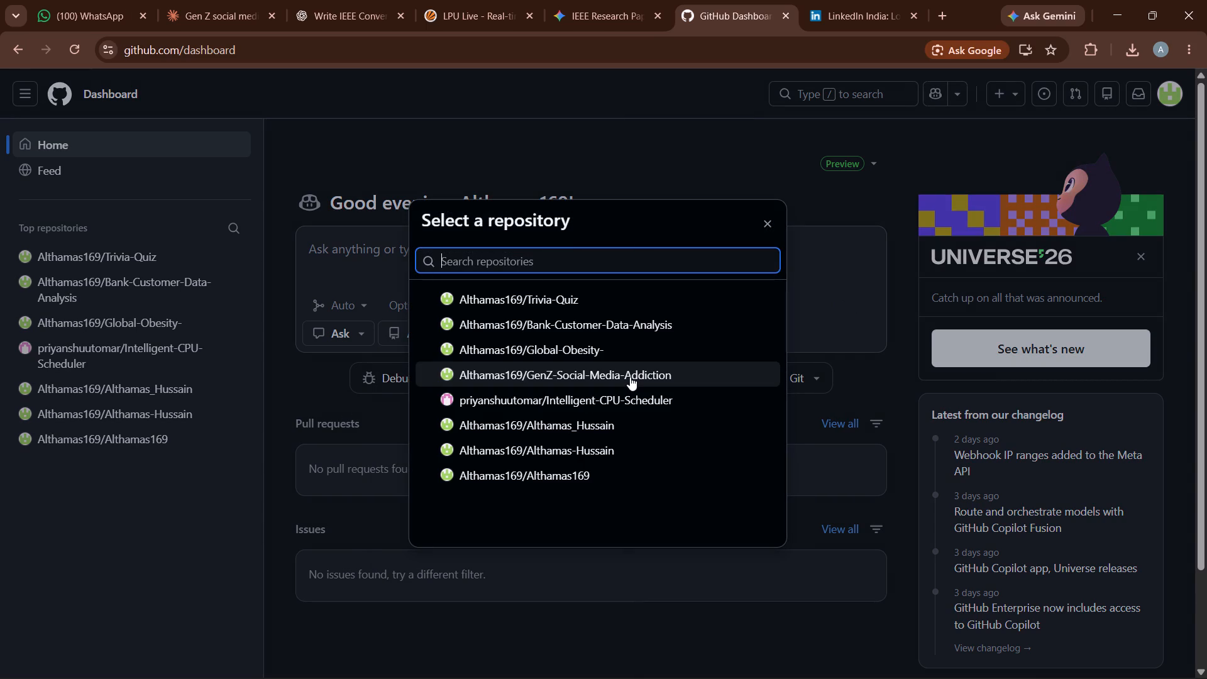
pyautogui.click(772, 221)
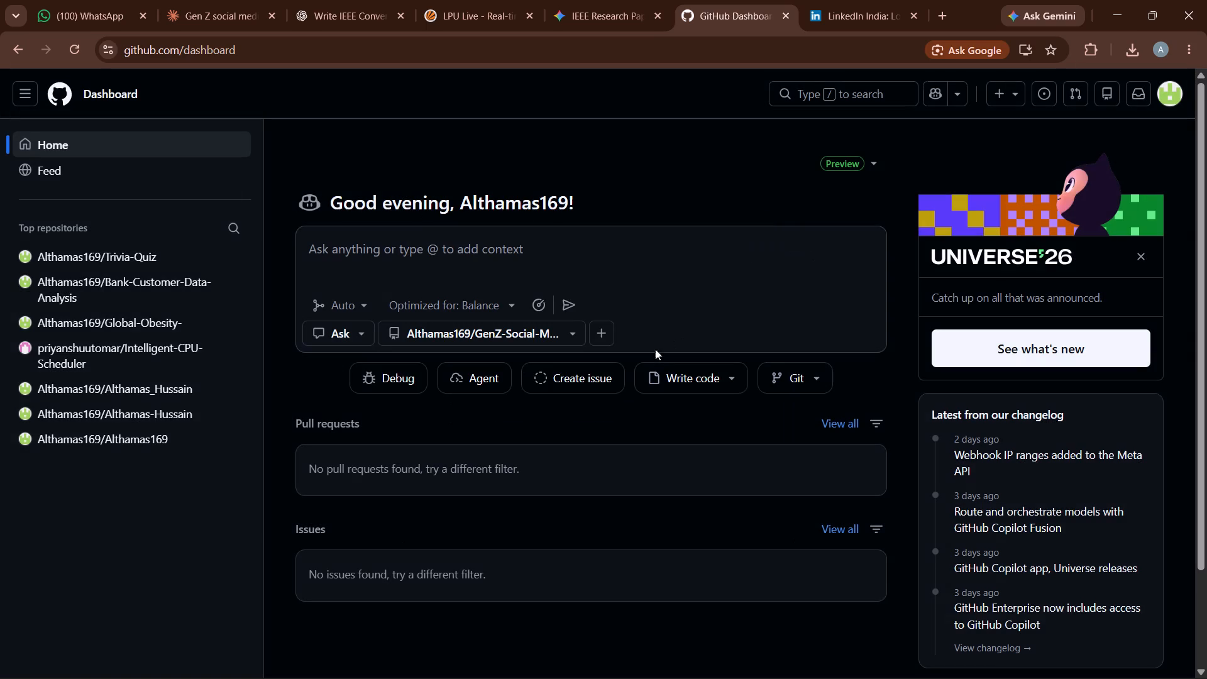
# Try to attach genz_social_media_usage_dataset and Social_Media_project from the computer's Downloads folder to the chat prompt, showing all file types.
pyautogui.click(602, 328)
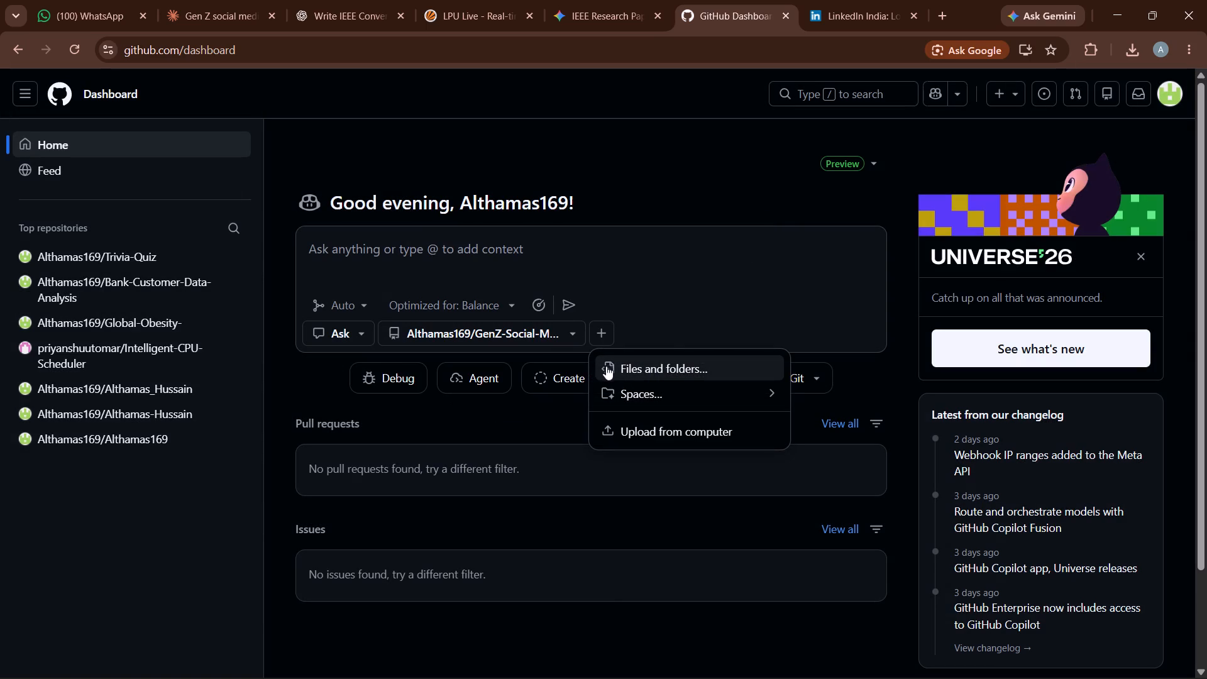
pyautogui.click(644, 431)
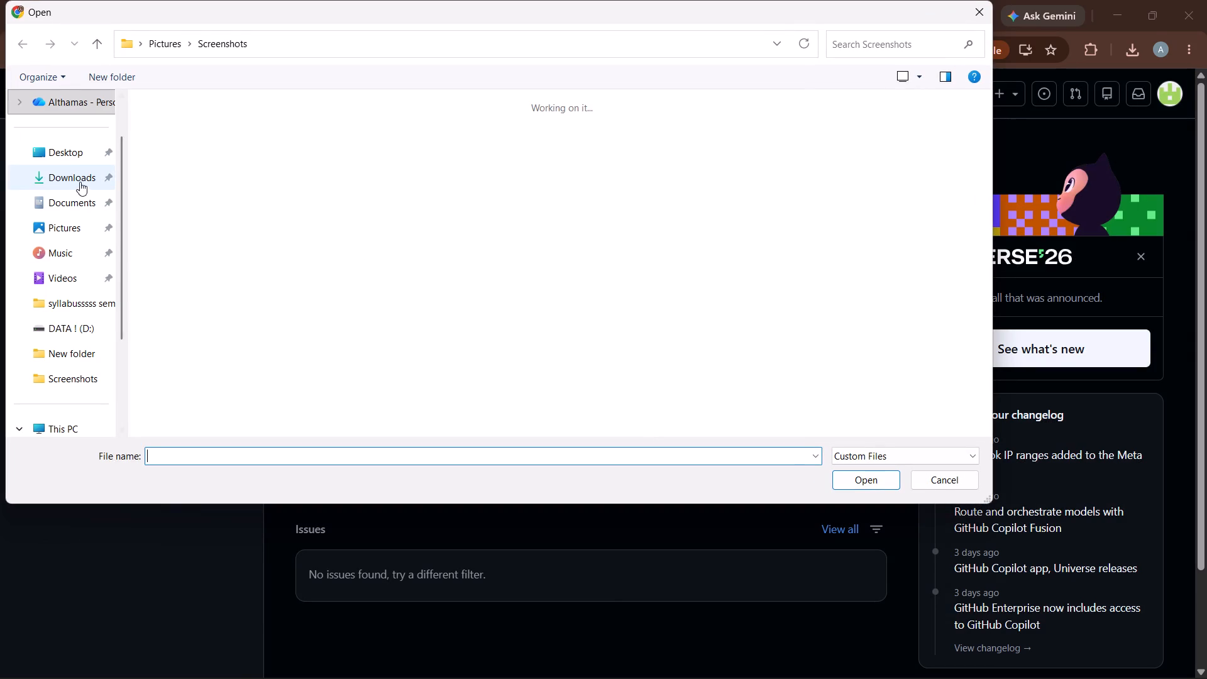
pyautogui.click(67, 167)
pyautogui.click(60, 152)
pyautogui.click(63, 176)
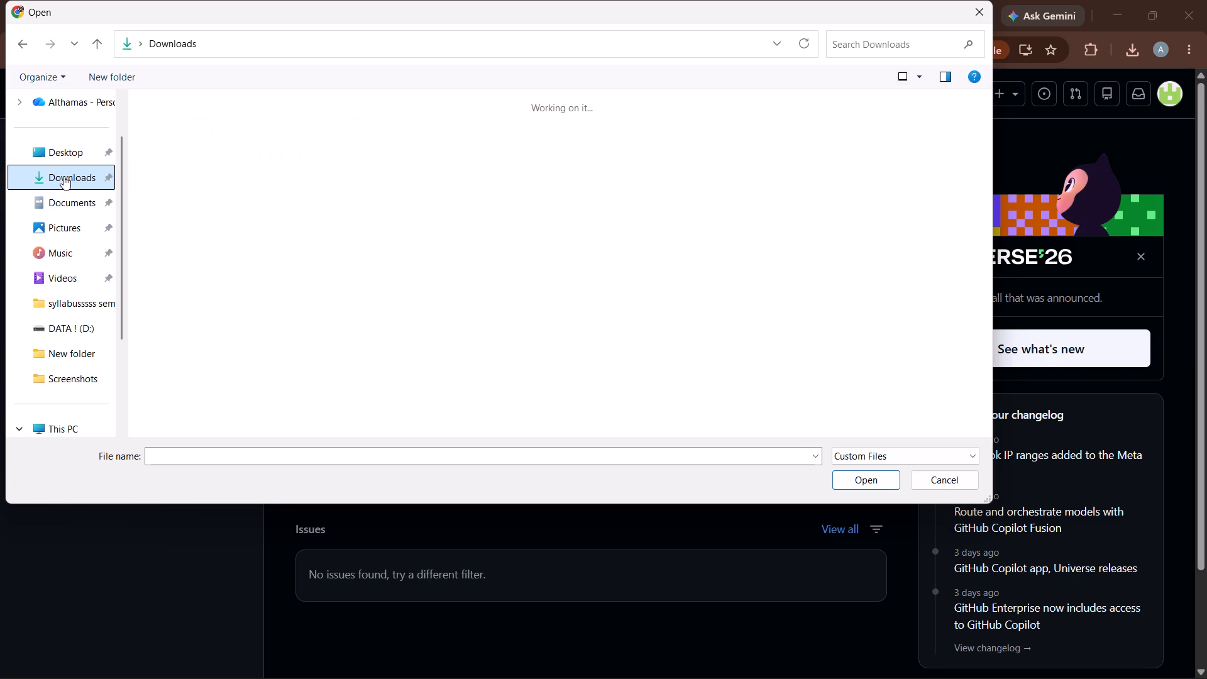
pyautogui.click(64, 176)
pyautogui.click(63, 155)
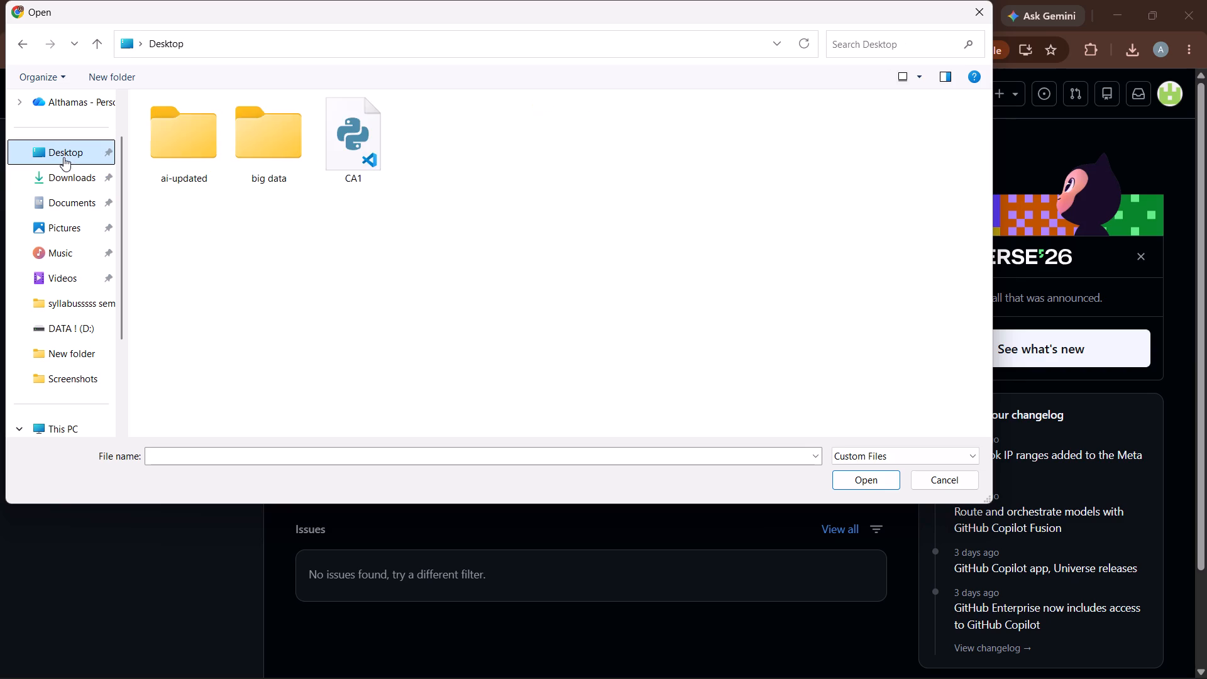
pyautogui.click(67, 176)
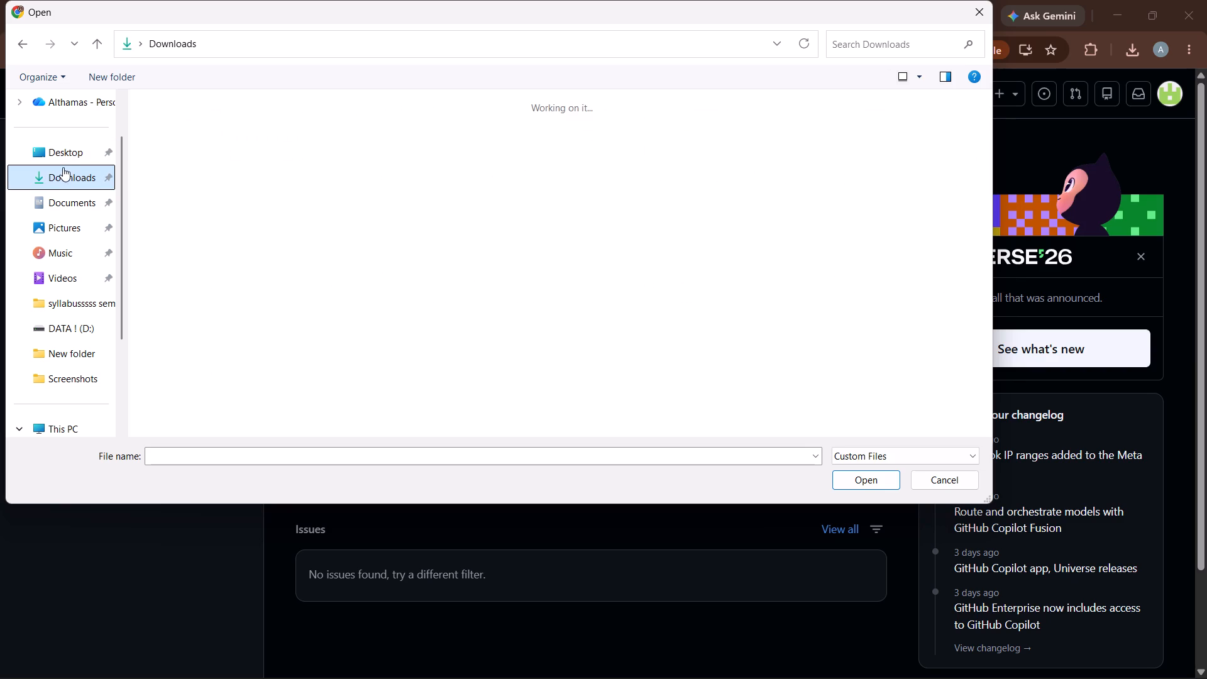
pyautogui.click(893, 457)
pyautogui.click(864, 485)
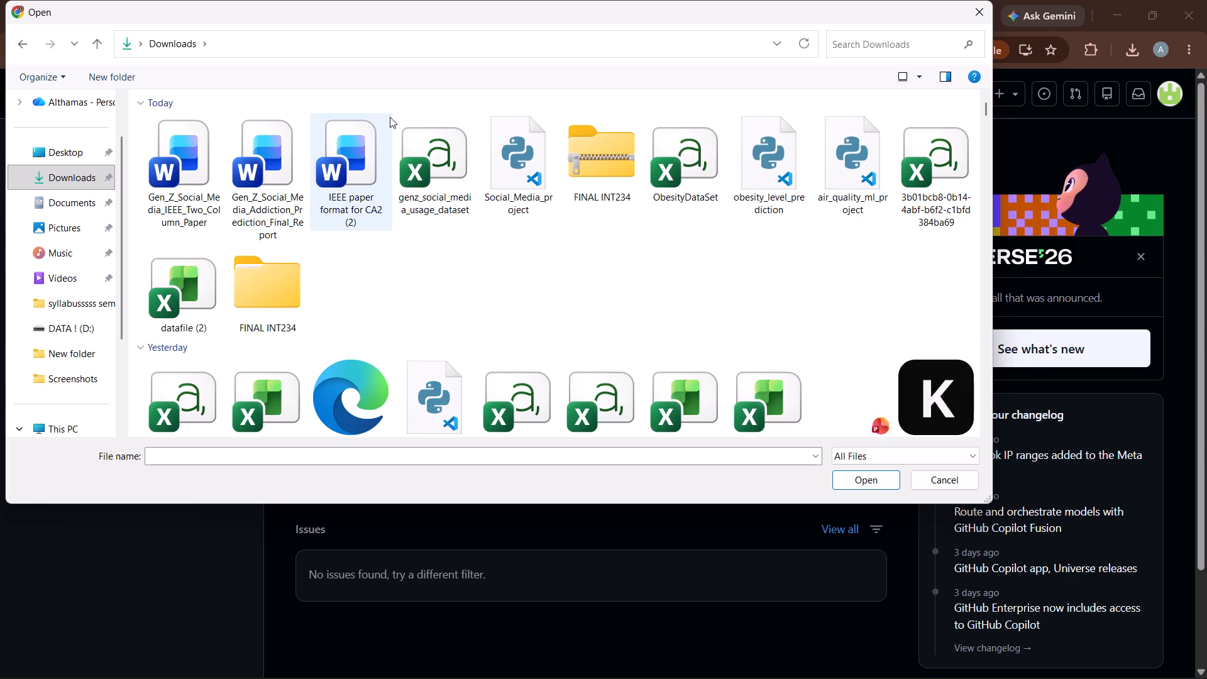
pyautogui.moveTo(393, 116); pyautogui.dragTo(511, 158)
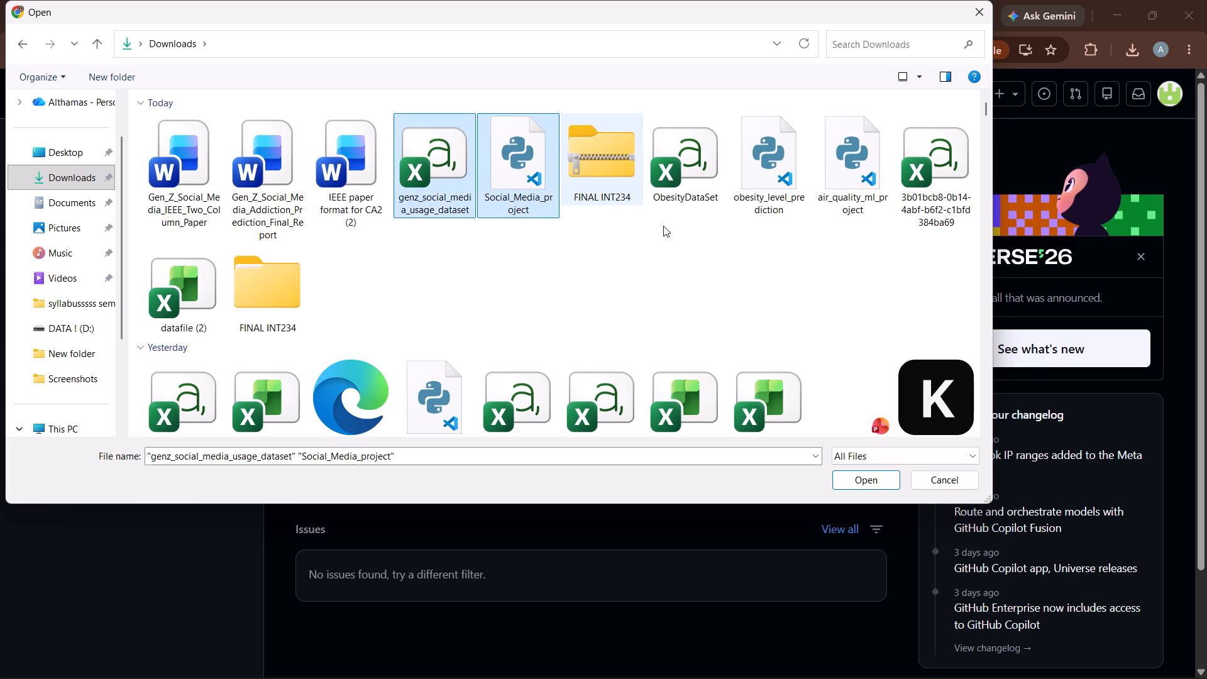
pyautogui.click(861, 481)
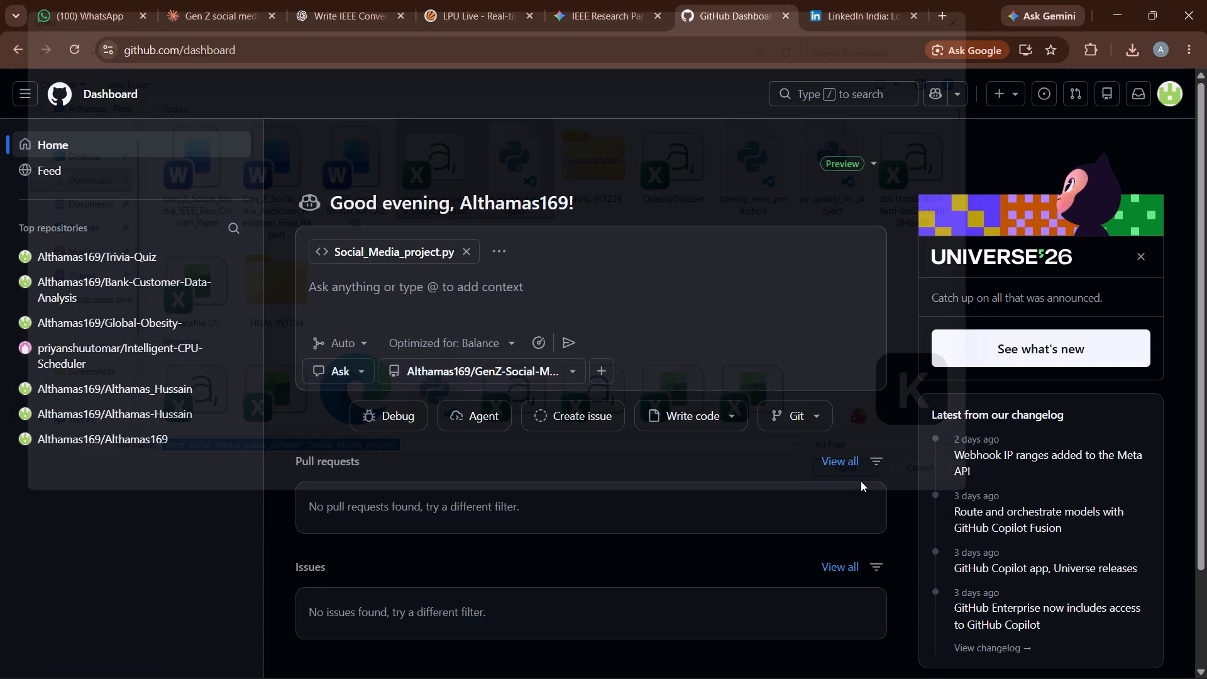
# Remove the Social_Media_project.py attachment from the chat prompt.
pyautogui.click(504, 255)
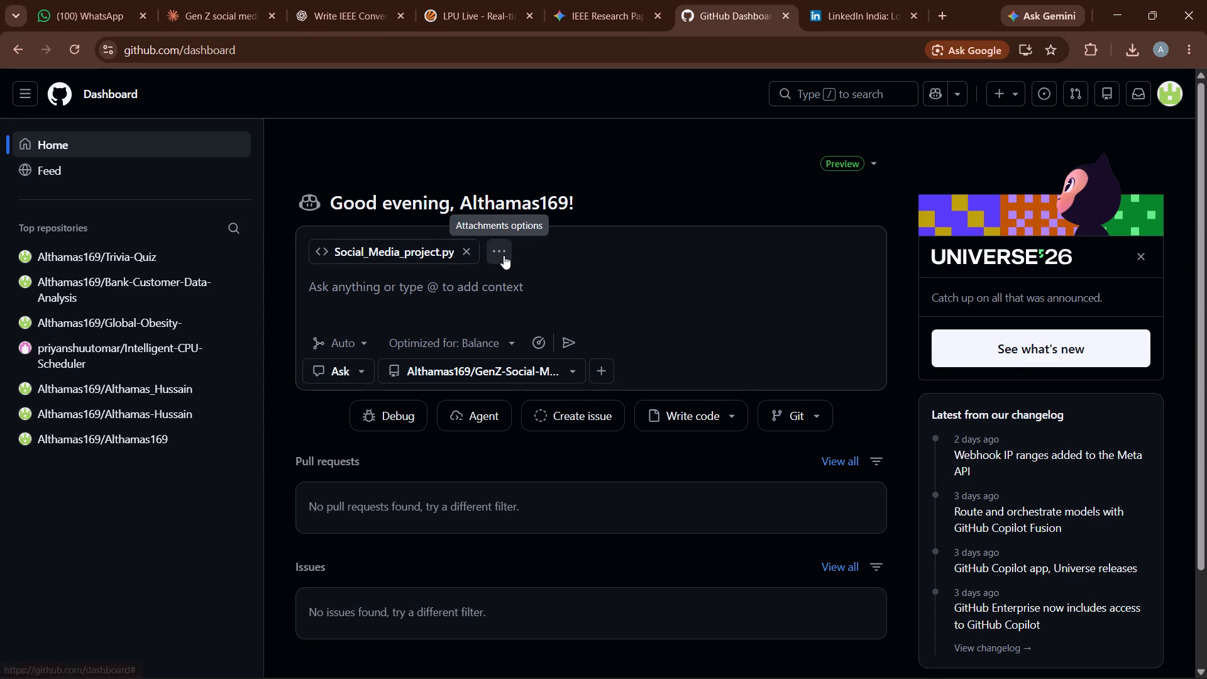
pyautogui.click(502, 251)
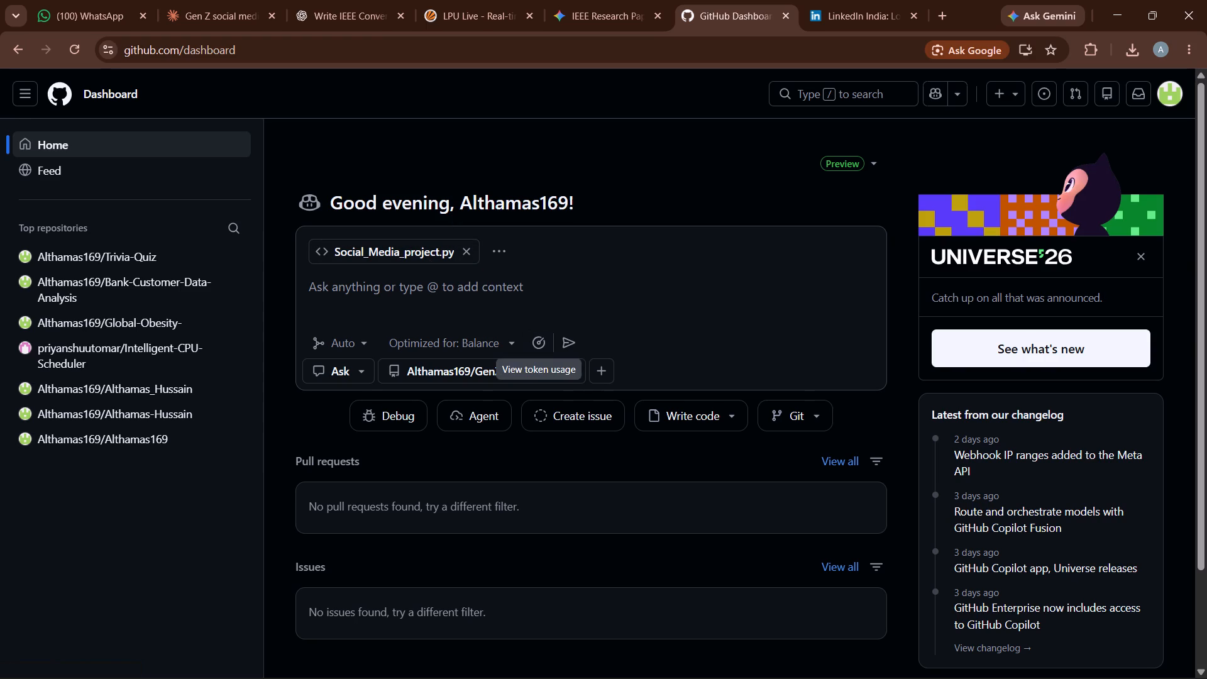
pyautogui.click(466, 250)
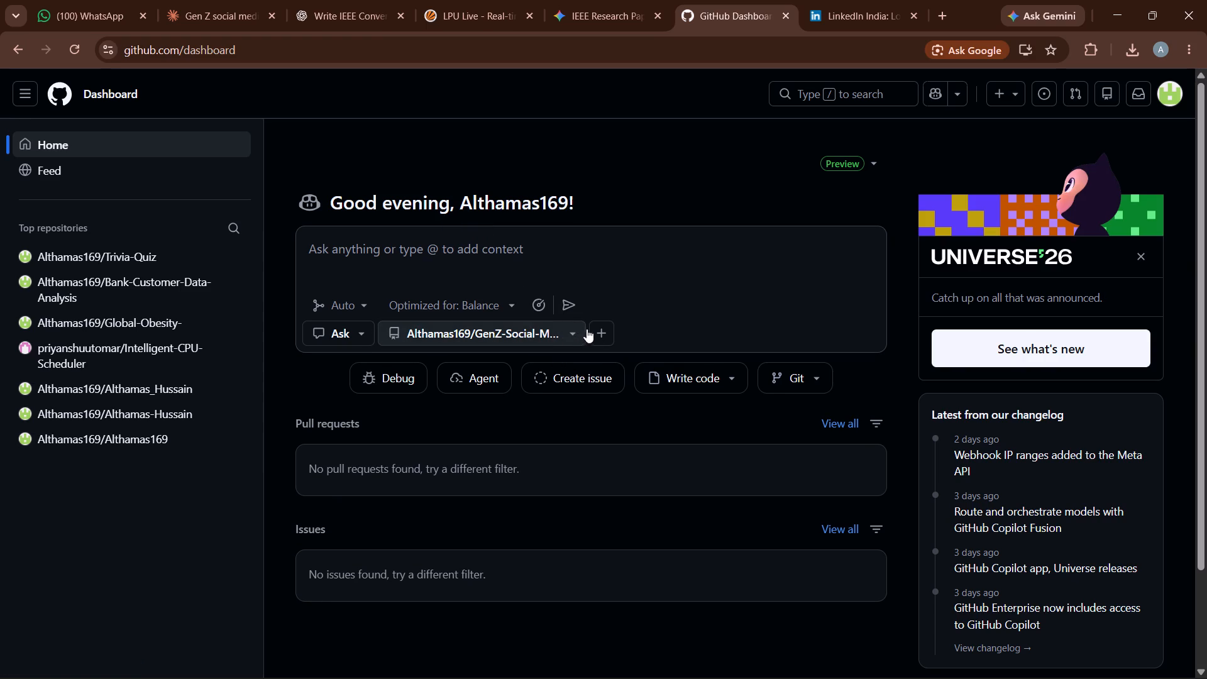
# Upload genz_social_media_usage_dataset from the Downloads folder to the chat prompt, with all file types shown.
pyautogui.click(590, 329)
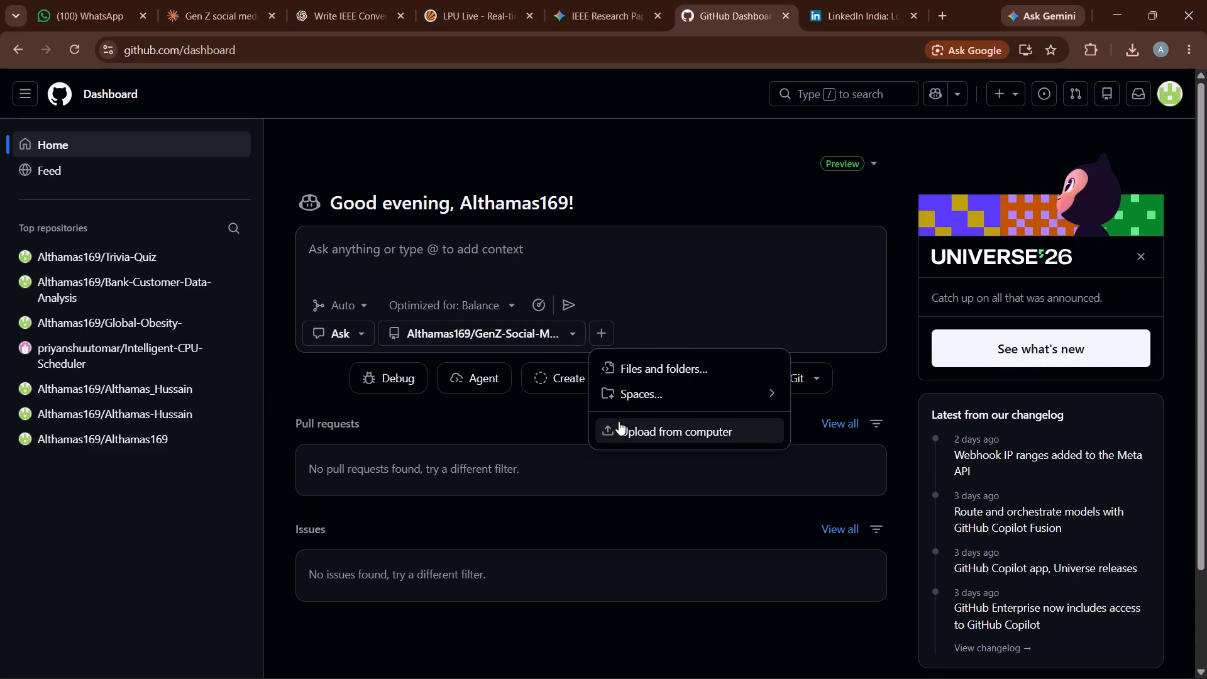
pyautogui.click(619, 426)
pyautogui.click(85, 180)
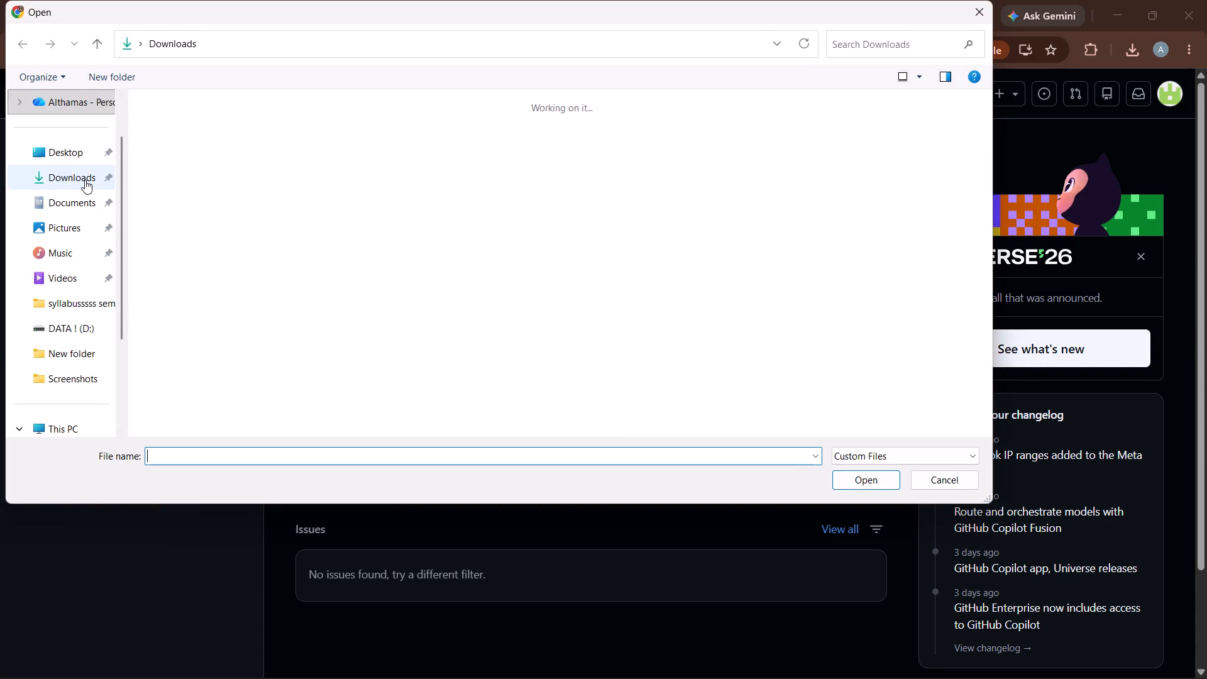
pyautogui.click(962, 455)
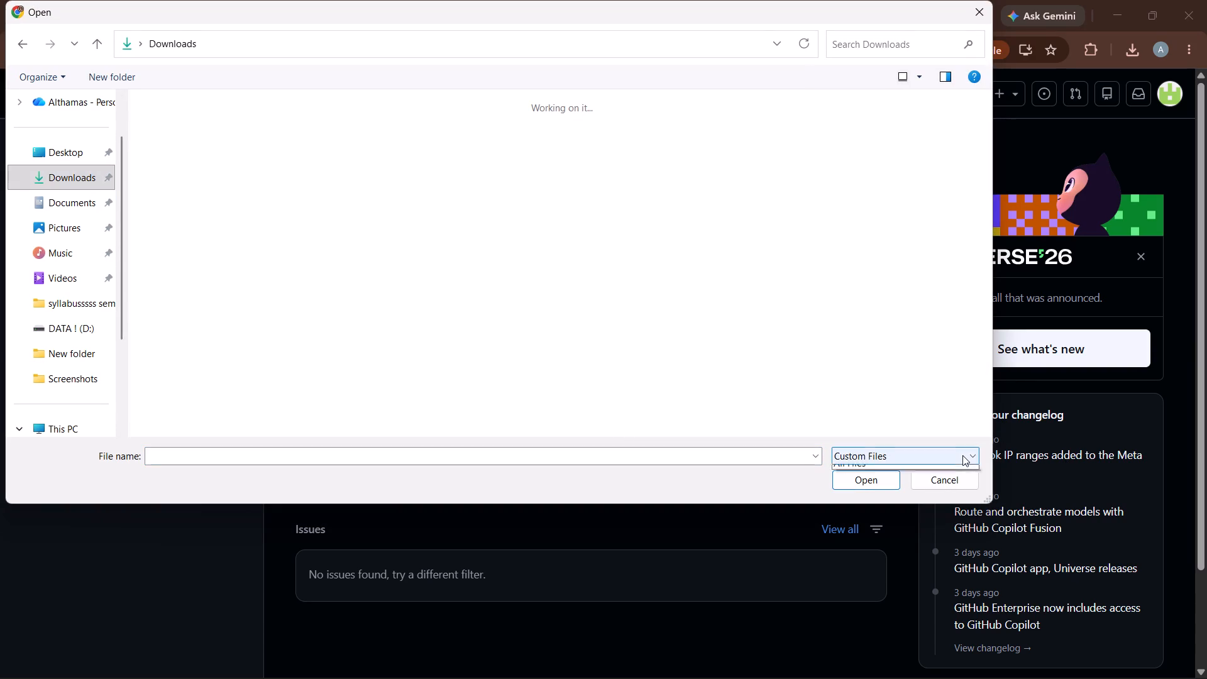
pyautogui.click(881, 486)
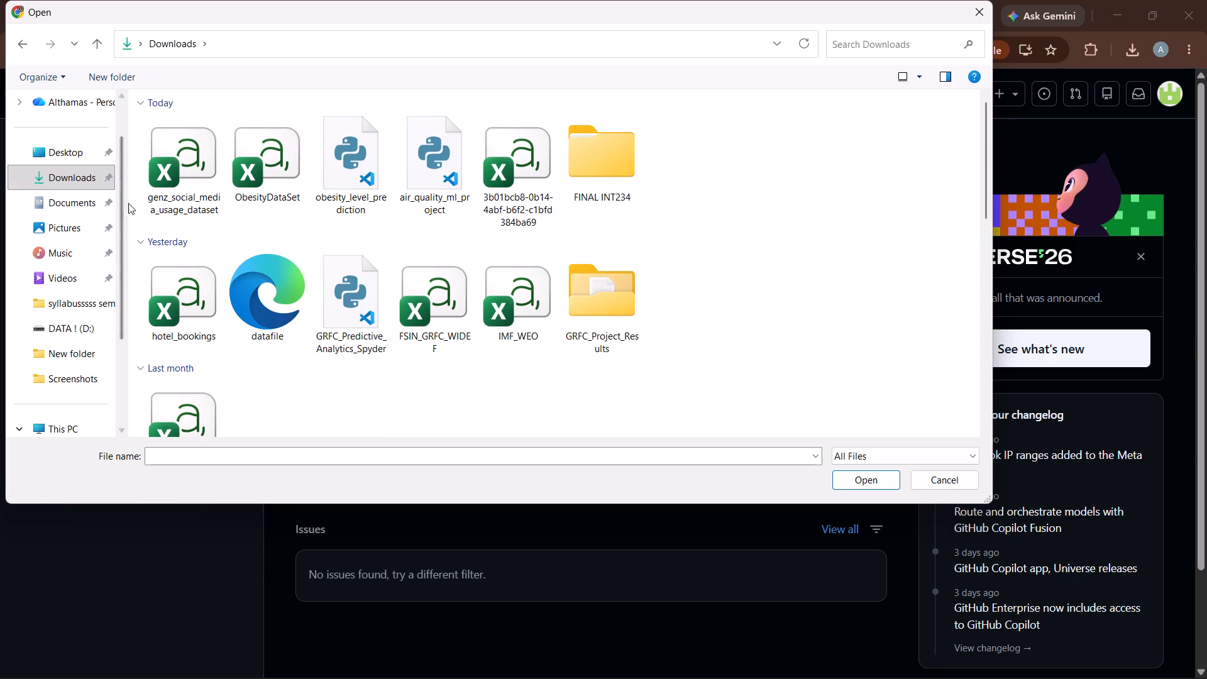
pyautogui.doubleClick(177, 176)
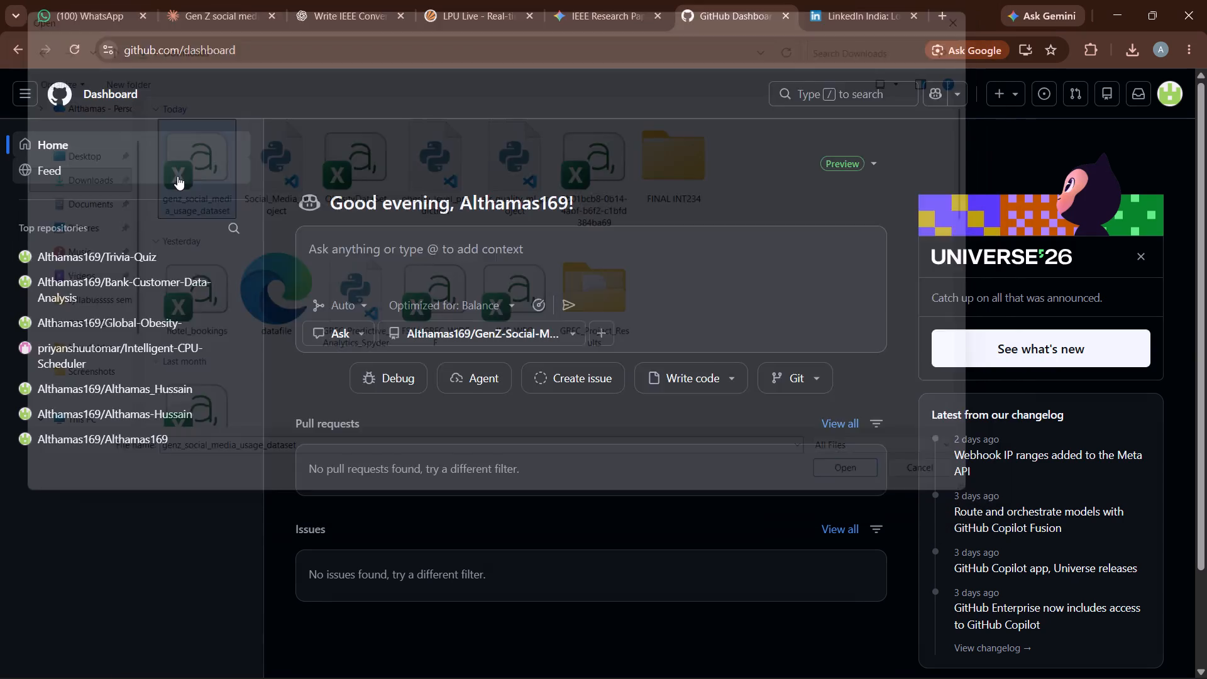
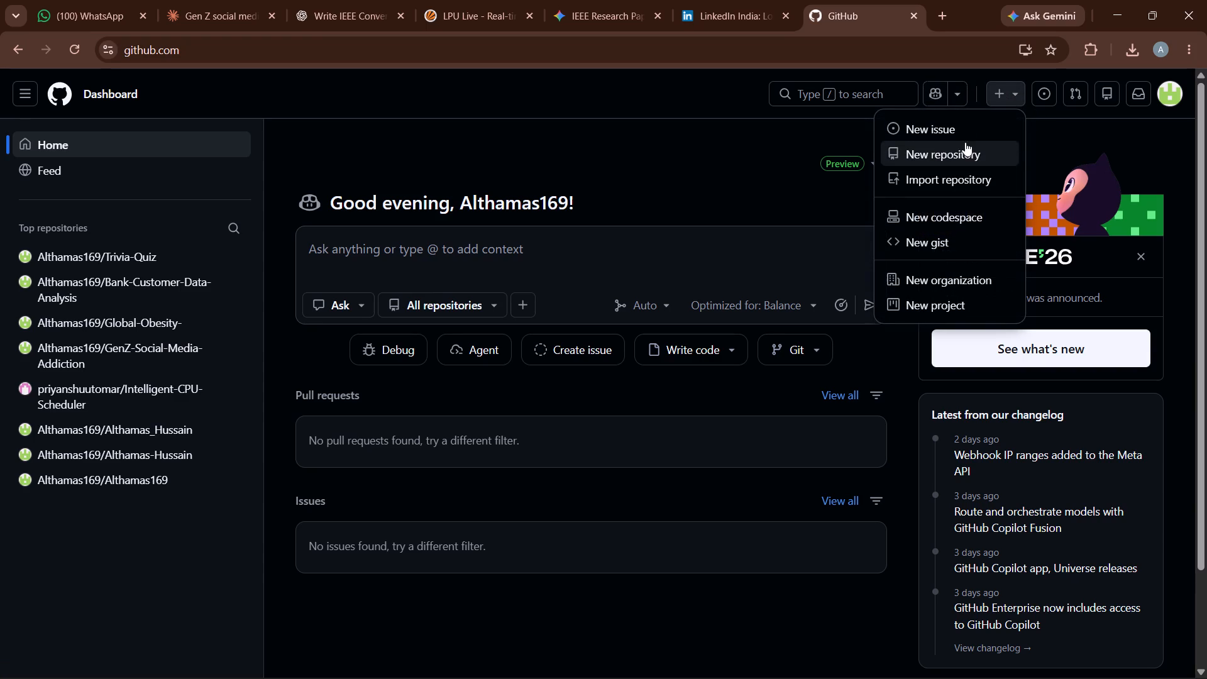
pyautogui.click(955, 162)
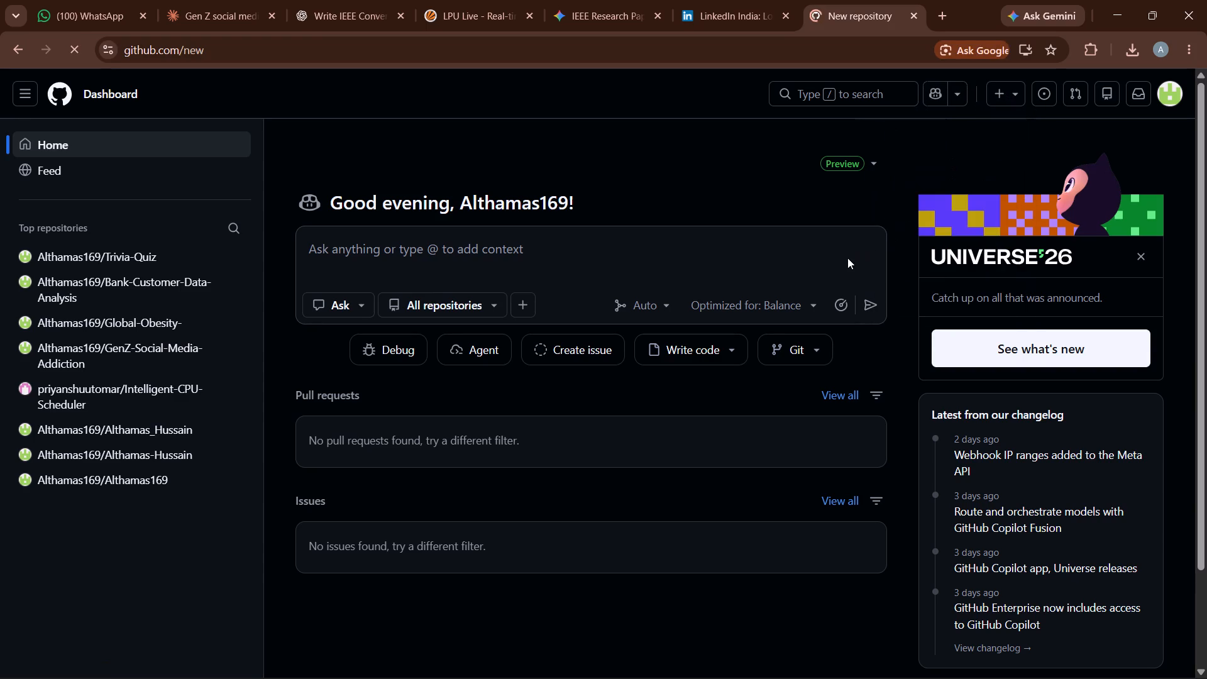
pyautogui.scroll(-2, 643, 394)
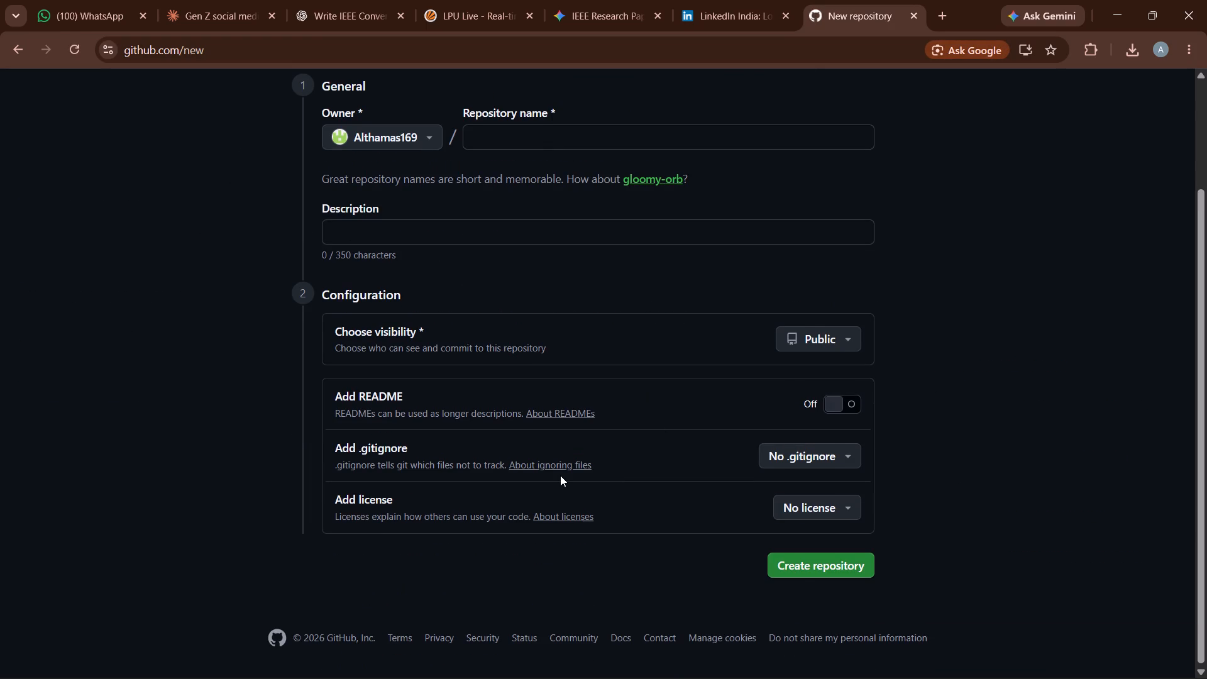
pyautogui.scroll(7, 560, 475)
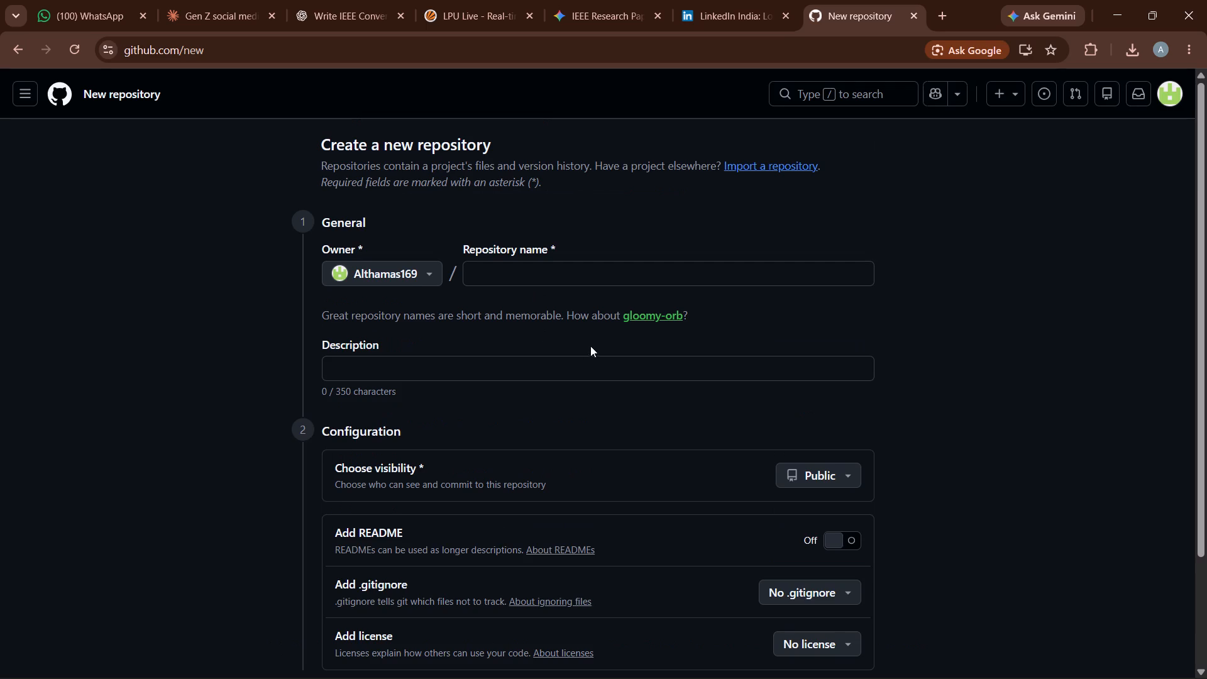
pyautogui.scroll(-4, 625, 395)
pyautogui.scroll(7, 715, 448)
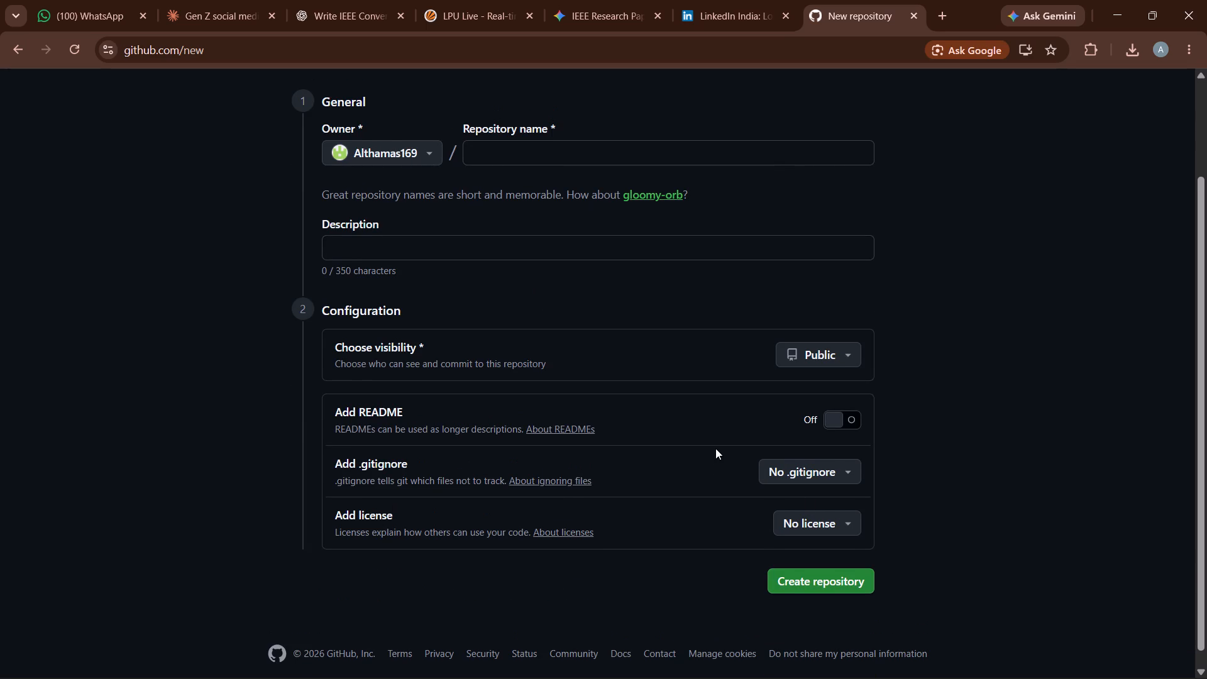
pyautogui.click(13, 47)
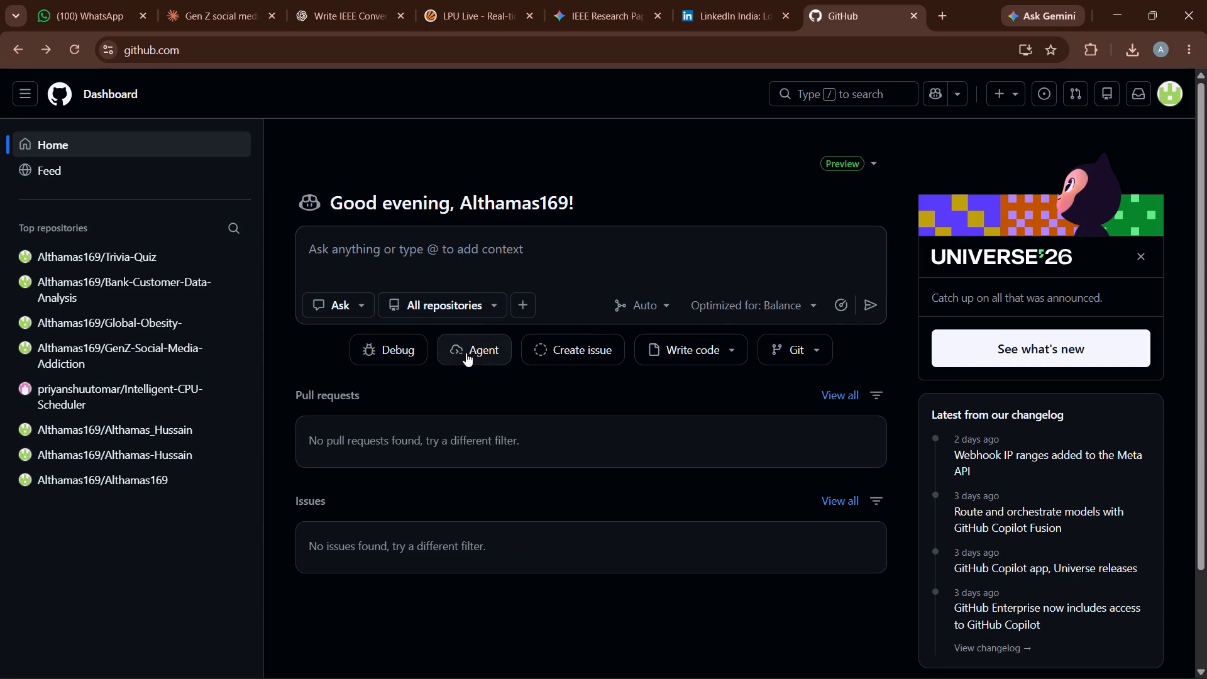
# Select the GenZ-Social-Media-Addiction repository as the context for the dashboard chat prompt.
pyautogui.click(497, 316)
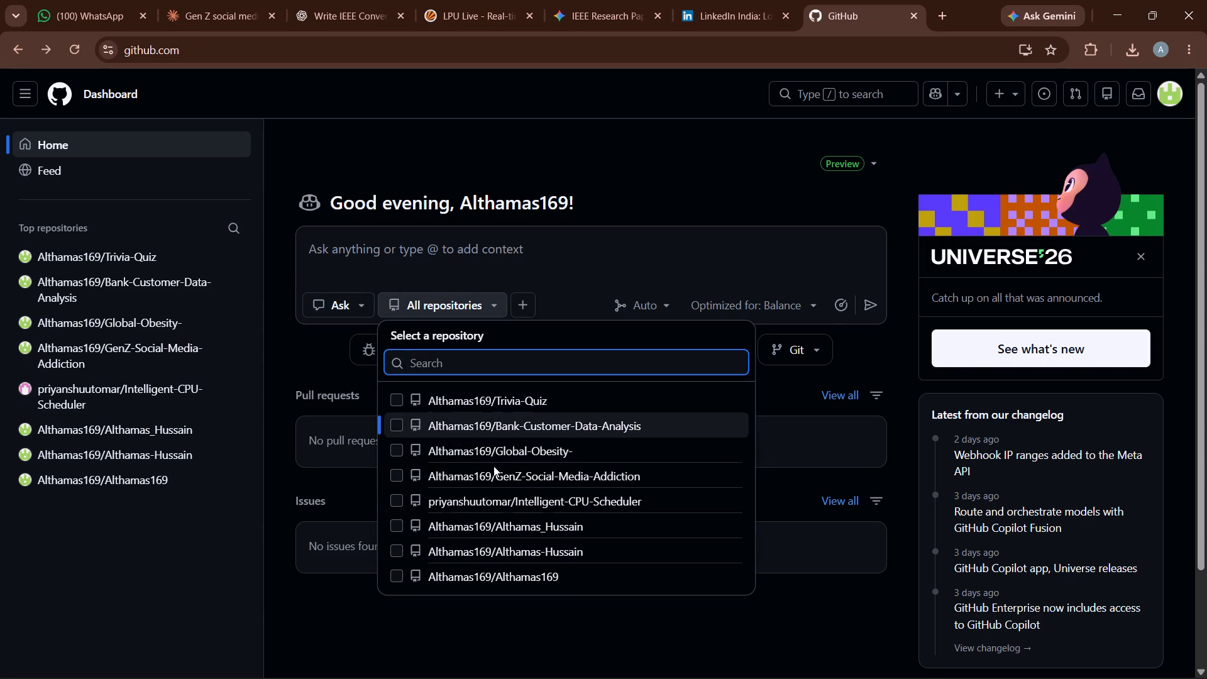
pyautogui.click(564, 477)
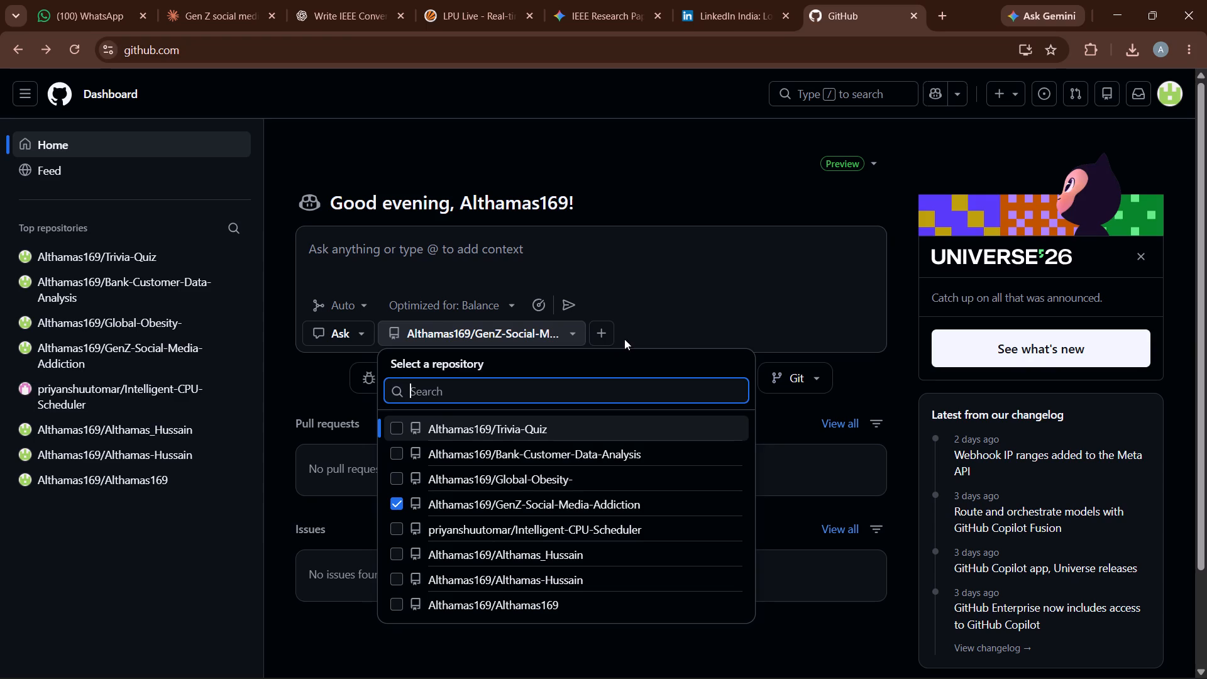
pyautogui.click(676, 310)
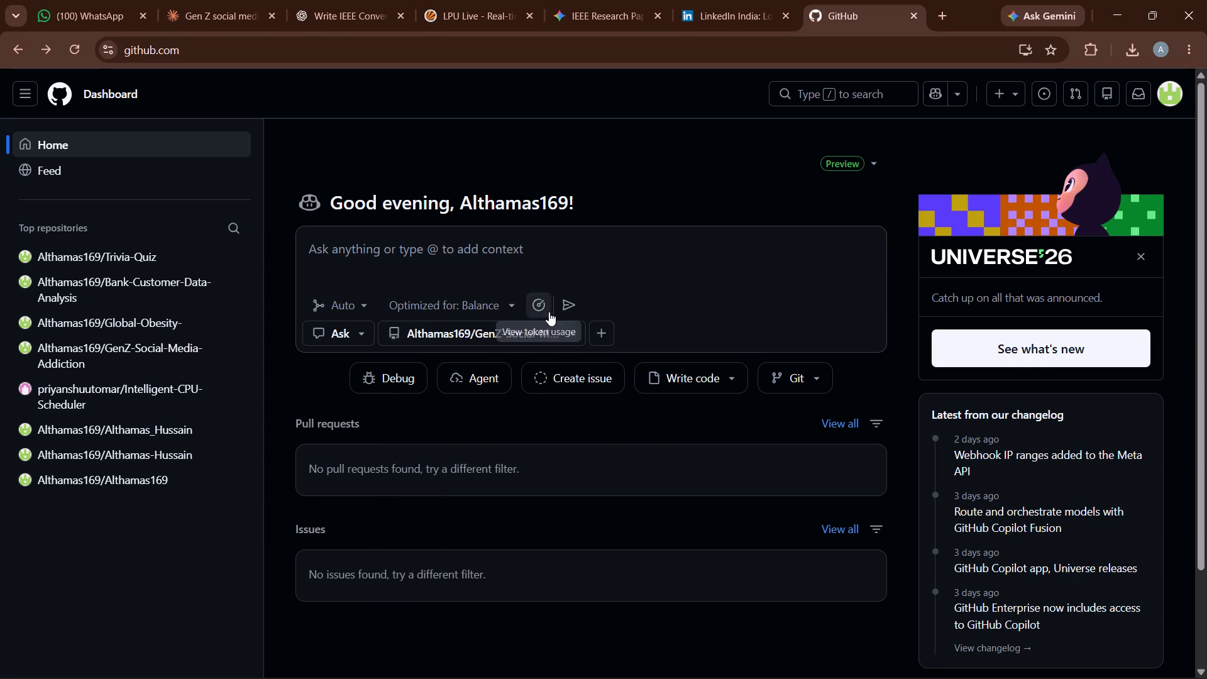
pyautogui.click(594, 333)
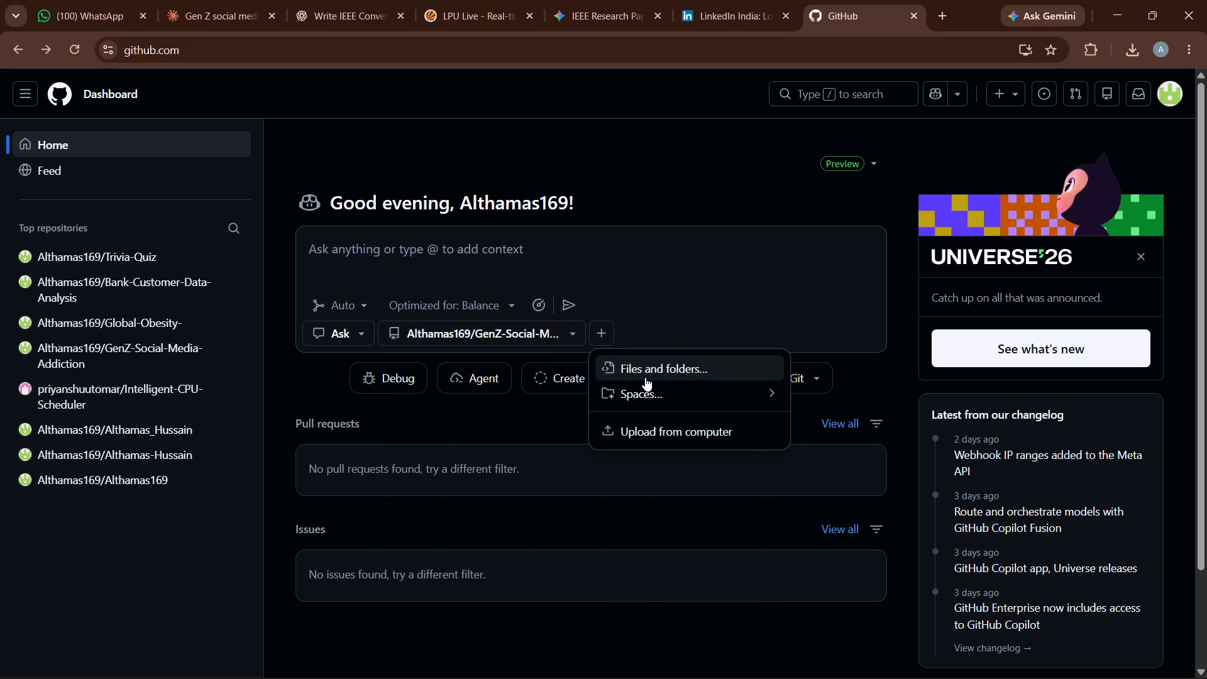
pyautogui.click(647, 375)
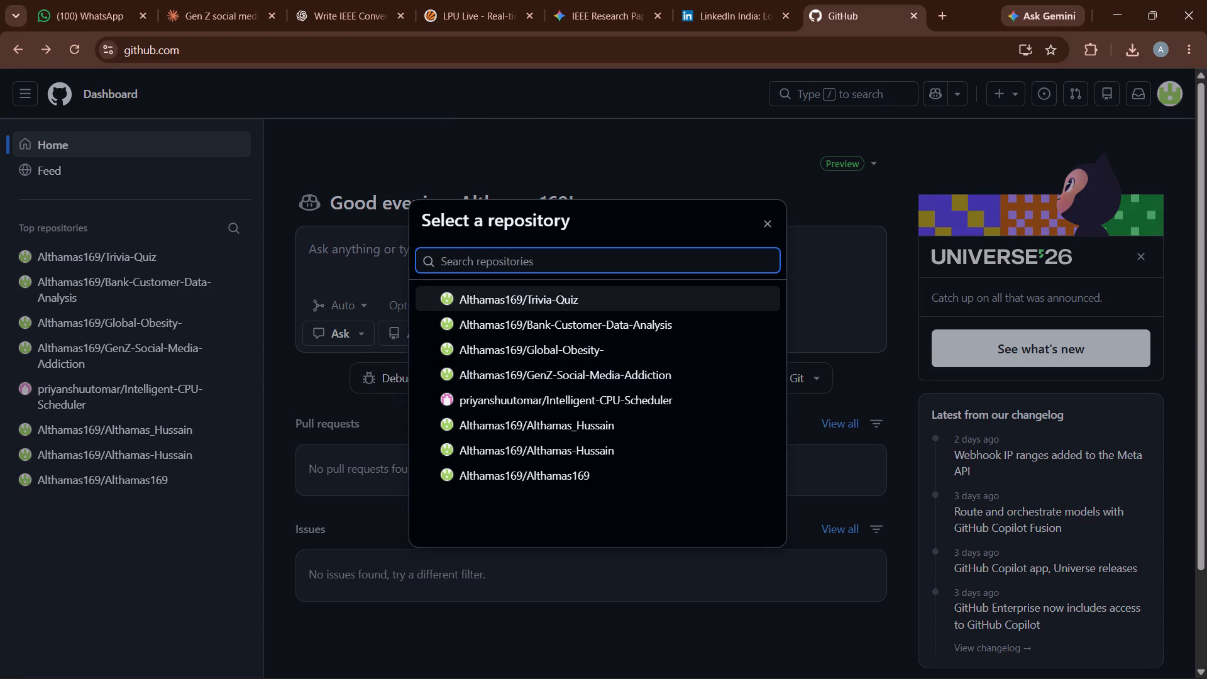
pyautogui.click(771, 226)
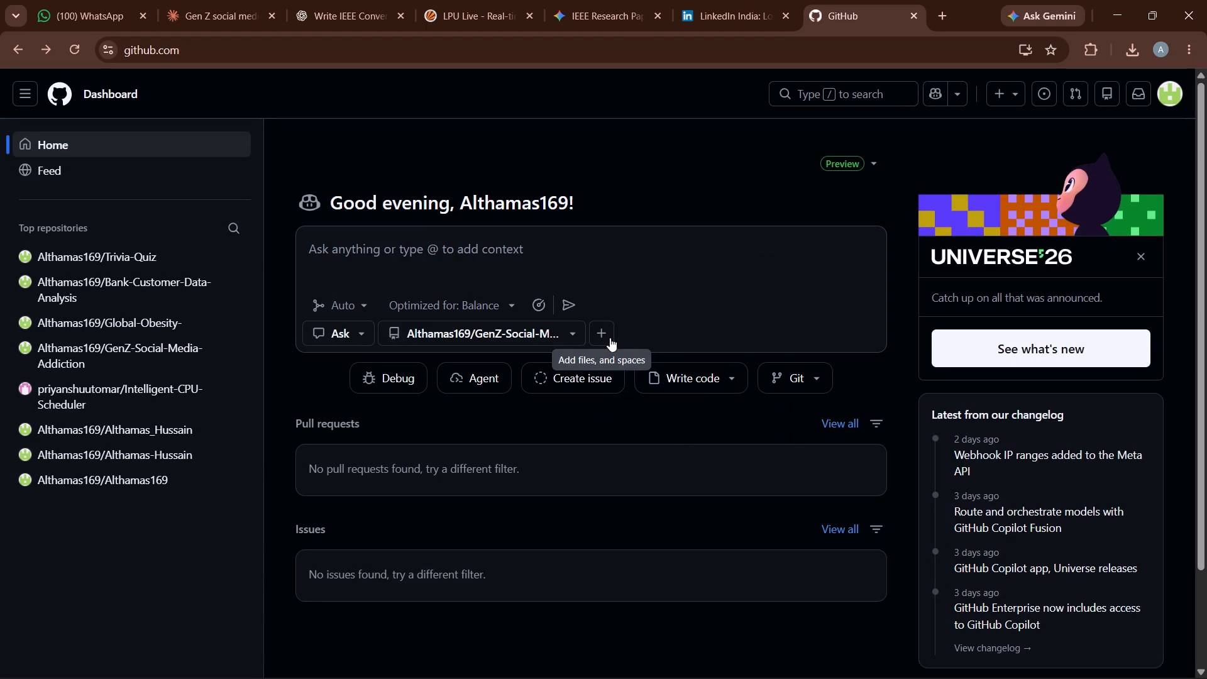
# Start an upload from the computer for the chat prompt and browse to the Downloads folder.
pyautogui.click(609, 338)
pyautogui.click(630, 424)
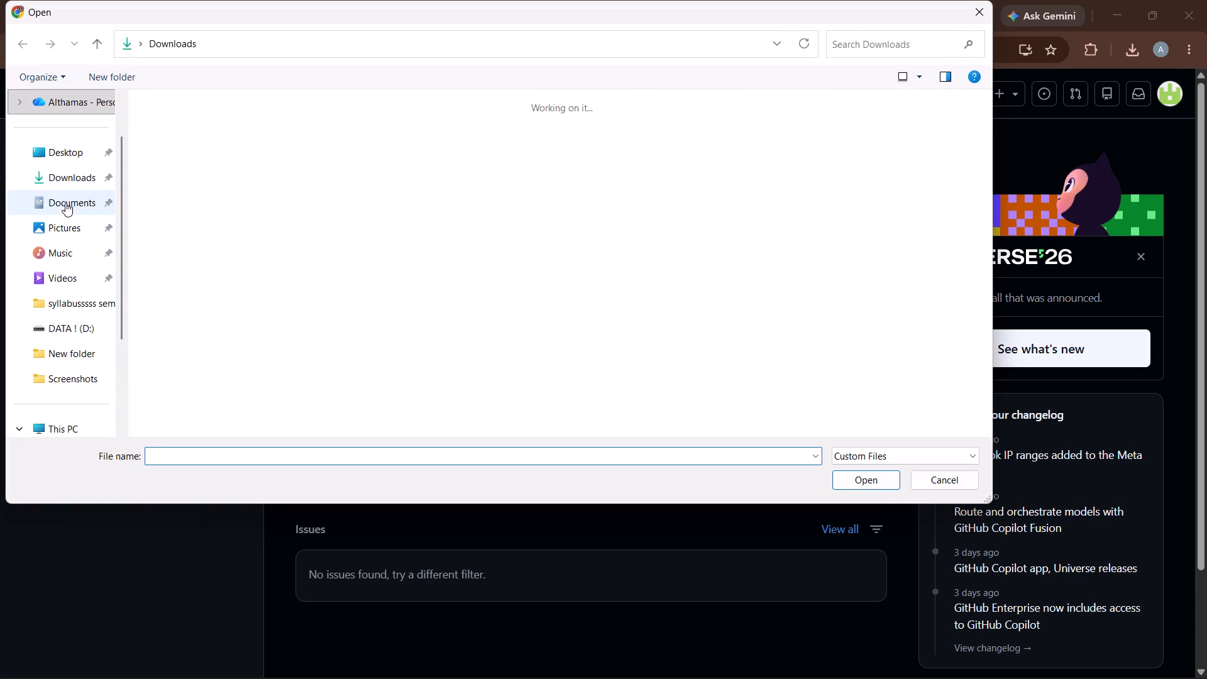
pyautogui.click(61, 185)
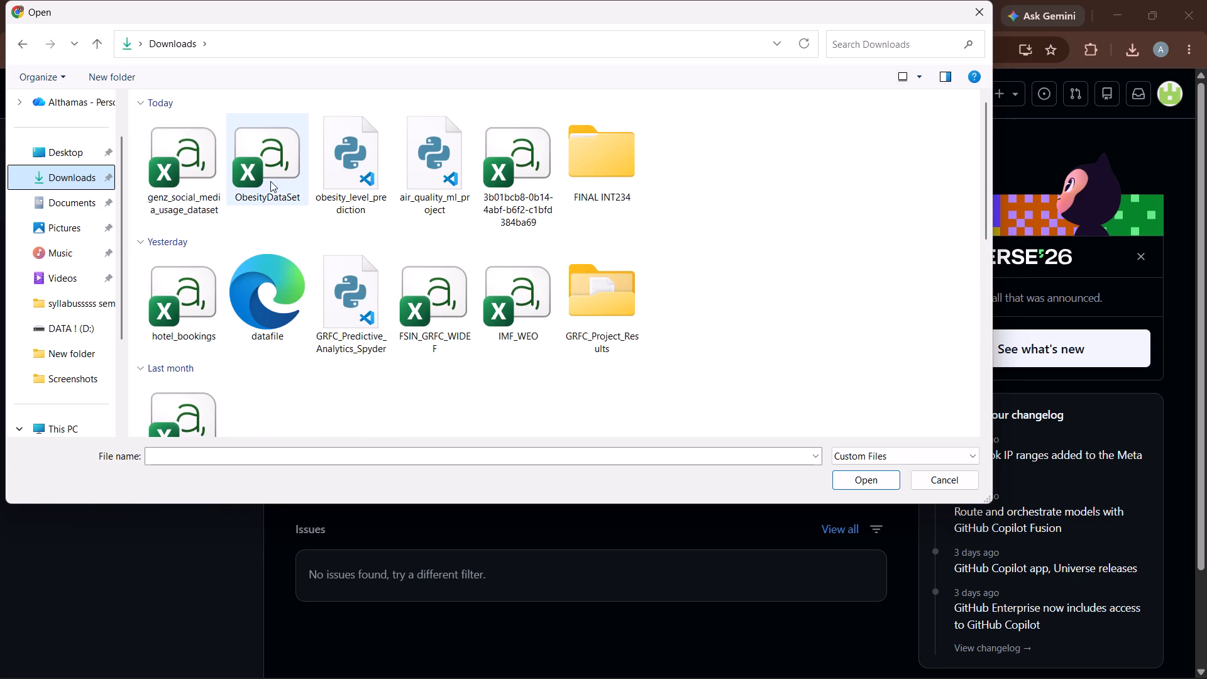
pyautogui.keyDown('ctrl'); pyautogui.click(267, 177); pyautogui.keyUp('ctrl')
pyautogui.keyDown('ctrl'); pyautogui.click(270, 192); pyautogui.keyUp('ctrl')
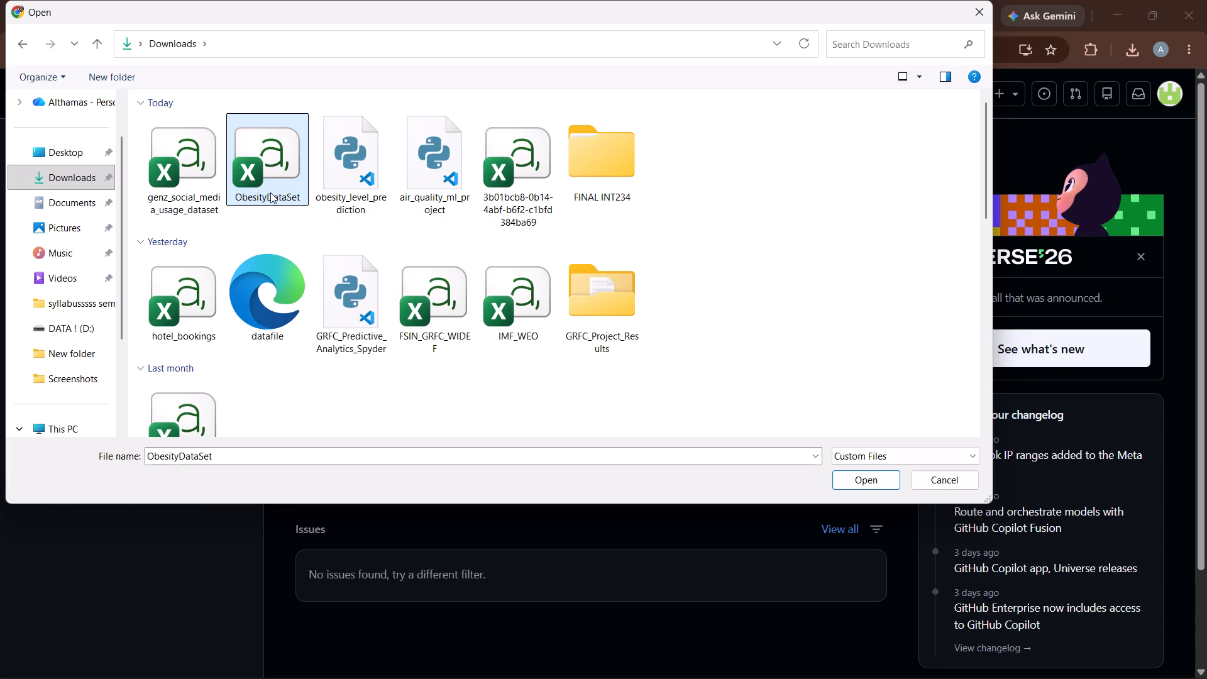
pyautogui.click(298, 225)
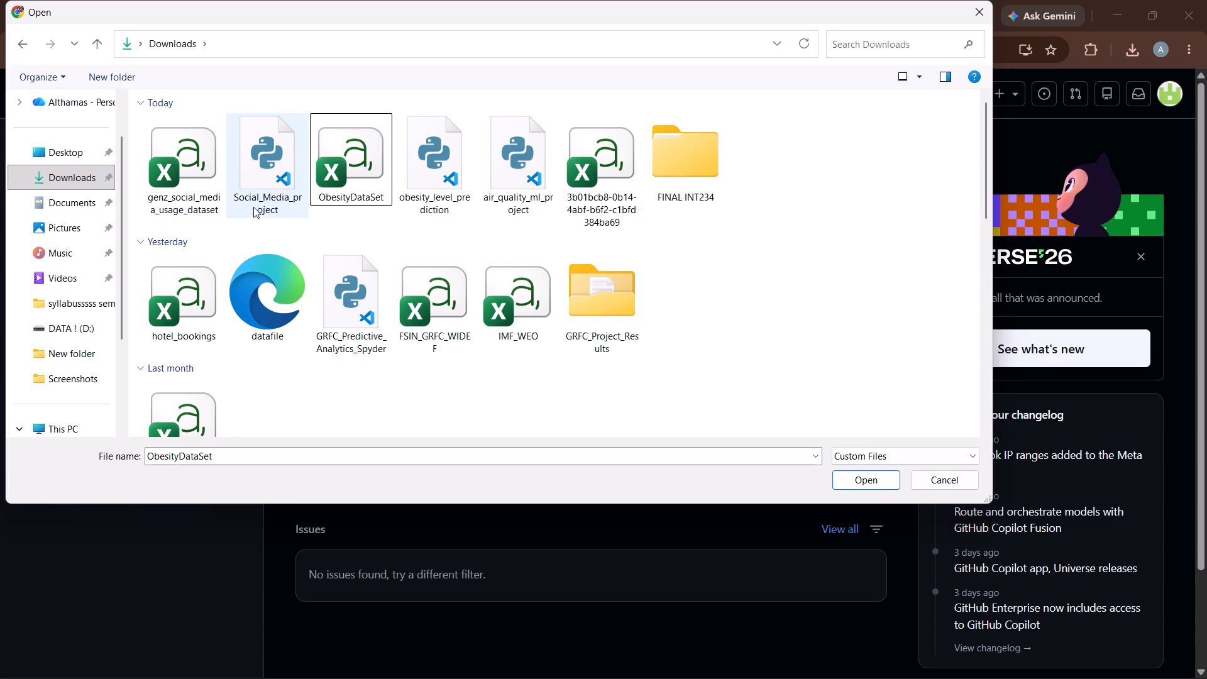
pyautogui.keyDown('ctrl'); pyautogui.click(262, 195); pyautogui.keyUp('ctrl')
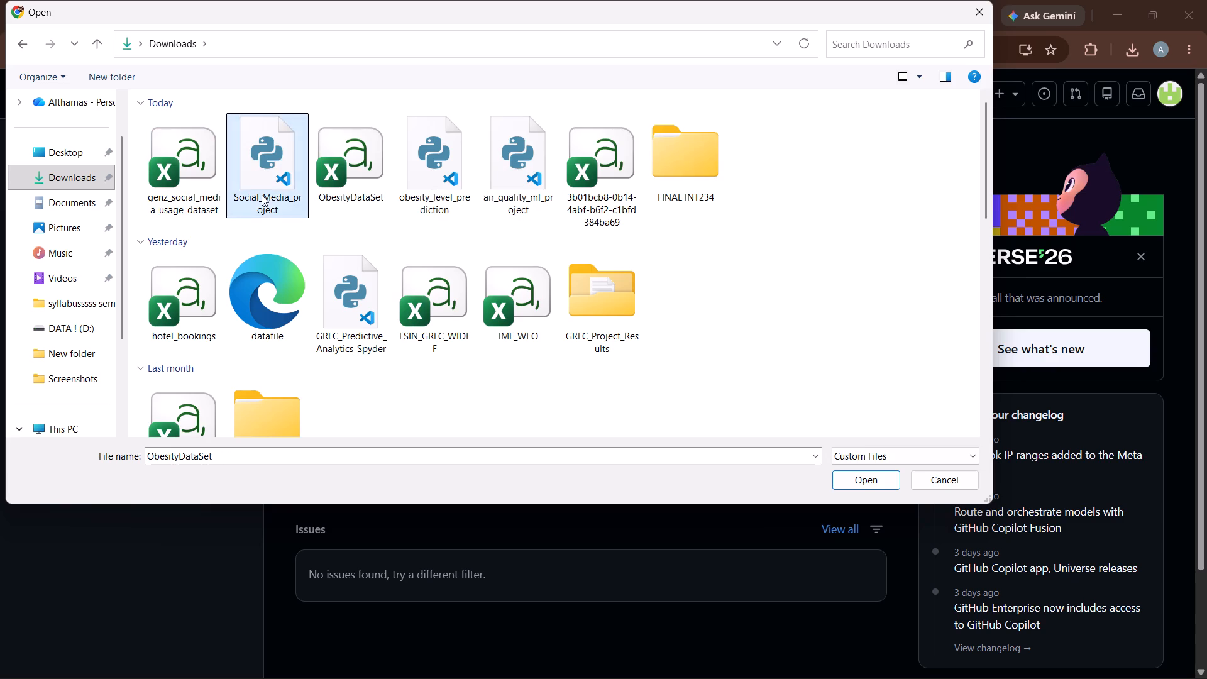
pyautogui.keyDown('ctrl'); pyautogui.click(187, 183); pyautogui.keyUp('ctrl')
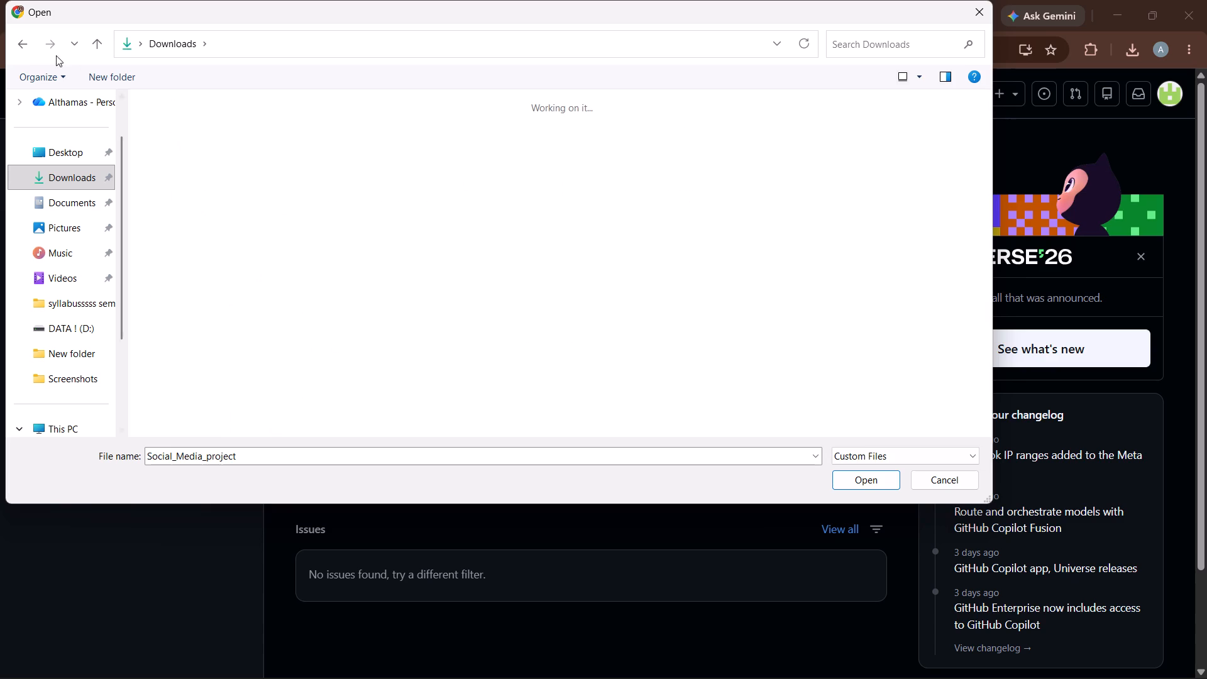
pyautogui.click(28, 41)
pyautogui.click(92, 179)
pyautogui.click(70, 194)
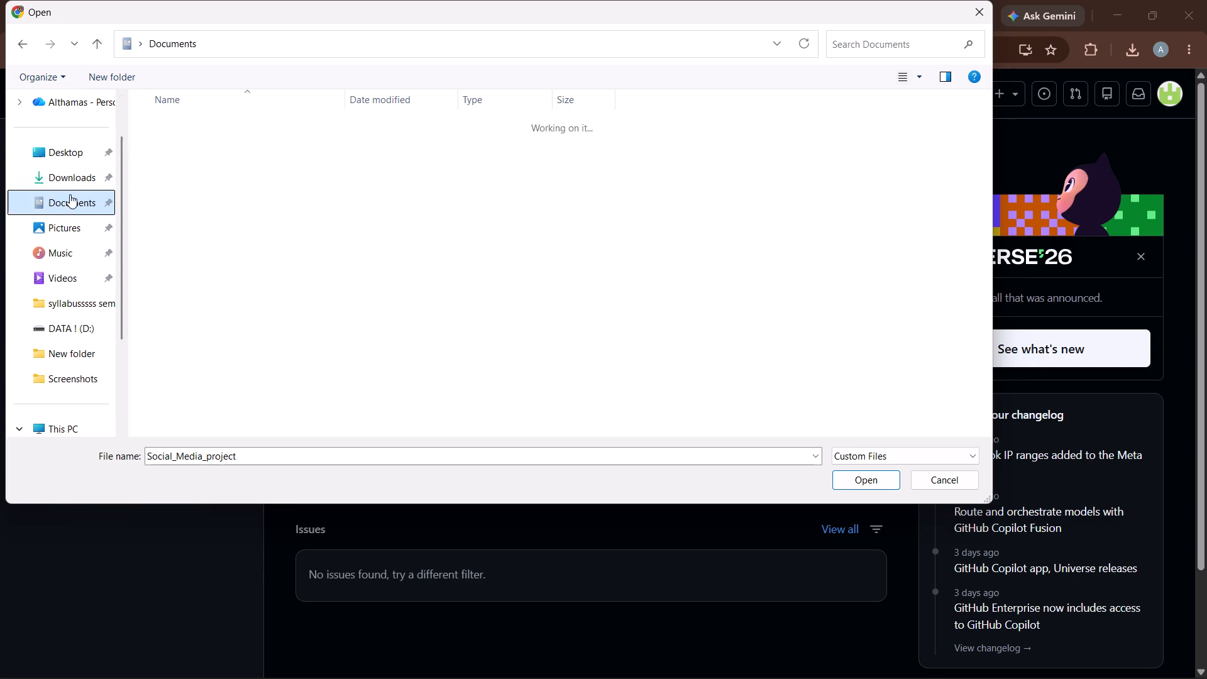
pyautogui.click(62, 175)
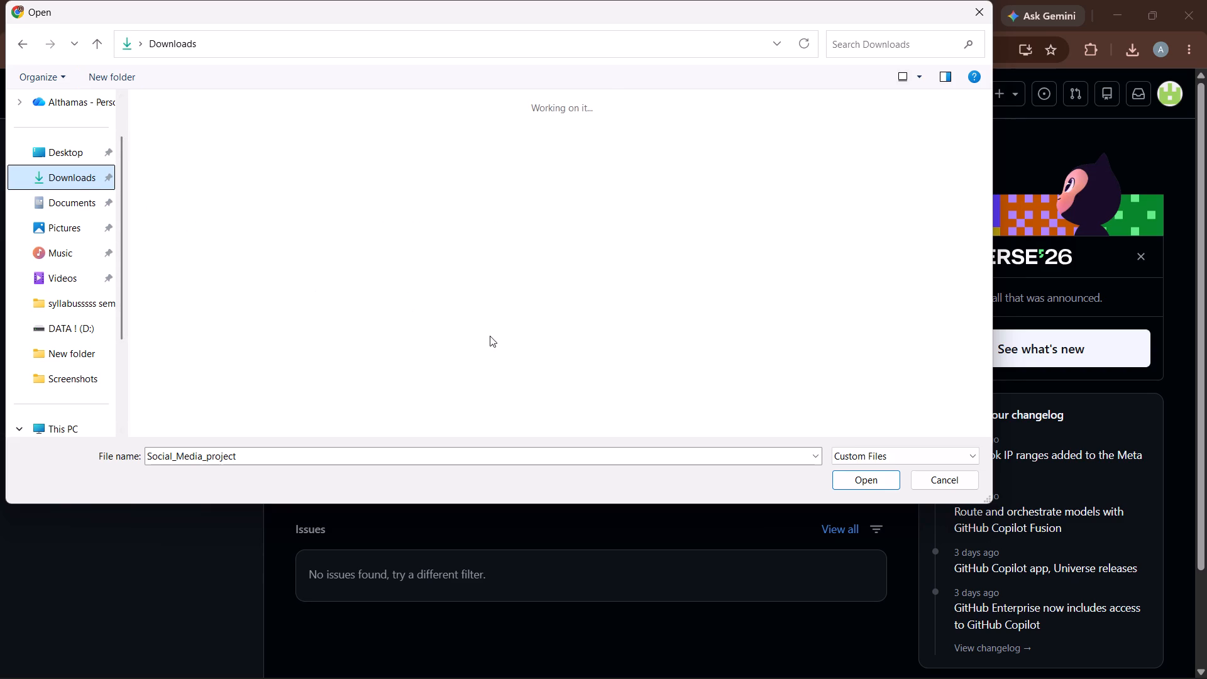
# Show all file types and upload Social_Media_project and genz_social_media_usage_dataset from Downloads to the chat prompt.
pyautogui.click(905, 455)
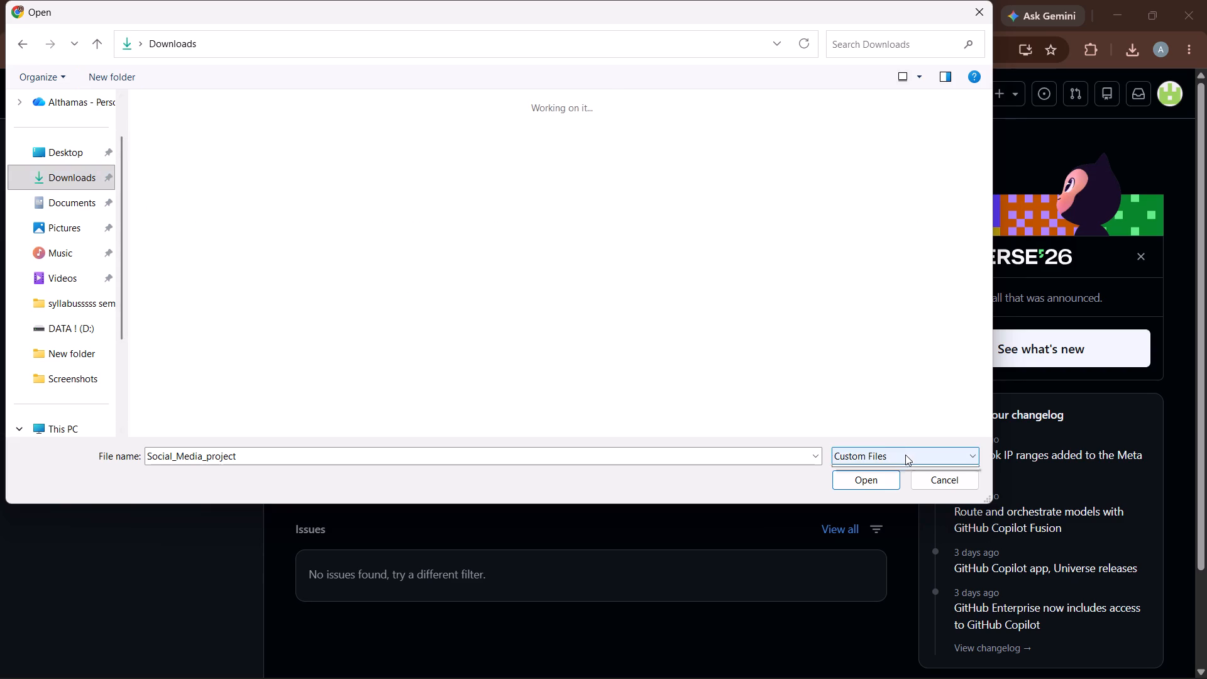
pyautogui.click(876, 484)
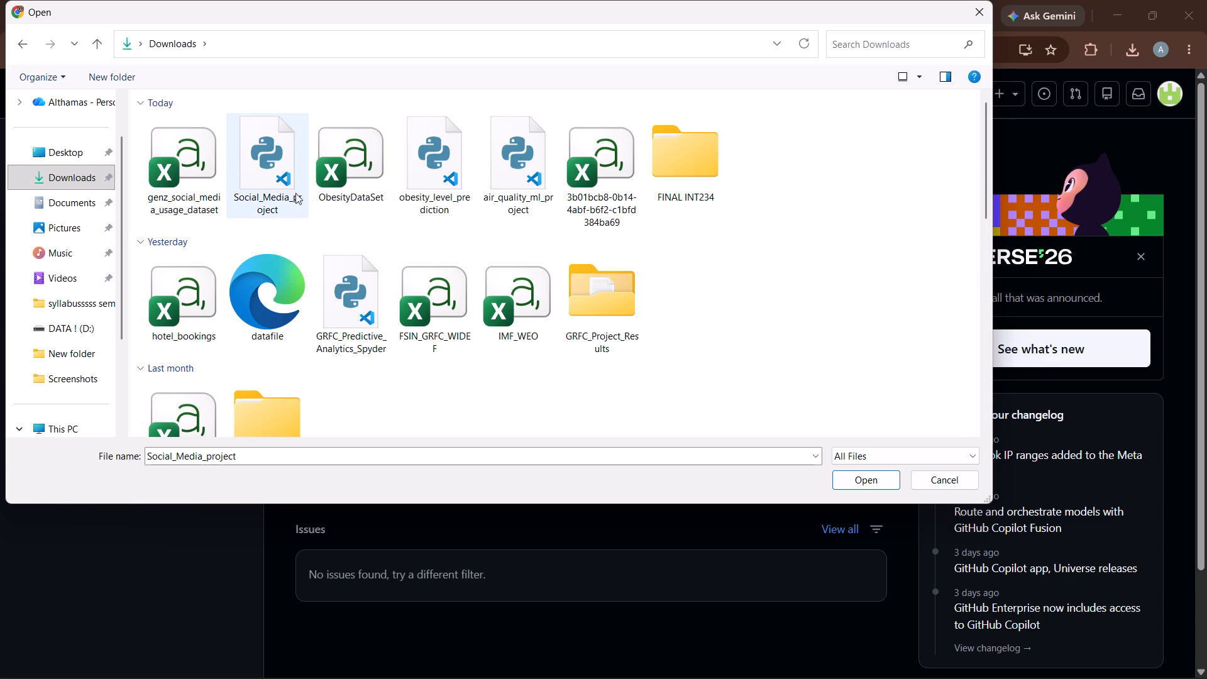
pyautogui.scroll(1, 502, 225)
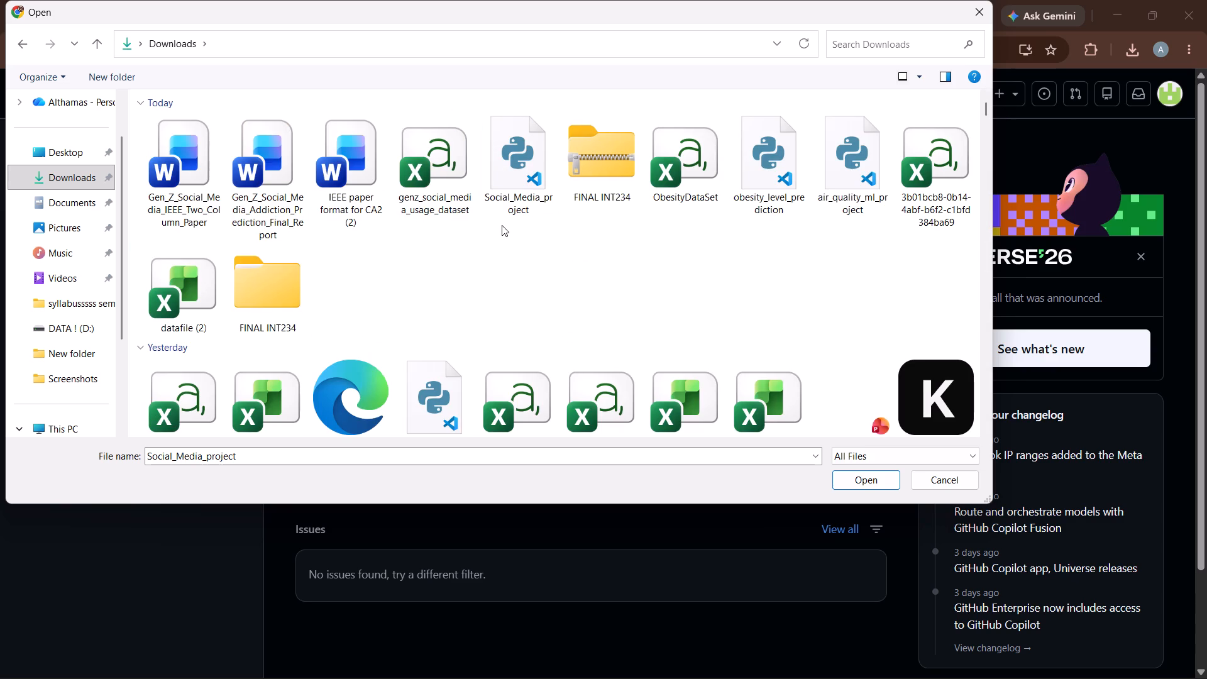
pyautogui.scroll(1, 502, 225)
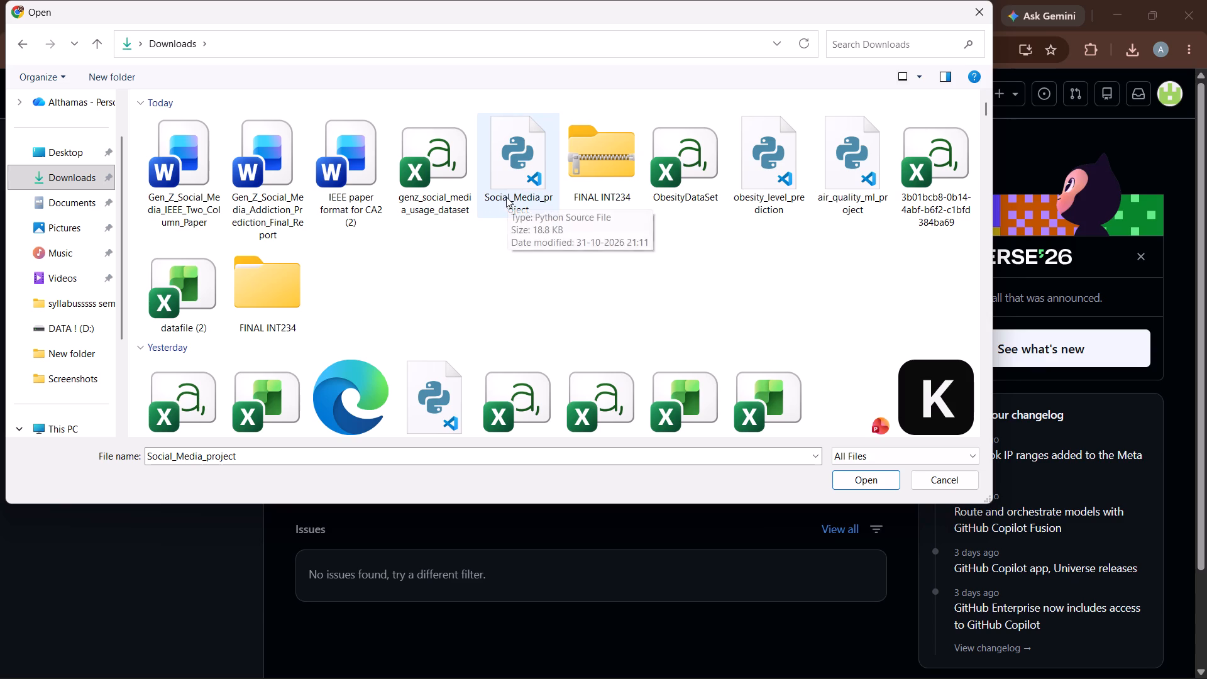
pyautogui.keyDown('ctrl'); pyautogui.click(512, 190); pyautogui.keyUp('ctrl')
pyautogui.keyDown('ctrl'); pyautogui.click(460, 185); pyautogui.keyUp('ctrl')
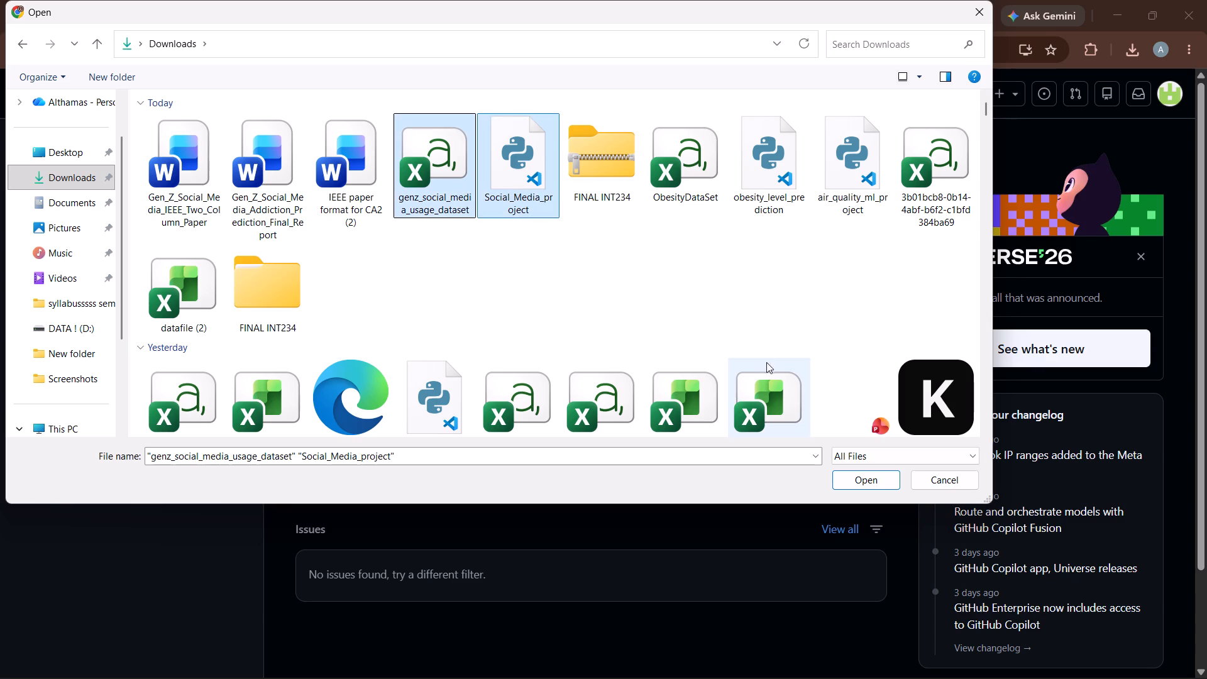
pyautogui.click(856, 479)
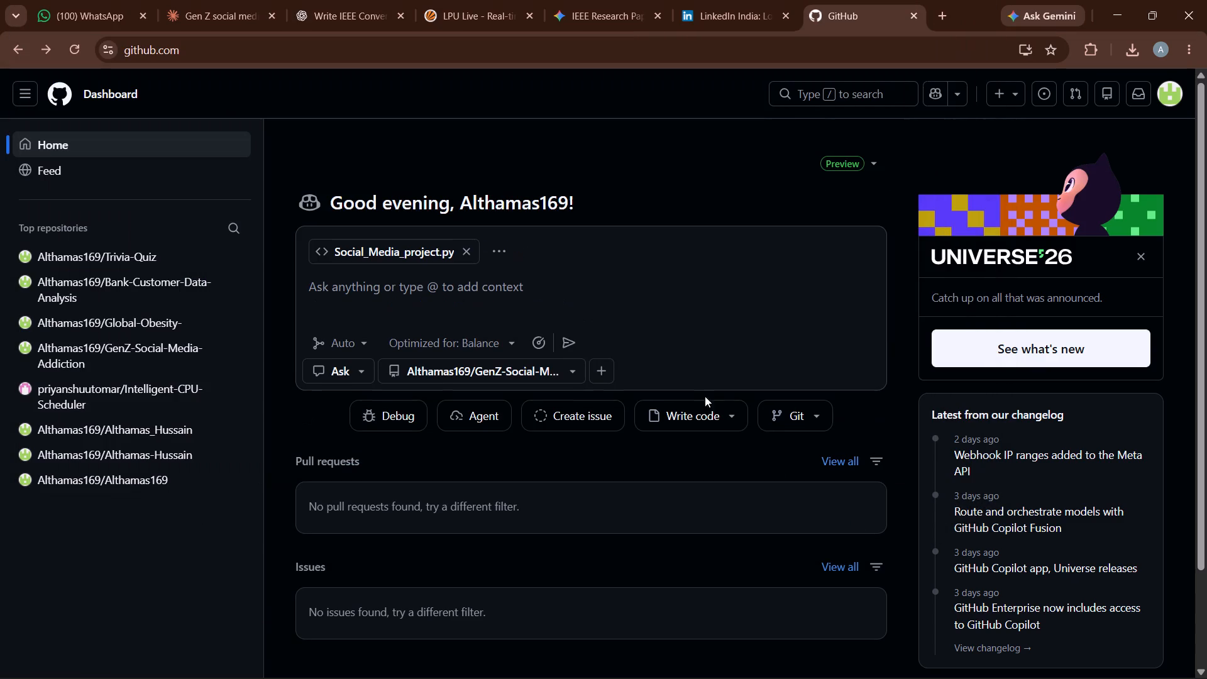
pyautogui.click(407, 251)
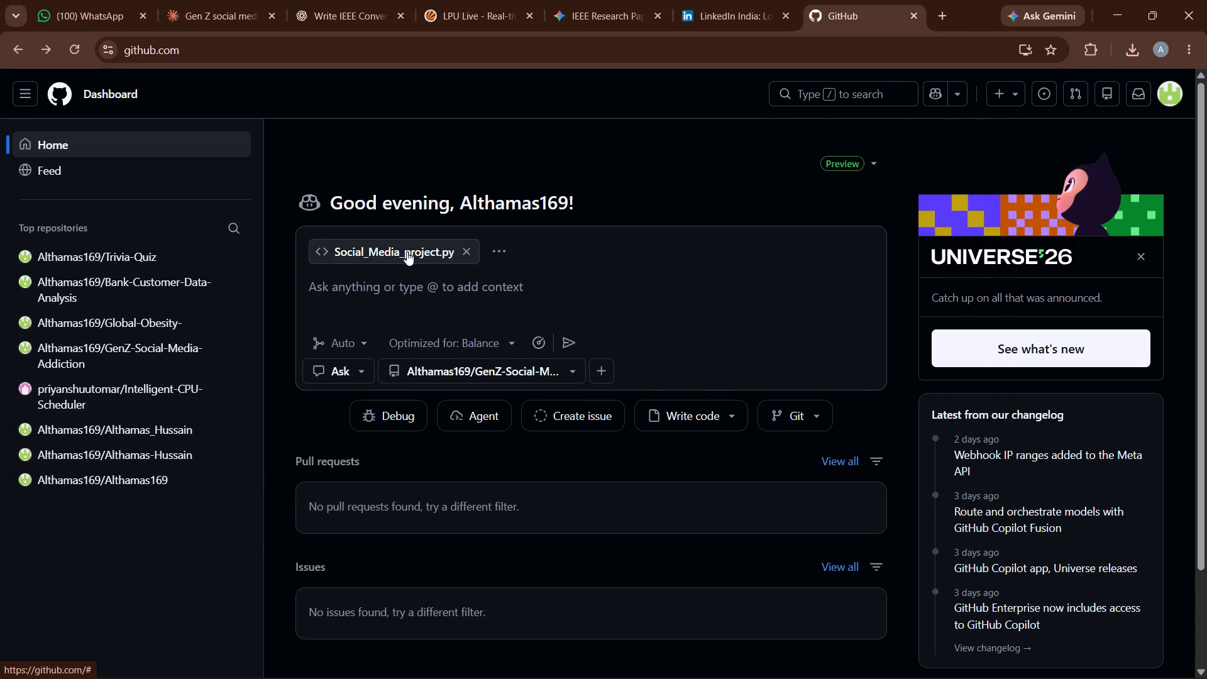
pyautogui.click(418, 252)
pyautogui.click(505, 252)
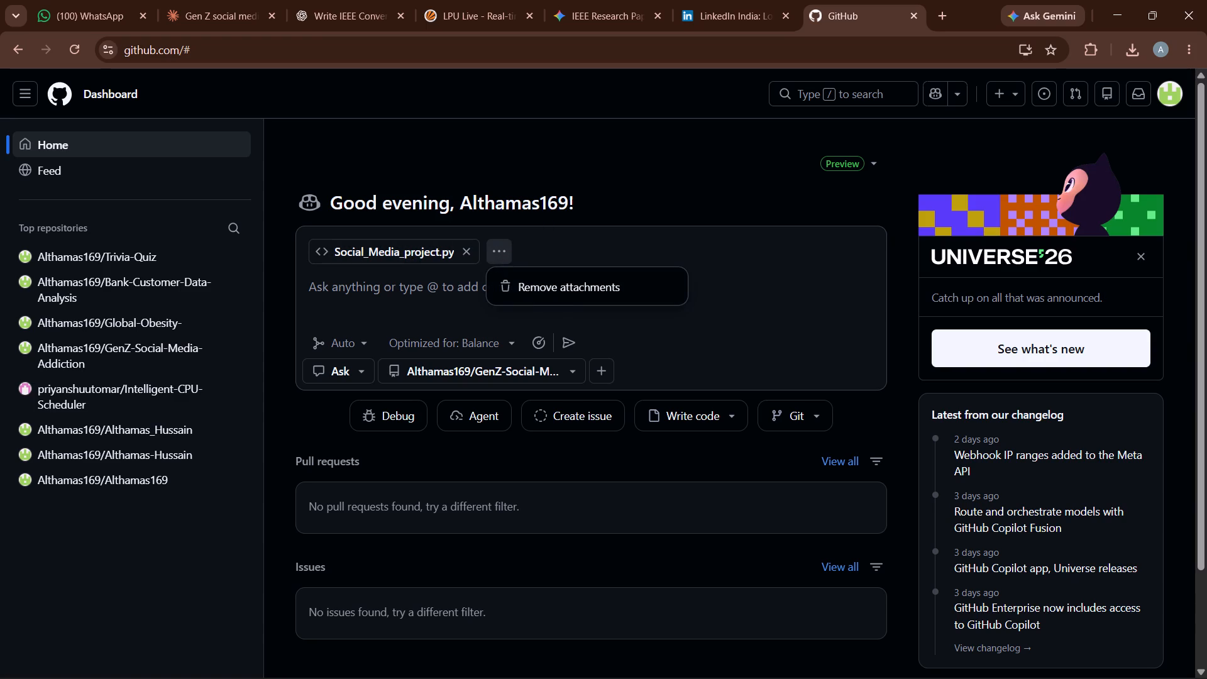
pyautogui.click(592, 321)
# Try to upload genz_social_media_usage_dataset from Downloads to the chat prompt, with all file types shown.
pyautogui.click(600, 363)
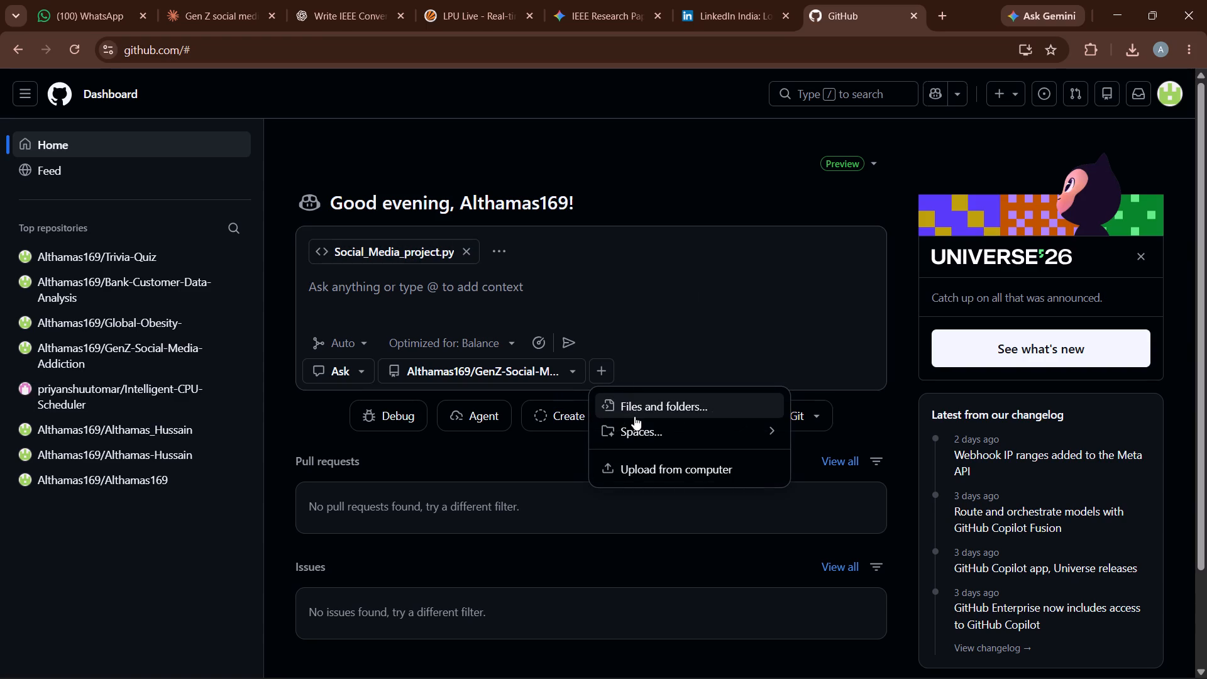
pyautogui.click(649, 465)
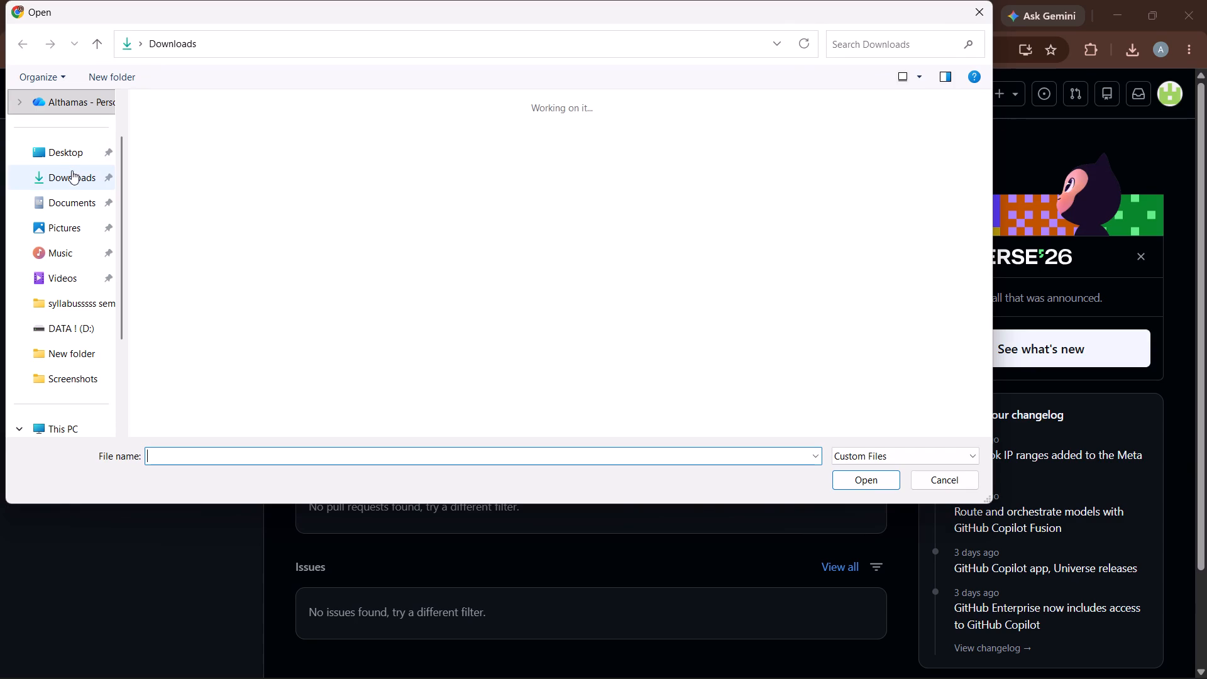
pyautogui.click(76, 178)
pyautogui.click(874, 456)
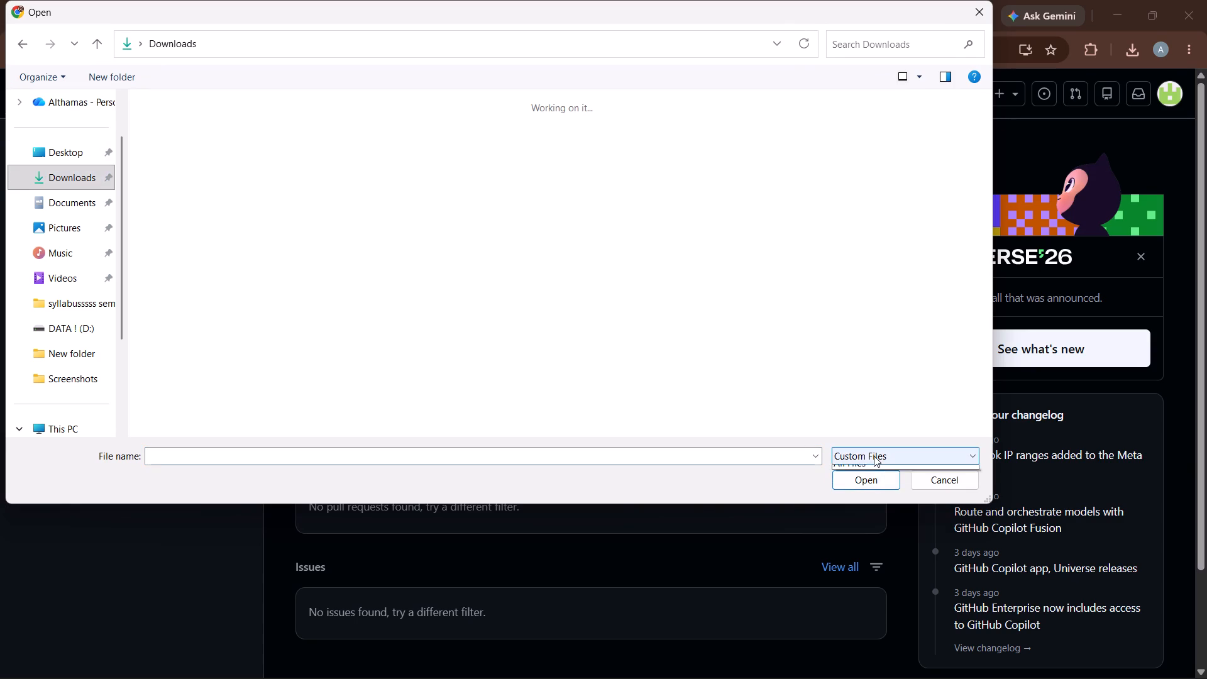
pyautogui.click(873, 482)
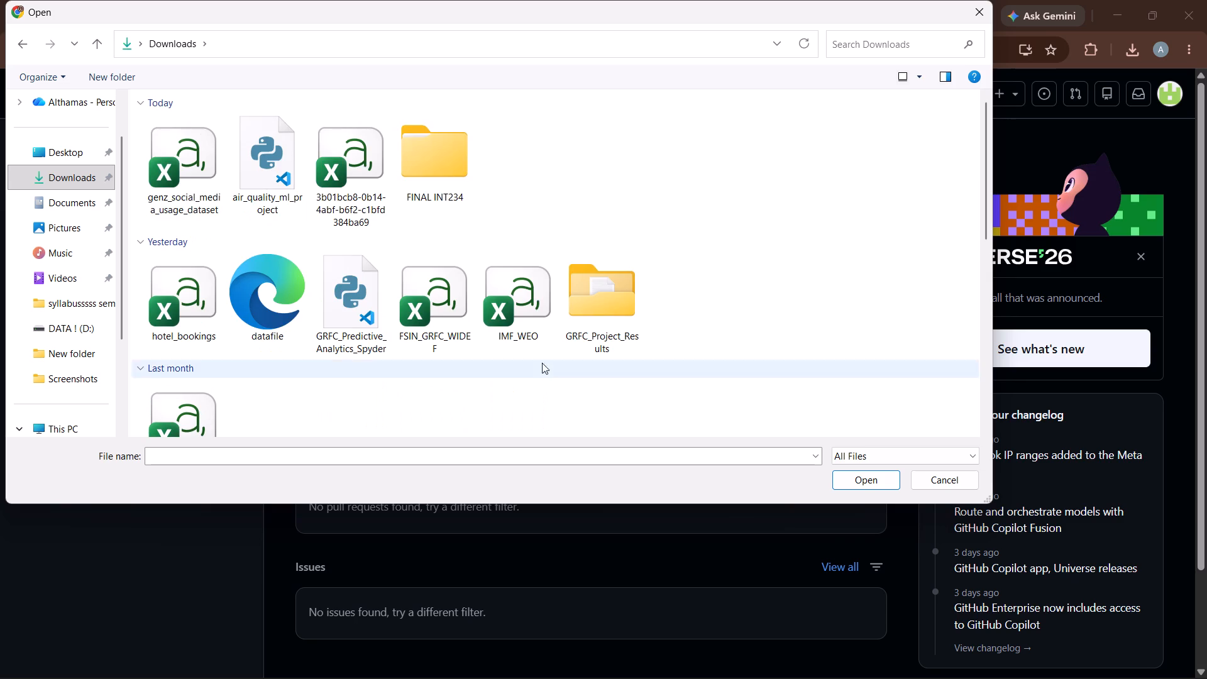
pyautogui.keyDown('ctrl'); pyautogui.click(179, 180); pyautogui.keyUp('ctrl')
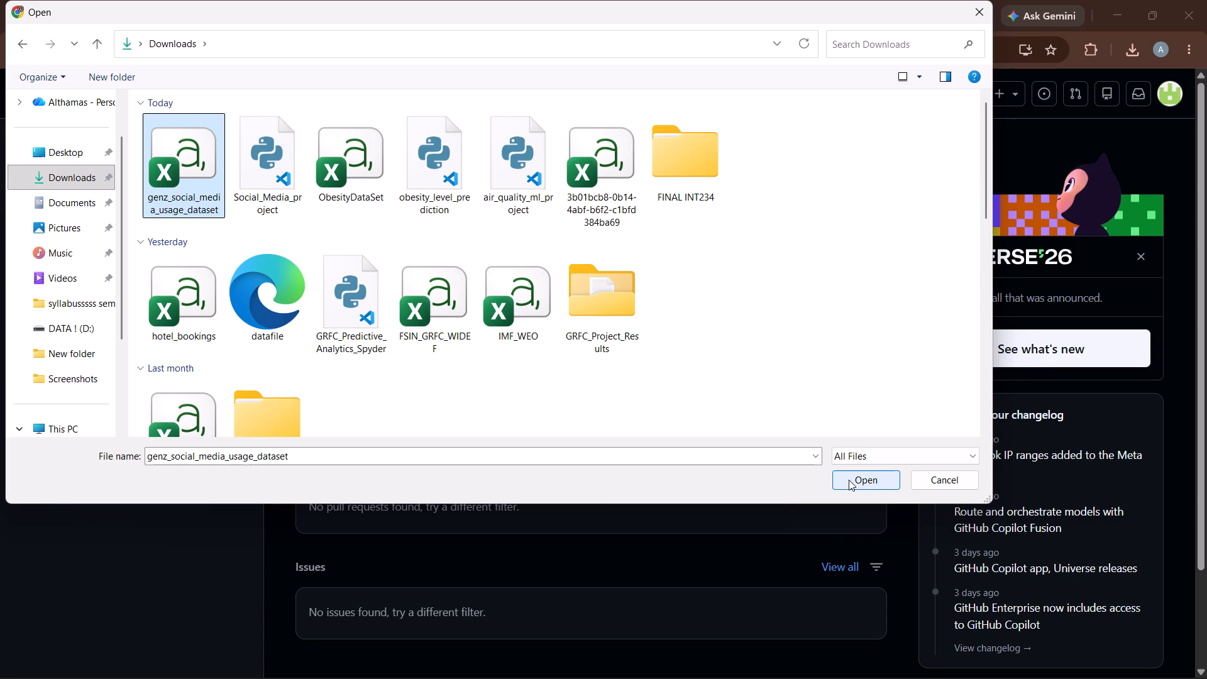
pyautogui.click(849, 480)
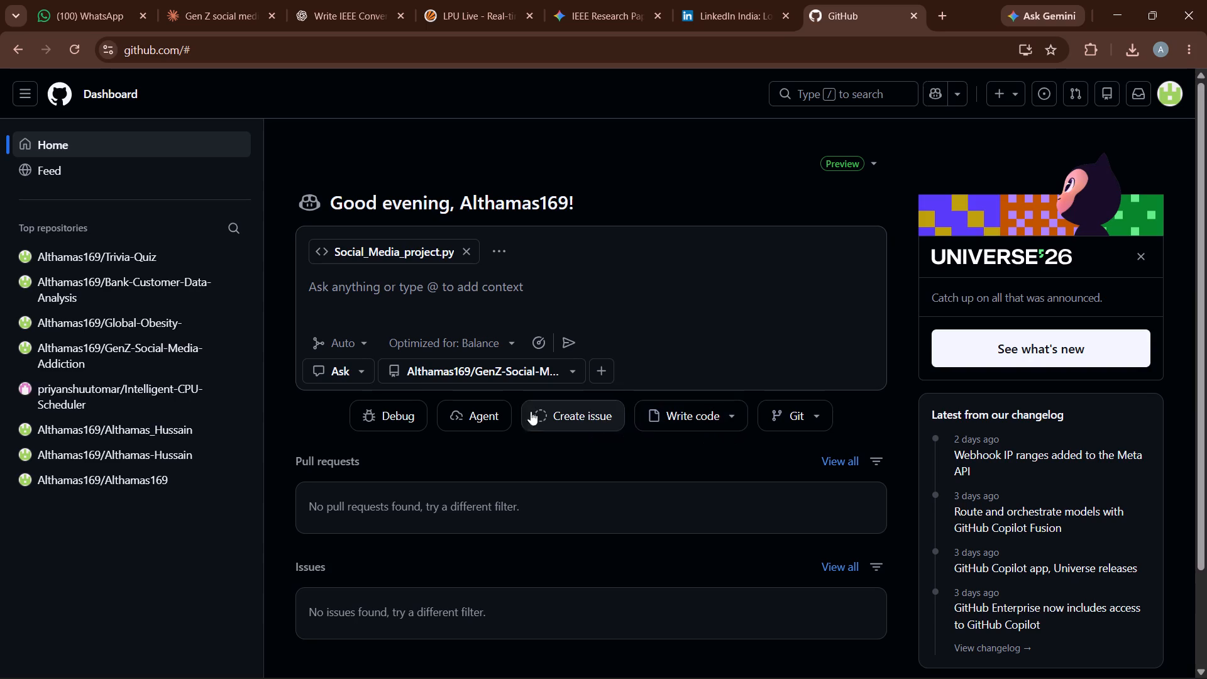
# Remove the Social_Media_project.py attachment from the dashboard chat prompt.
pyautogui.scroll(-3, 479, 484)
pyautogui.scroll(5, 590, 520)
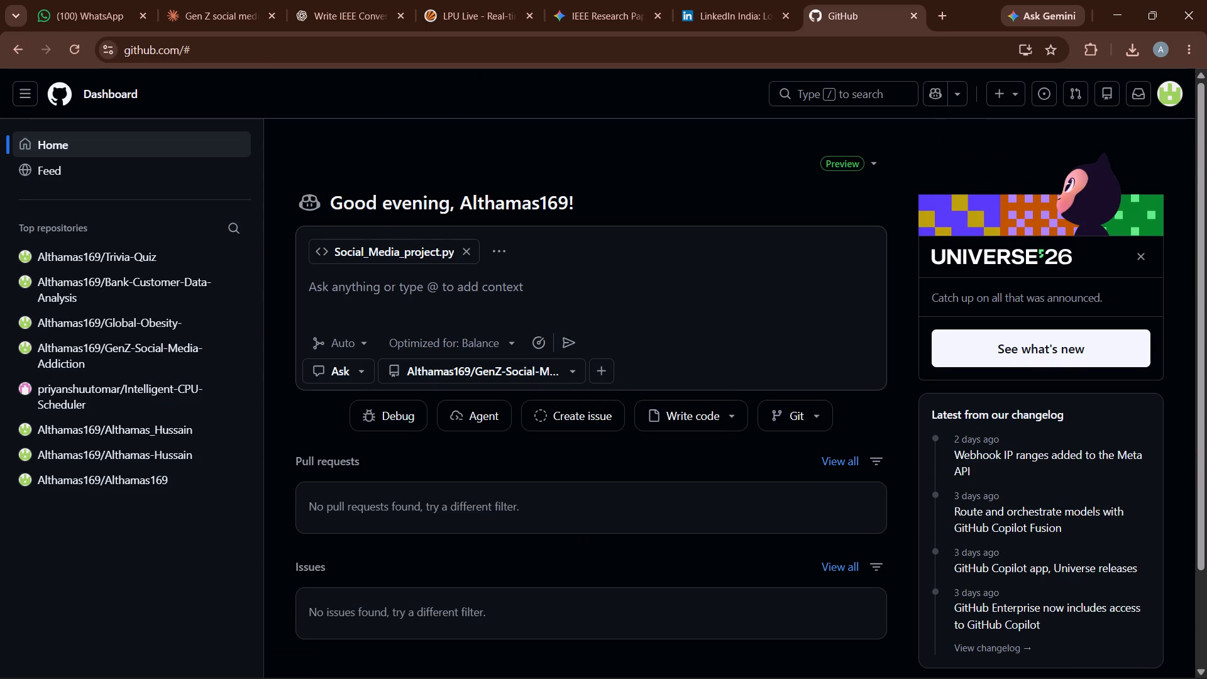
pyautogui.click(463, 251)
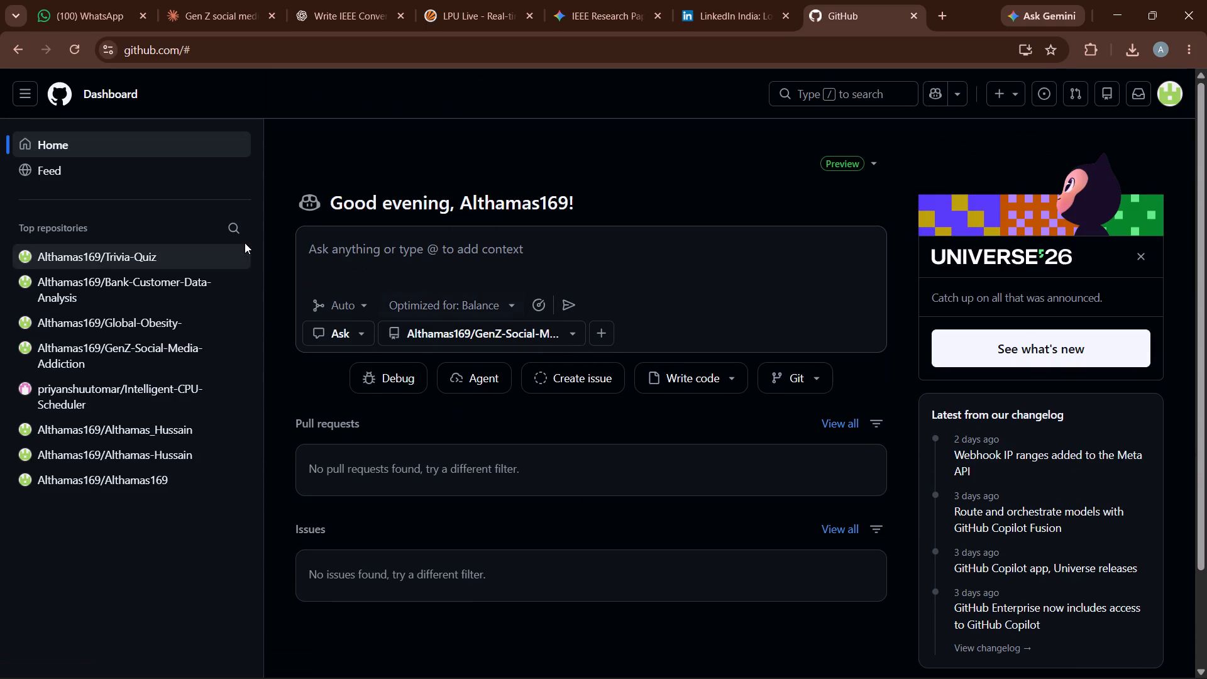
# Open the GenZ-Social-Media-Addiction repository and go to its page for uploading existing files.
pyautogui.click(81, 174)
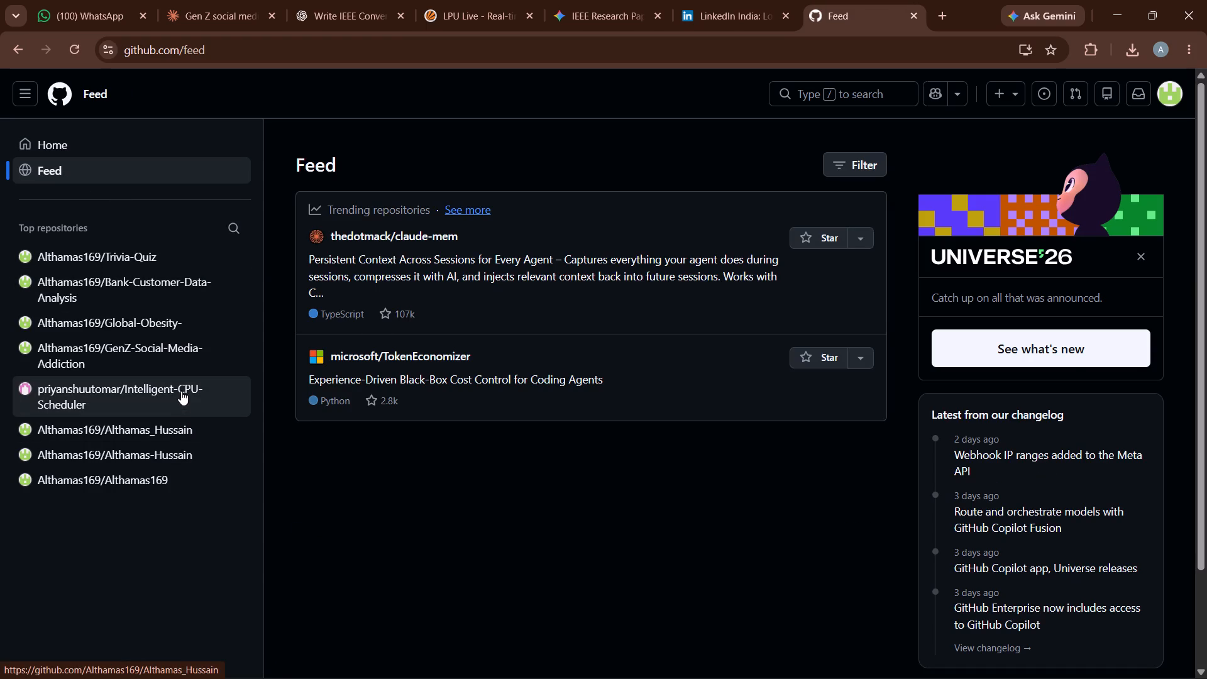
pyautogui.click(152, 357)
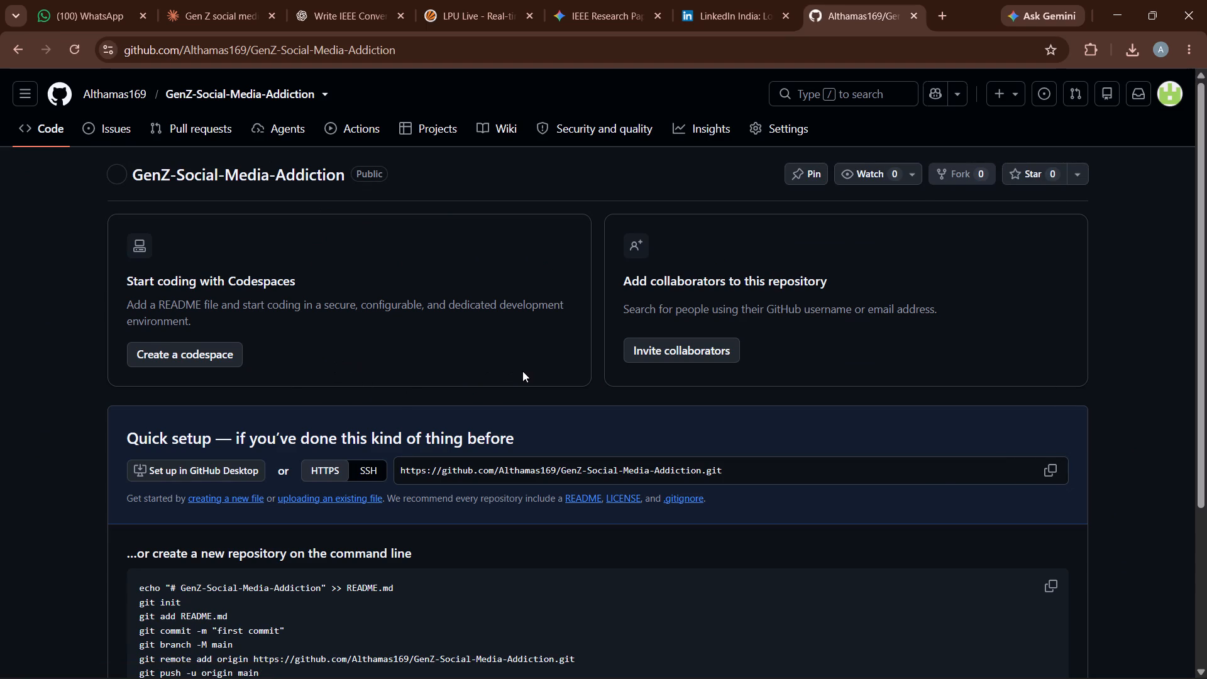
pyautogui.scroll(1, 509, 291)
pyautogui.scroll(-2, 458, 346)
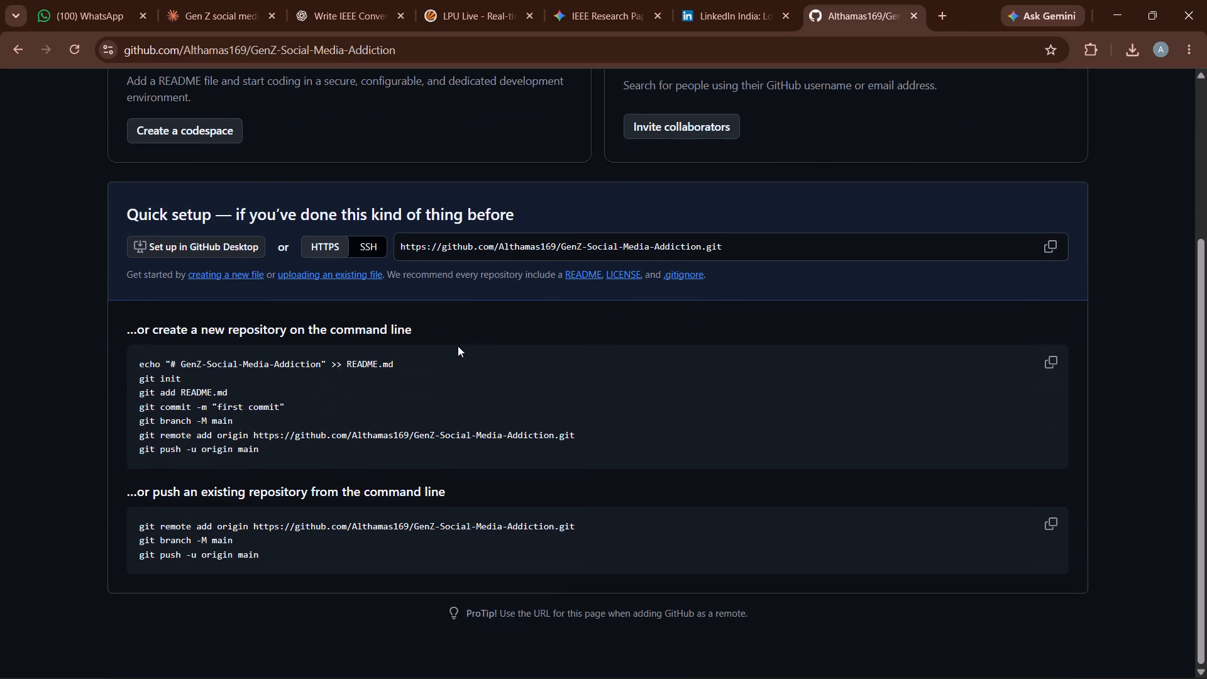
pyautogui.scroll(-1, 458, 346)
pyautogui.scroll(4, 458, 346)
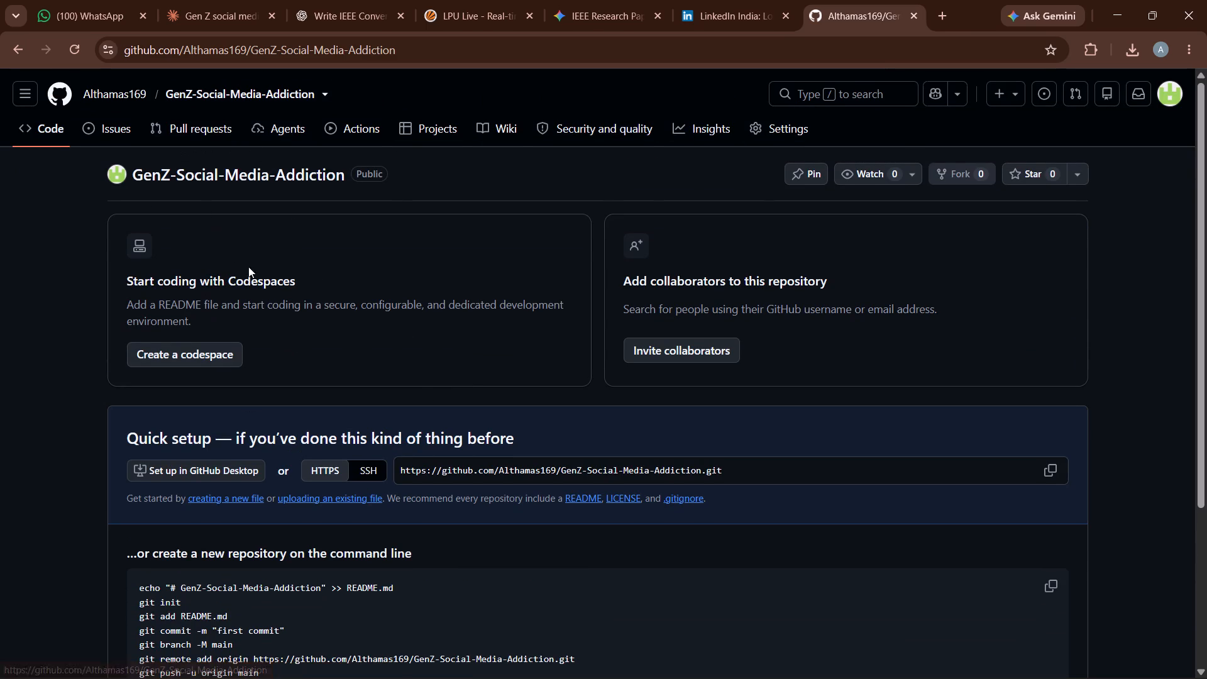
pyautogui.scroll(-2, 385, 330)
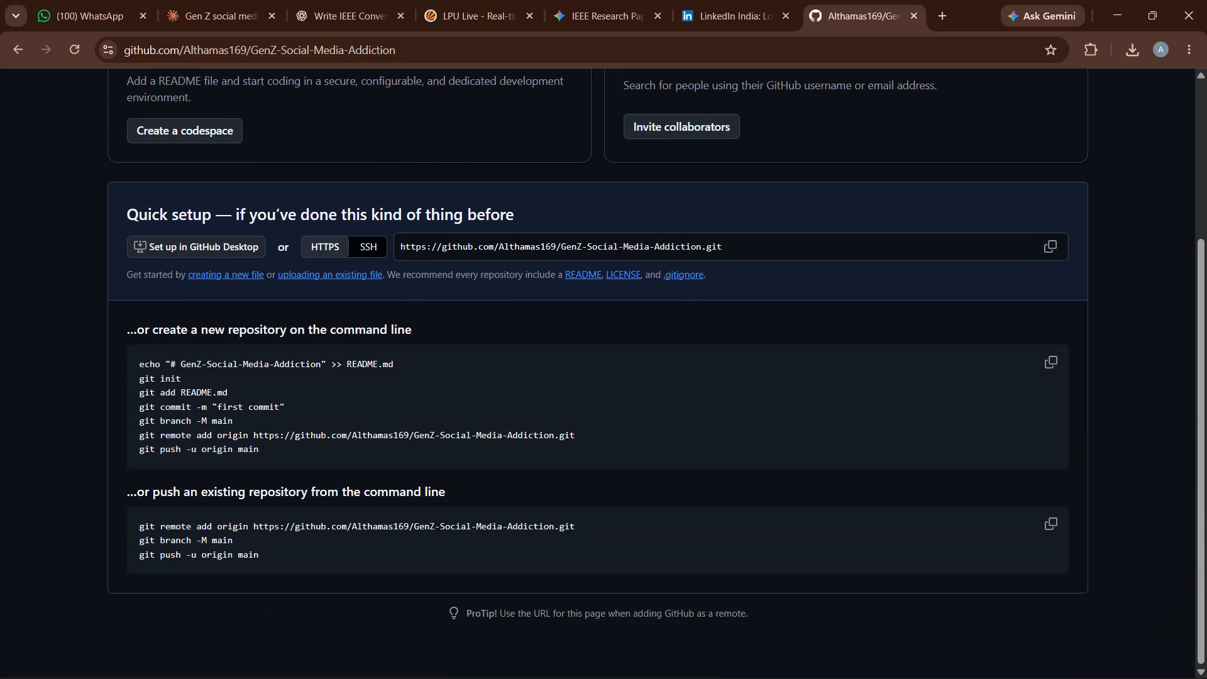
pyautogui.scroll(1, 478, 475)
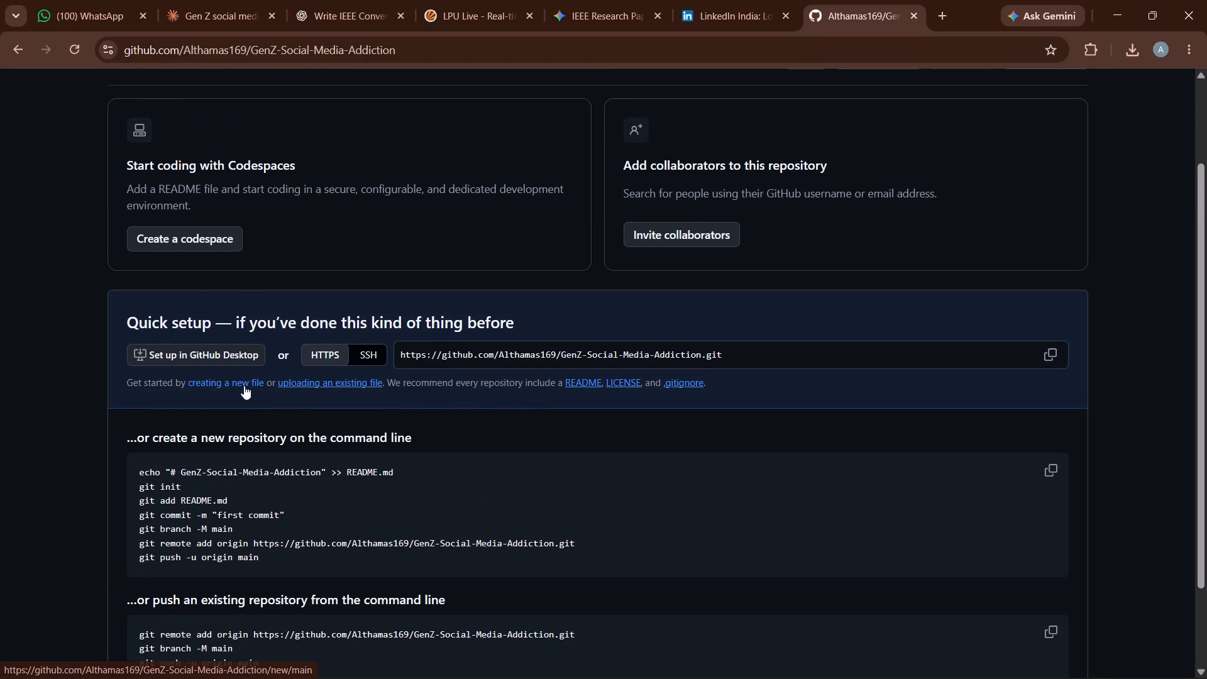
pyautogui.click(336, 380)
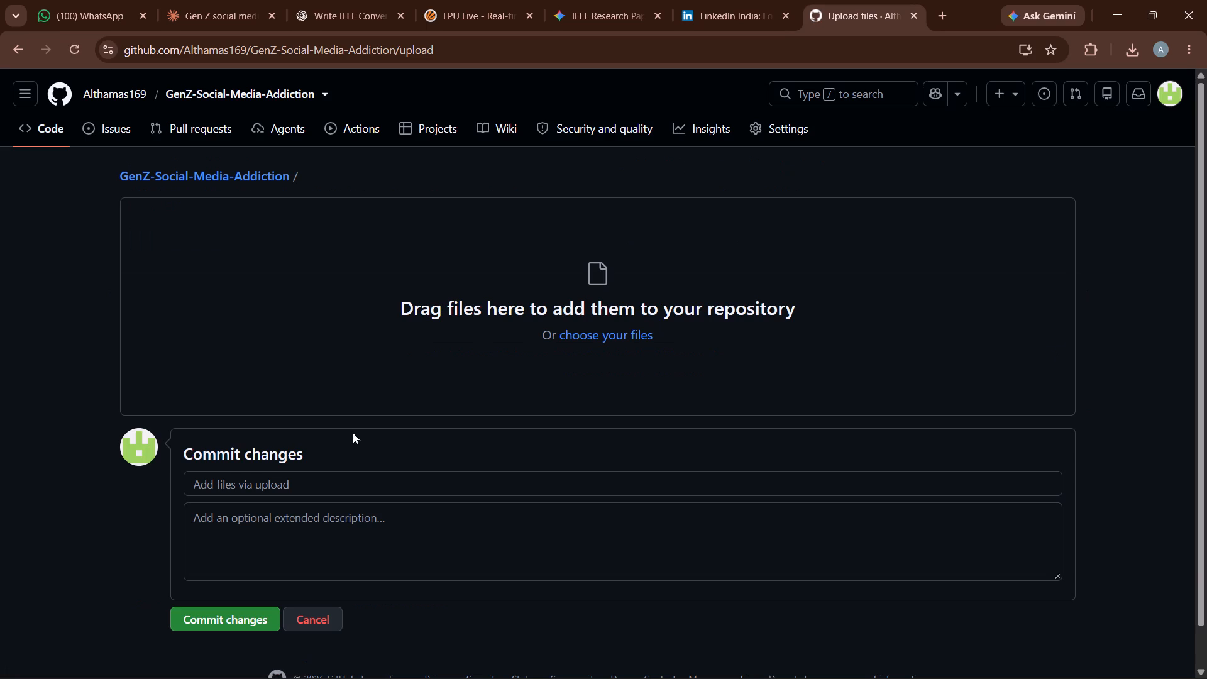
# Add genz_social_media_usage_dataset and Social_Media_project from Downloads to the repository upload.
pyautogui.scroll(-1, 365, 539)
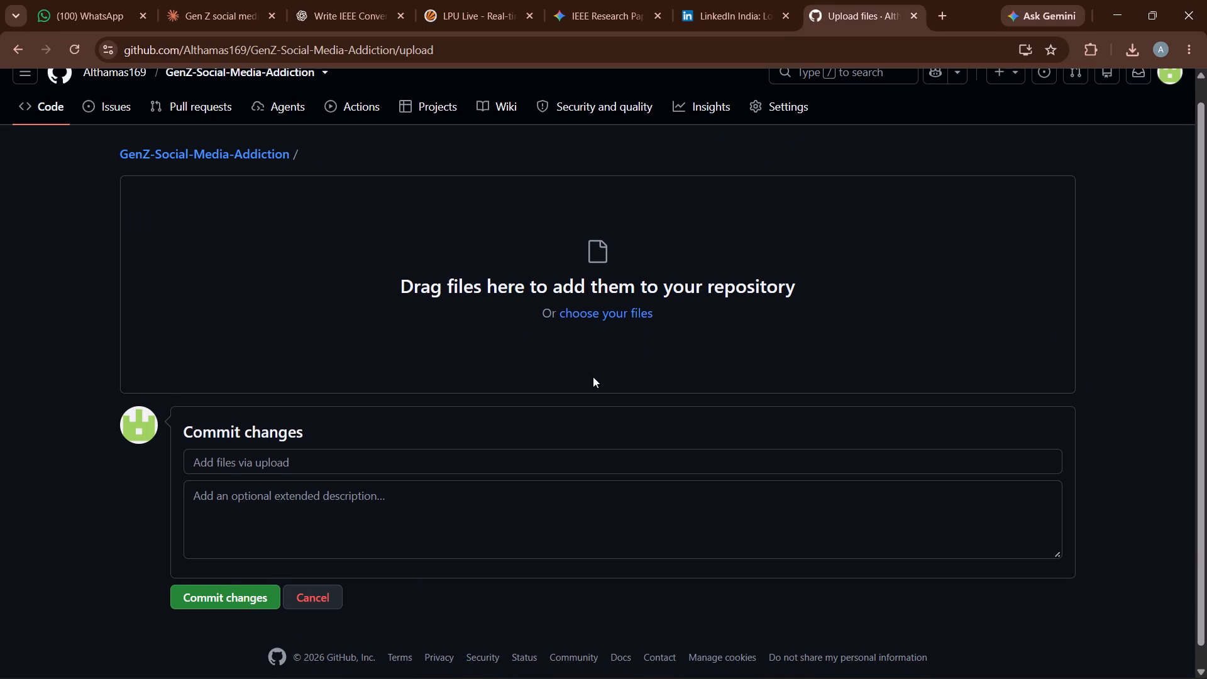
pyautogui.click(639, 317)
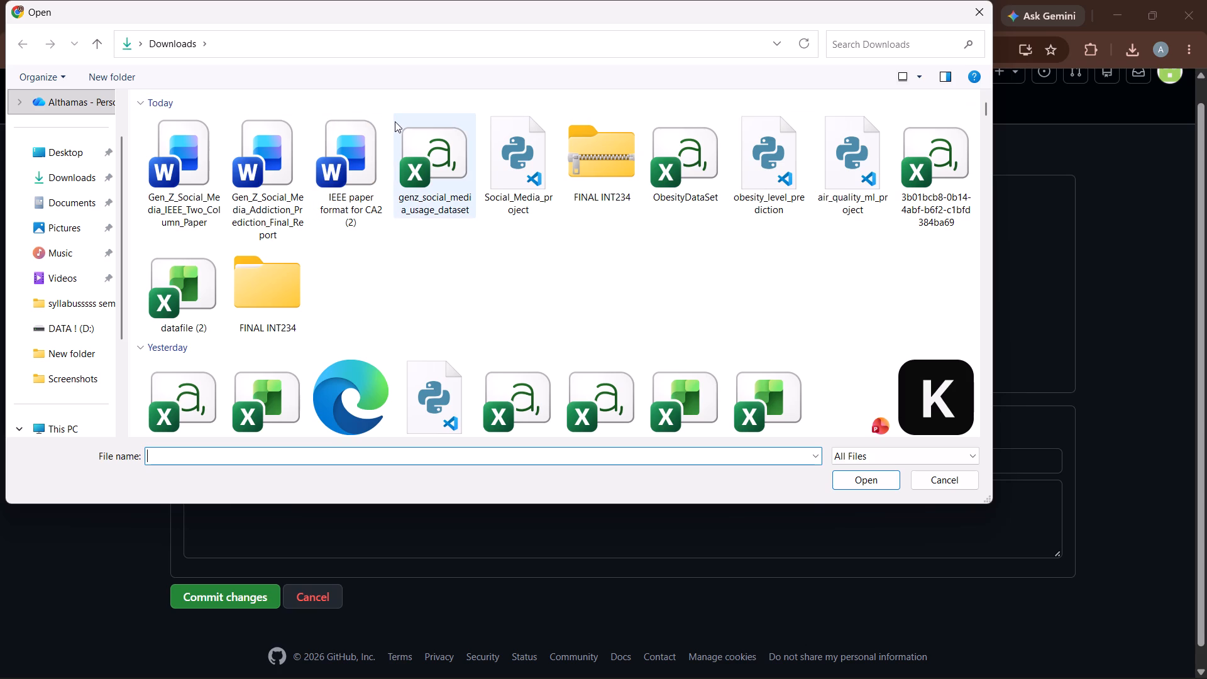
pyautogui.moveTo(392, 114); pyautogui.dragTo(513, 164)
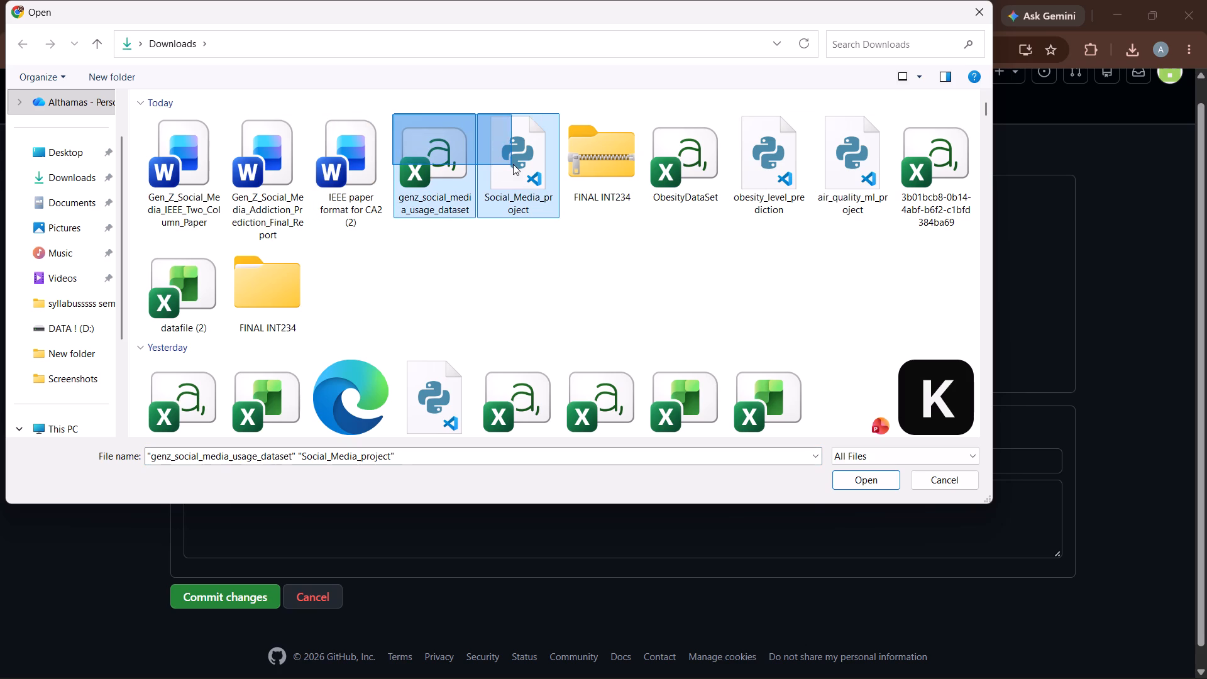
pyautogui.moveTo(513, 164); pyautogui.dragTo(515, 164)
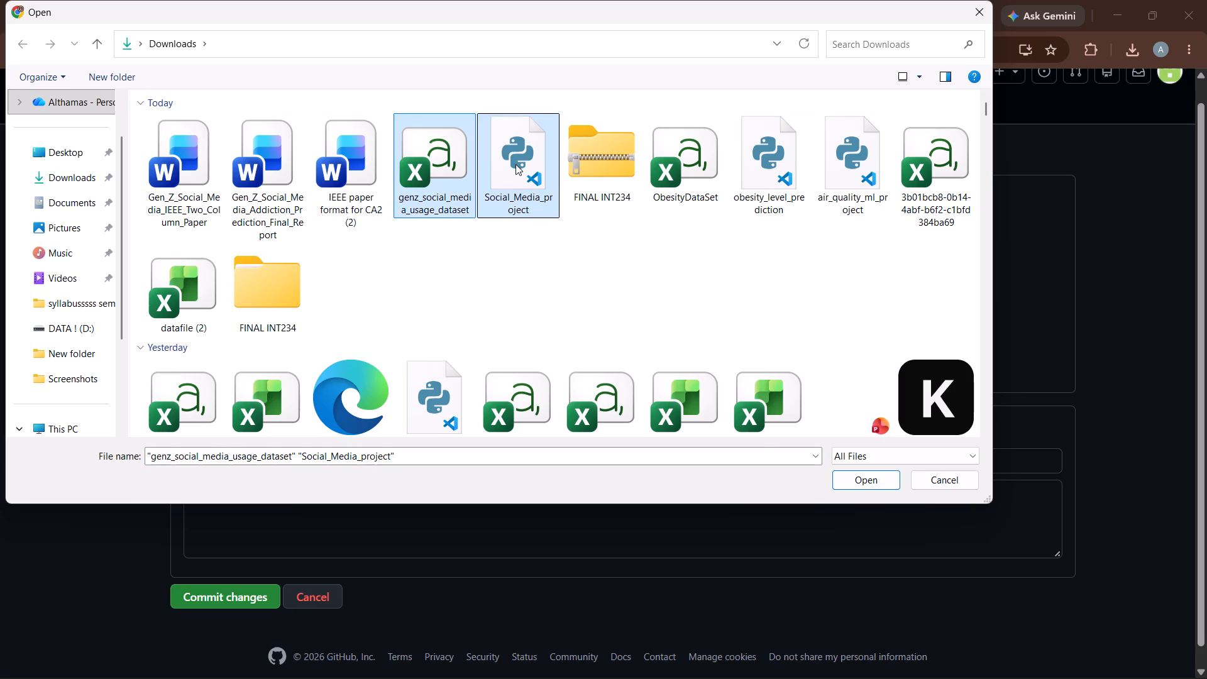
pyautogui.click(851, 483)
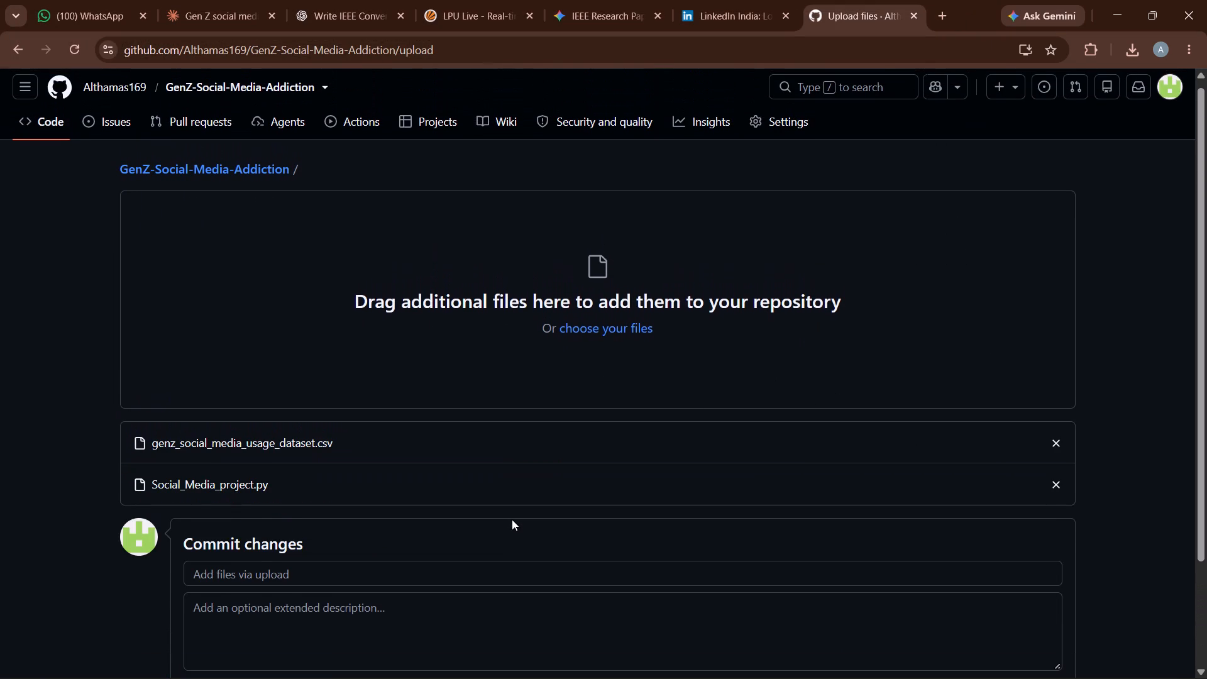
# Commit the dataset and script to the repository with the default commit message and reload the repository page.
pyautogui.scroll(-2, 512, 519)
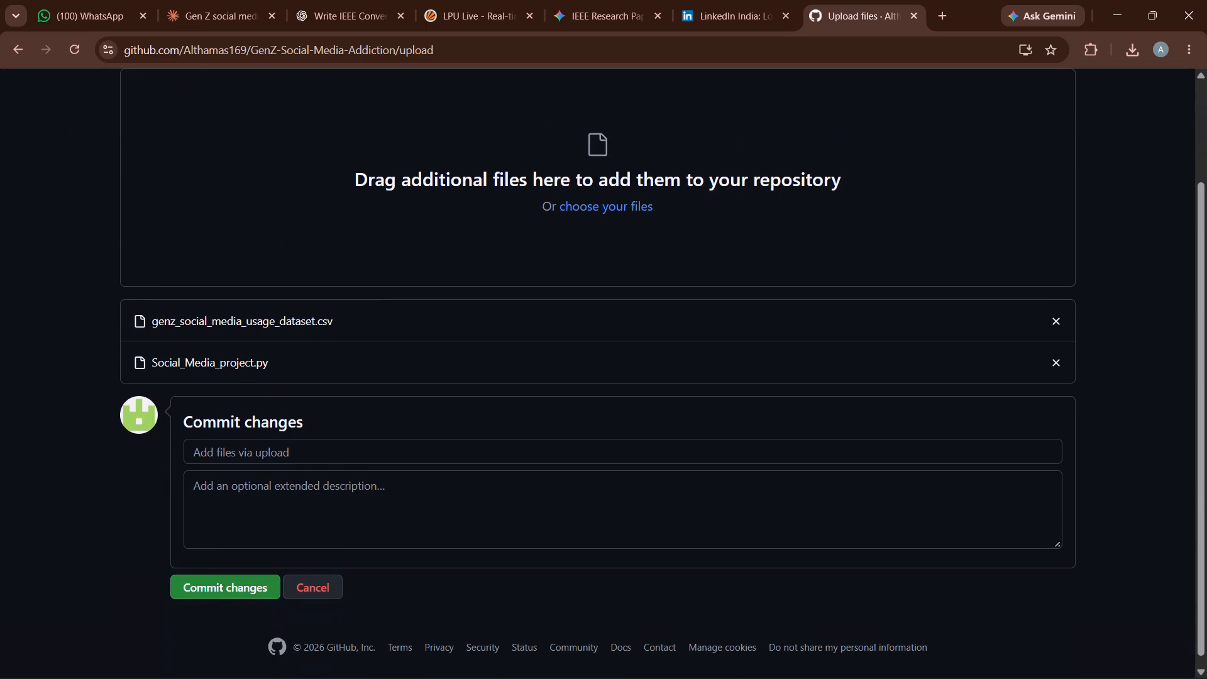
pyautogui.click(241, 571)
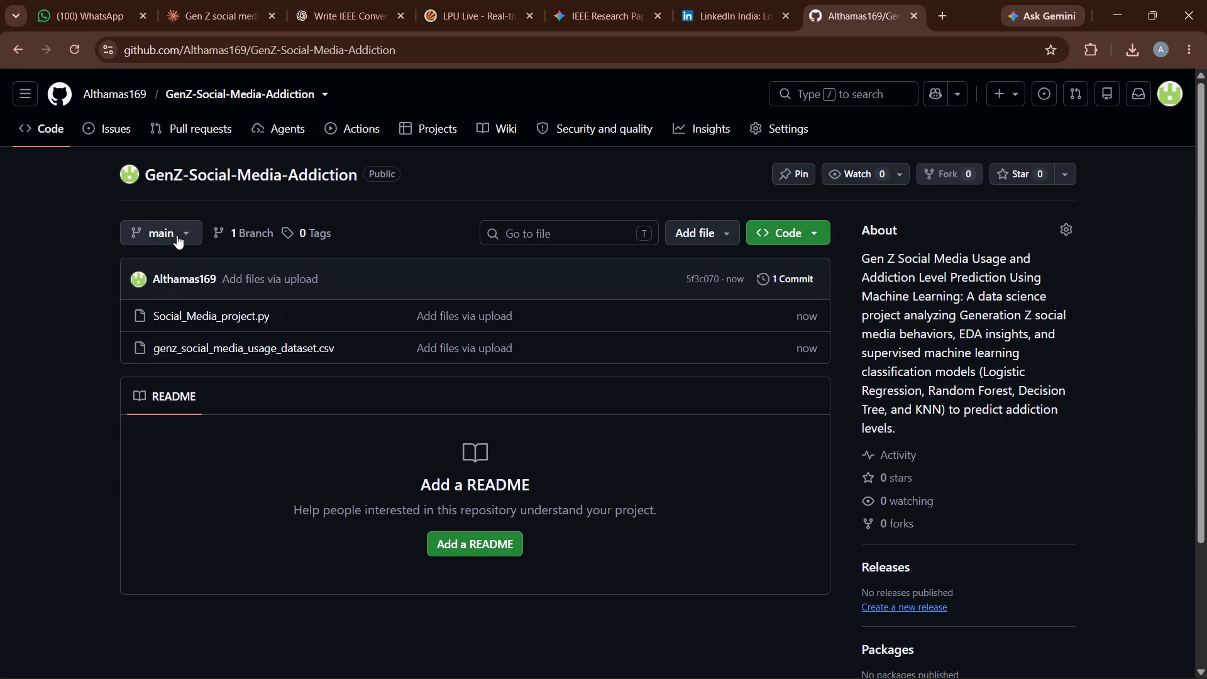
pyautogui.click(79, 50)
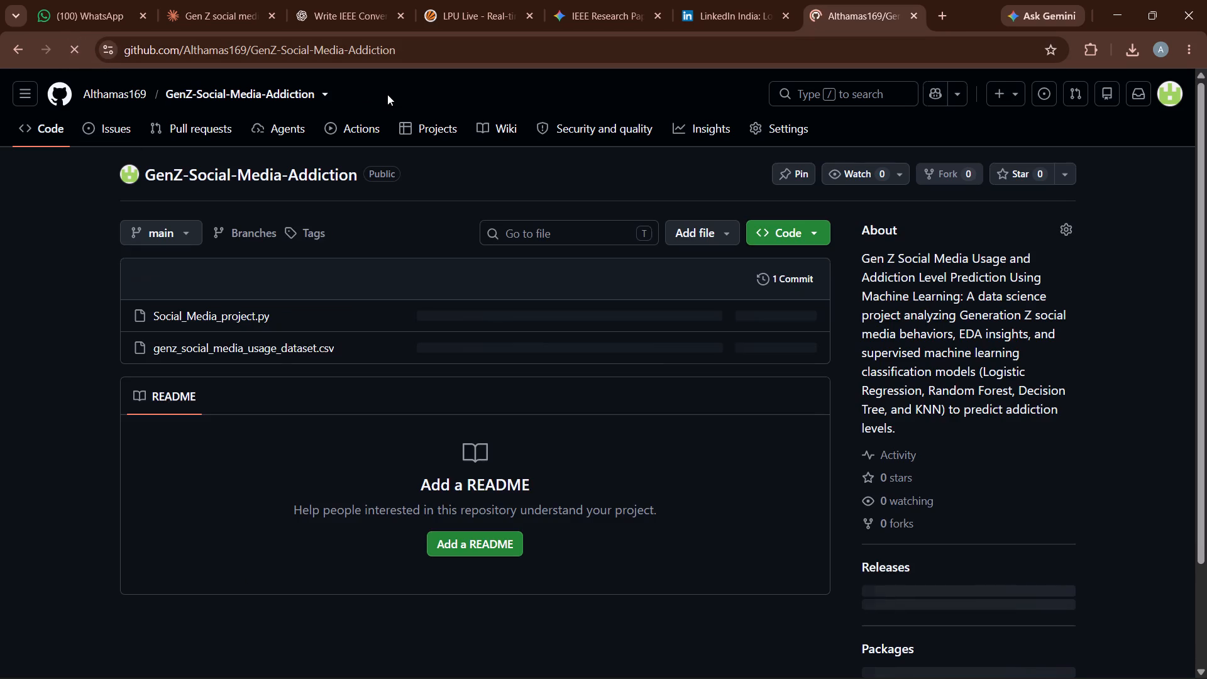
pyautogui.scroll(1, 404, 287)
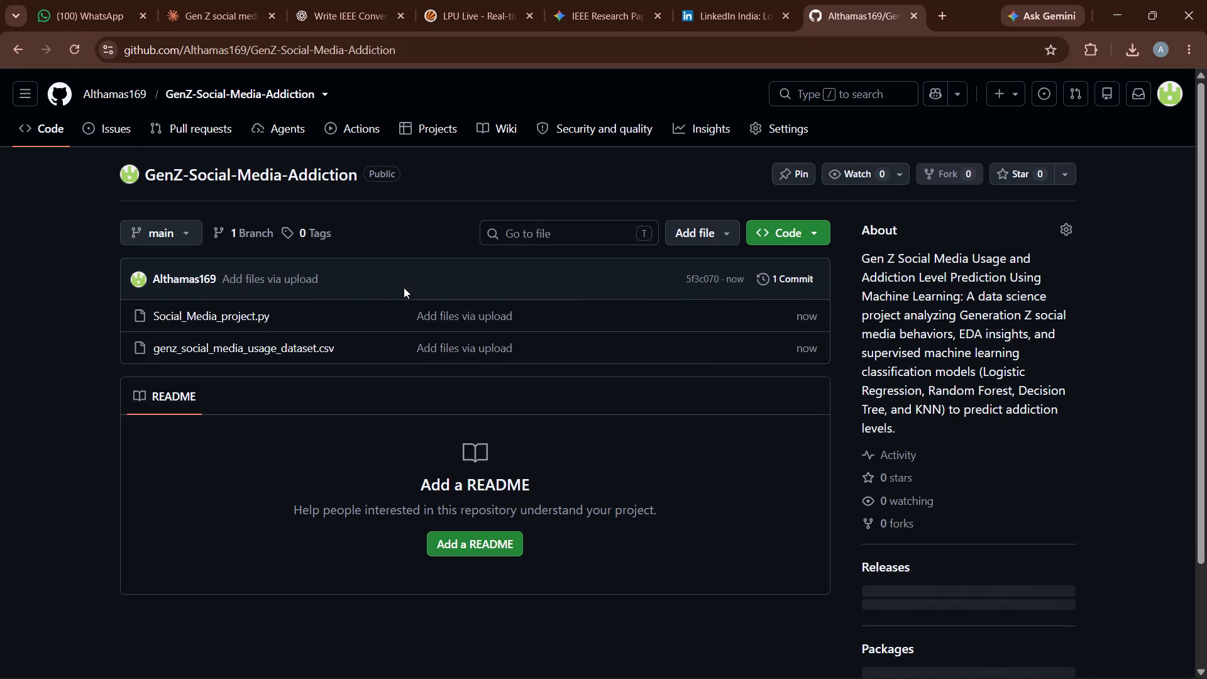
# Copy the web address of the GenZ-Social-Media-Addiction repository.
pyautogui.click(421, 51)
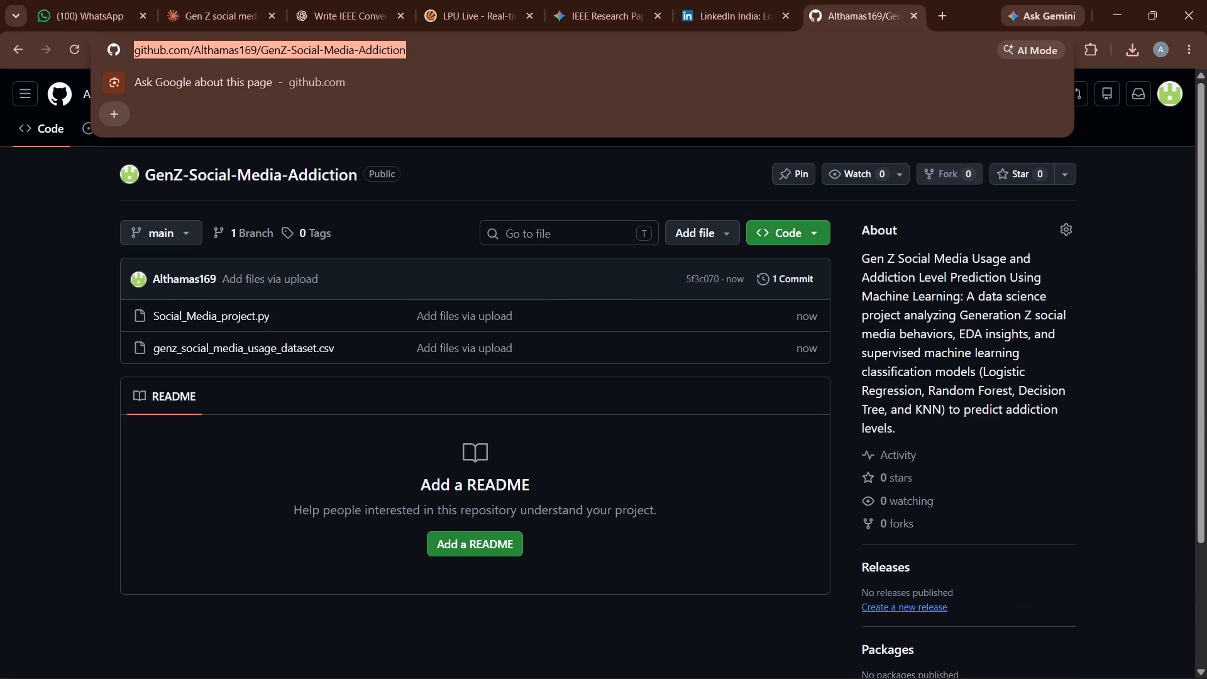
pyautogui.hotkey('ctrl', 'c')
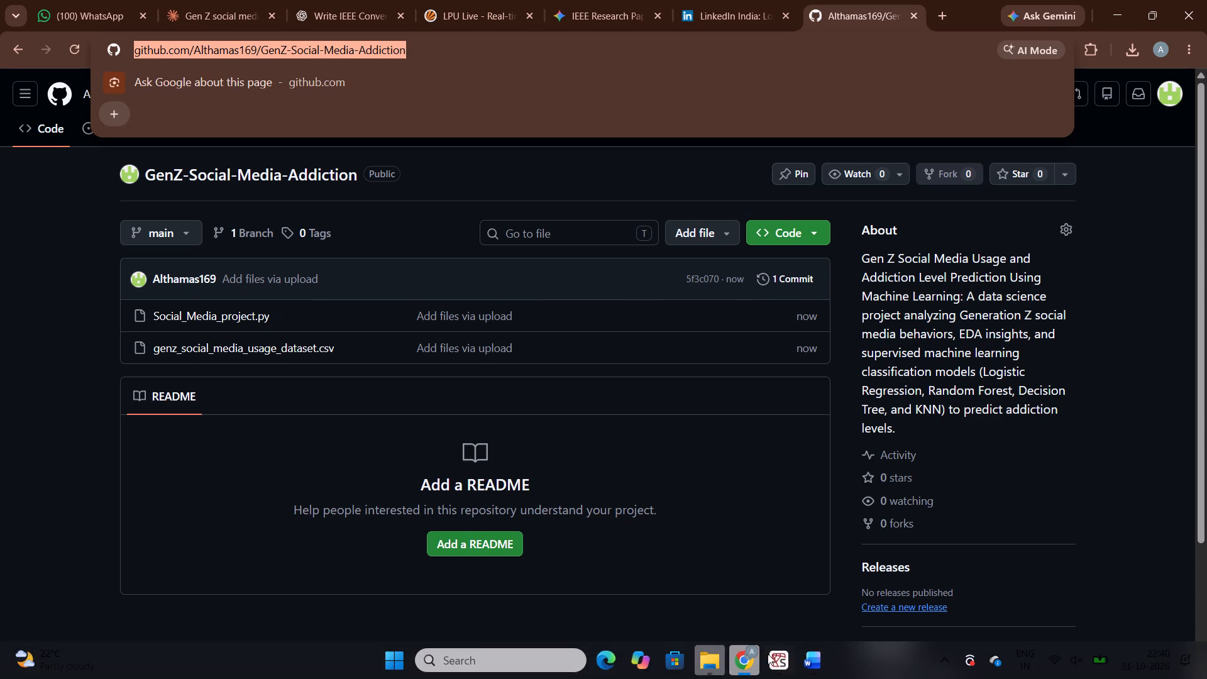
# Switch to the Gen_Z_Social_Media_IEEE_Two_Column_Paper document in Word and add a new line below the LINKS heading at its end.
pyautogui.click(818, 656)
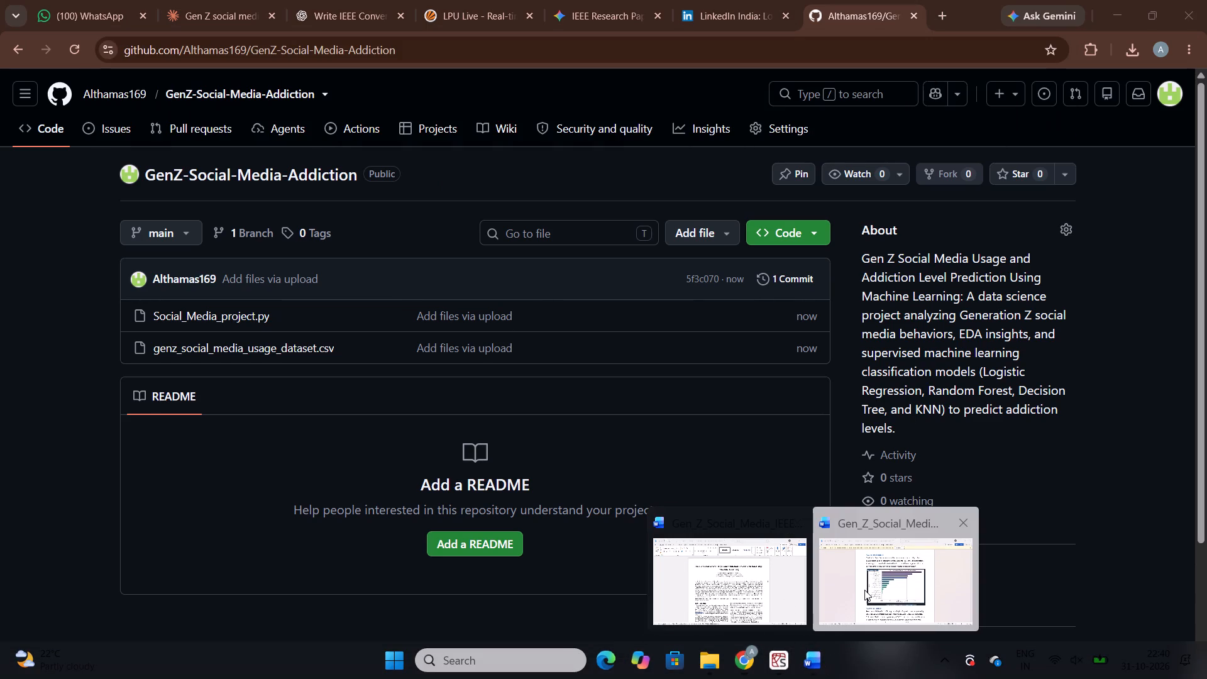
pyautogui.click(784, 583)
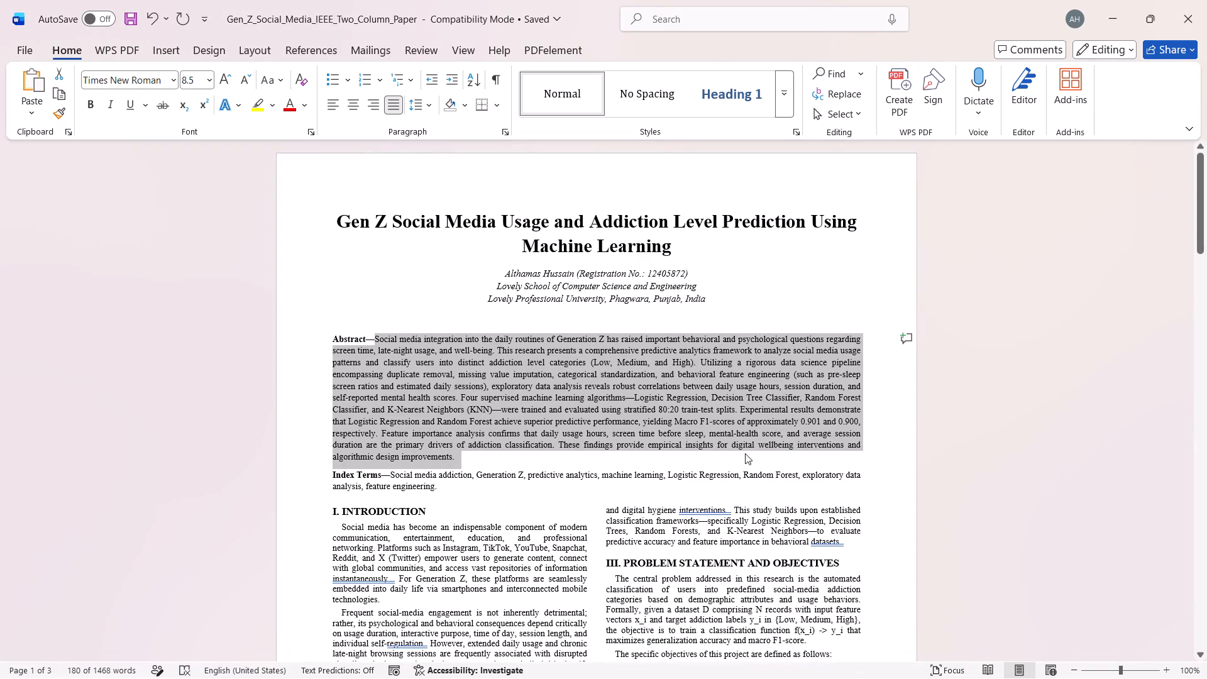
pyautogui.click(658, 462)
pyautogui.scroll(-7, 658, 462)
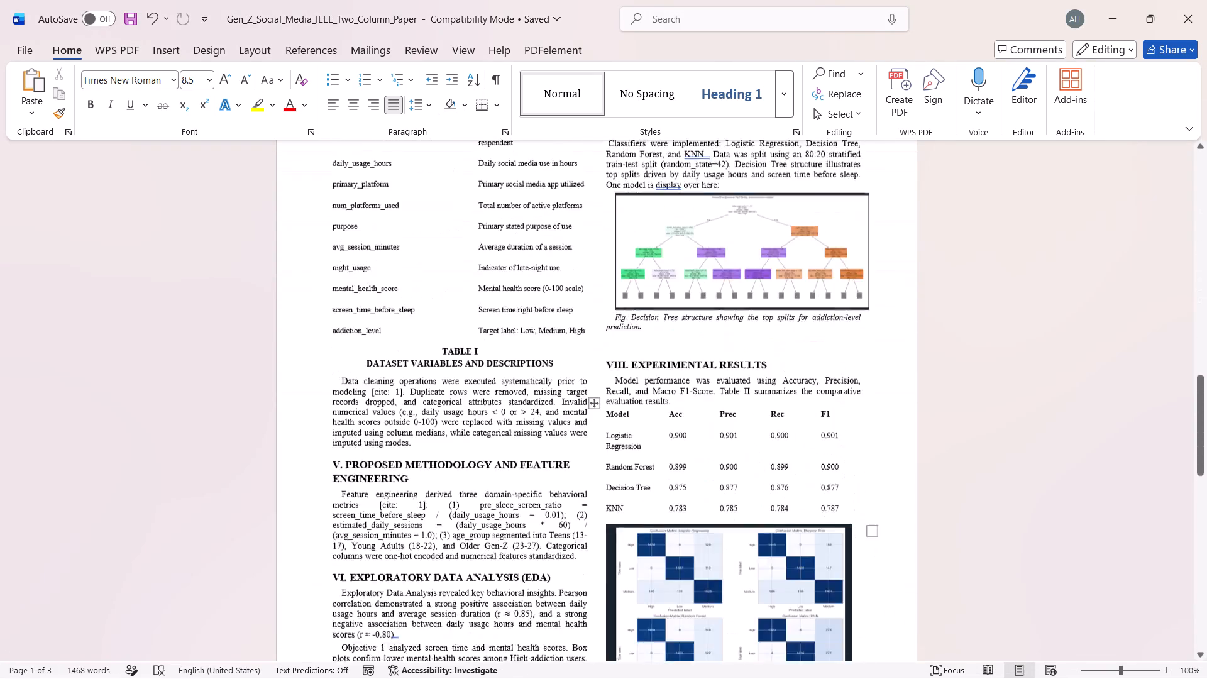
pyautogui.scroll(-5, 658, 462)
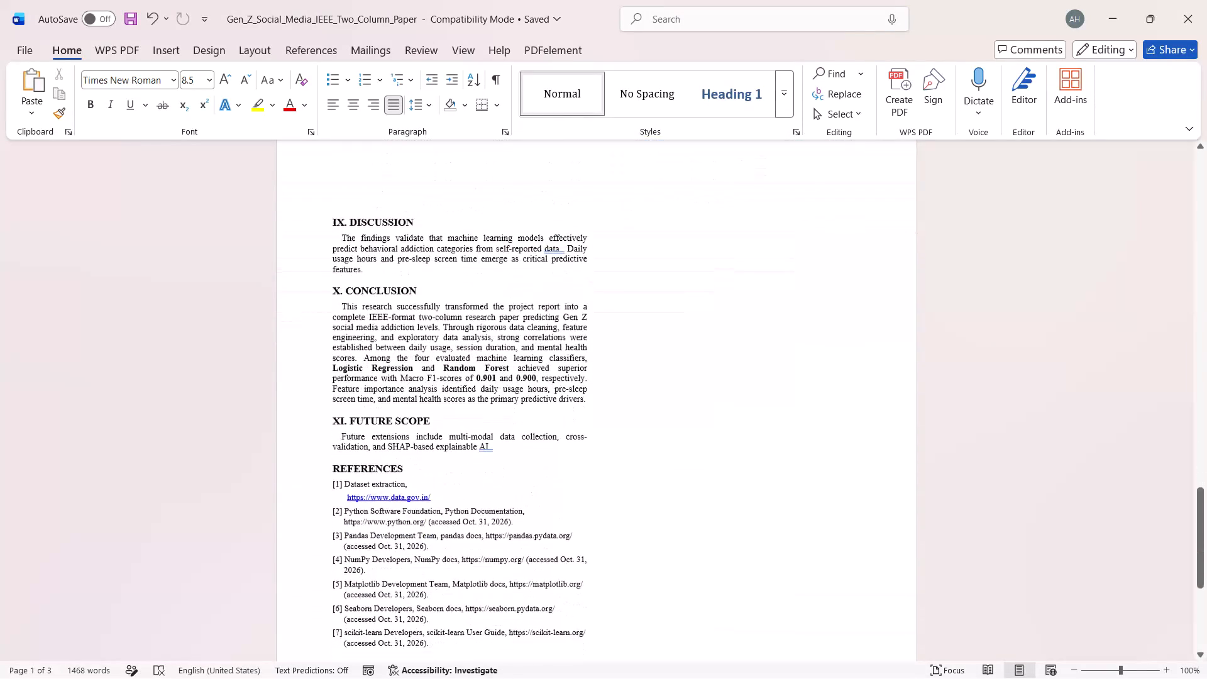
pyautogui.scroll(-2, 658, 462)
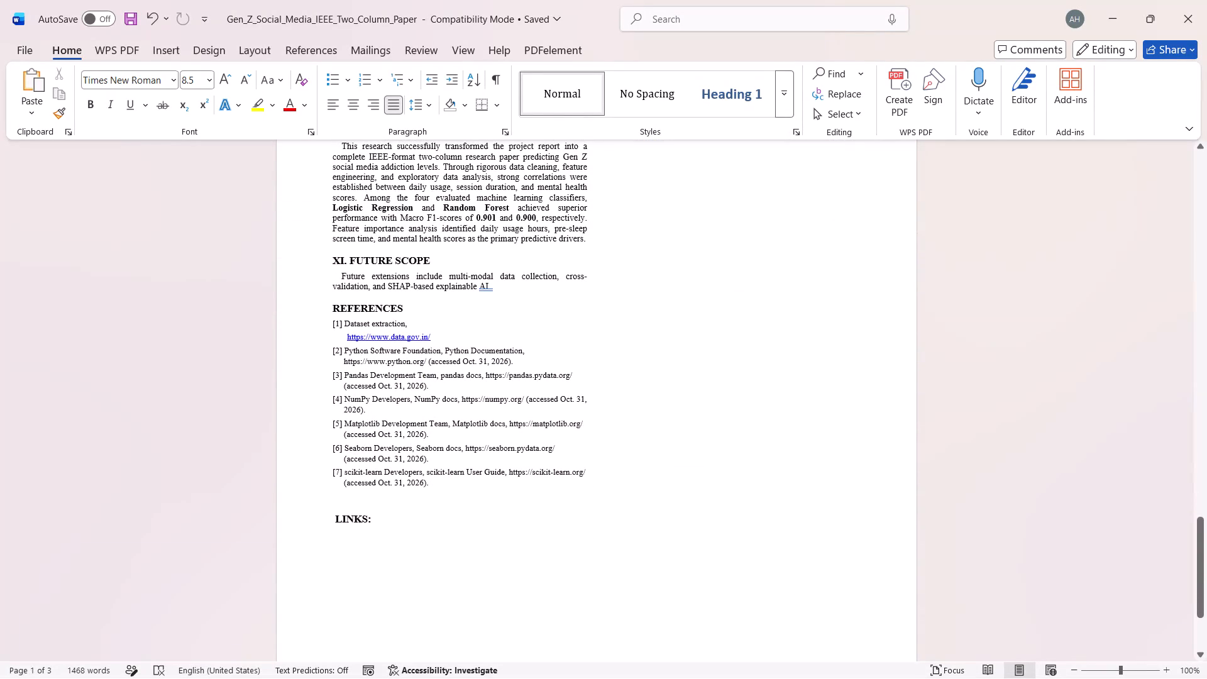
pyautogui.click(374, 521)
pyautogui.press('Return')
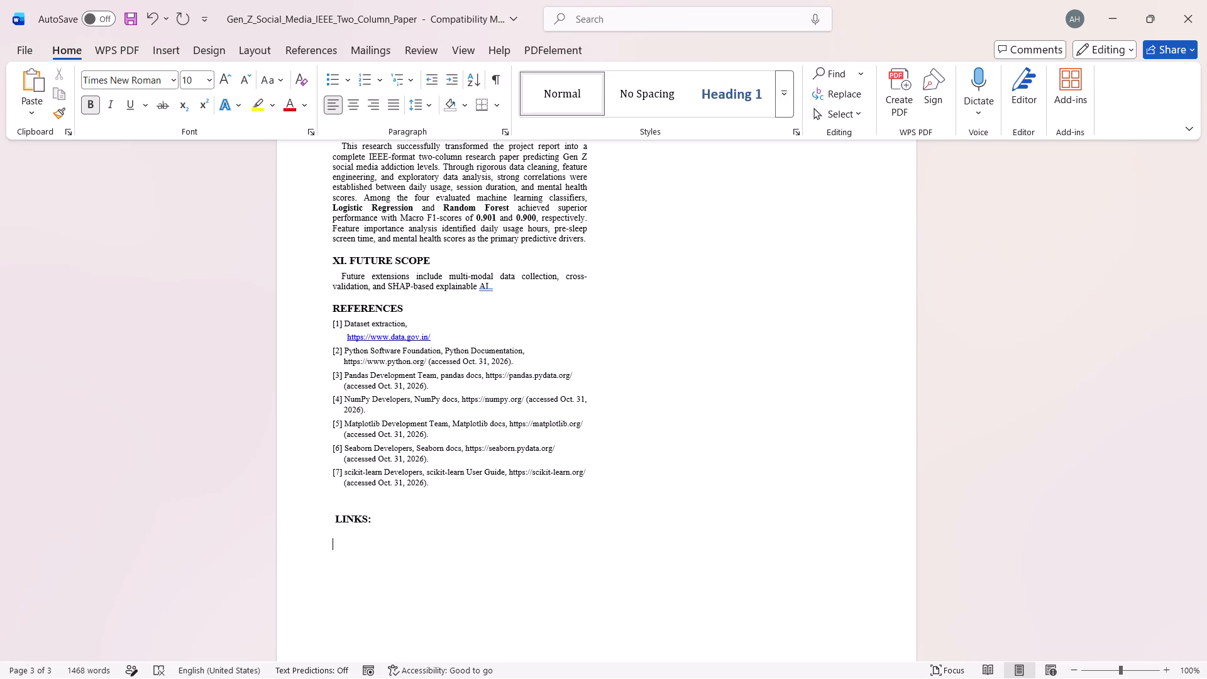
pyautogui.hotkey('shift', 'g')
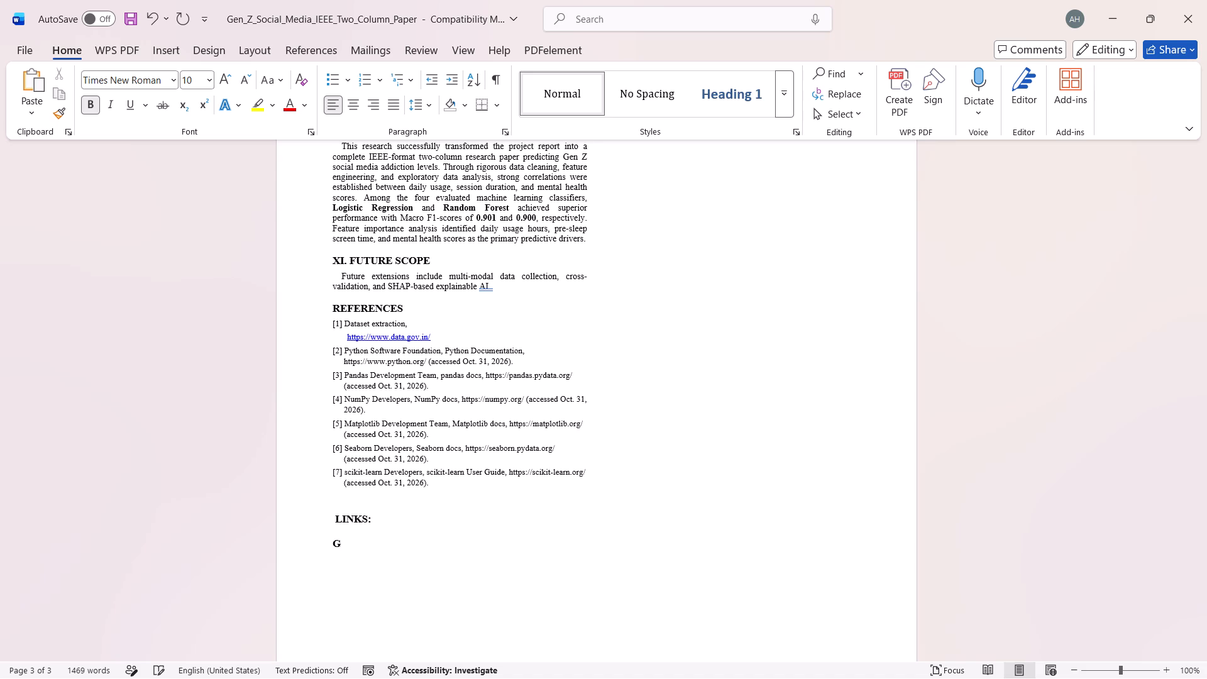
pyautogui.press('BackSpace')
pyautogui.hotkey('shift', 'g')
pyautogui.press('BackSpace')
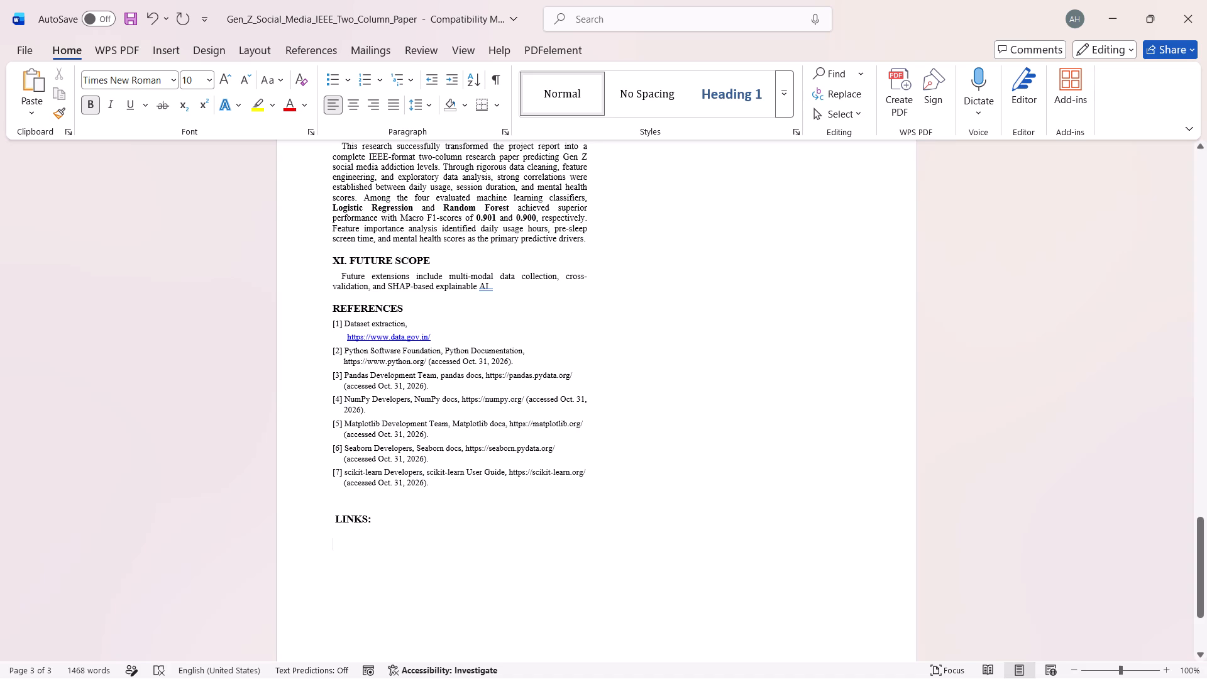
# Copy the word Future from the Future Scope paragraph into the line below LINKS to reuse its formatting, and trim it to F.
pyautogui.click(409, 450)
pyautogui.click(343, 277)
pyautogui.moveTo(341, 277); pyautogui.dragTo(352, 277)
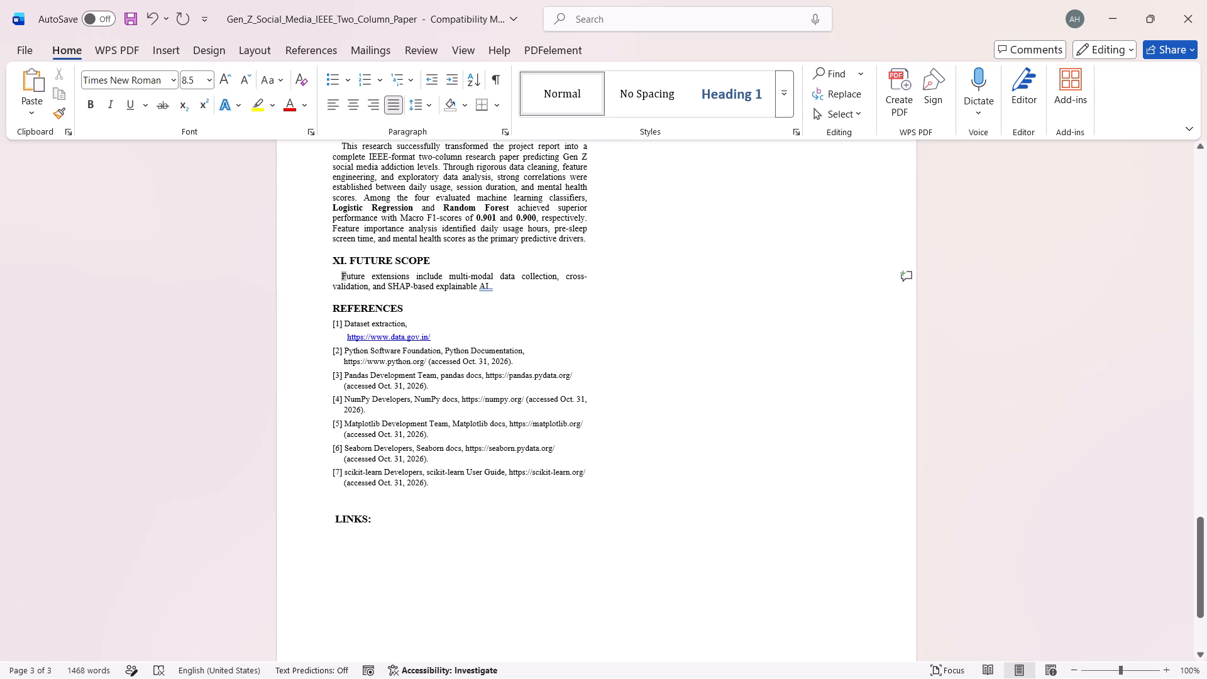
pyautogui.moveTo(352, 277); pyautogui.dragTo(365, 277)
pyautogui.hotkey('ctrl', 'c')
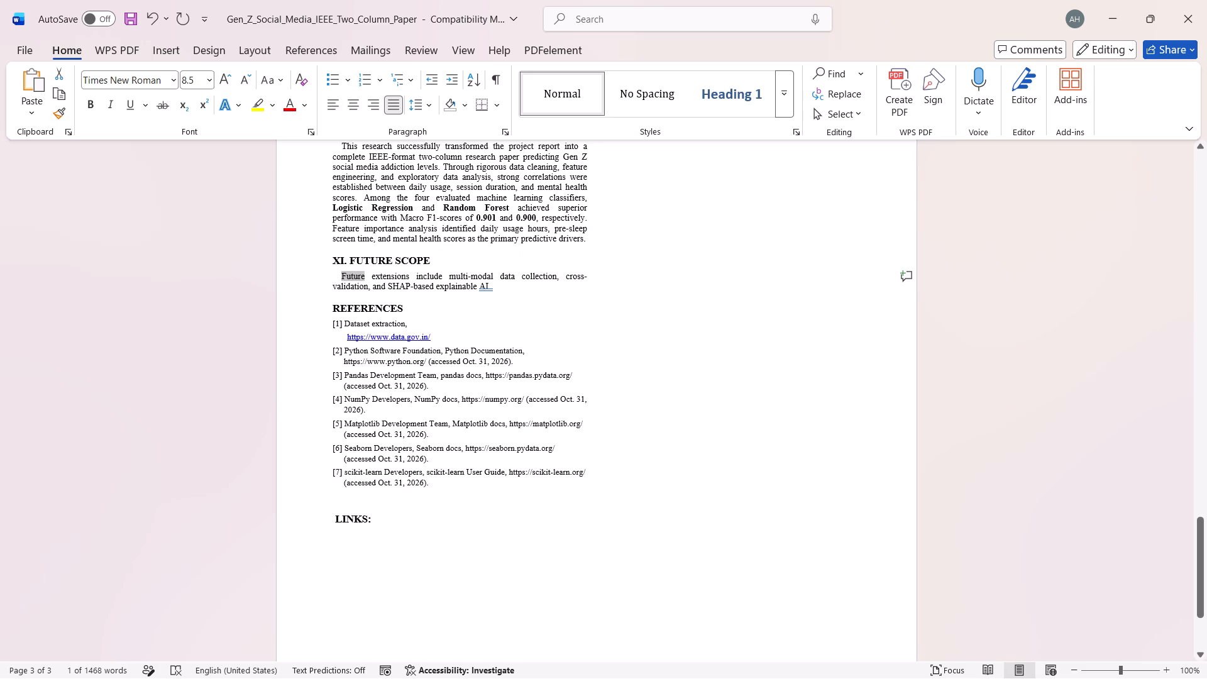
pyautogui.click(355, 541)
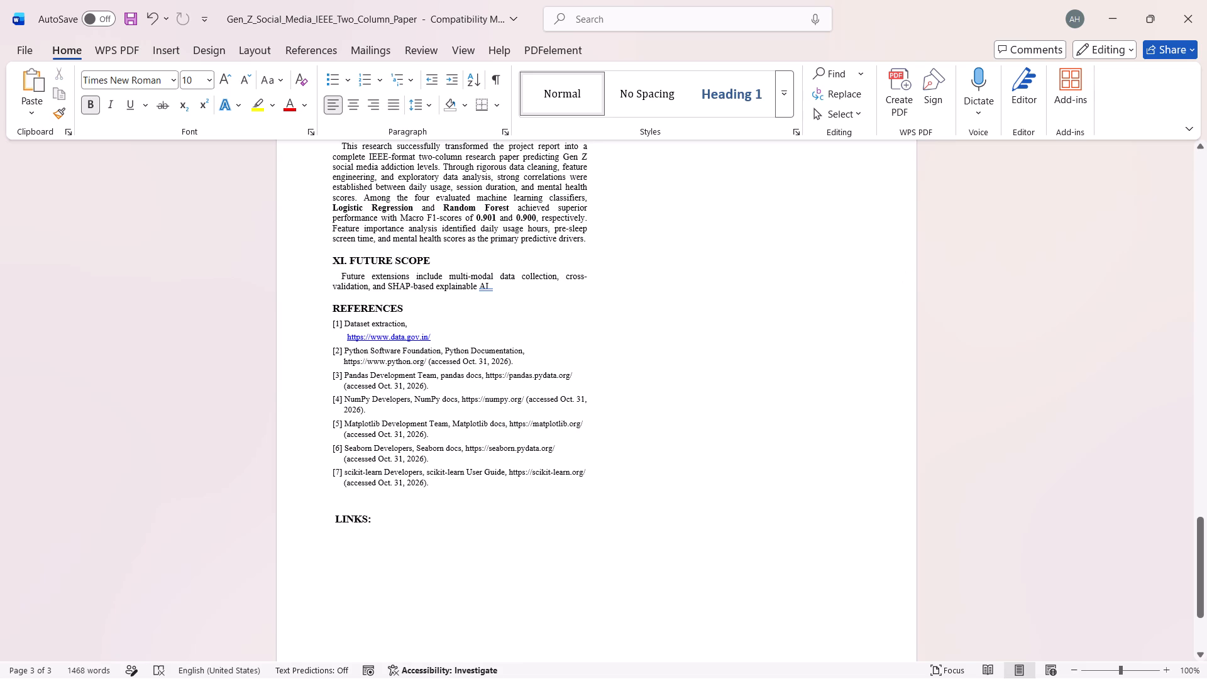
pyautogui.hotkey('ctrl', 'v')
pyautogui.press('BackSpace')
pyautogui.press('BackSpace')
pyautogui.press('BackSpace')
pyautogui.press('BackSpace')
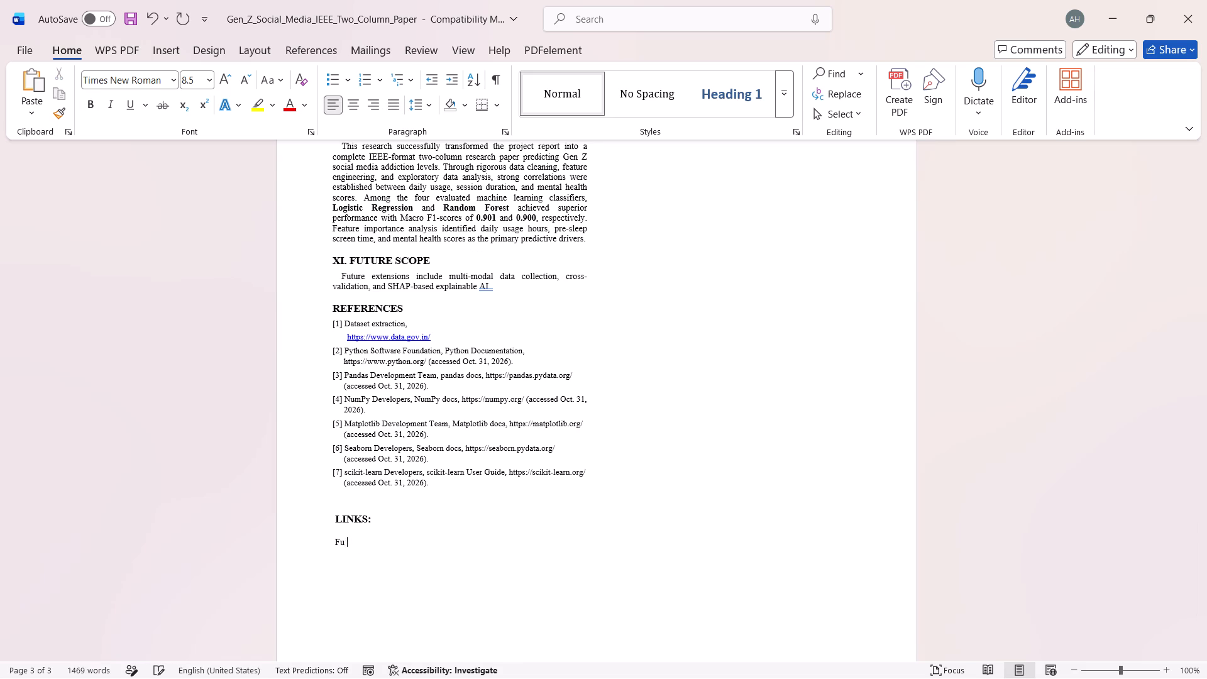
pyautogui.press('BackSpace')
# Replace the leftover F below the LINKS heading with the word Github in the same formatting.
pyautogui.hotkey('shift', 'g')
pyautogui.write('ithub')
pyautogui.press('Left')
pyautogui.press('Left')
pyautogui.press('Left')
pyautogui.press('Left')
pyautogui.press('Left')
pyautogui.press('Left')
pyautogui.press('BackSpace')
# Extend the Github text below LINKS into the label "Github Link : ".
pyautogui.press('Right')
pyautogui.press('Right')
pyautogui.press('Right')
pyautogui.press('Right')
pyautogui.press('Right')
pyautogui.press('Right')
pyautogui.write(':')
pyautogui.press('space')
pyautogui.press('BackSpace')
pyautogui.press('BackSpace')
pyautogui.press('space')
pyautogui.write('Link')
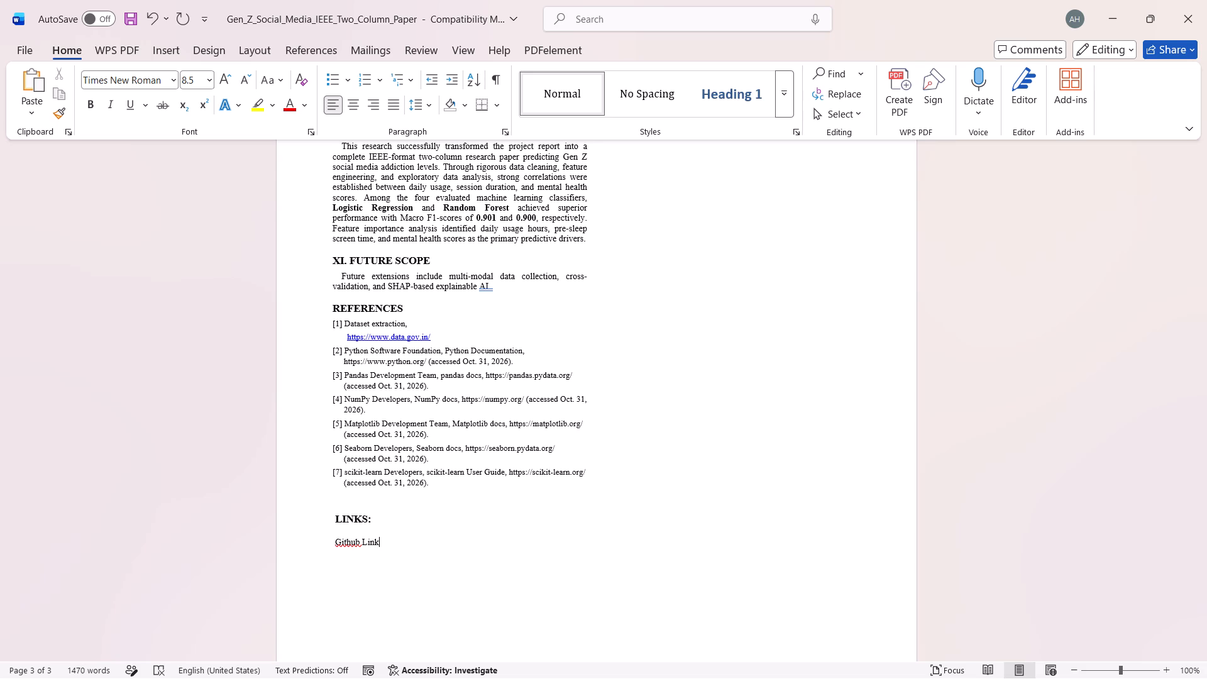
pyautogui.press('space')
pyautogui.write(':')
pyautogui.press('space')
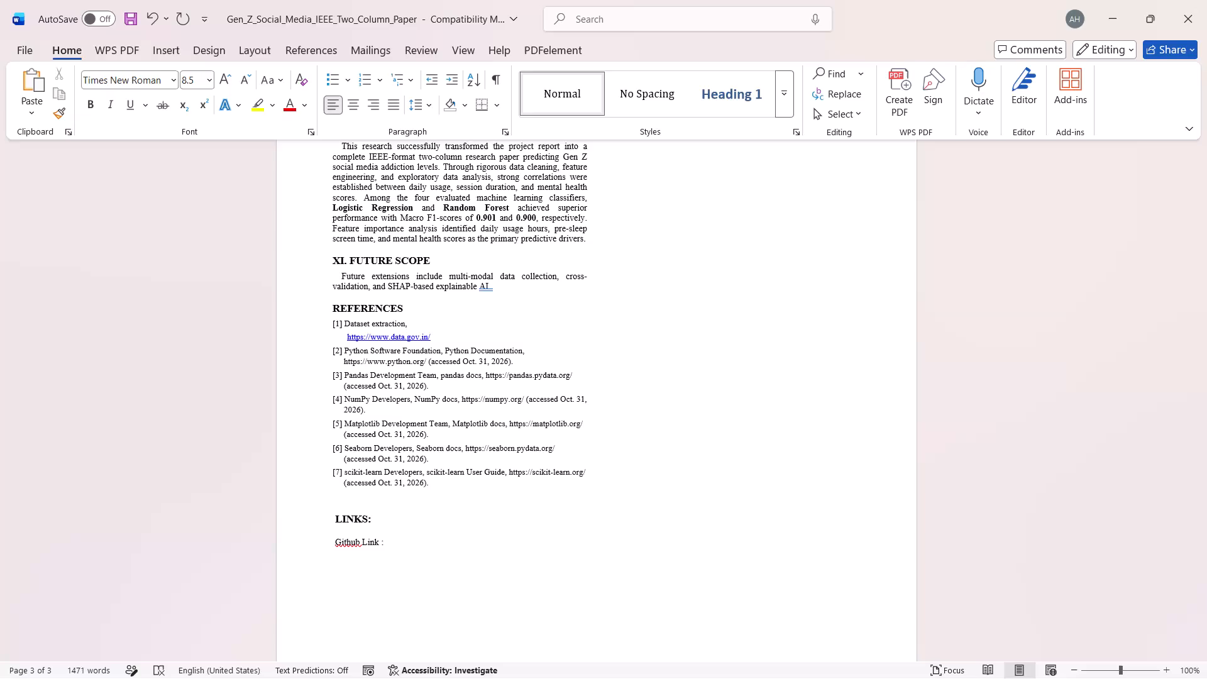
# Correct the spelling of Github to GitHub in the label below LINKS.
pyautogui.click(352, 543)
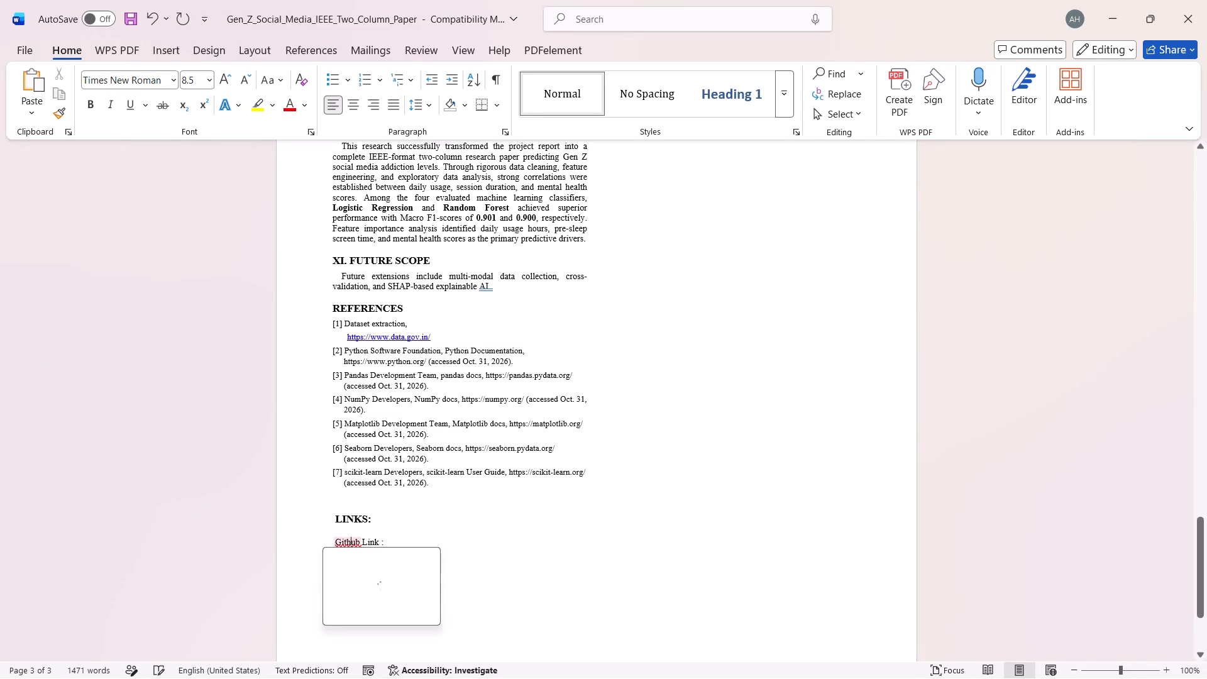
pyautogui.click(368, 582)
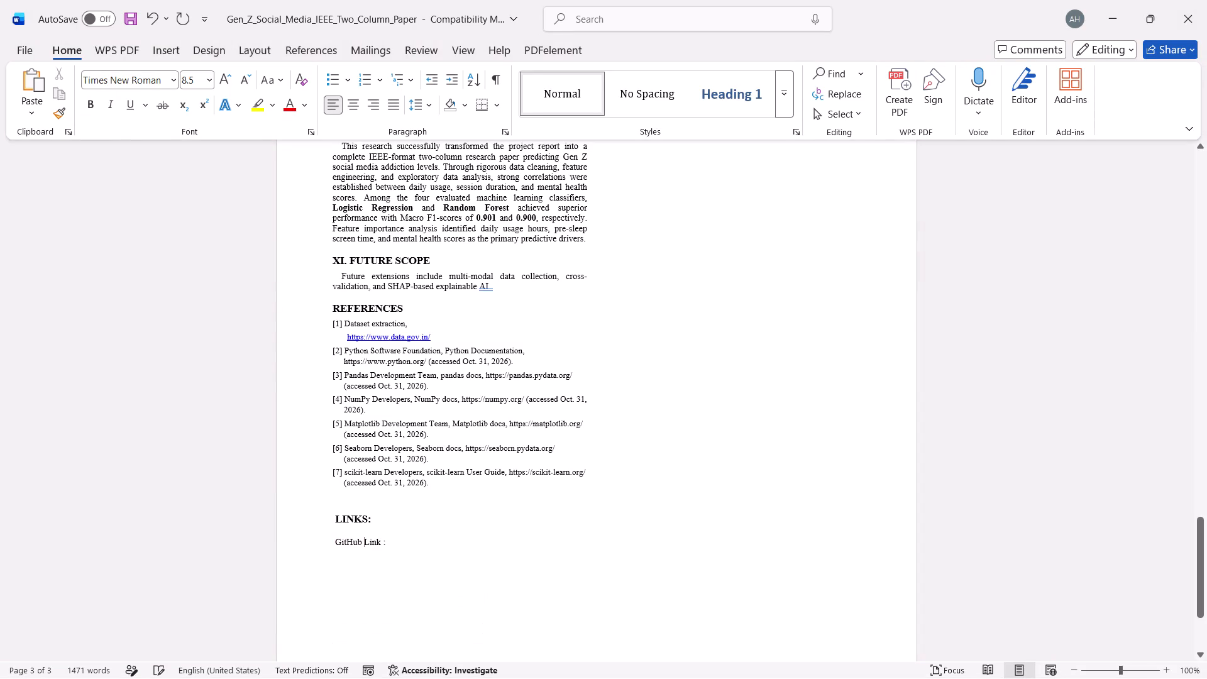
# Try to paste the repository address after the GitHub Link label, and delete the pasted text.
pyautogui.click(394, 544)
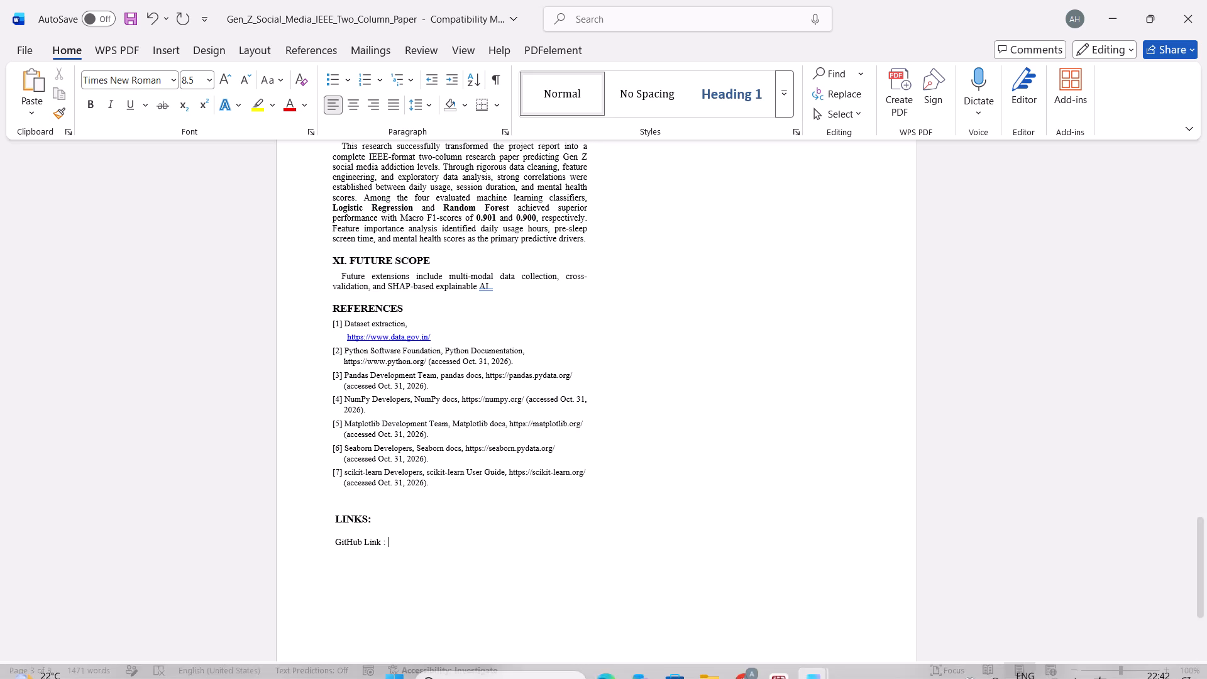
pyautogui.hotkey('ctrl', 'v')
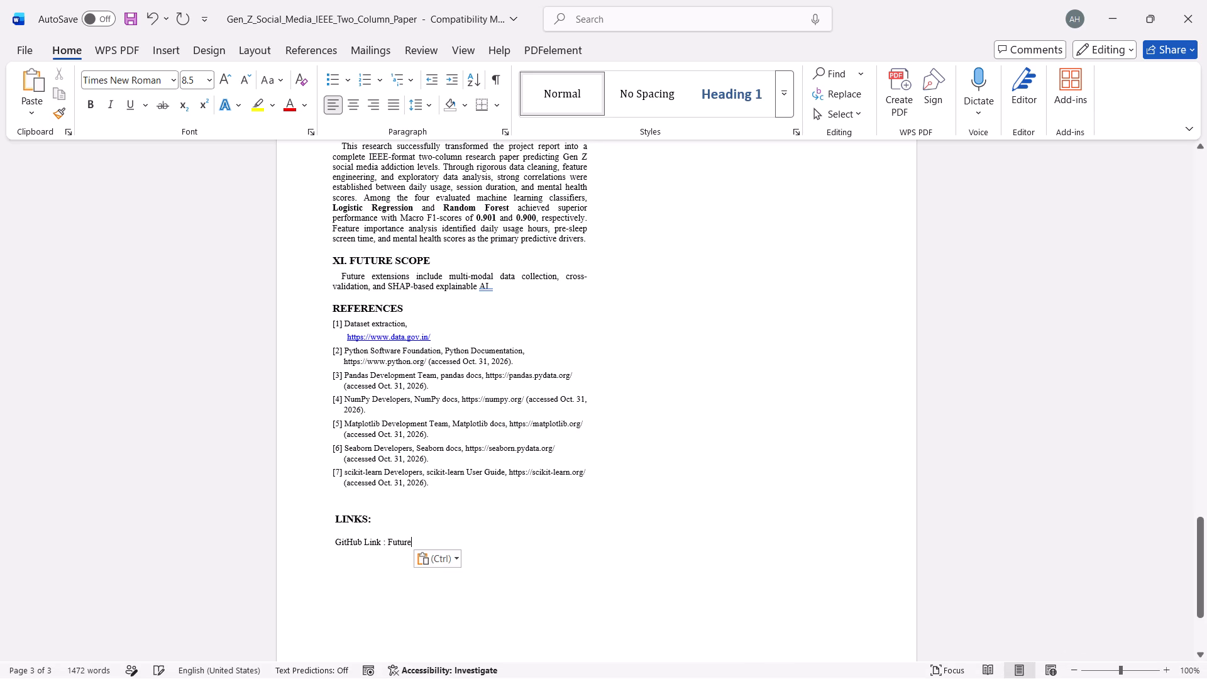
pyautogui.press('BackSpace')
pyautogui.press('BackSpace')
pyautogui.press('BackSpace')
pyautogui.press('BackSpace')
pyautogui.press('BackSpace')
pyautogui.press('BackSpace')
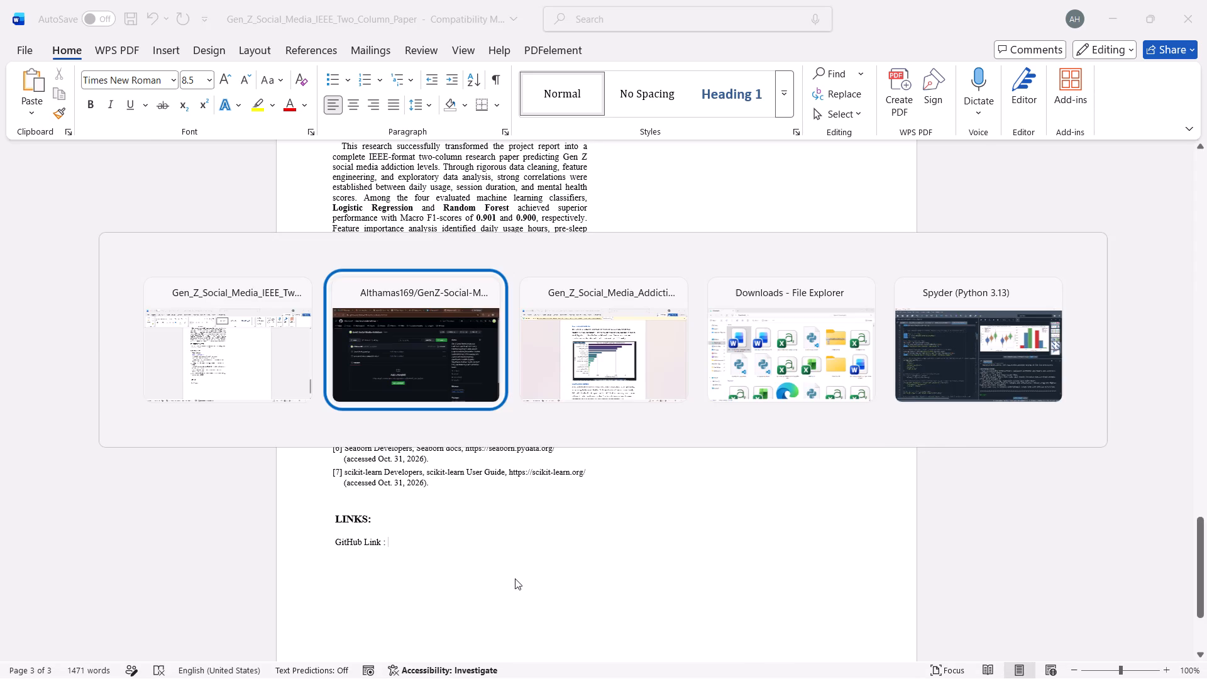
# Copy the GenZ-Social-Media-Addiction repository address from Chrome and paste it after the GitHub Link label in the Word paper.
pyautogui.click(407, 52)
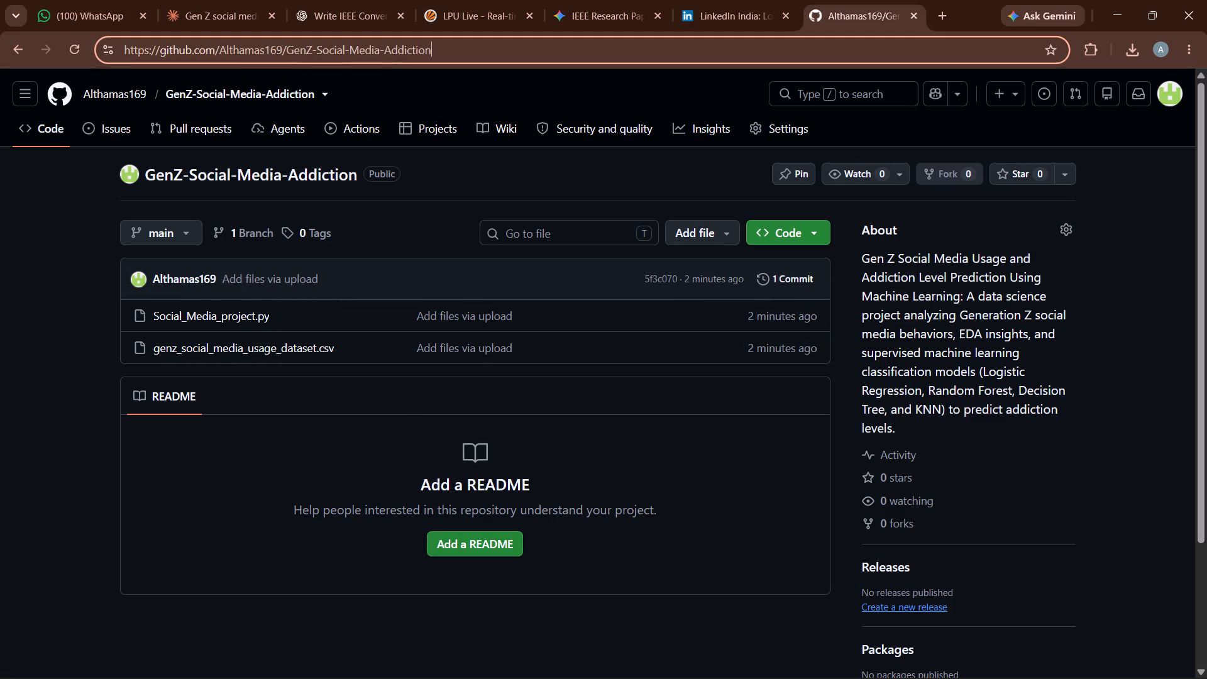
pyautogui.doubleClick(433, 49)
pyautogui.click(433, 49)
pyautogui.hotkey('ctrl', 'c')
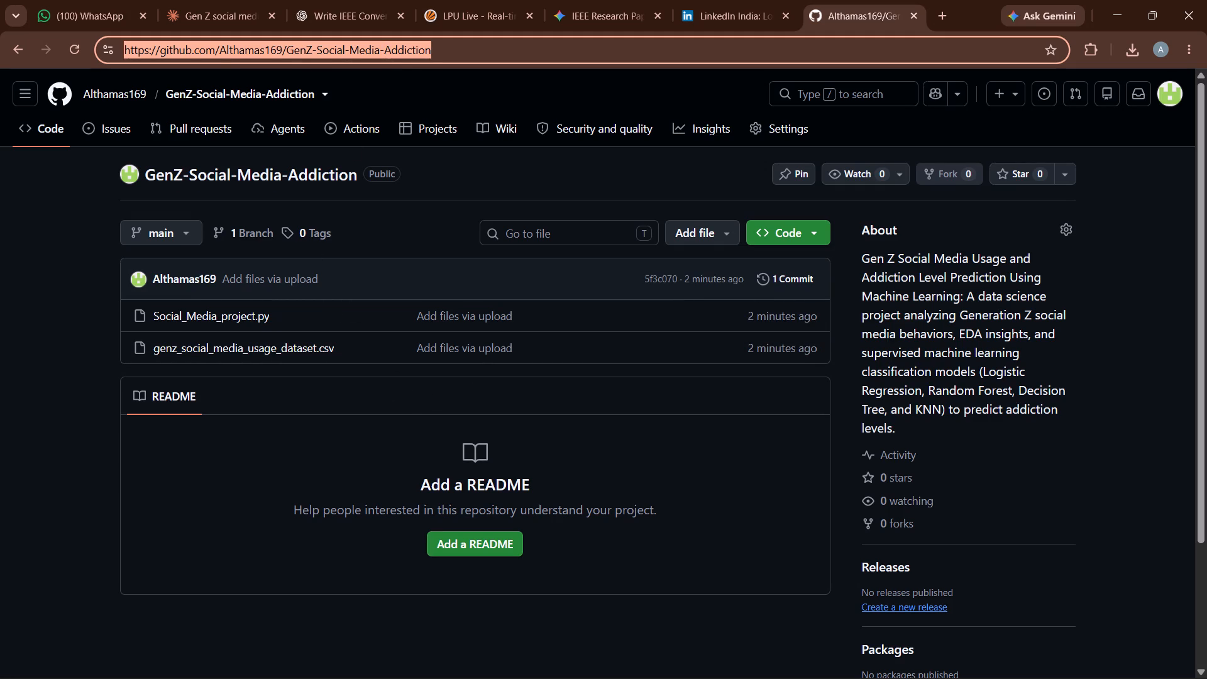
pyautogui.hotkey('ctrl', 'v')
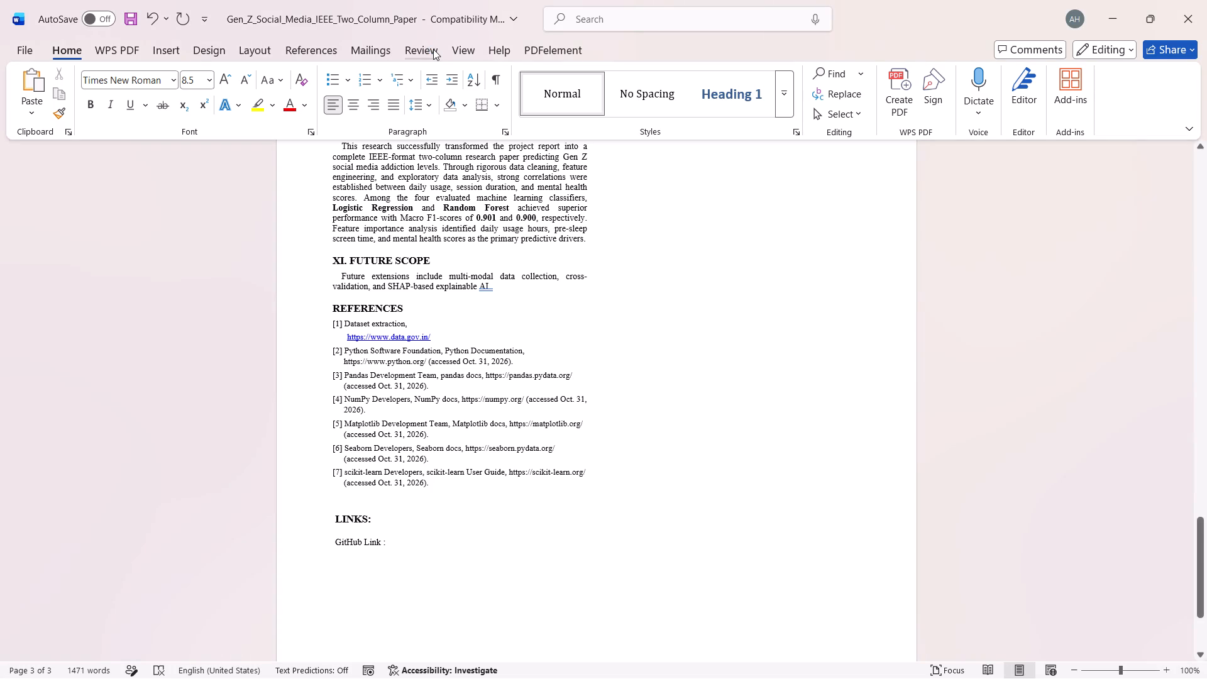
pyautogui.press('space')
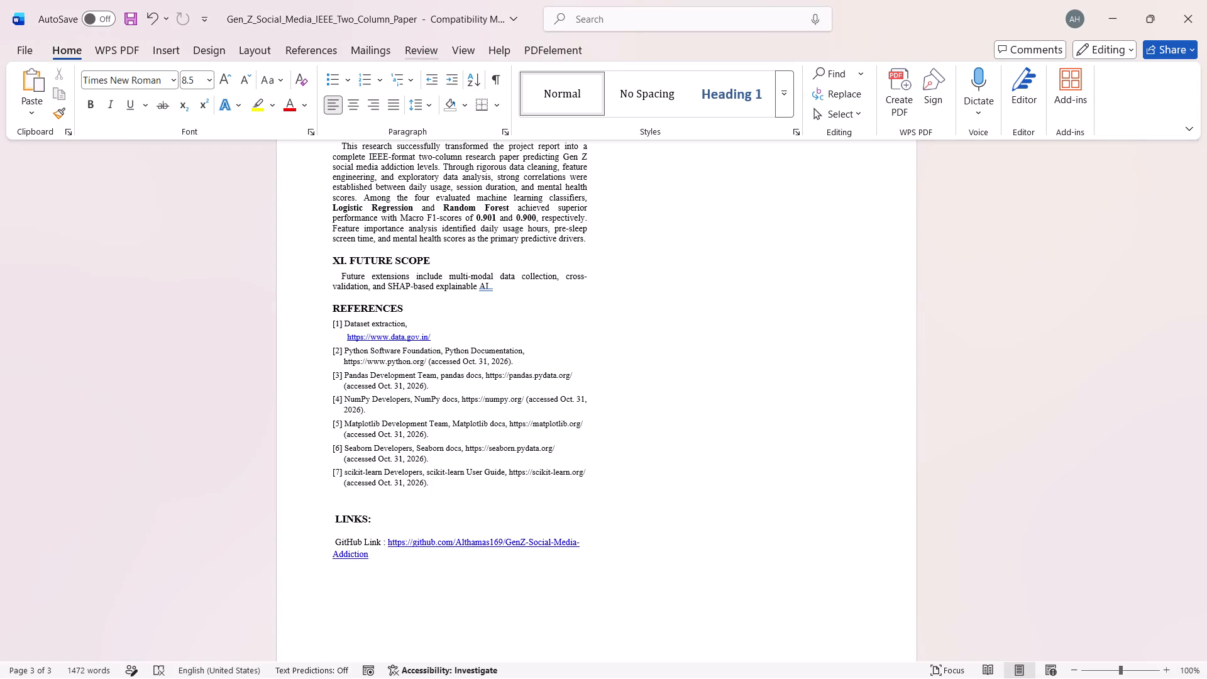
# Add the label LinkedIn Link on a new line below the GitHub link.
pyautogui.press('Return')
pyautogui.write('LinkedIn')
pyautogui.press('space')
pyautogui.write('Link')
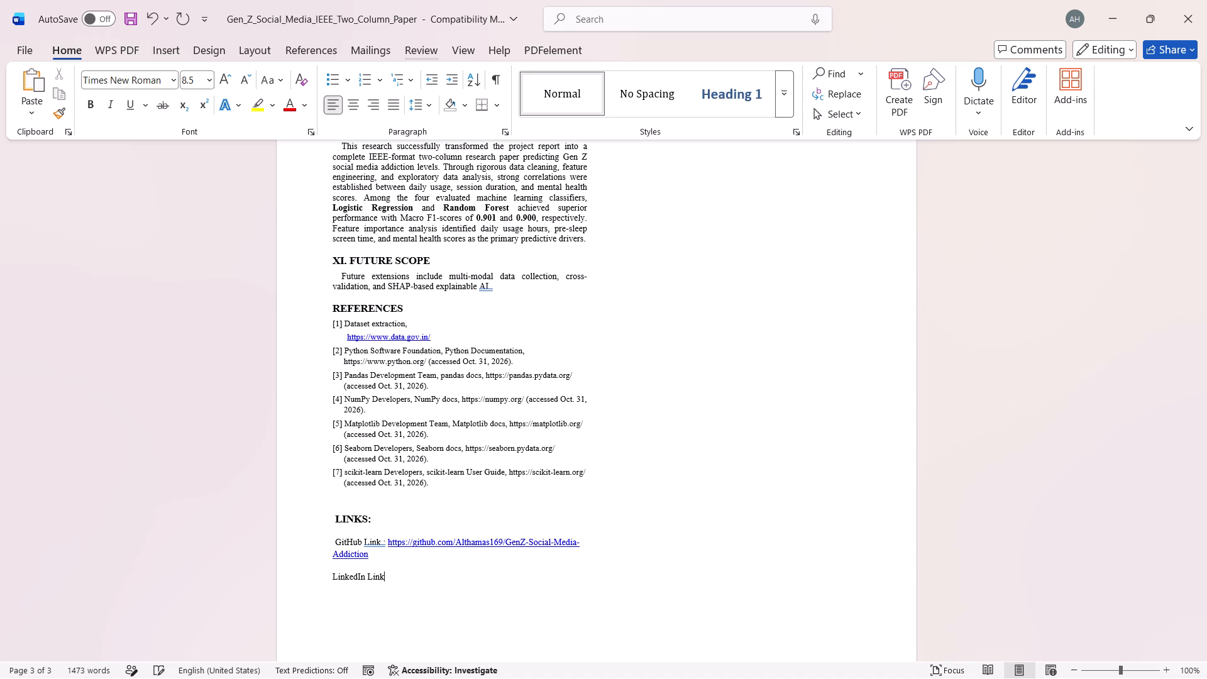
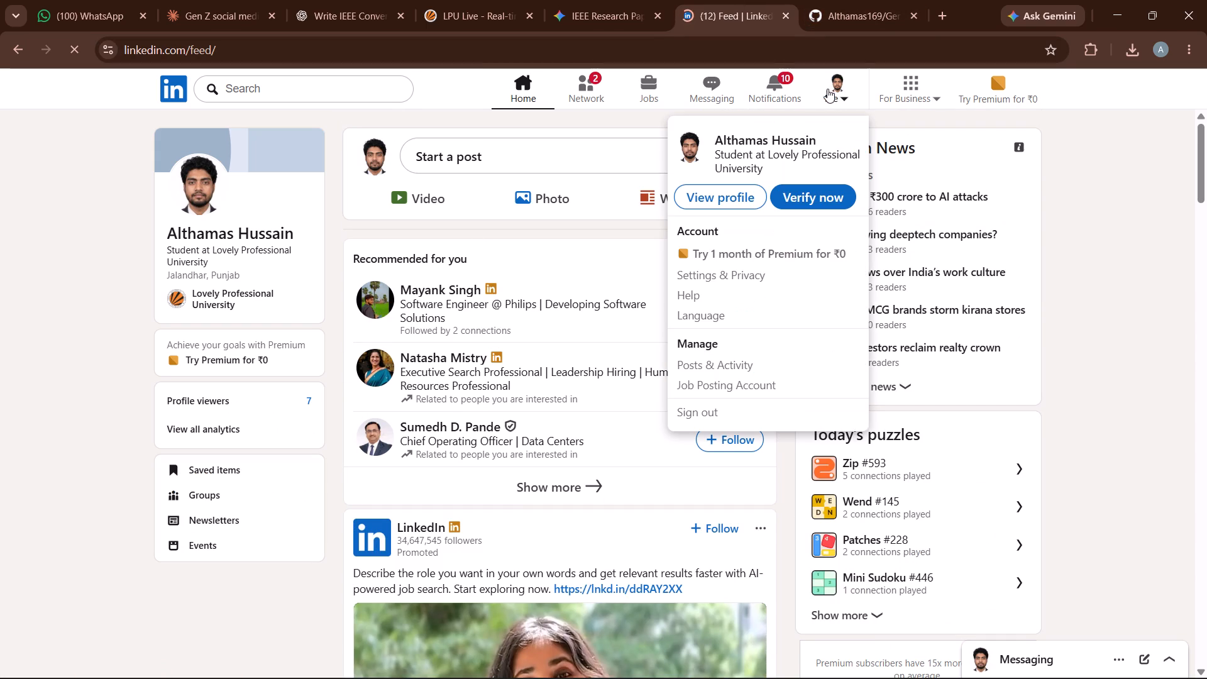
# Start a new post from the LinkedIn feed.
pyautogui.click(824, 84)
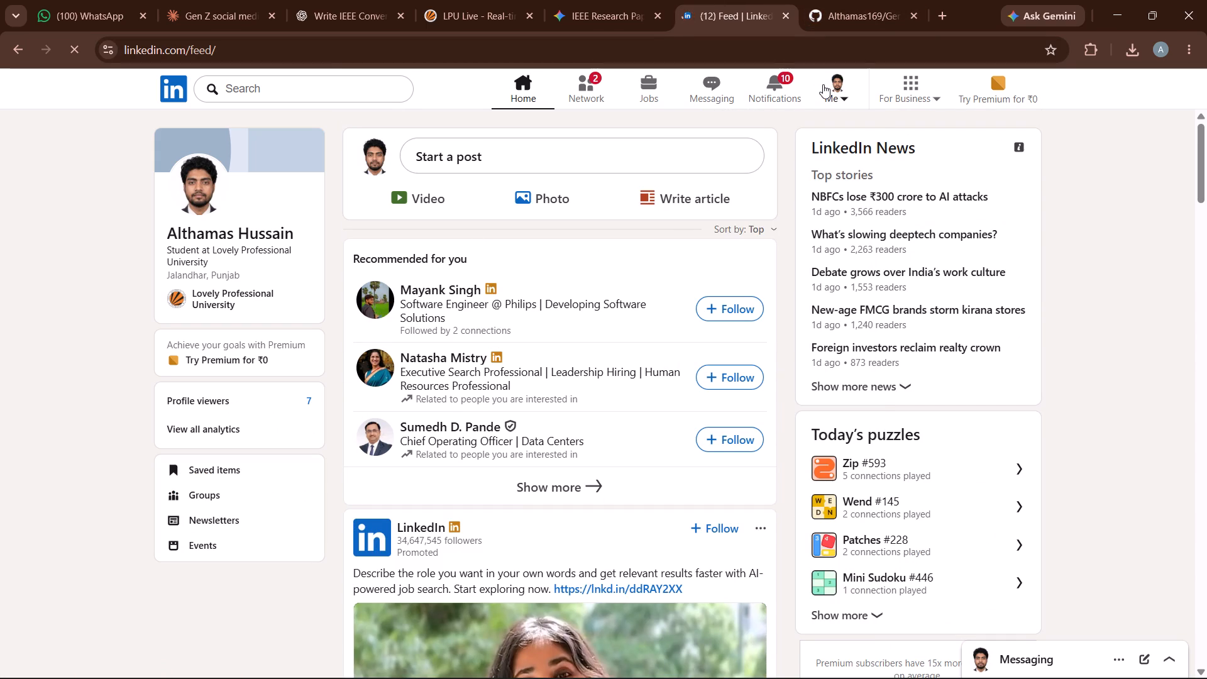
pyautogui.click(461, 152)
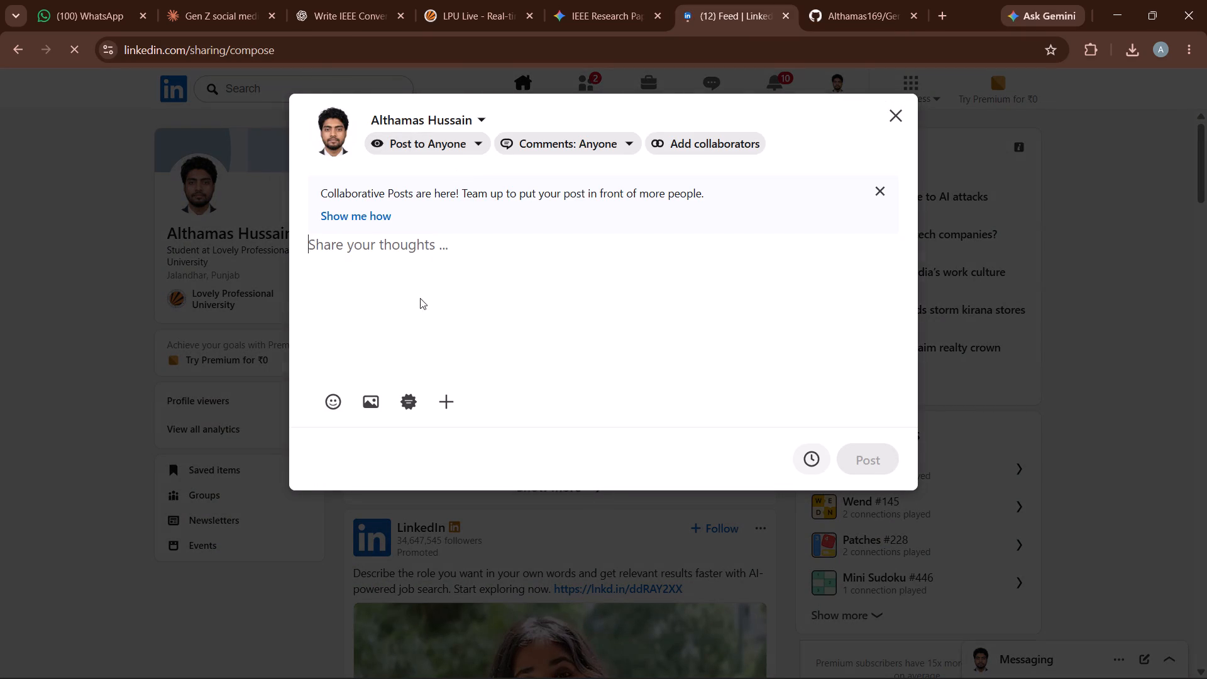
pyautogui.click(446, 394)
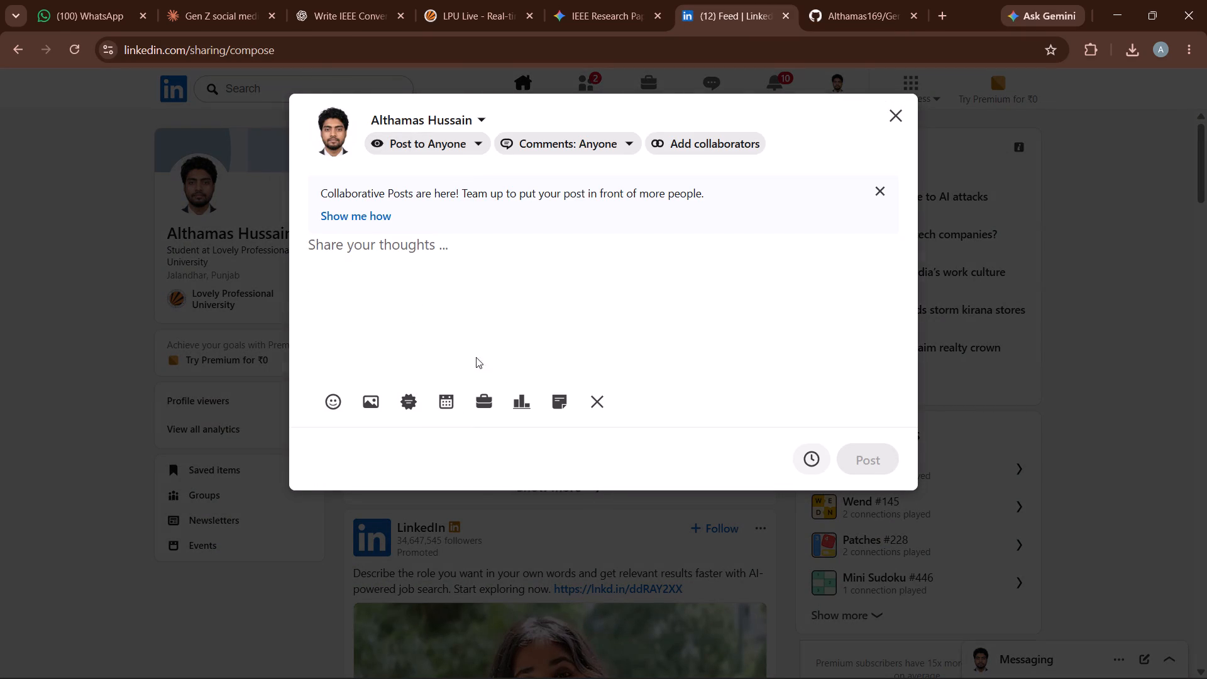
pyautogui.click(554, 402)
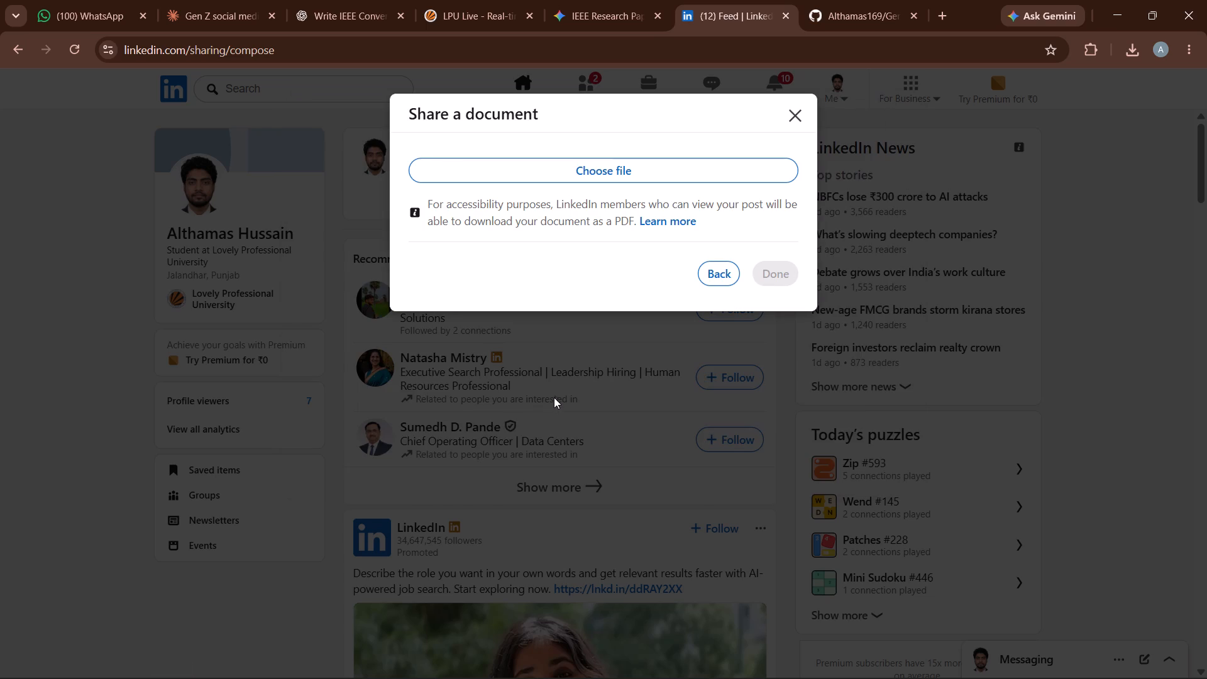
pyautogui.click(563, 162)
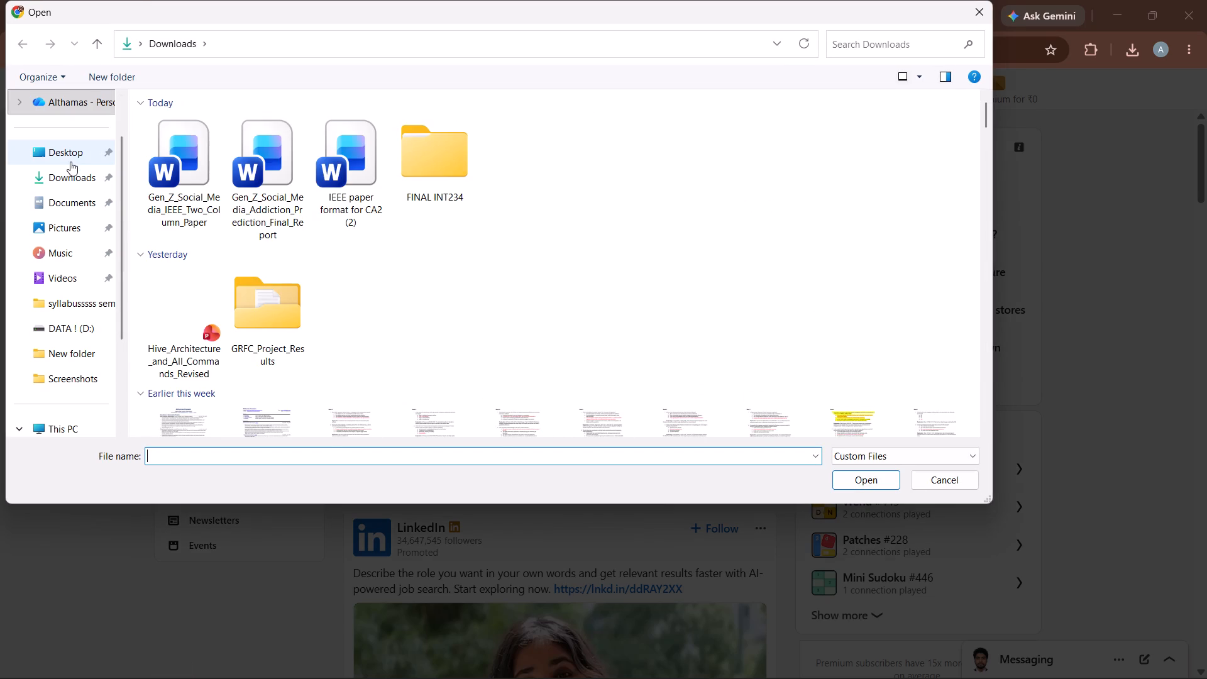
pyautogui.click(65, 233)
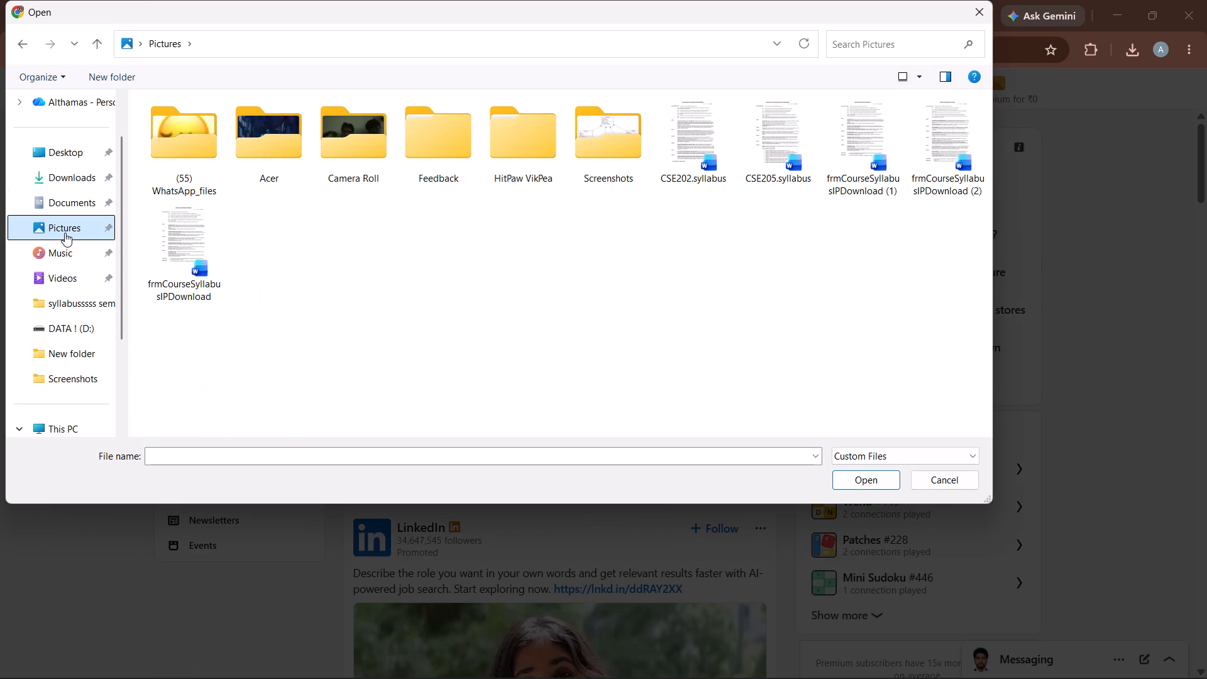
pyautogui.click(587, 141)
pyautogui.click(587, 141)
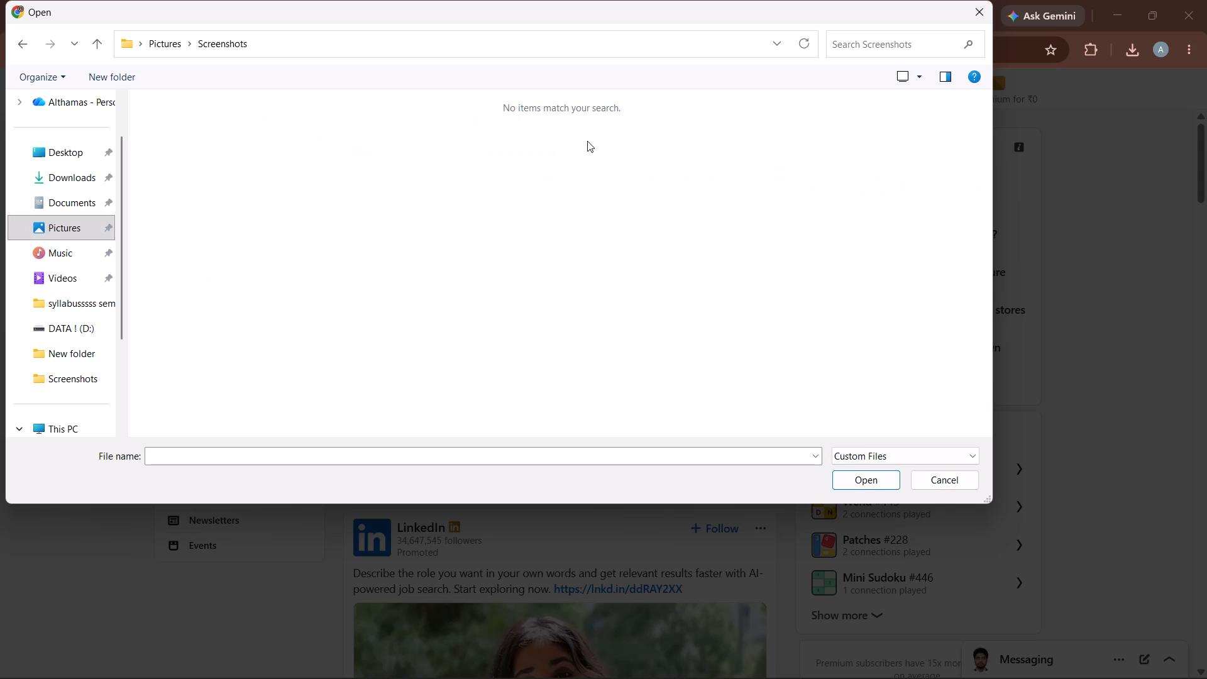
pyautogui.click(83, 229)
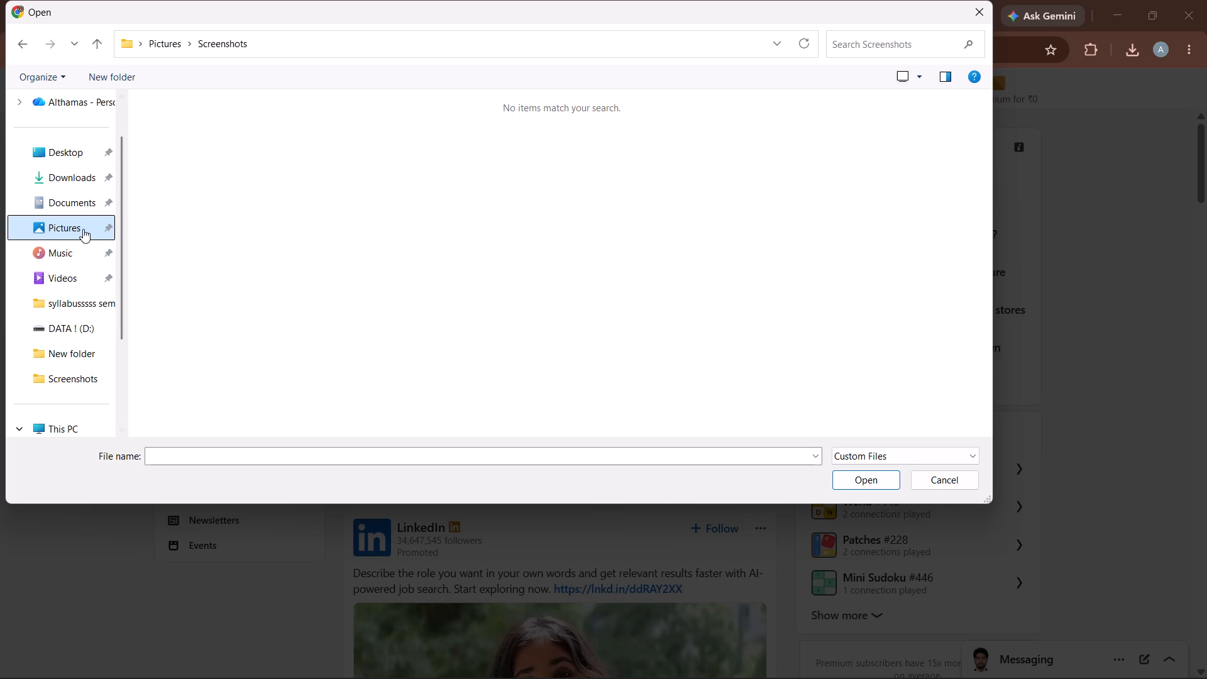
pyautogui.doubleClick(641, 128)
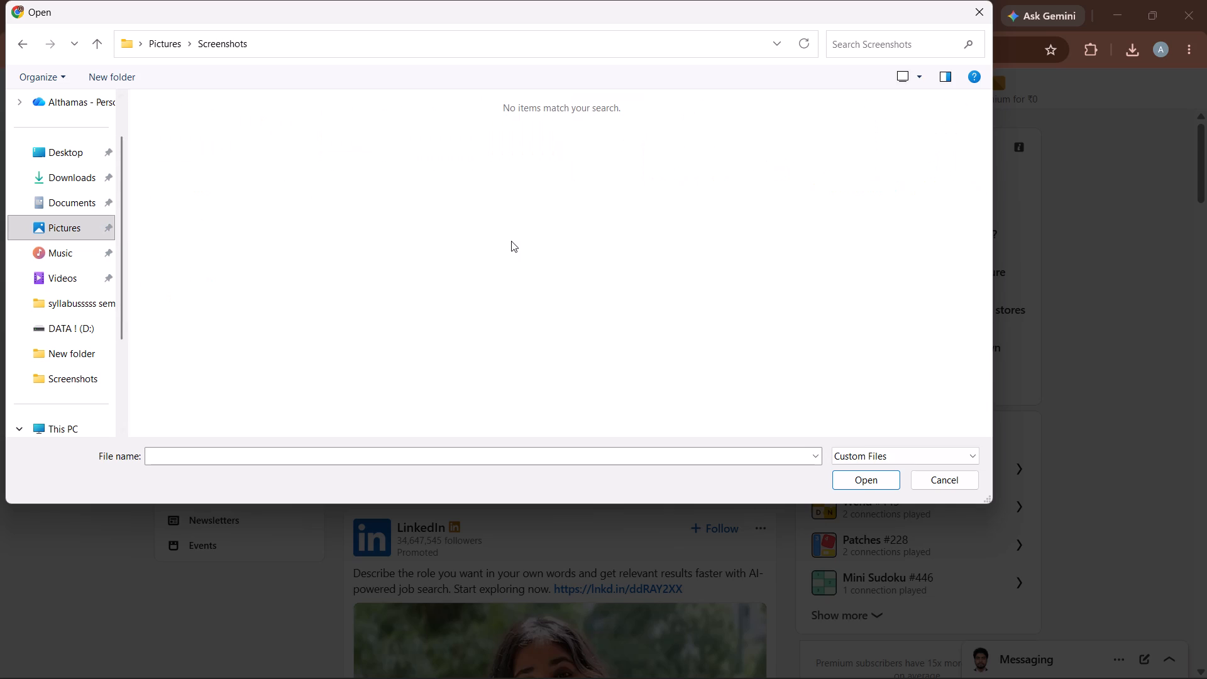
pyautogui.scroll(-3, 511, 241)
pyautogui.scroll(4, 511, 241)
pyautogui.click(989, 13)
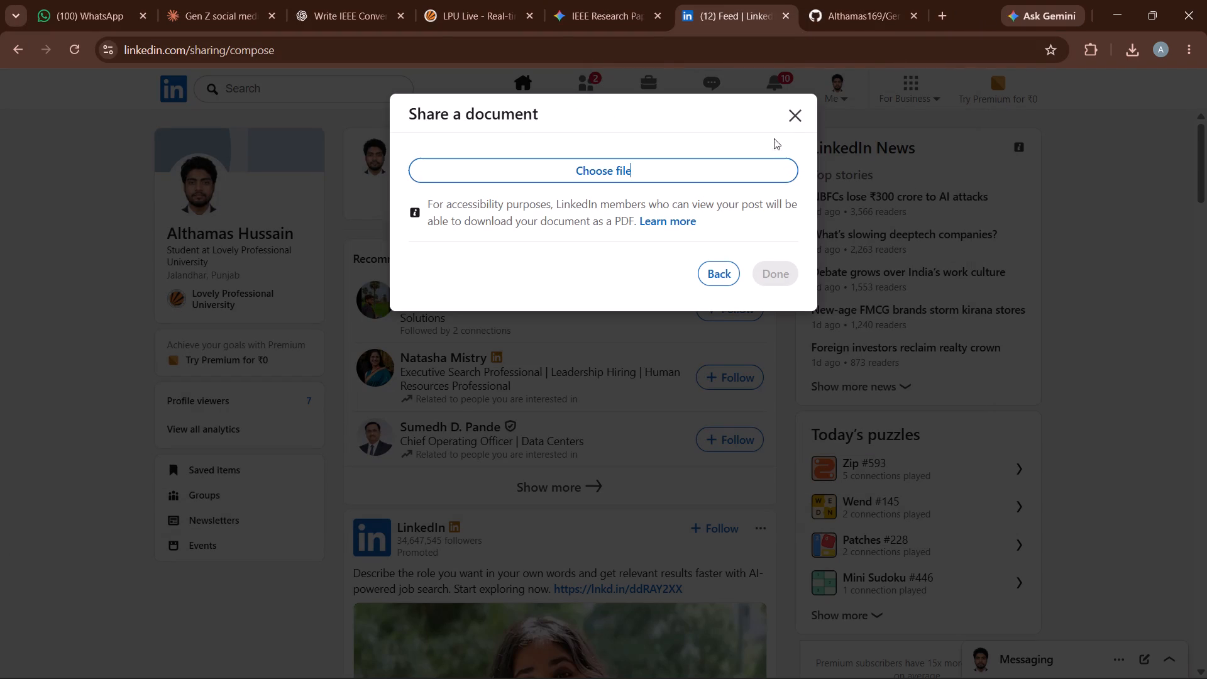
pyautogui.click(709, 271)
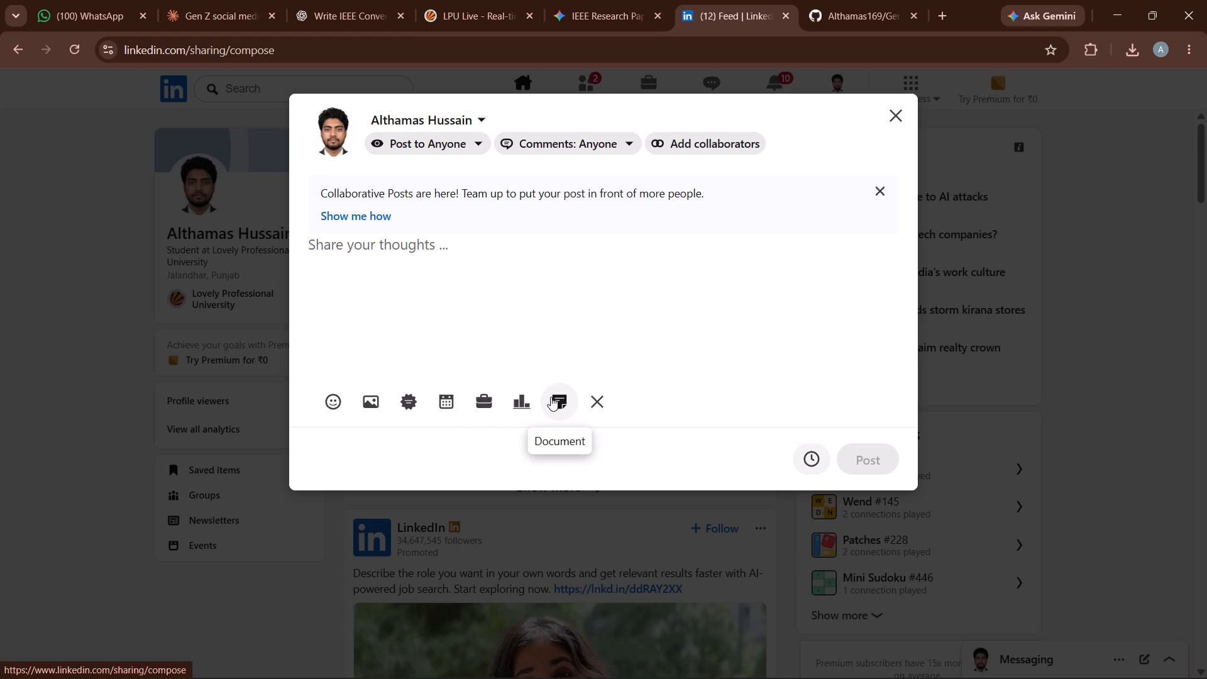
pyautogui.click(361, 395)
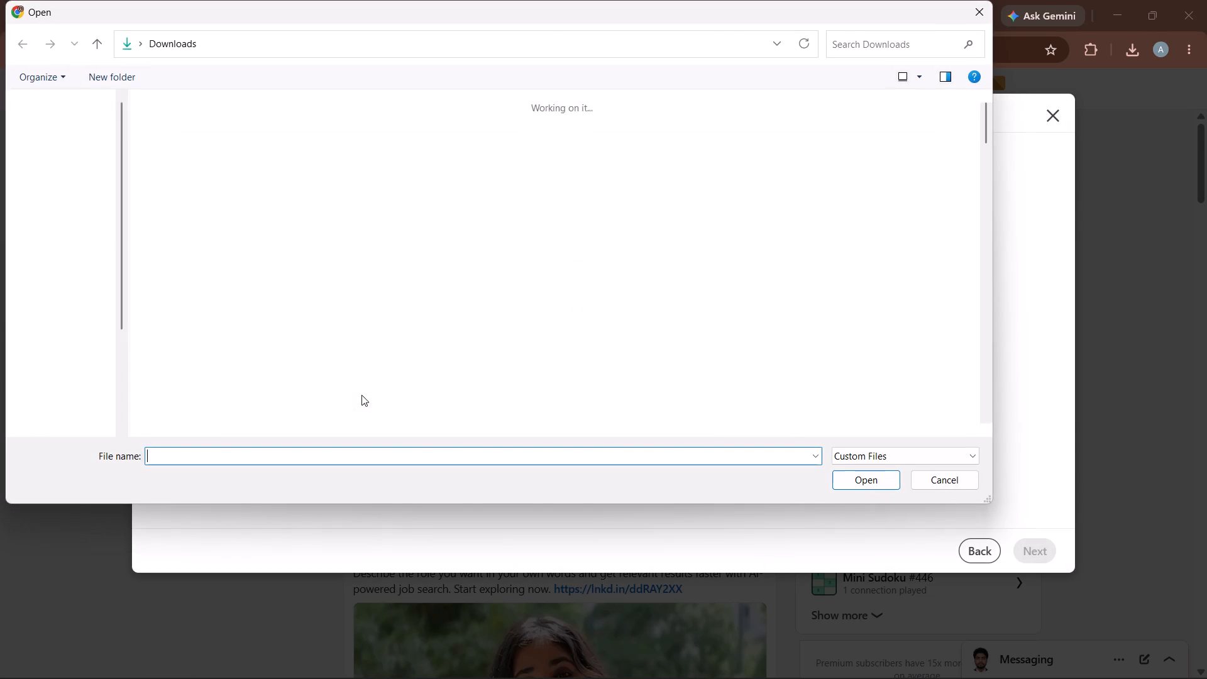
pyautogui.click(43, 224)
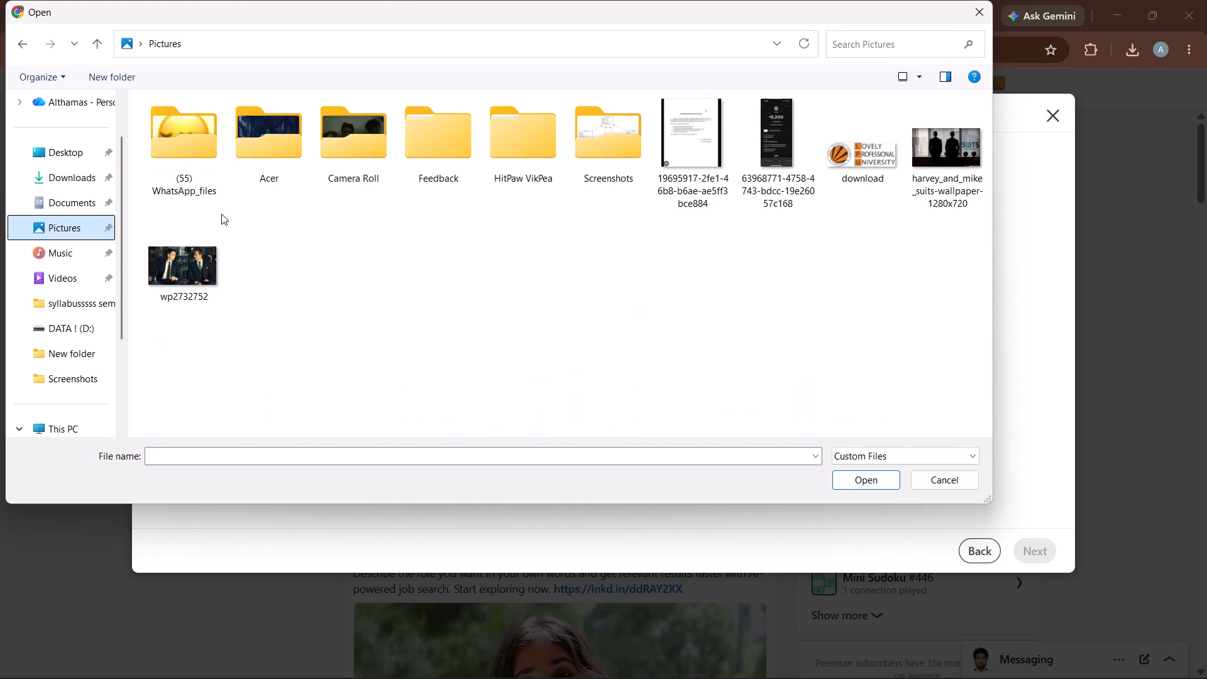
pyautogui.doubleClick(593, 160)
pyautogui.scroll(-7, 463, 248)
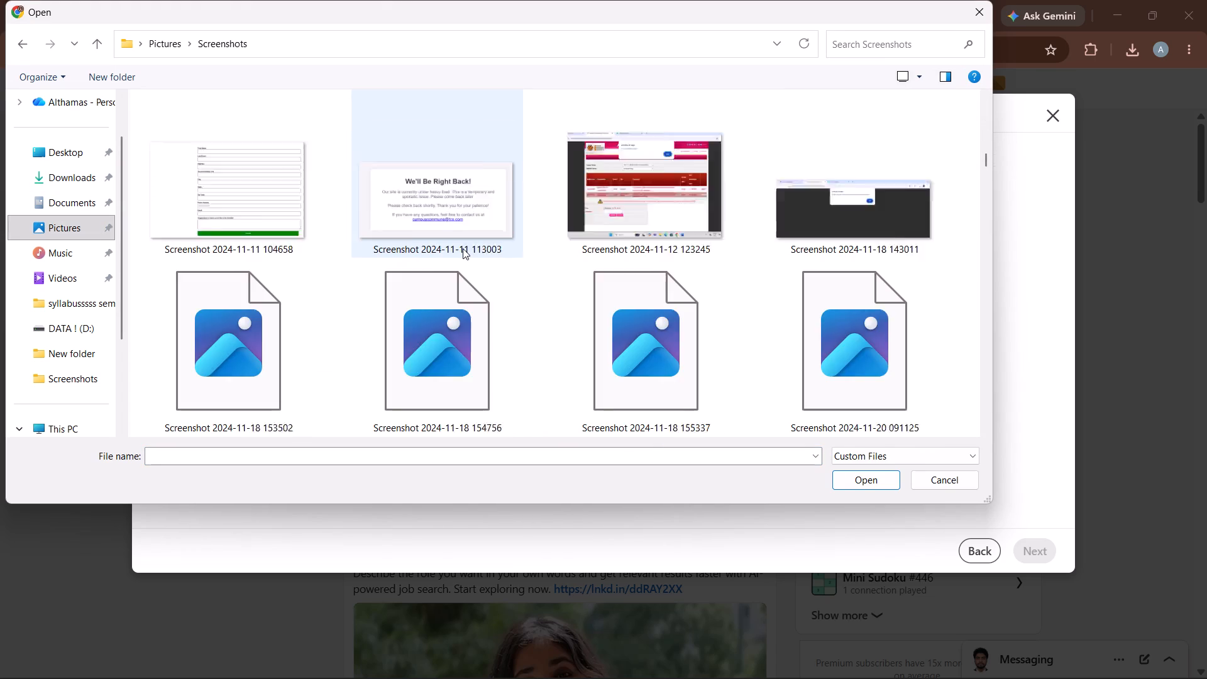
pyautogui.scroll(-17, 463, 248)
pyautogui.scroll(-6, 463, 248)
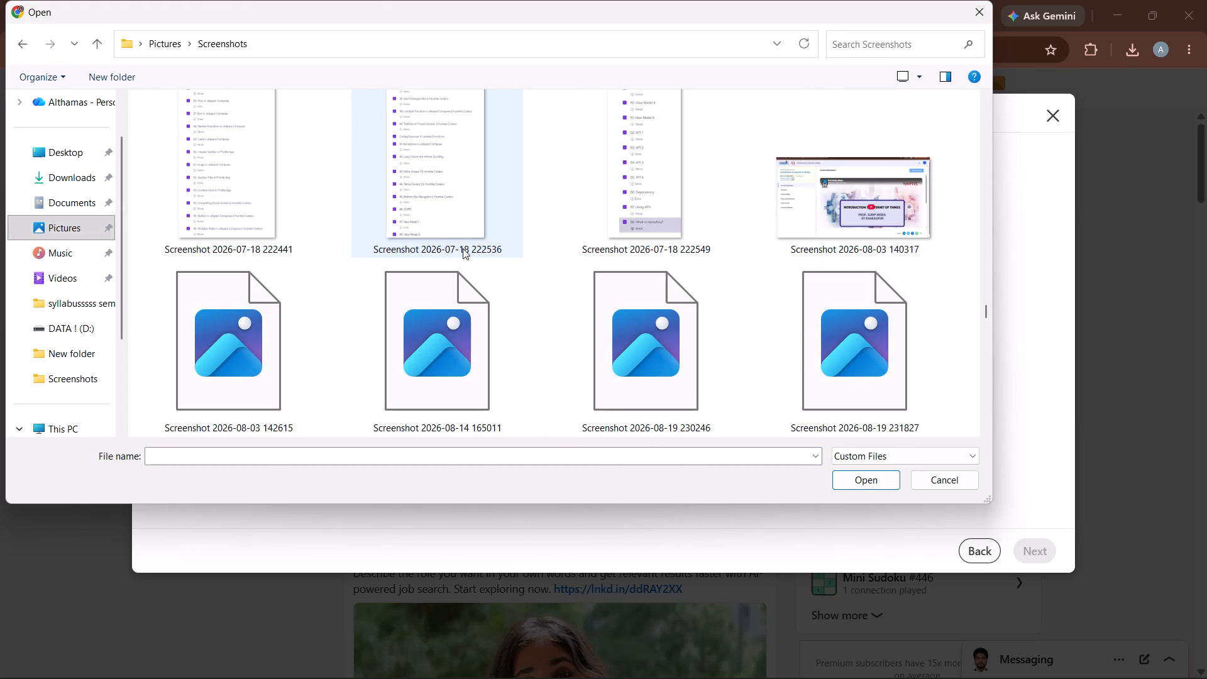
pyautogui.scroll(-1, 463, 248)
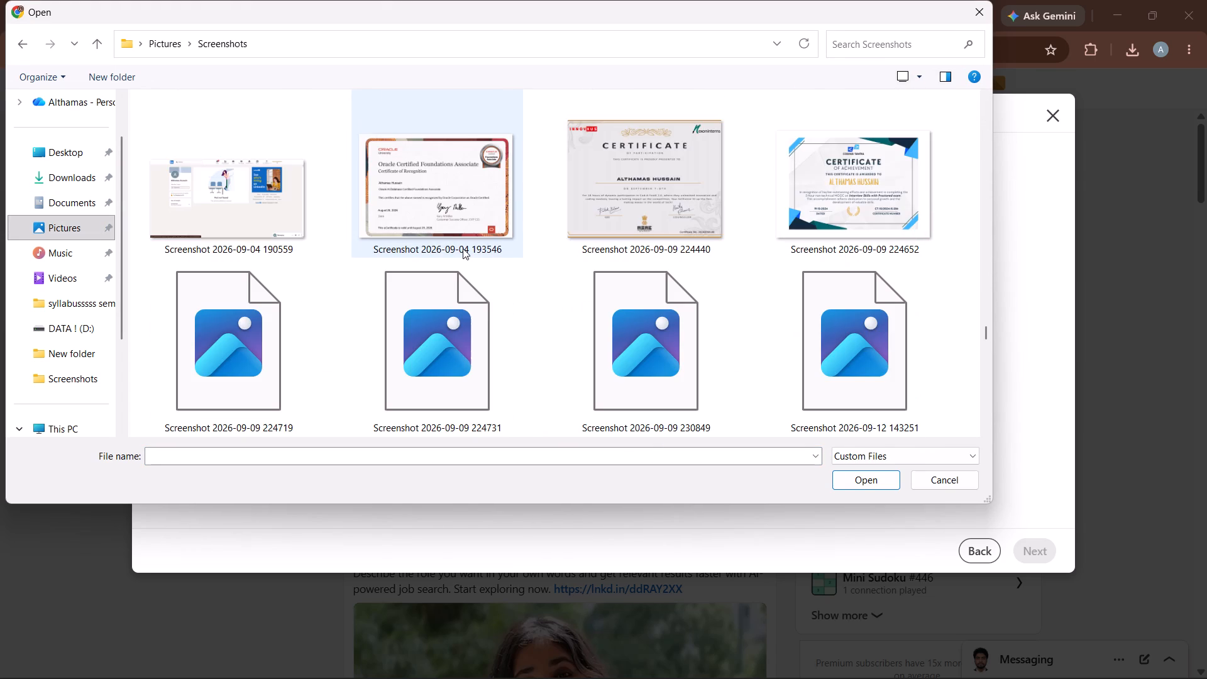
pyautogui.scroll(-1, 463, 248)
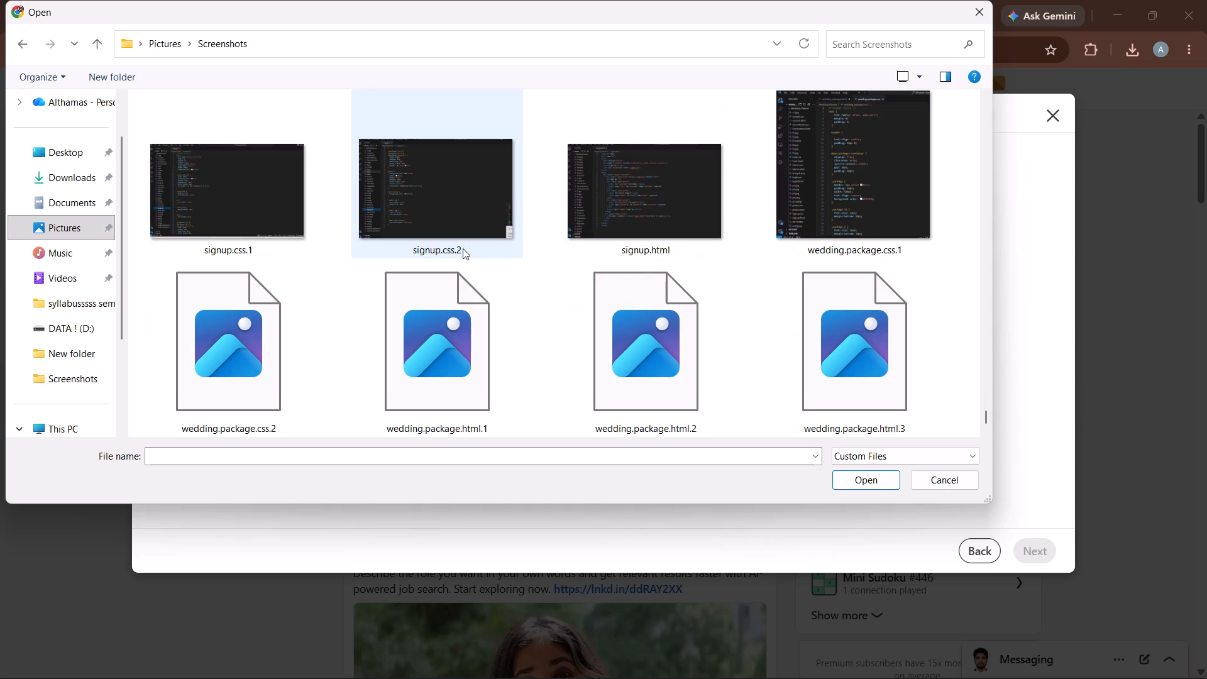
pyautogui.scroll(-1, 463, 248)
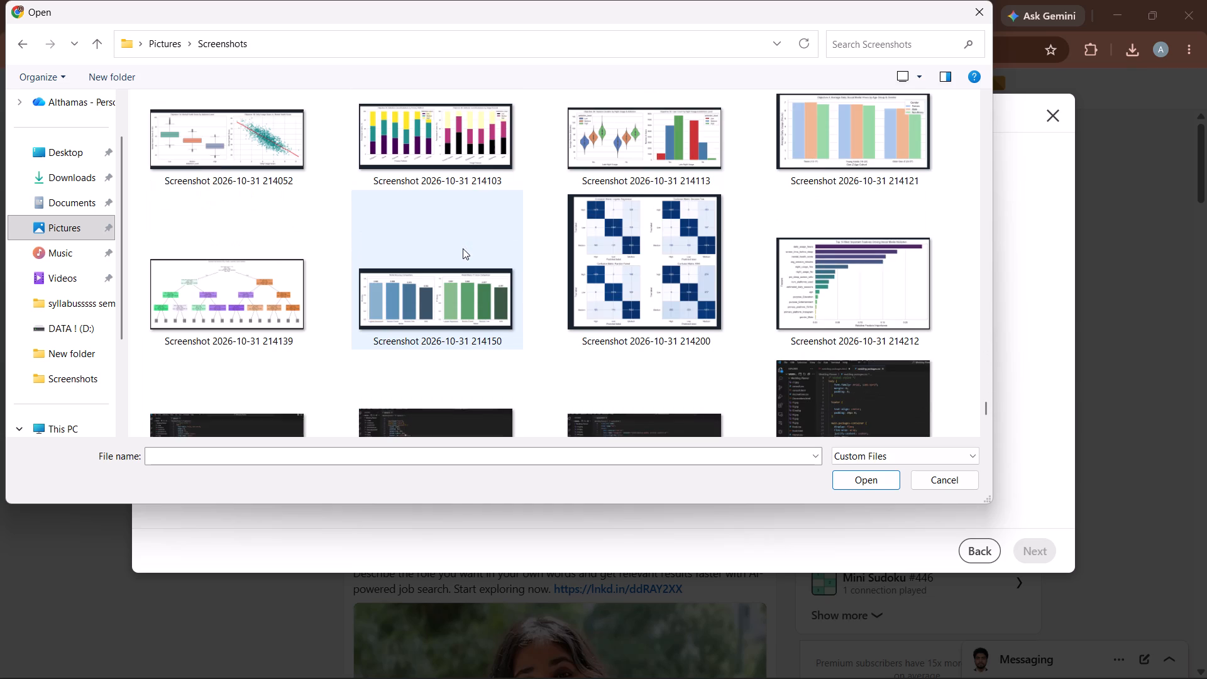
pyautogui.moveTo(134, 111); pyautogui.dragTo(798, 319)
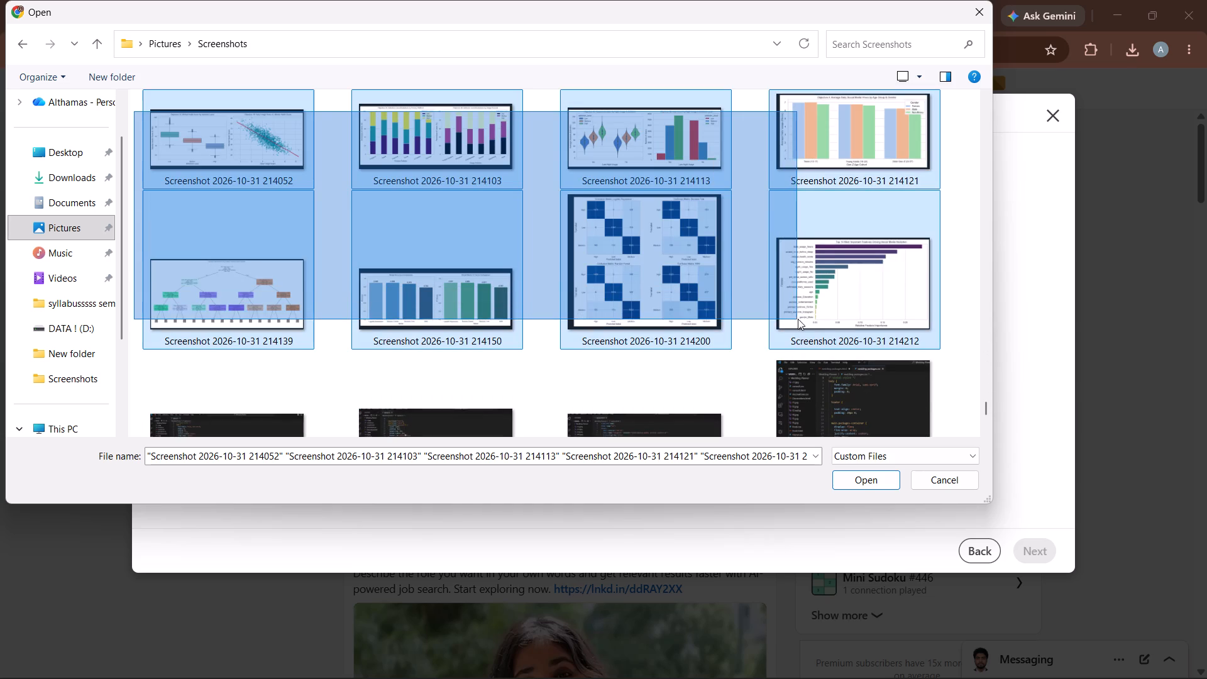
pyautogui.moveTo(798, 319); pyautogui.dragTo(822, 323)
pyautogui.click(873, 482)
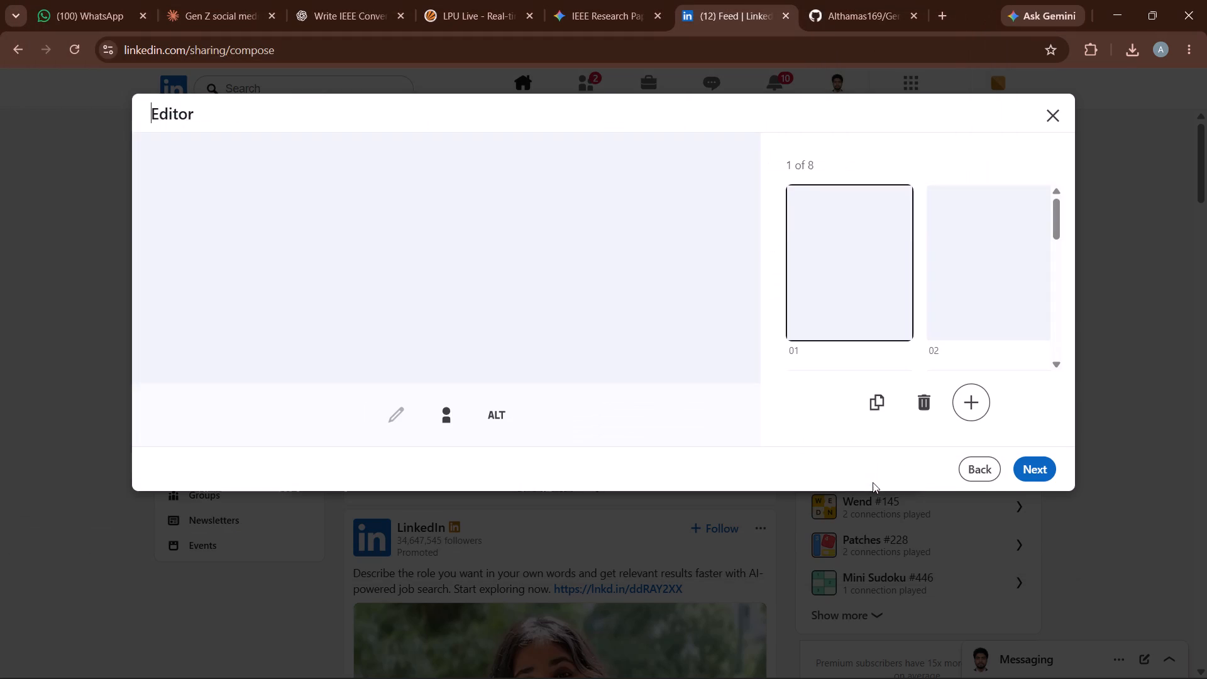
pyautogui.click(1020, 473)
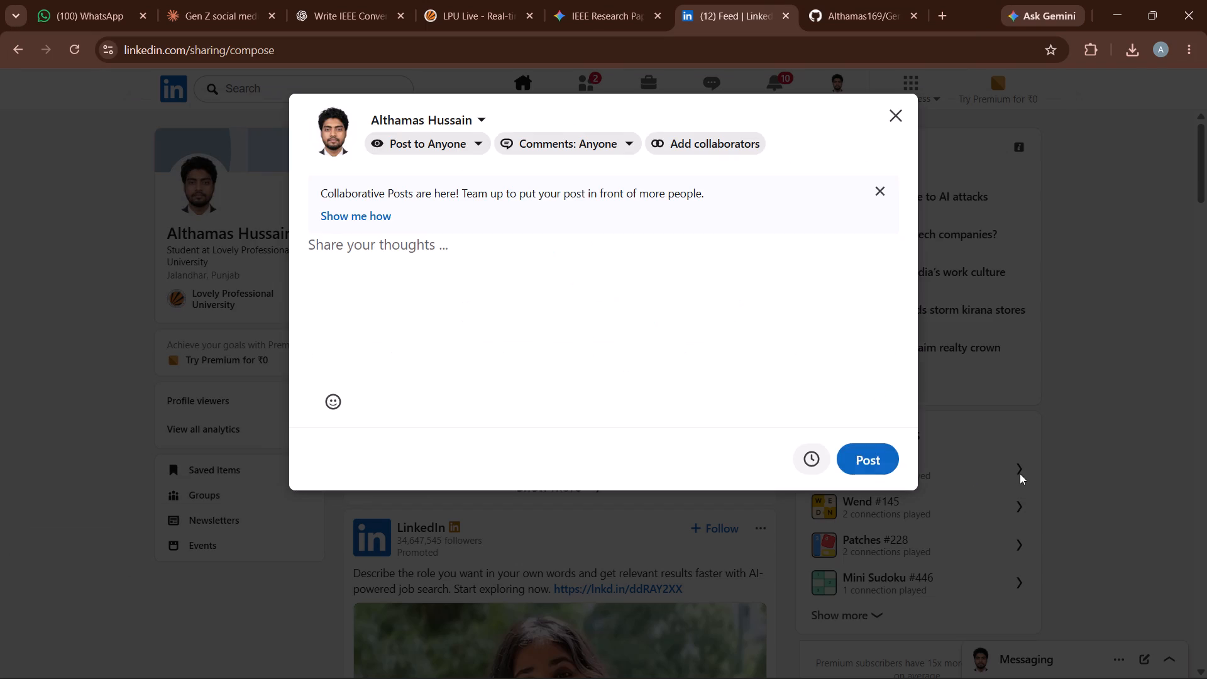
pyautogui.click(363, 246)
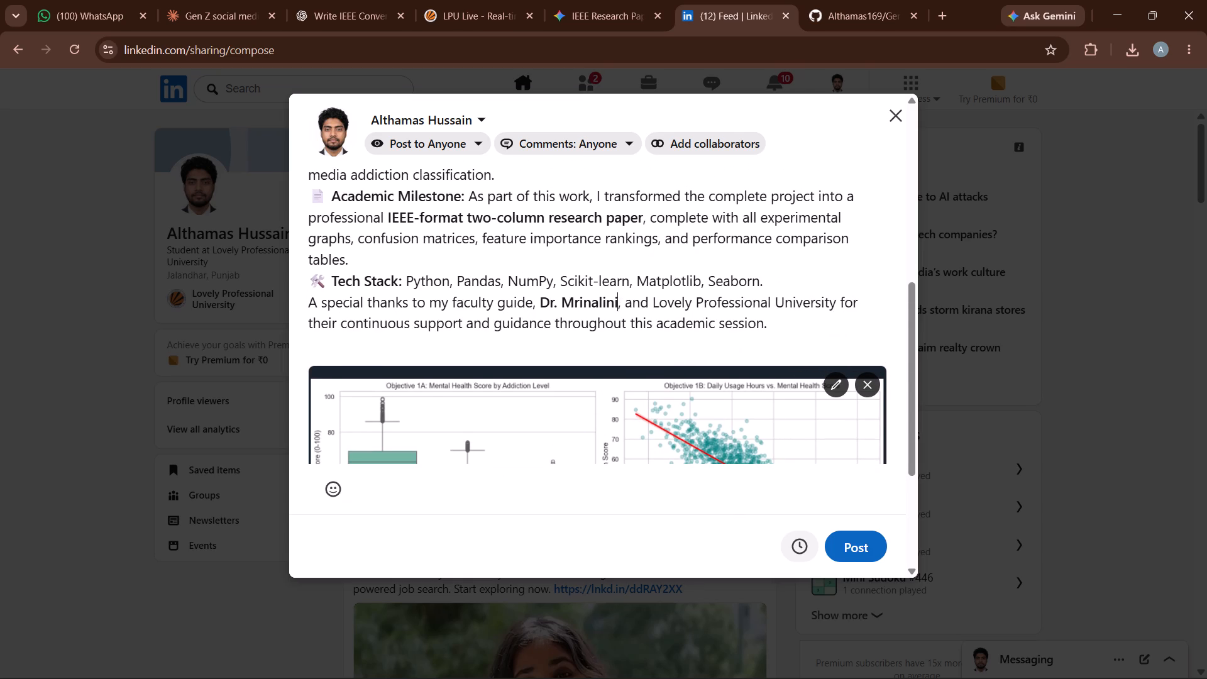
# Delete the faculty guide's name after "Dr." in the thank-you sentence of the LinkedIn post draft.
pyautogui.press('BackSpace')
pyautogui.press('BackSpace')
pyautogui.press('BackSpace')
pyautogui.press('BackSpace')
pyautogui.press('BackSpace')
pyautogui.press('BackSpace')
pyautogui.press('BackSpace')
pyautogui.press('BackSpace')
pyautogui.press('BackSpace')
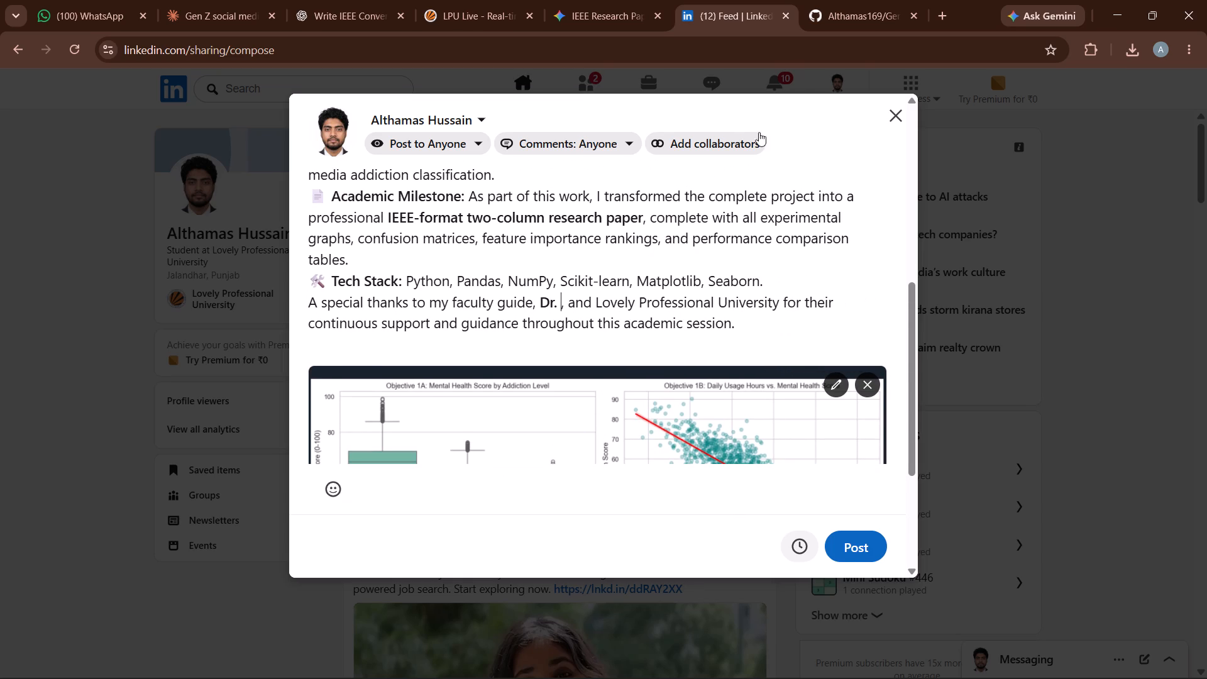
# Switch to LPU Live, sign in with the filled-in credentials, and open the K2P24CQ - INT234 group to look up the course teacher's name.
pyautogui.click(451, 0)
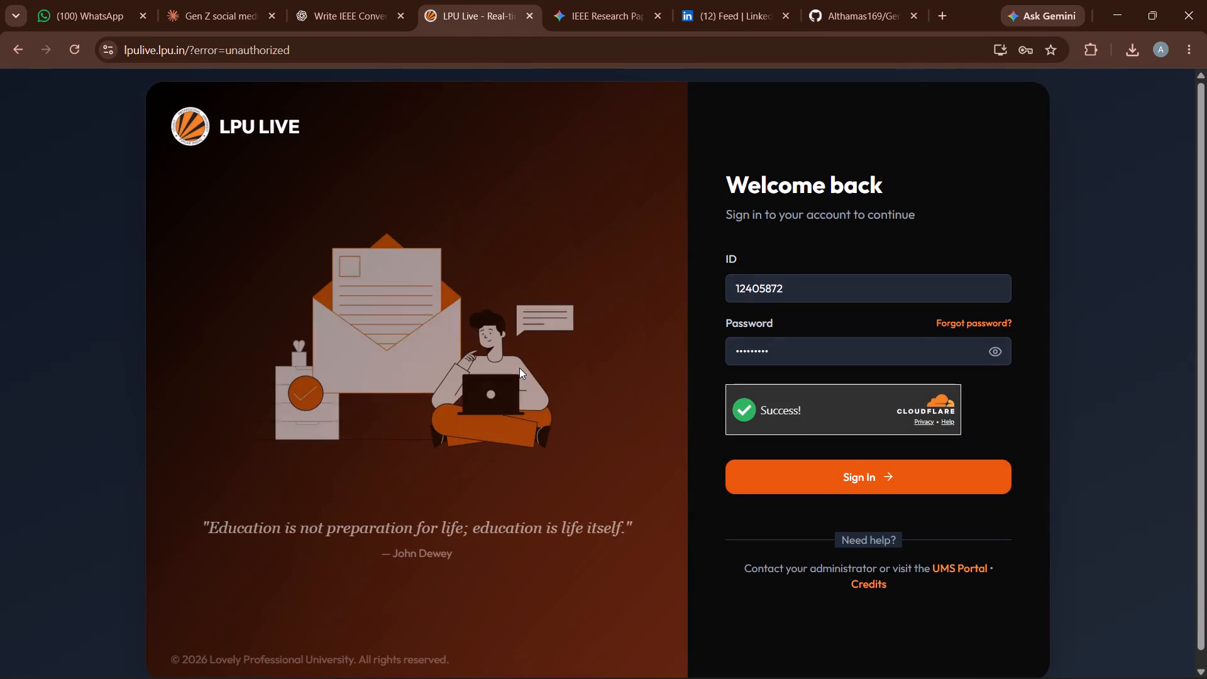
pyautogui.click(832, 482)
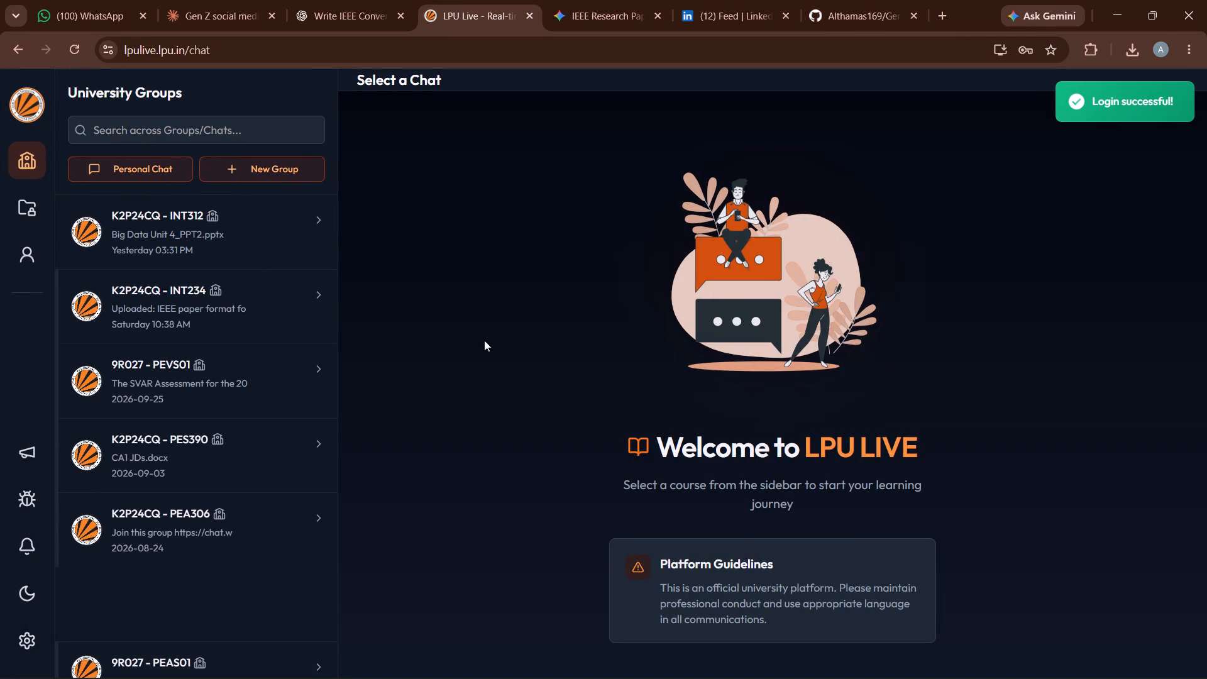
pyautogui.click(195, 238)
pyautogui.click(170, 319)
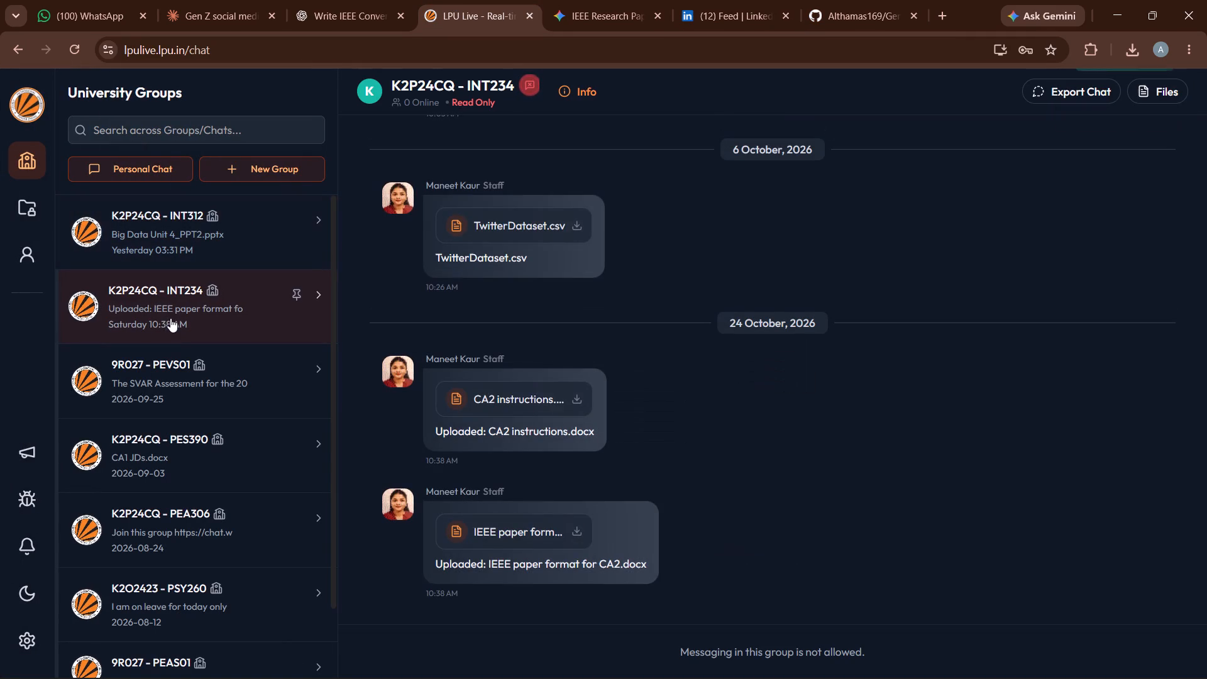
# Return to the LinkedIn post draft and enter the INT234 teacher's full name after "Dr." in the thank-you sentence.
pyautogui.click(832, 1)
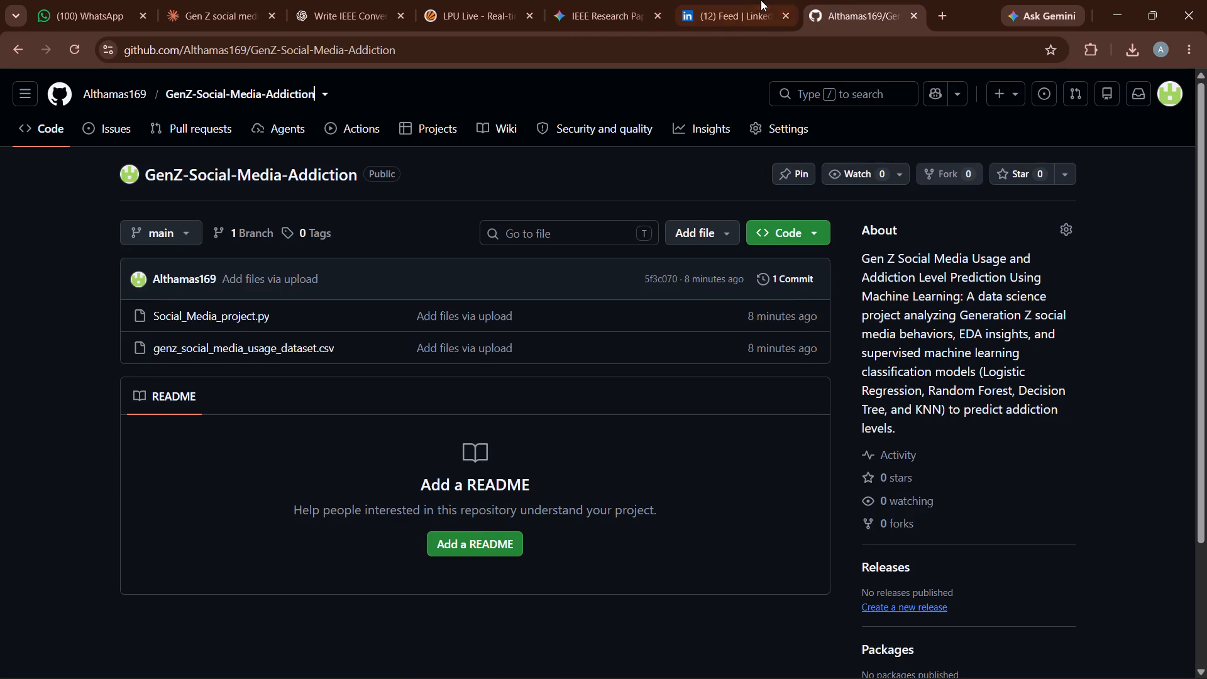
pyautogui.click(756, 0)
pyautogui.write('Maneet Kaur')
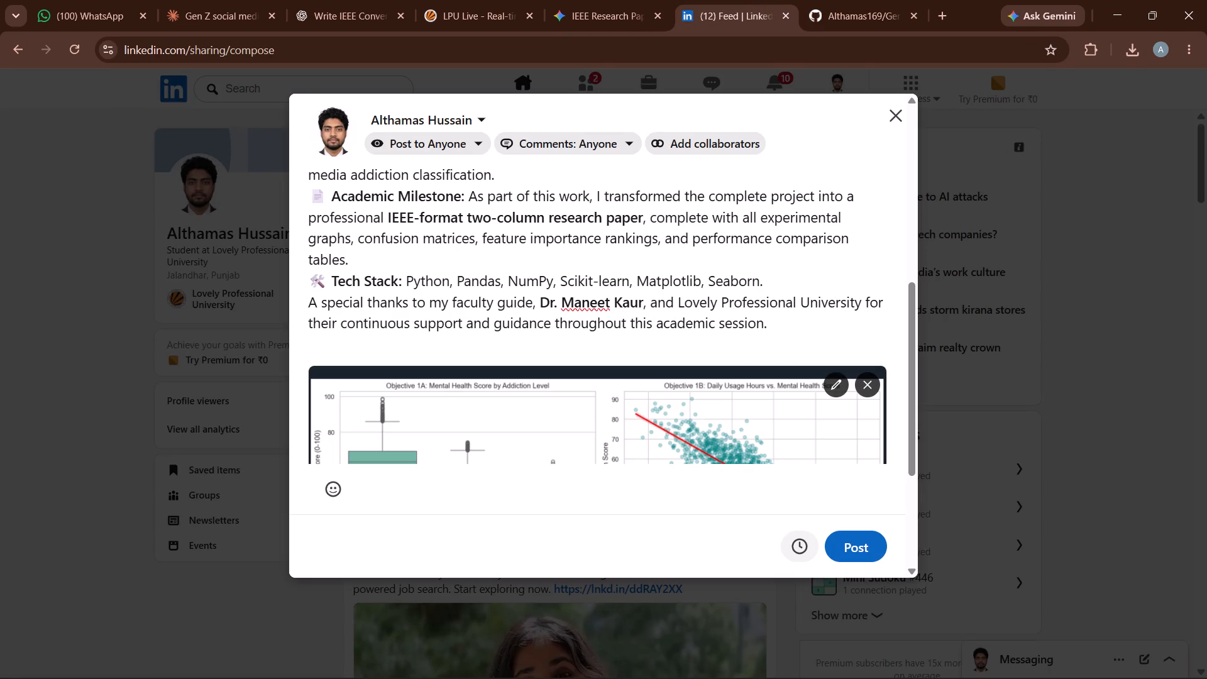
# Review the whole LinkedIn post draft, from the opening "Excited to share" line down to the attached chart images.
pyautogui.scroll(8, 567, 334)
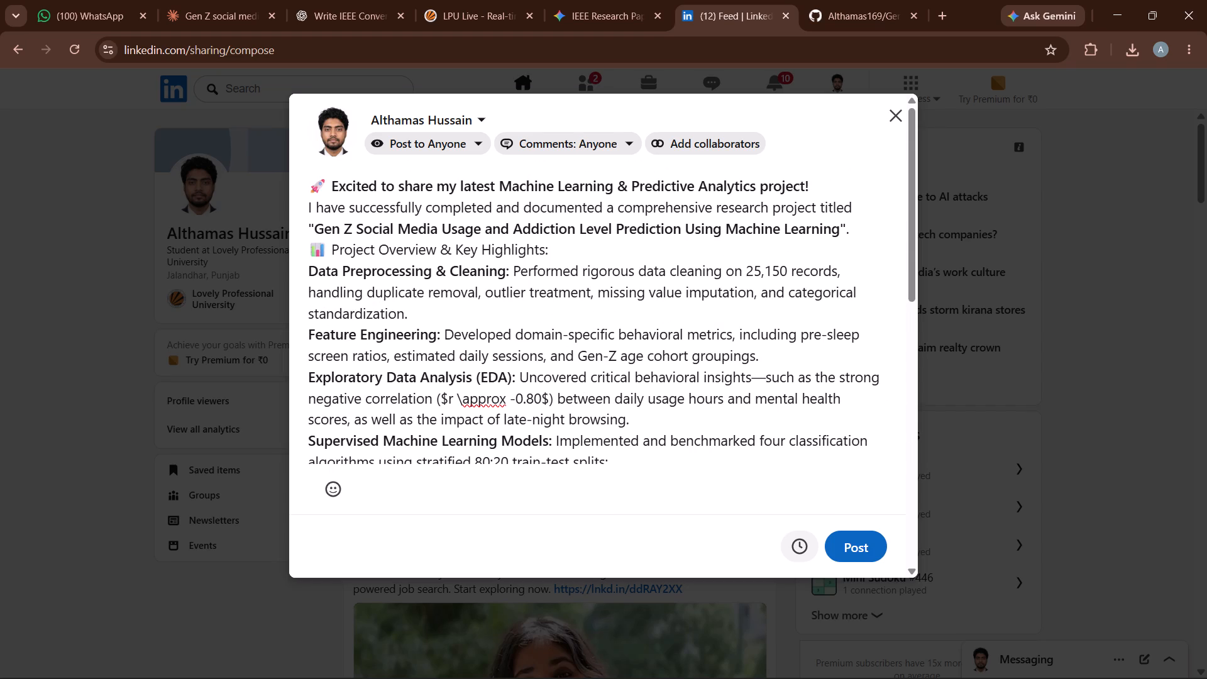
pyautogui.scroll(-2, 593, 302)
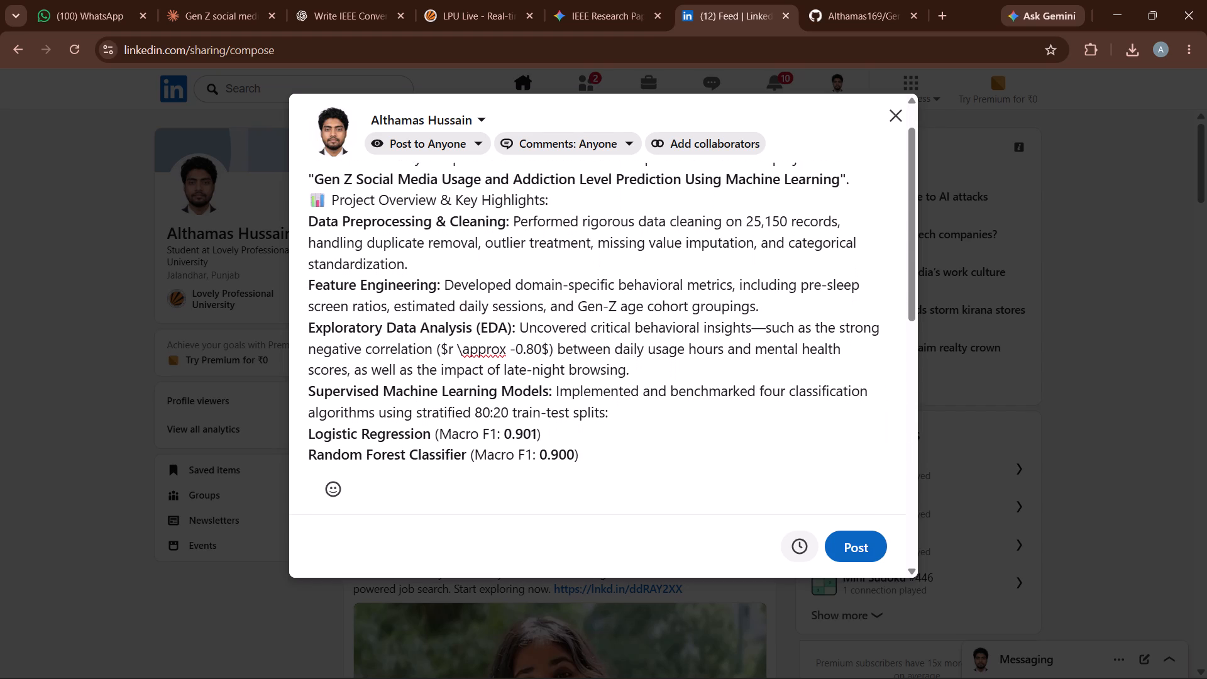
pyautogui.scroll(-2, 593, 302)
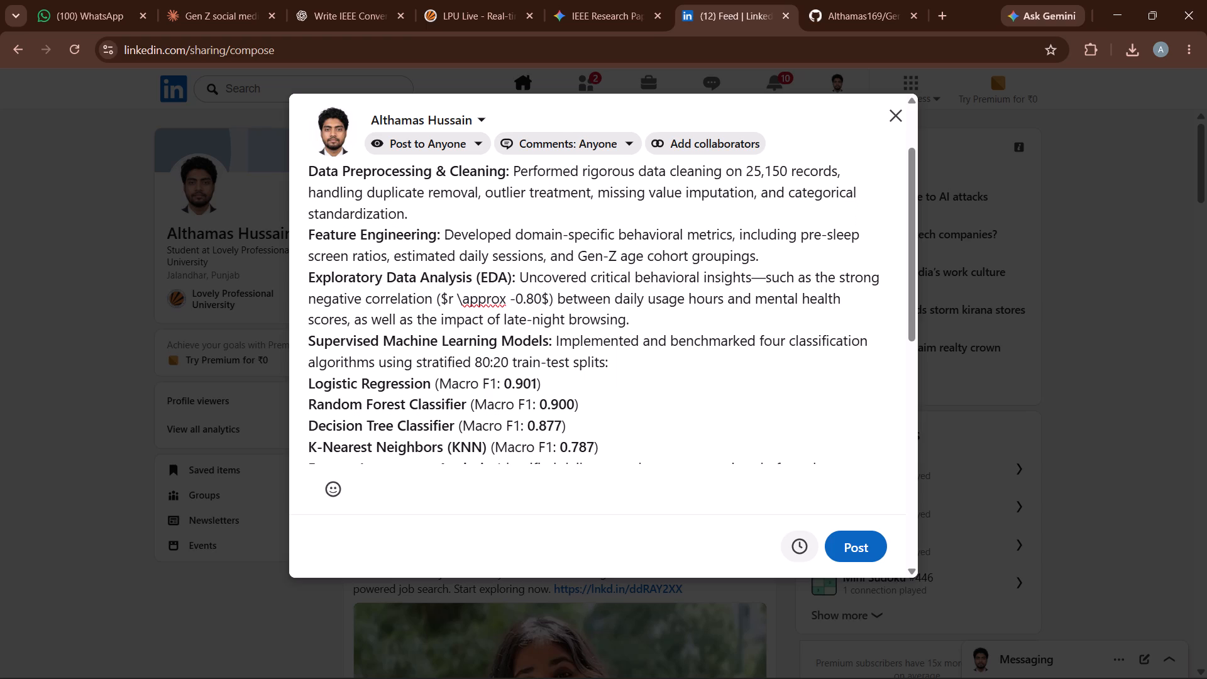
pyautogui.scroll(-2, 593, 302)
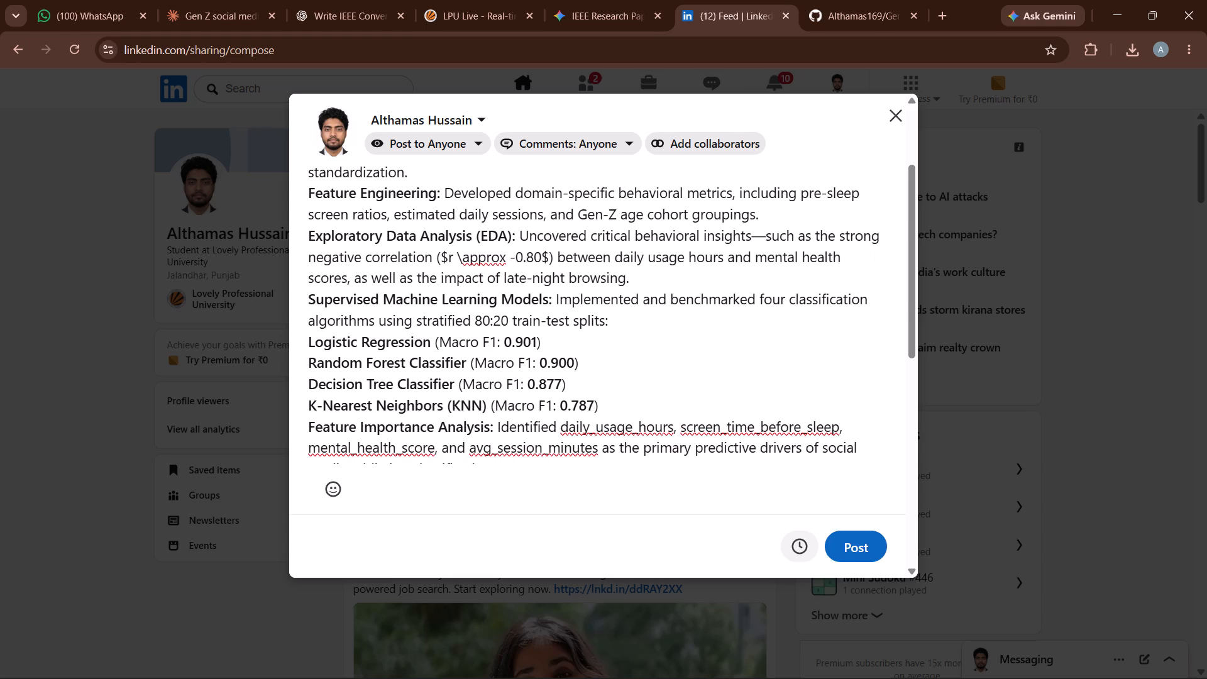
pyautogui.scroll(-5, 593, 302)
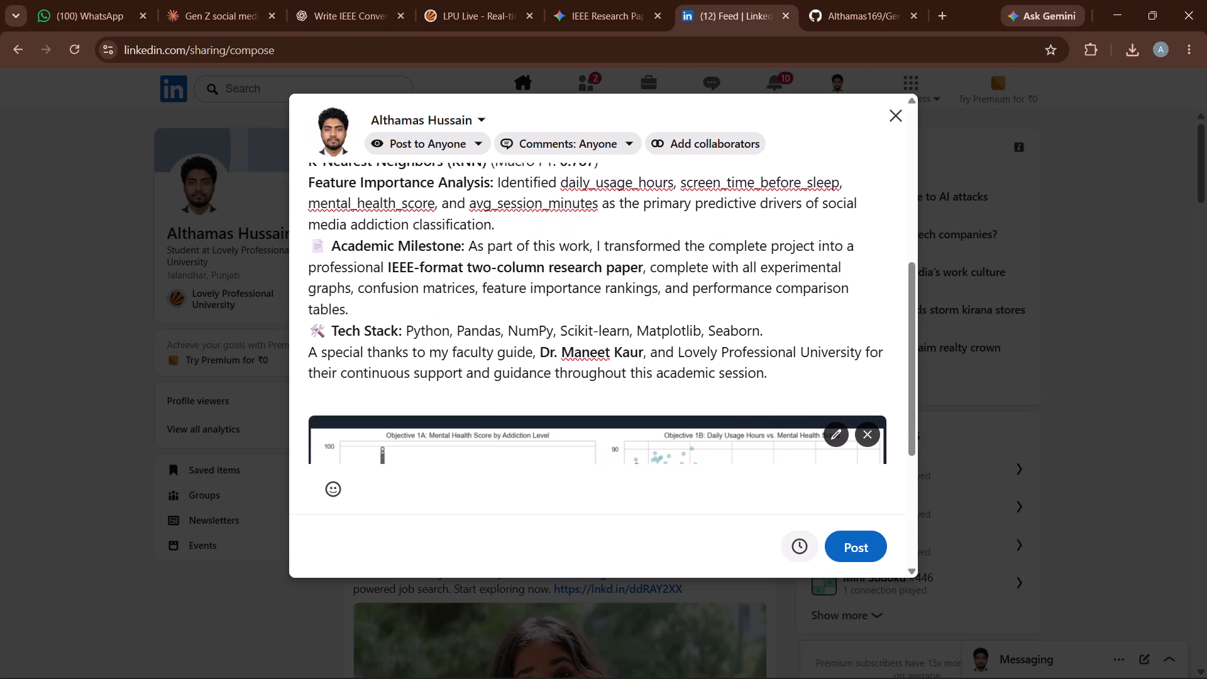
pyautogui.scroll(-5, 593, 302)
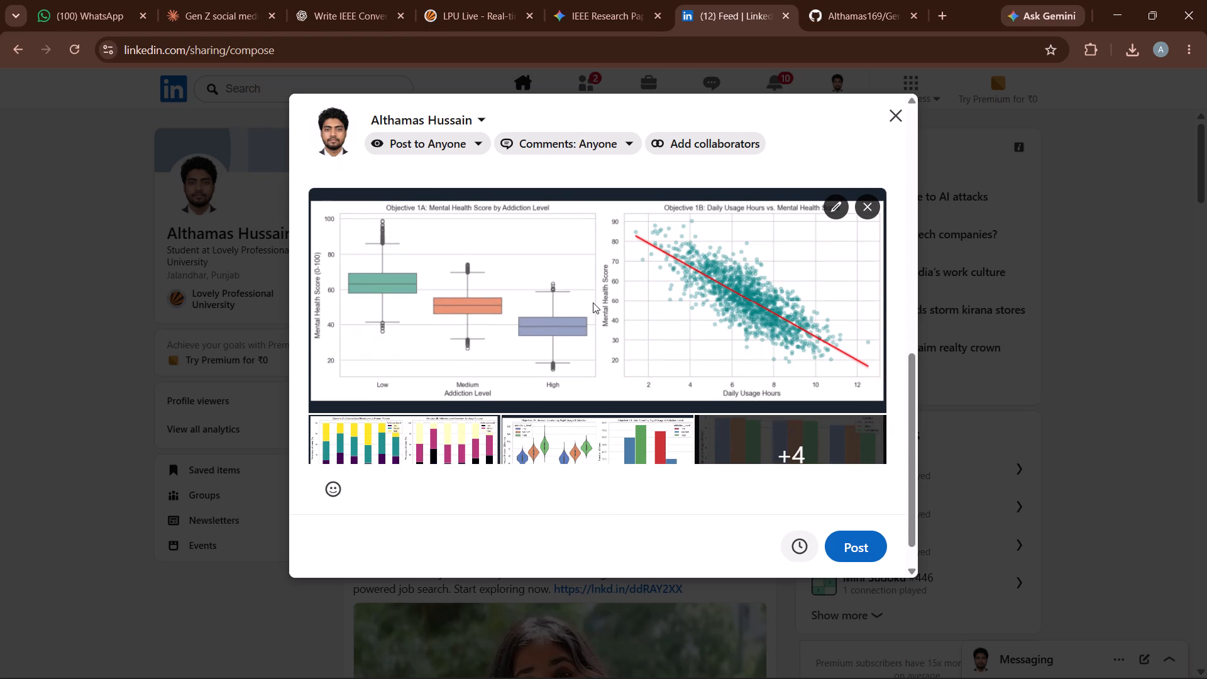
pyautogui.scroll(-3, 593, 302)
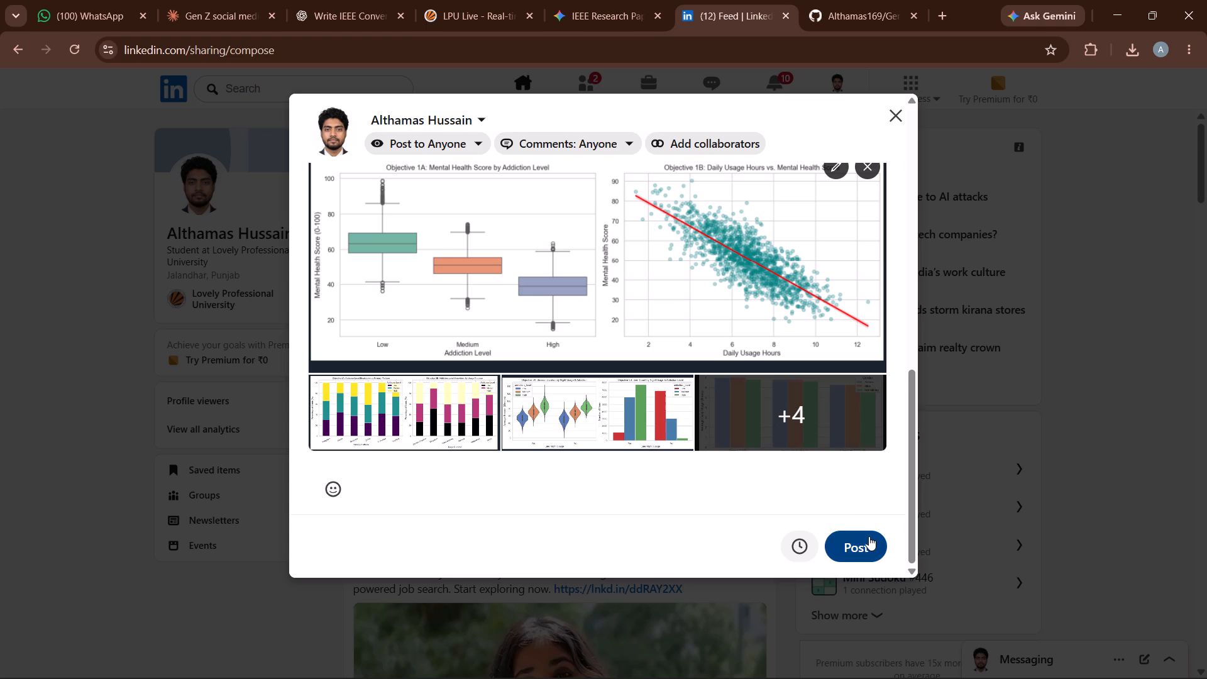
# Publish the LinkedIn post to anyone and postpone the account verification offer.
pyautogui.click(869, 536)
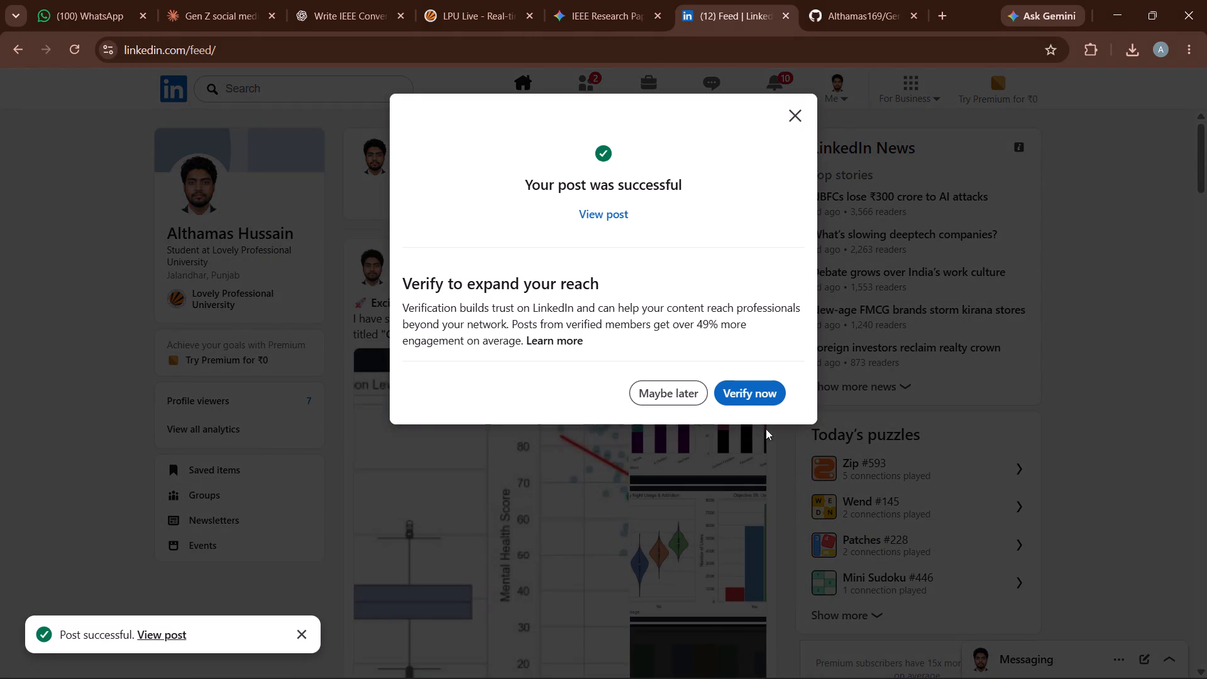
pyautogui.click(675, 384)
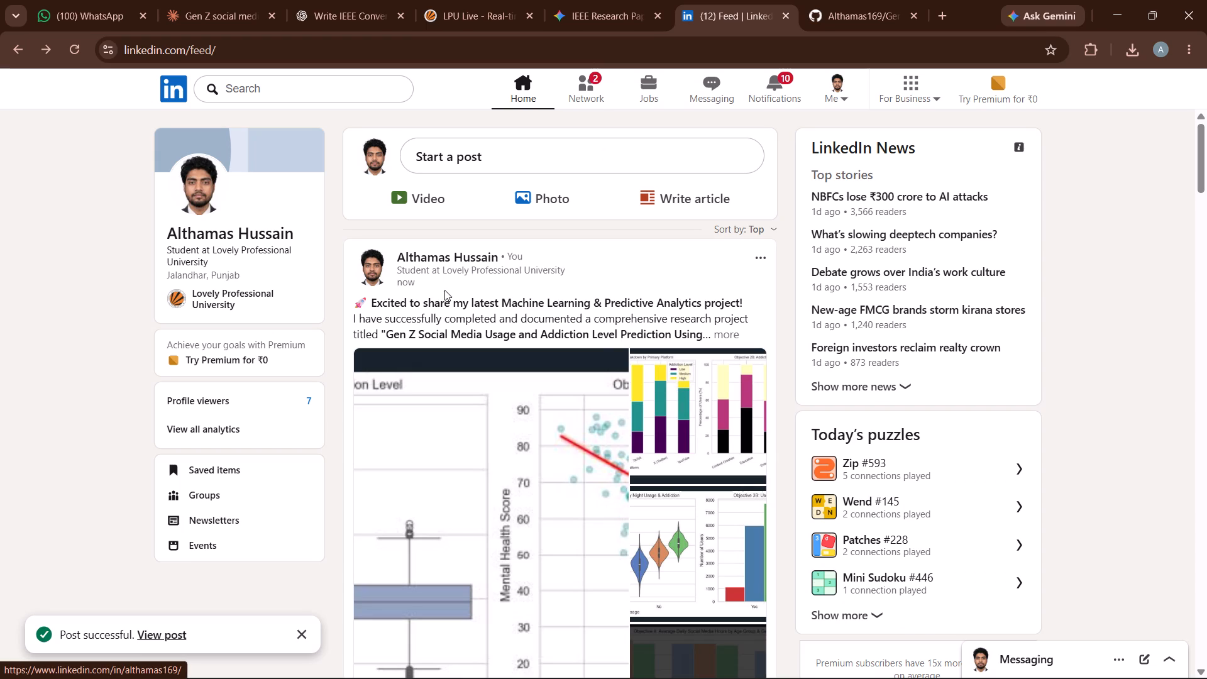
# Go to the post author's own LinkedIn profile and find the new machine learning post among its recent posts.
pyautogui.scroll(-1, 460, 320)
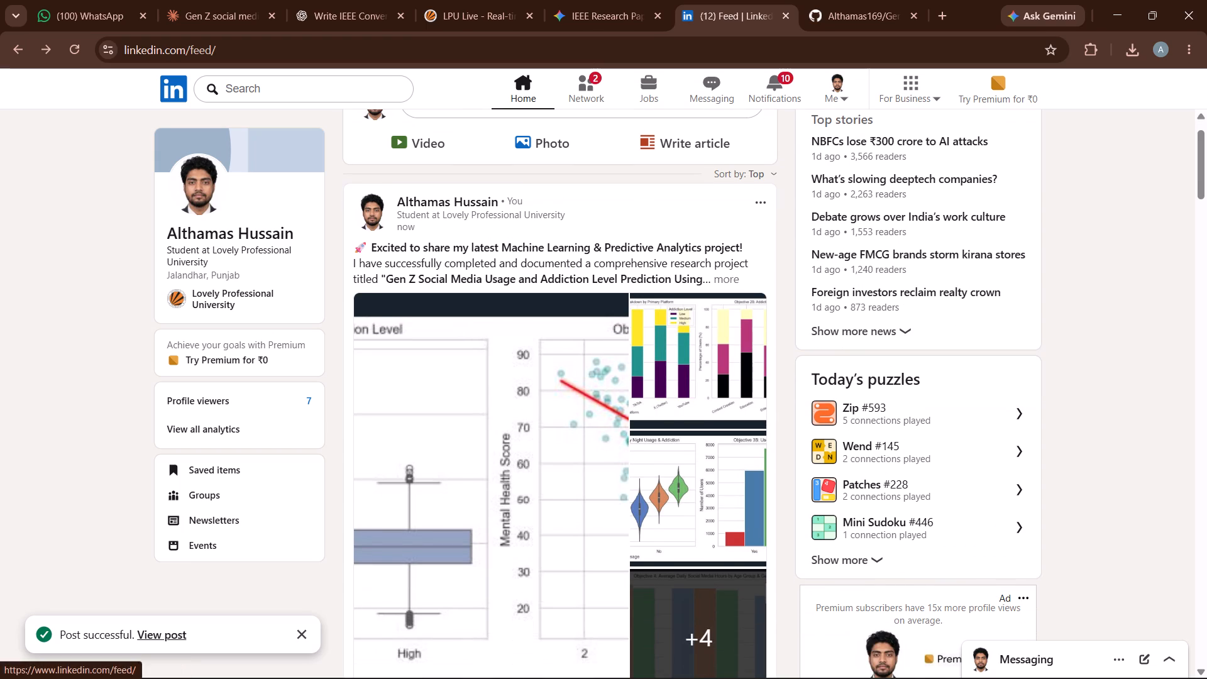
pyautogui.click(407, 258)
pyautogui.scroll(-3, 385, 272)
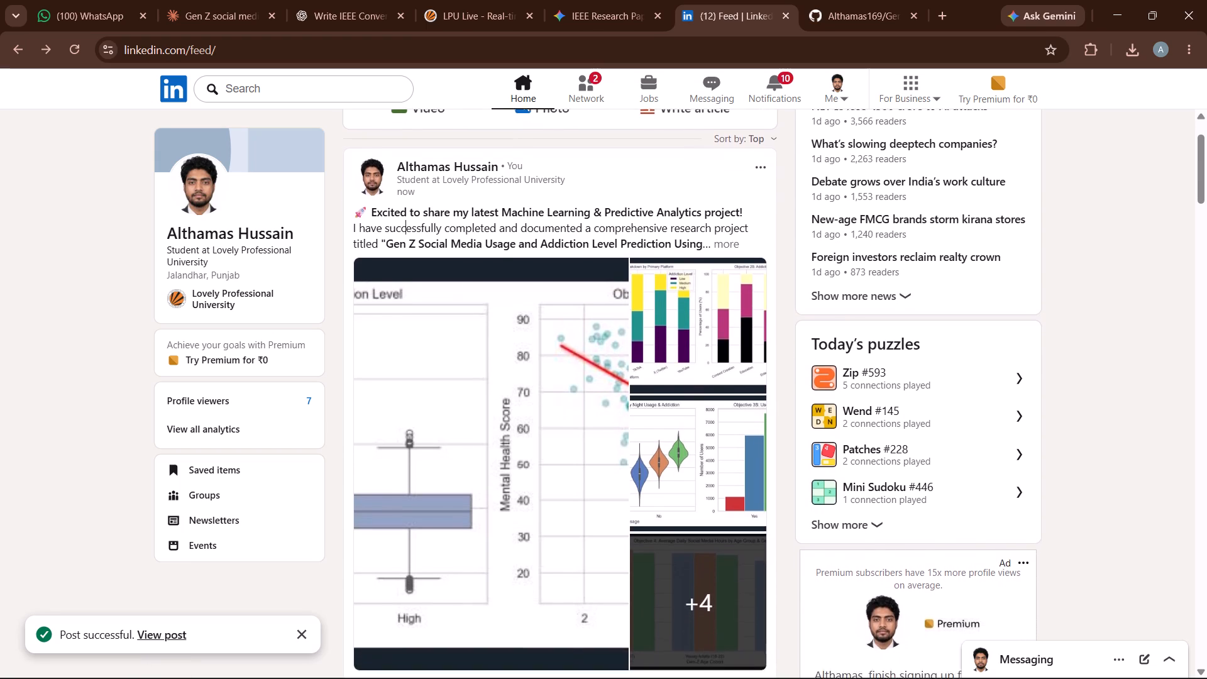
pyautogui.scroll(-1, 385, 272)
pyautogui.scroll(3, 385, 272)
pyautogui.click(370, 248)
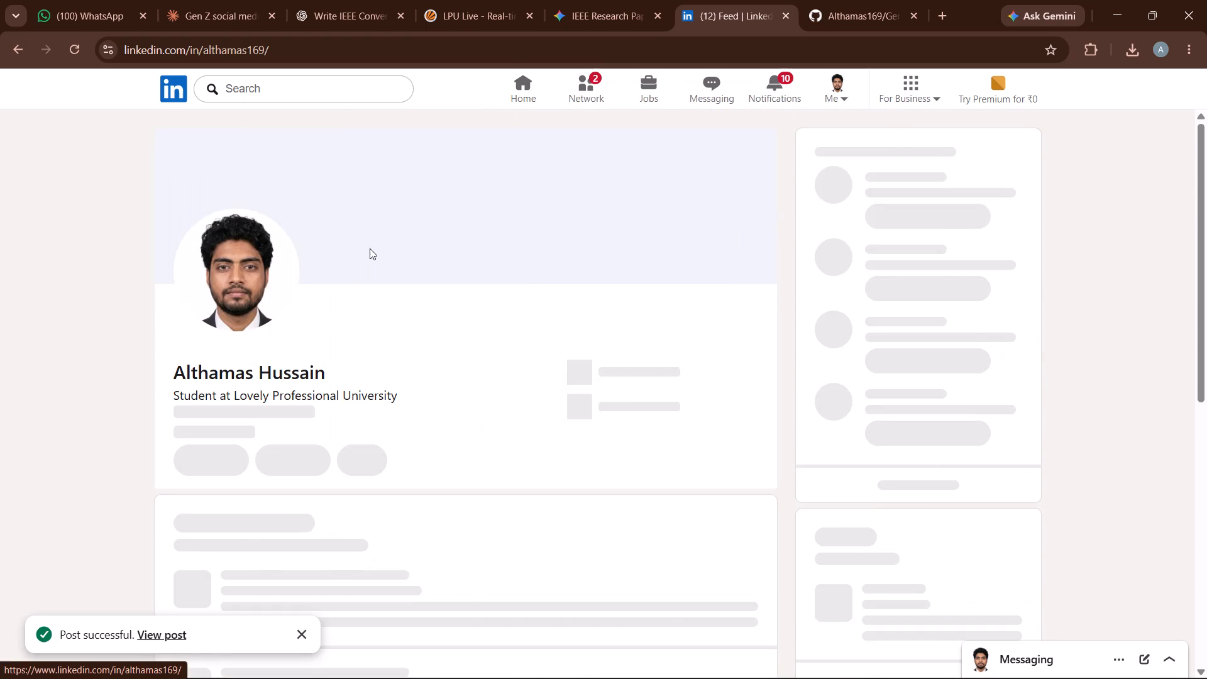
pyautogui.scroll(-4, 377, 326)
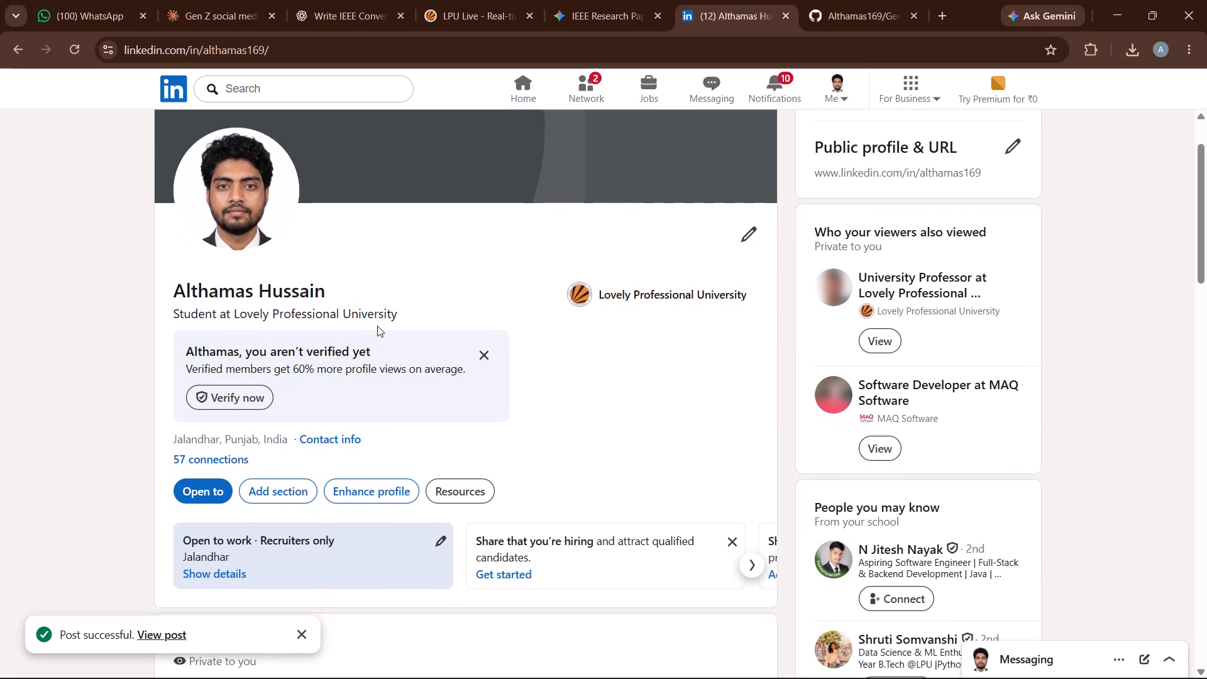
pyautogui.scroll(-11, 377, 326)
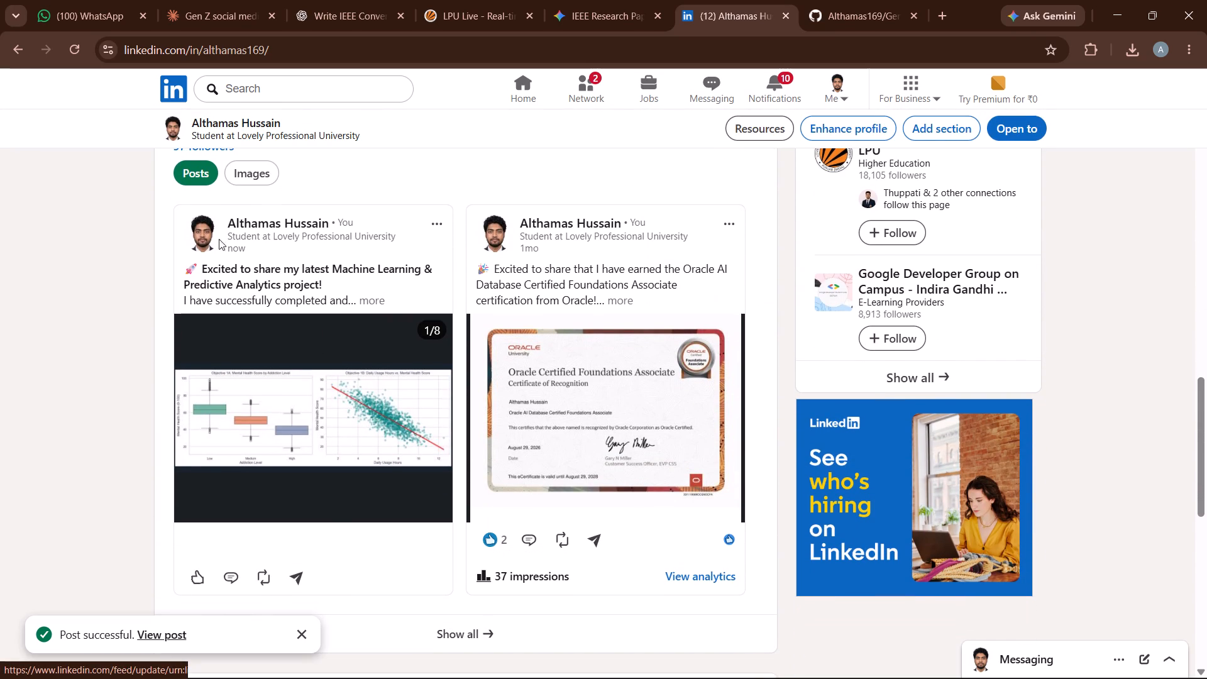
# View the new post with its first chart image enlarged, and return to the profile page.
pyautogui.click(205, 236)
pyautogui.click(222, 339)
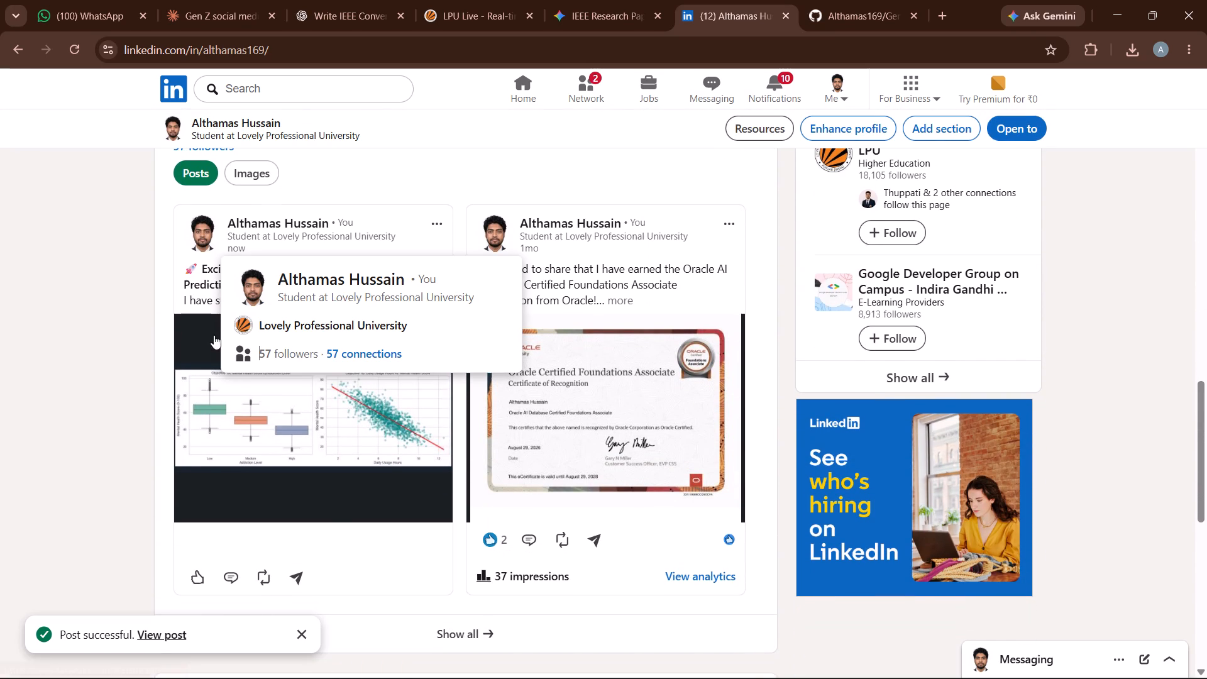
pyautogui.click(194, 324)
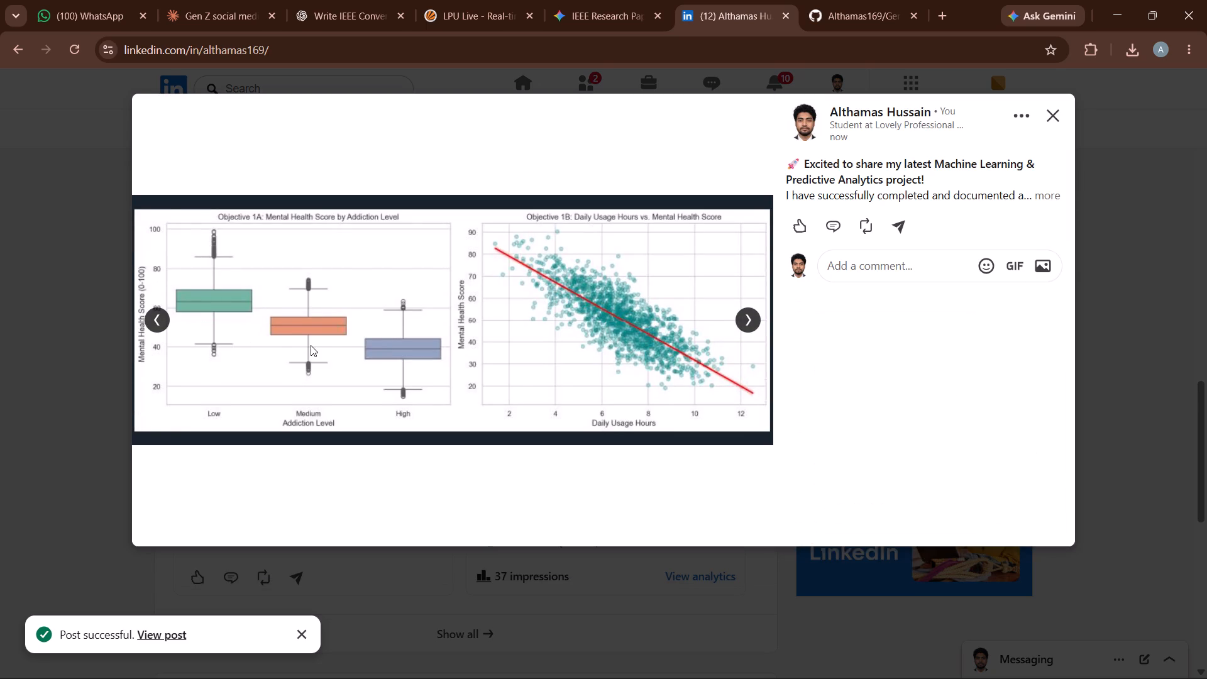
pyautogui.scroll(-1, 311, 345)
pyautogui.click(847, 158)
pyautogui.click(71, 296)
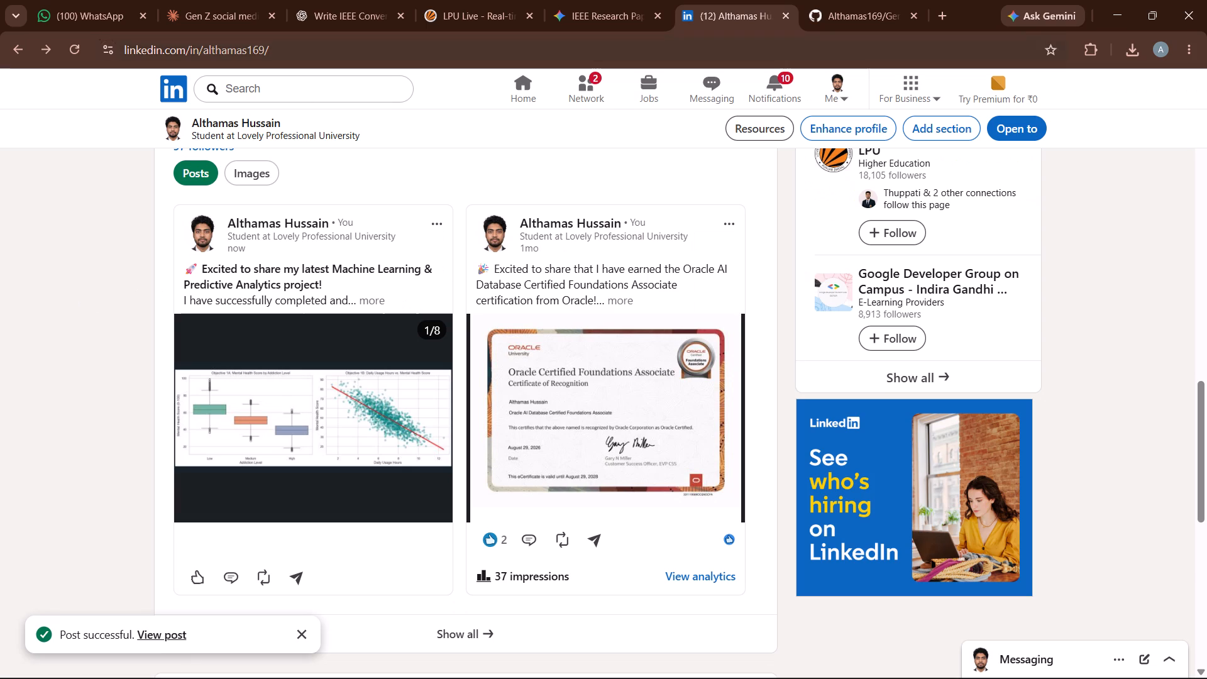
# Copy the LinkedIn profile's web address and paste it after "LinkedIn Link:" under LINKS in the Word paper.
pyautogui.doubleClick(307, 53)
pyautogui.click(307, 53)
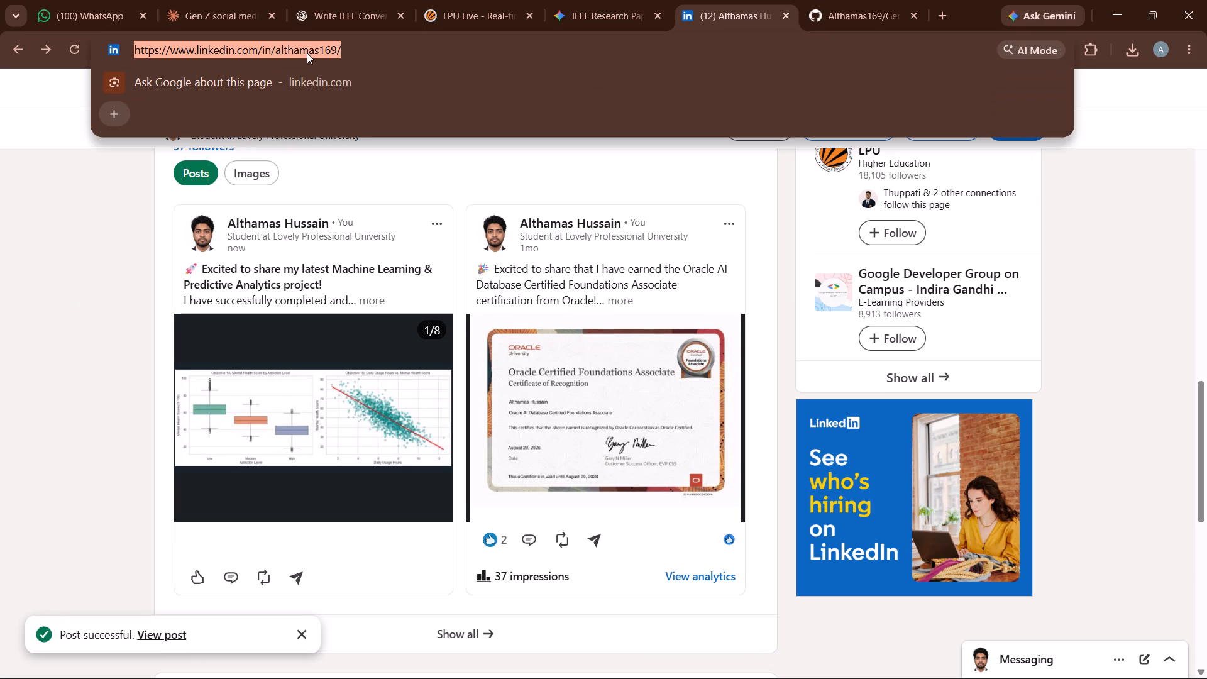
pyautogui.hotkey('ctrl', 'c')
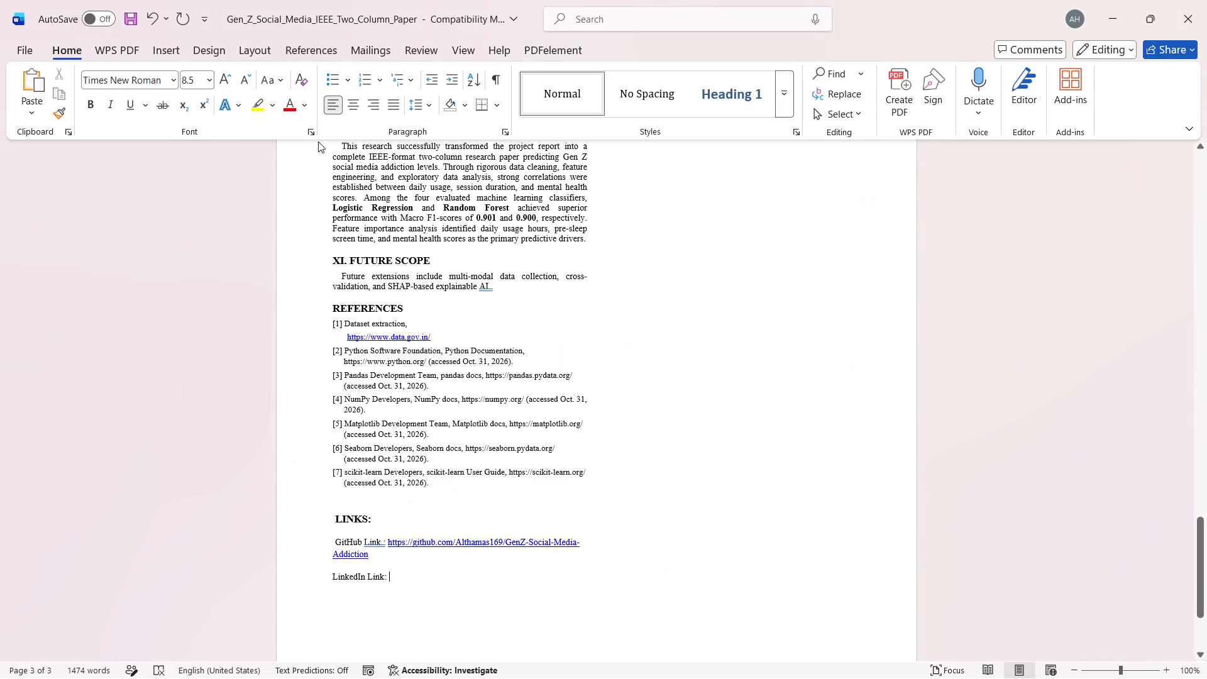
pyautogui.hotkey('ctrl', 'v')
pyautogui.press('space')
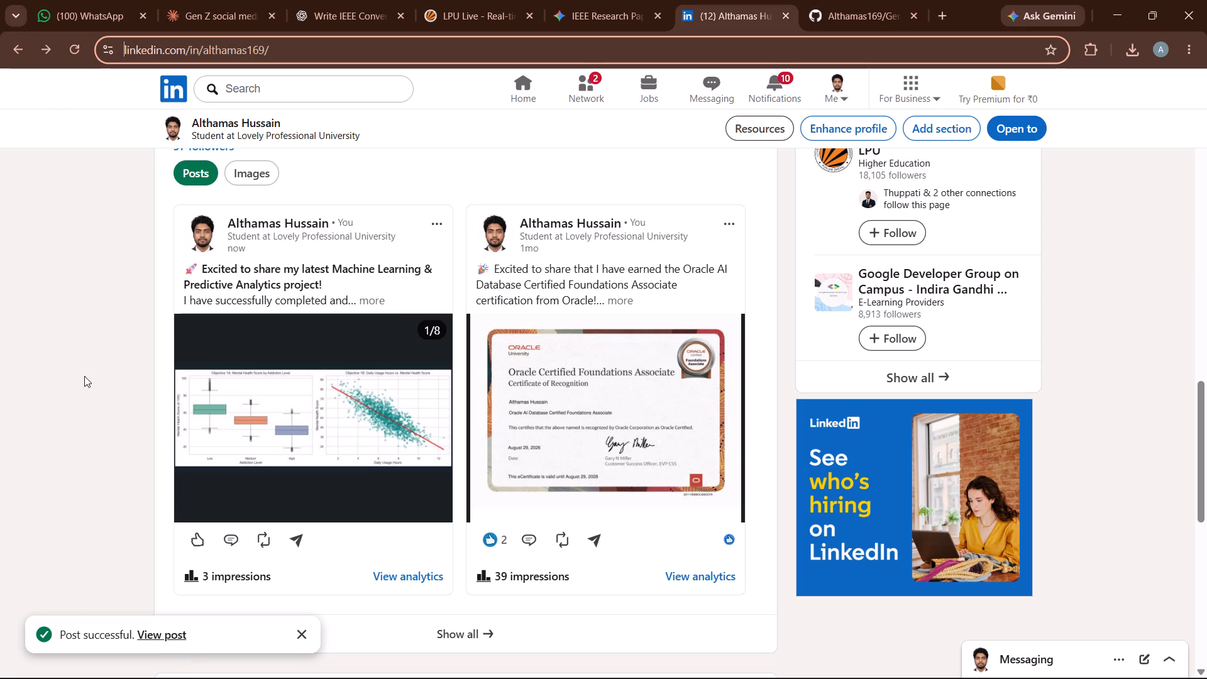
# Back on the LinkedIn profile, like the new Machine Learning & Predictive Analytics project post.
pyautogui.scroll(1, 84, 376)
pyautogui.hscroll(1, 84, 376)
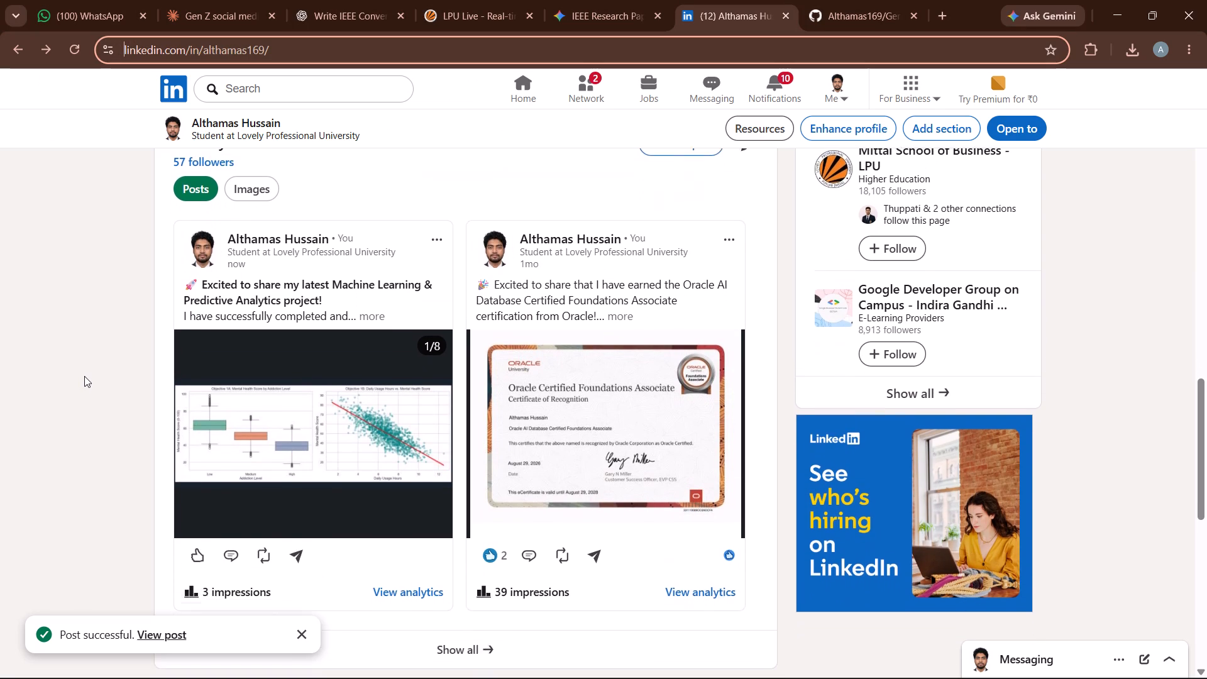
pyautogui.hscroll(2, 84, 376)
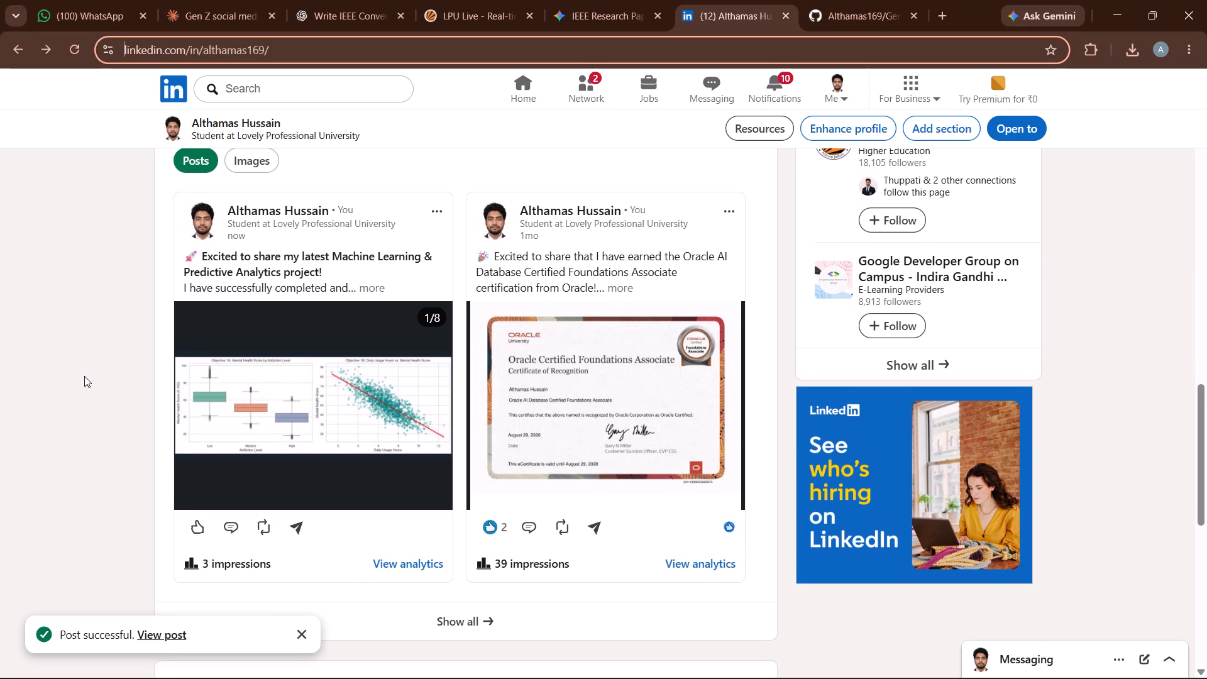
pyautogui.click(191, 528)
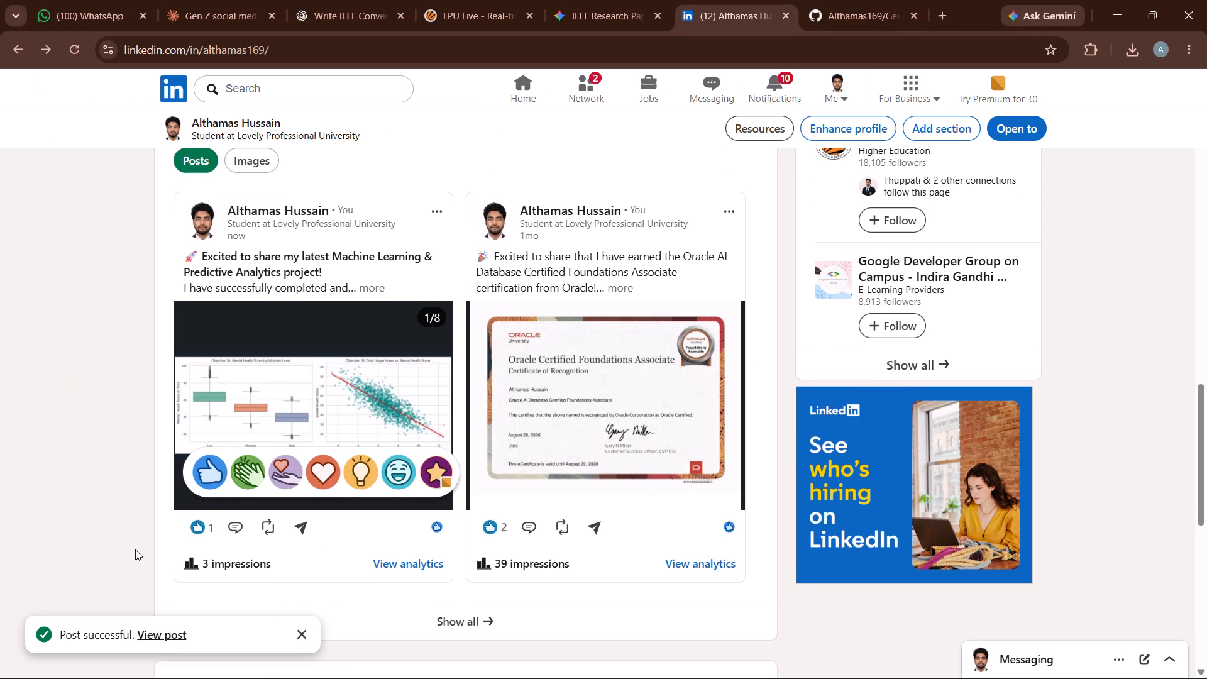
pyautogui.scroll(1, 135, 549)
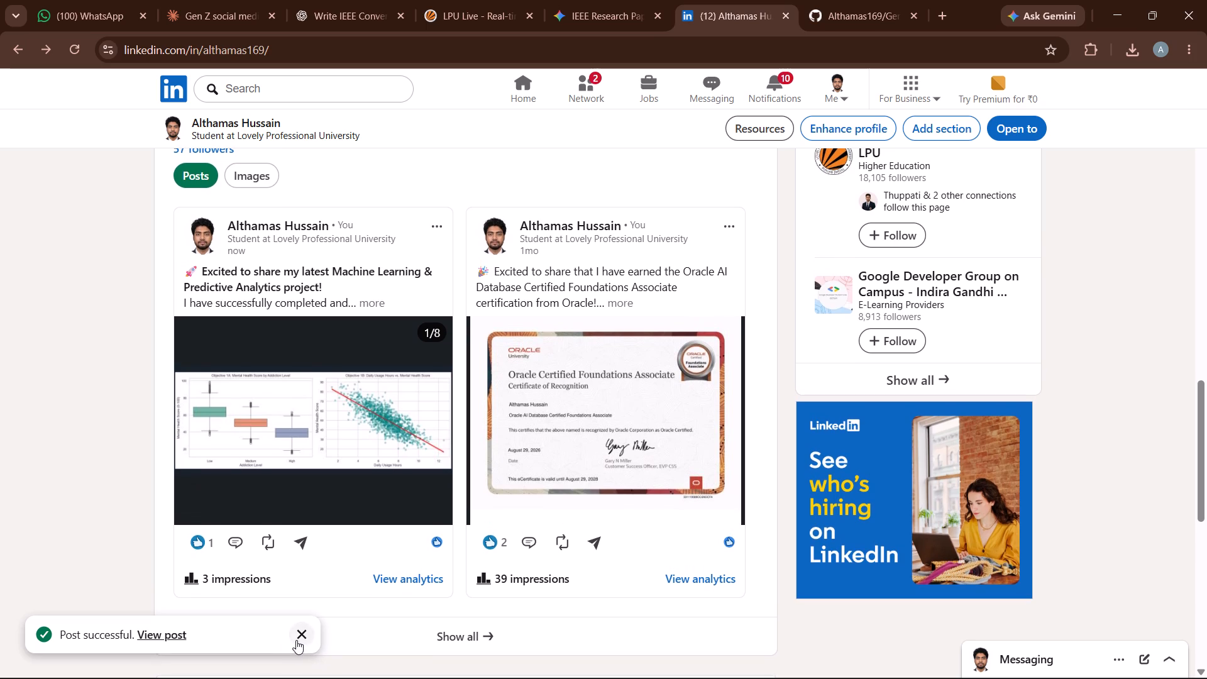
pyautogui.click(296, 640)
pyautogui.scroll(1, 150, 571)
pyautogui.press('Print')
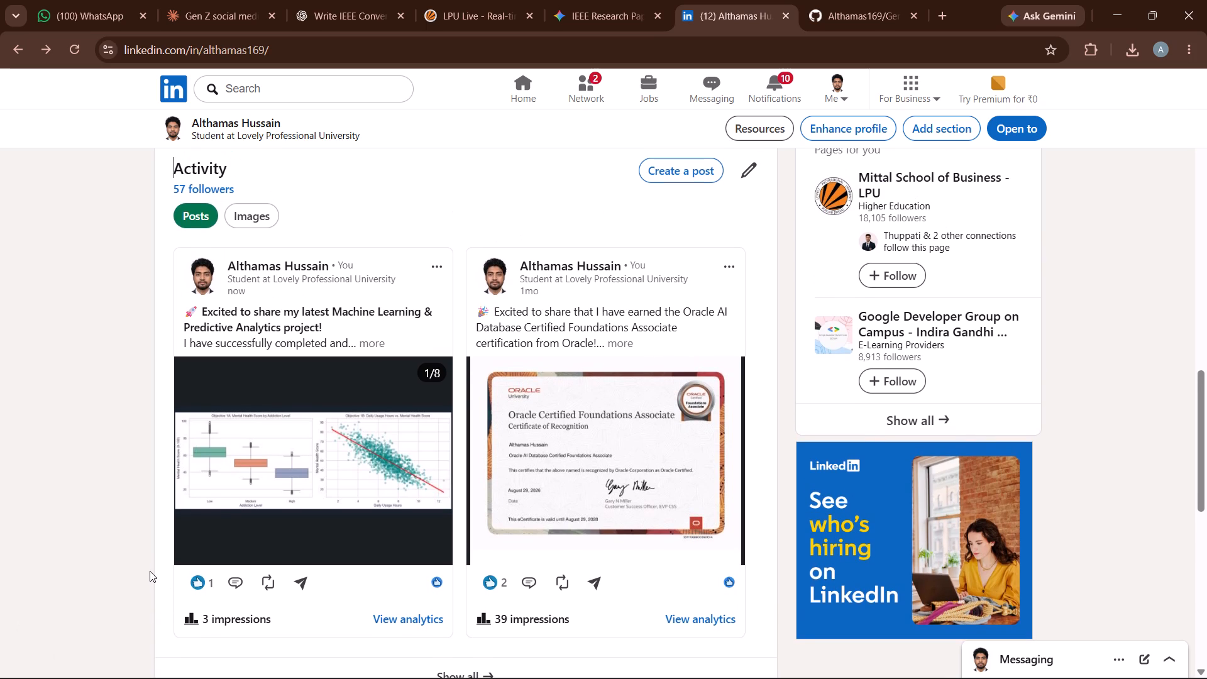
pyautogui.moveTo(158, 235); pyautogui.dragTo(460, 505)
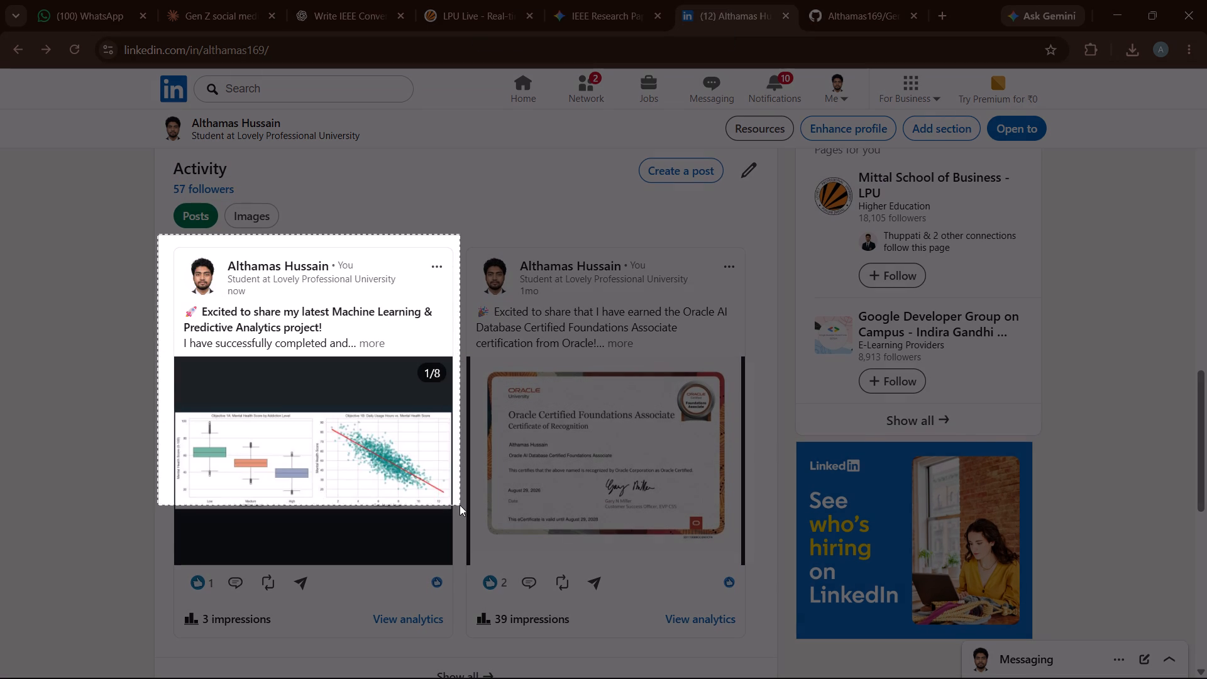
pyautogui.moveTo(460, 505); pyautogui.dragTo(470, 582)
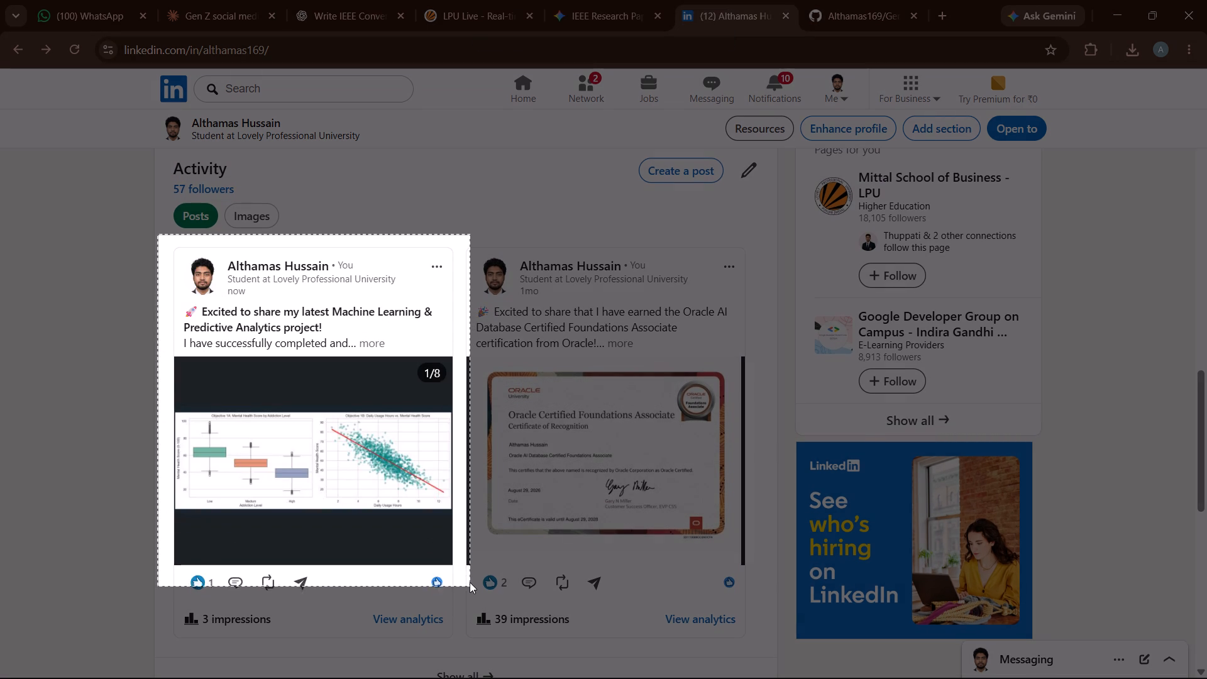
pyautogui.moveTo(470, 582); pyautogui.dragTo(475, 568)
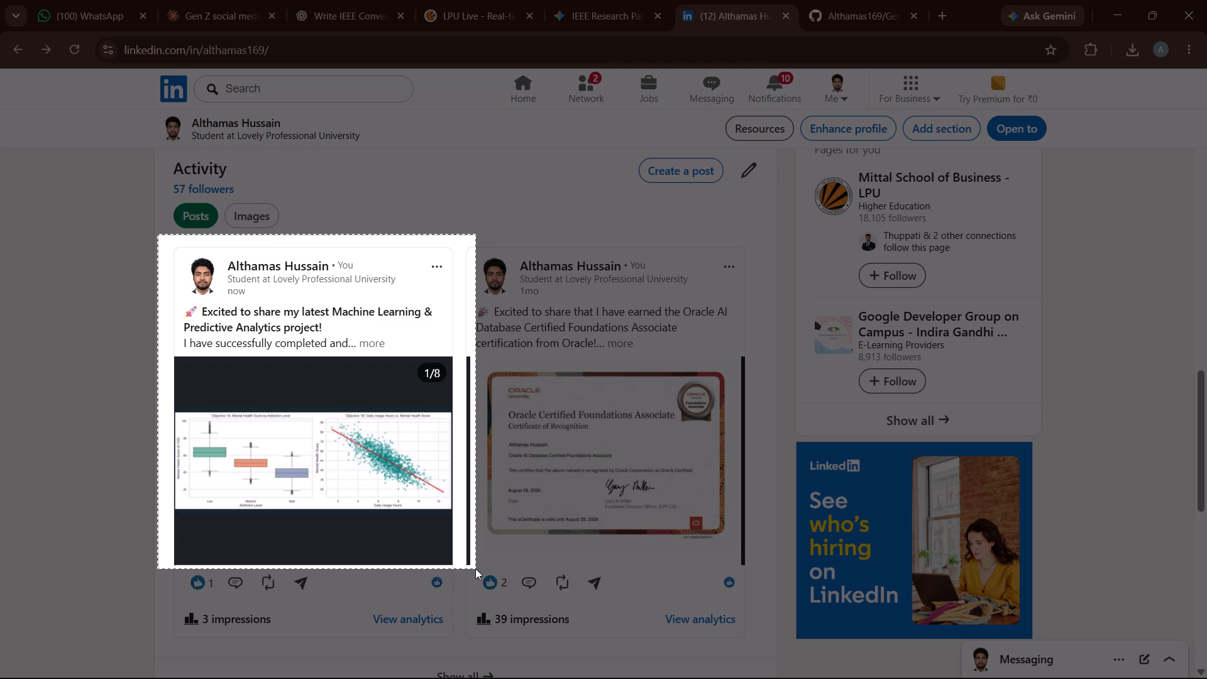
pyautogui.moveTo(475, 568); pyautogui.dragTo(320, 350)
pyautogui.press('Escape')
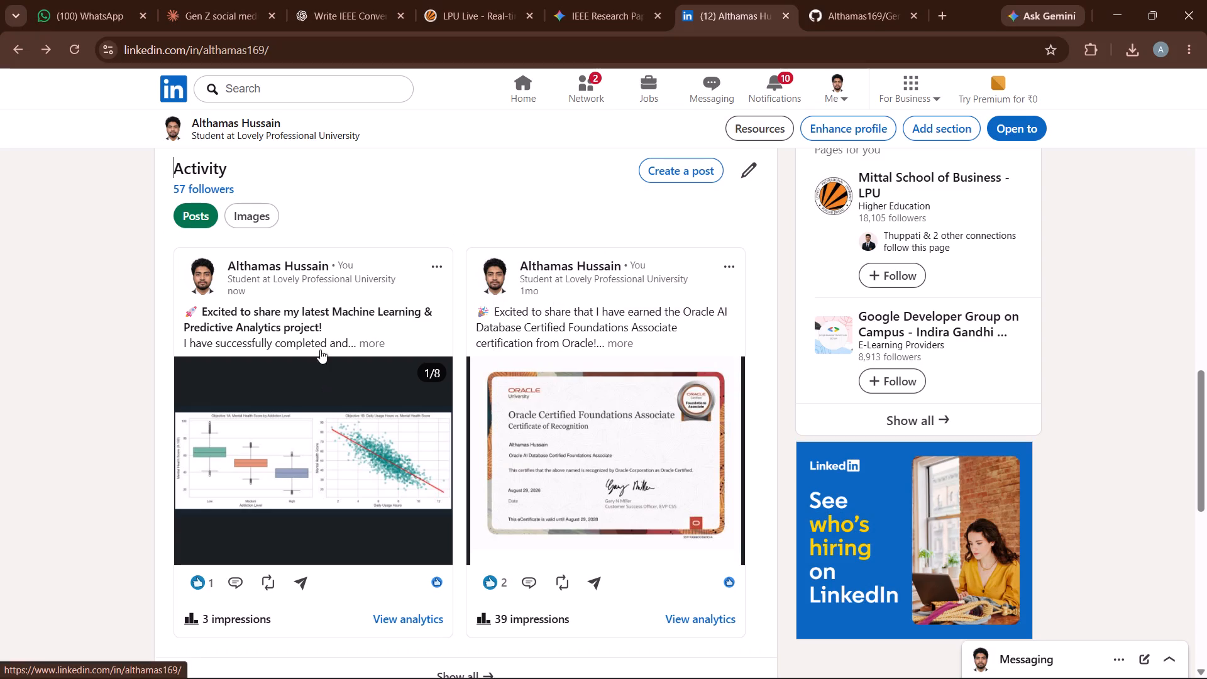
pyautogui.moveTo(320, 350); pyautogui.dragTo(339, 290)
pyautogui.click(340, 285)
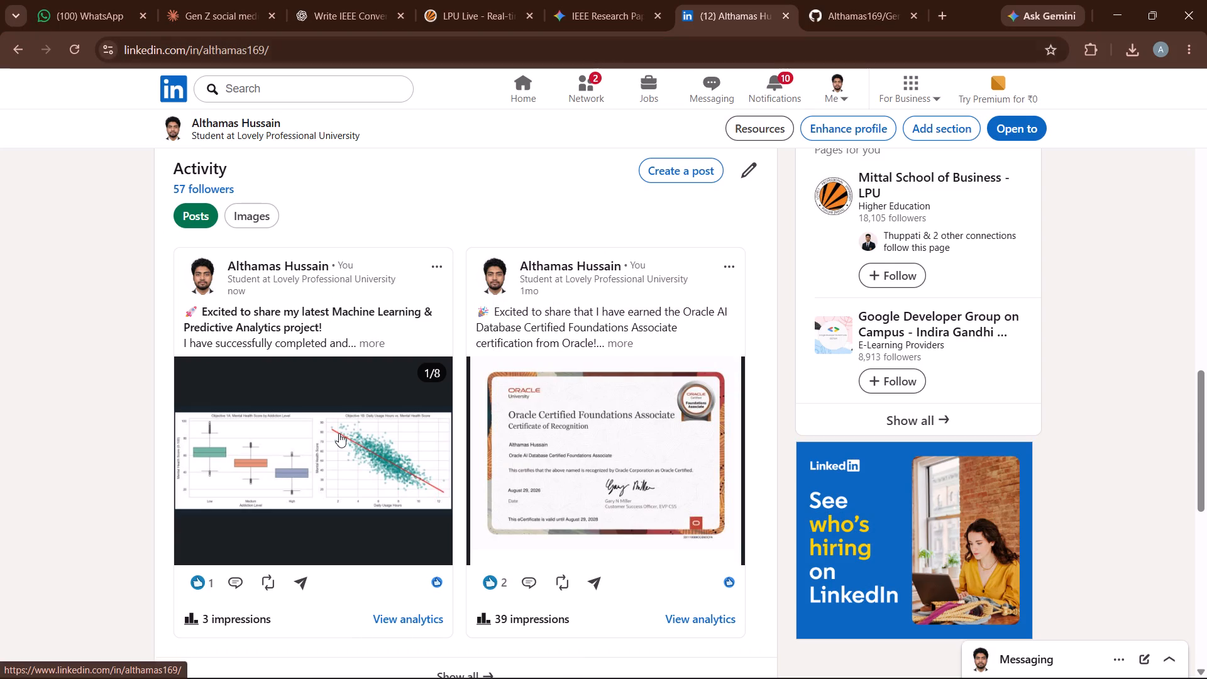
# Open the full Machine Learning & Predictive Analytics post from the profile and look over its text and chart images.
pyautogui.scroll(-6, 339, 433)
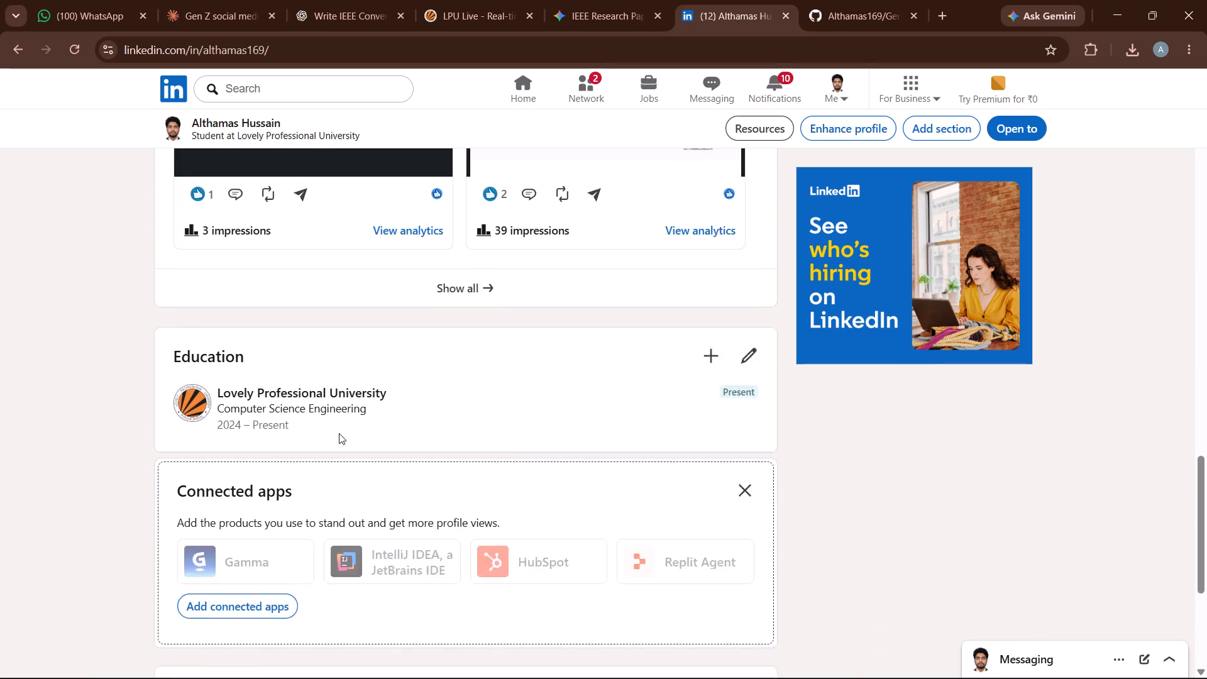
pyautogui.scroll(3, 339, 433)
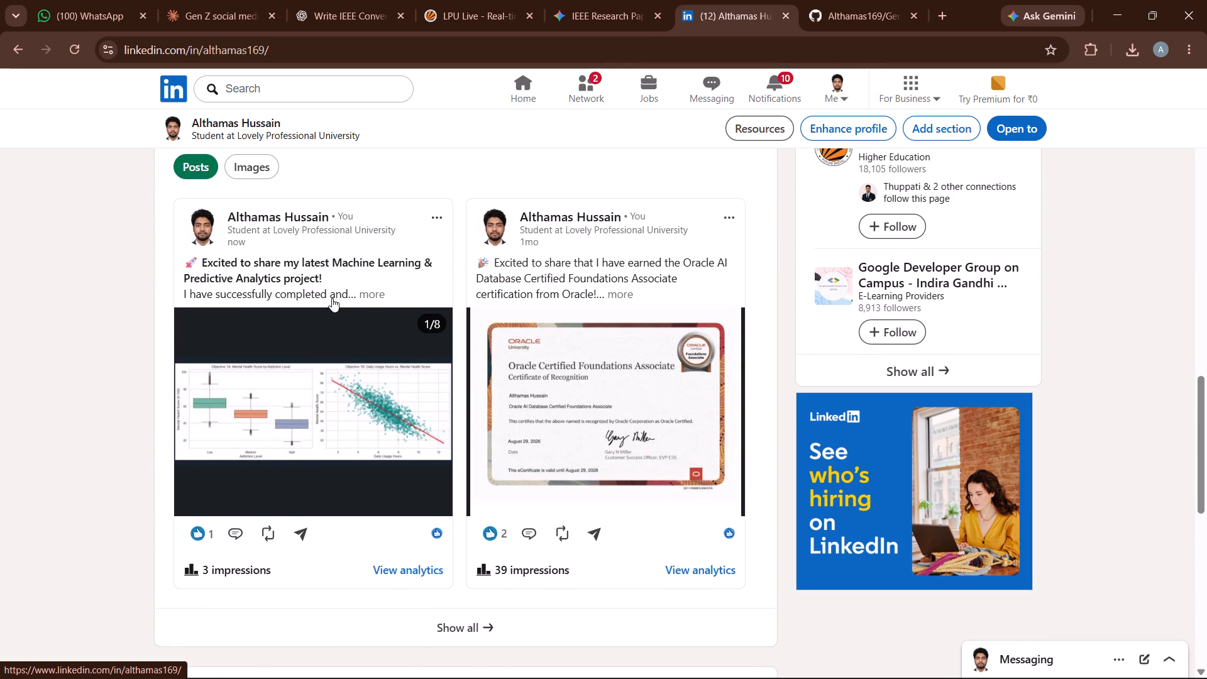
pyautogui.click(366, 290)
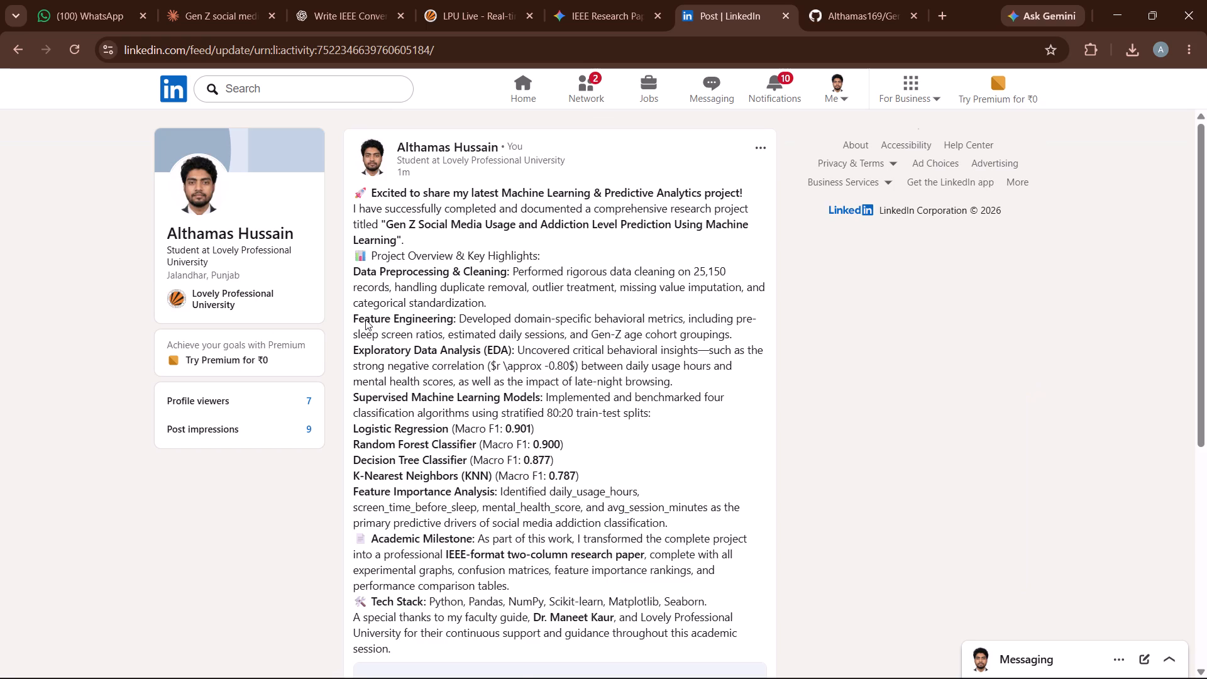
pyautogui.scroll(-2, 505, 401)
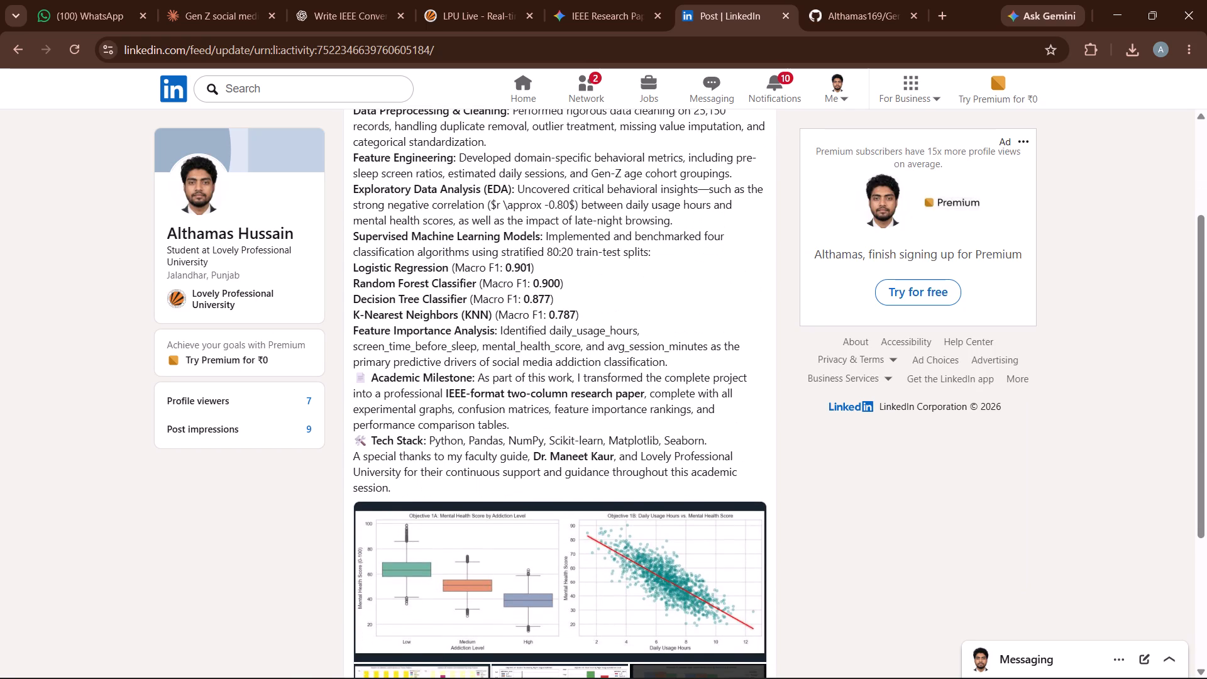
pyautogui.scroll(-2, 505, 401)
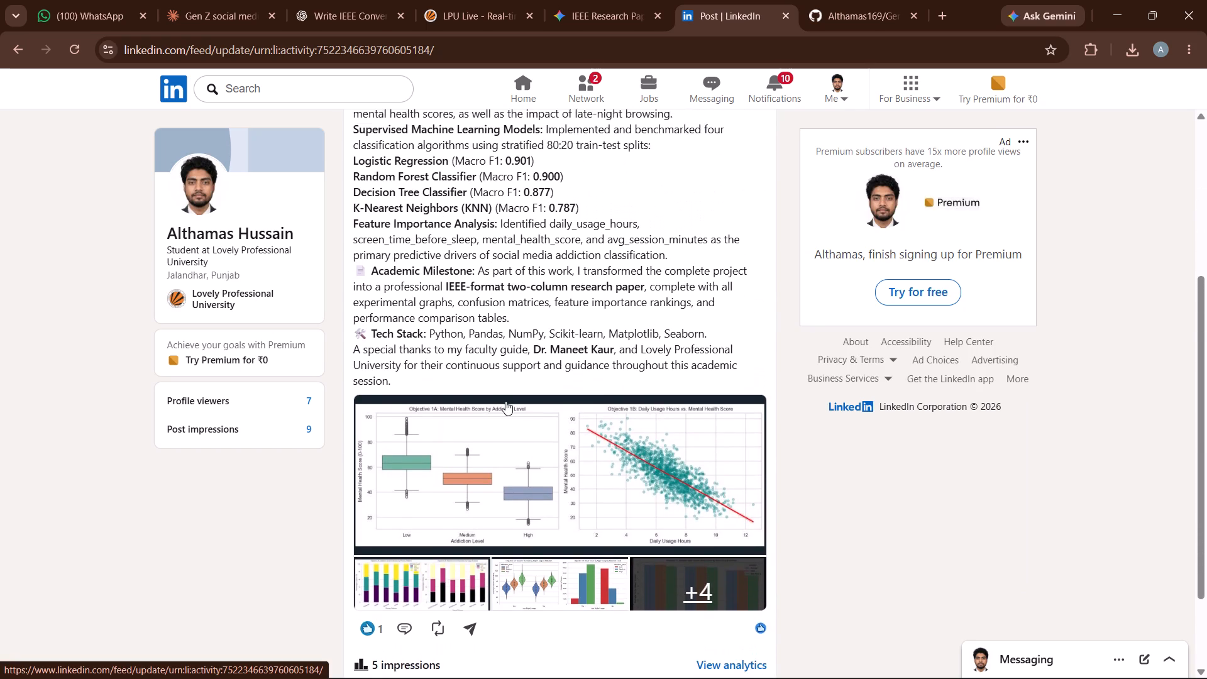
pyautogui.scroll(-1, 505, 401)
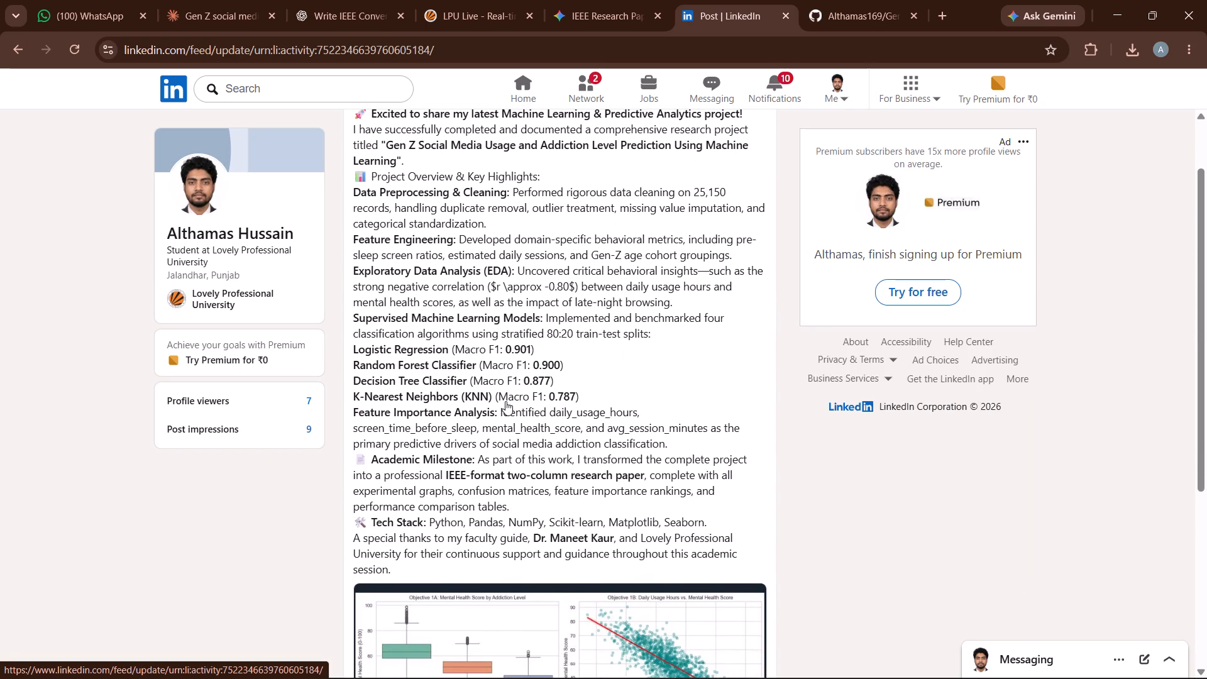
pyautogui.scroll(-1, 505, 401)
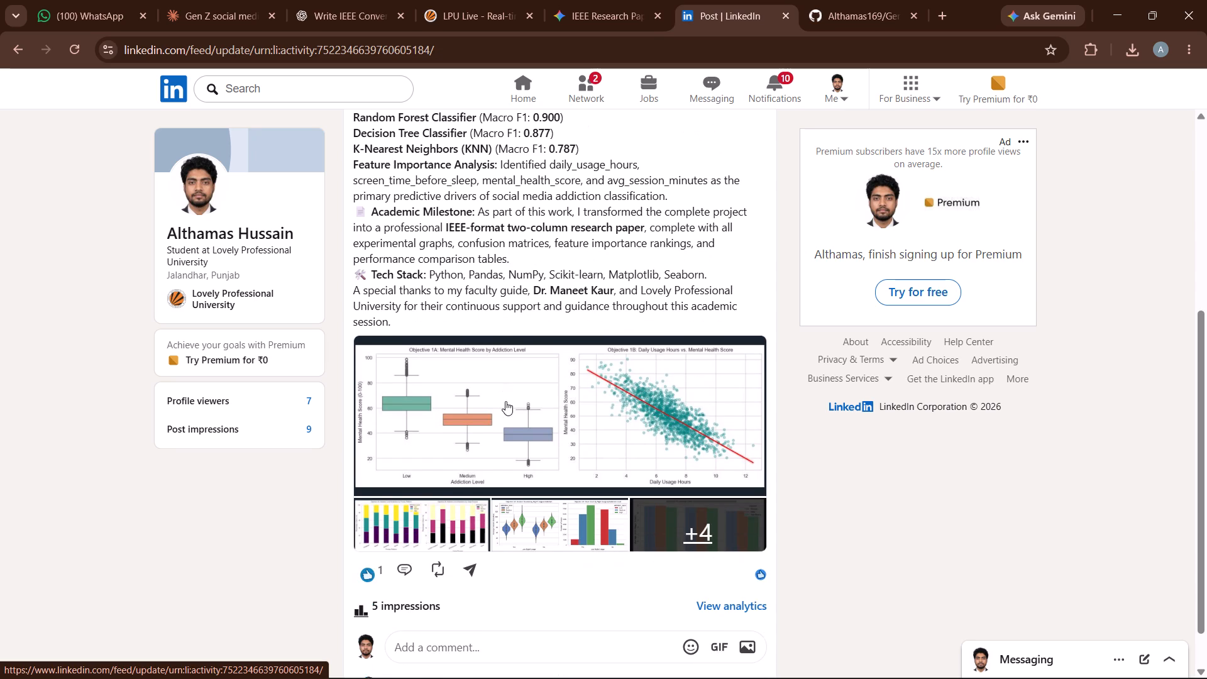
pyautogui.scroll(-1, 505, 401)
pyautogui.scroll(2, 505, 401)
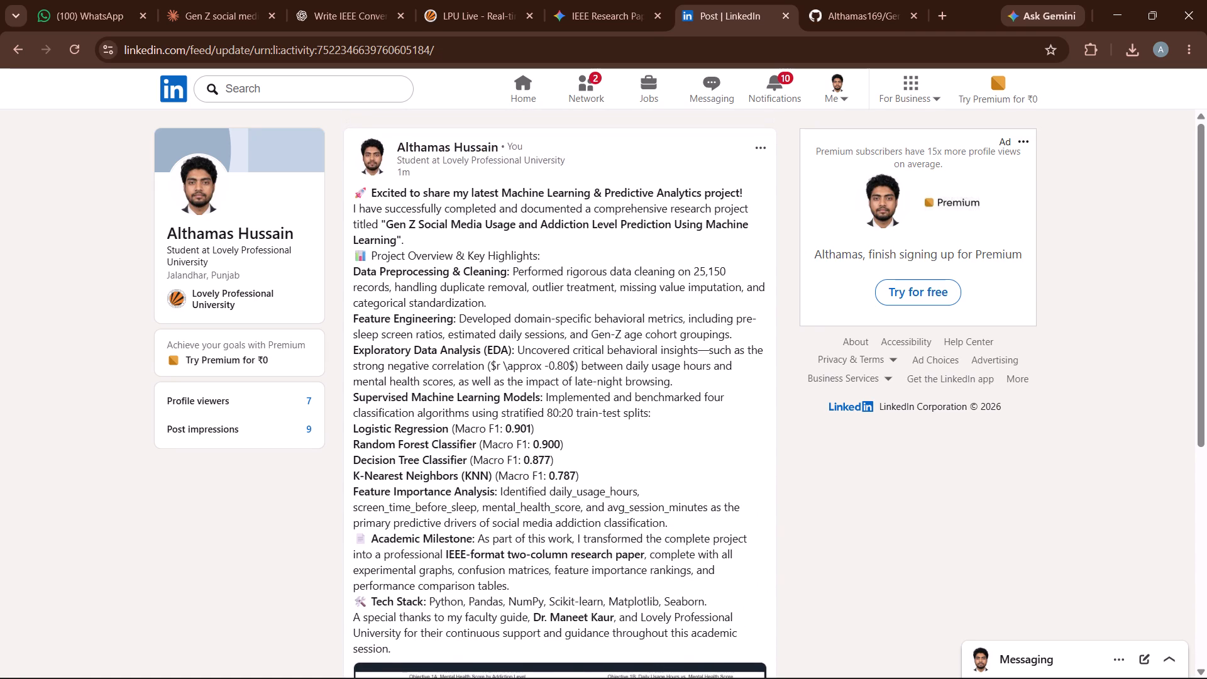
# Copy the LinkedIn post's web address, check it by loading it in a new browser tab, and close that tab.
pyautogui.click(448, 58)
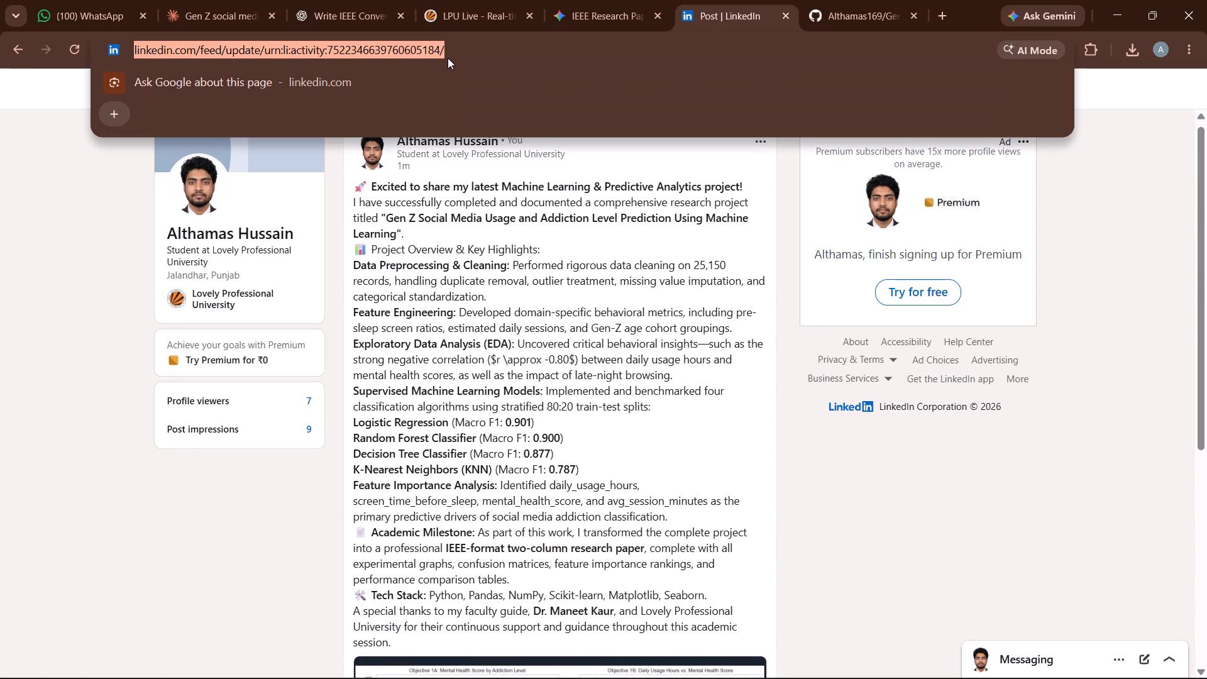
pyautogui.hotkey('ctrl', 'c')
pyautogui.click(945, 12)
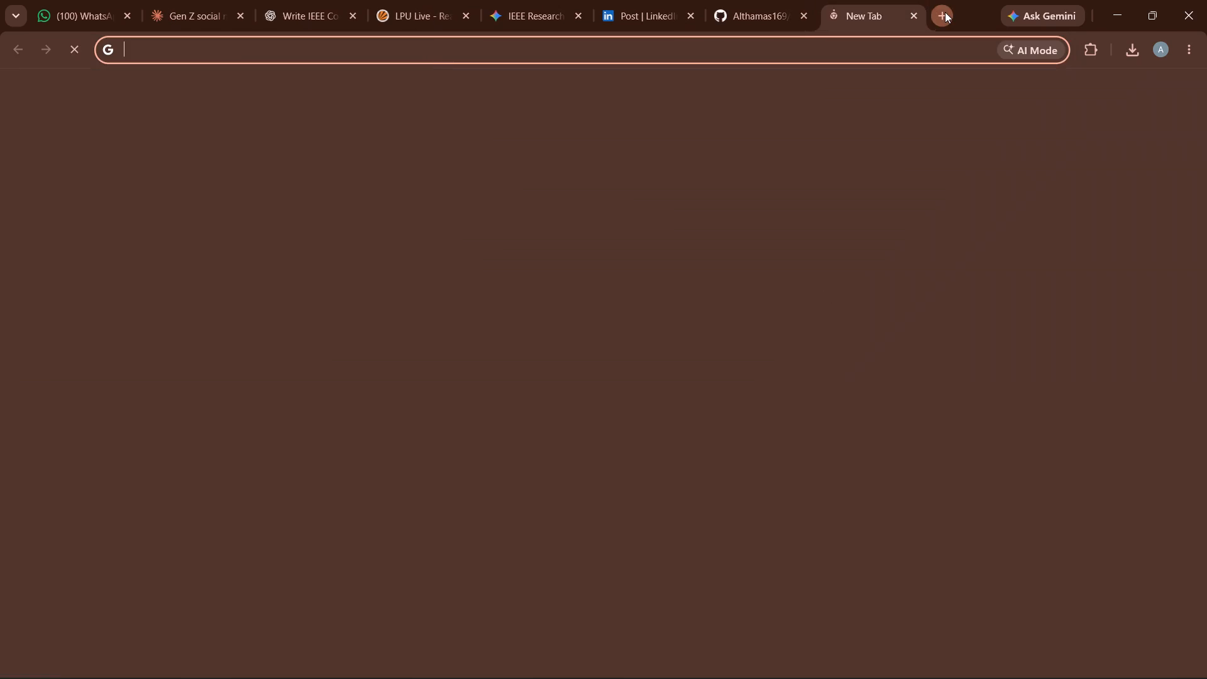
pyautogui.hotkey('ctrl', 'v')
pyautogui.press('Return')
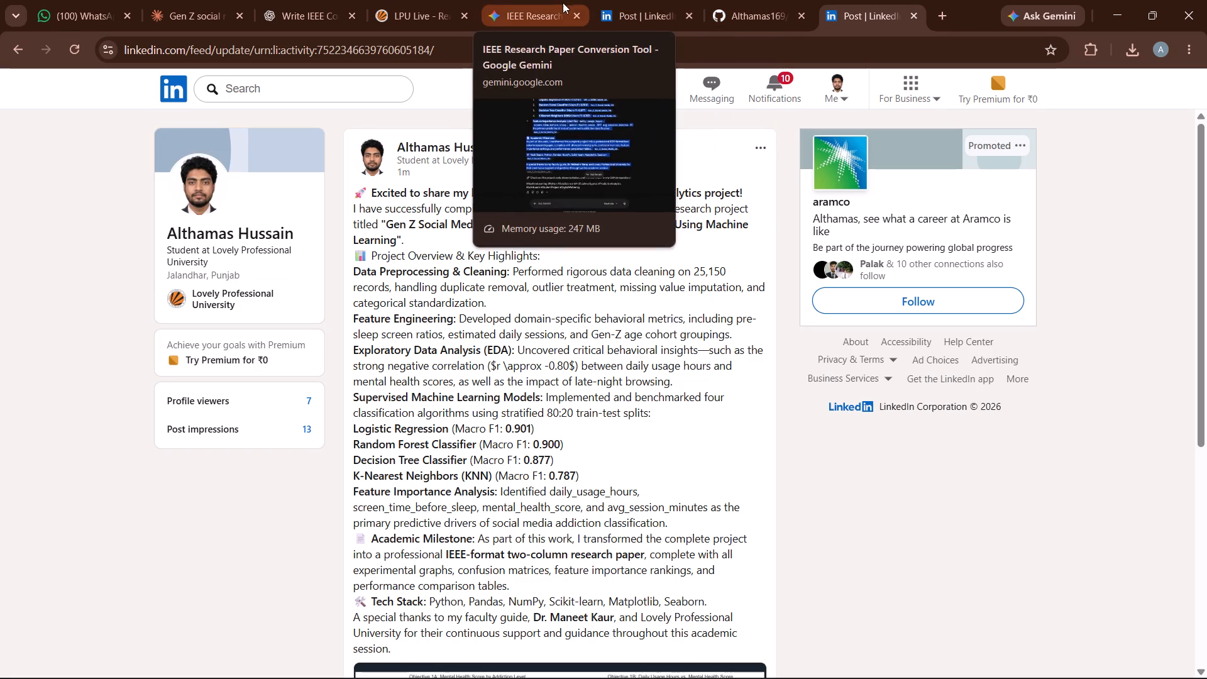
pyautogui.click(754, 0)
pyautogui.click(901, 16)
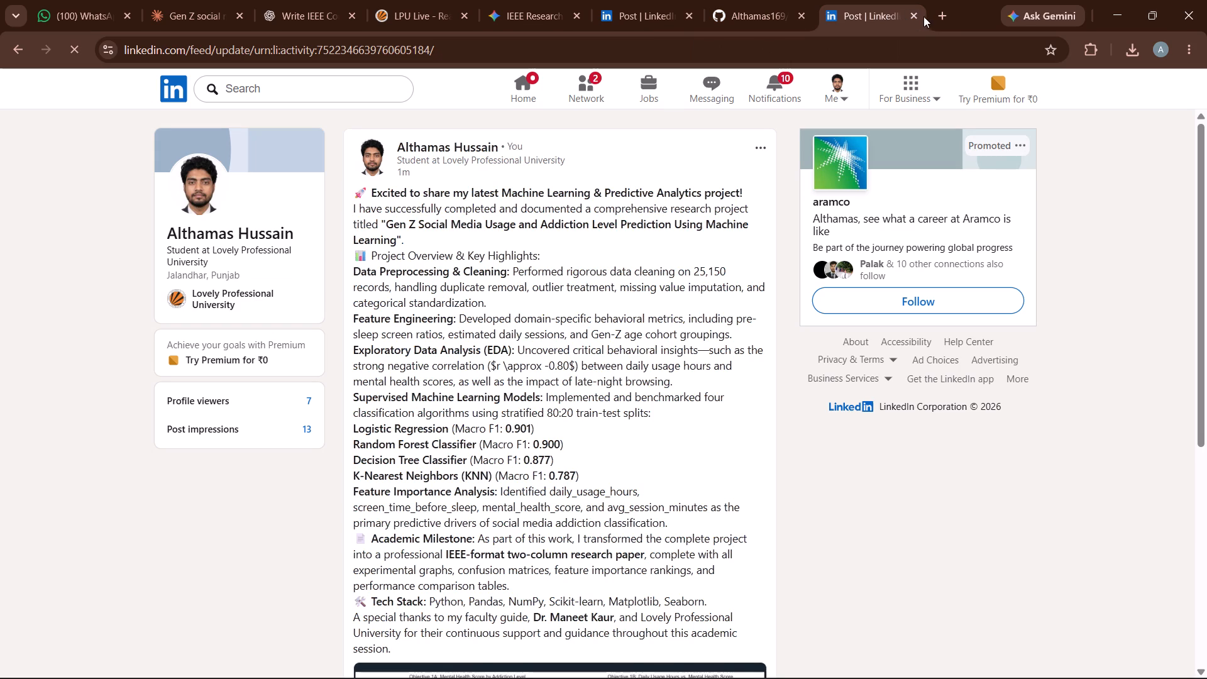
pyautogui.click(914, 16)
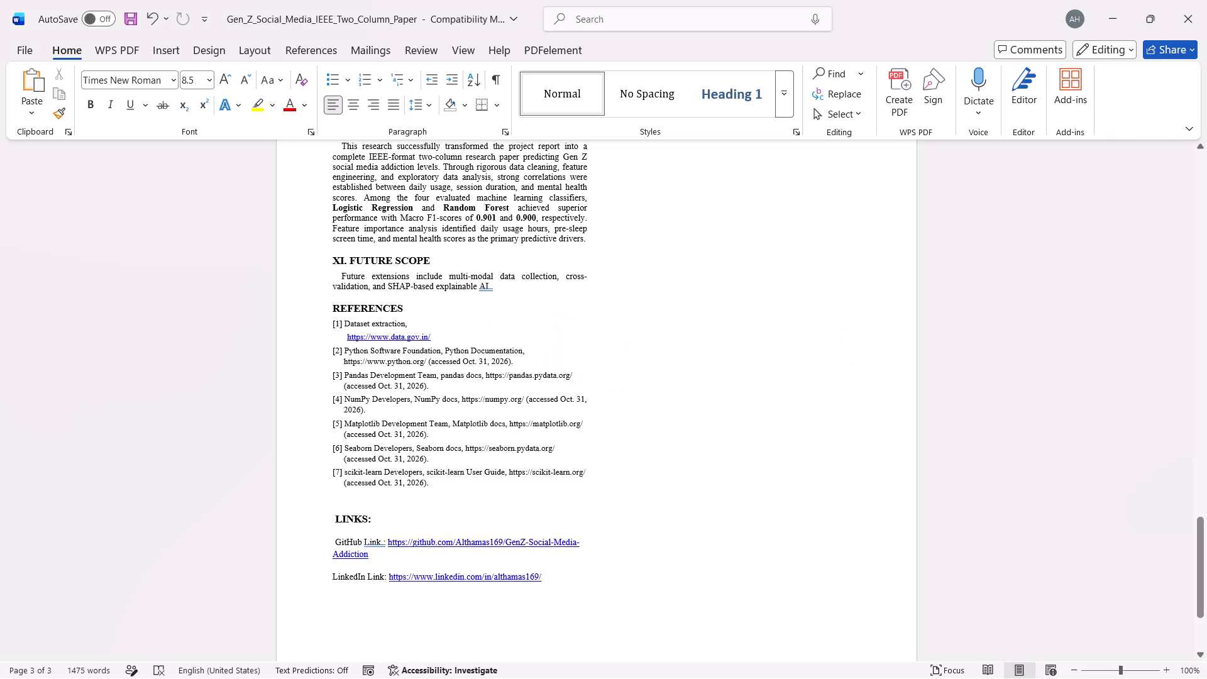
# In the Word paper, replace the profile address after "LinkedIn Link:" under LINKS with the copied post address as a hyperlink.
pyautogui.moveTo(547, 577); pyautogui.dragTo(394, 578)
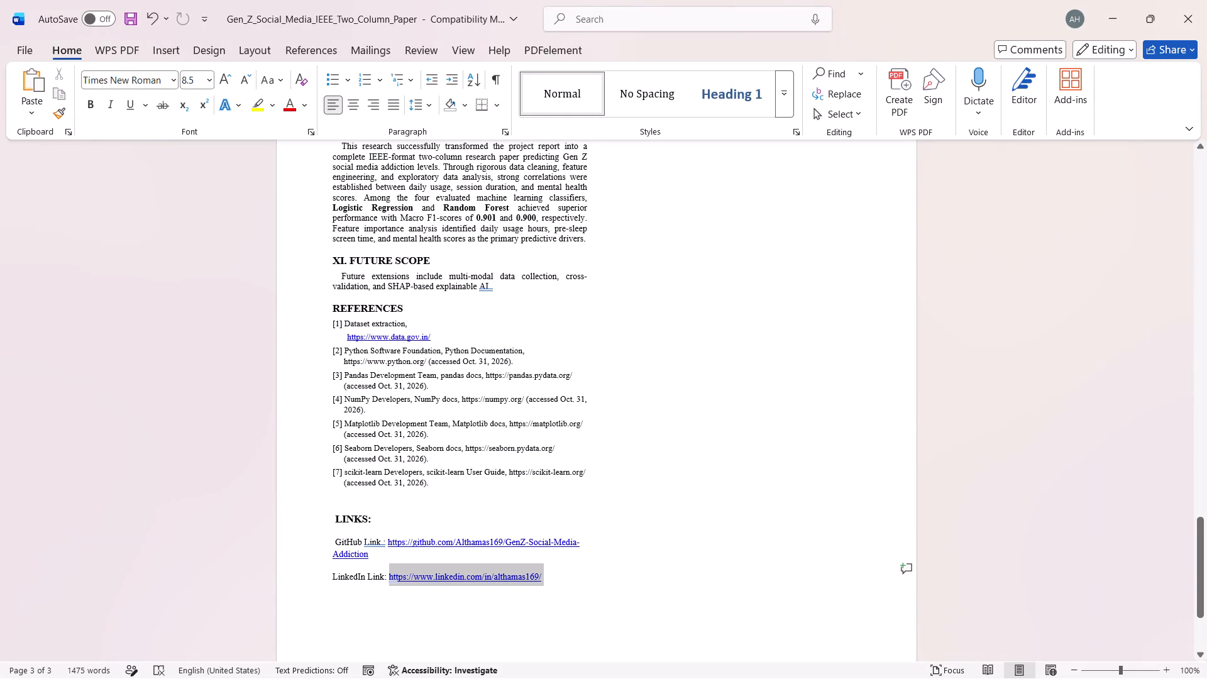
pyautogui.moveTo(394, 578); pyautogui.dragTo(393, 578)
pyautogui.hotkey('ctrl', 'v')
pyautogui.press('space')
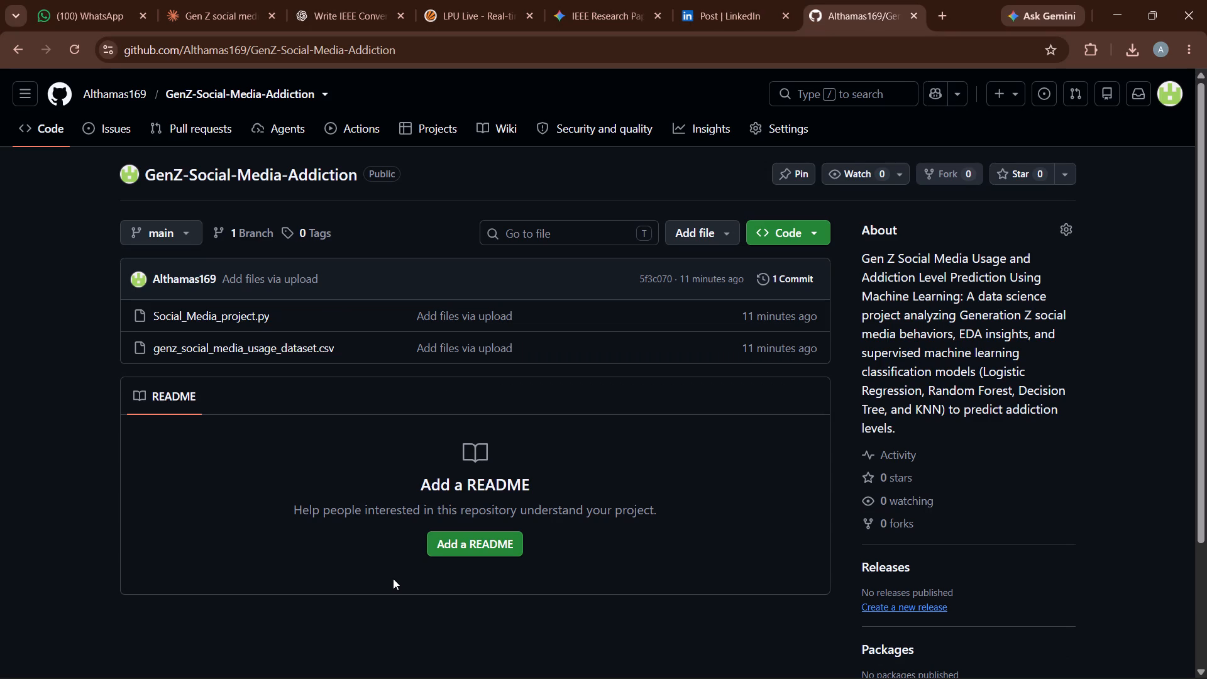
# Back in the browser, return to the LinkedIn project post and look through its text and chart images.
pyautogui.click(624, 0)
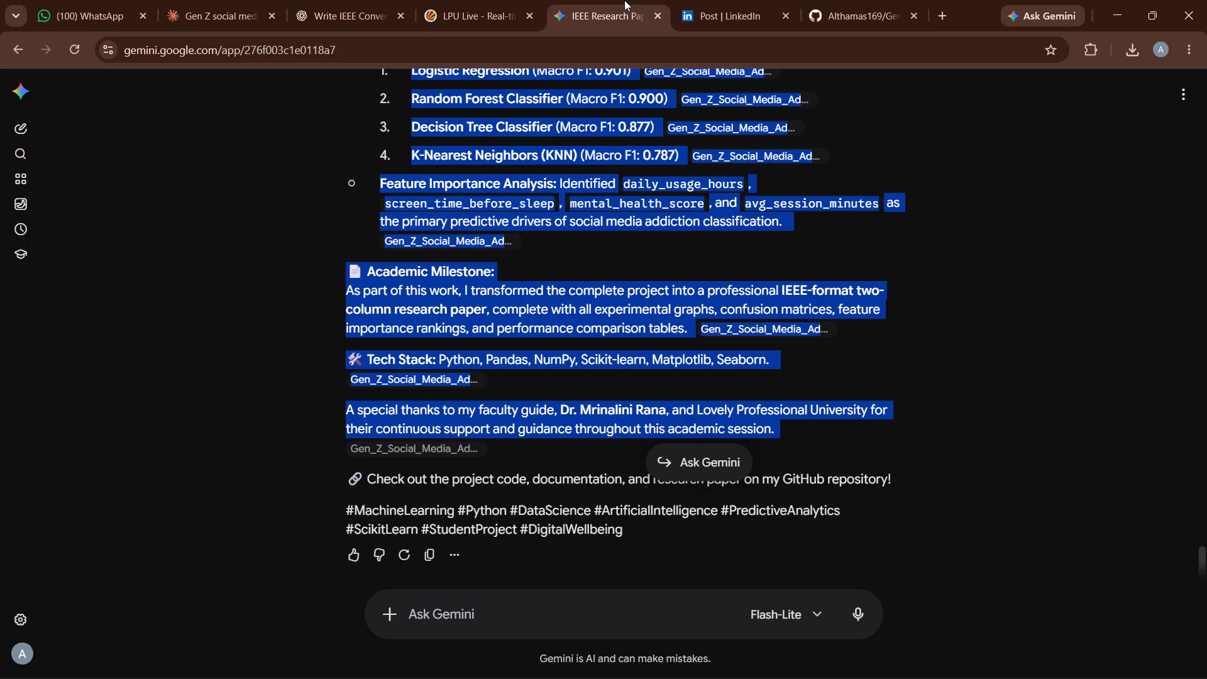
pyautogui.click(710, 0)
pyautogui.scroll(-1, 429, 372)
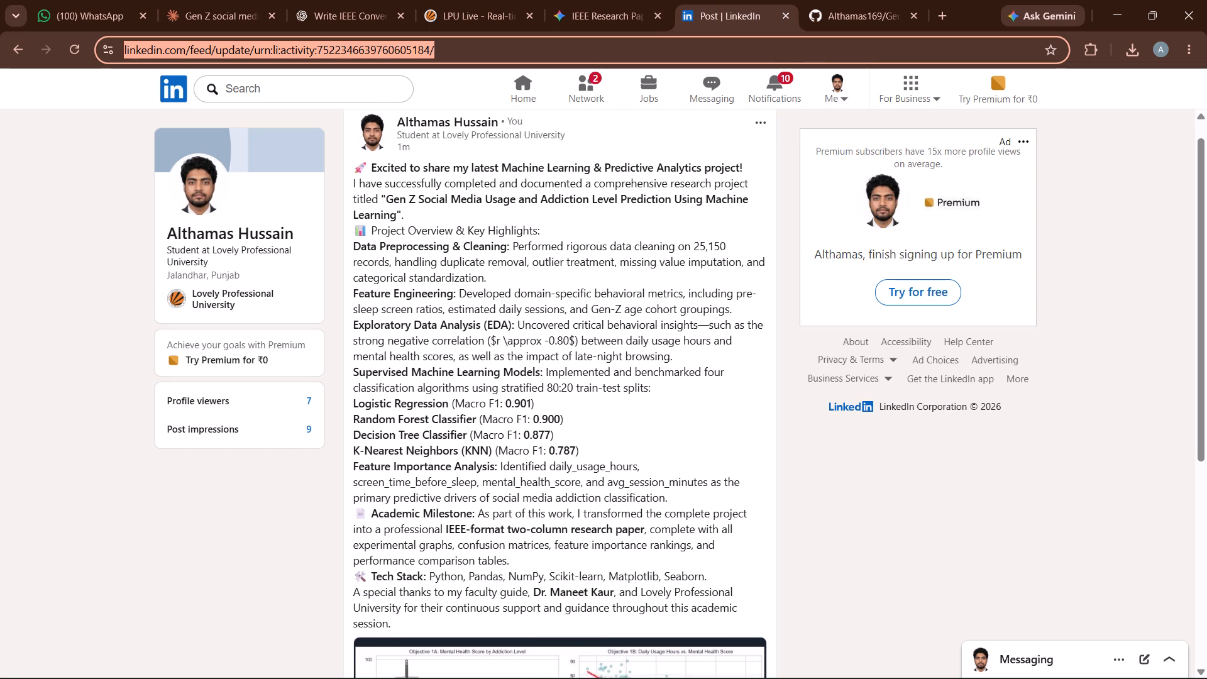
pyautogui.scroll(-1, 429, 372)
pyautogui.click(129, 393)
pyautogui.scroll(-1, 441, 332)
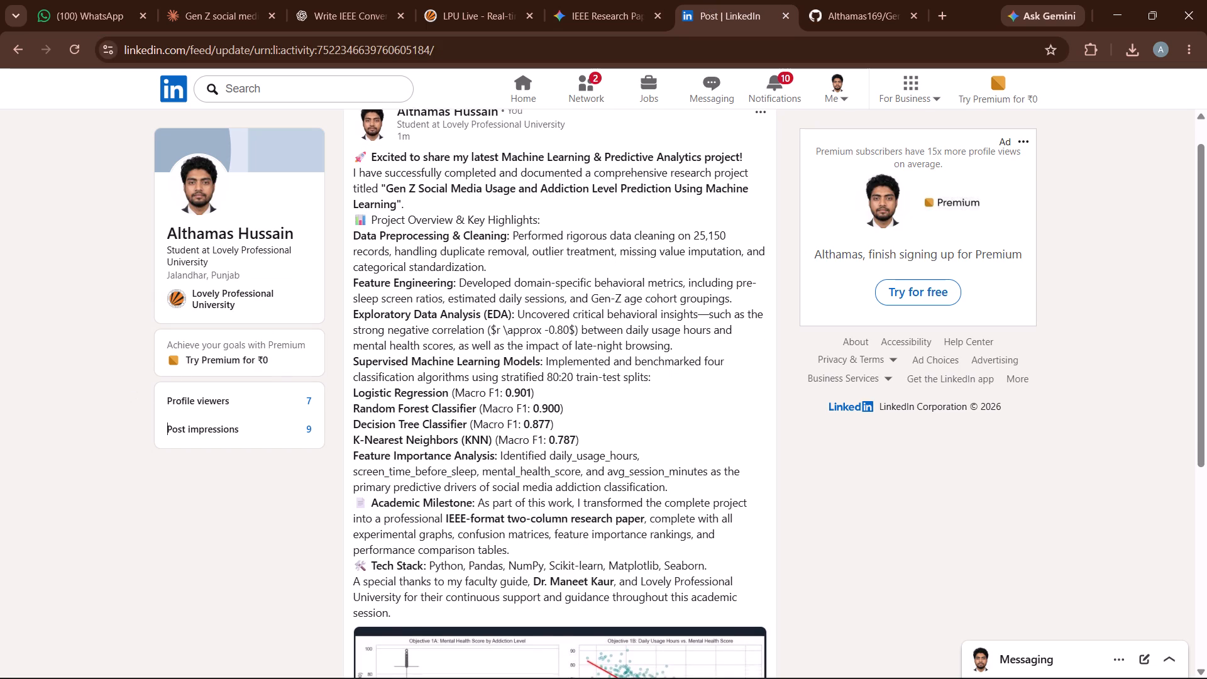
pyautogui.scroll(-1, 441, 332)
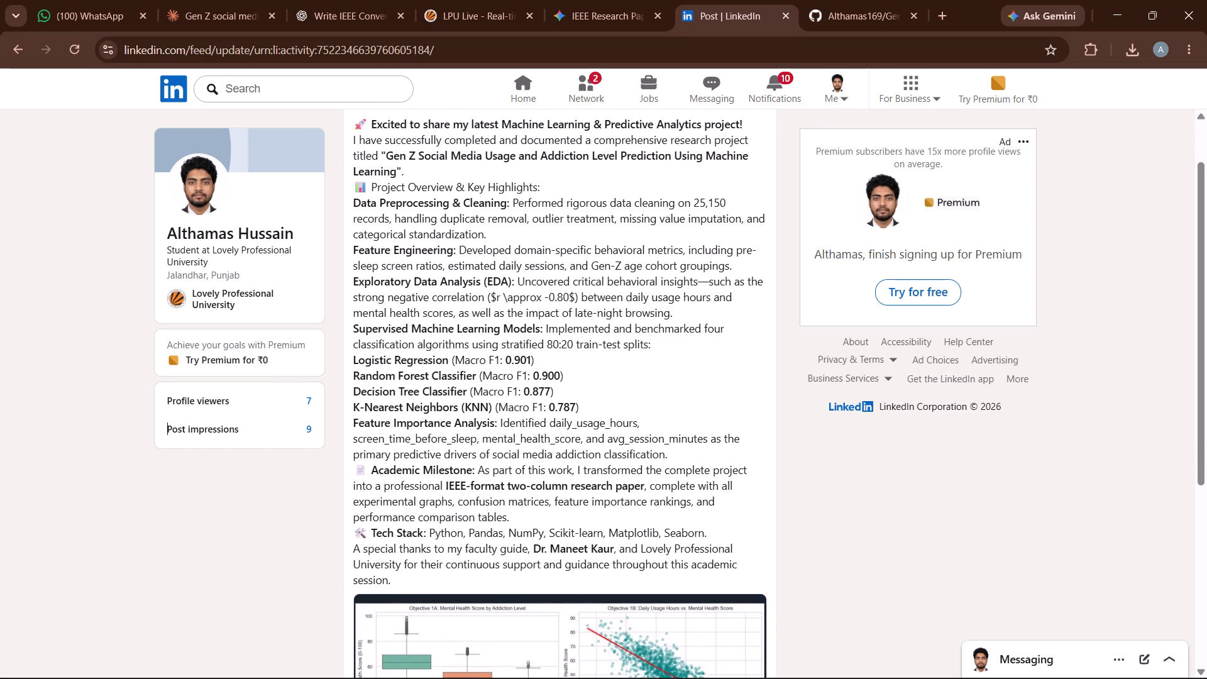
pyautogui.scroll(-1, 441, 332)
pyautogui.click(305, 572)
pyautogui.hscroll(1, 700, 432)
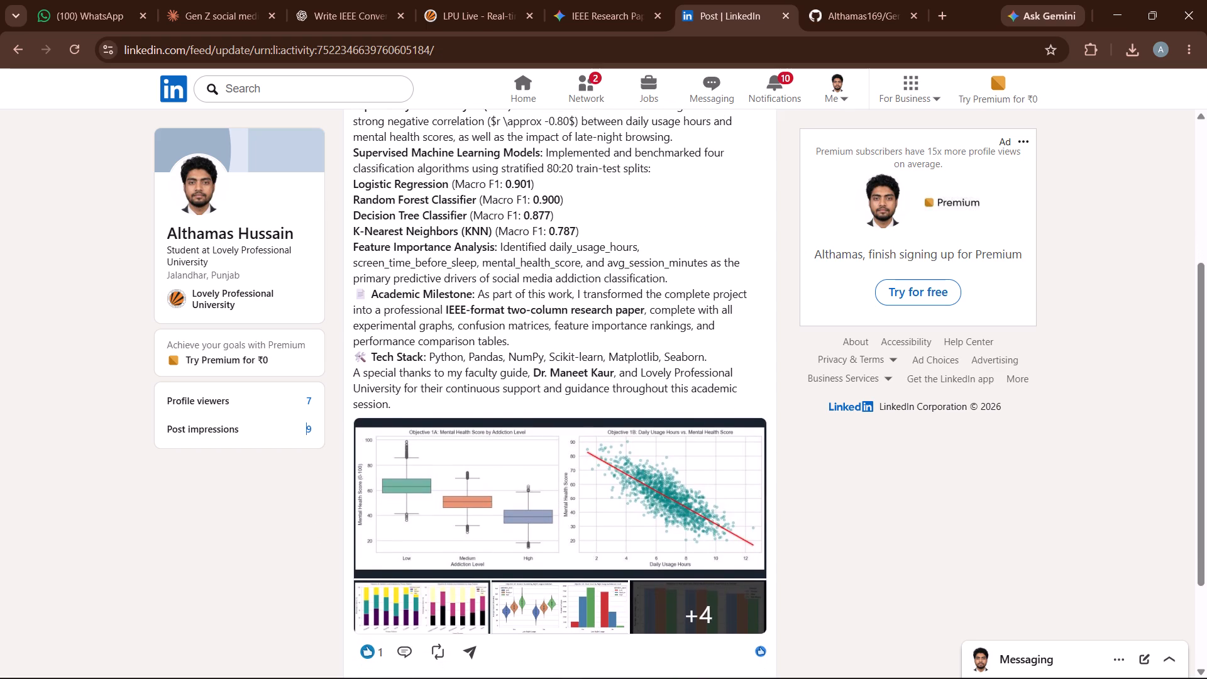
pyautogui.hscroll(3, 700, 432)
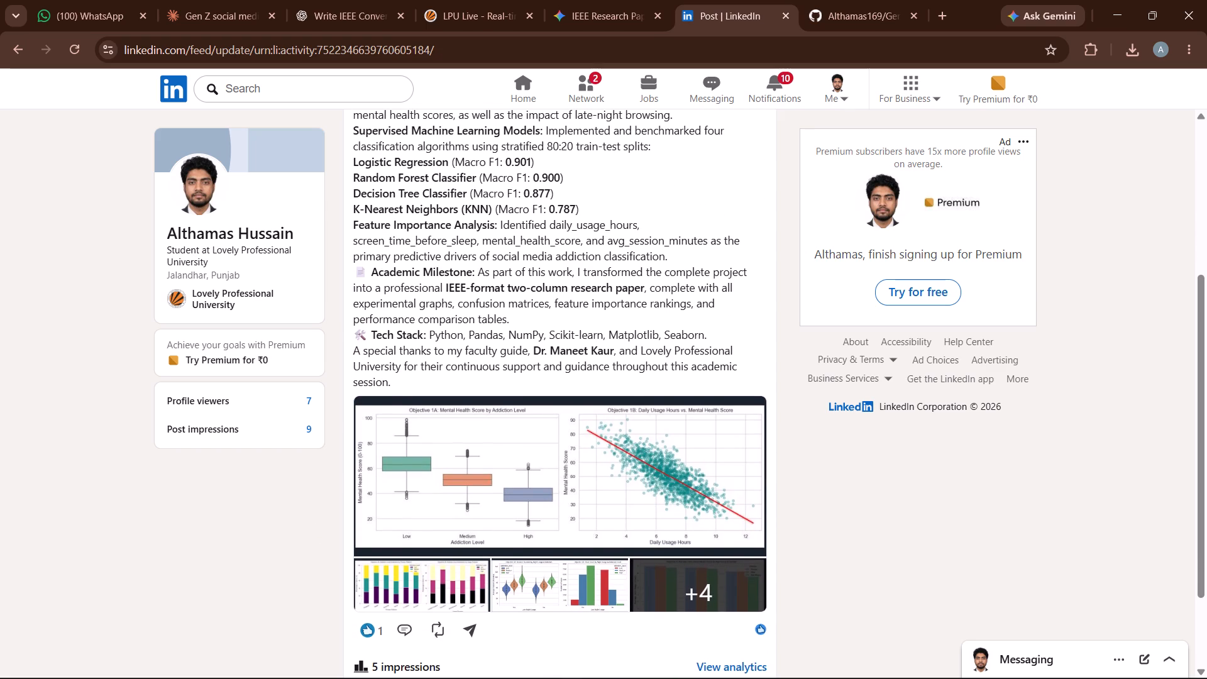
pyautogui.hscroll(1, 700, 432)
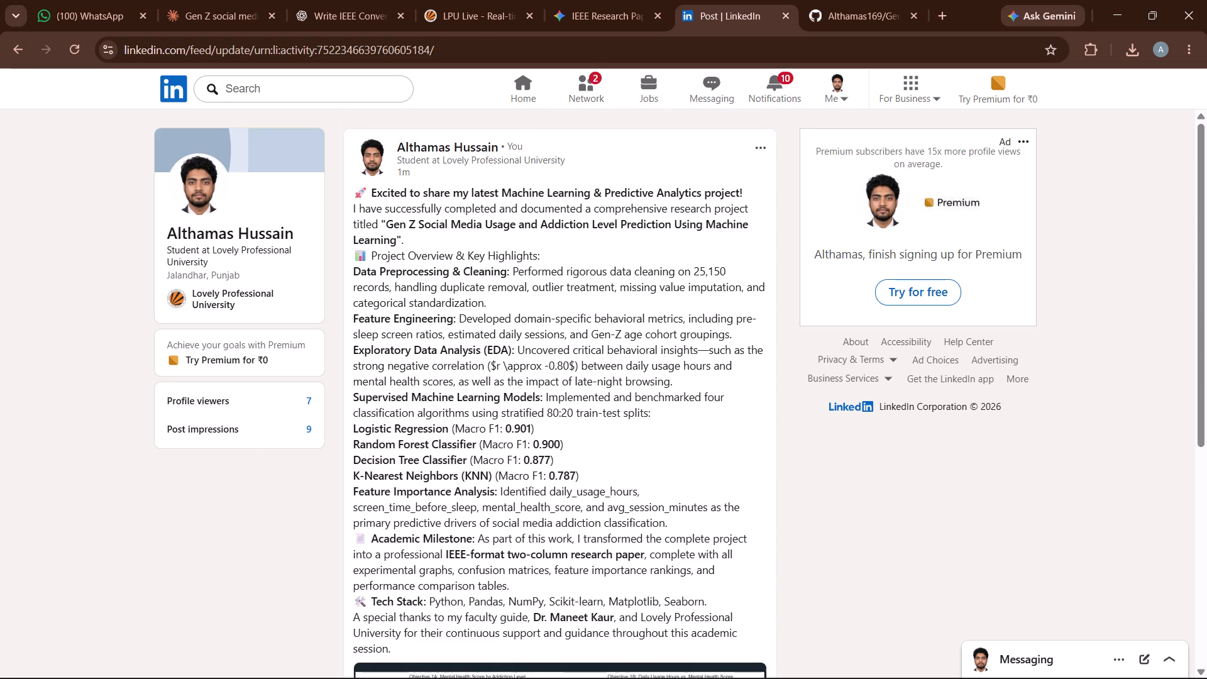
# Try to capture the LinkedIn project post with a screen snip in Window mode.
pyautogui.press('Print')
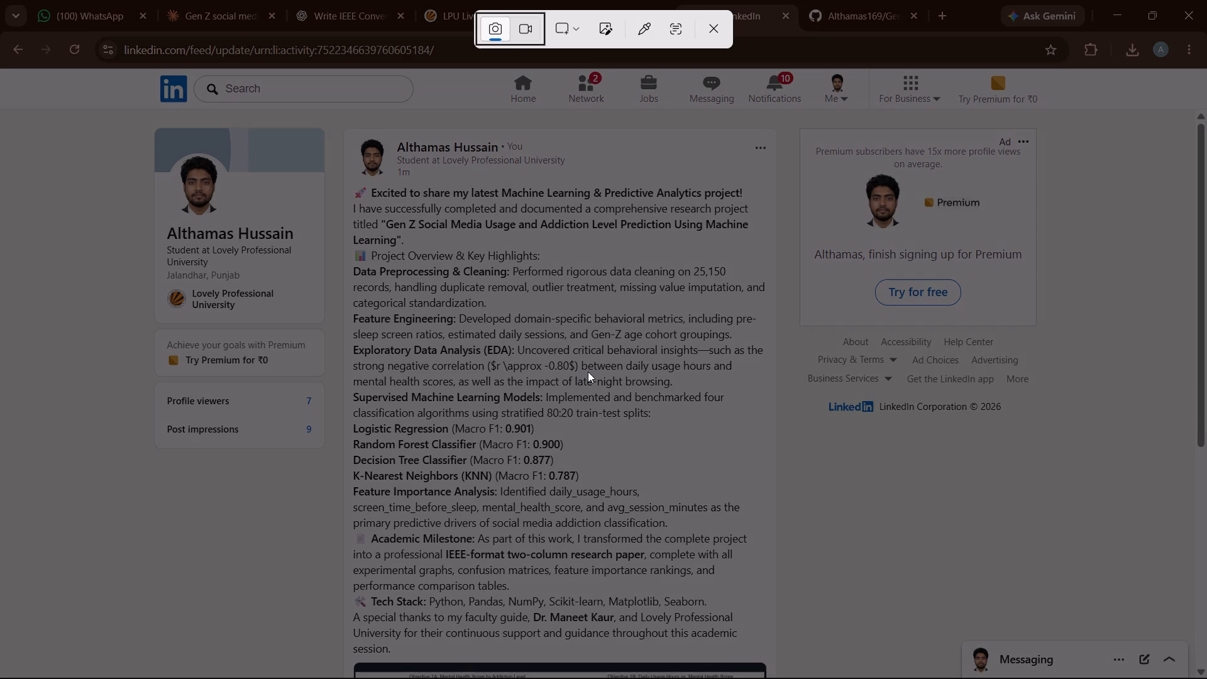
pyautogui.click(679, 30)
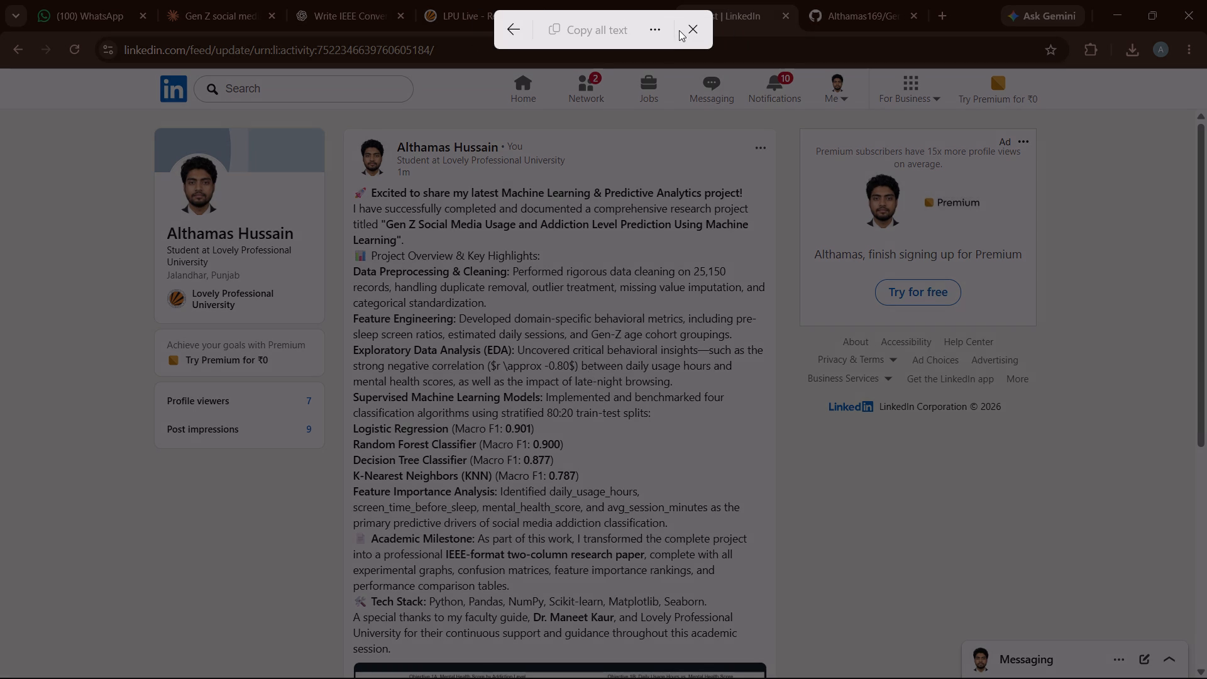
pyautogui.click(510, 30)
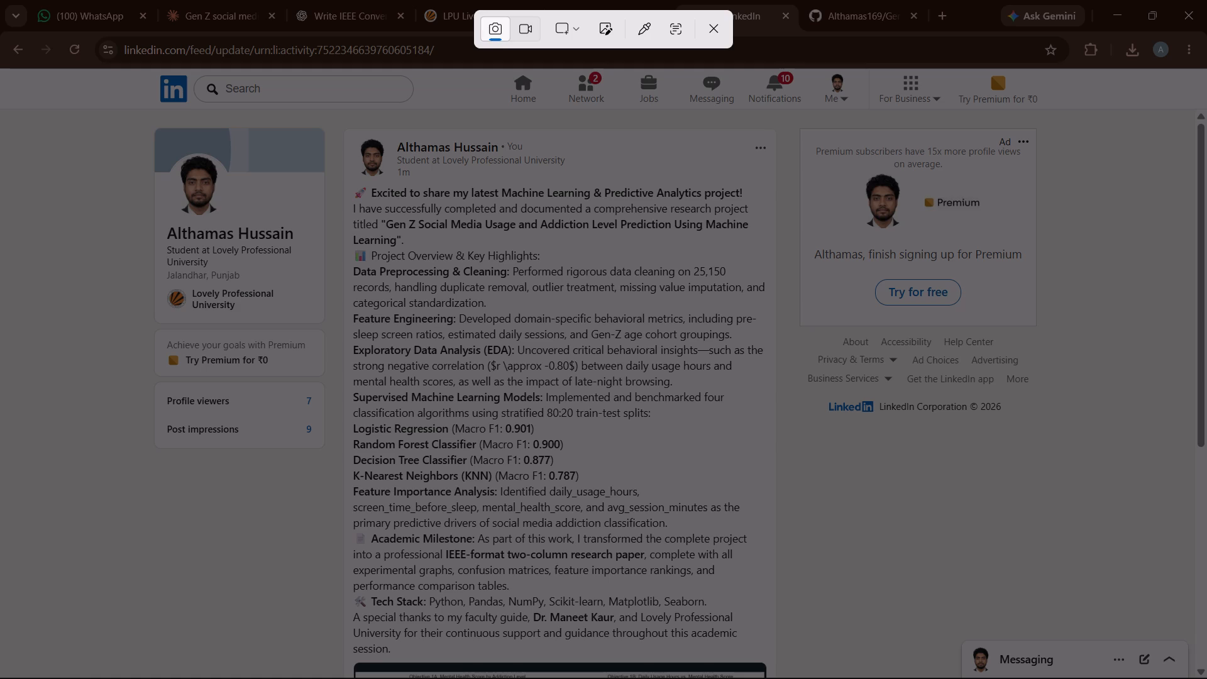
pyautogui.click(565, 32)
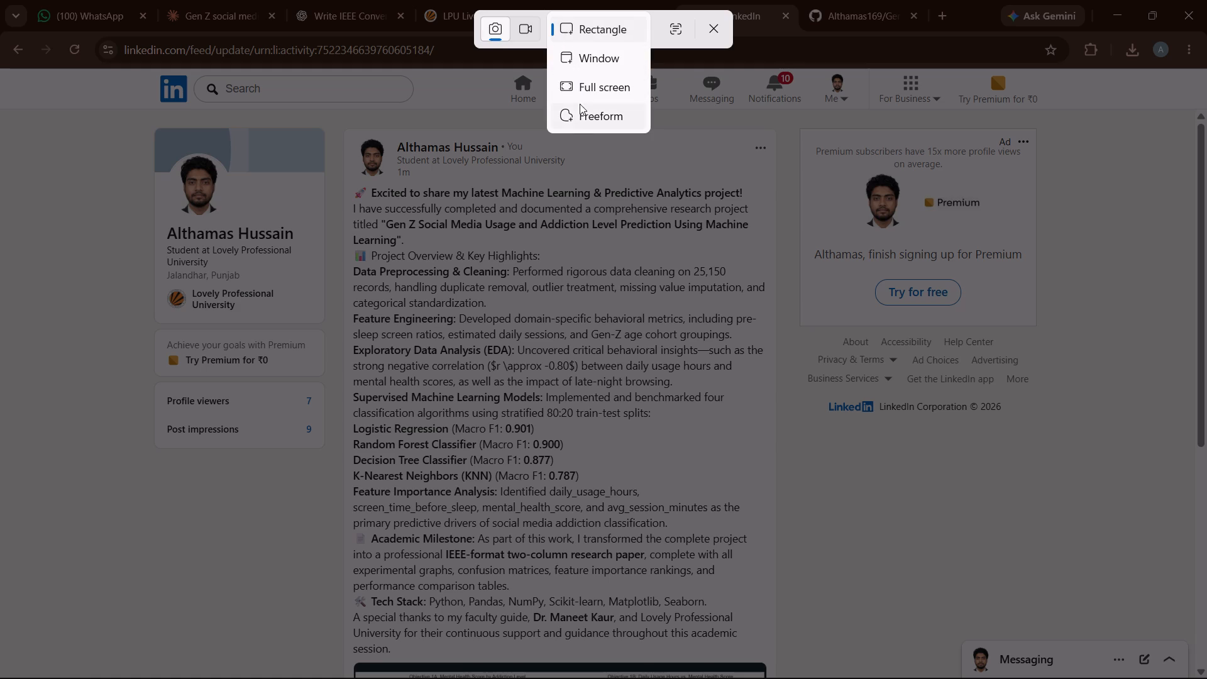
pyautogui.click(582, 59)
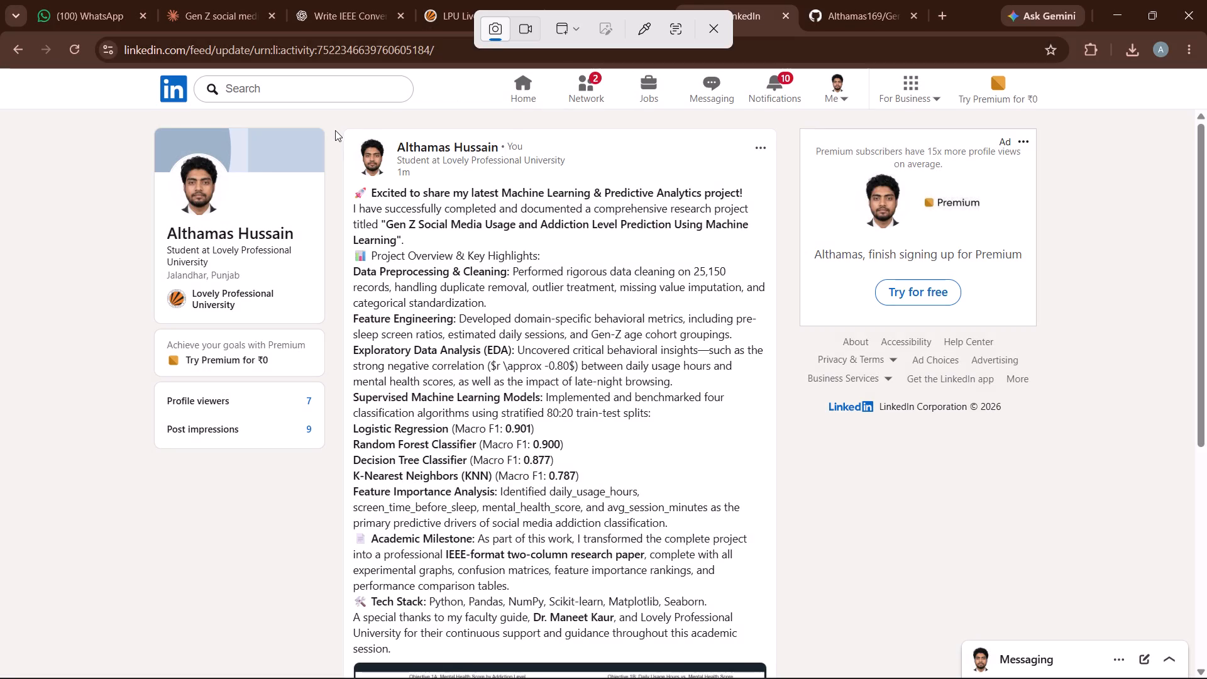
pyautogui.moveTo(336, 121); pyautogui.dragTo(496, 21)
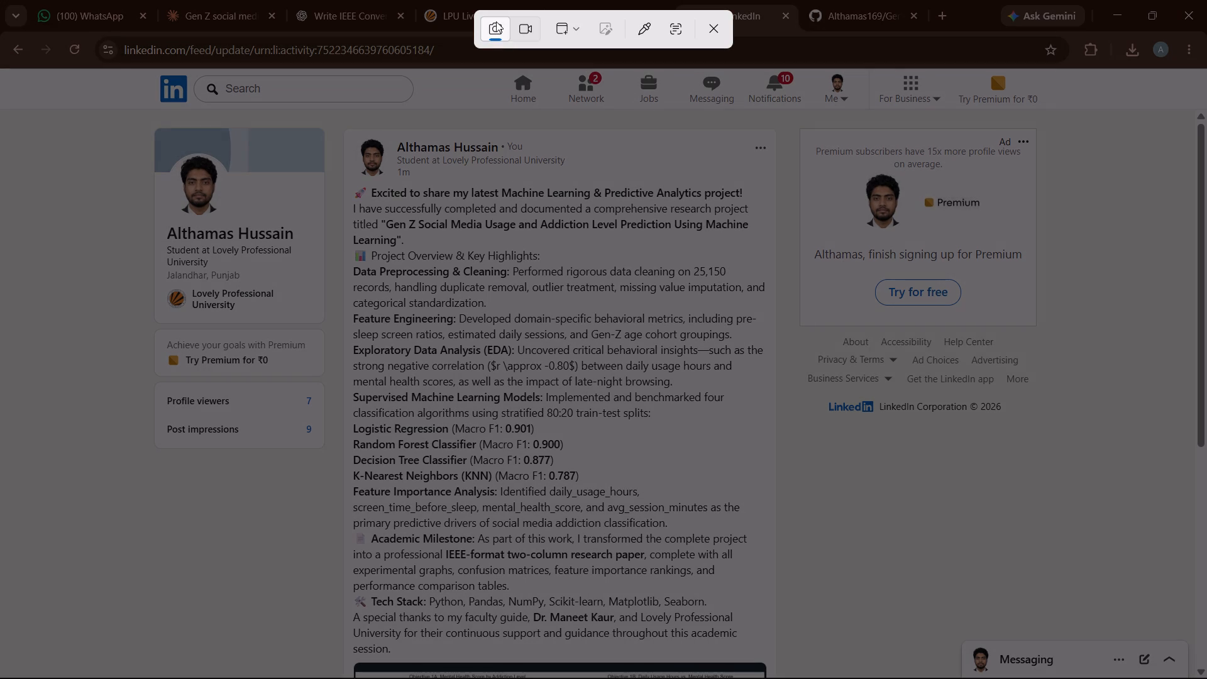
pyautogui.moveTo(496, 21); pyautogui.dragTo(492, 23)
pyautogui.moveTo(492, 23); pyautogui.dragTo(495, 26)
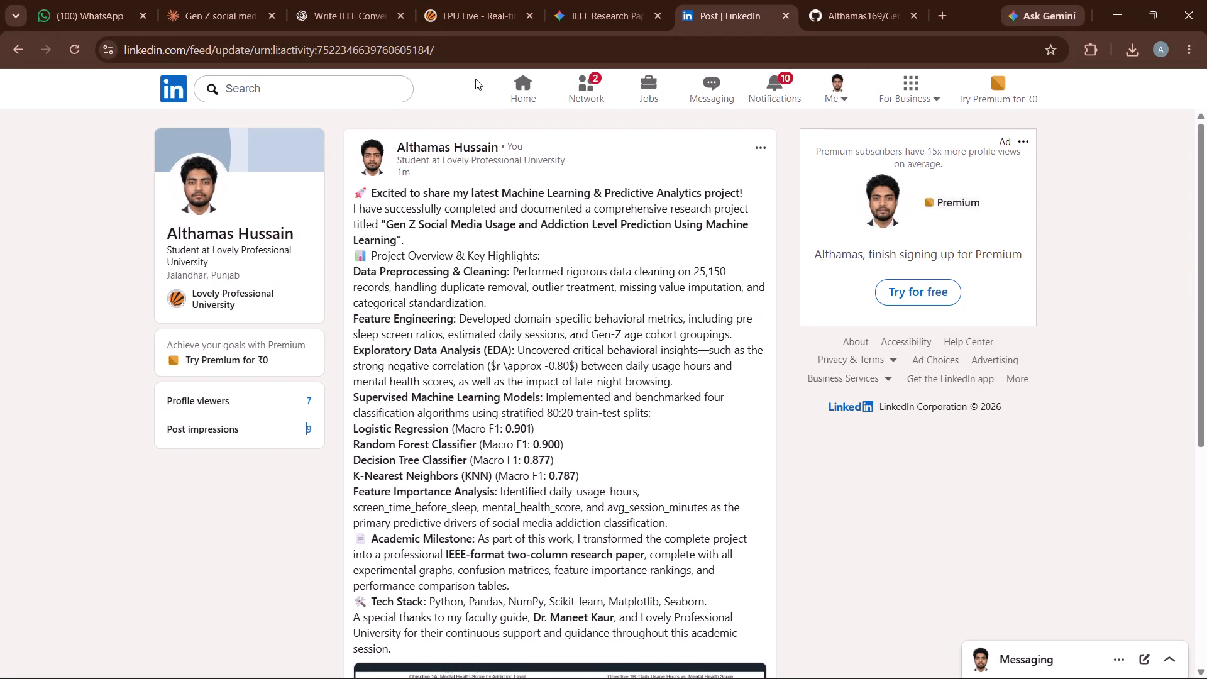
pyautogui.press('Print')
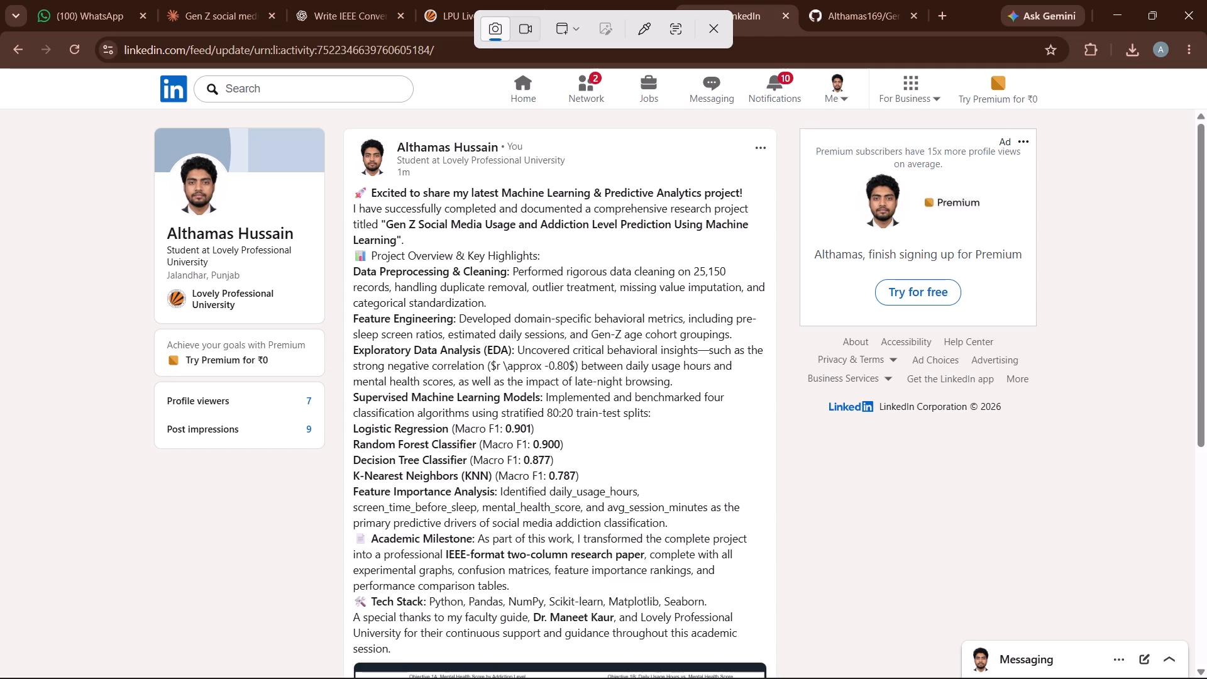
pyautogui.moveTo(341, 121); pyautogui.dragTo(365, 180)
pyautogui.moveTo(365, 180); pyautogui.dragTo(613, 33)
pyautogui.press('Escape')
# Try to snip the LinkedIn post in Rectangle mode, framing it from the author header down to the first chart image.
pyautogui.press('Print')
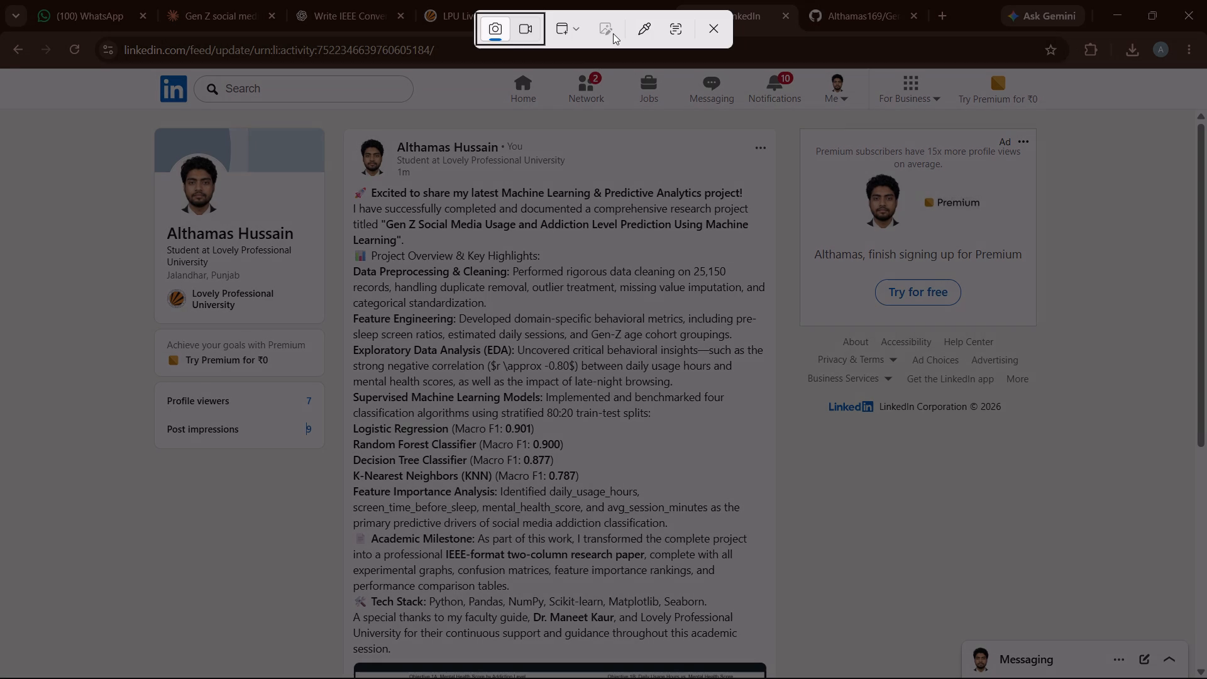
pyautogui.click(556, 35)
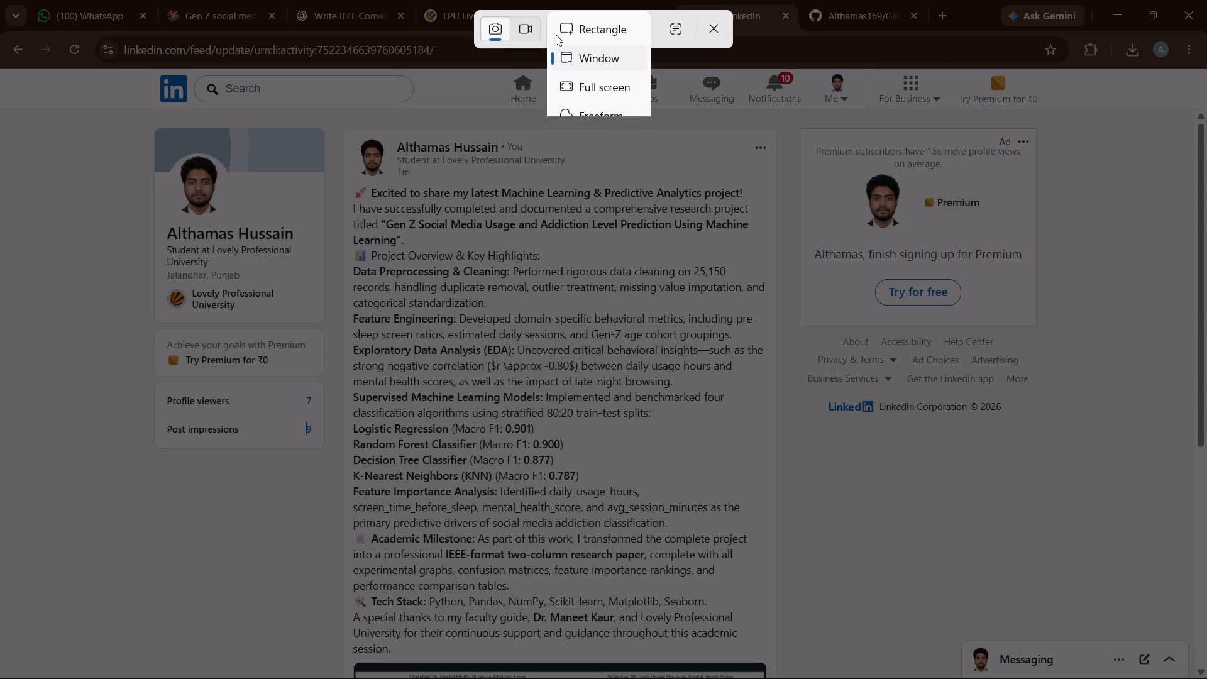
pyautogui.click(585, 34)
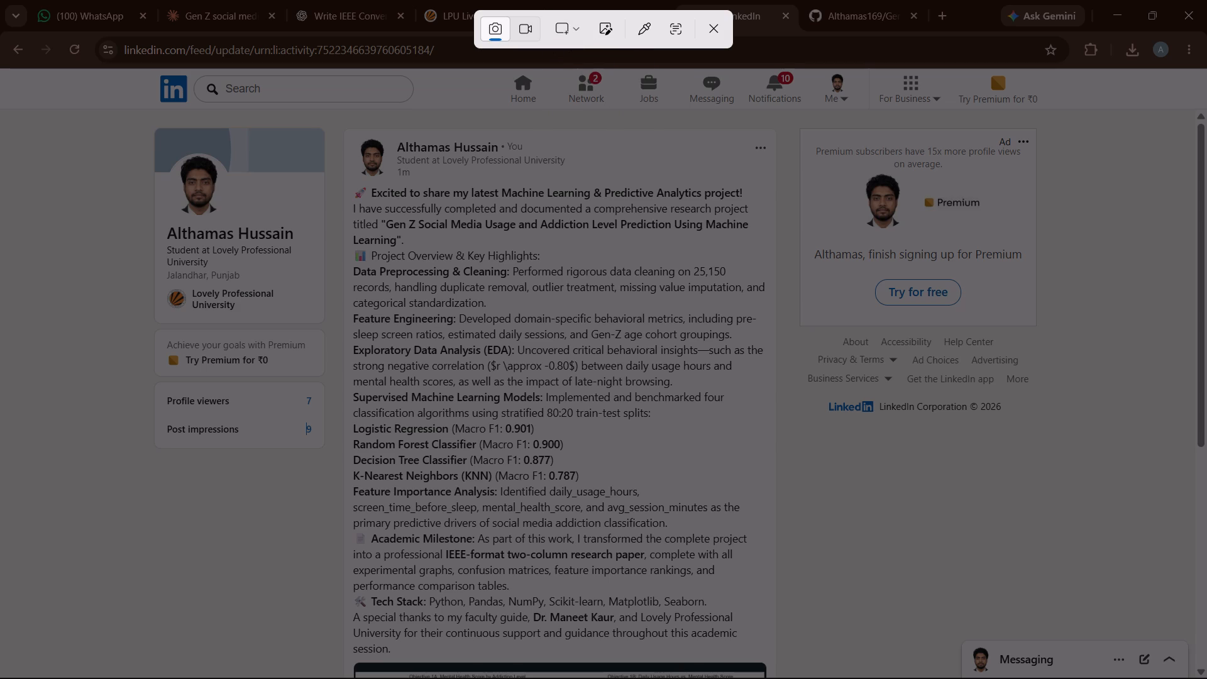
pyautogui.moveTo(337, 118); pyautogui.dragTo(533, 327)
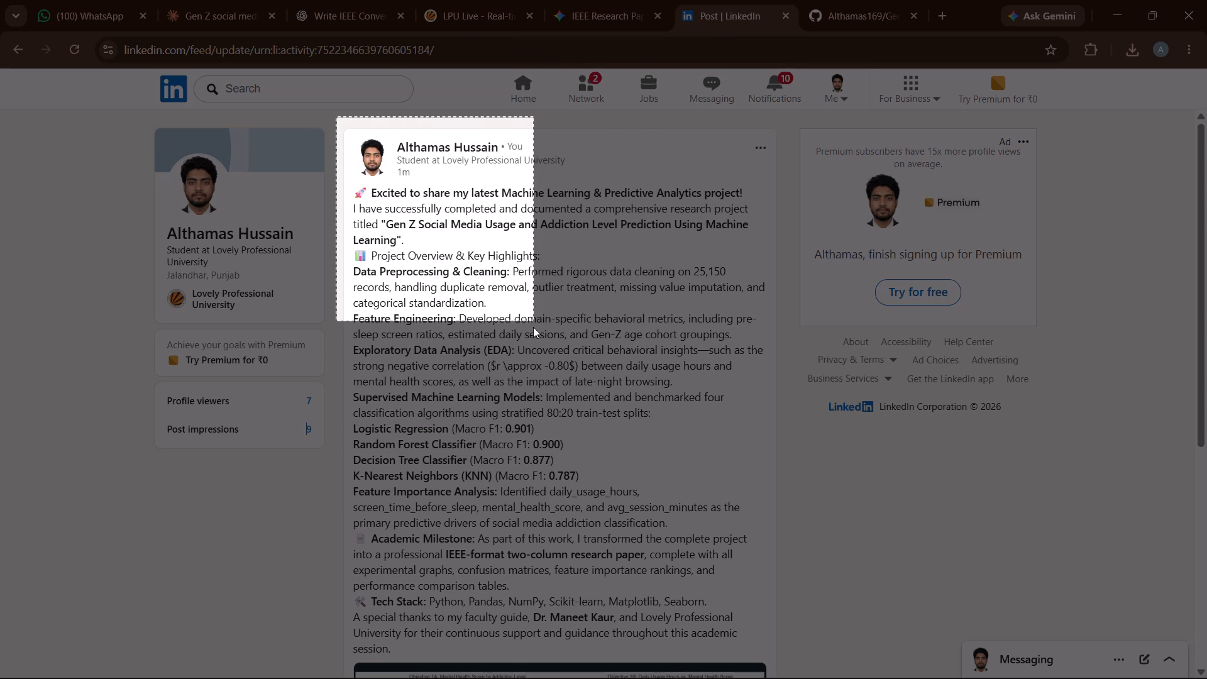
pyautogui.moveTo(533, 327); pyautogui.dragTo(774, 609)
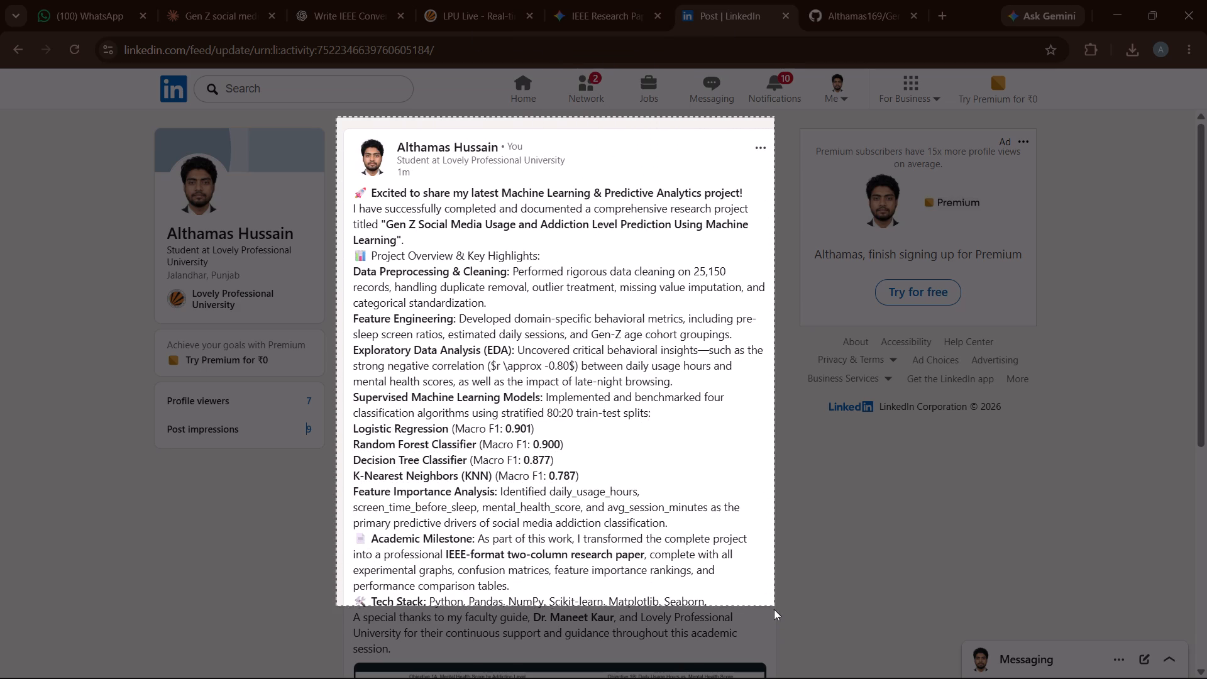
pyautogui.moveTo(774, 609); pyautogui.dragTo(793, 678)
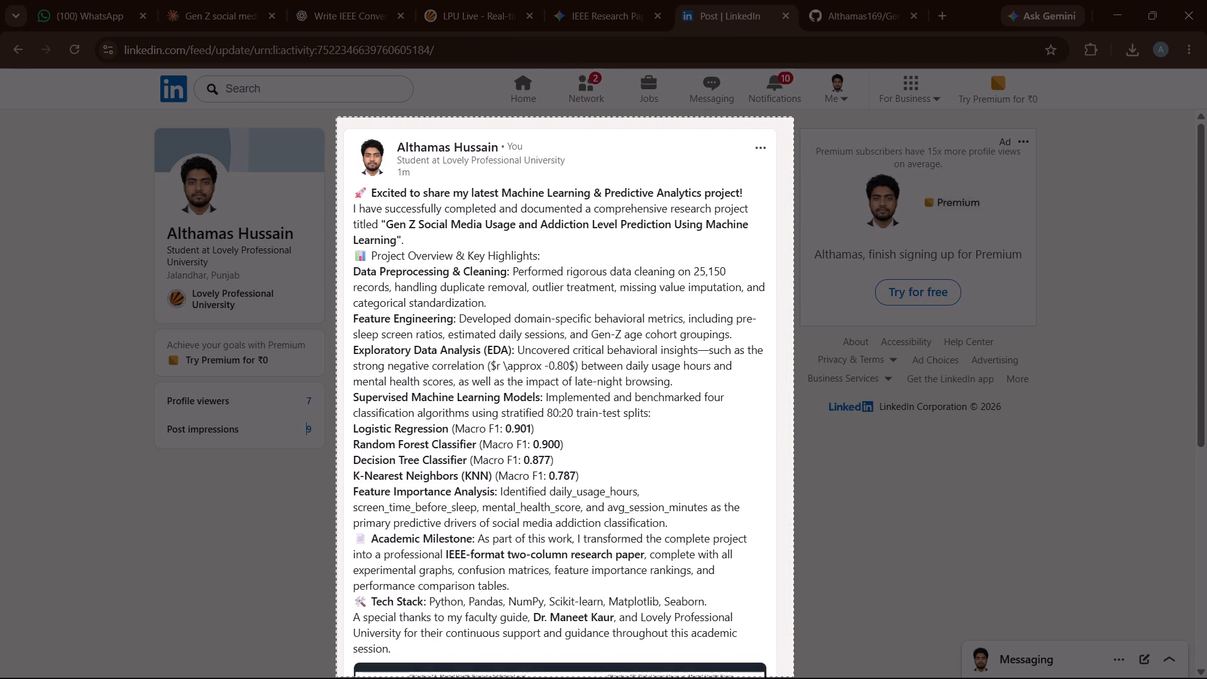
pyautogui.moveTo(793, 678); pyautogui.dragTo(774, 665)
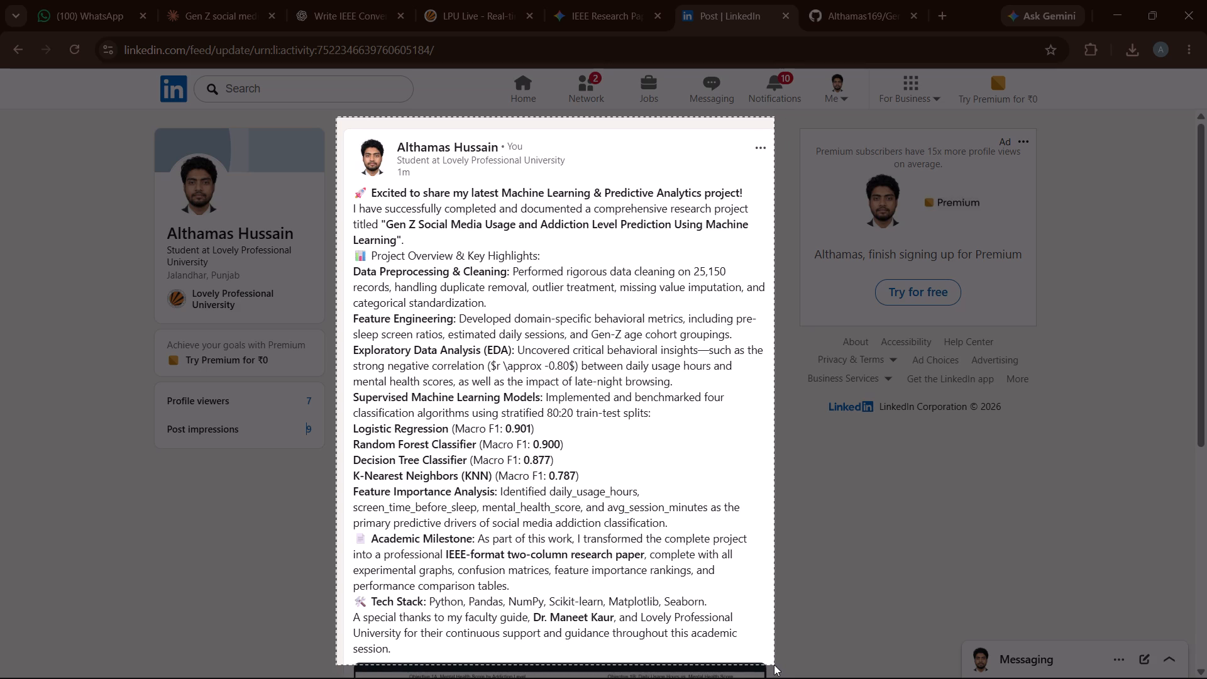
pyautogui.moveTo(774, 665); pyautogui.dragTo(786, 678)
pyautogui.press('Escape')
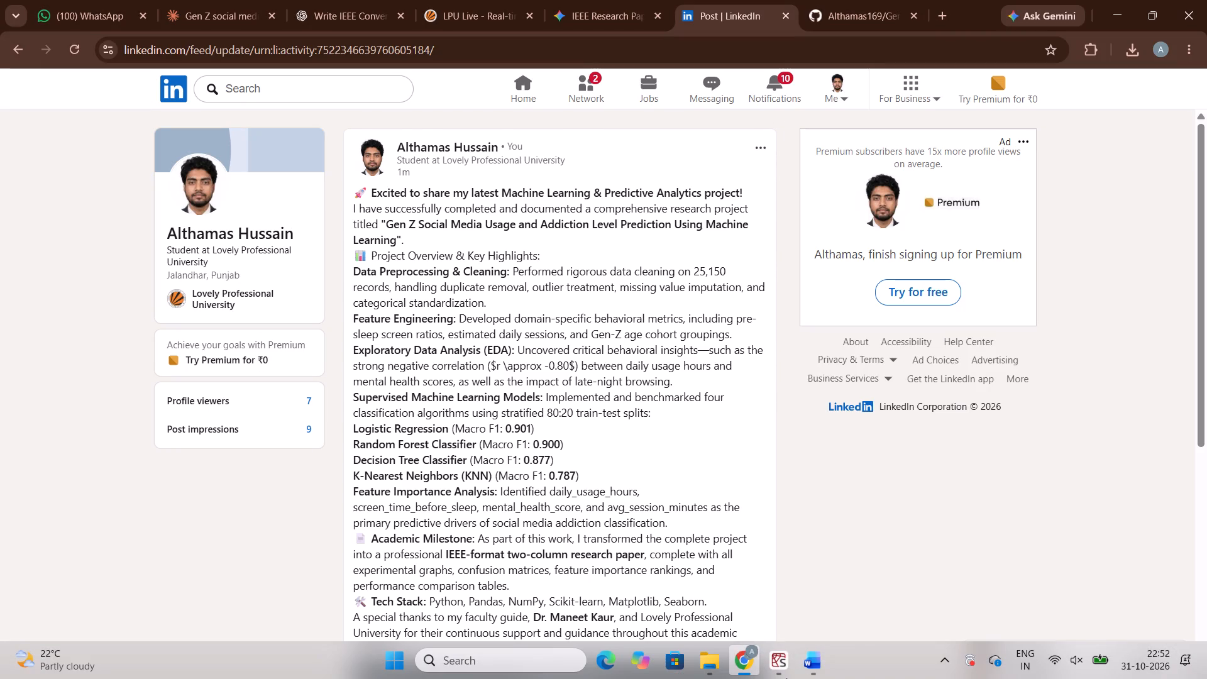
# Reload the LinkedIn post page and look through the post's text, chart images and engagement area.
pyautogui.scroll(-2, 786, 678)
pyautogui.scroll(-3, 726, 521)
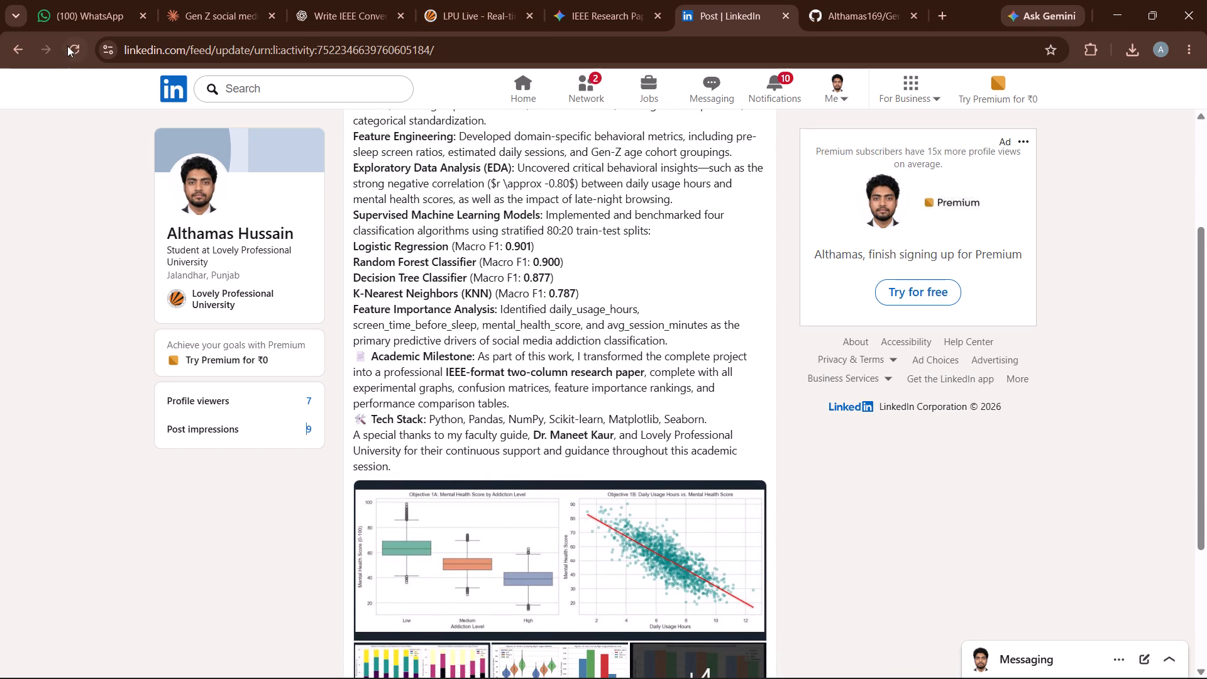
pyautogui.click(68, 45)
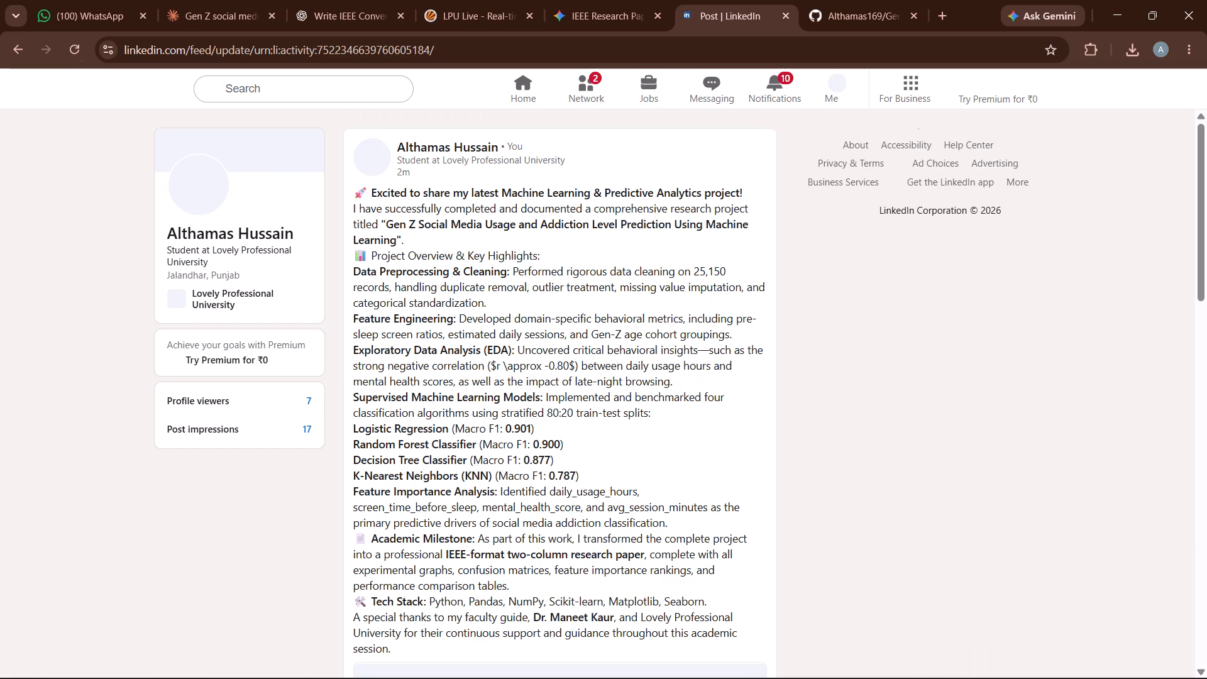
pyautogui.scroll(-2, 614, 295)
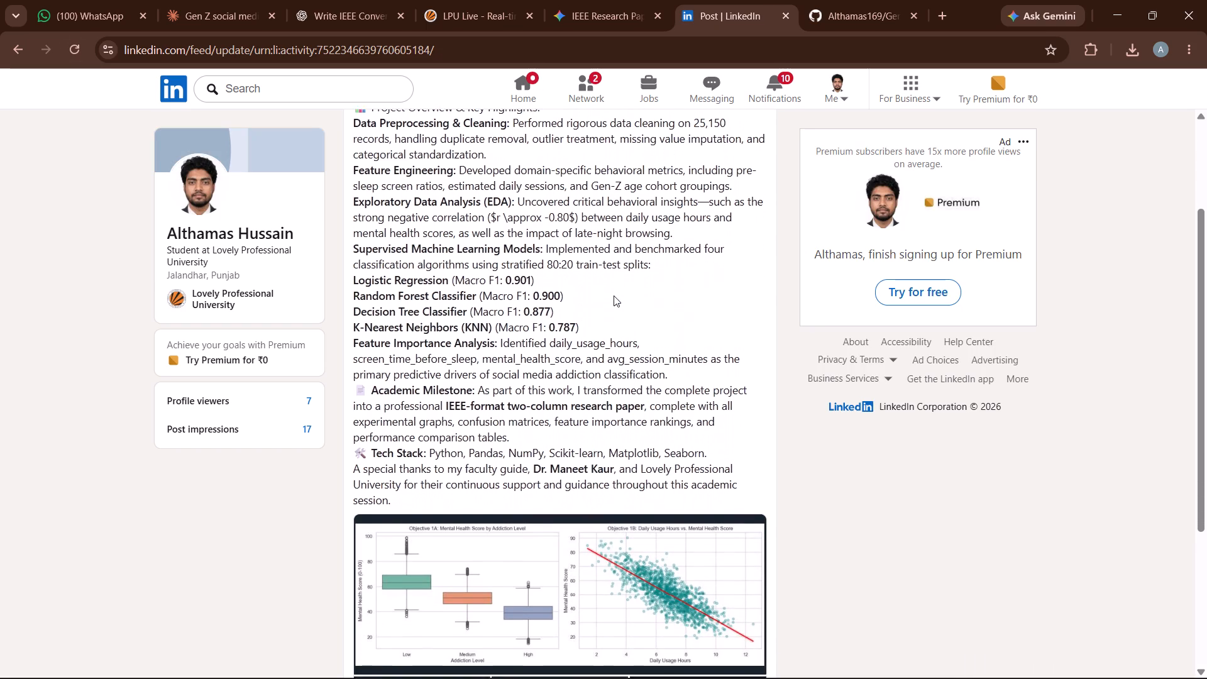
pyautogui.scroll(-2, 614, 295)
pyautogui.hscroll(1, 614, 295)
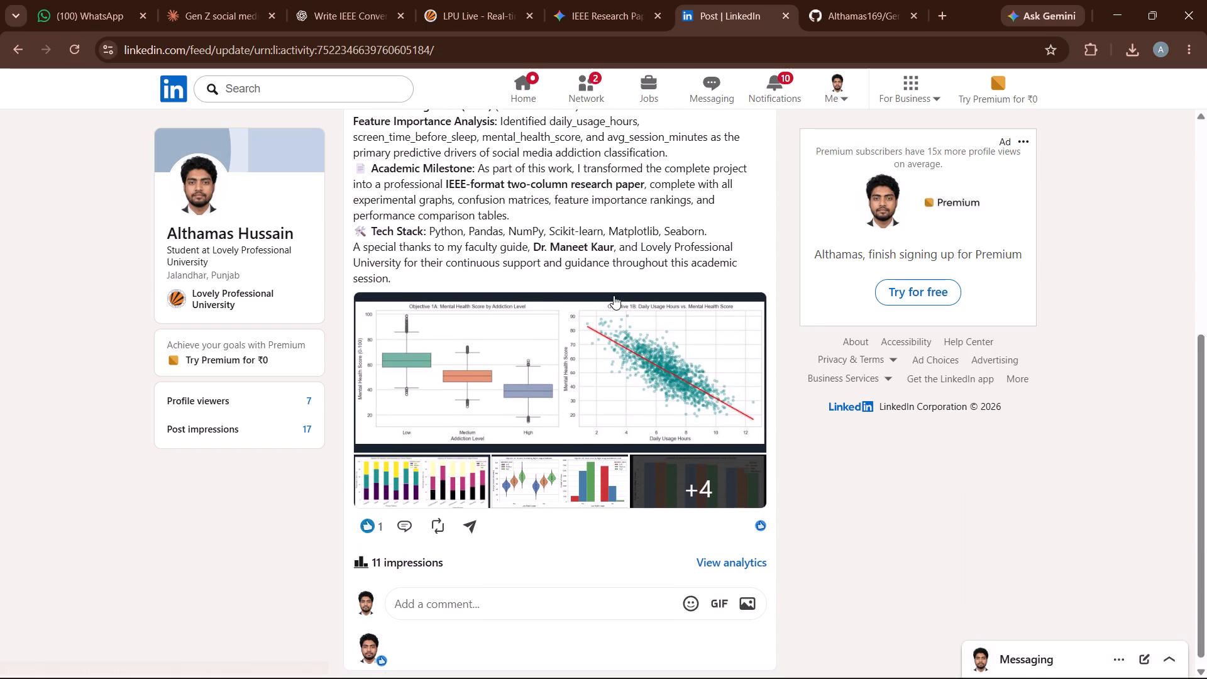
pyautogui.hscroll(1, 614, 295)
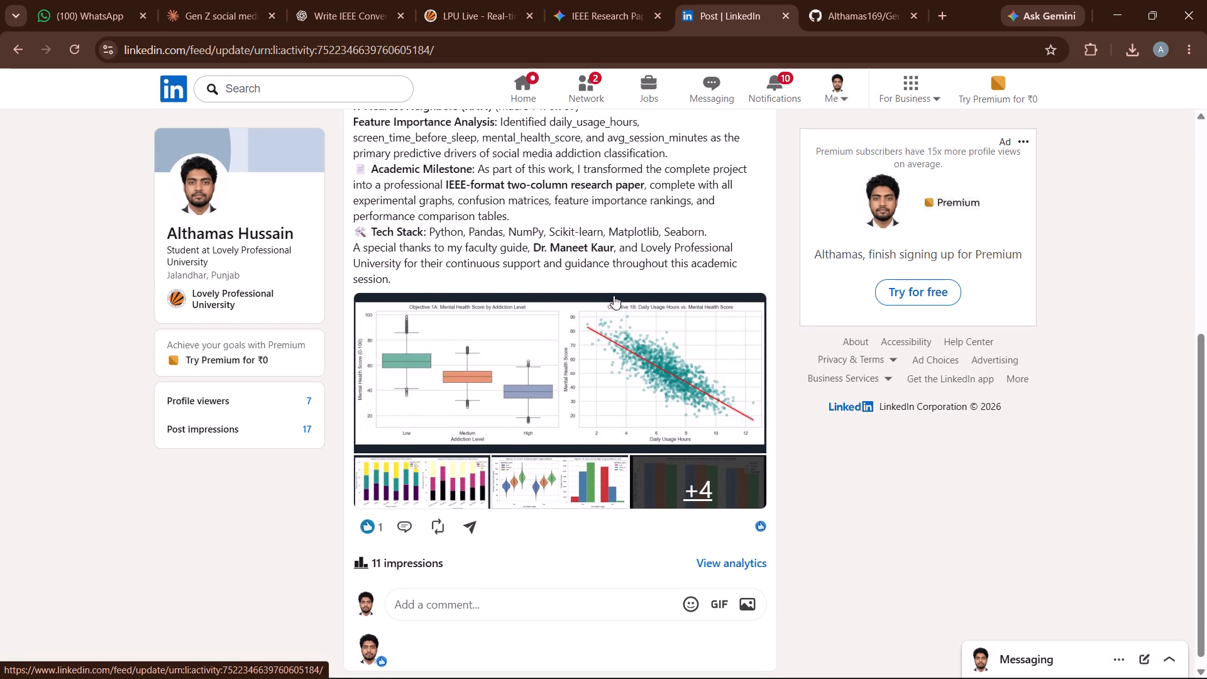
pyautogui.hscroll(1, 614, 295)
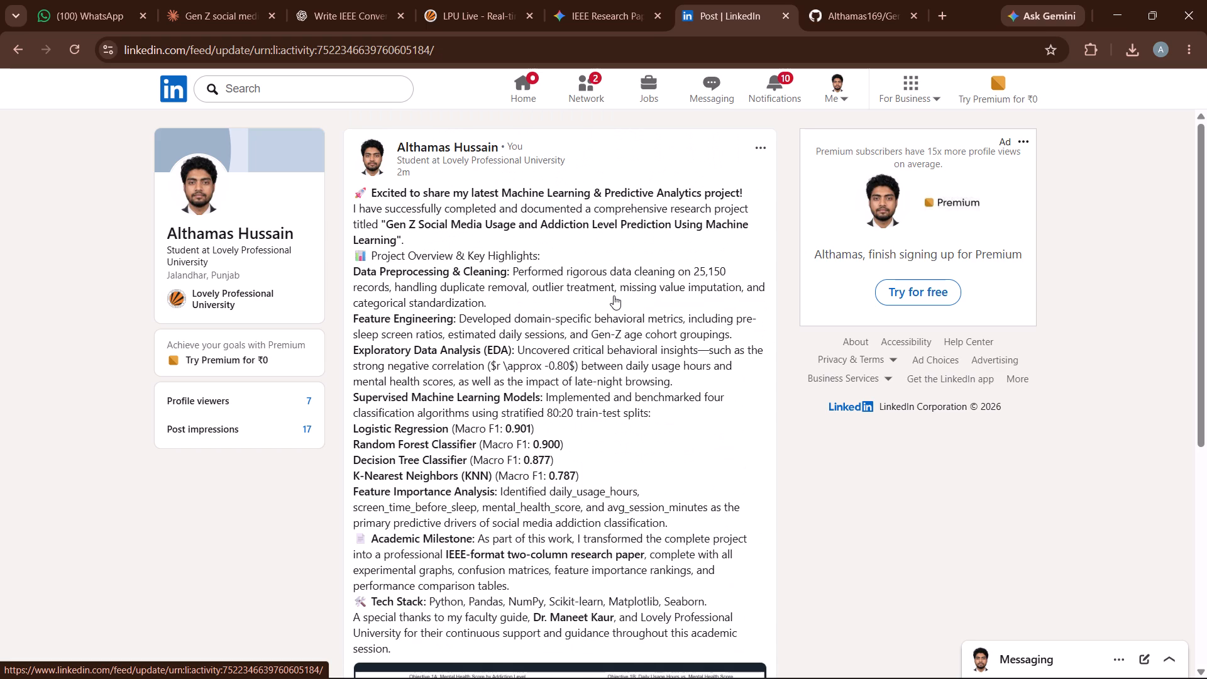
# Go back to the LinkedIn profile and bring the post cards in its Activity section into view.
pyautogui.click(25, 44)
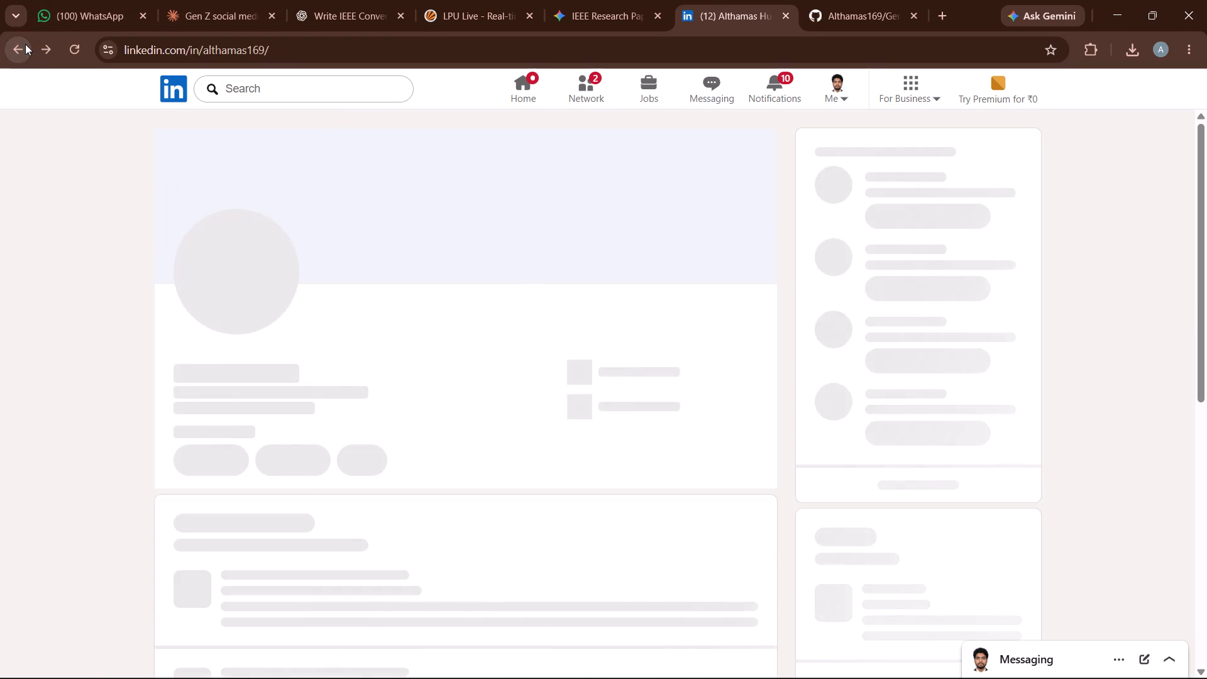
pyautogui.scroll(-10, 154, 248)
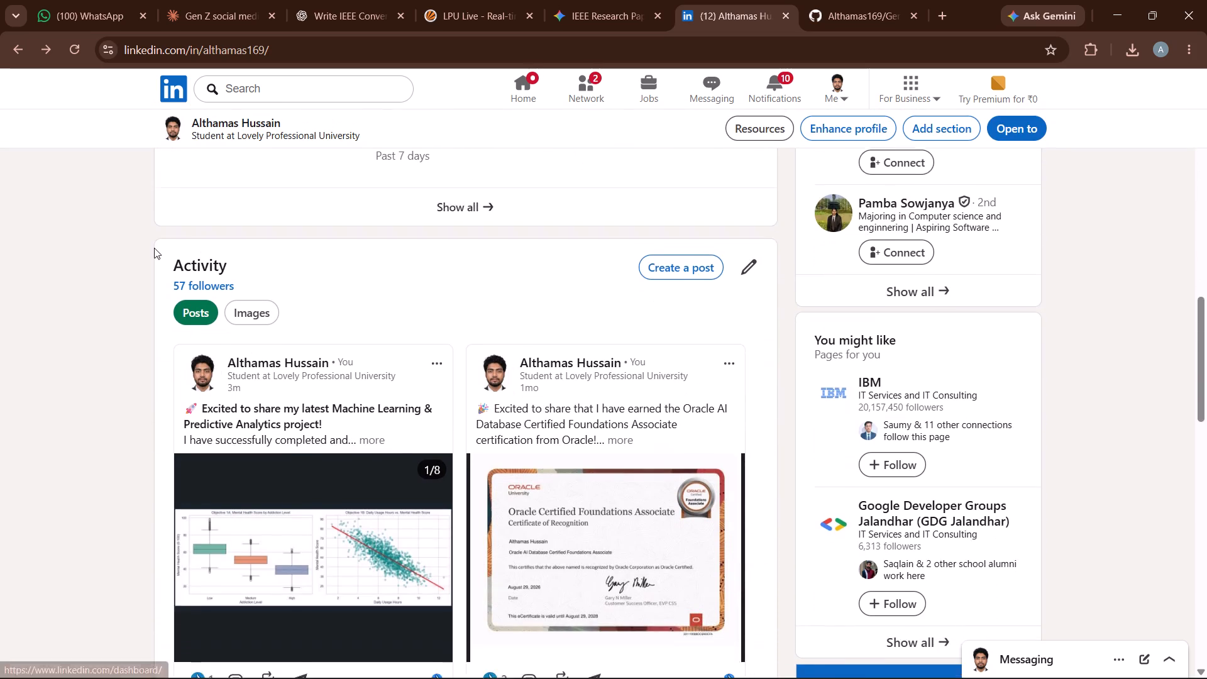
pyautogui.hscroll(2, 154, 248)
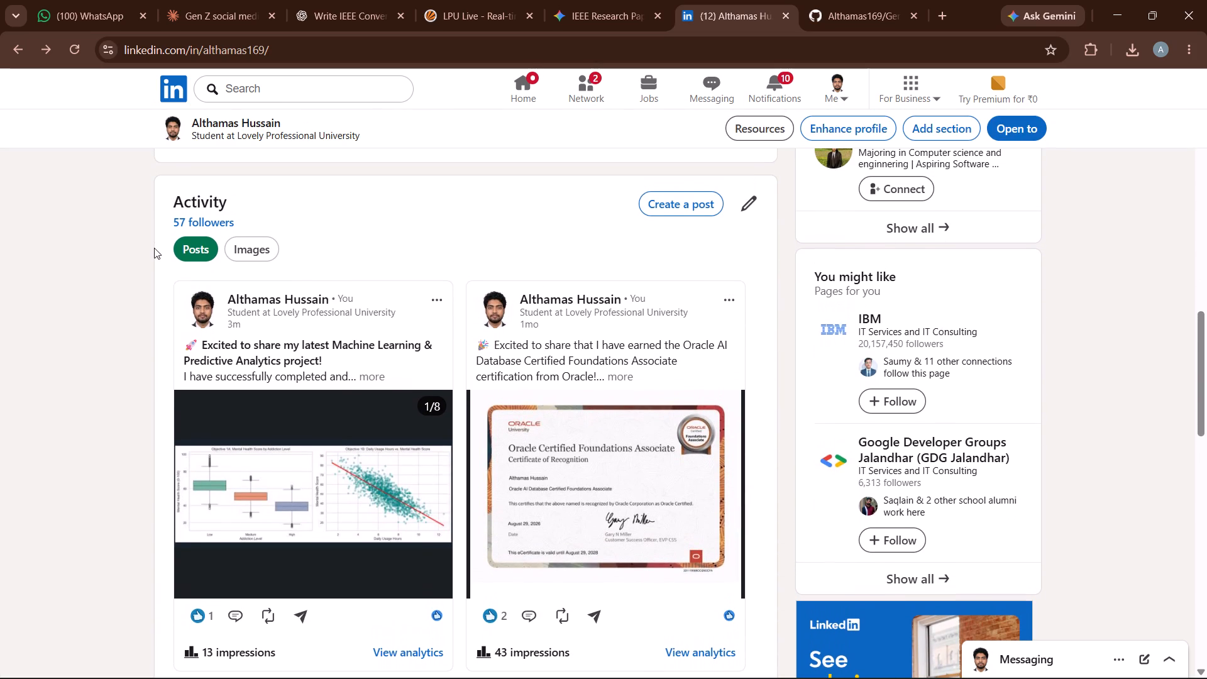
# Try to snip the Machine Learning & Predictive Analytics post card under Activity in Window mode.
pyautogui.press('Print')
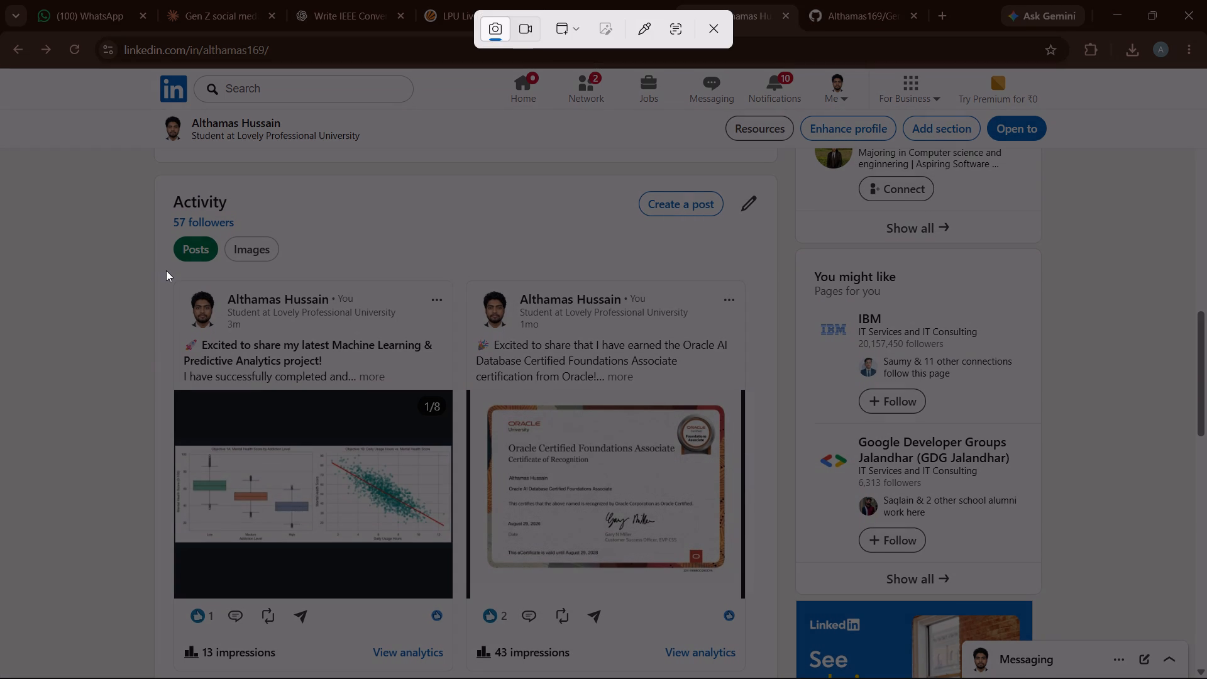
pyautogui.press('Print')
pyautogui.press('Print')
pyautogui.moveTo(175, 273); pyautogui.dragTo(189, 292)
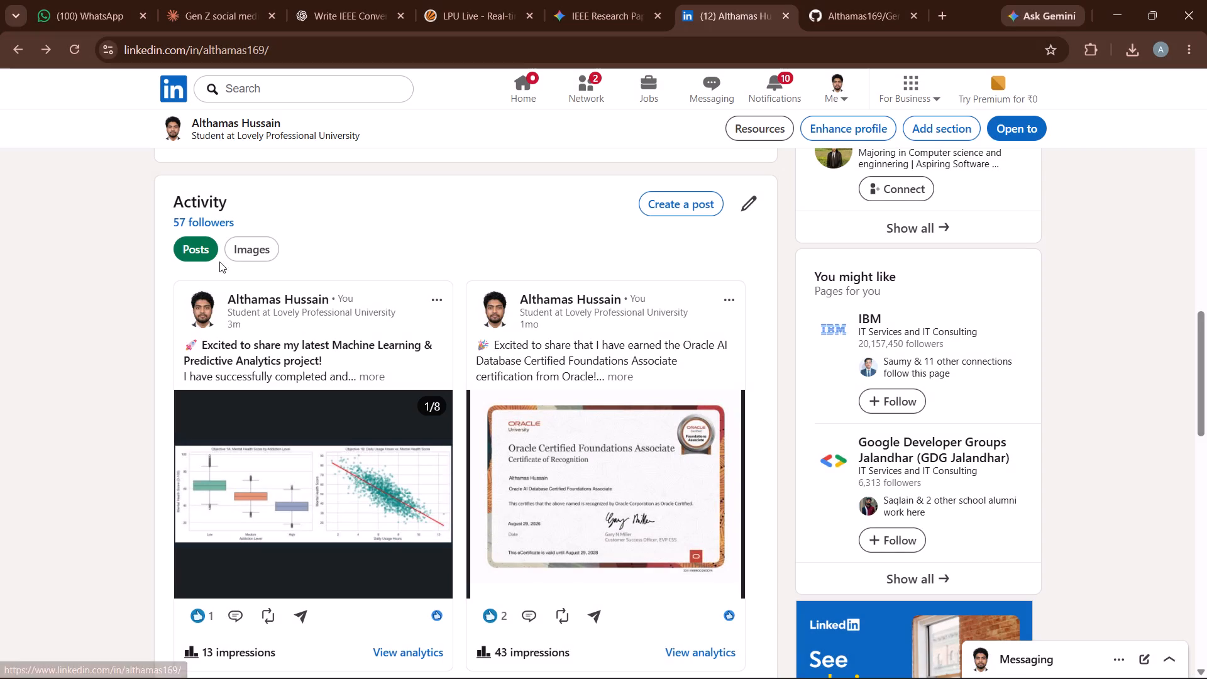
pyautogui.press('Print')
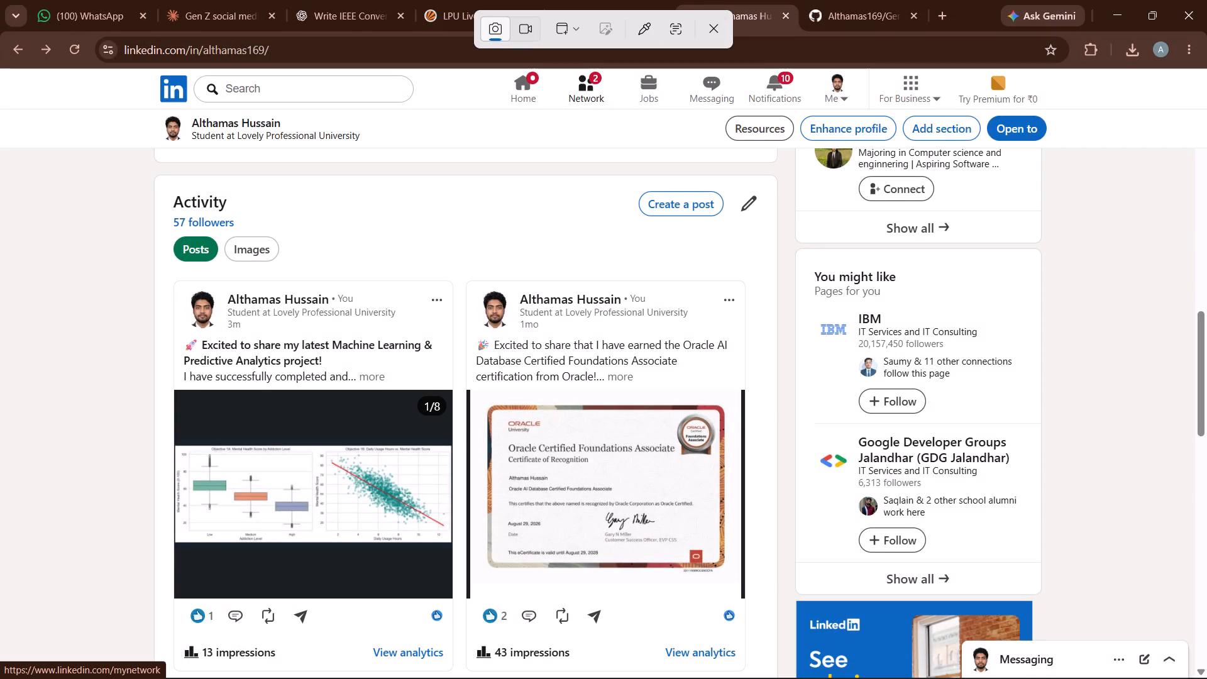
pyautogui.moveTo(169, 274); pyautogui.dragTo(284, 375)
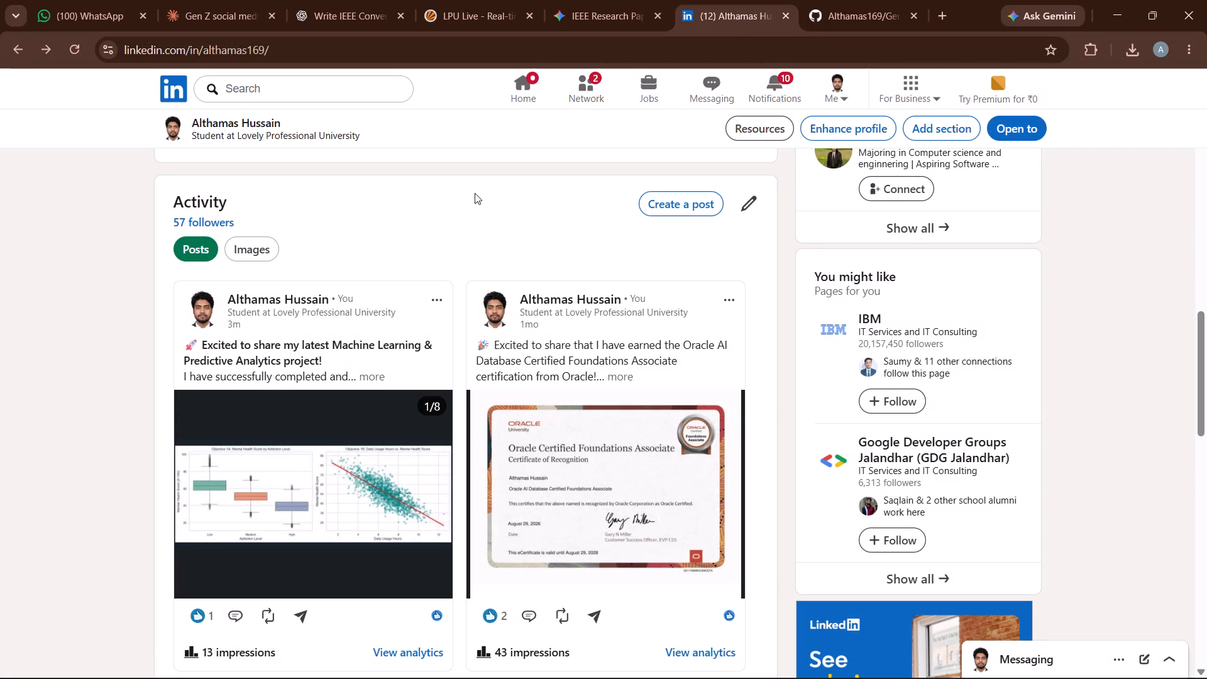
# Snip the Machine Learning & Predictive Analytics post card in Rectangle mode, from its author header down to the impressions row.
pyautogui.press('Print')
pyautogui.click(578, 32)
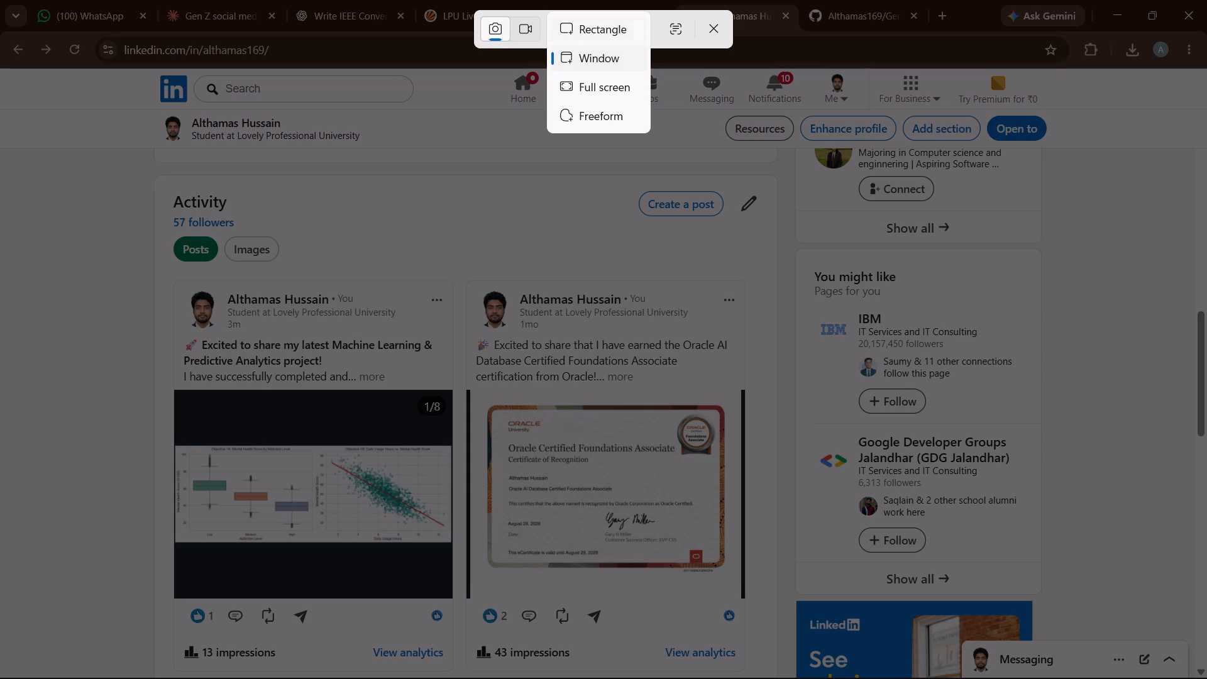
pyautogui.click(578, 35)
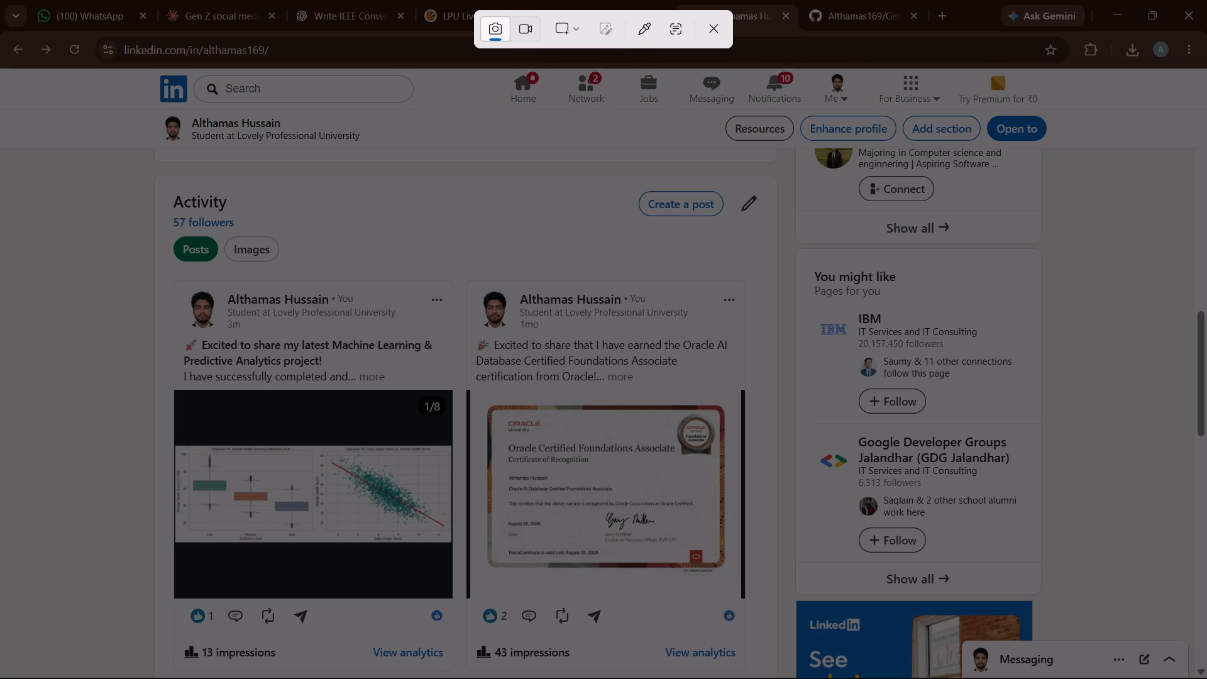
pyautogui.moveTo(166, 276); pyautogui.dragTo(456, 608)
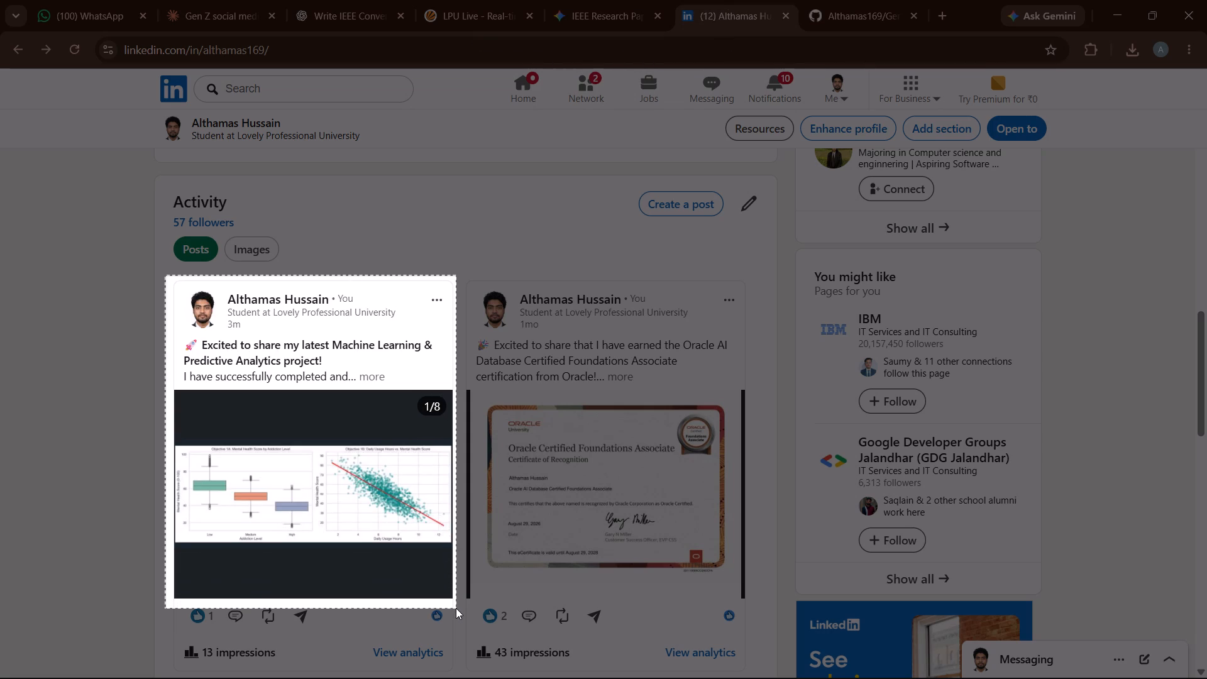
pyautogui.moveTo(456, 608); pyautogui.dragTo(460, 607)
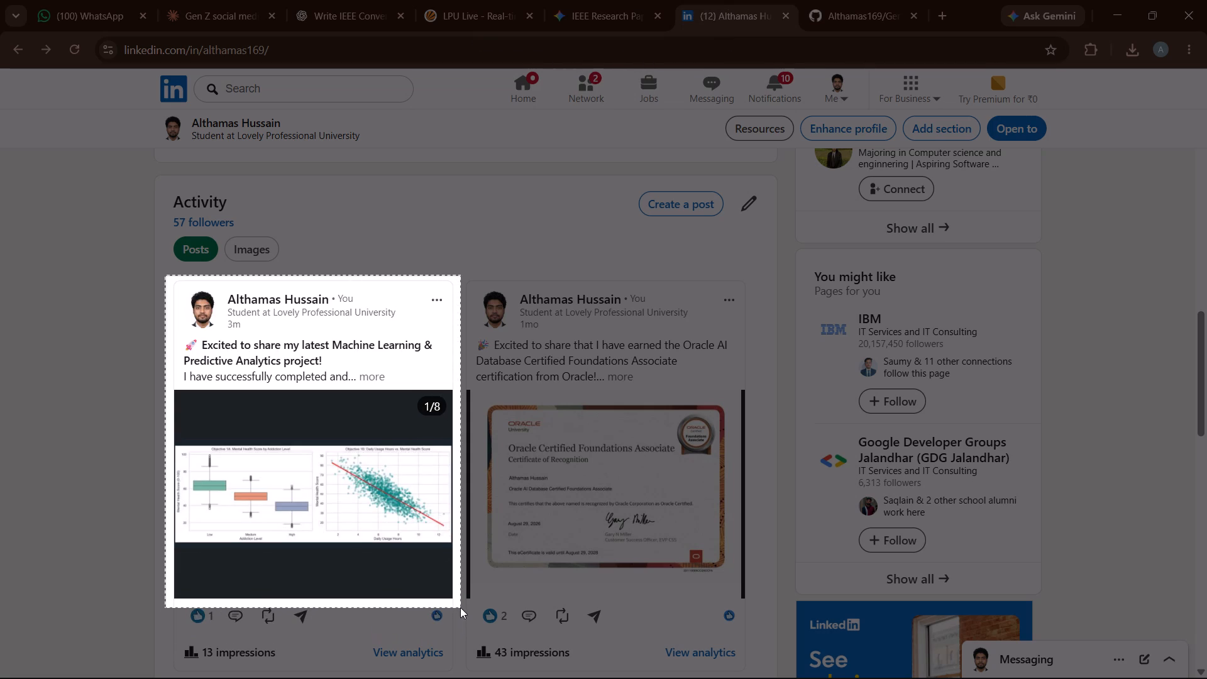
pyautogui.moveTo(460, 607); pyautogui.dragTo(460, 666)
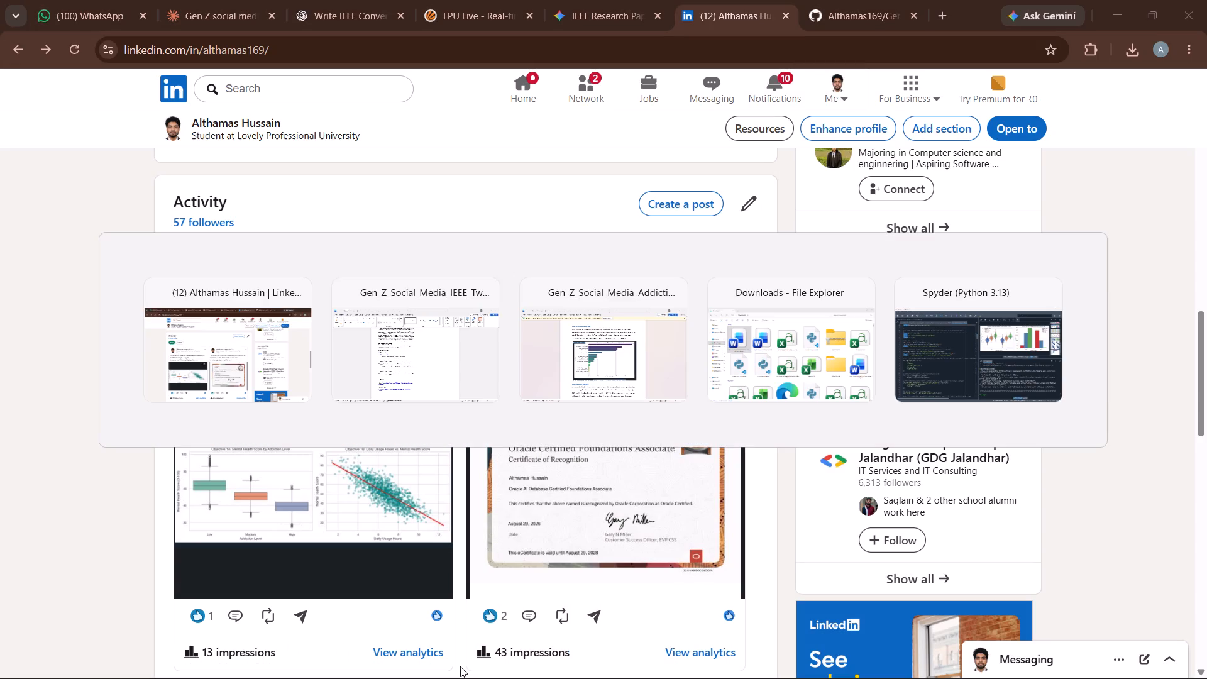
# Switch to the IEEE two-column paper in Word and paste the post screenshot on a new line below the LinkedIn link.
pyautogui.scroll(-1, 490, 599)
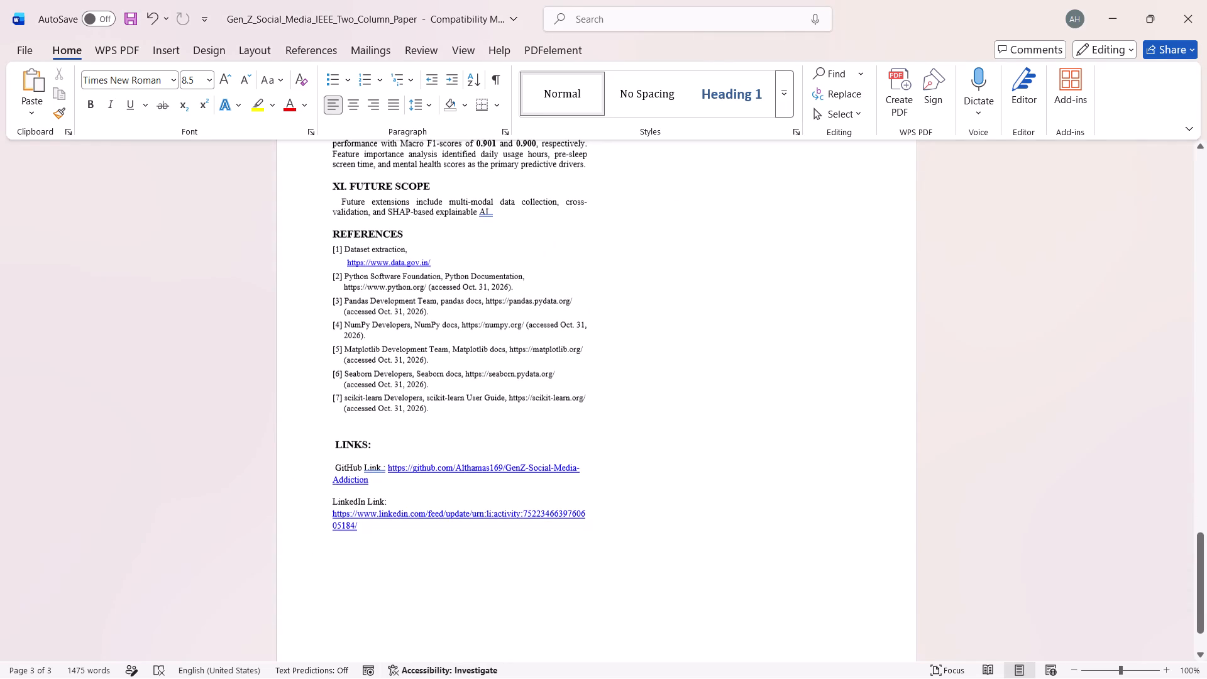
pyautogui.press('Return')
pyautogui.hotkey('ctrl', 'v')
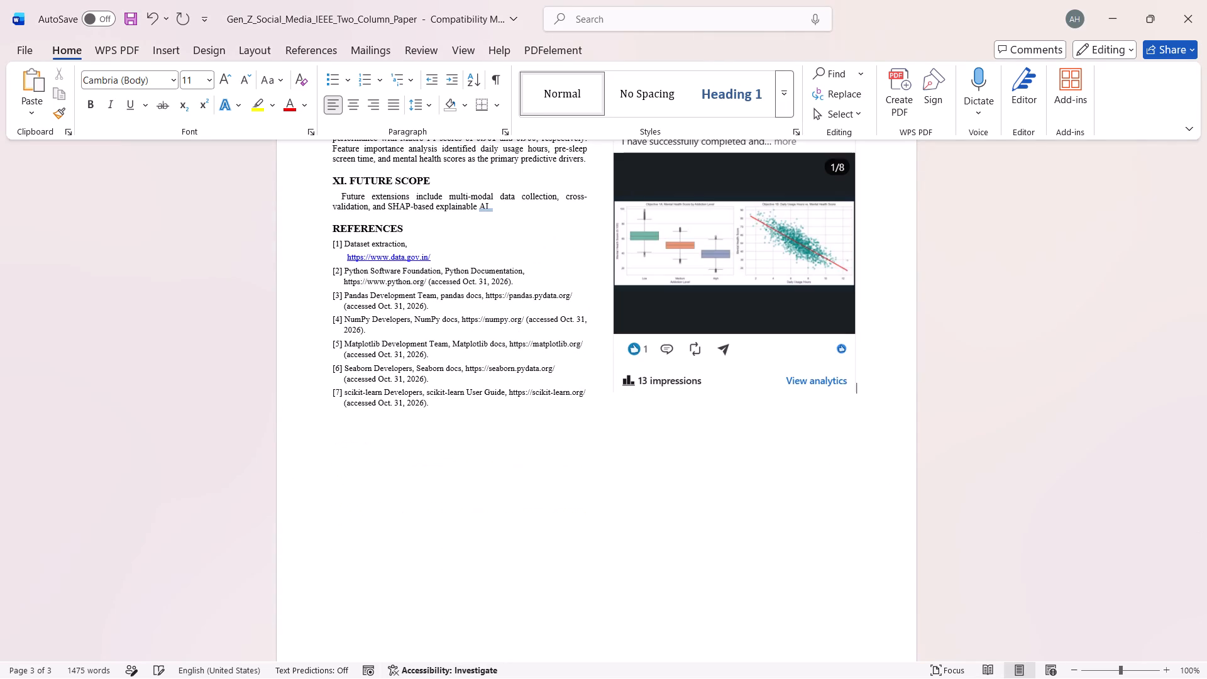
pyautogui.scroll(1, 544, 574)
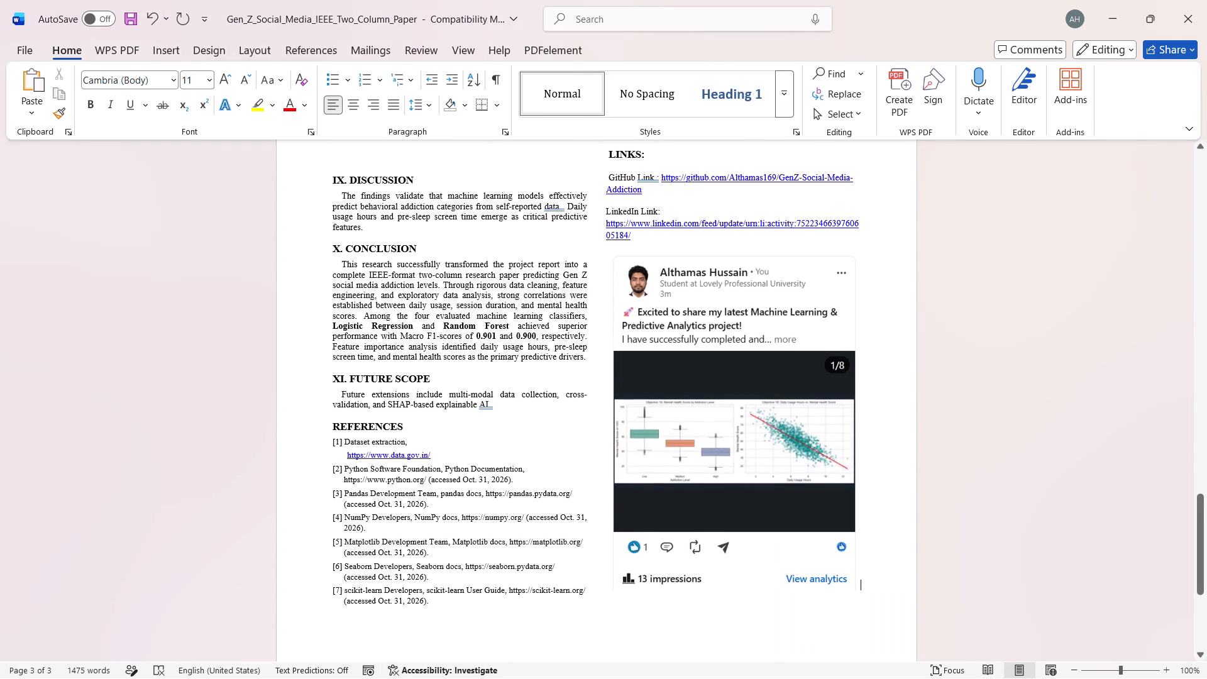
pyautogui.scroll(2, 544, 574)
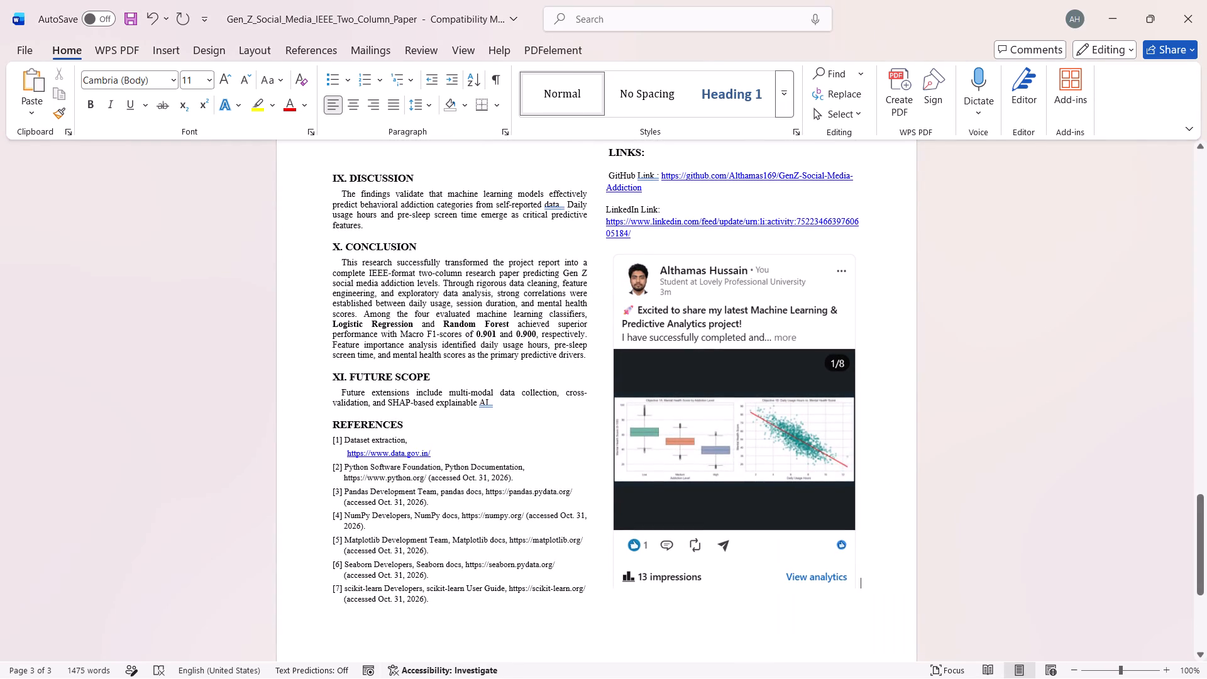
# Add a line between the LinkedIn link and the screenshot and paste a copy of the LINKS: heading there.
pyautogui.click(641, 243)
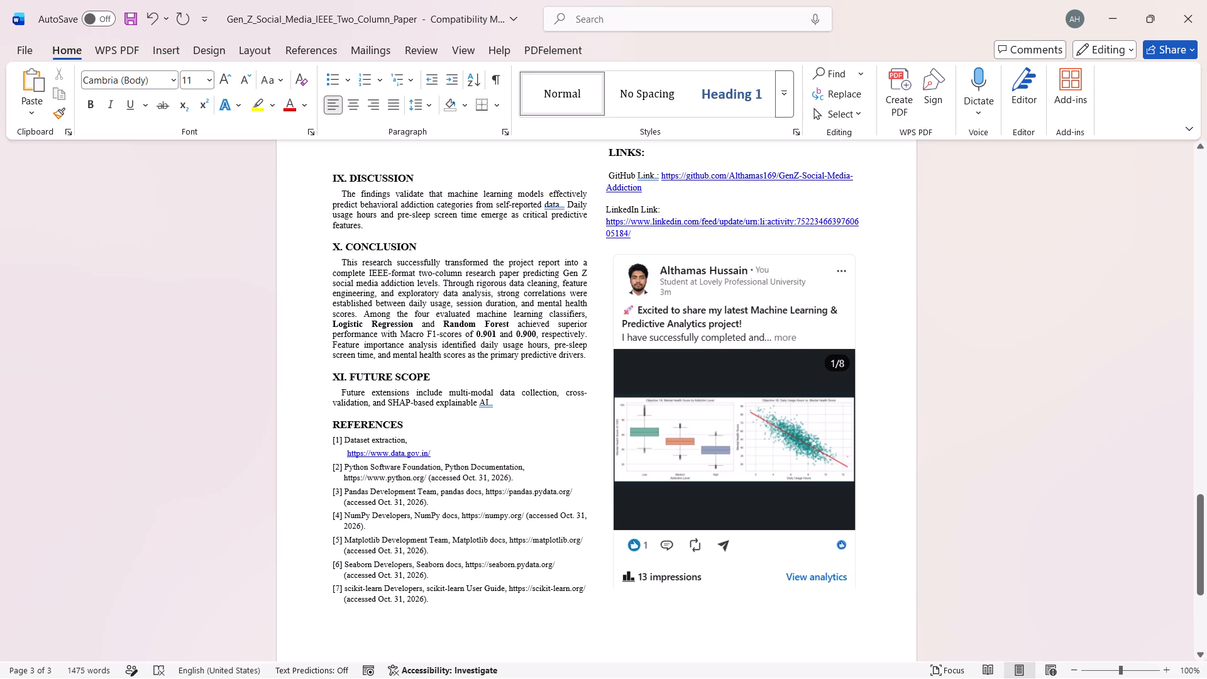
pyautogui.click(641, 233)
pyautogui.press('Return')
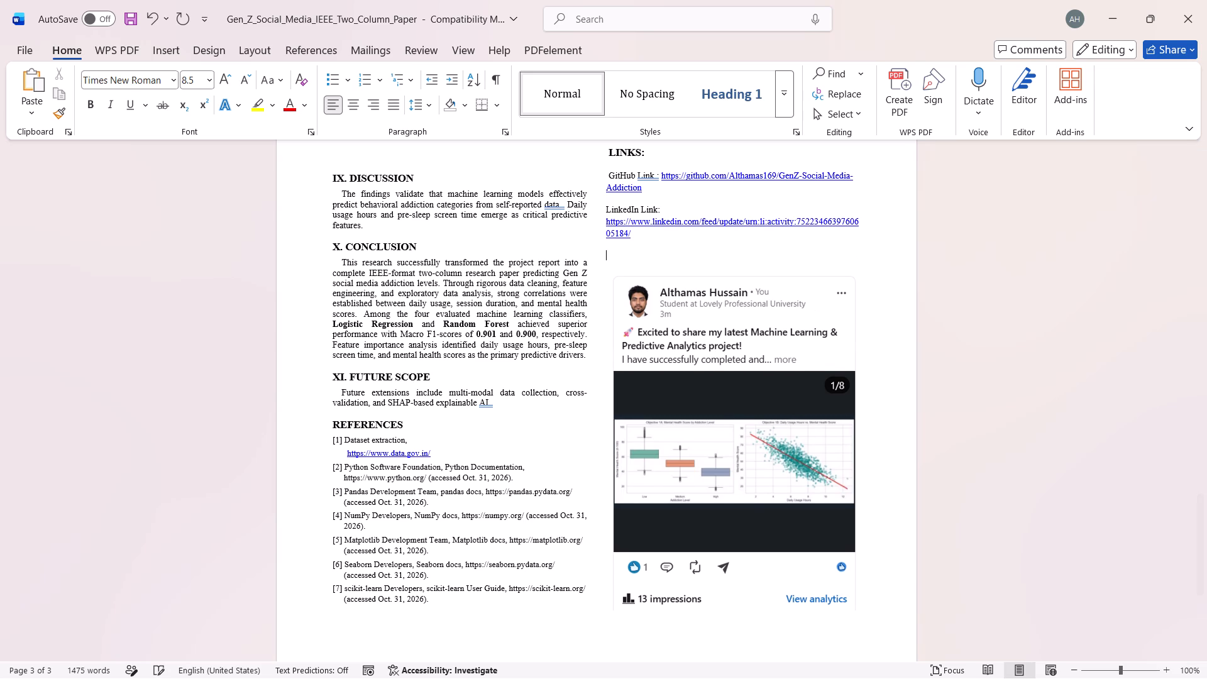
pyautogui.moveTo(646, 153); pyautogui.dragTo(612, 157)
pyautogui.hotkey('ctrl', 'c')
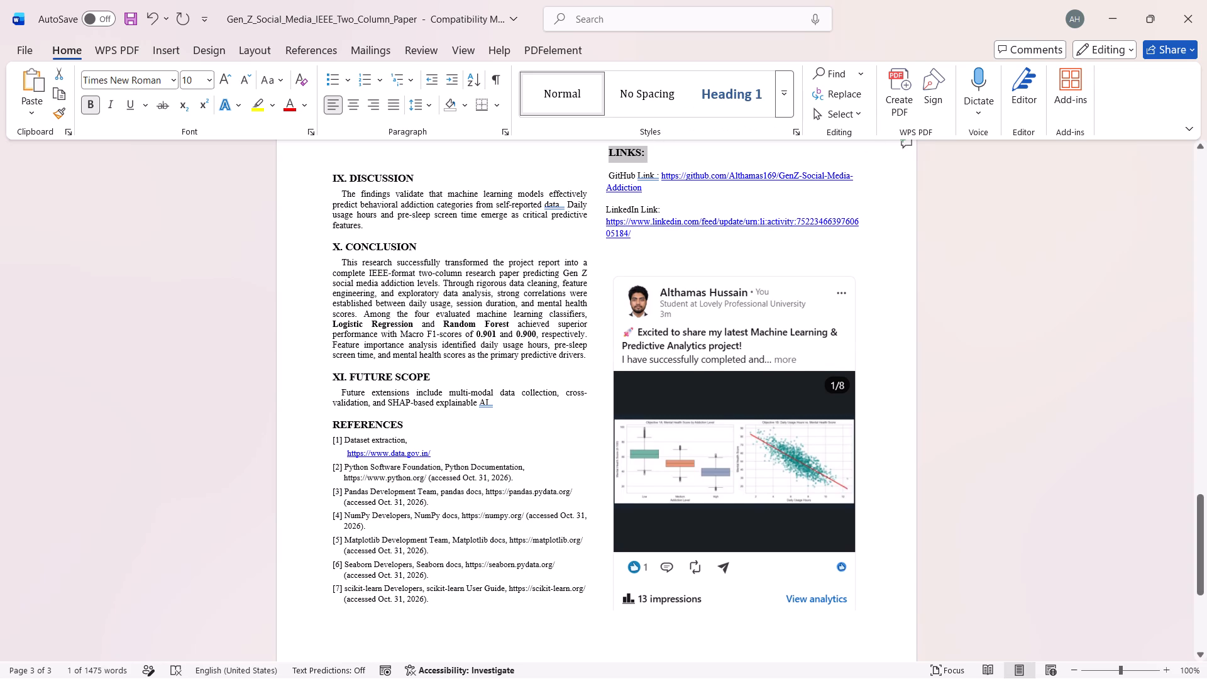
pyautogui.click(620, 256)
pyautogui.hotkey('ctrl', 'v')
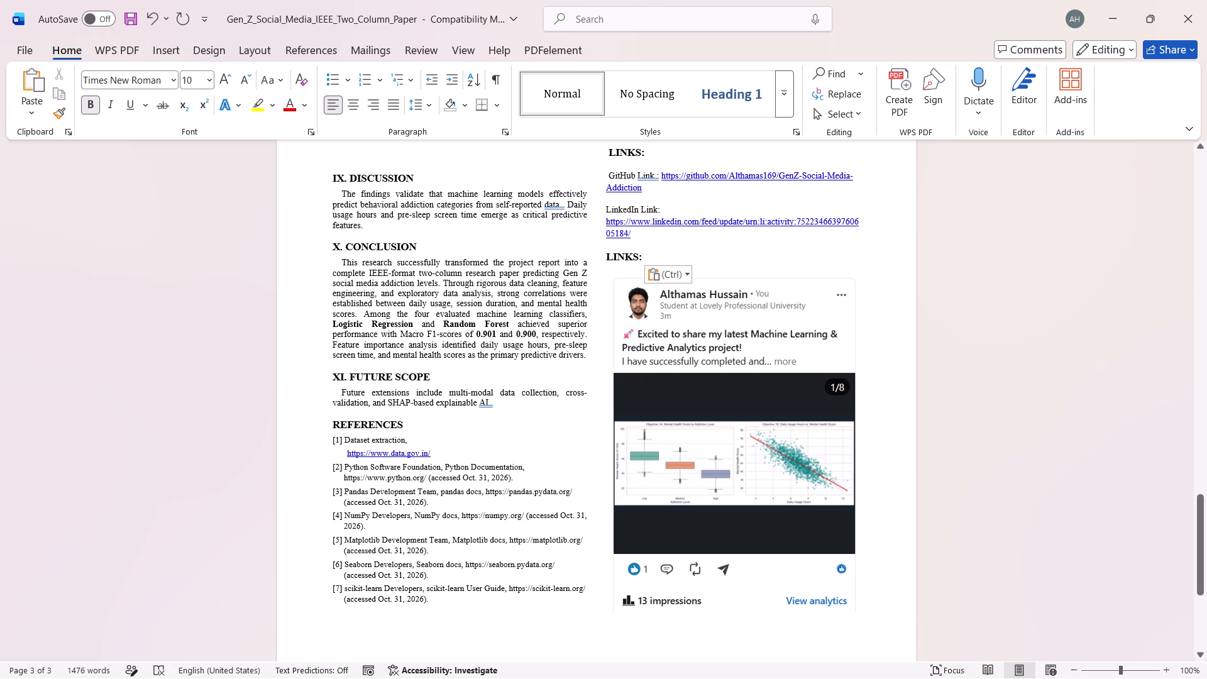
# Replace the text of the copied heading above the screenshot with PHOTOS.
pyautogui.press('BackSpace')
pyautogui.press('BackSpace')
pyautogui.press('BackSpace')
pyautogui.press('BackSpace')
pyautogui.press('BackSpace')
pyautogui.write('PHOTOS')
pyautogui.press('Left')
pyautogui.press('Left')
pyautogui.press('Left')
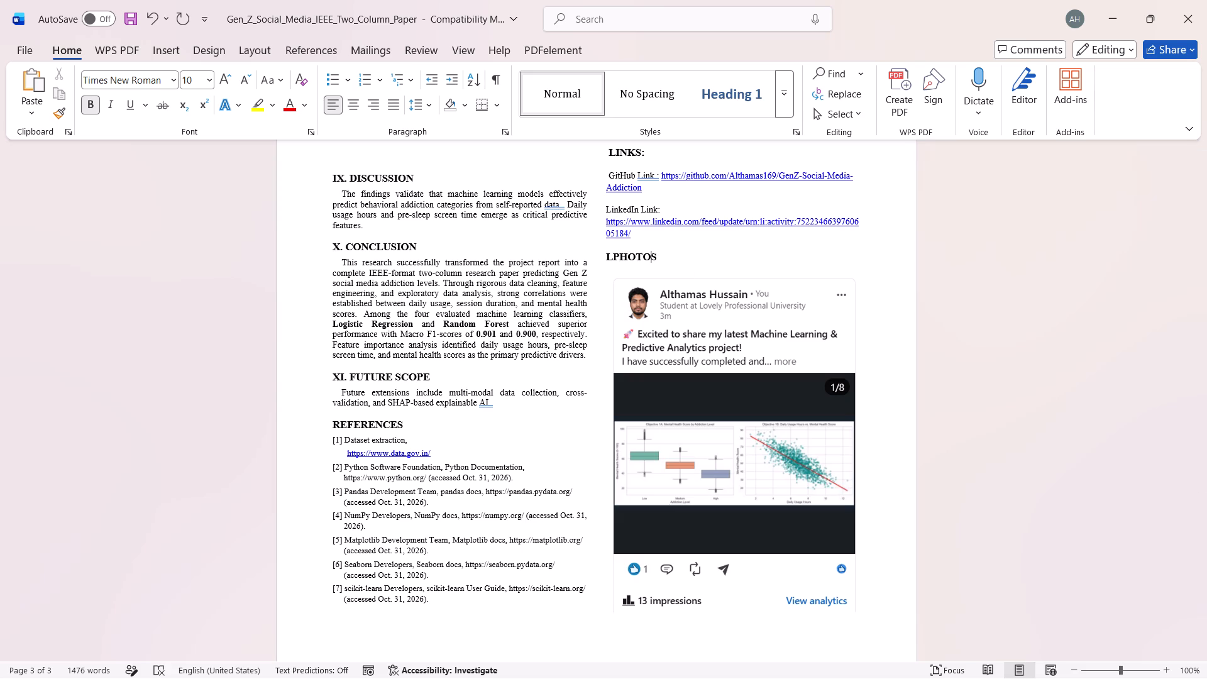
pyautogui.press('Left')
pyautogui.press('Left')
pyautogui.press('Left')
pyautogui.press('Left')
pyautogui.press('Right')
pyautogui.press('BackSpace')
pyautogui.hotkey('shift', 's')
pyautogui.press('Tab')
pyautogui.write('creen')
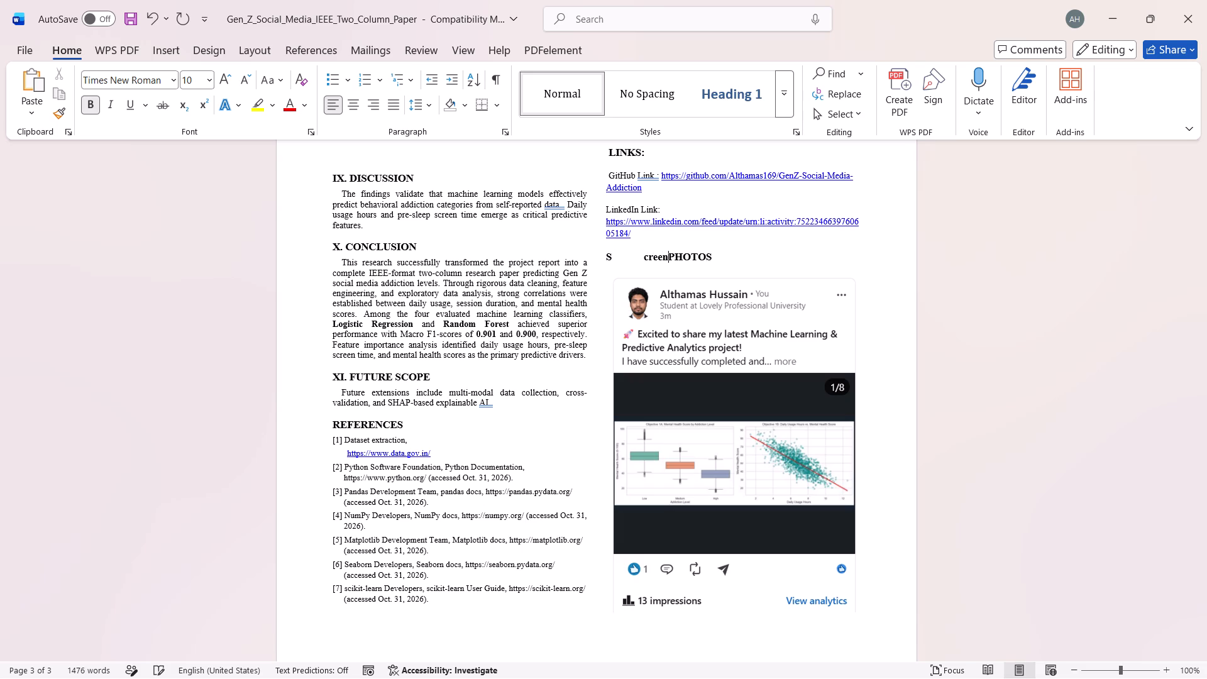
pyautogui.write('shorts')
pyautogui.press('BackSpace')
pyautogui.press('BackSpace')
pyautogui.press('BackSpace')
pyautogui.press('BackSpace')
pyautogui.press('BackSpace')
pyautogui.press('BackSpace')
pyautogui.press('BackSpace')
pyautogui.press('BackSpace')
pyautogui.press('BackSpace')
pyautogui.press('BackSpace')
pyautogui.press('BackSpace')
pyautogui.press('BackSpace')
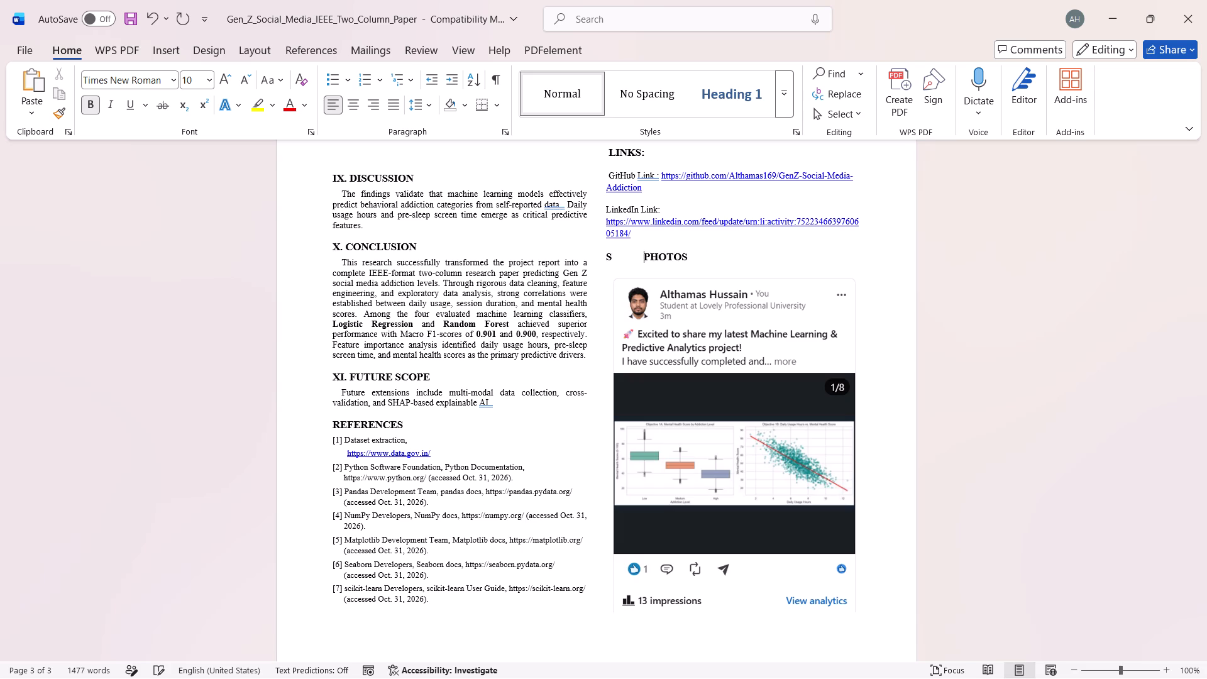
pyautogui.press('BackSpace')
# Change the PHOTOS heading above the post screenshot to read SCREENSHORTS:.
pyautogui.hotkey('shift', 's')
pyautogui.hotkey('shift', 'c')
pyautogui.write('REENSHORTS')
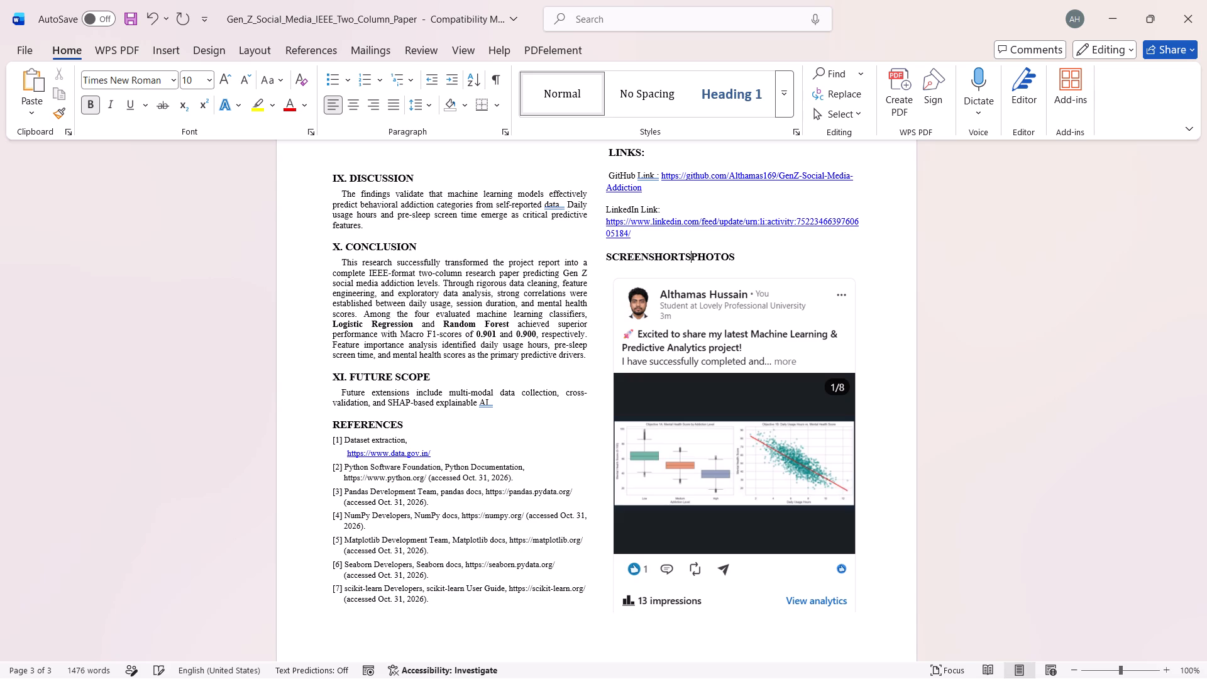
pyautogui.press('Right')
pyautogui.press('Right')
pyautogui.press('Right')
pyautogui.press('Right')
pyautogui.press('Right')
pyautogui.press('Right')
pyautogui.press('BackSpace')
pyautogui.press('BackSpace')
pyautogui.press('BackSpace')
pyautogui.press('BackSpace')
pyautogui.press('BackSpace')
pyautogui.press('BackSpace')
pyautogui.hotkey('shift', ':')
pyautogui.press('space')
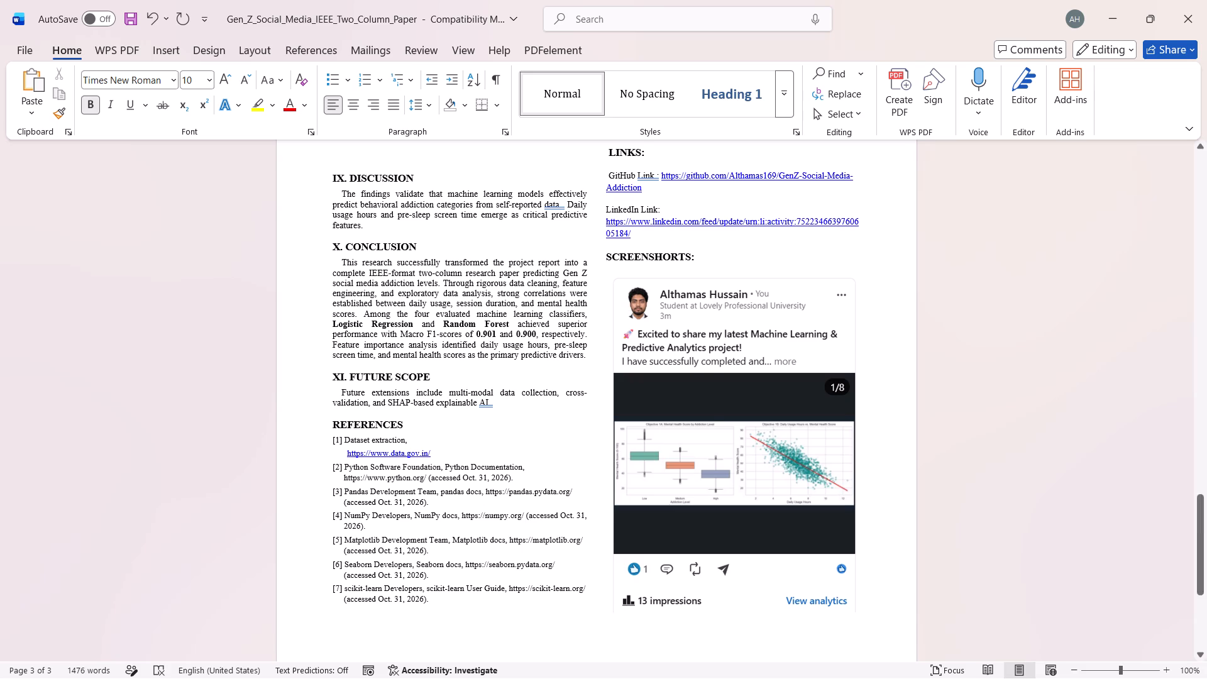
# Add an empty line below the pasted LinkedIn post screenshot.
pyautogui.scroll(-5, 626, 268)
pyautogui.click(864, 334)
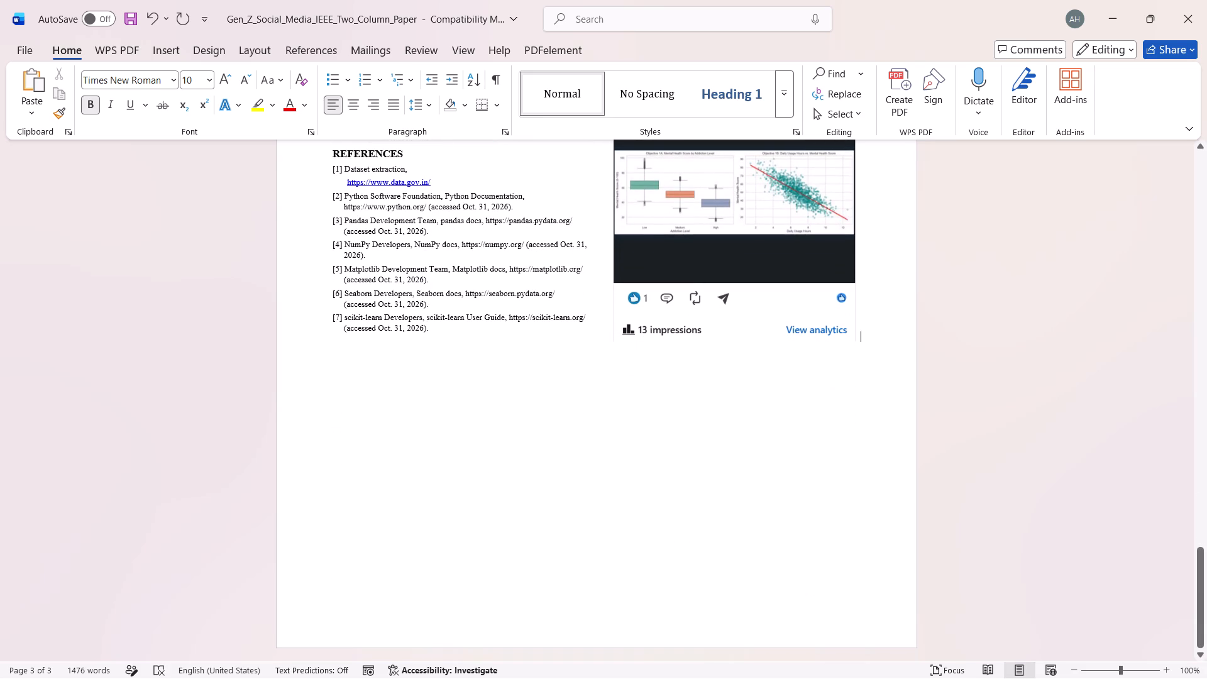
pyautogui.press('Return')
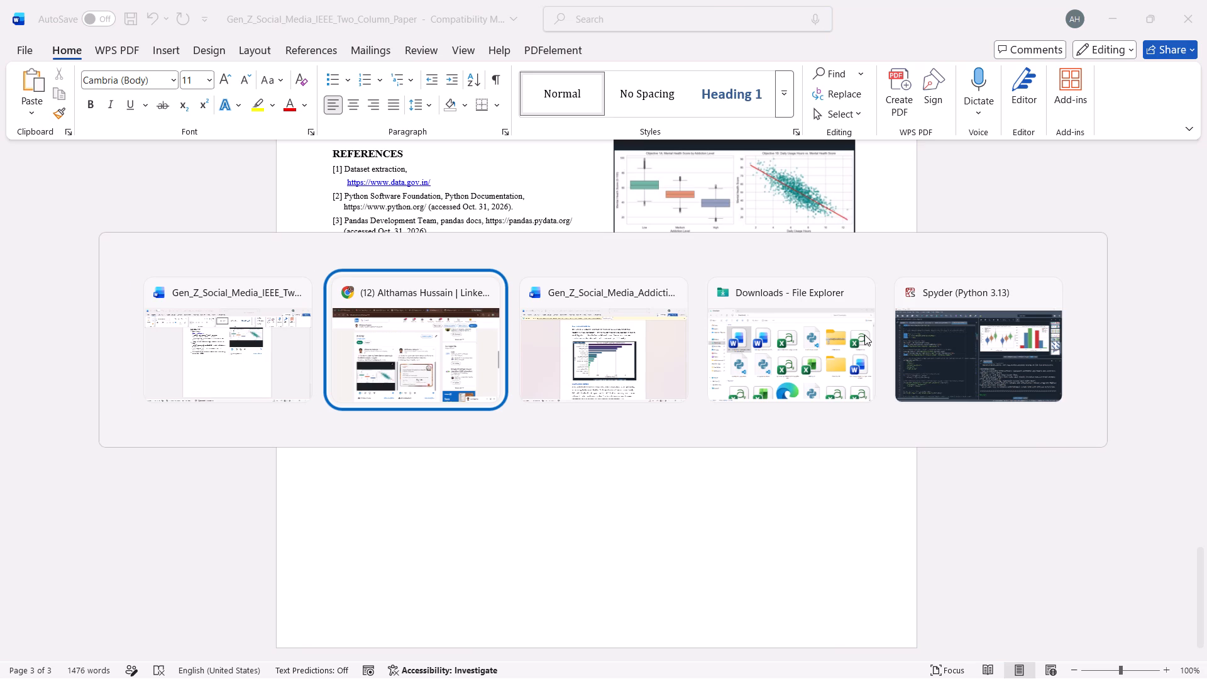
# Look back through the paper from the screenshot section on the last page up to the title and abstract.
pyautogui.scroll(1, 1049, 317)
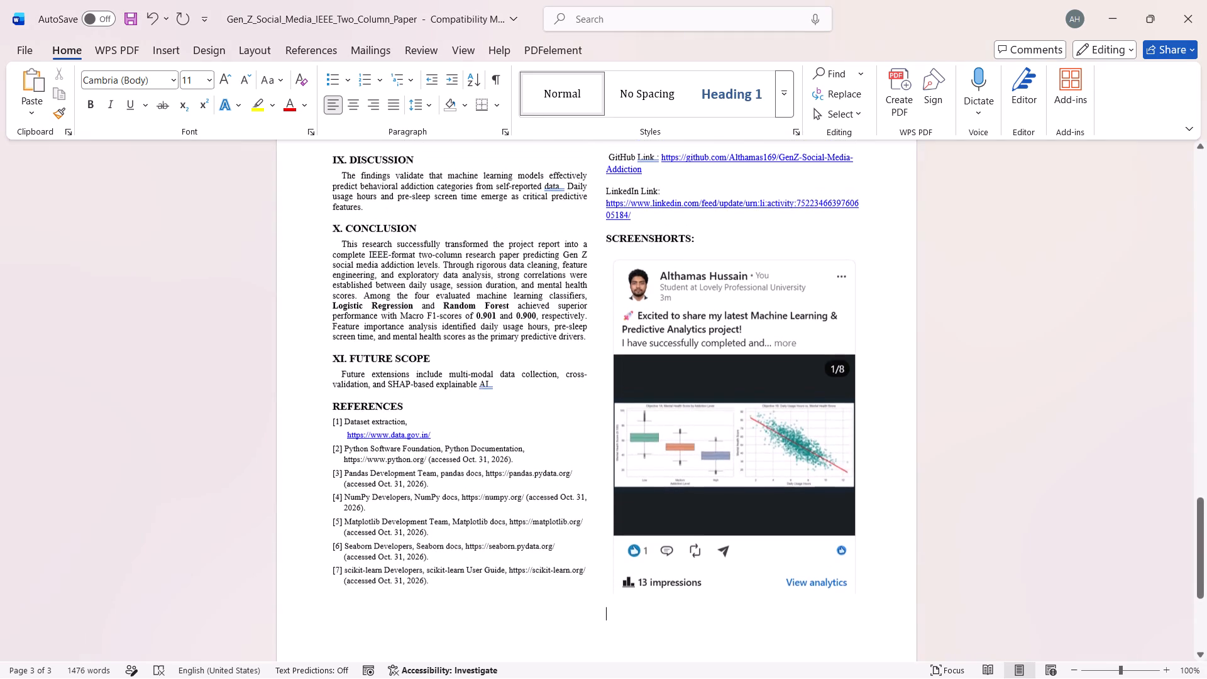
pyautogui.scroll(6, 1049, 317)
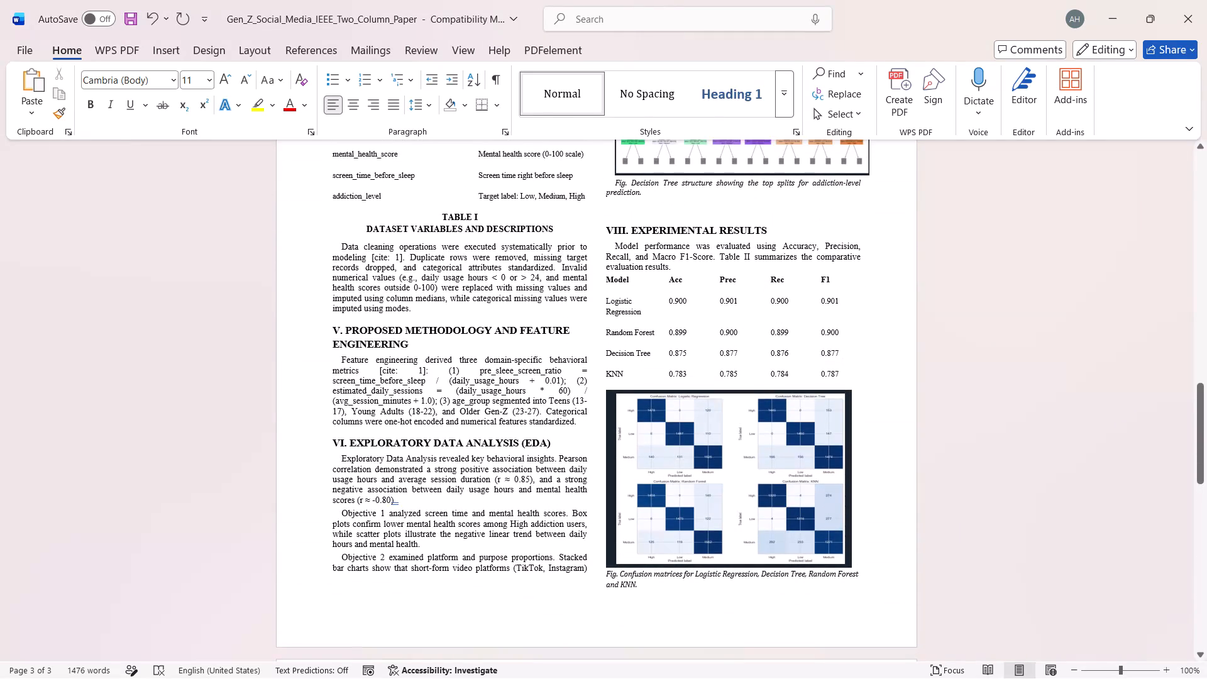
pyautogui.scroll(3, 1049, 317)
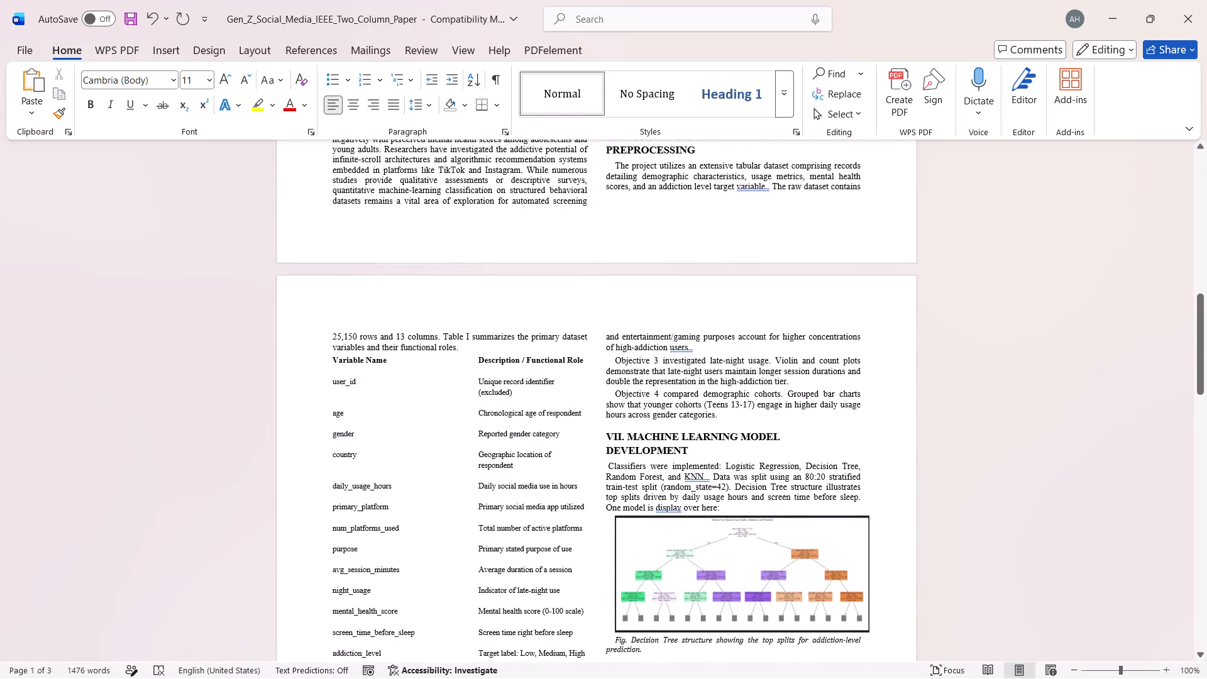
pyautogui.scroll(2, 1049, 317)
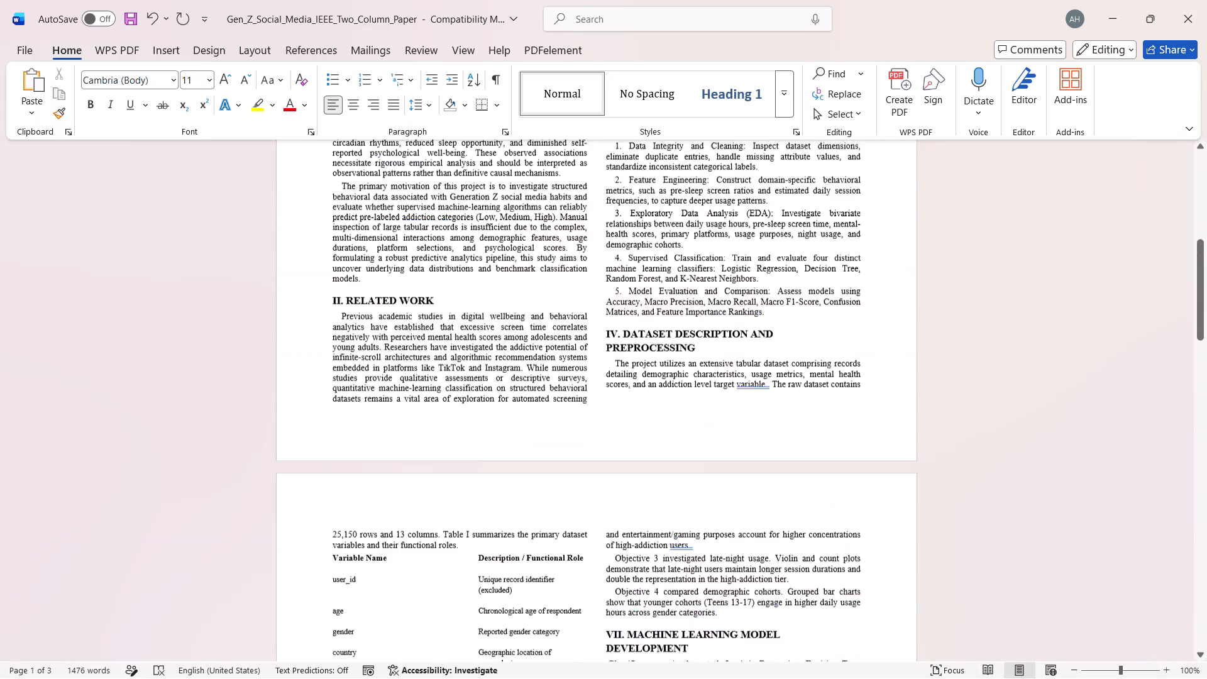
pyautogui.scroll(1, 1049, 317)
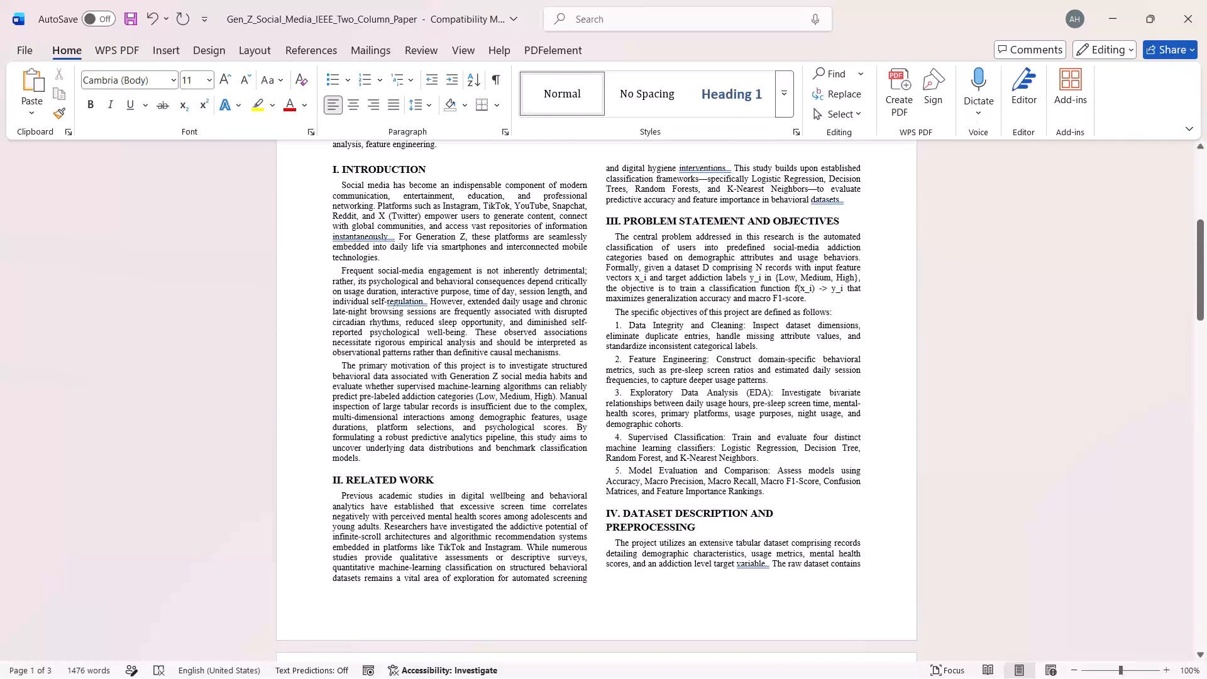
pyautogui.scroll(3, 1049, 317)
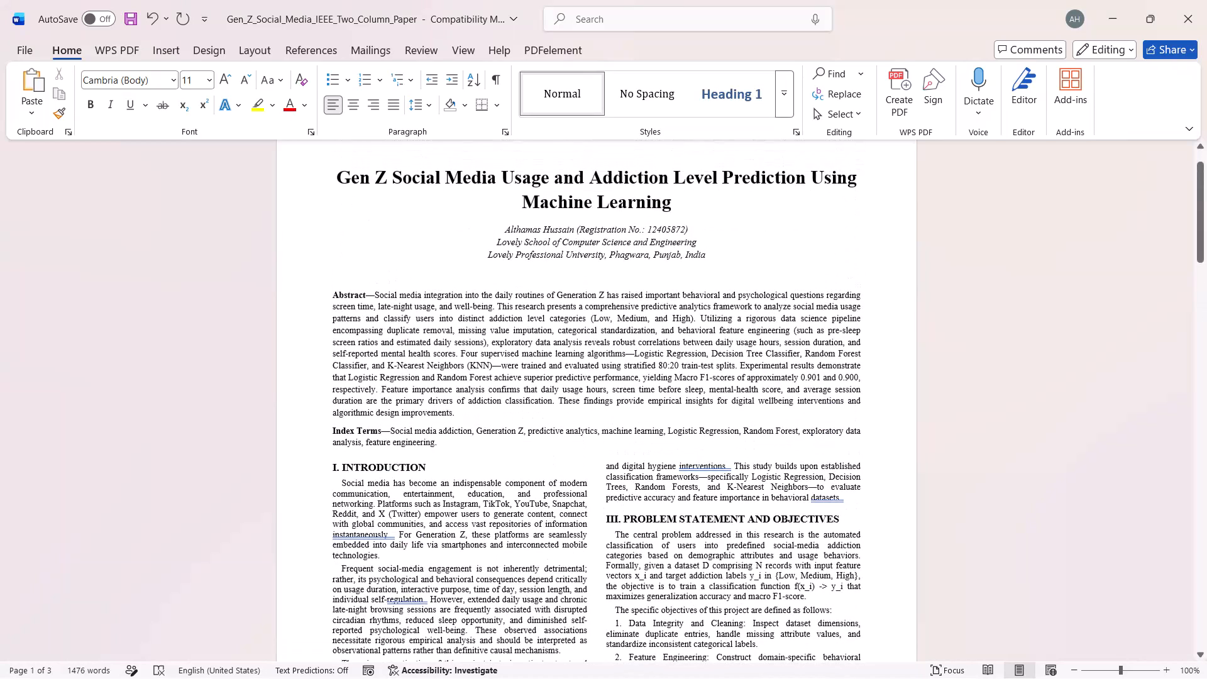
# Save the IEEE two-column paper.
pyautogui.hotkey('ctrl', 's')
pyautogui.hotkey('ctrl', 's')
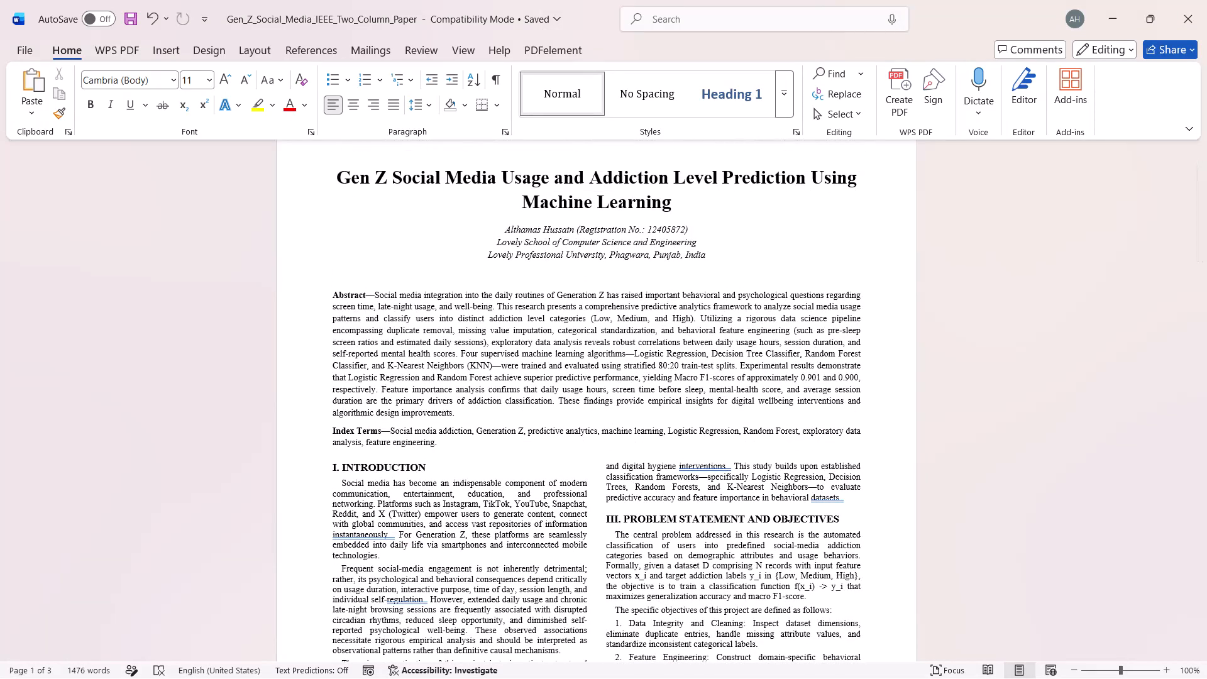
# Review the whole paper from the title and abstract to the links, references and LinkedIn post screenshot, and return to the start.
pyautogui.scroll(-5, 1049, 317)
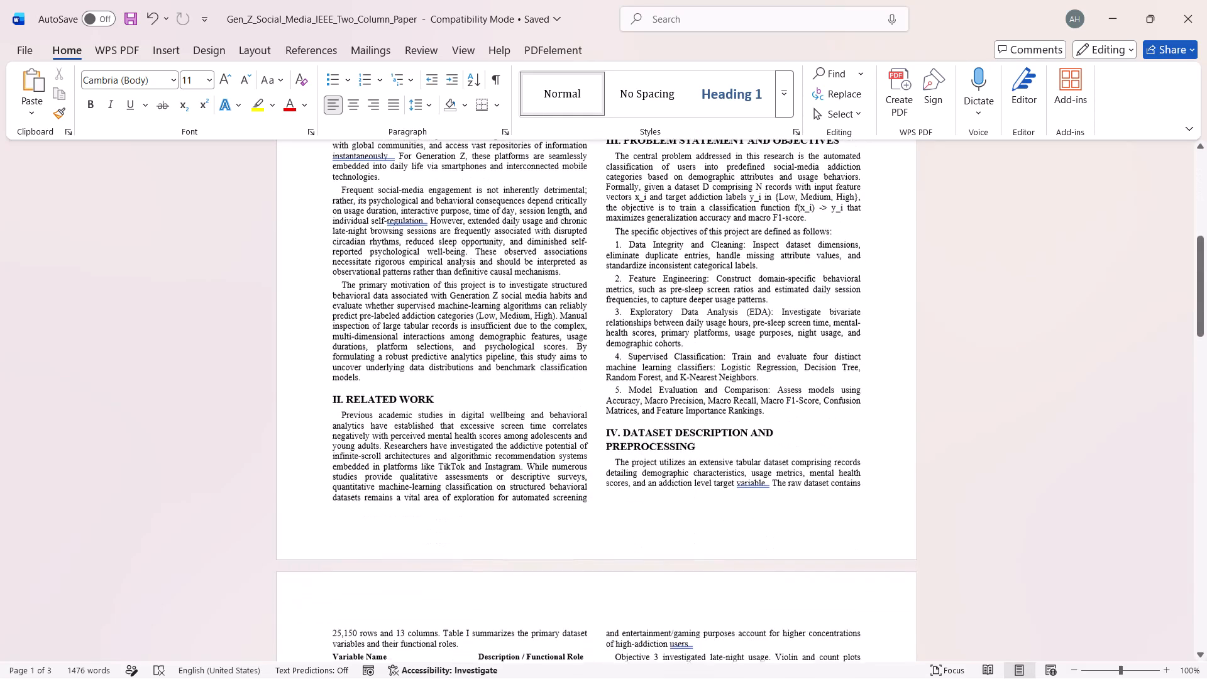
pyautogui.scroll(-8, 1049, 317)
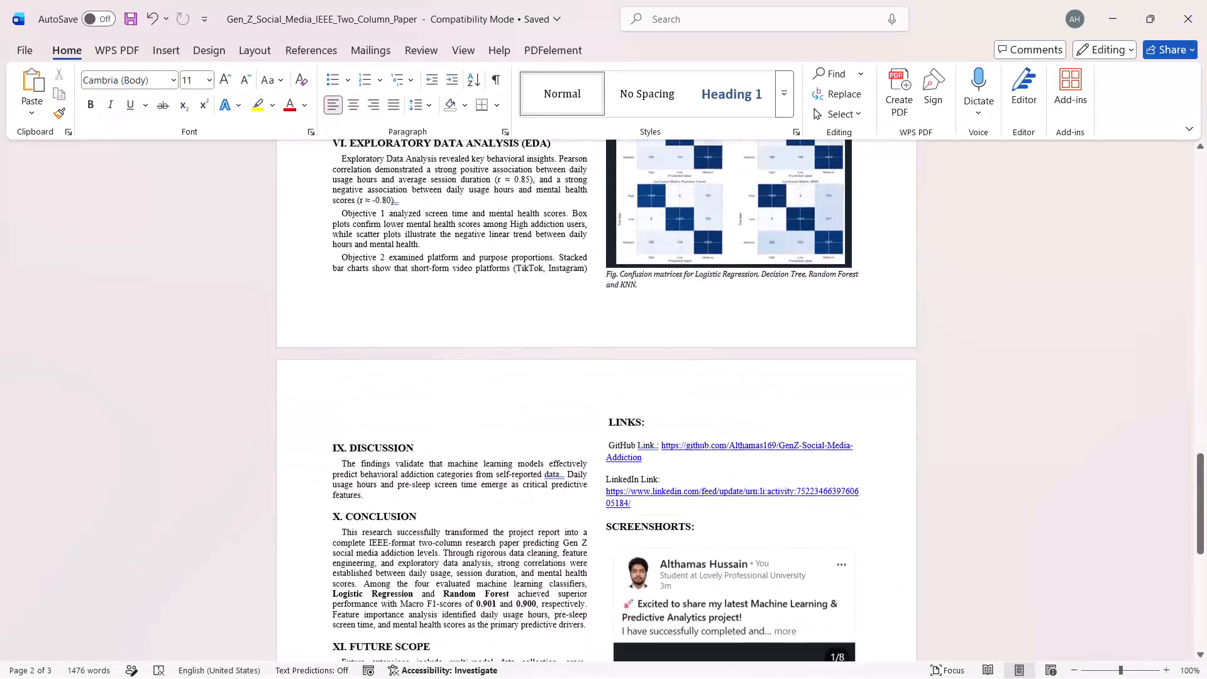
pyautogui.scroll(-1, 1049, 317)
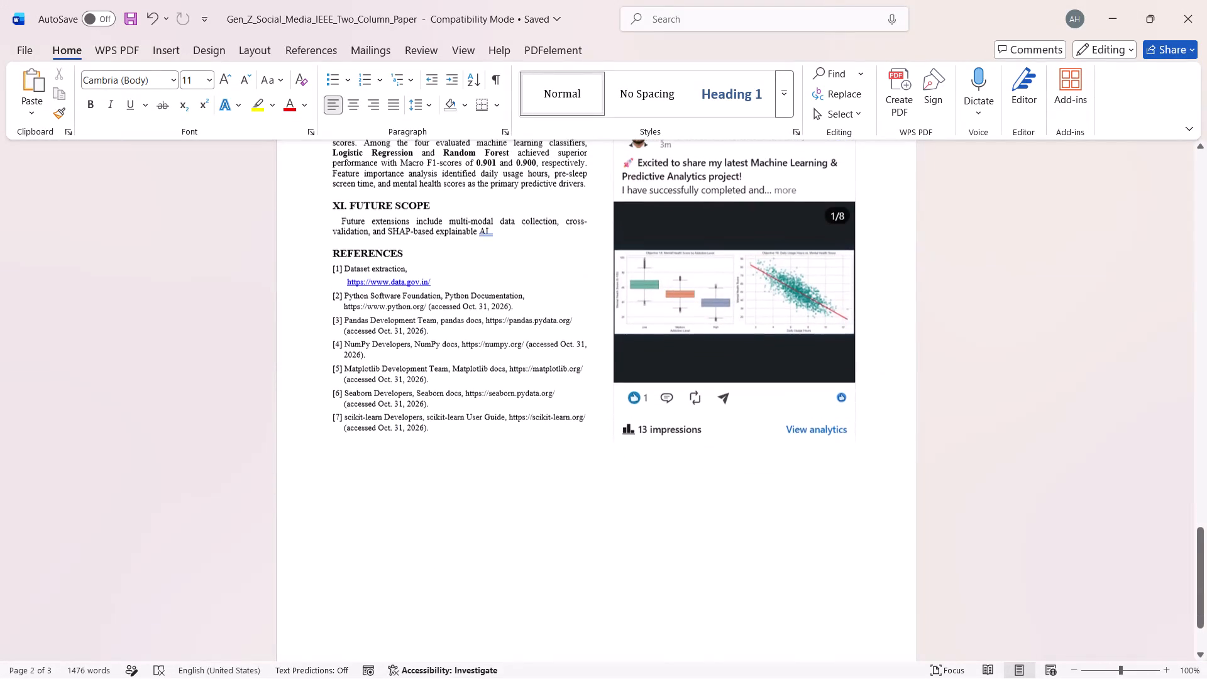
pyautogui.scroll(-1, 1049, 317)
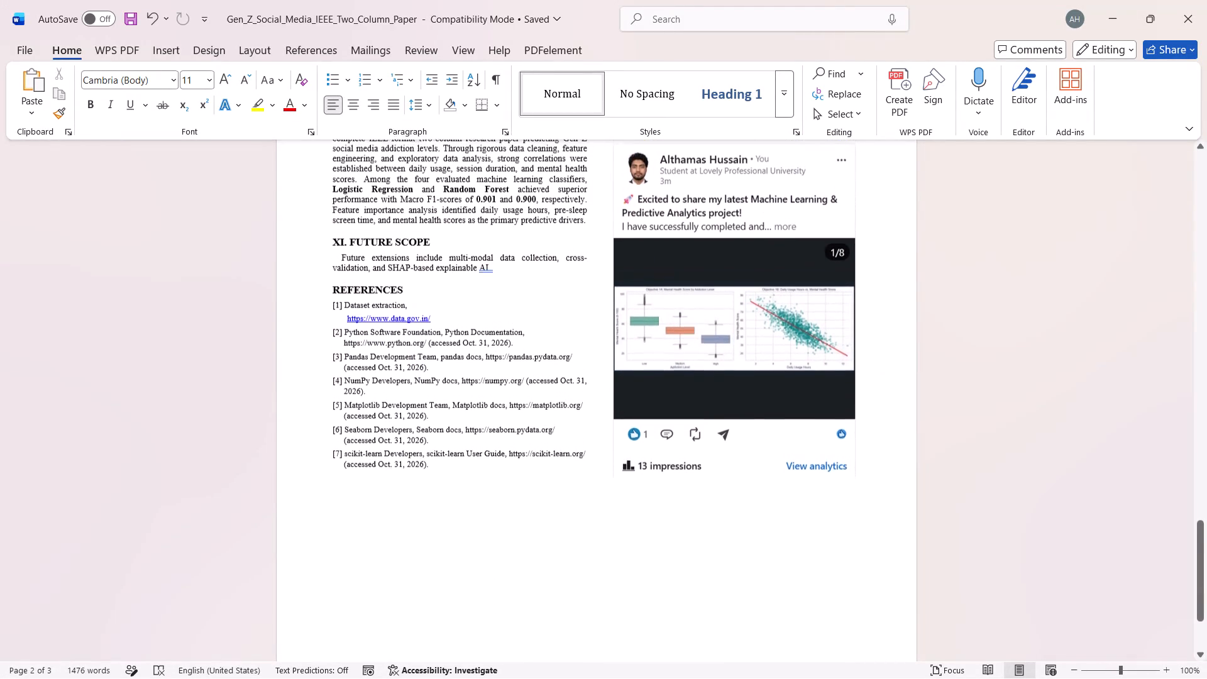
pyautogui.scroll(-1, 1049, 317)
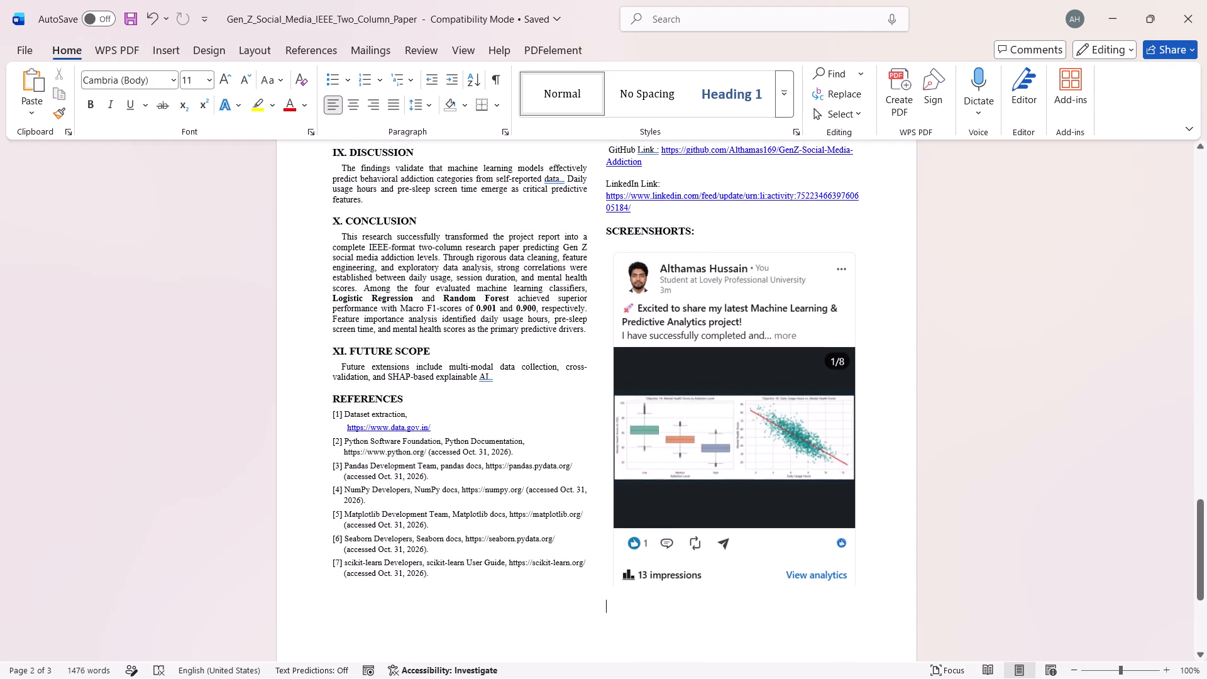
pyautogui.scroll(-1, 1049, 317)
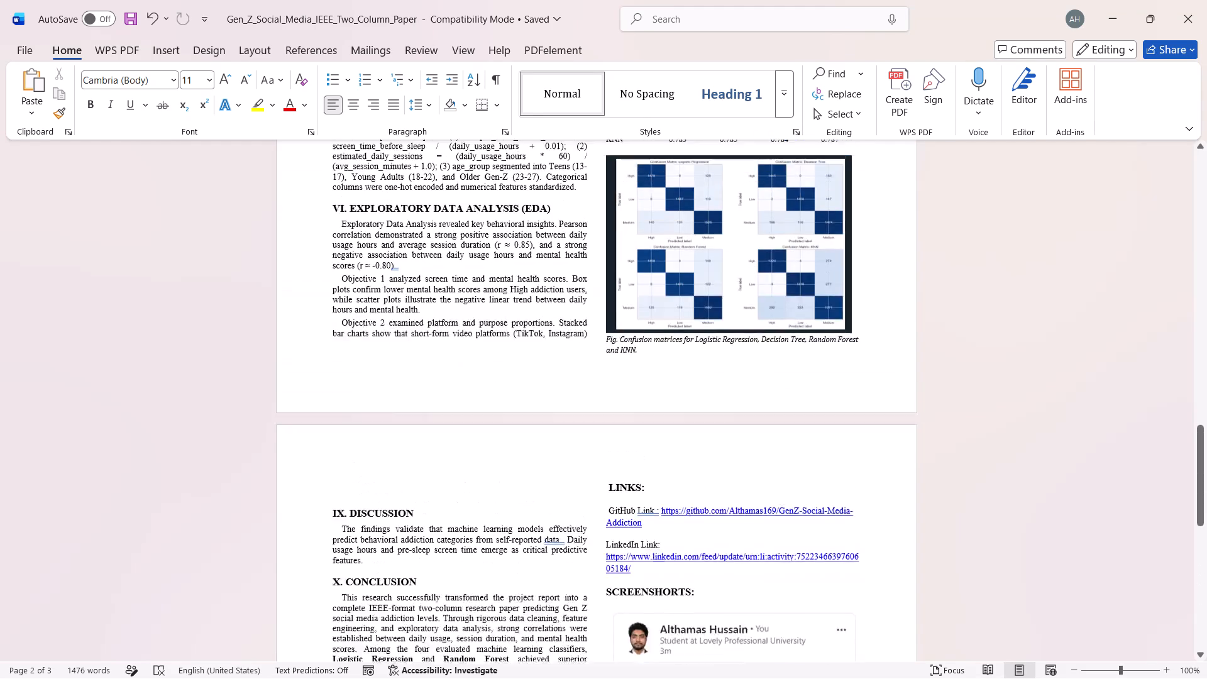
pyautogui.scroll(3, 1049, 317)
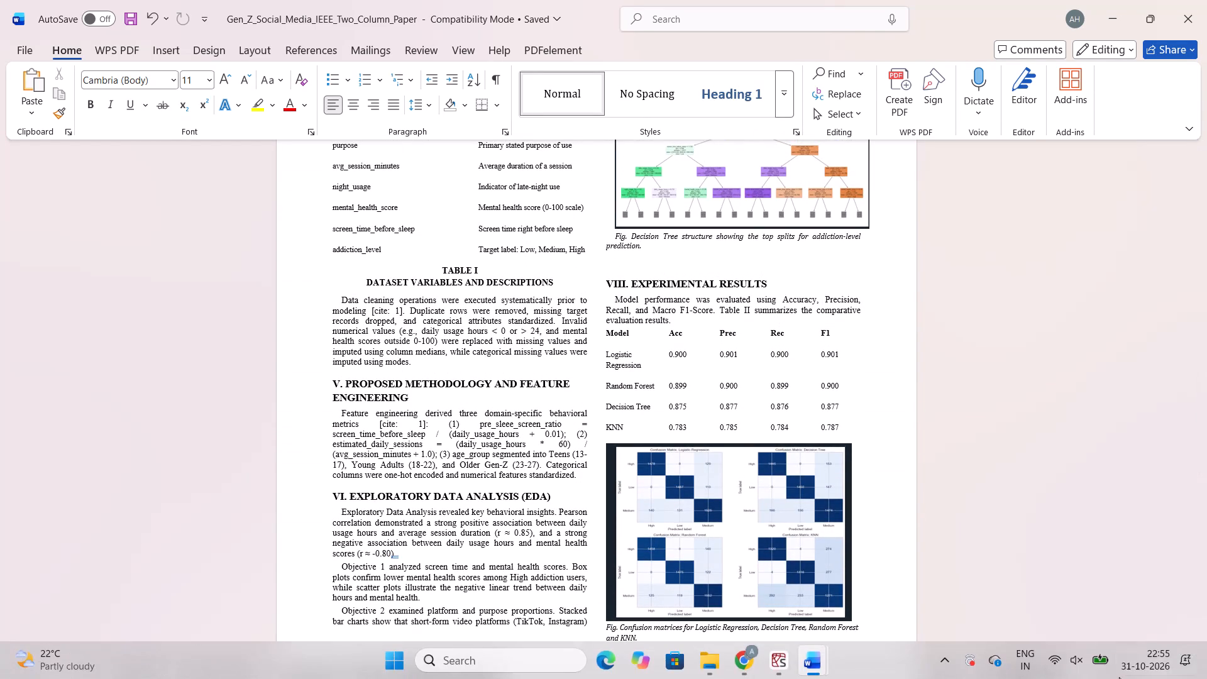
pyautogui.scroll(3, 1067, 406)
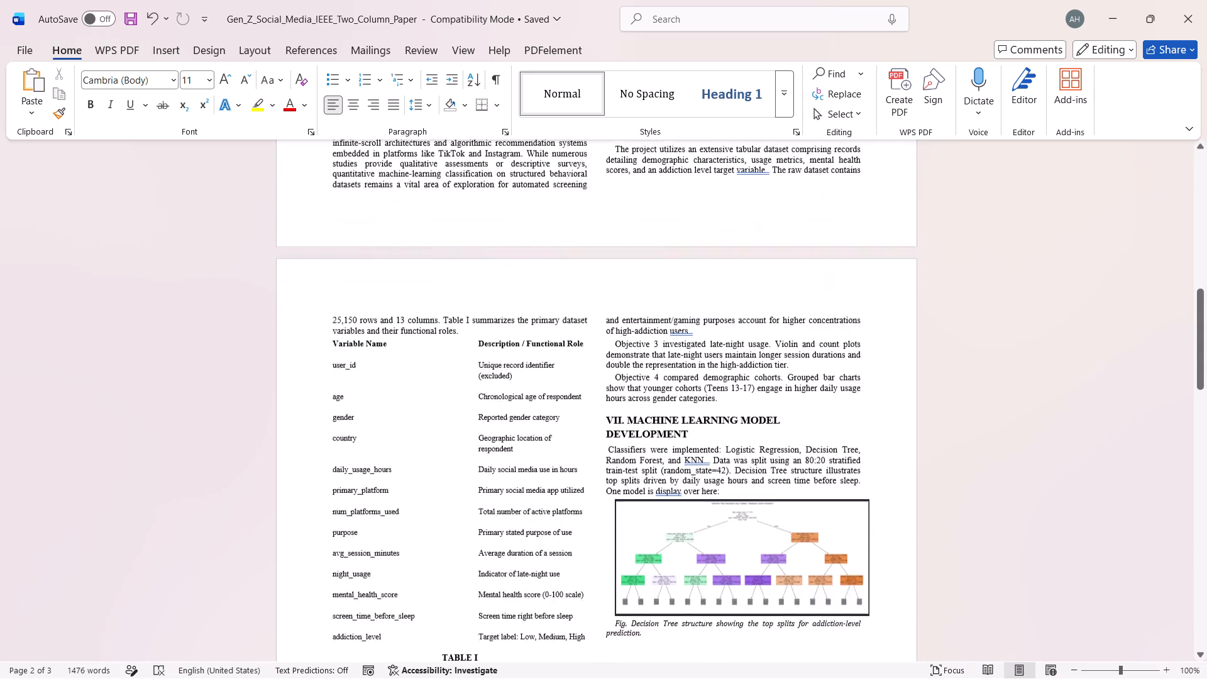
pyautogui.scroll(5, 1067, 406)
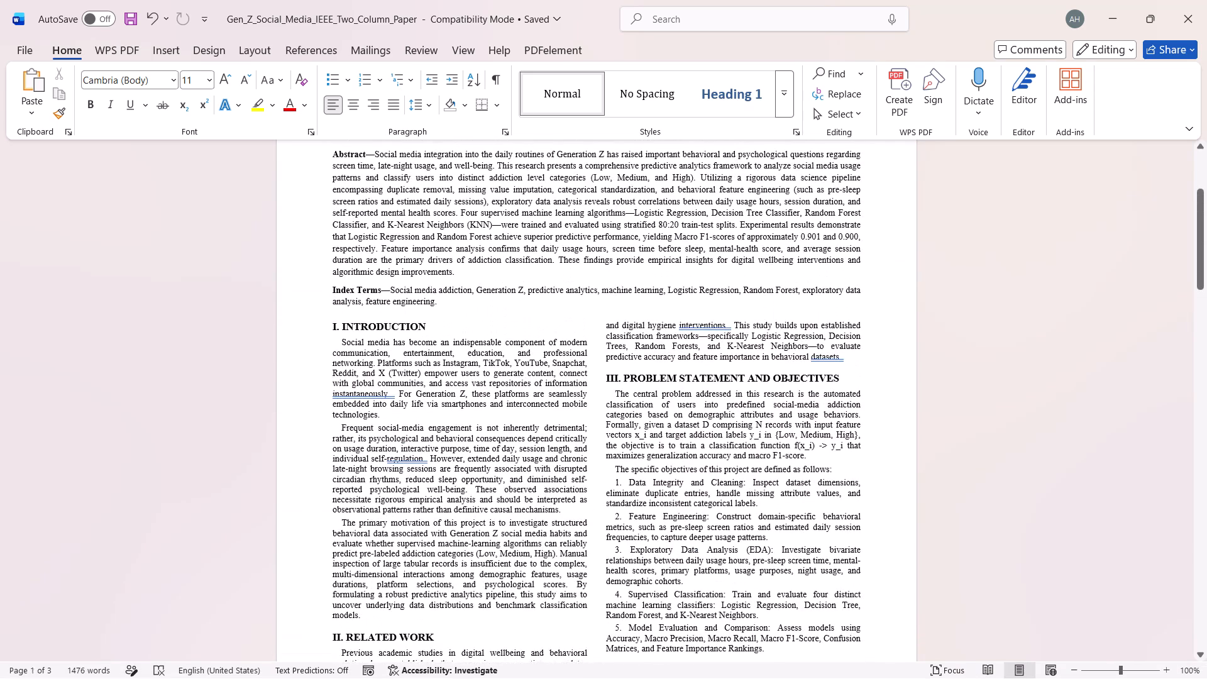
pyautogui.scroll(2, 1067, 406)
pyautogui.scroll(-5, 1067, 406)
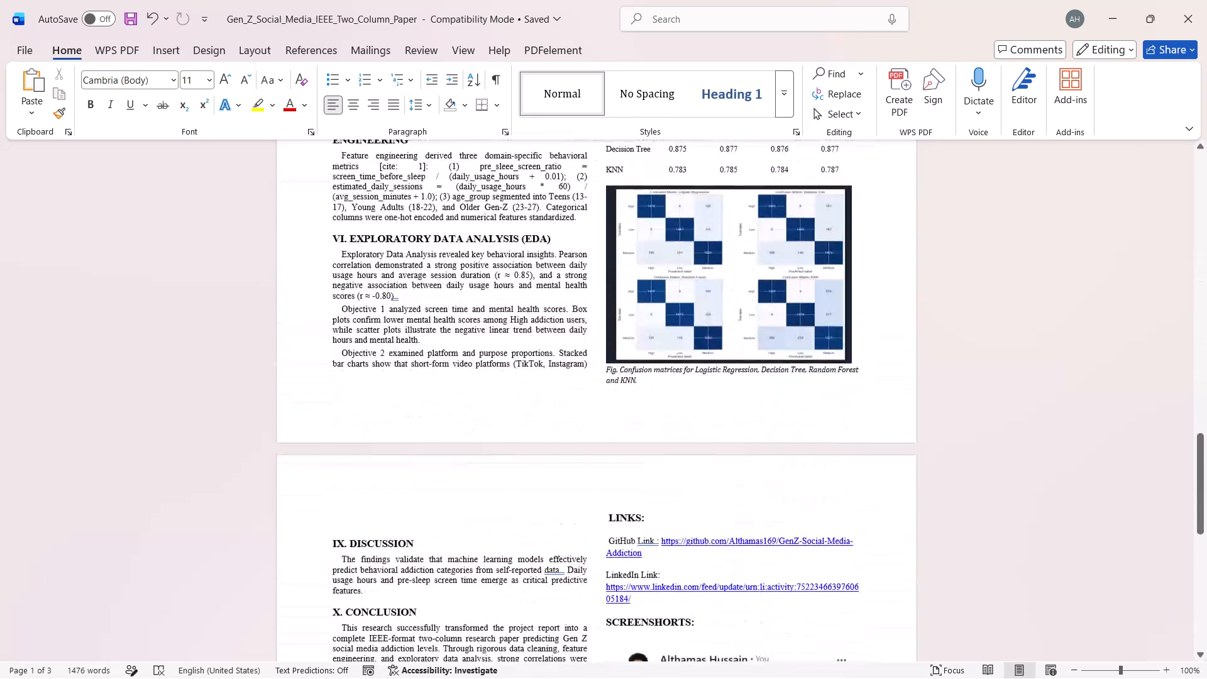
pyautogui.scroll(-4, 1067, 406)
pyautogui.scroll(2, 1067, 406)
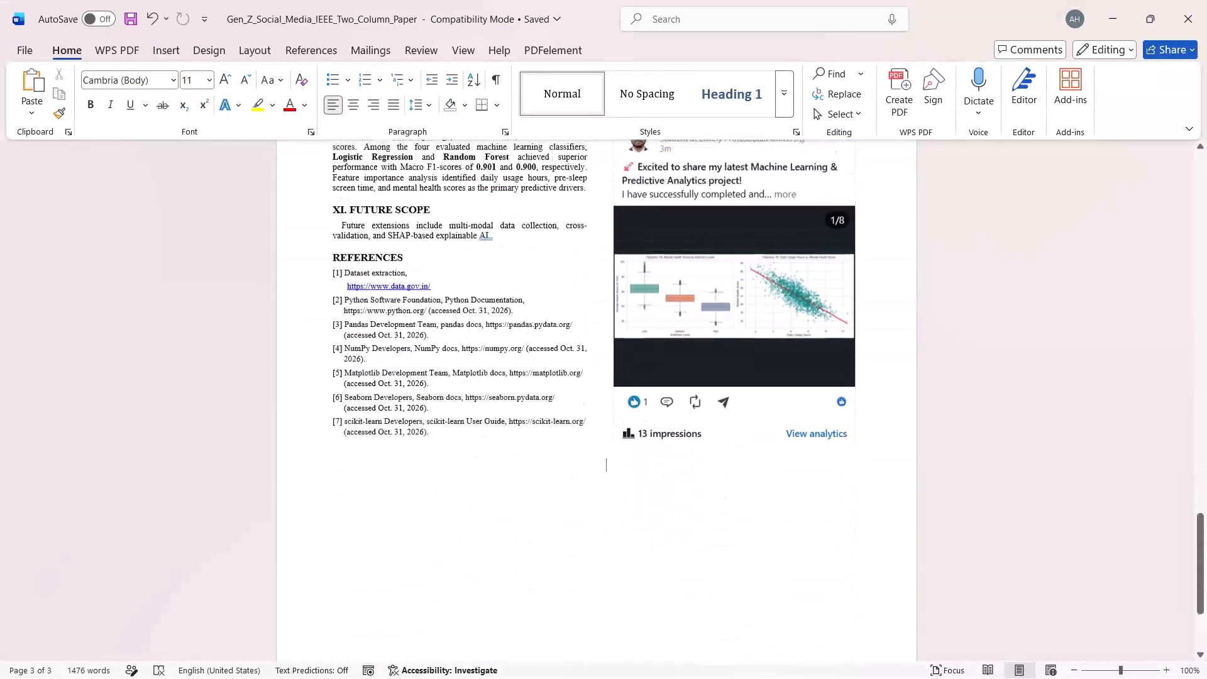
pyautogui.scroll(6, 1067, 406)
# Save the reviewed IEEE two-column paper.
pyautogui.hotkey('ctrl', 's')
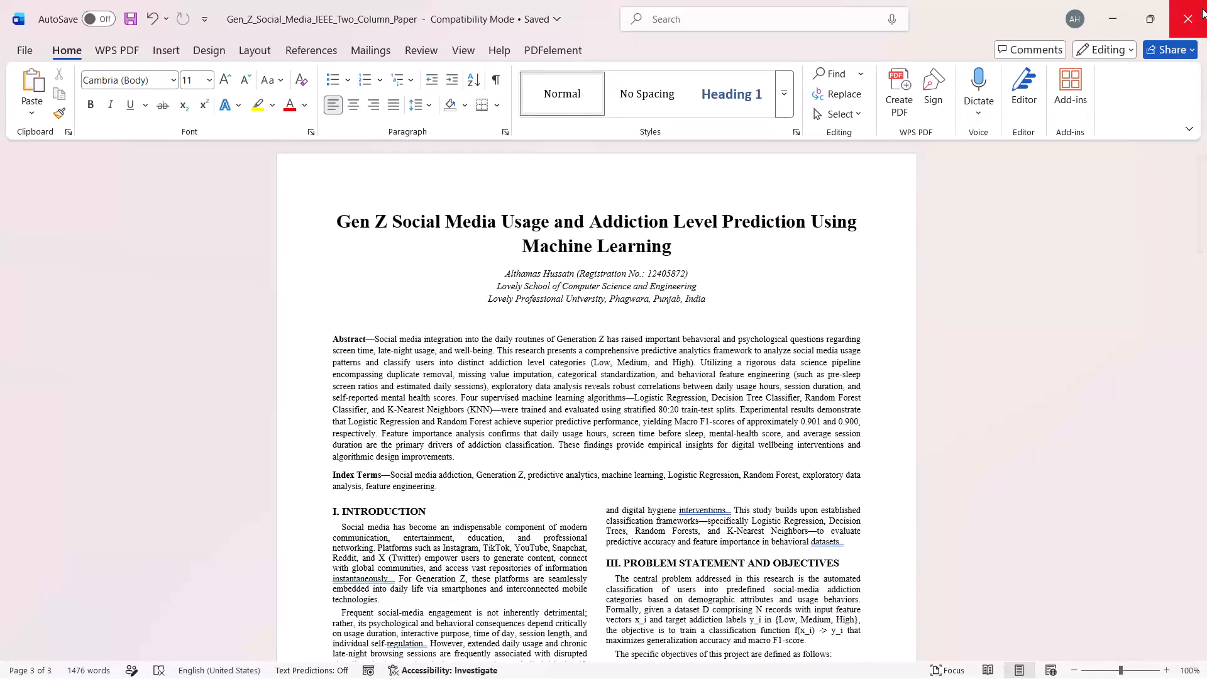
# Set up a PDF copy of the paper with the Desktop as its destination folder.
pyautogui.click(28, 46)
pyautogui.click(47, 292)
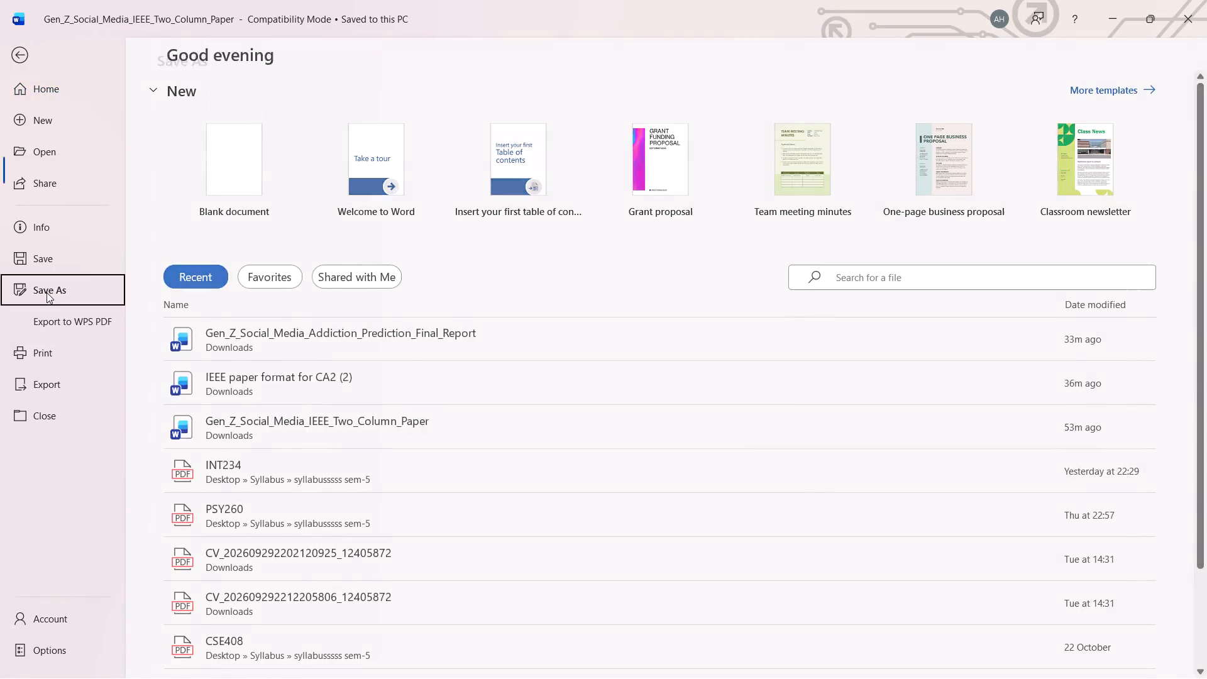
pyautogui.click(649, 130)
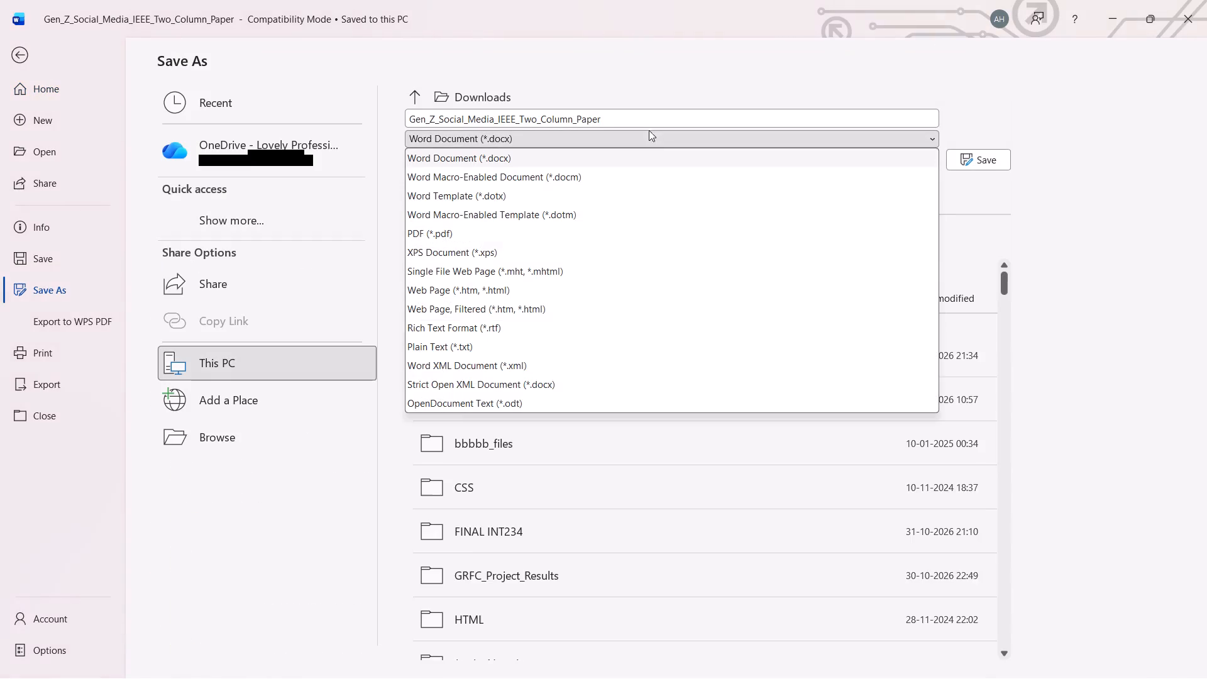
pyautogui.click(456, 236)
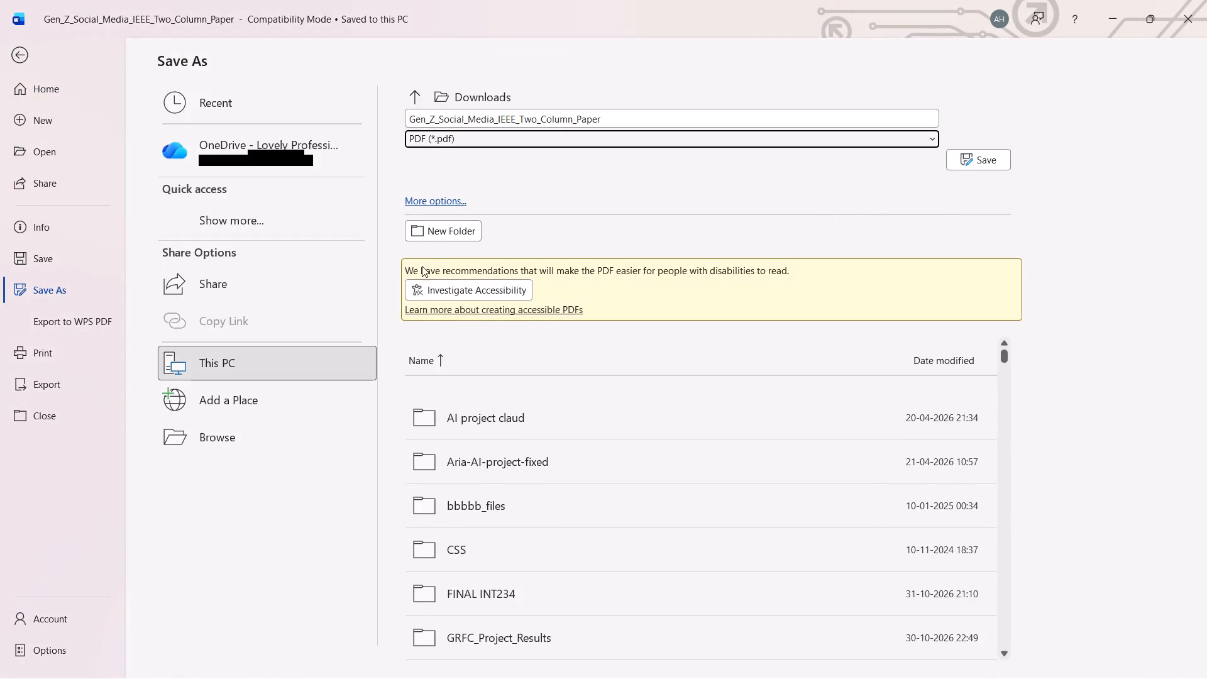
pyautogui.click(436, 204)
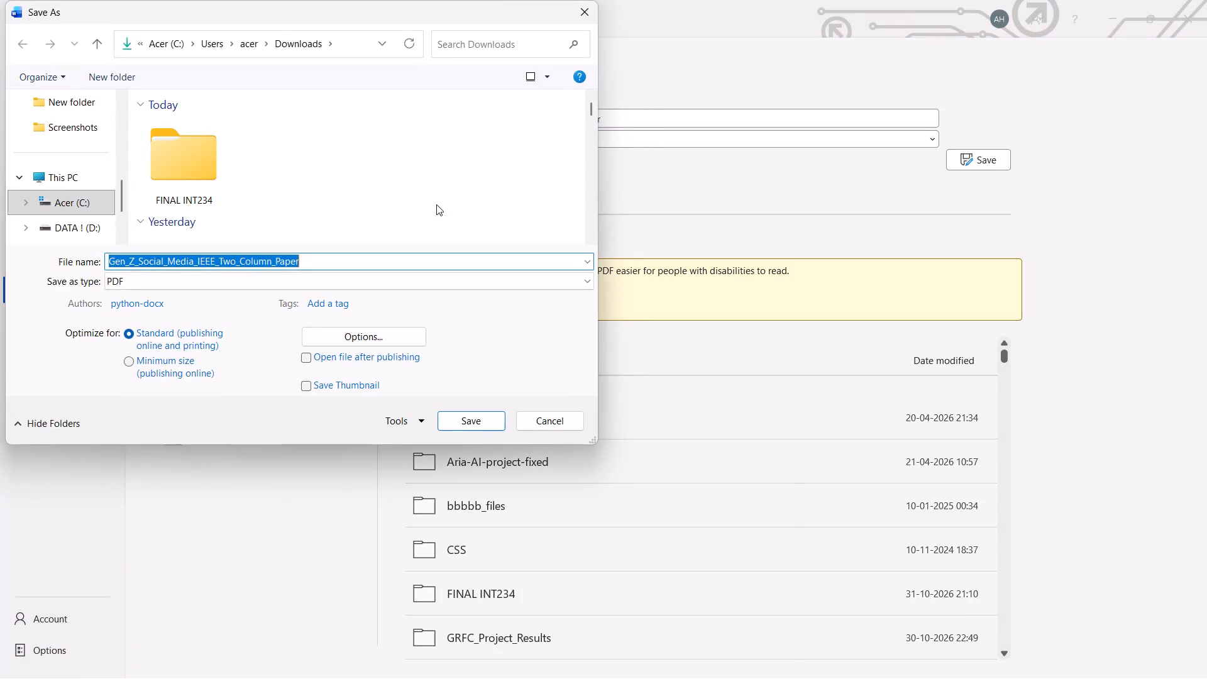
pyautogui.scroll(5, 76, 102)
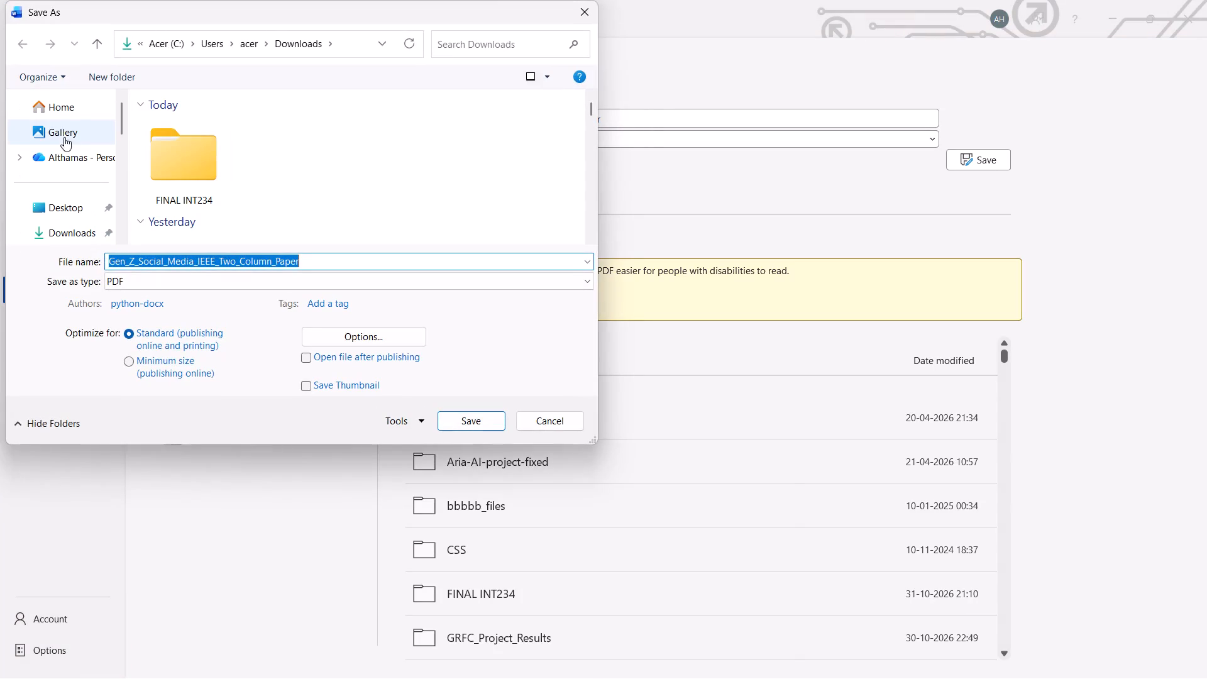
pyautogui.click(66, 209)
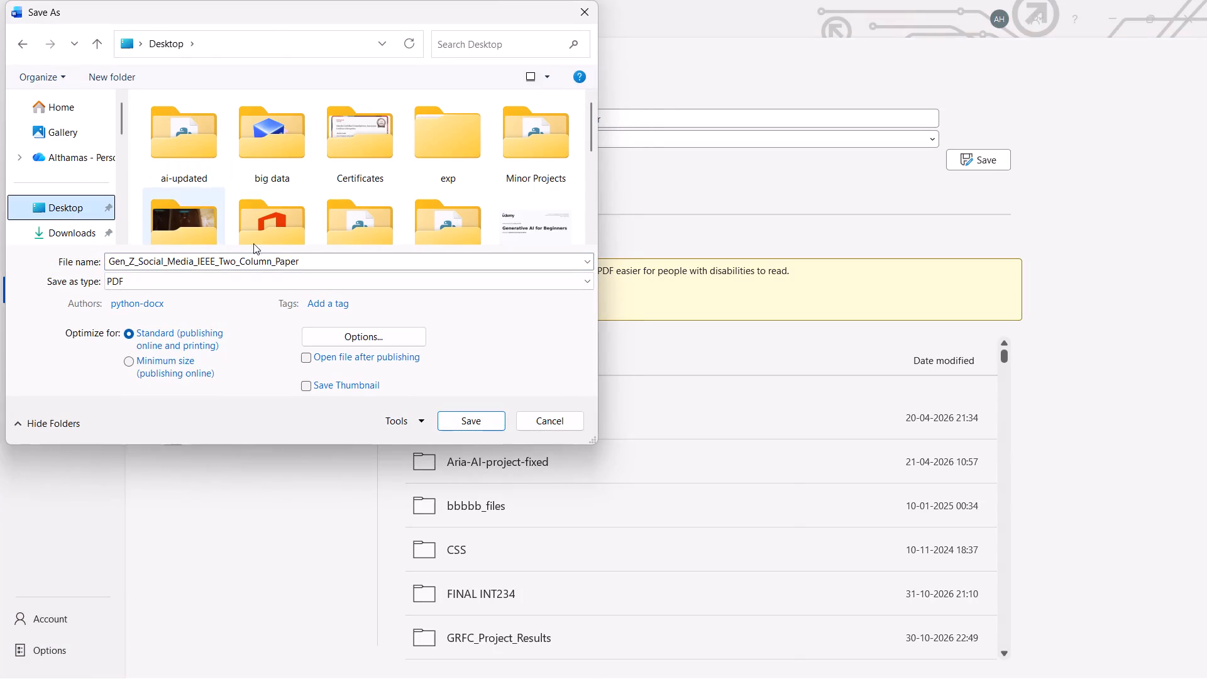
# Name the PDF copy INT234report followed by the registration number in parentheses, with no space, and save it.
pyautogui.click(300, 261)
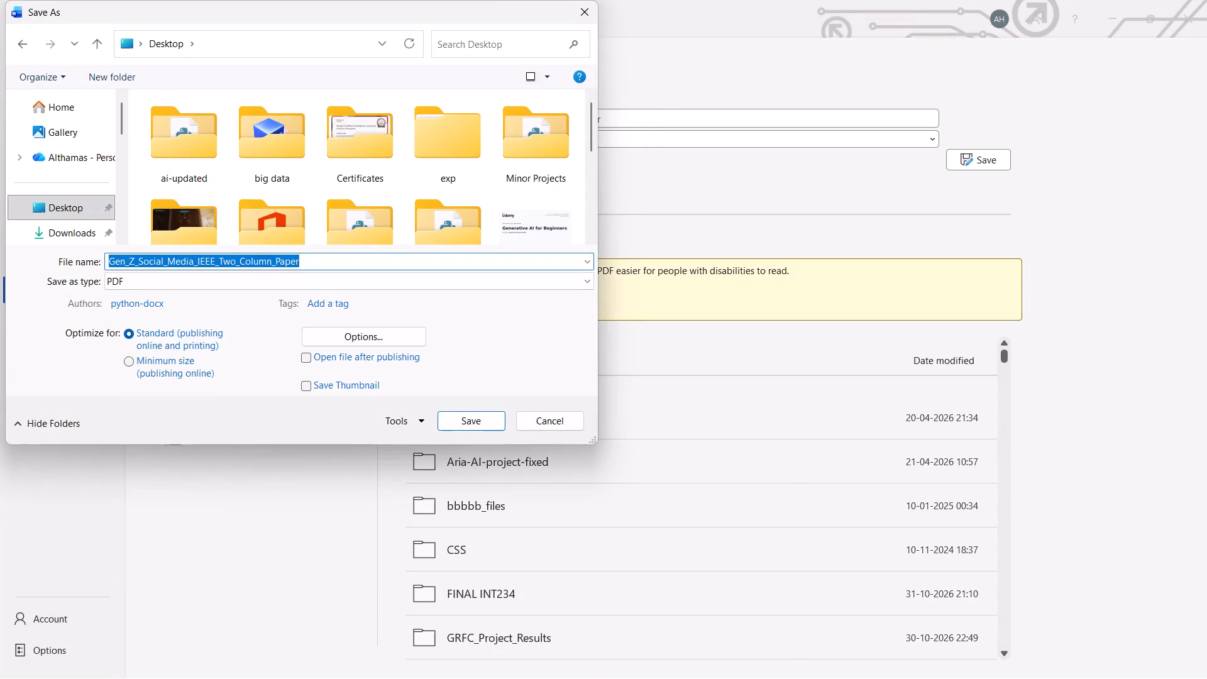
pyautogui.press('BackSpace')
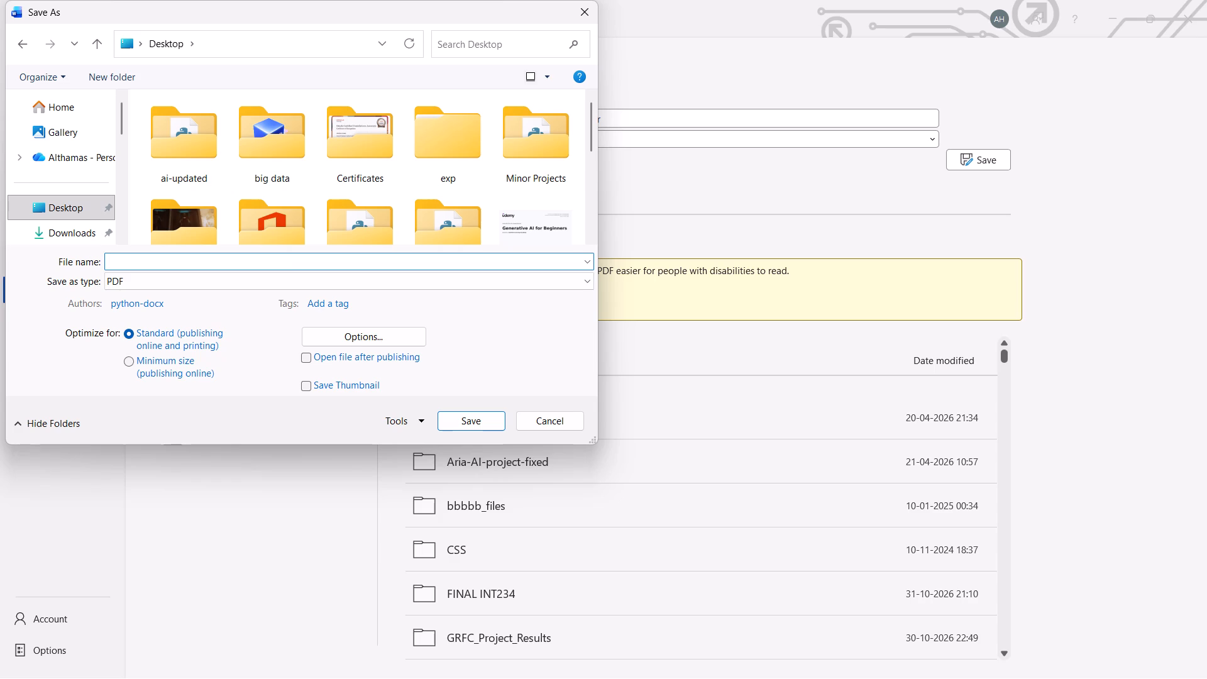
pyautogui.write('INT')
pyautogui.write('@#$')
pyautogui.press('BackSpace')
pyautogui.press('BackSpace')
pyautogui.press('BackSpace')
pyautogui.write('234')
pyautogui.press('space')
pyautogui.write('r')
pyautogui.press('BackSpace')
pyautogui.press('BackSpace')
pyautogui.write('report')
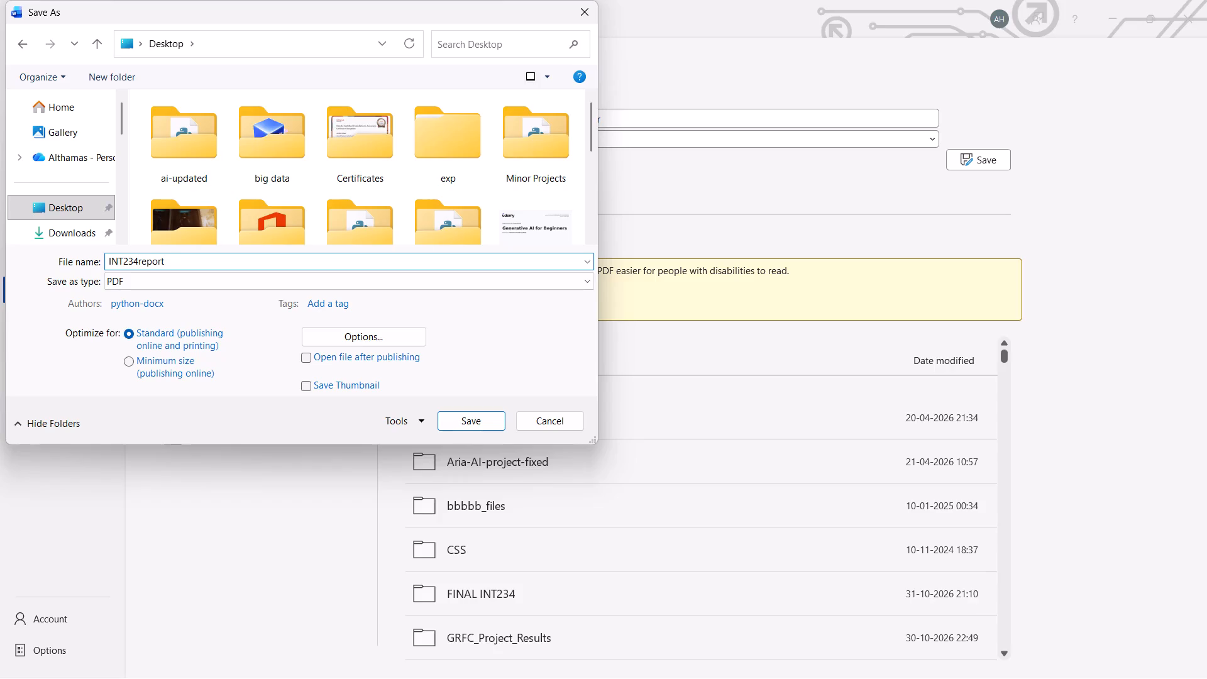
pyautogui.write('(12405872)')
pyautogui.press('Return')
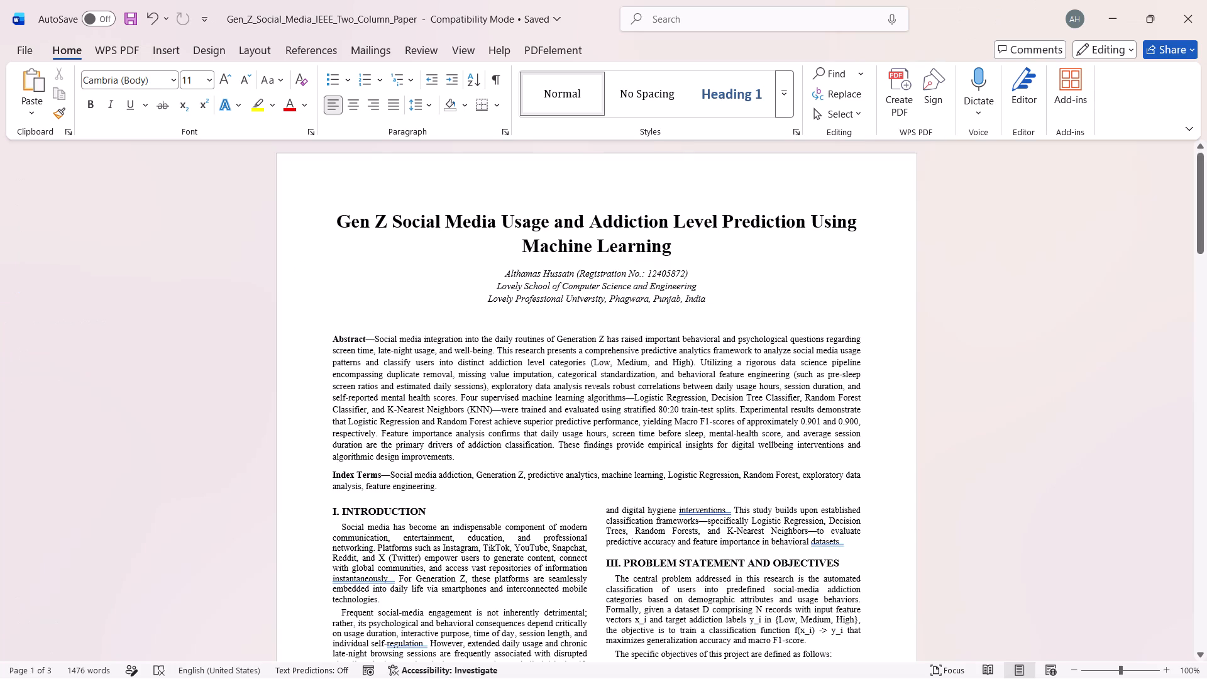
# Clear the open windows away from the desktop and open the saved INT234report PDF.
pyautogui.scroll(-6, 428, 343)
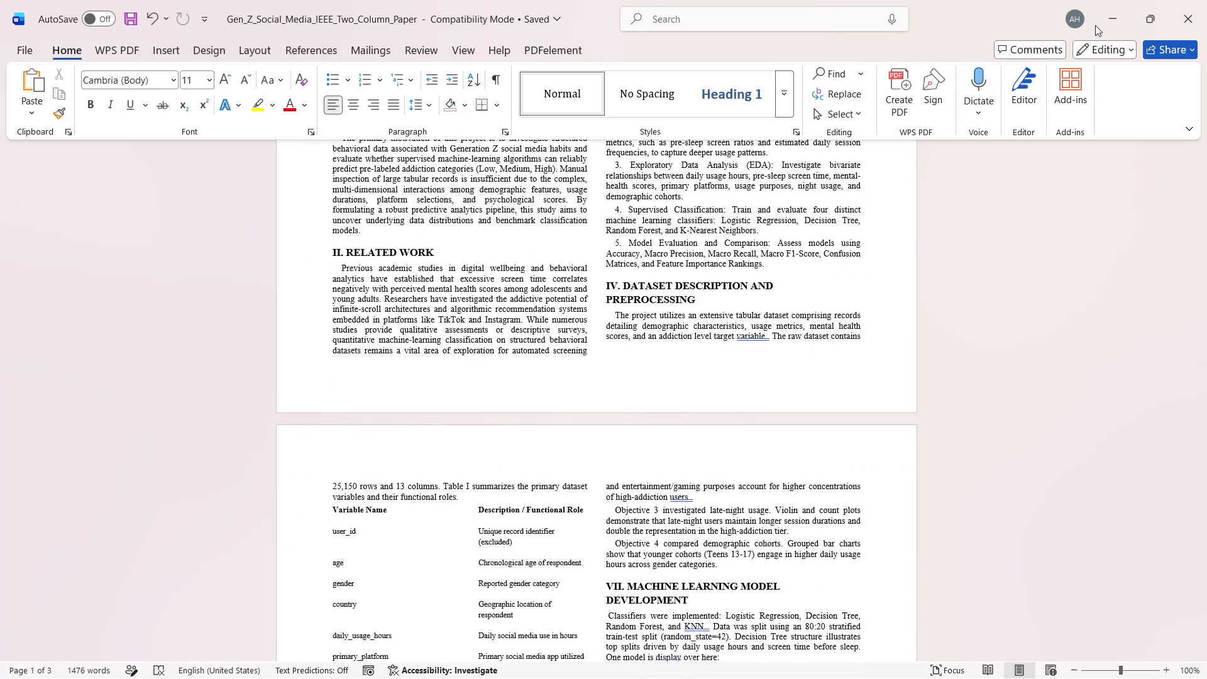
pyautogui.click(1095, 26)
pyautogui.click(1105, 23)
pyautogui.click(1105, 23)
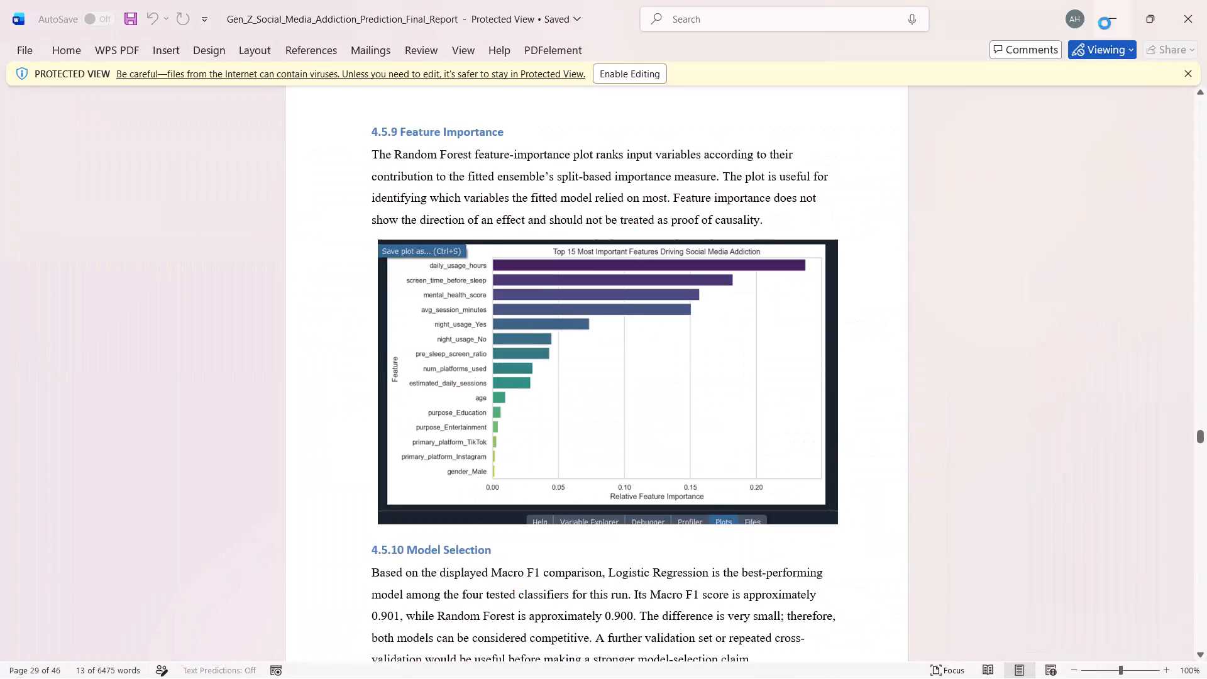
pyautogui.click(1105, 23)
pyautogui.click(1110, 13)
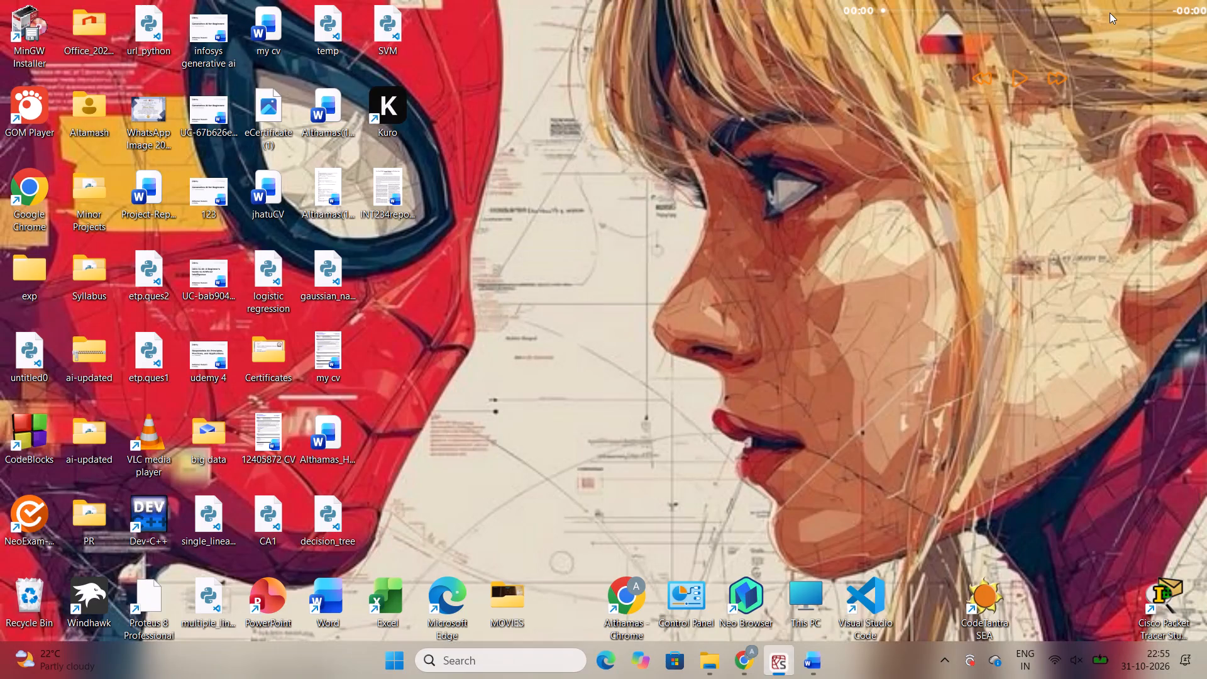
pyautogui.doubleClick(394, 180)
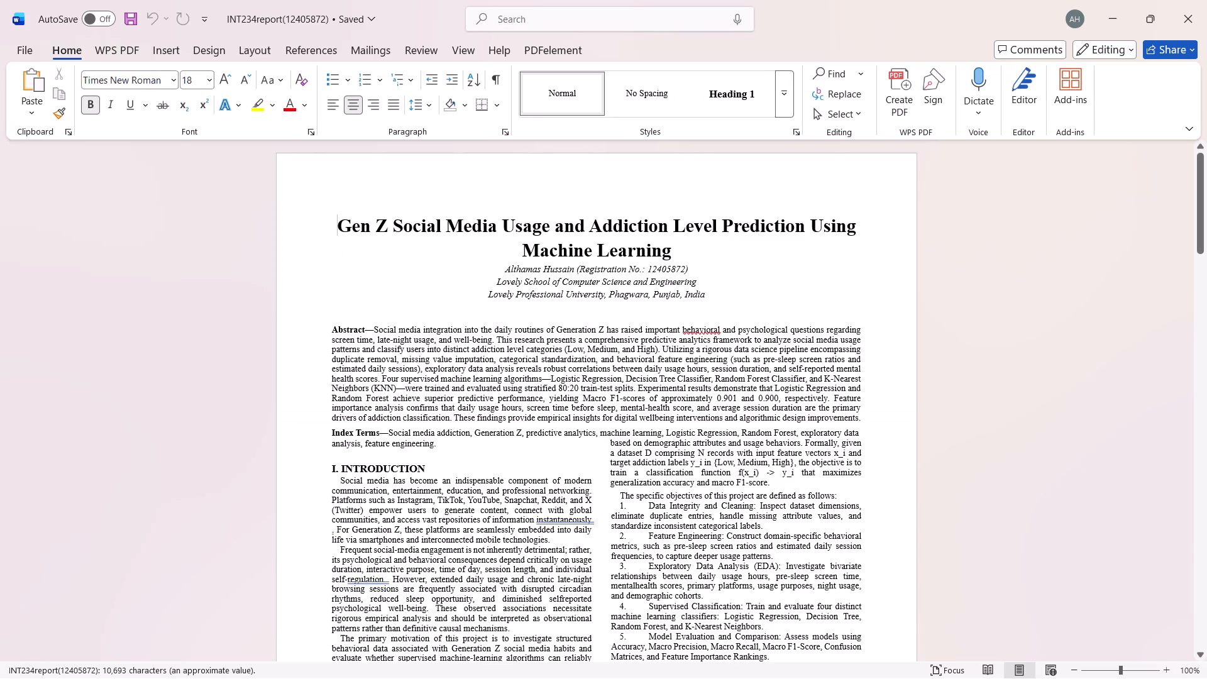
# Check the layout of the opened INT234report, including its tables, figures, links, references and post screenshot.
pyautogui.scroll(-5, 449, 290)
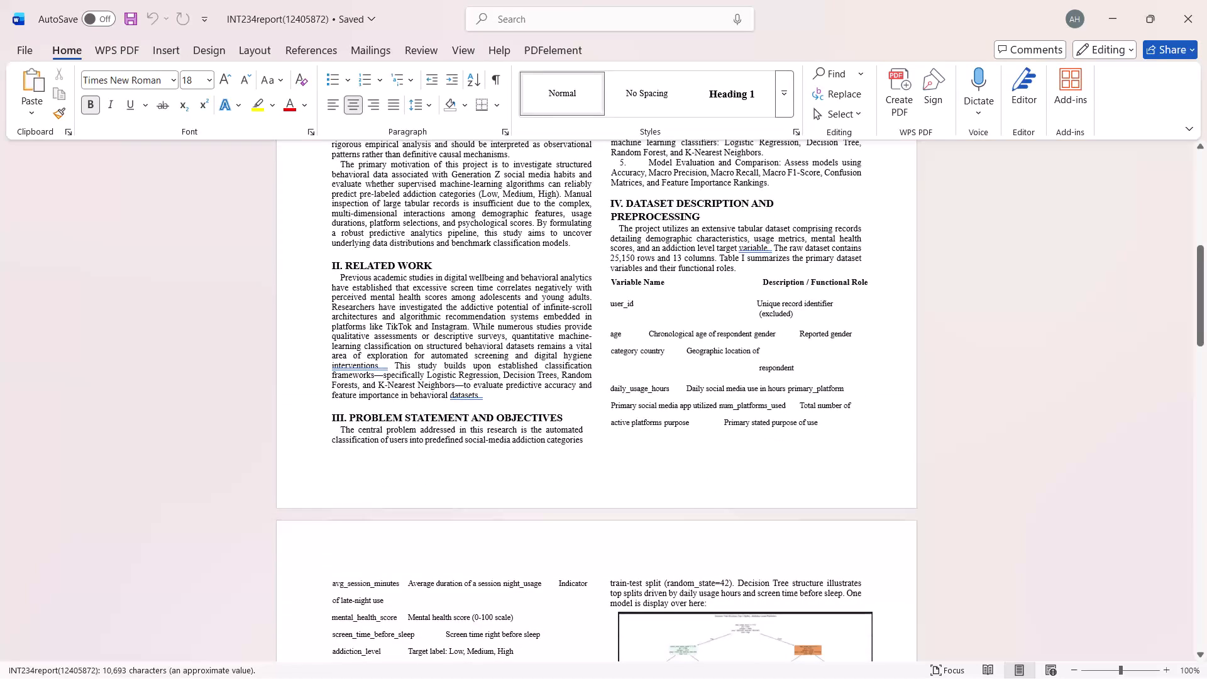
pyautogui.scroll(-3, 449, 290)
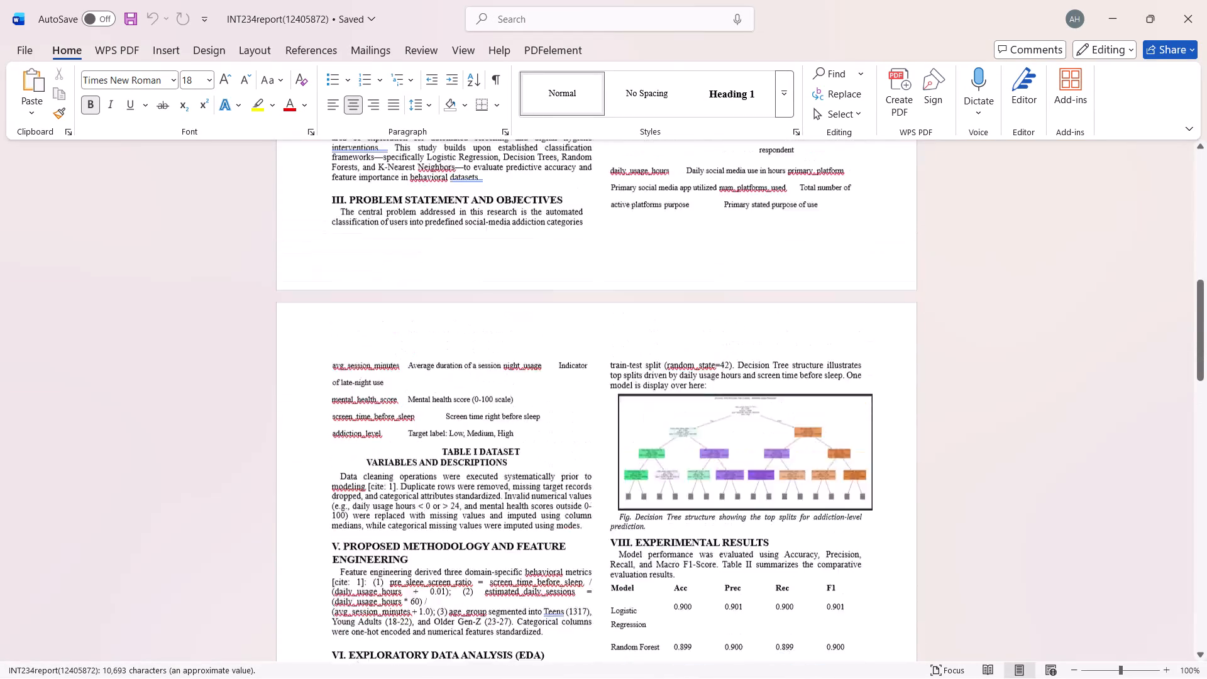
pyautogui.scroll(-4, 449, 290)
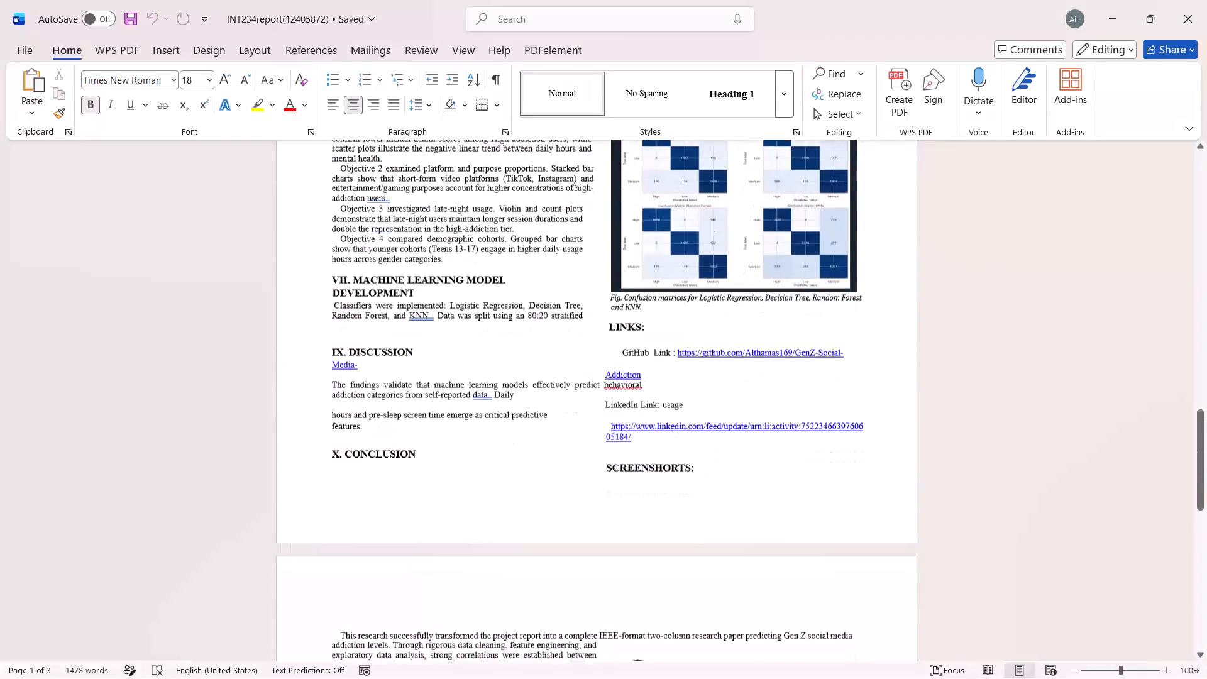
pyautogui.scroll(-3, 449, 290)
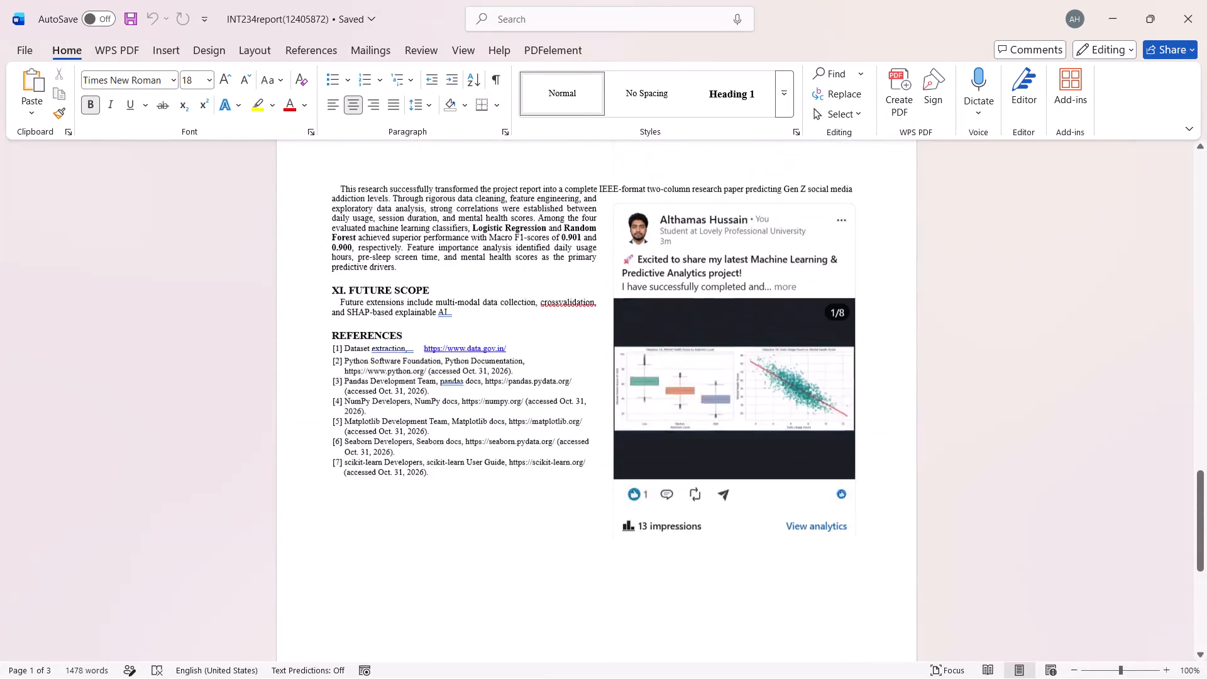
pyautogui.scroll(3, 449, 290)
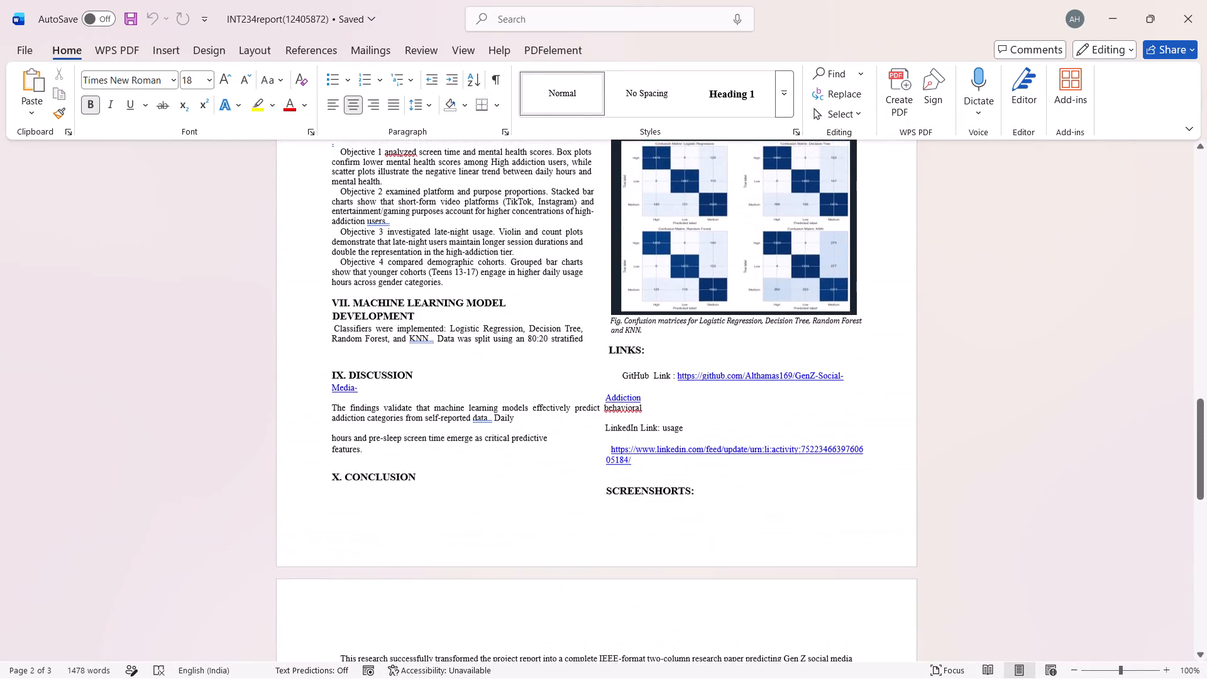
pyautogui.scroll(2, 449, 290)
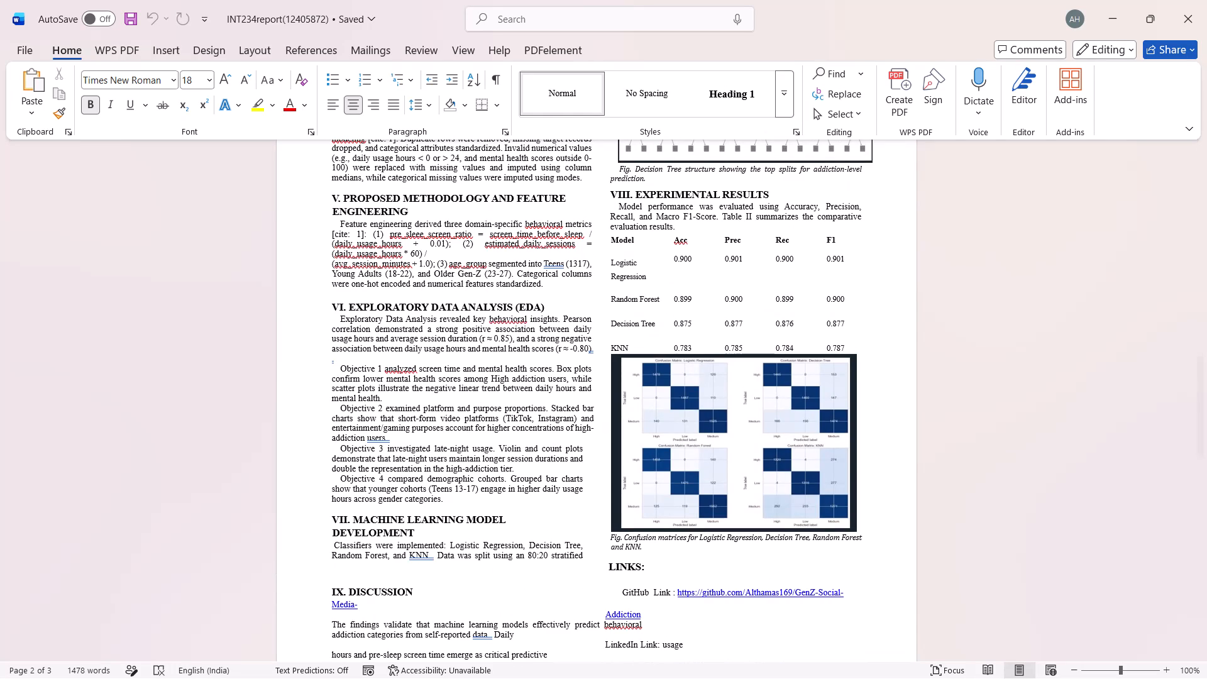
# Recheck the layout of the opened INT234report, from the dataset and results tables through the discussion, links and screenshot sections.
pyautogui.scroll(1, 449, 290)
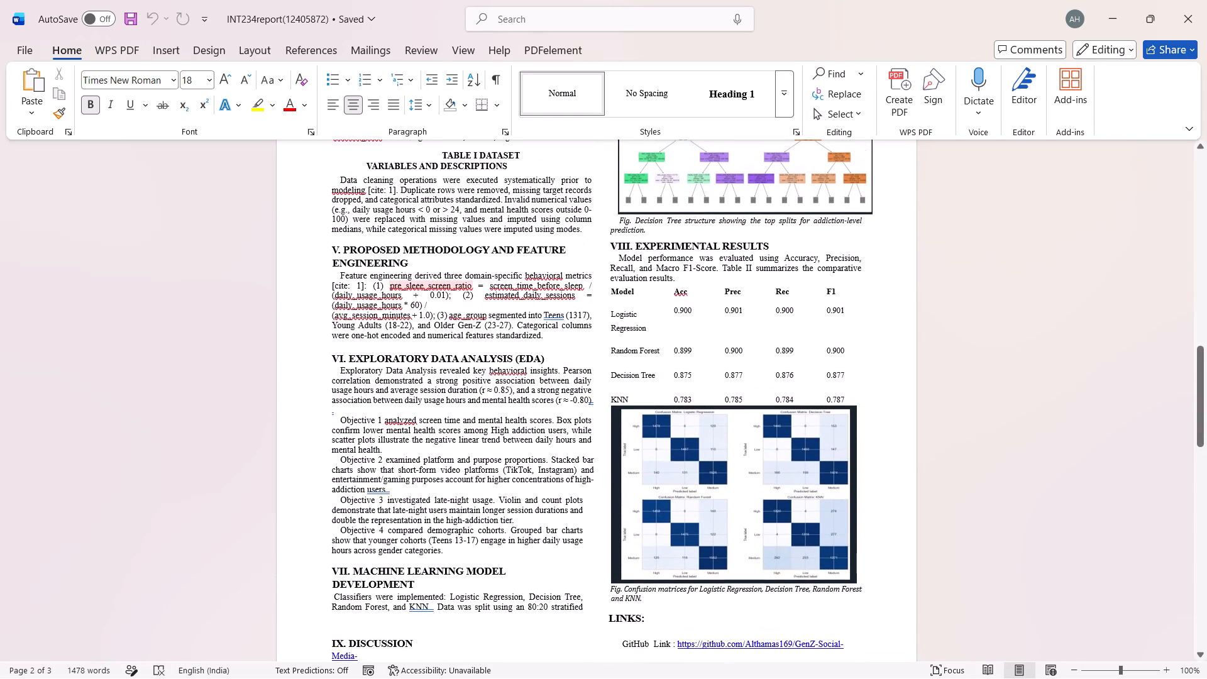
pyautogui.scroll(2, 449, 290)
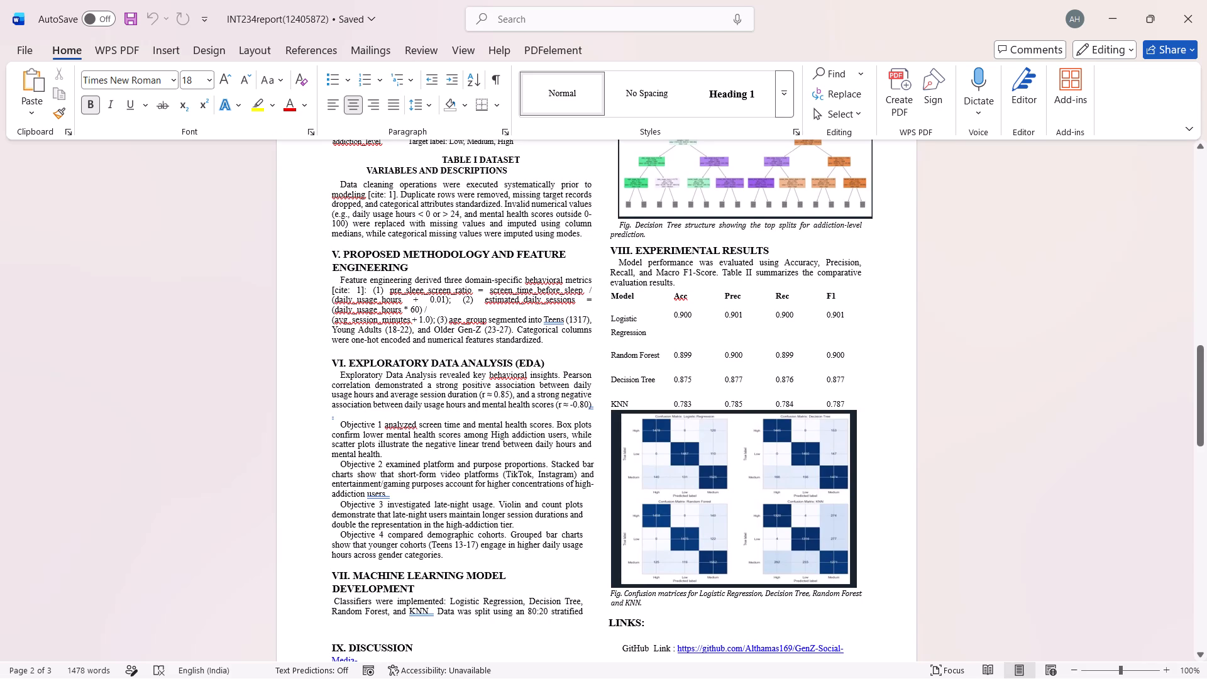
pyautogui.scroll(-2, 581, 339)
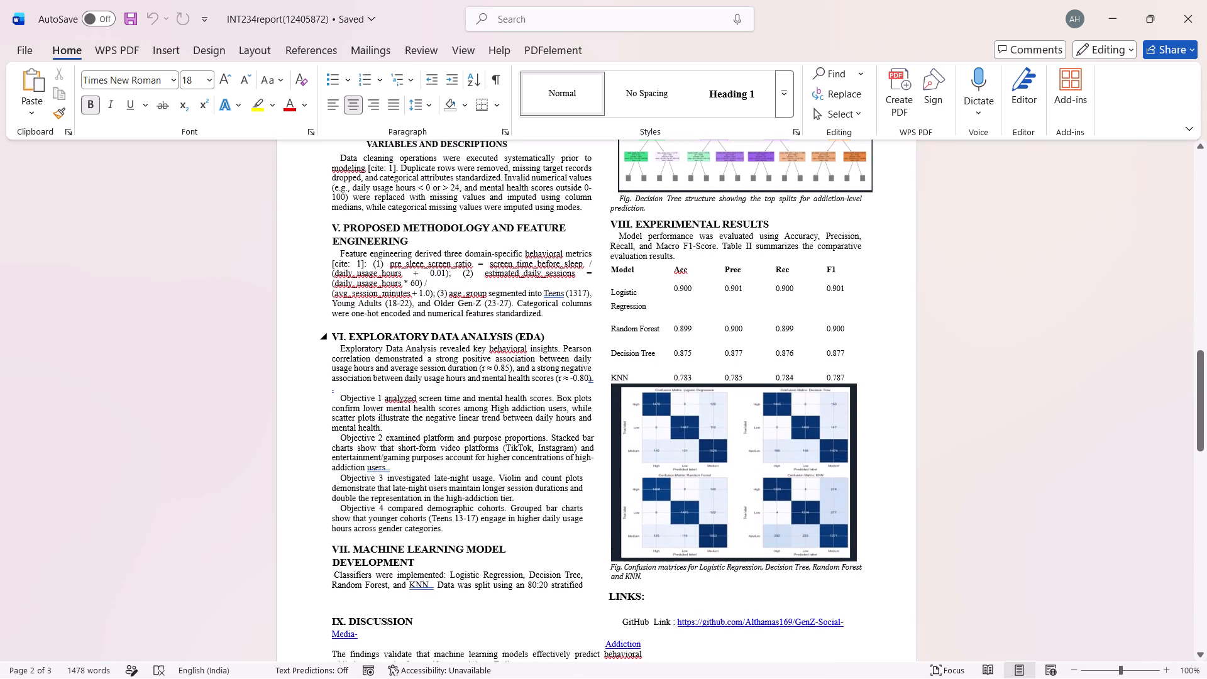
pyautogui.scroll(-2, 581, 339)
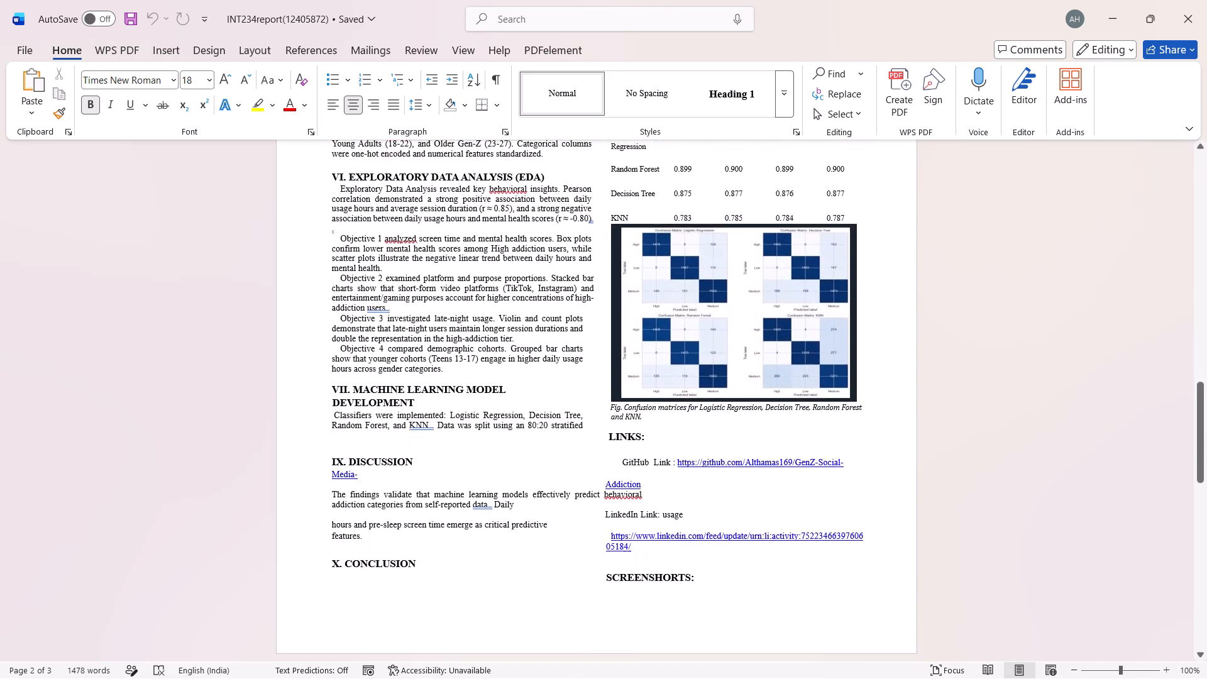
pyautogui.scroll(-1, 581, 339)
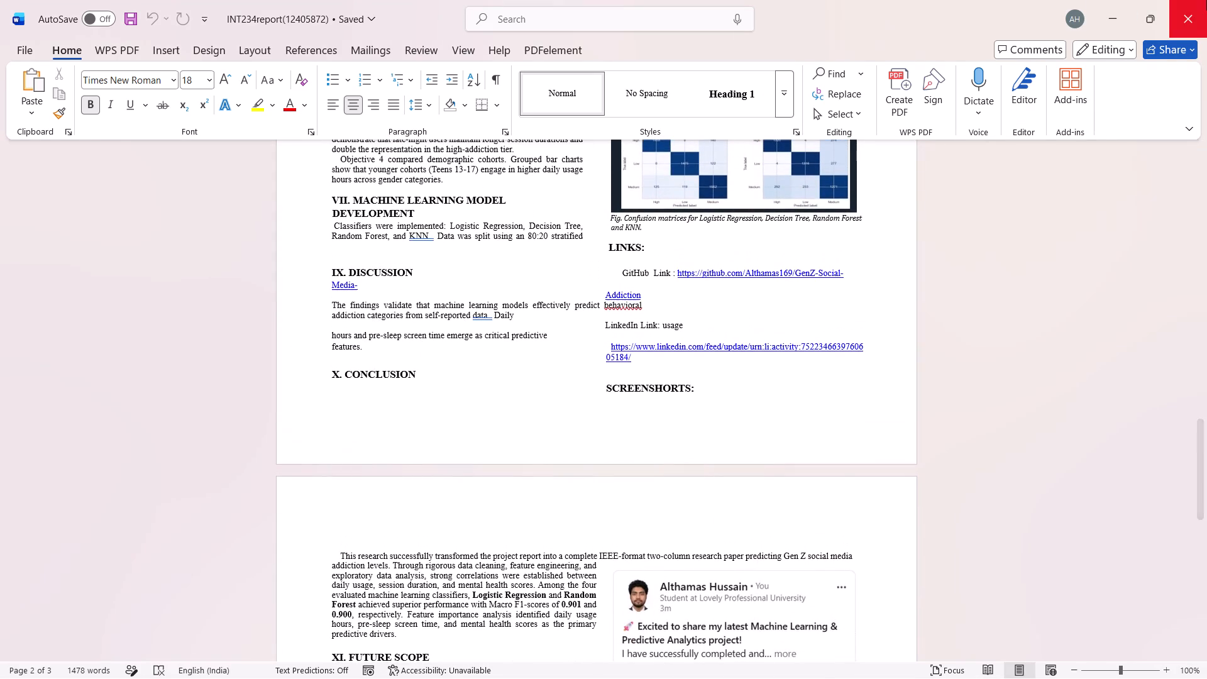
pyautogui.click(1204, 4)
pyautogui.scroll(3, 893, 347)
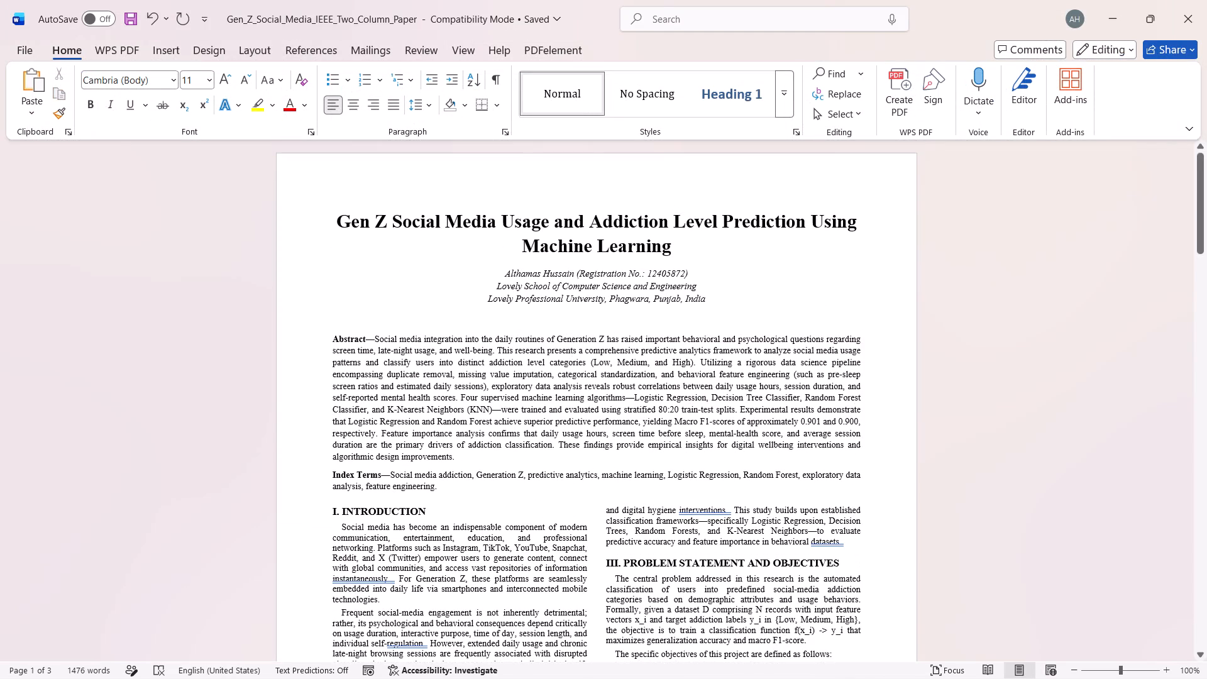
pyautogui.hotkey('ctrl', 's')
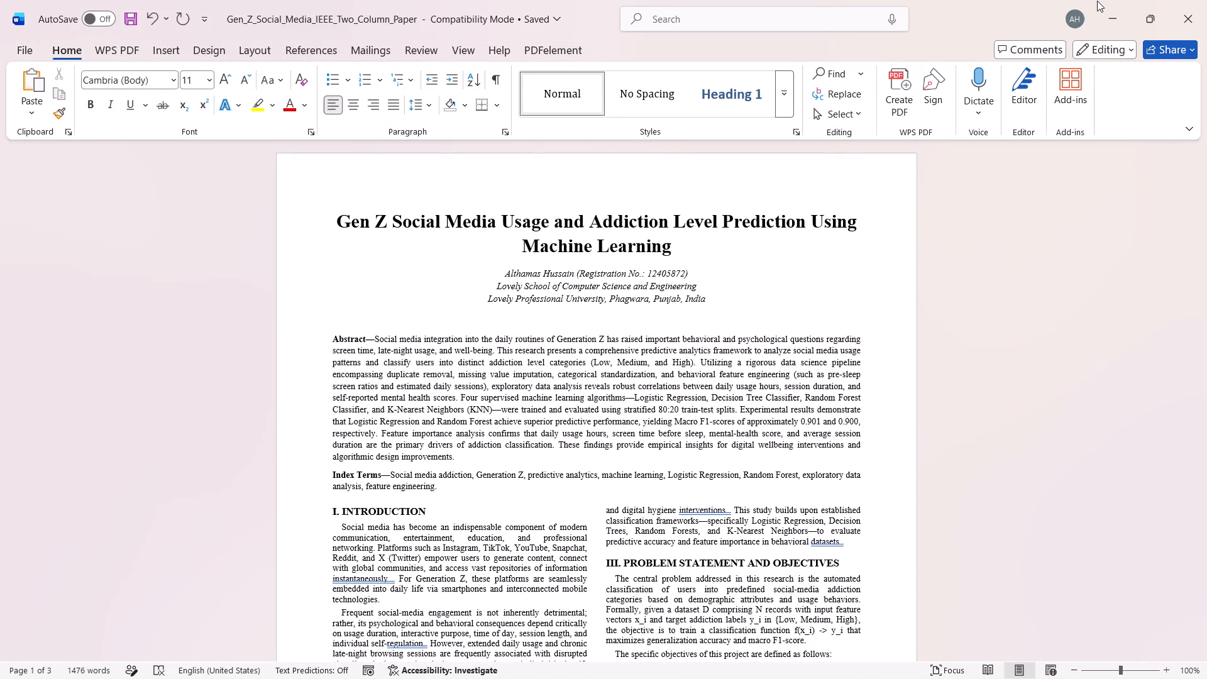
pyautogui.click(1097, 1)
# In Chrome, search the web for "word to pdf" in a new tab and open the iLovePDF converter.
pyautogui.click(733, 656)
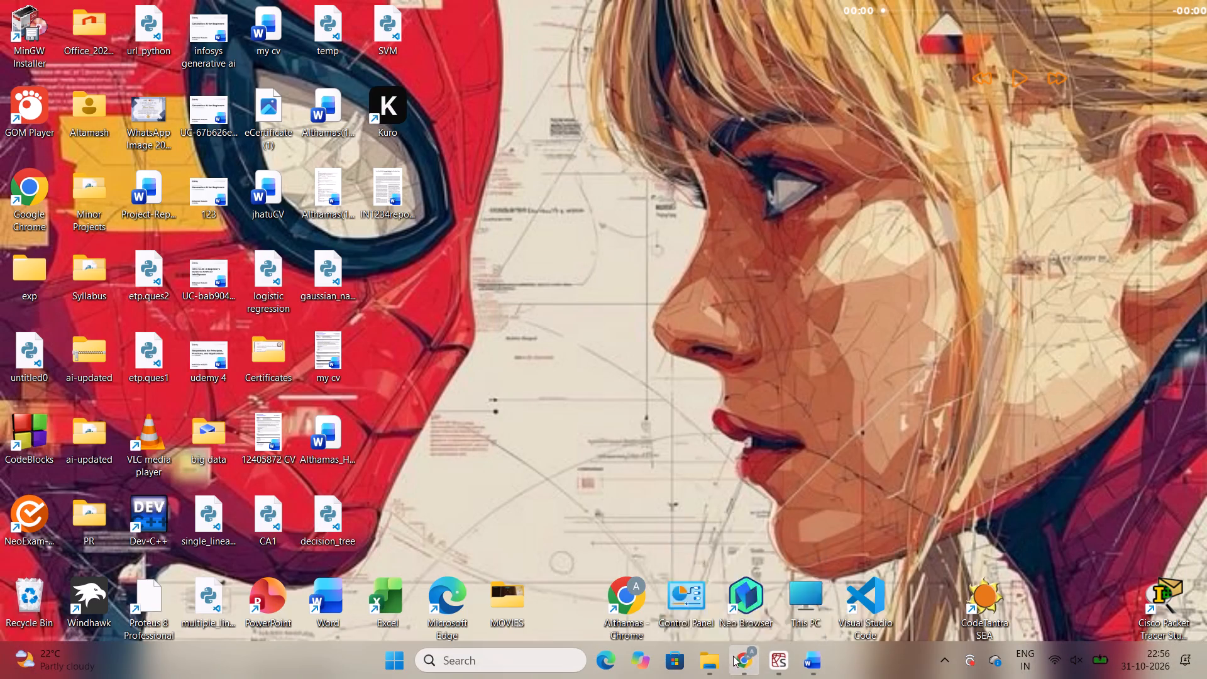
pyautogui.click(948, 8)
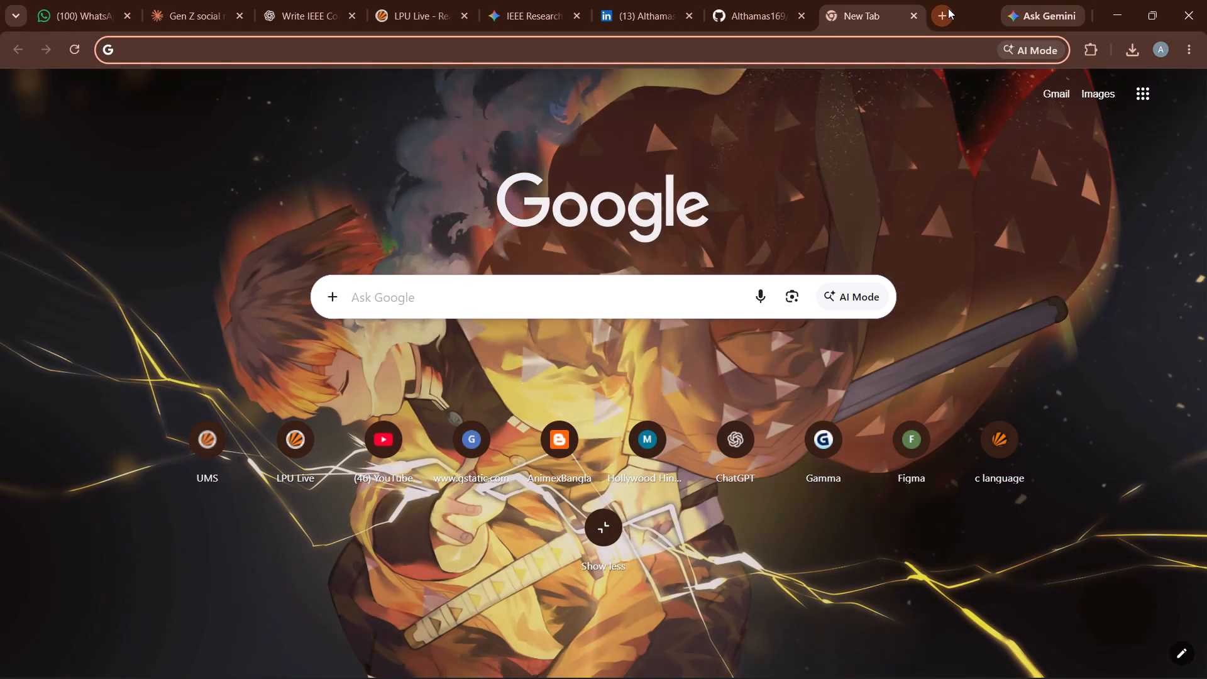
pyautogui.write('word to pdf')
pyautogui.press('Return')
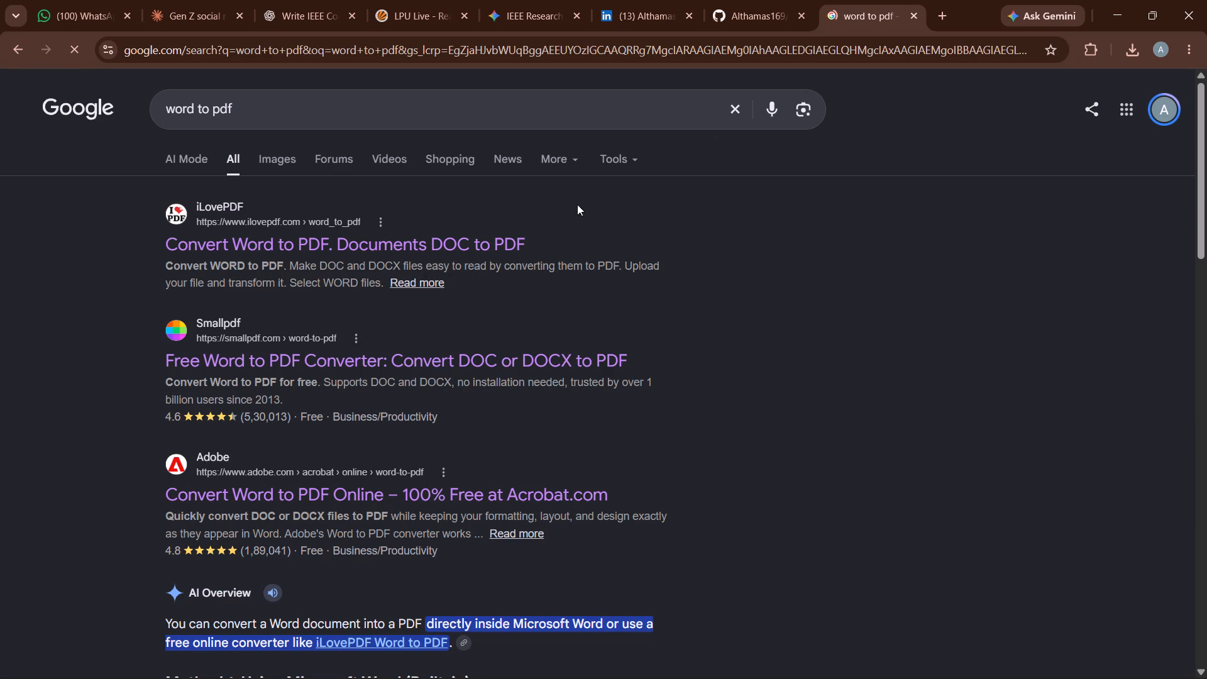
pyautogui.click(505, 231)
# Convert Gen_Z_Social_Media_IEEE_Two_Column_Paper from the Downloads folder to PDF and download the result.
pyautogui.click(576, 272)
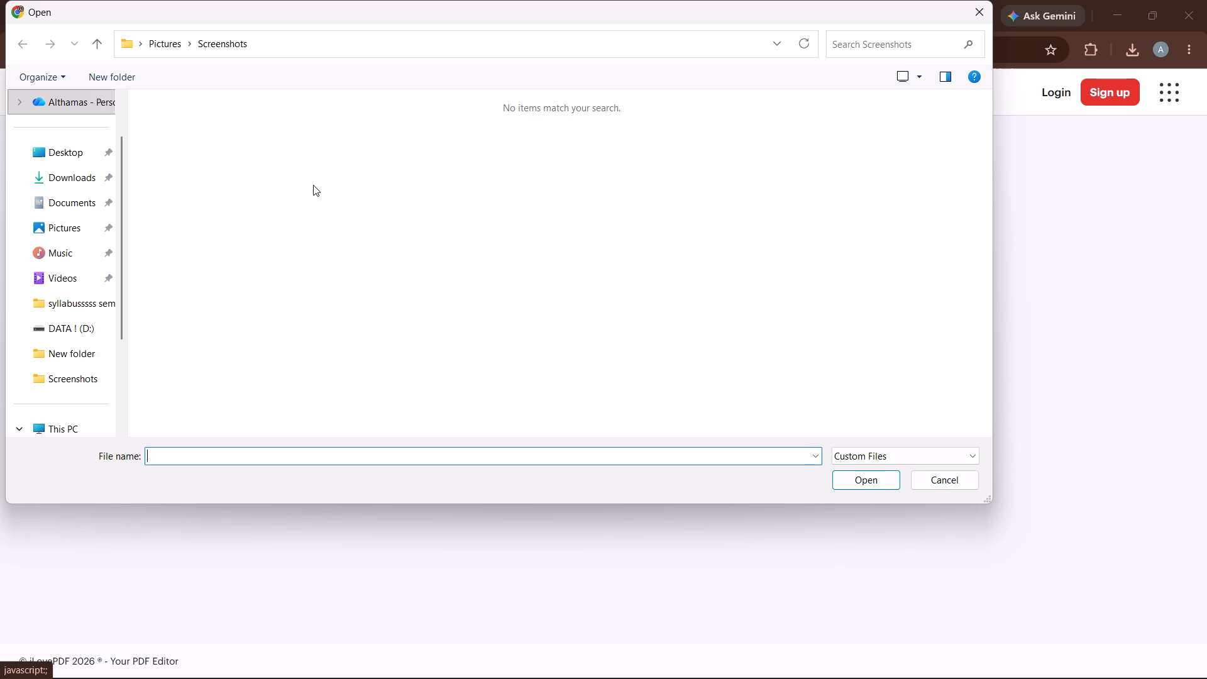
pyautogui.click(47, 176)
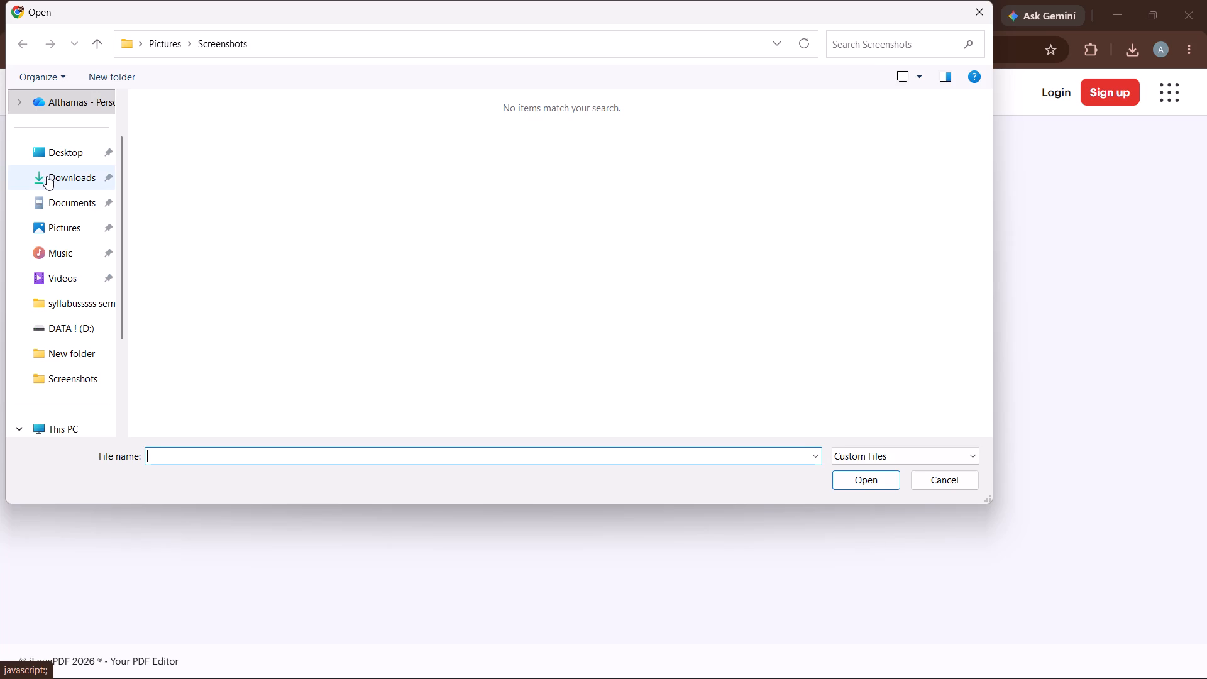
pyautogui.doubleClick(165, 186)
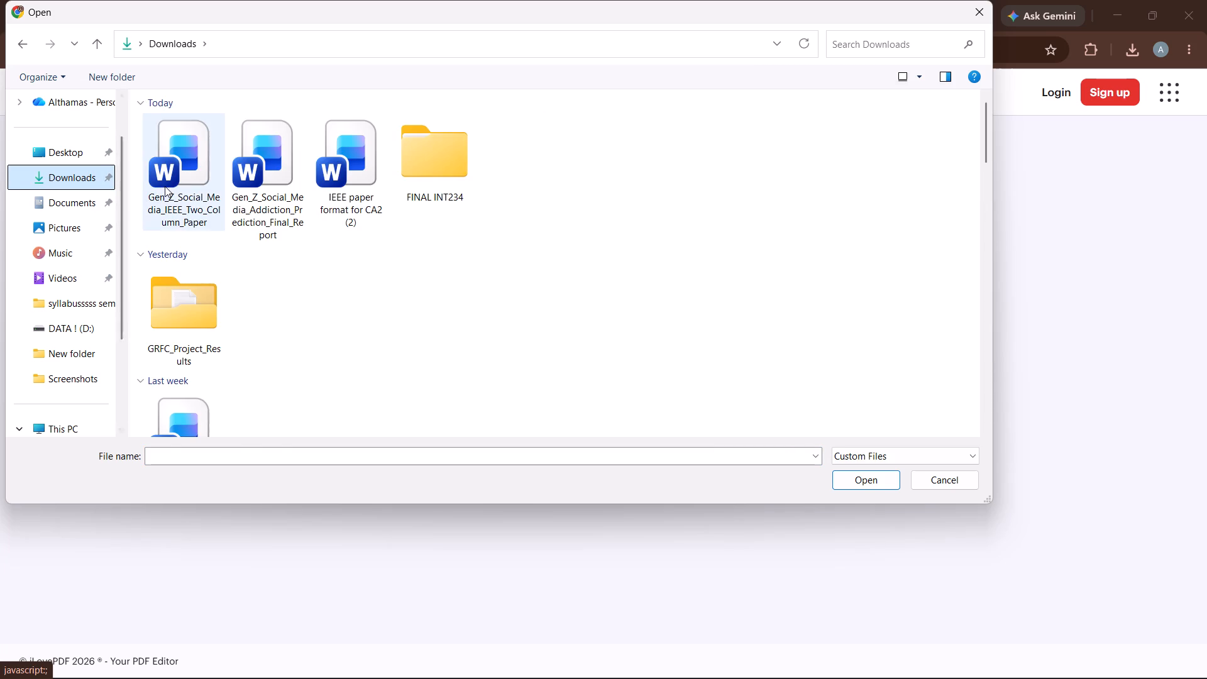
pyautogui.click(1015, 608)
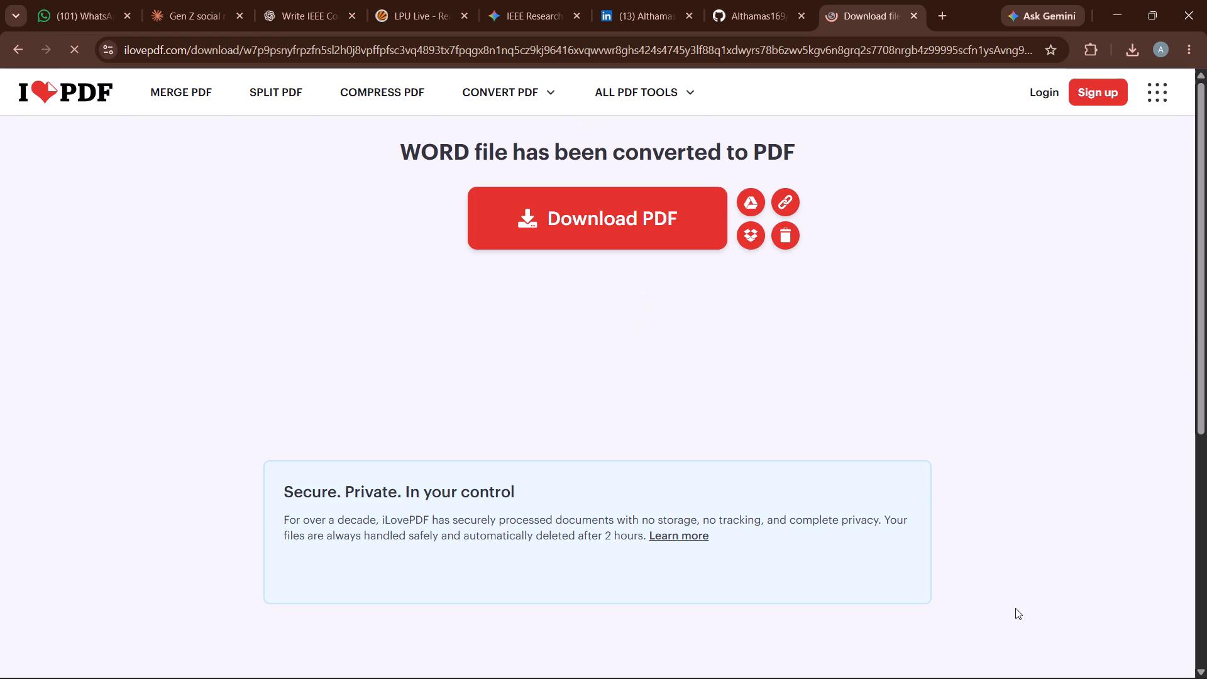
pyautogui.click(648, 229)
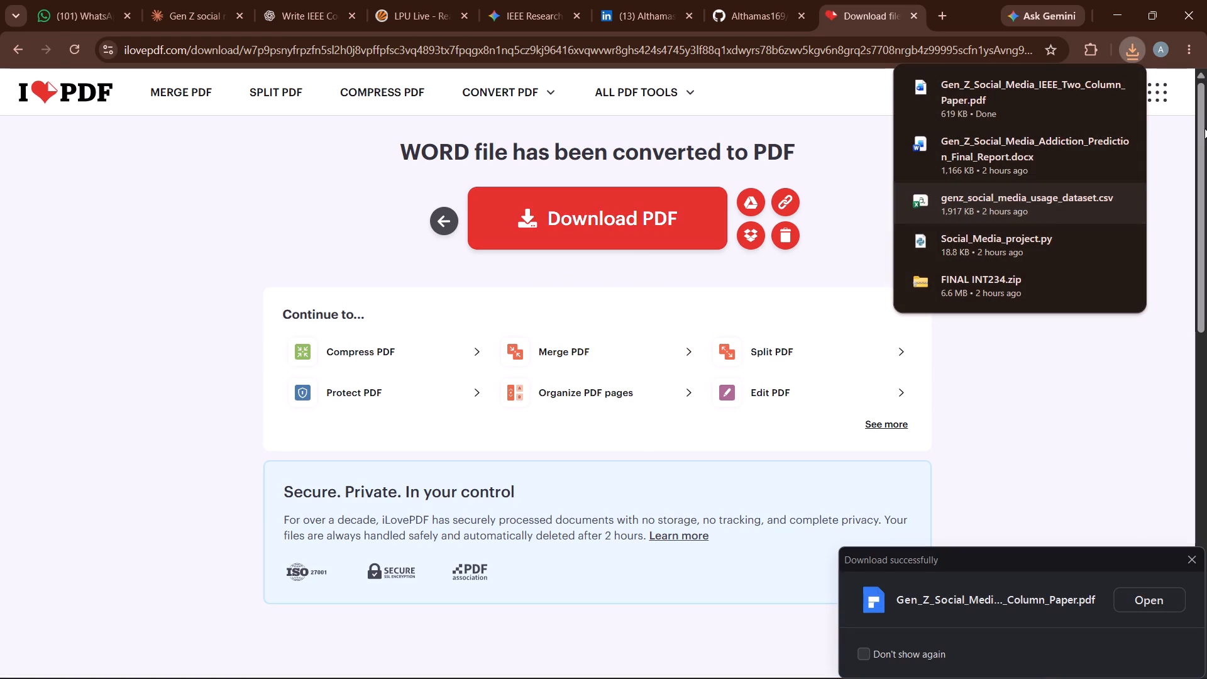
# Open the downloaded PDF in the browser, check the layout across all its pages, and close it.
pyautogui.click(1122, 89)
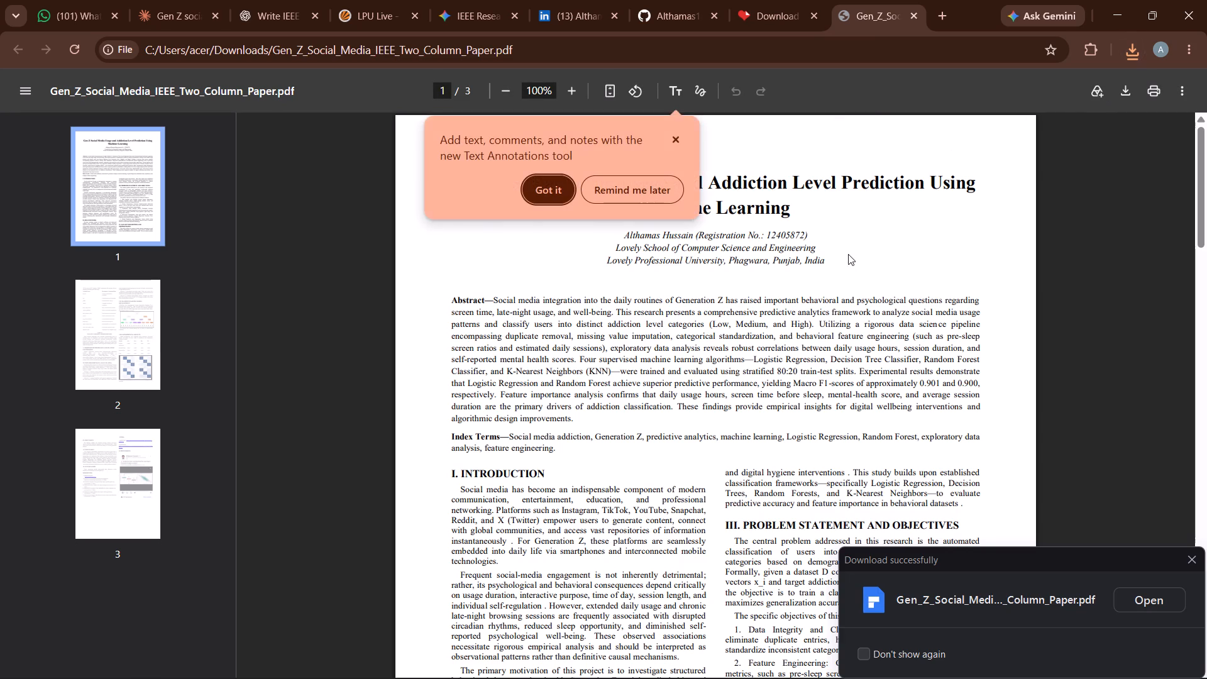
pyautogui.scroll(-9, 848, 254)
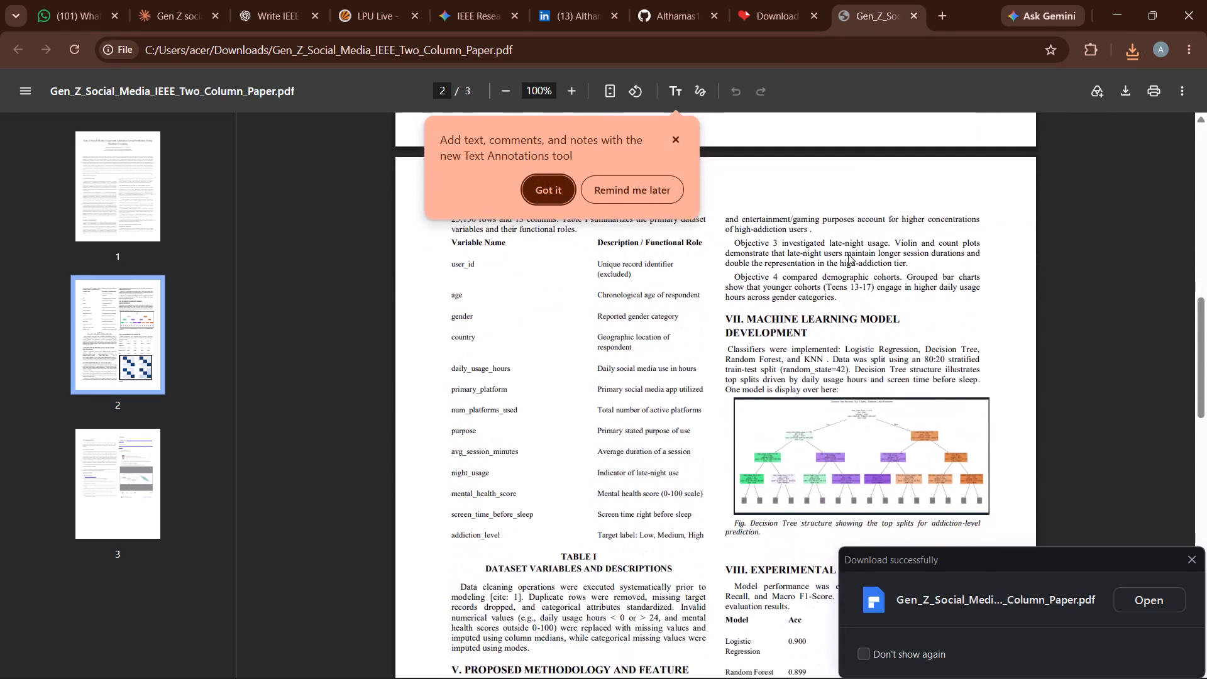
pyautogui.scroll(-6, 848, 254)
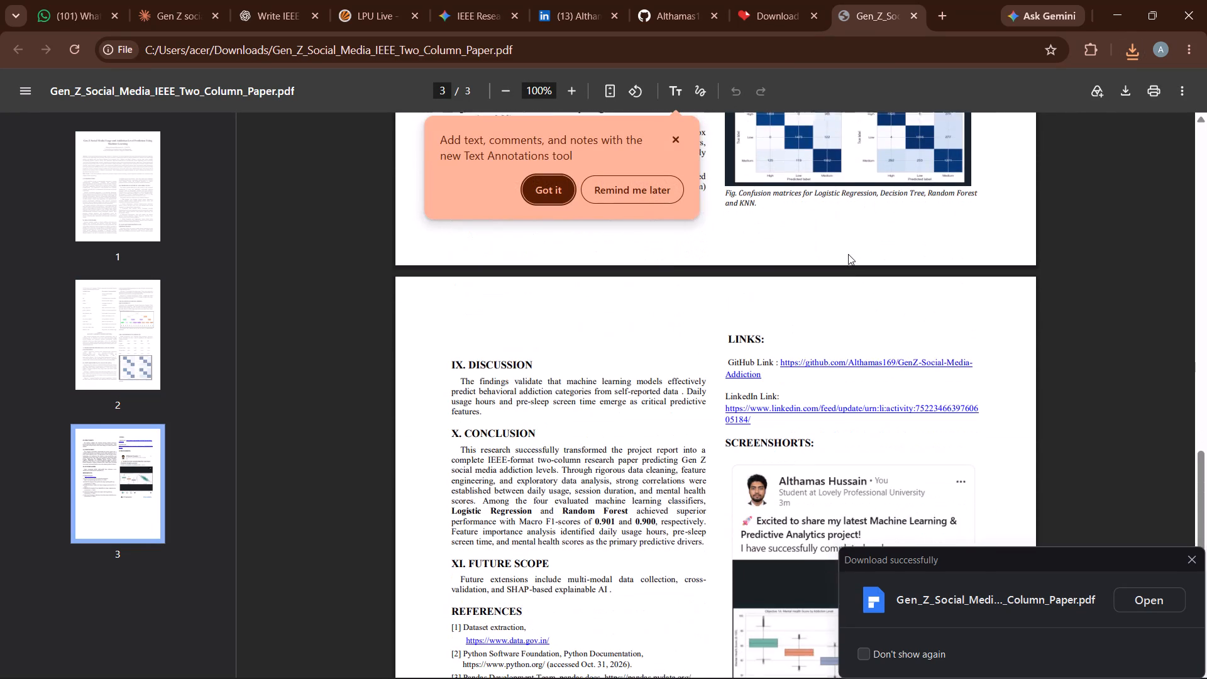
pyautogui.scroll(-1, 848, 254)
pyautogui.click(1197, 553)
pyautogui.scroll(-6, 886, 439)
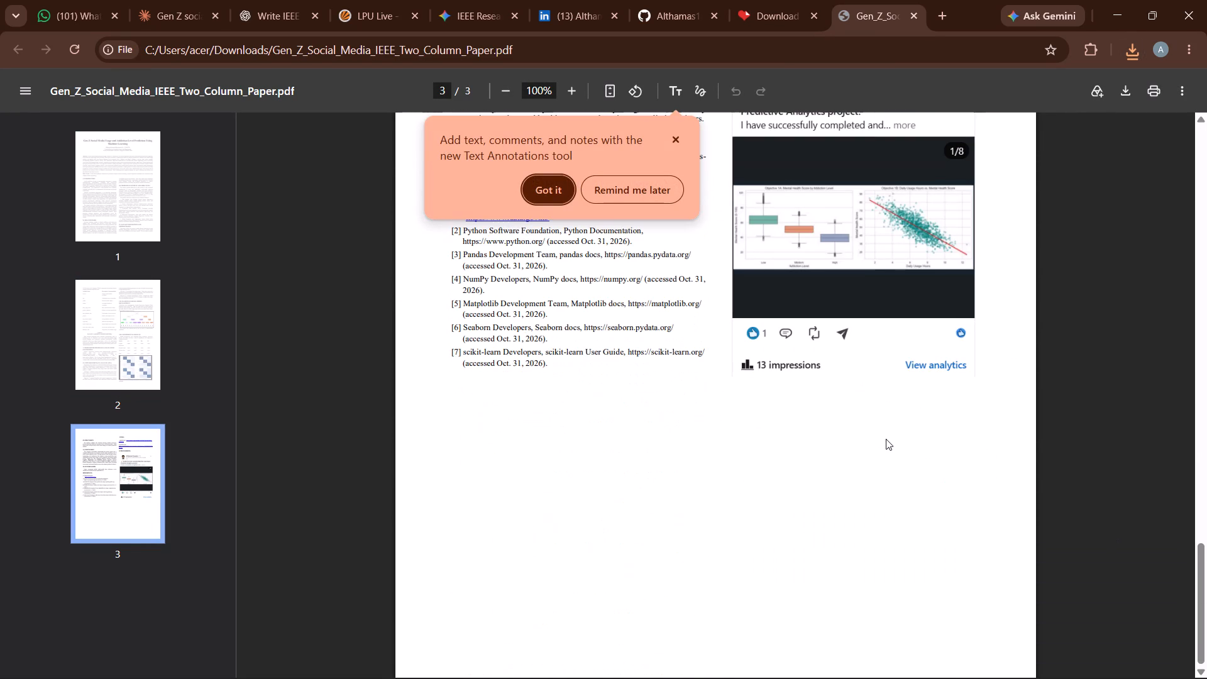
pyautogui.scroll(-1, 886, 439)
pyautogui.click(908, 17)
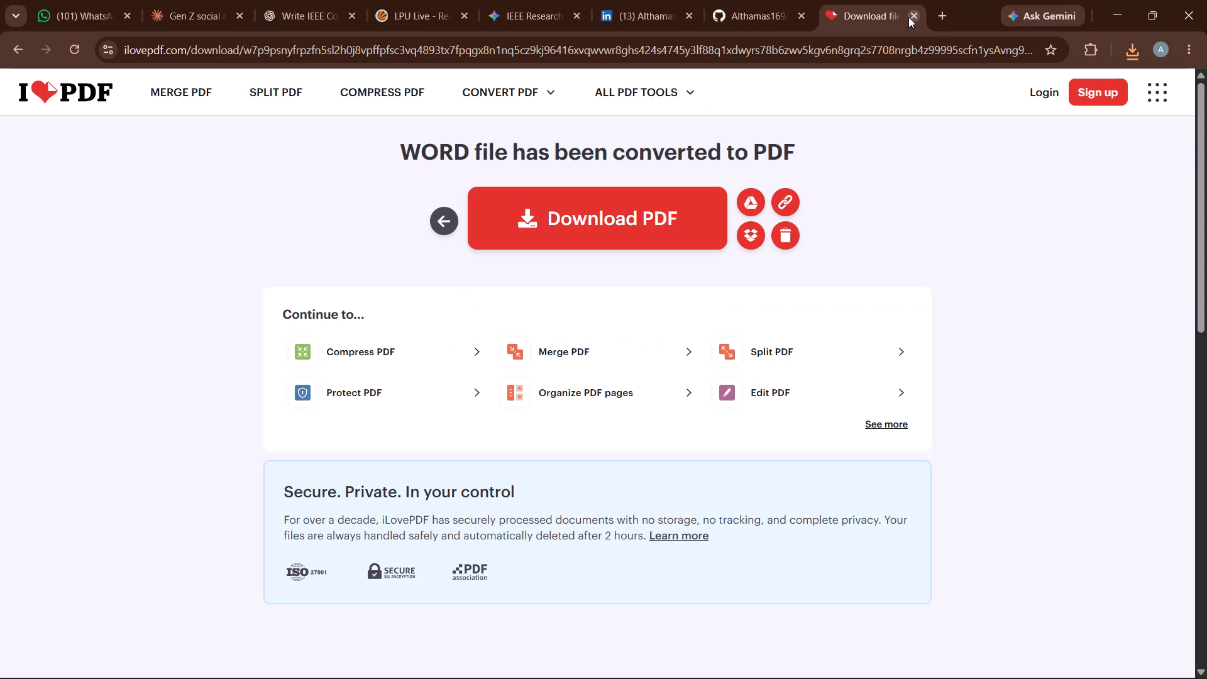
# Find the newly downloaded PDF of the two-column paper in the refreshed Downloads folder and open it.
pyautogui.click(1109, 11)
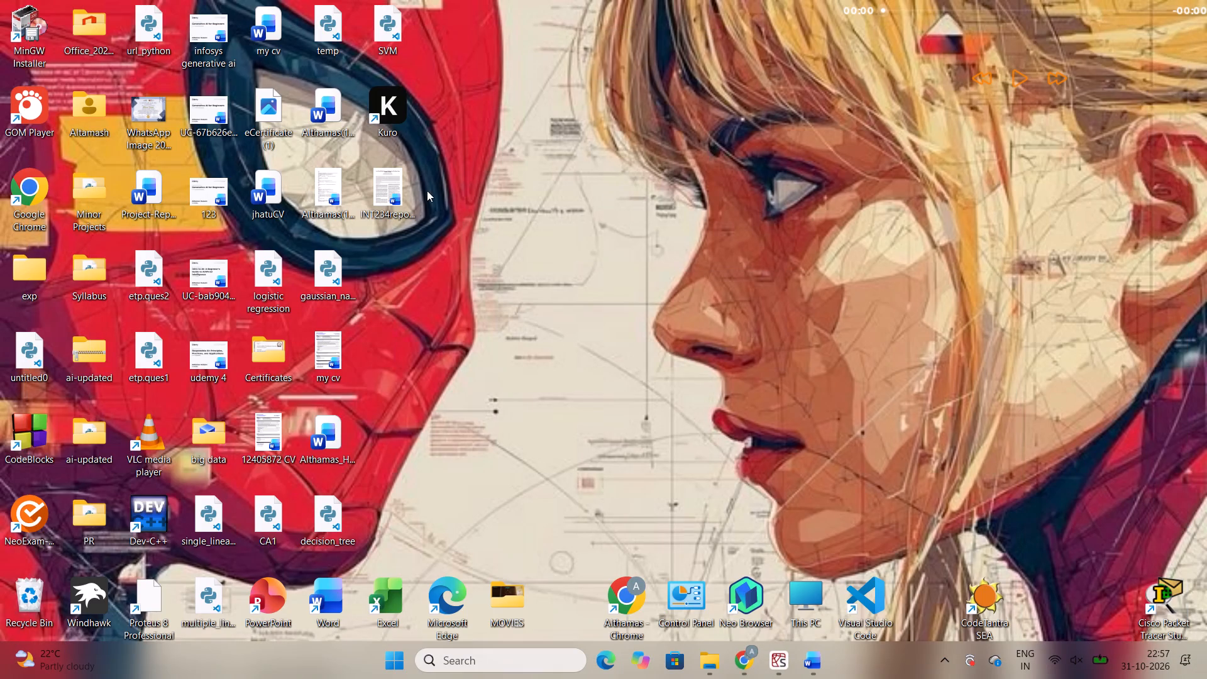
pyautogui.click(698, 675)
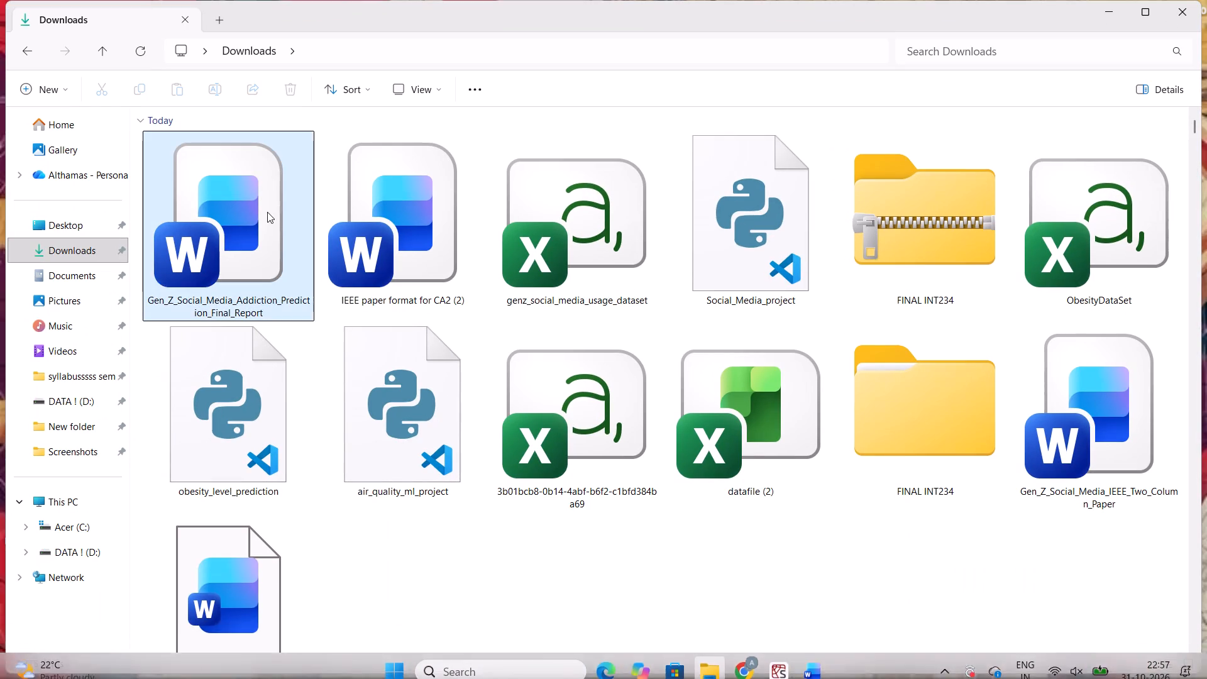
pyautogui.doubleClick(147, 50)
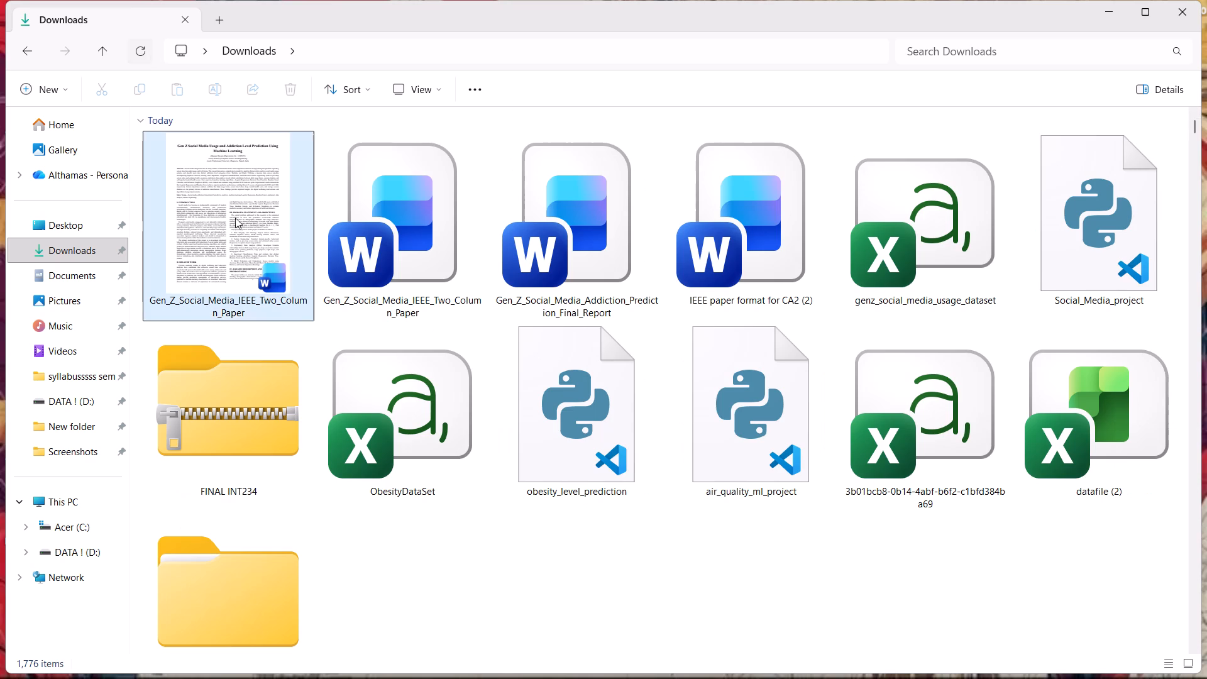
pyautogui.doubleClick(216, 228)
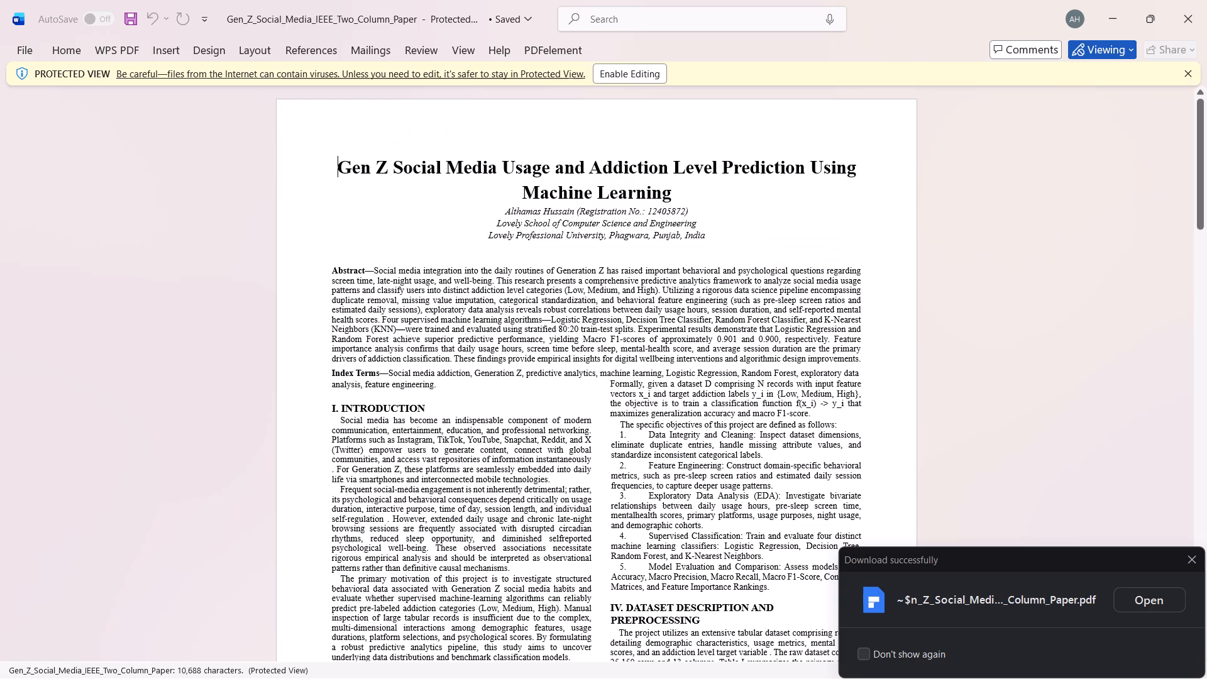
# Examine the layout of the downloaded PDF as opened in Word, including its variable table, discussion, links, references and post screenshot.
pyautogui.scroll(-2, 609, 397)
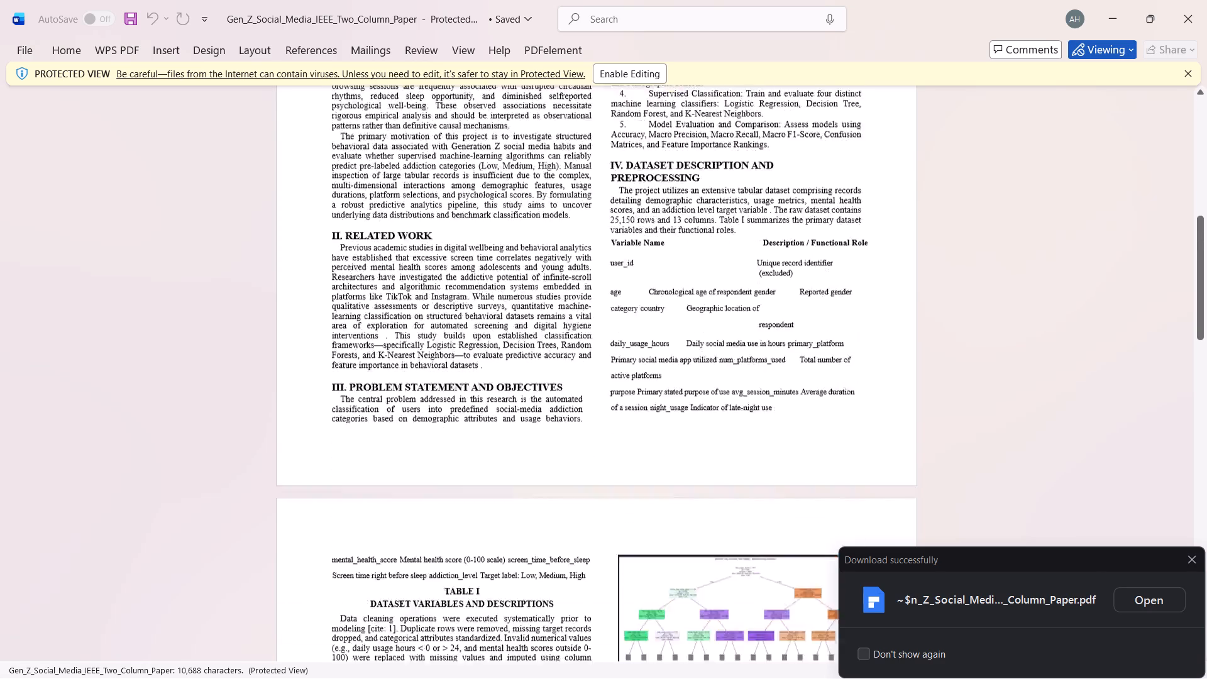
pyautogui.scroll(-6, 609, 397)
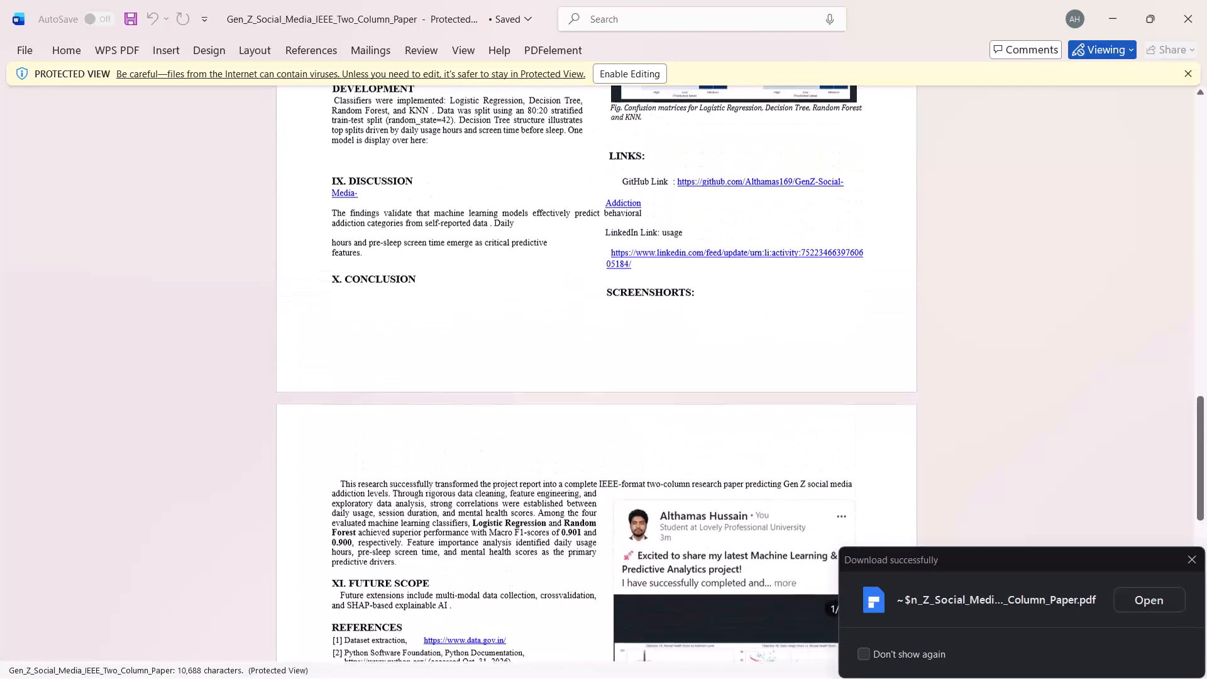
pyautogui.scroll(-3, 609, 397)
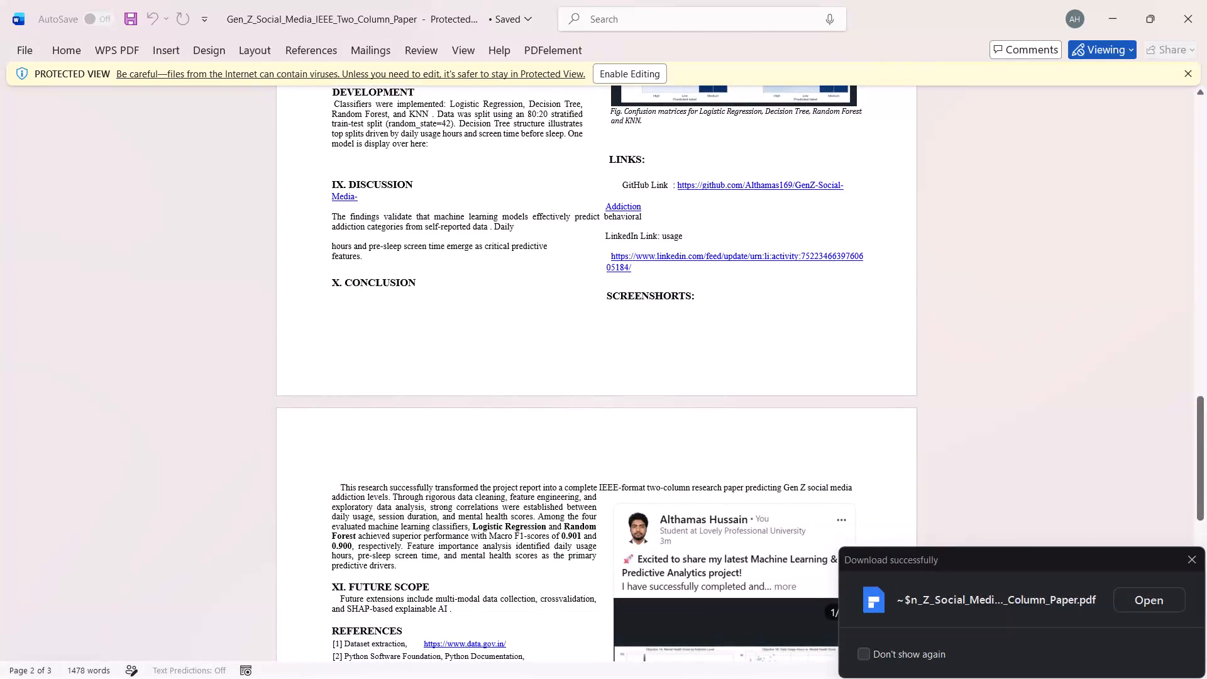
pyautogui.scroll(-2, 609, 397)
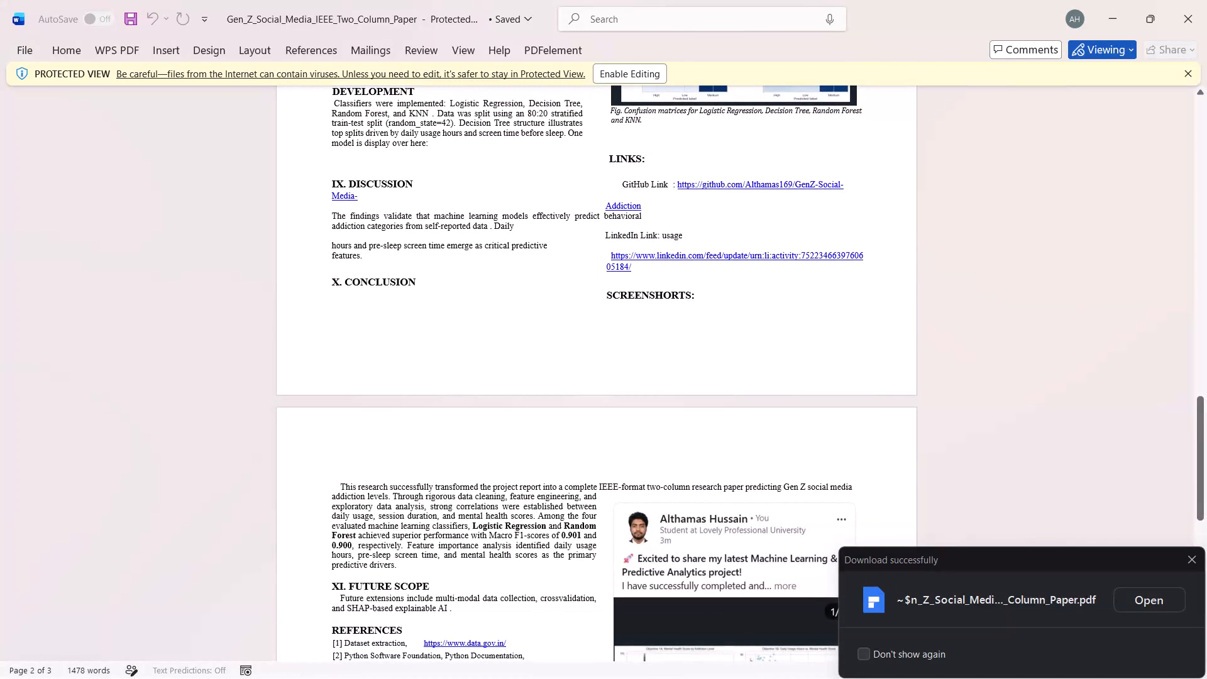
pyautogui.scroll(-1, 609, 397)
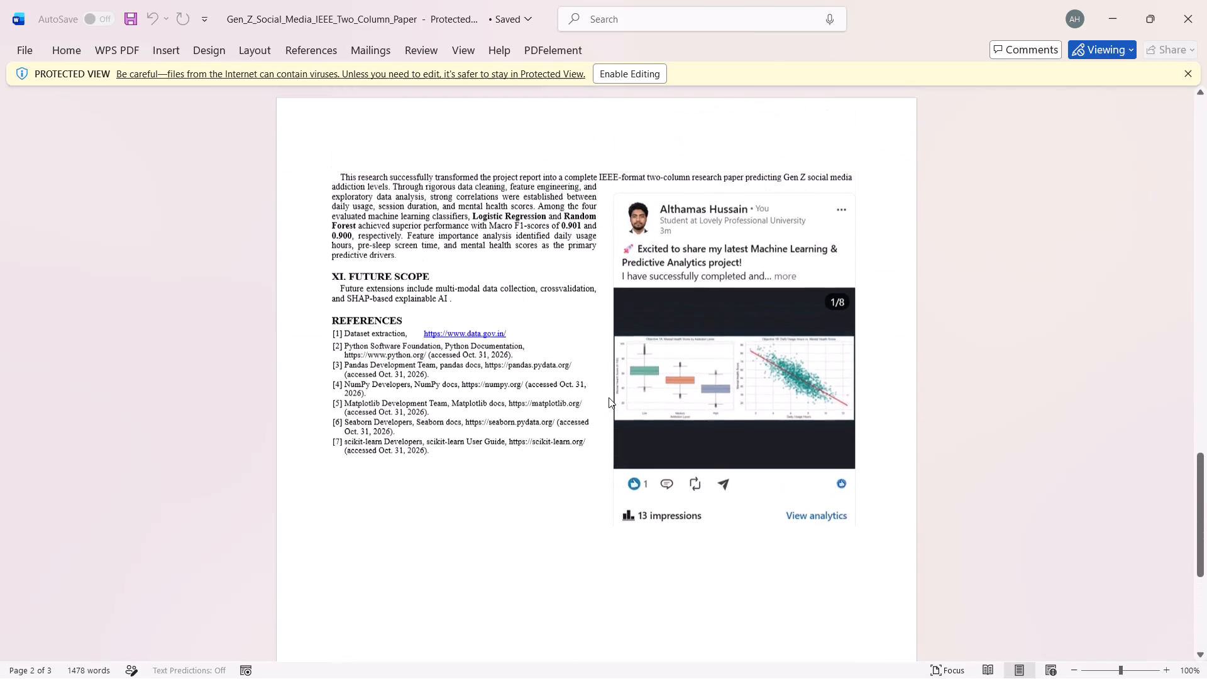
pyautogui.scroll(2, 609, 397)
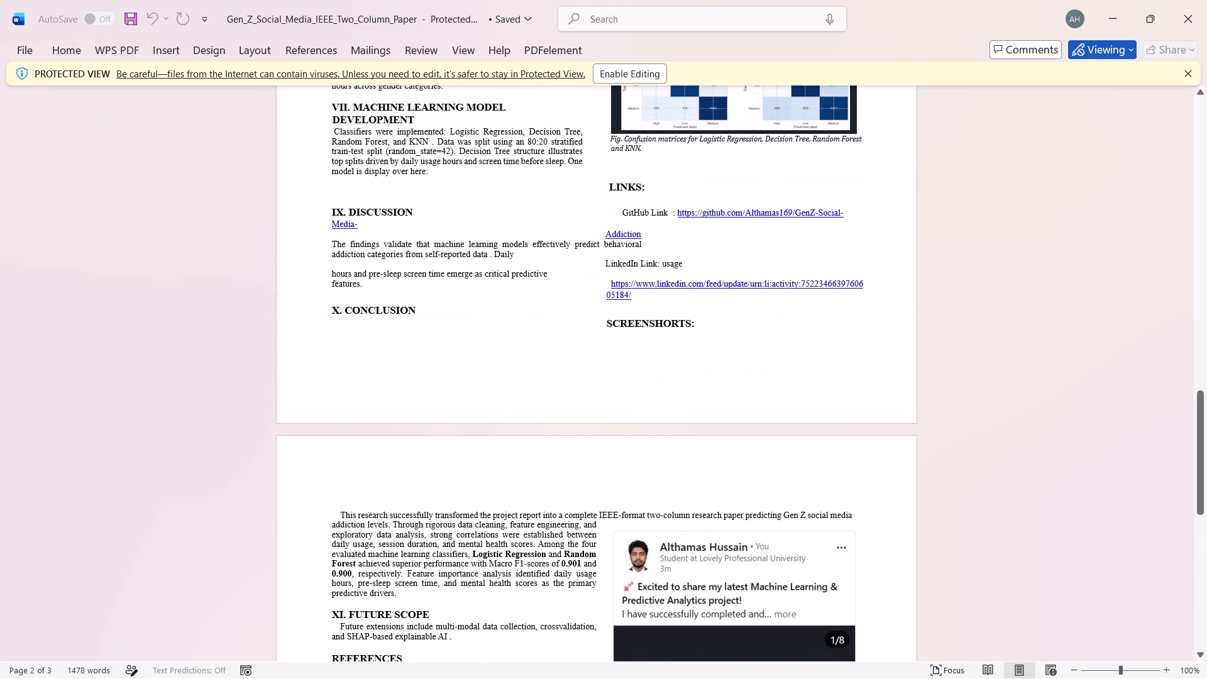
pyautogui.scroll(2, 609, 397)
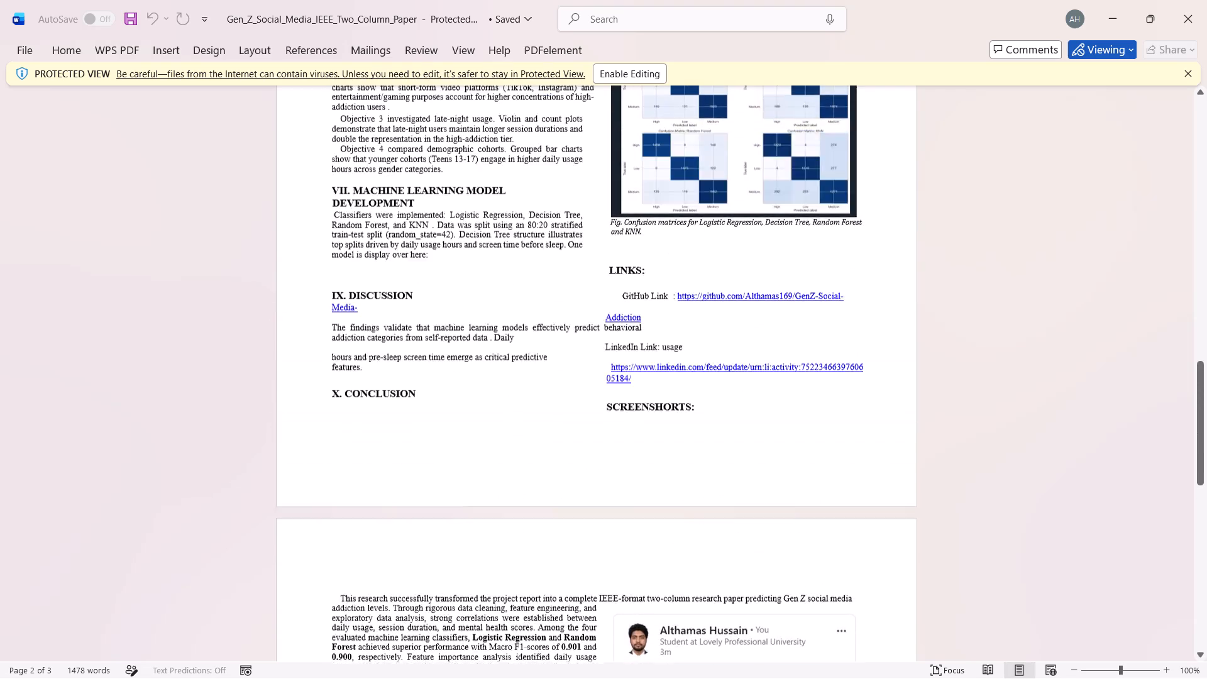
# Enable editing for the protected two-column paper.
pyautogui.scroll(4, 609, 397)
pyautogui.scroll(-1, 609, 397)
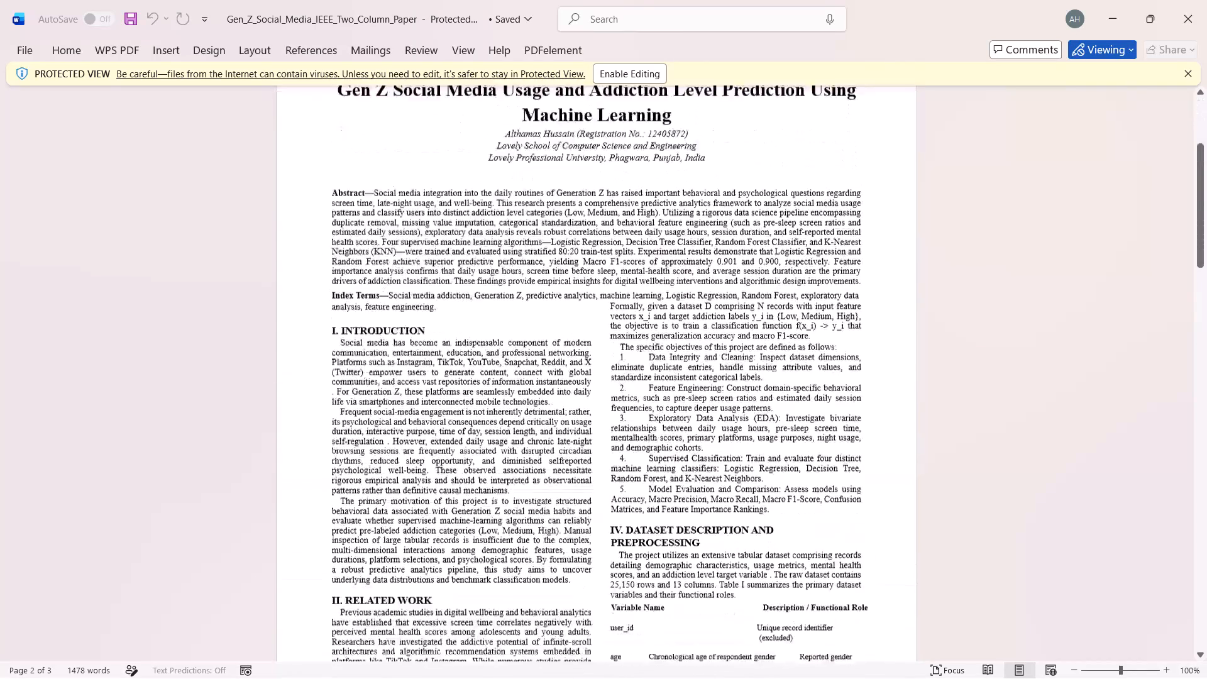
pyautogui.scroll(-1, 609, 397)
pyautogui.click(611, 84)
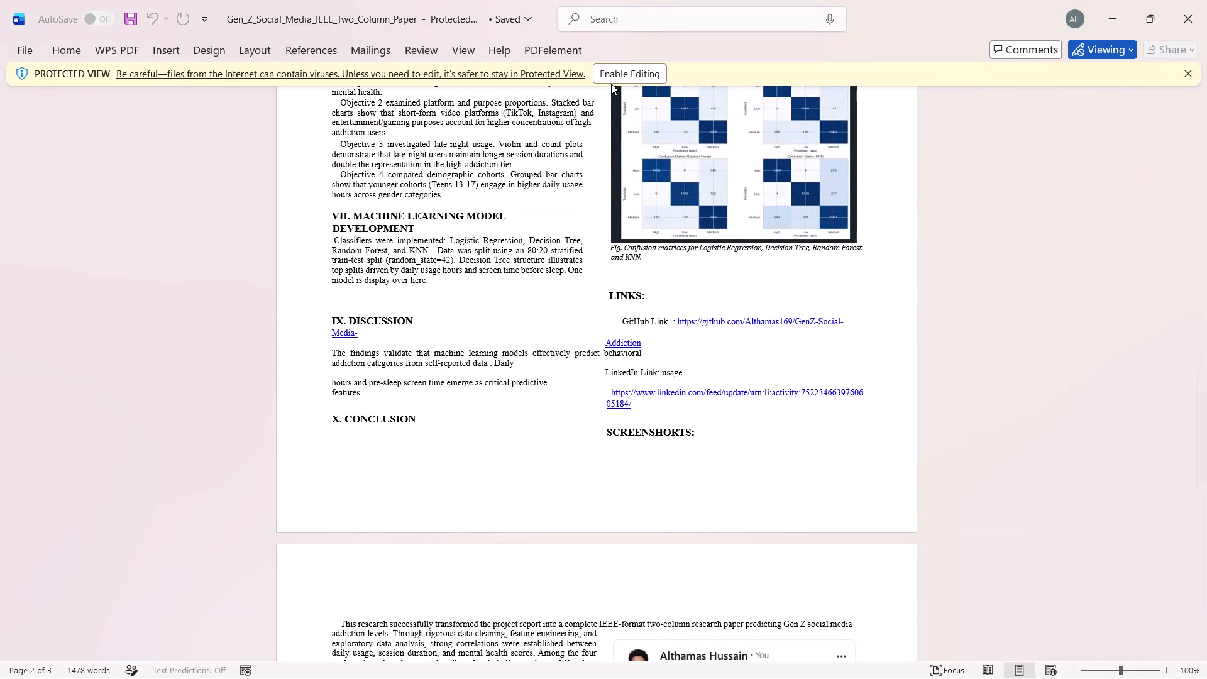
pyautogui.click(611, 82)
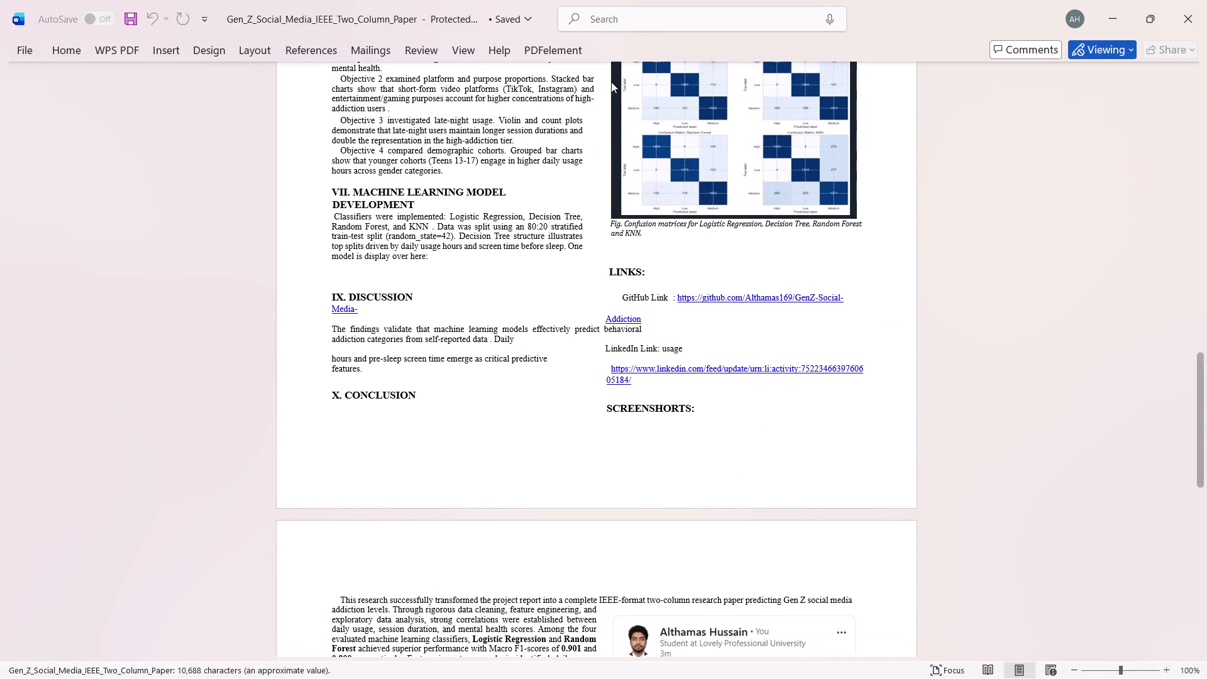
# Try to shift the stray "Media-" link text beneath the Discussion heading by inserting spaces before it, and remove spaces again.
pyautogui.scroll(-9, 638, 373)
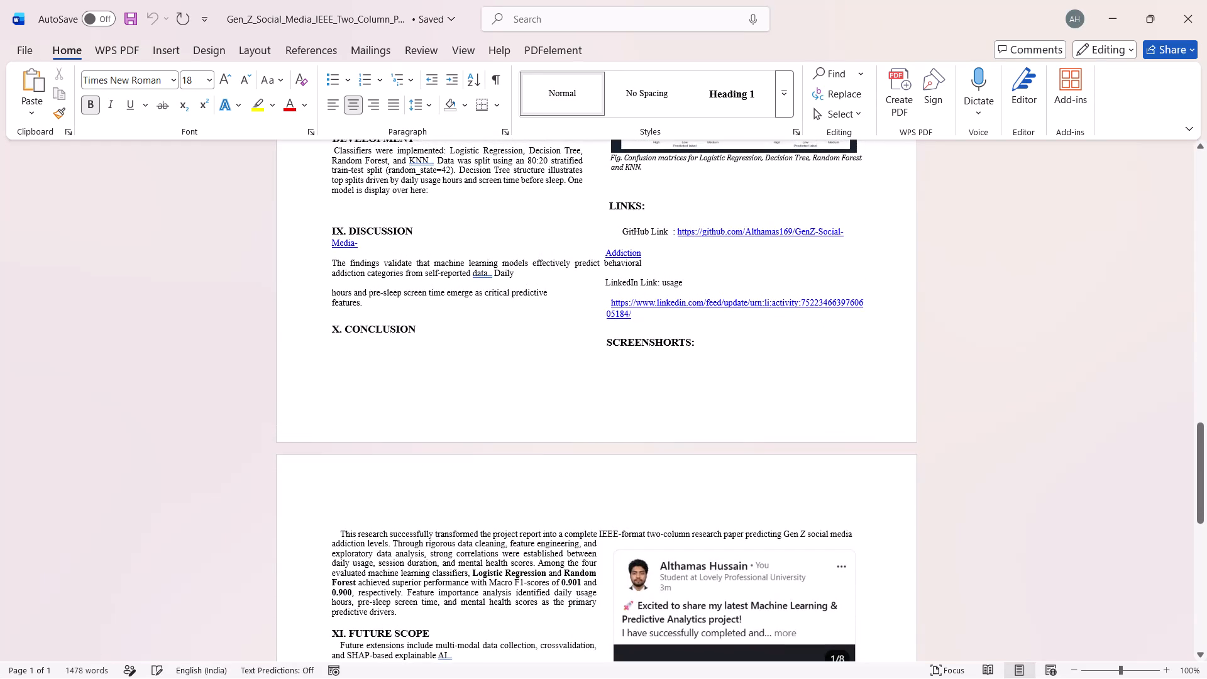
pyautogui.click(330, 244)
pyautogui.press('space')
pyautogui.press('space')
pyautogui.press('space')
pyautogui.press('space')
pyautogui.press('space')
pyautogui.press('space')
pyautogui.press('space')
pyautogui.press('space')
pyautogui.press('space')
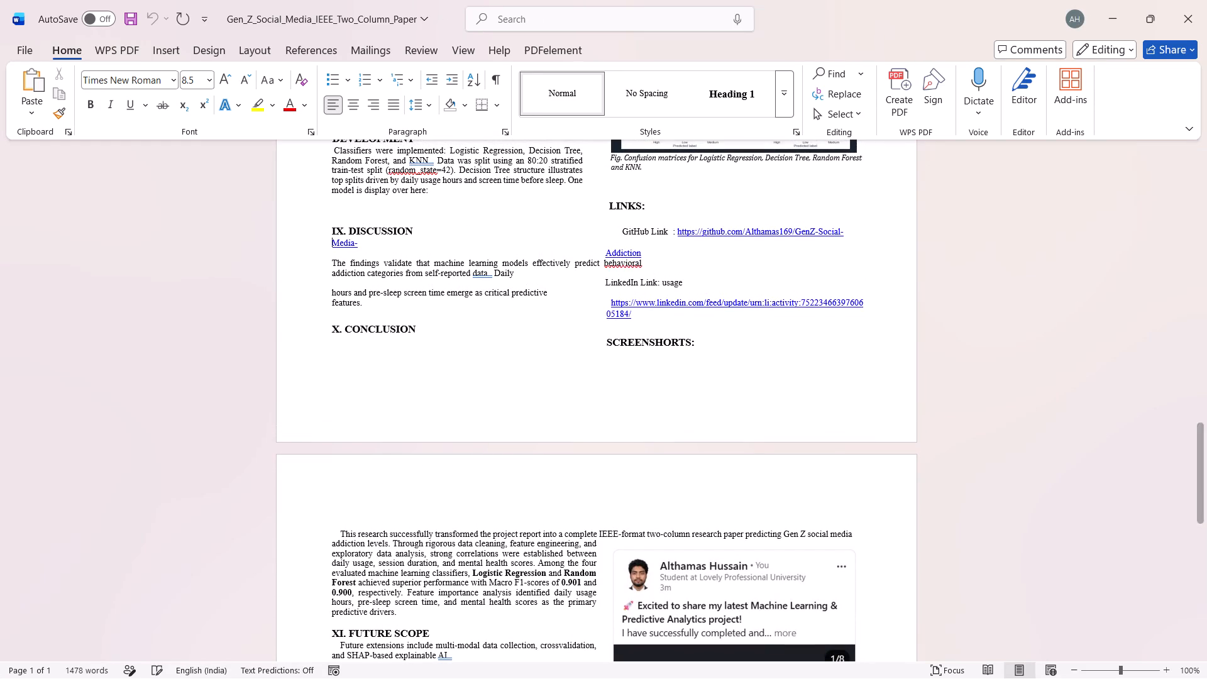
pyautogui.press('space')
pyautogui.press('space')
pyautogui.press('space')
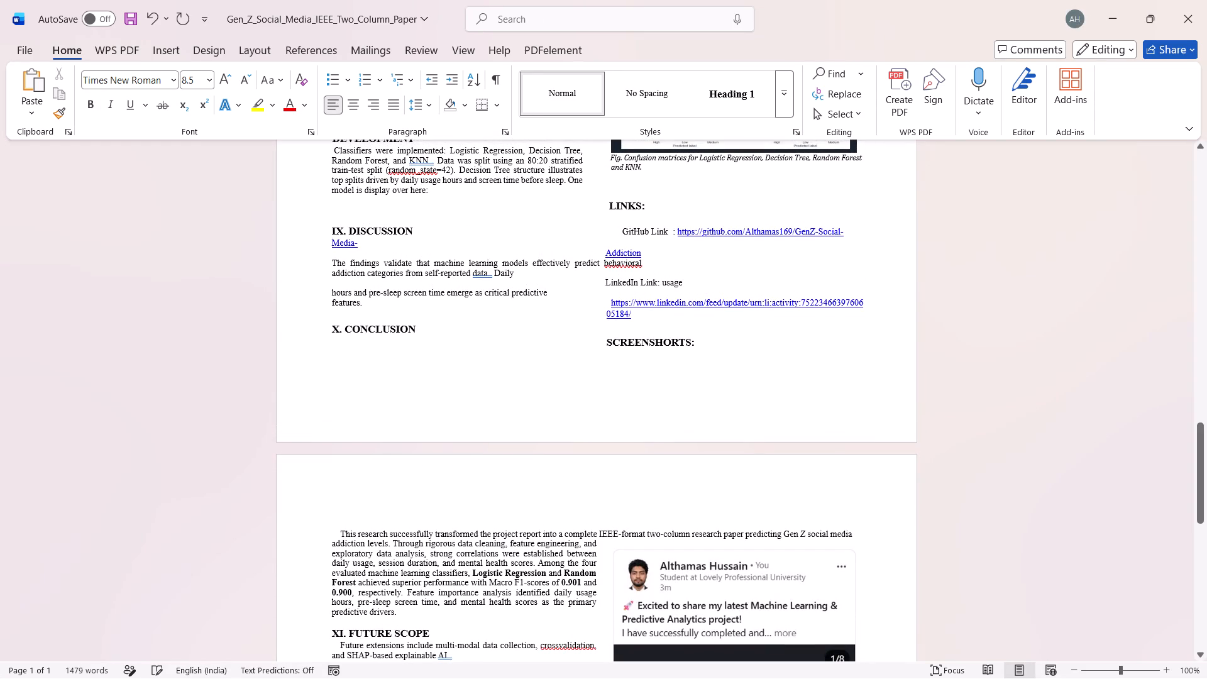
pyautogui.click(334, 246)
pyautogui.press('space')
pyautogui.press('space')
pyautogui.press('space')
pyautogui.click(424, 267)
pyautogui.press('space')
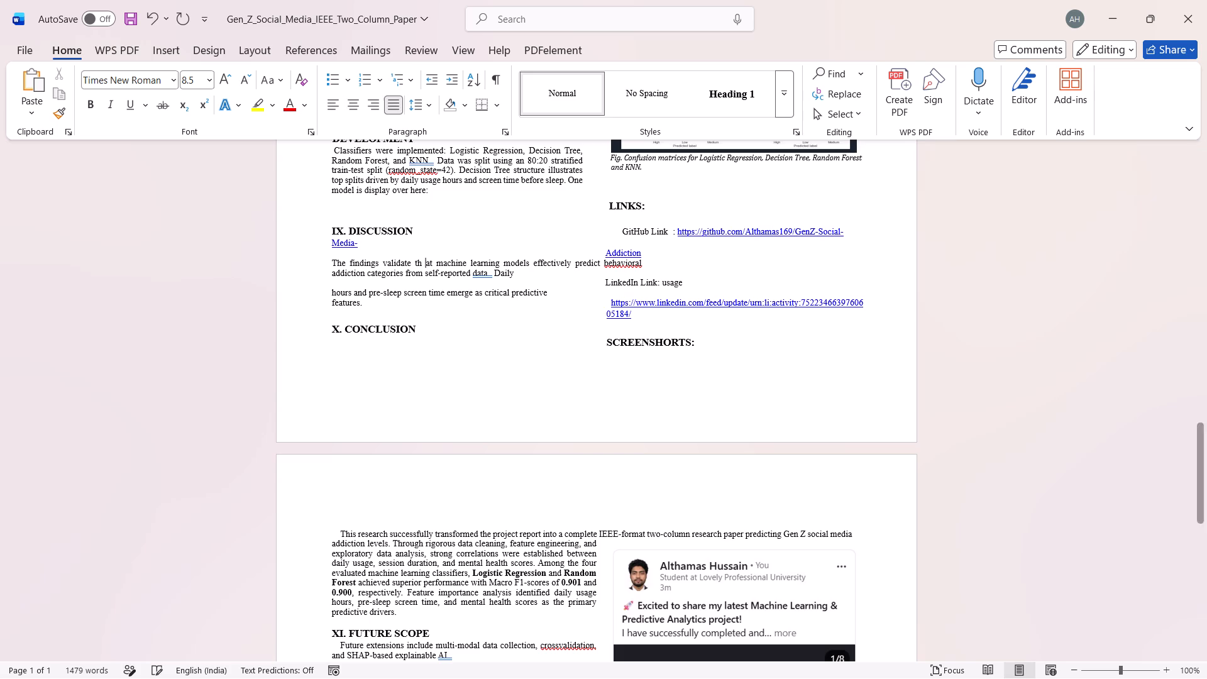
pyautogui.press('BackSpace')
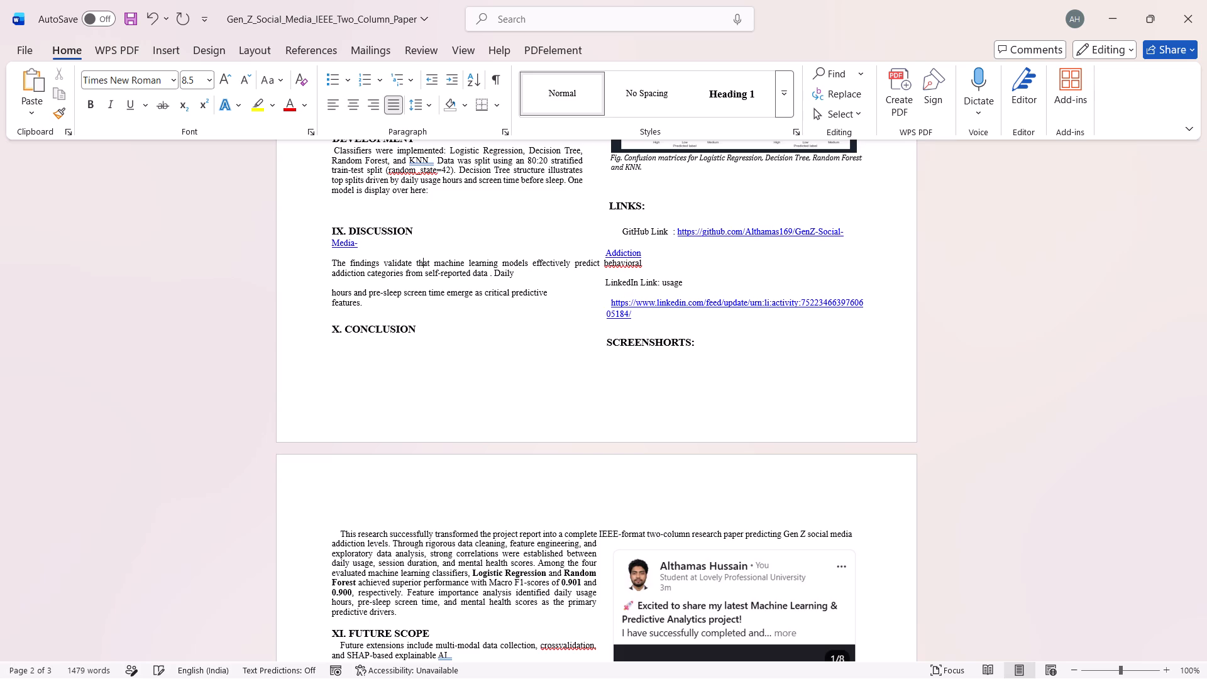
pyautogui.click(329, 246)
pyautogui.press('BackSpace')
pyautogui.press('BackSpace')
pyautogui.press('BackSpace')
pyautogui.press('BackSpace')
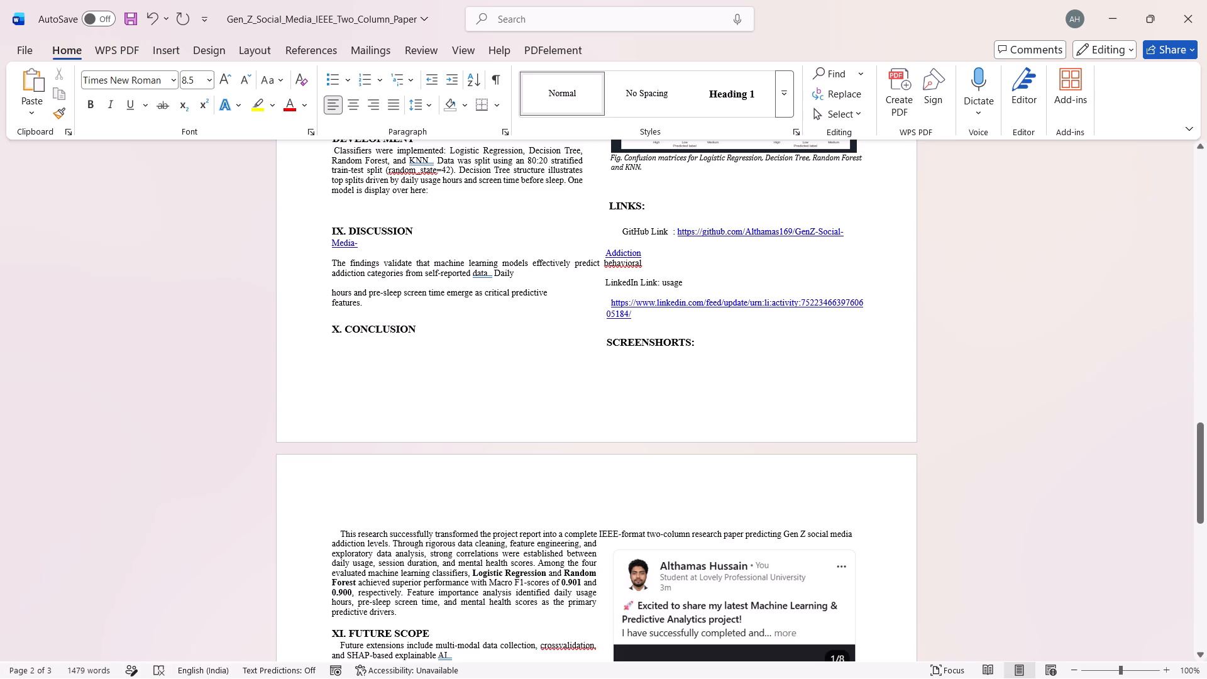
# Remove the indent before the GitHub label and close the gap before its URL so the label reads "GitHub Link: ".
pyautogui.click(622, 236)
pyautogui.press('BackSpace')
pyautogui.press('BackSpace')
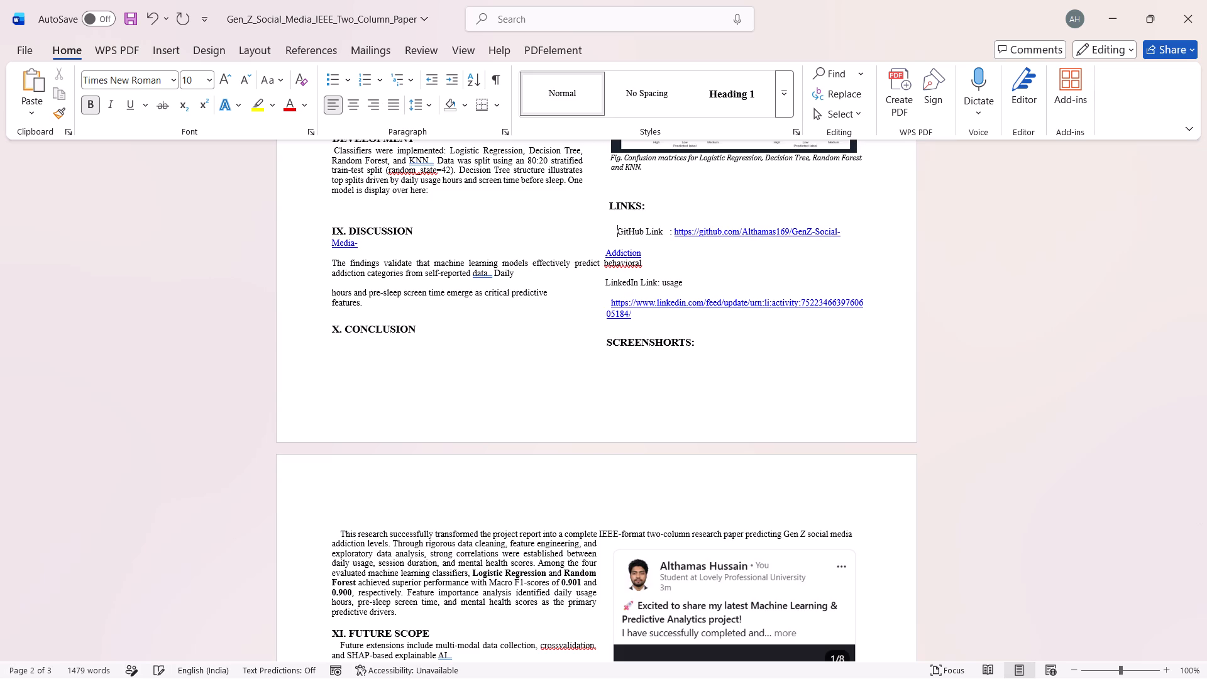
pyautogui.press('BackSpace')
pyautogui.press('BackSpace')
pyautogui.press('BackSpace')
pyautogui.press('BackSpace')
pyautogui.press('BackSpace')
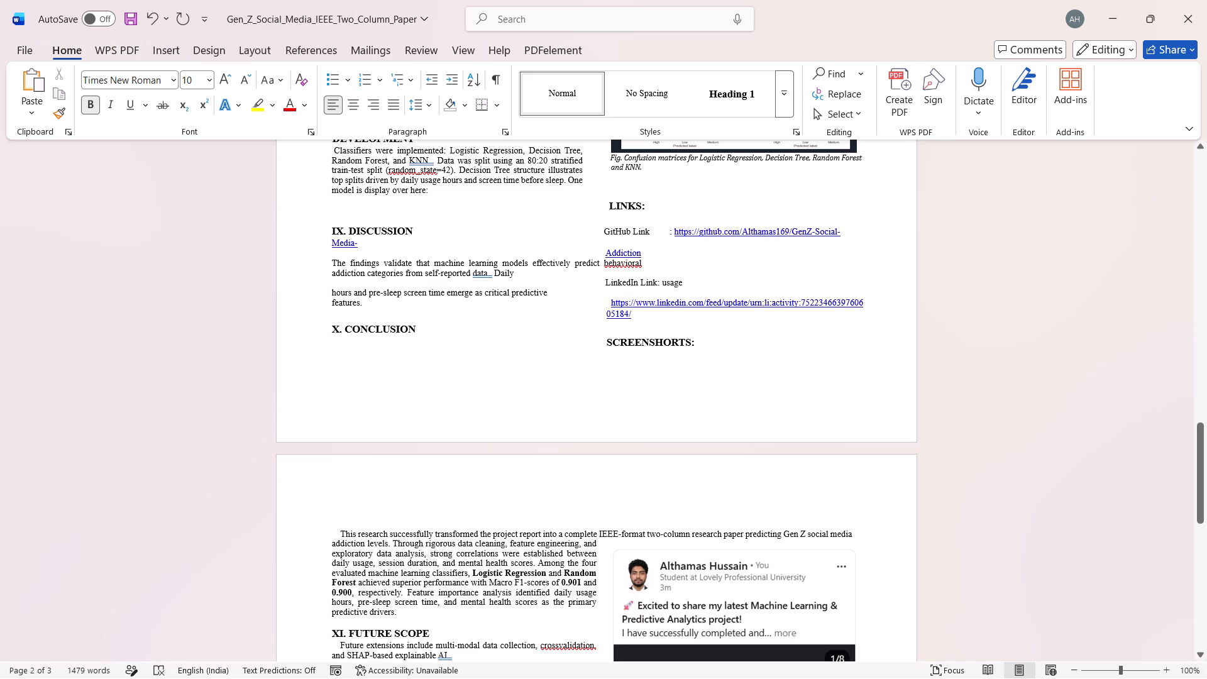
pyautogui.click(671, 234)
pyautogui.press('BackSpace')
pyautogui.press('BackSpace')
pyautogui.press('BackSpace')
pyautogui.press('BackSpace')
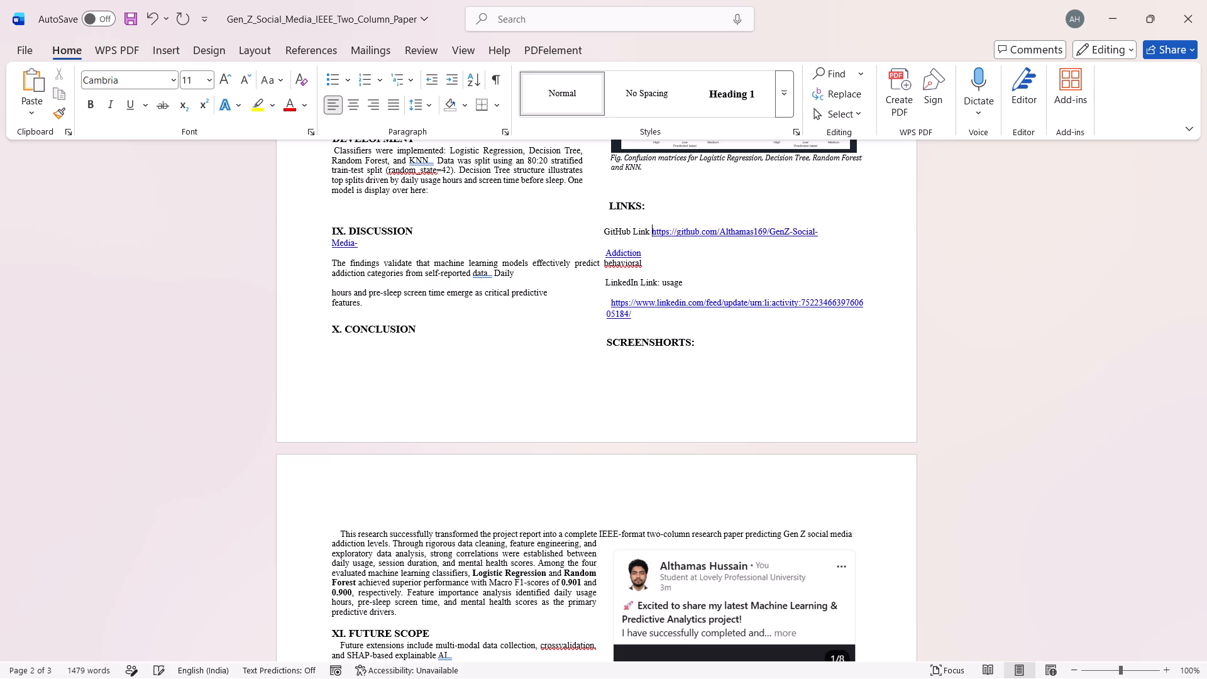
pyautogui.press('BackSpace')
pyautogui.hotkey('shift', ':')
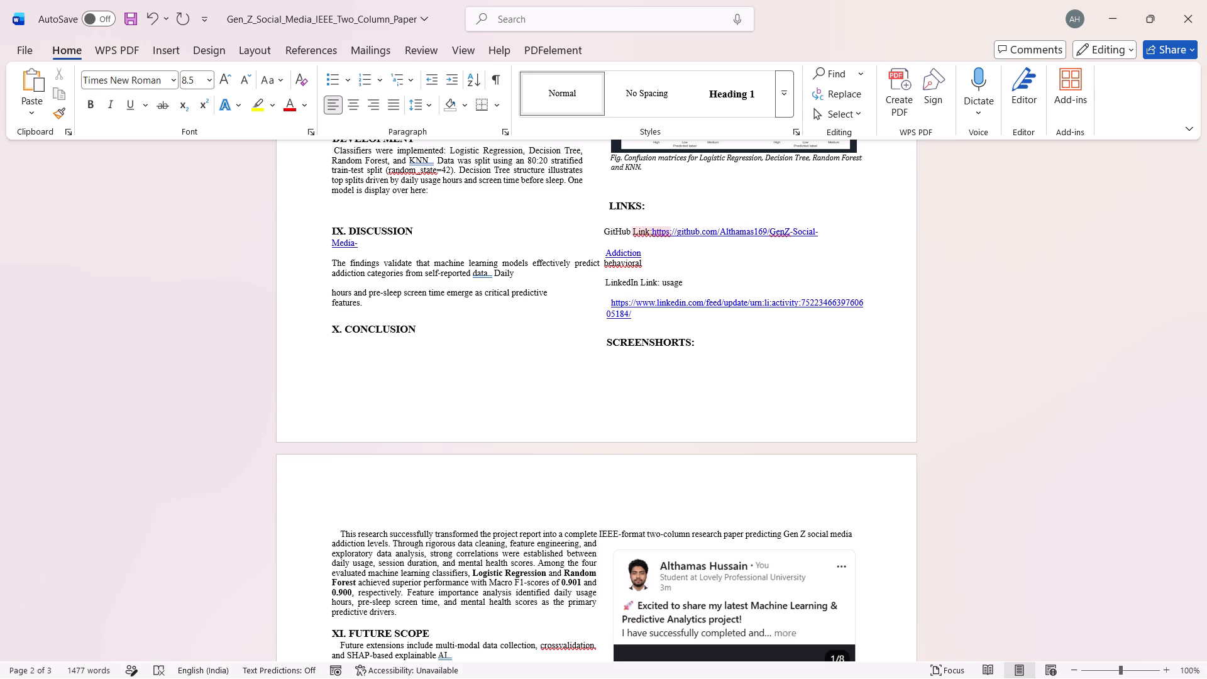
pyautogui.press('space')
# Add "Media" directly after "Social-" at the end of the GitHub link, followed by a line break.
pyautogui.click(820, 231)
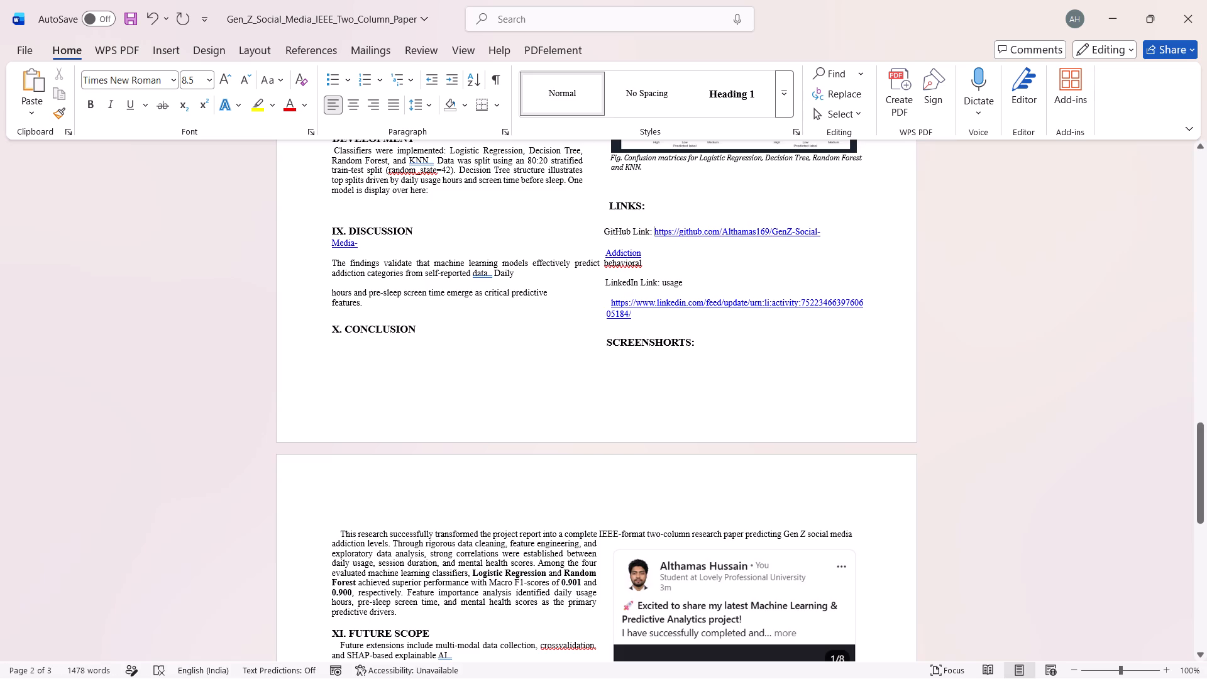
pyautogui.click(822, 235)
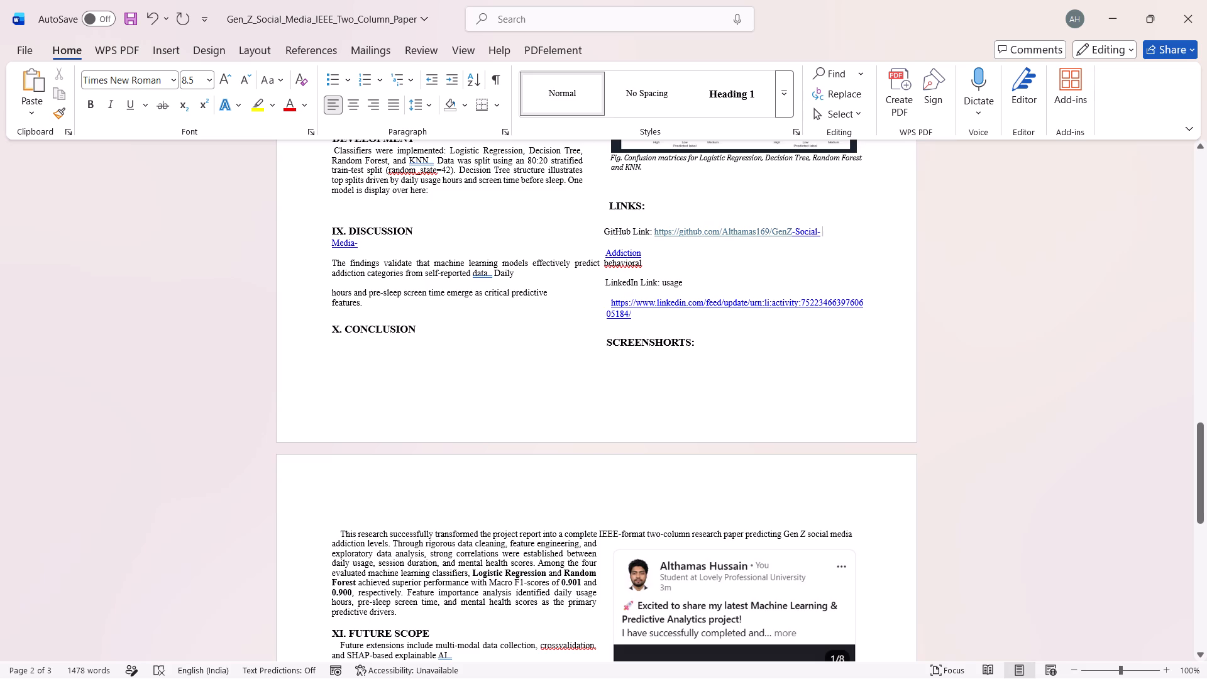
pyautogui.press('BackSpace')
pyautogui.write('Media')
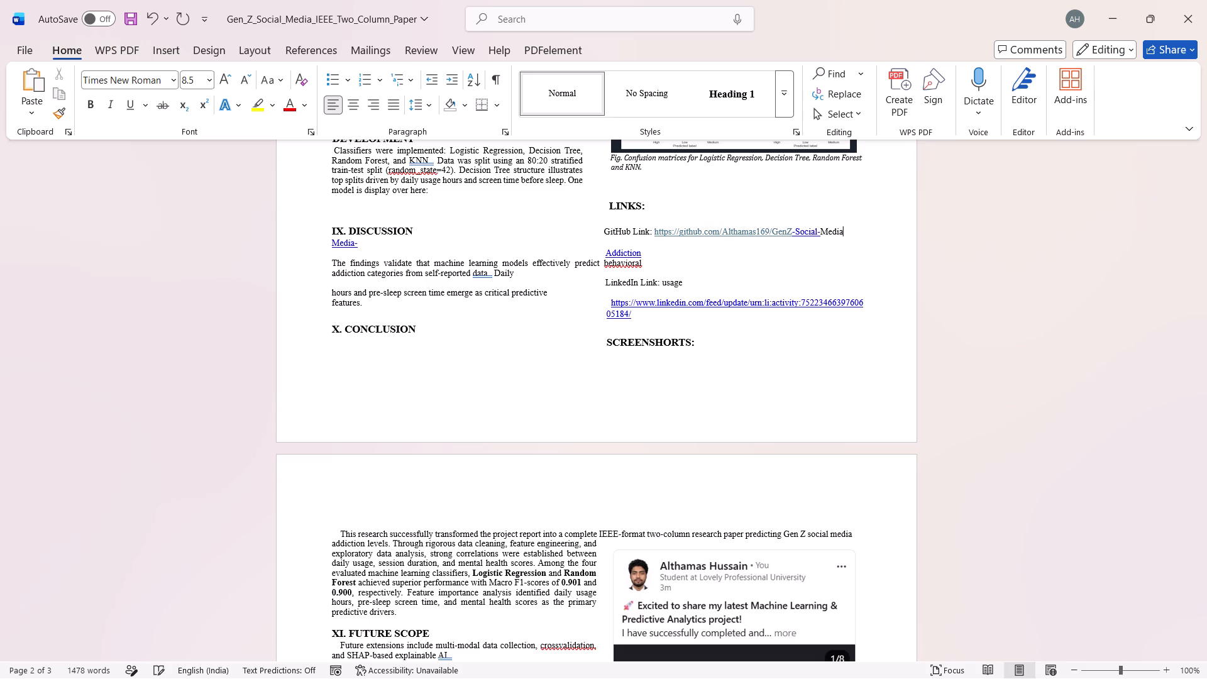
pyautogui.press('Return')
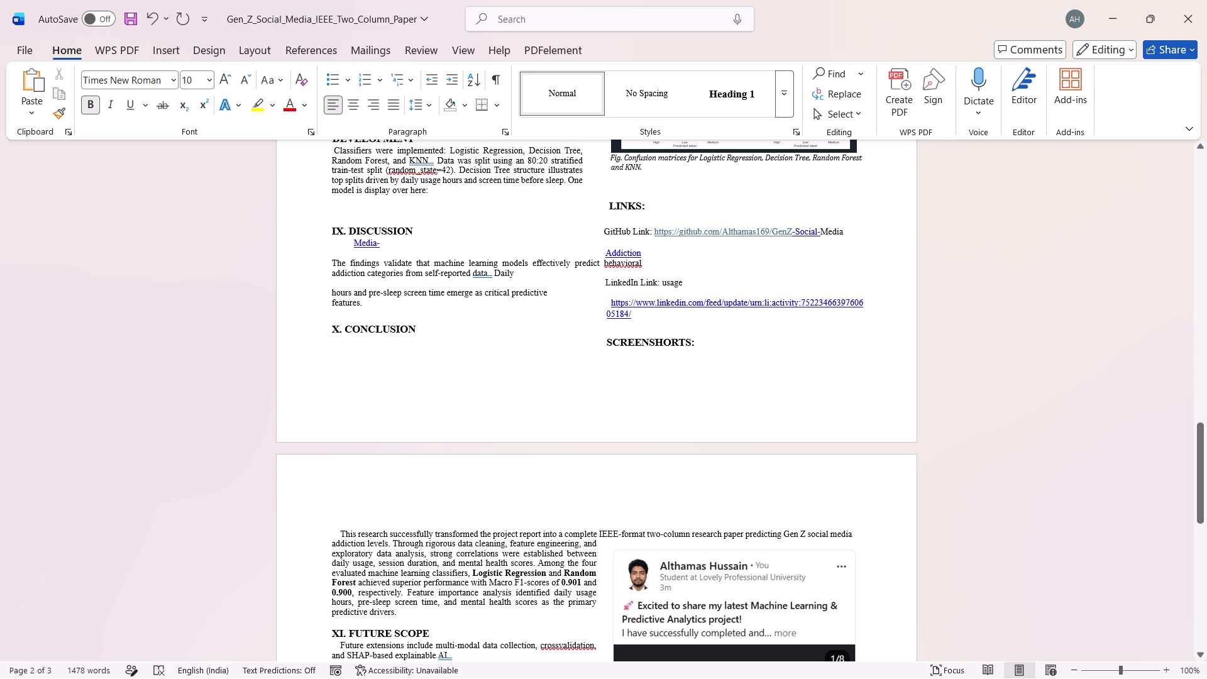
# Delete the stray "Media-" link text beneath the Discussion heading.
pyautogui.click(395, 250)
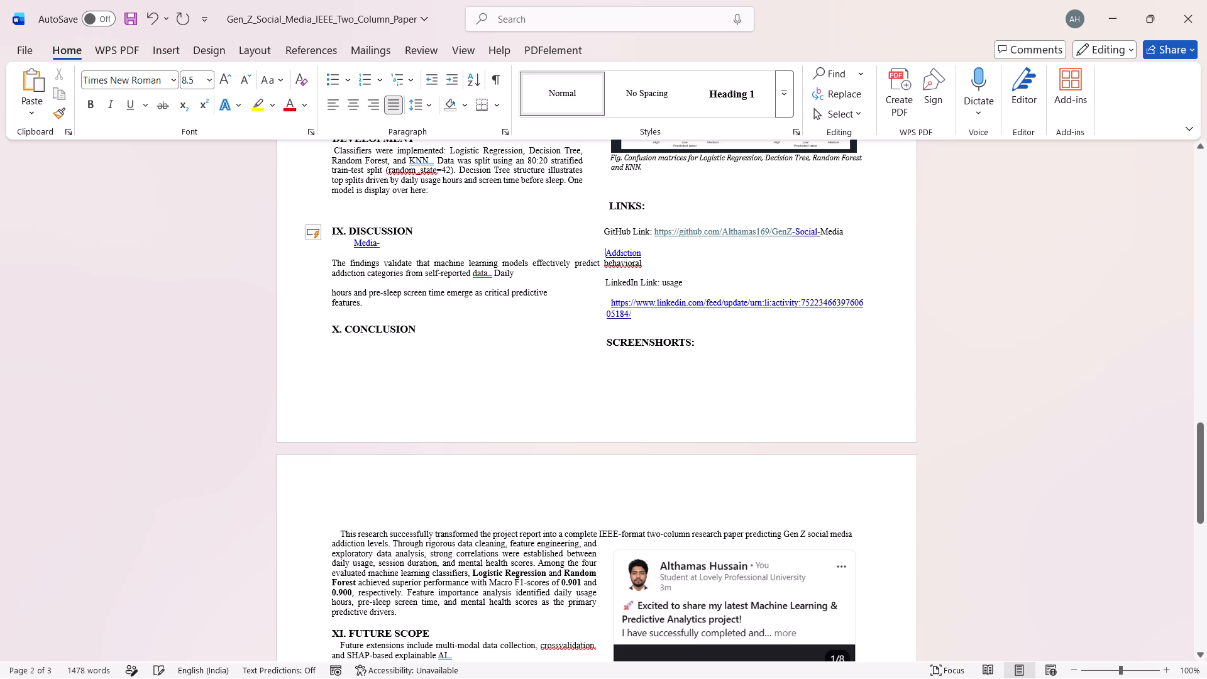
pyautogui.click(385, 244)
pyautogui.press('BackSpace')
pyautogui.press('BackSpace')
pyautogui.press('BackSpace')
pyautogui.press('BackSpace')
pyautogui.press('BackSpace')
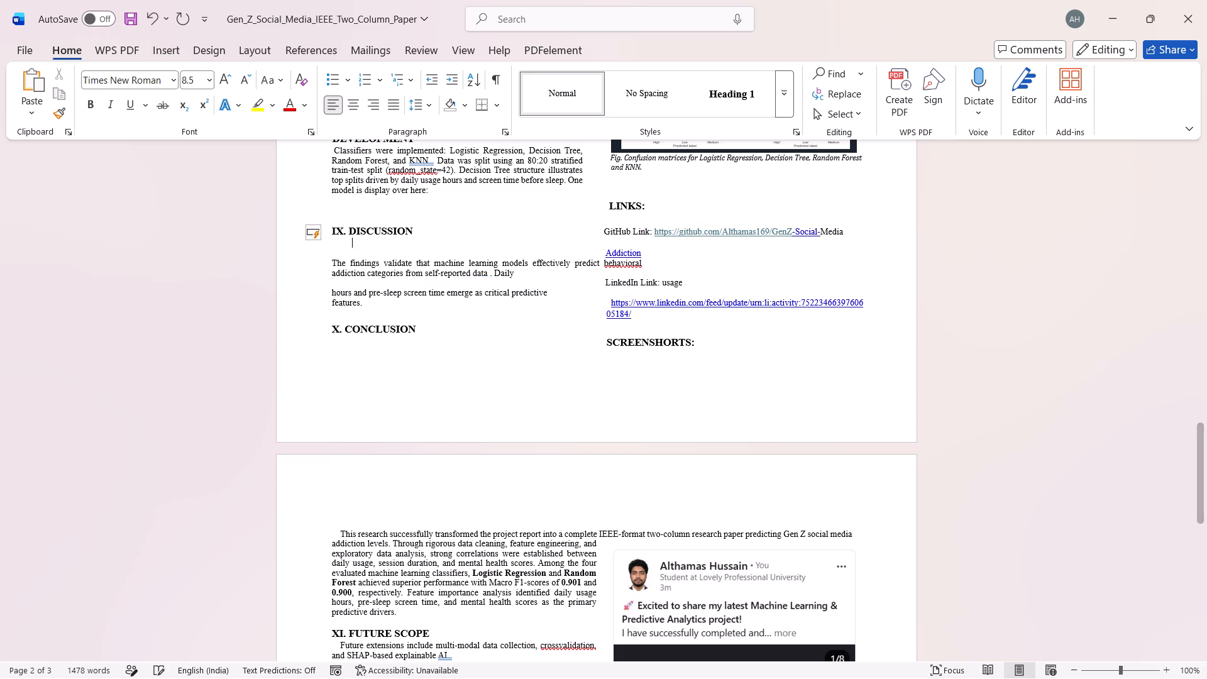
pyautogui.press('BackSpace')
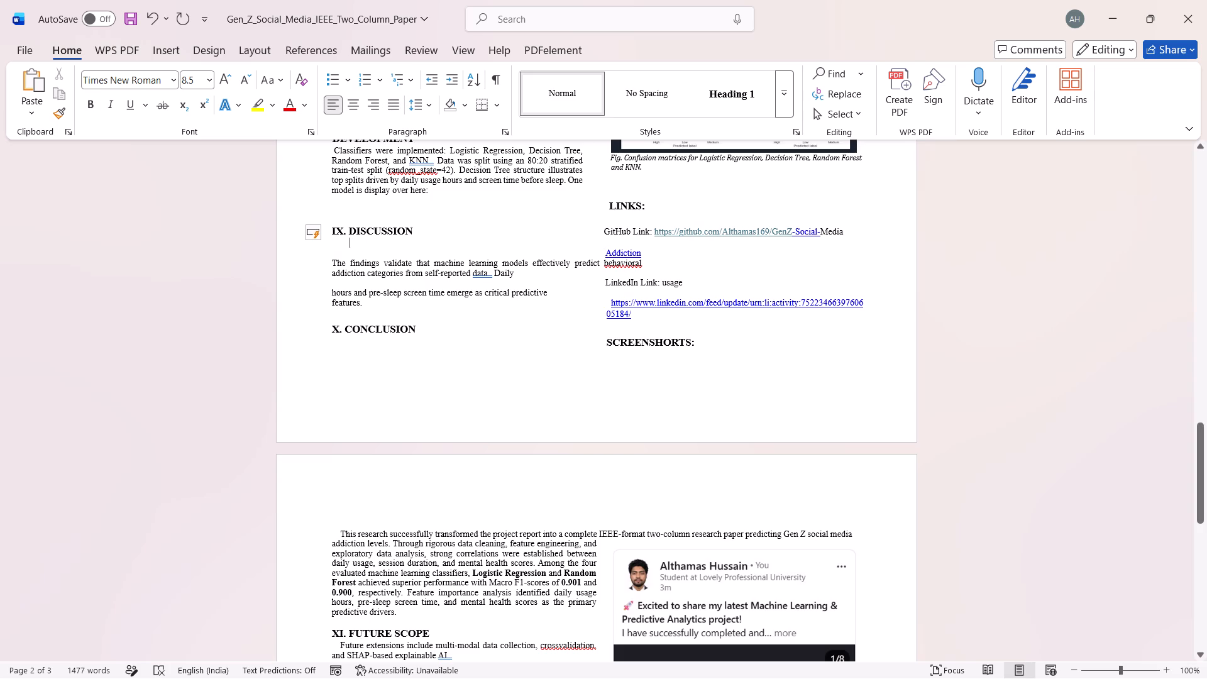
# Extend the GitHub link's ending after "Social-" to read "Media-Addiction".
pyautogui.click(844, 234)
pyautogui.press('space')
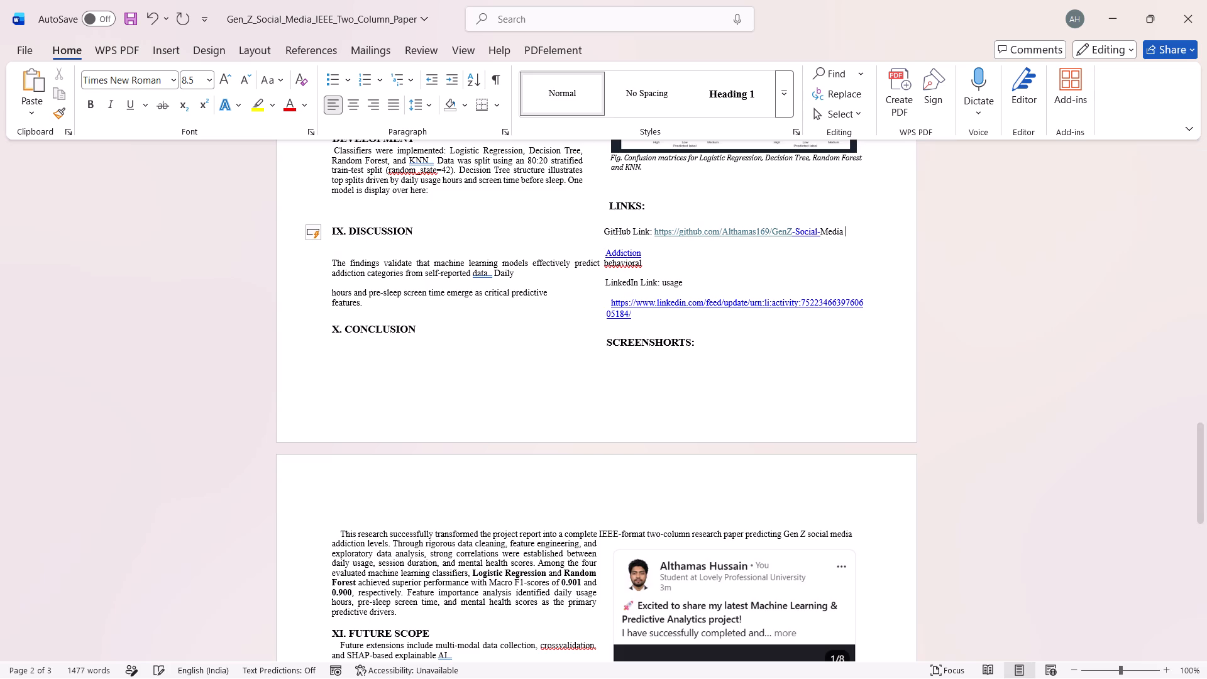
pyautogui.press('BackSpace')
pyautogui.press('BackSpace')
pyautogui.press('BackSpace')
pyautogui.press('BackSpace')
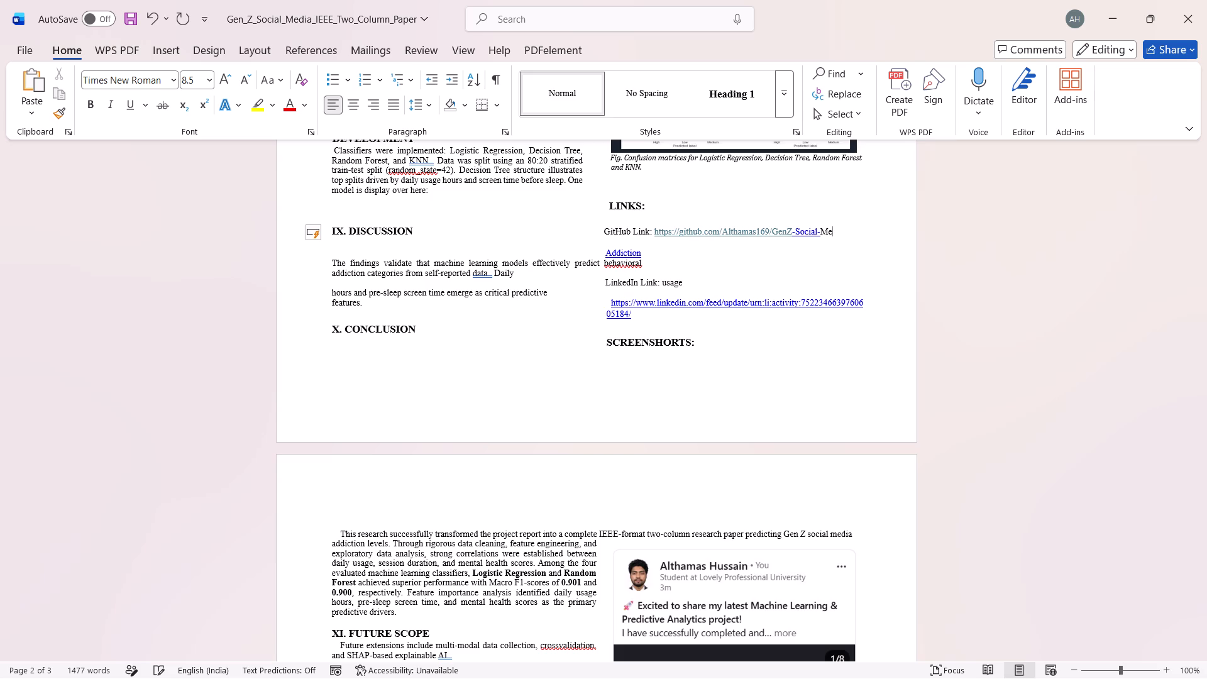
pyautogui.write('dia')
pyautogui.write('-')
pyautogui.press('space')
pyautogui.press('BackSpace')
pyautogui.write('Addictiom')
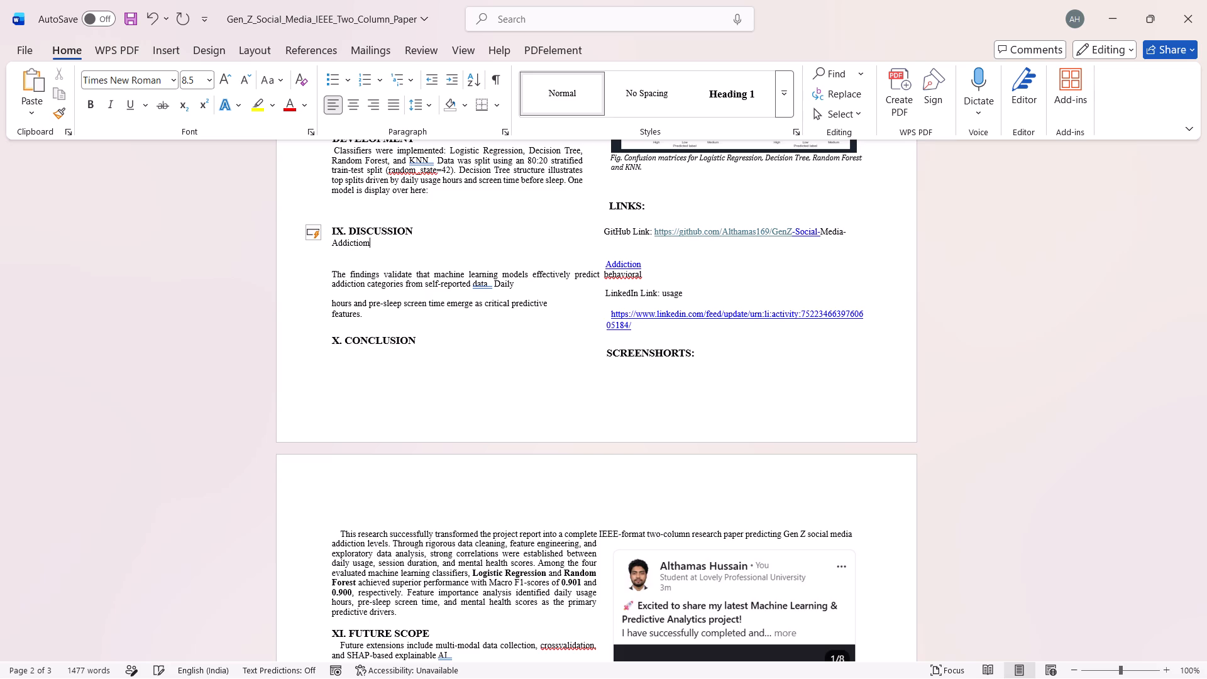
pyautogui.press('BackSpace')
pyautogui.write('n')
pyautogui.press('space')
# Delete the "-Social-Media-Addiction" ending from the GitHub link, leaving it ending in "GenZ".
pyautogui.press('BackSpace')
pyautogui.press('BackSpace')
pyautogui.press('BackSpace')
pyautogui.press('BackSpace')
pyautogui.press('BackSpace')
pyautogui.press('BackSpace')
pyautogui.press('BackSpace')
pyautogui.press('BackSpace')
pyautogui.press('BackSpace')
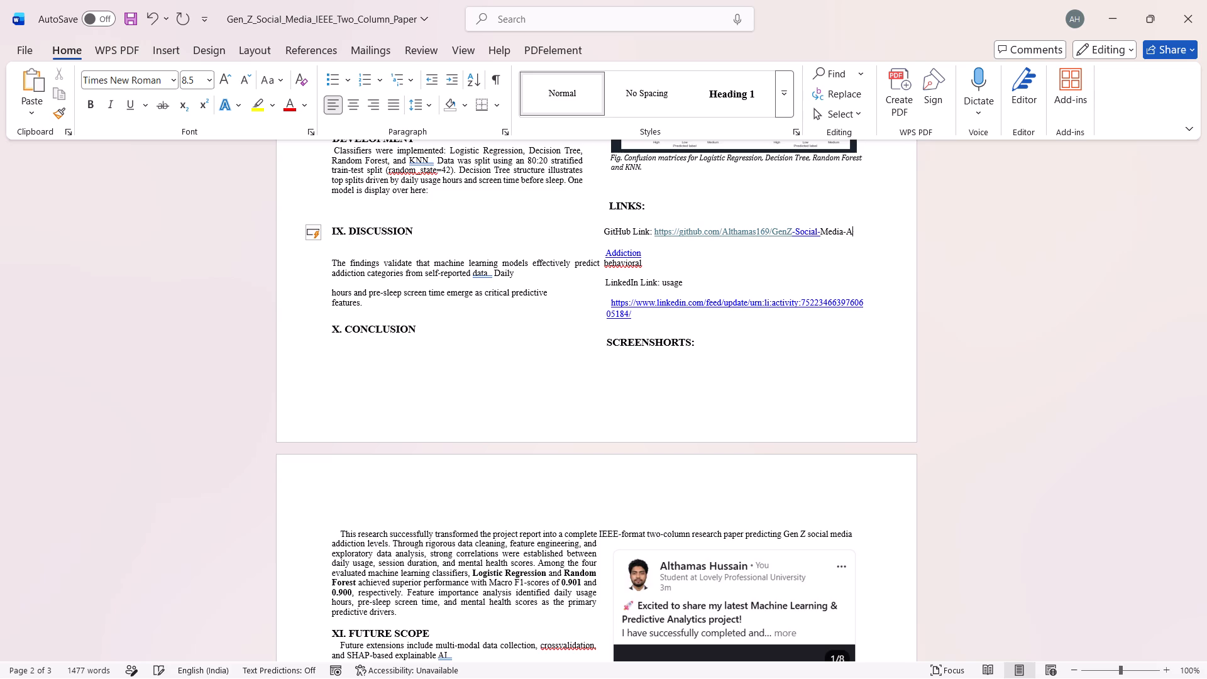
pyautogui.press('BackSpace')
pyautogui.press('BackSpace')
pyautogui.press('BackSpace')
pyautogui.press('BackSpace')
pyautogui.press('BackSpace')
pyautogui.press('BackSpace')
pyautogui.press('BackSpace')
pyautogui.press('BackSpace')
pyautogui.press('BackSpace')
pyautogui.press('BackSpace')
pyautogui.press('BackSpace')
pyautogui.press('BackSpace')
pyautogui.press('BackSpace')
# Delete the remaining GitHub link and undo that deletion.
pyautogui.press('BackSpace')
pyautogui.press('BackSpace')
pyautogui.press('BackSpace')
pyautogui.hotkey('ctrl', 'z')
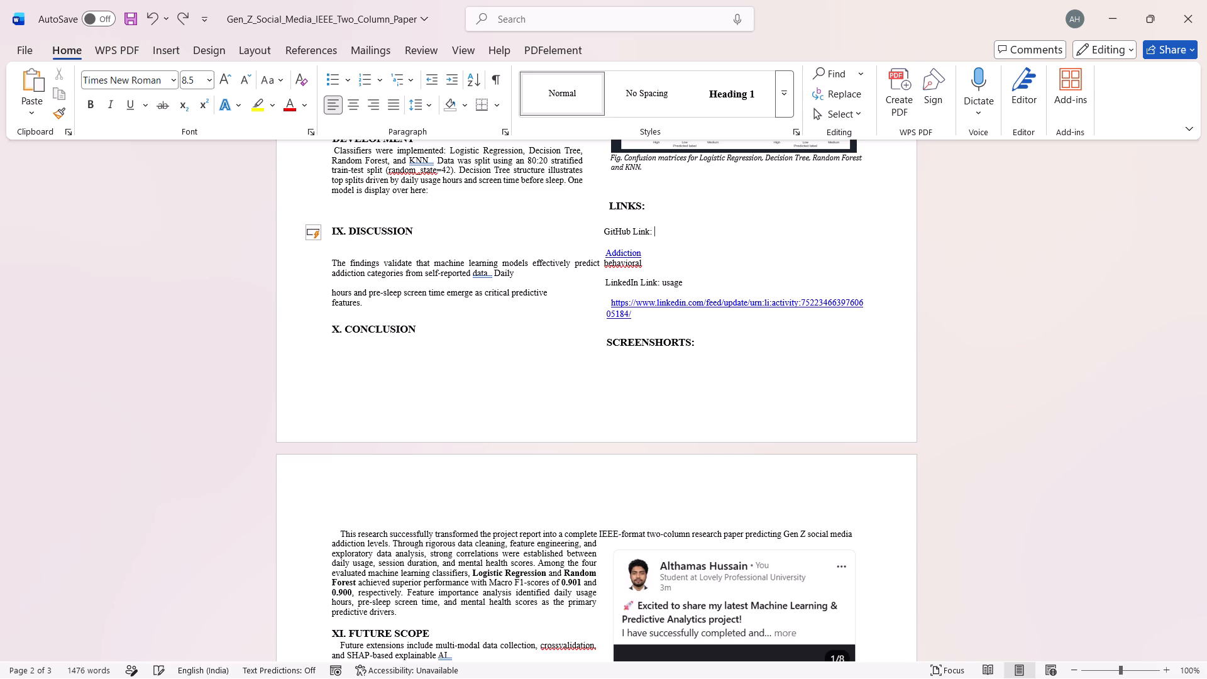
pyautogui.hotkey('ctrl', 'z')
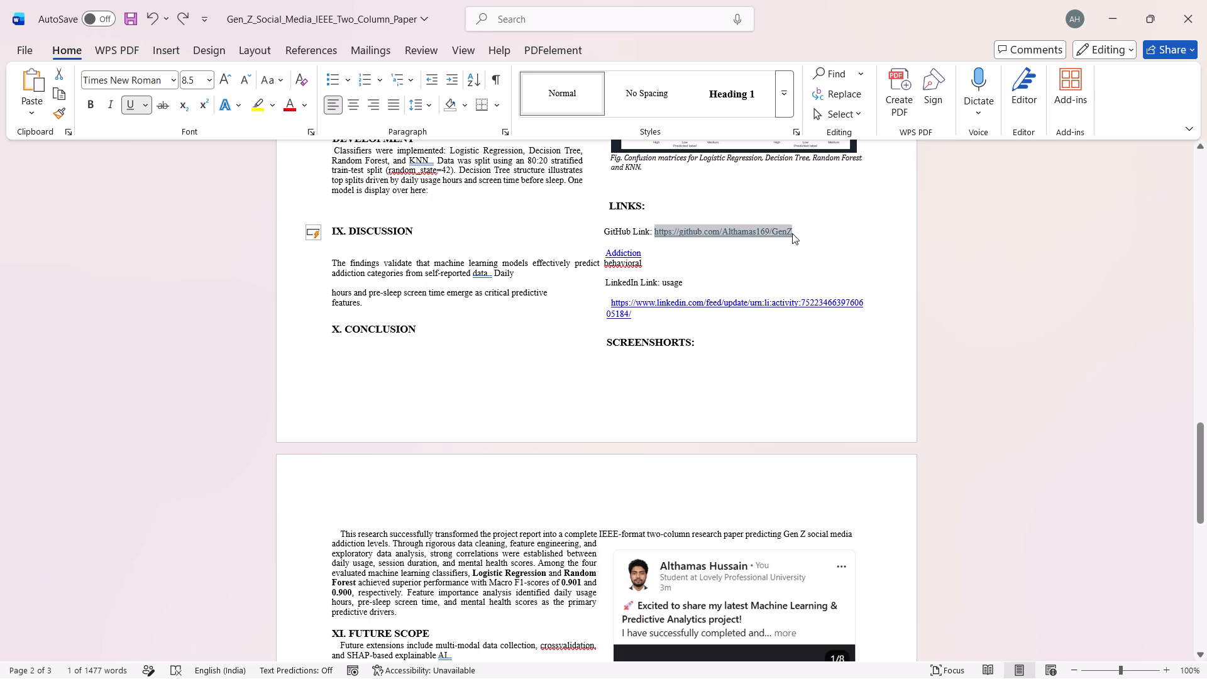
# Delete the trailing space and the letters "Gen" from the GitHub link, leaving it ending in "/Z".
pyautogui.click(794, 232)
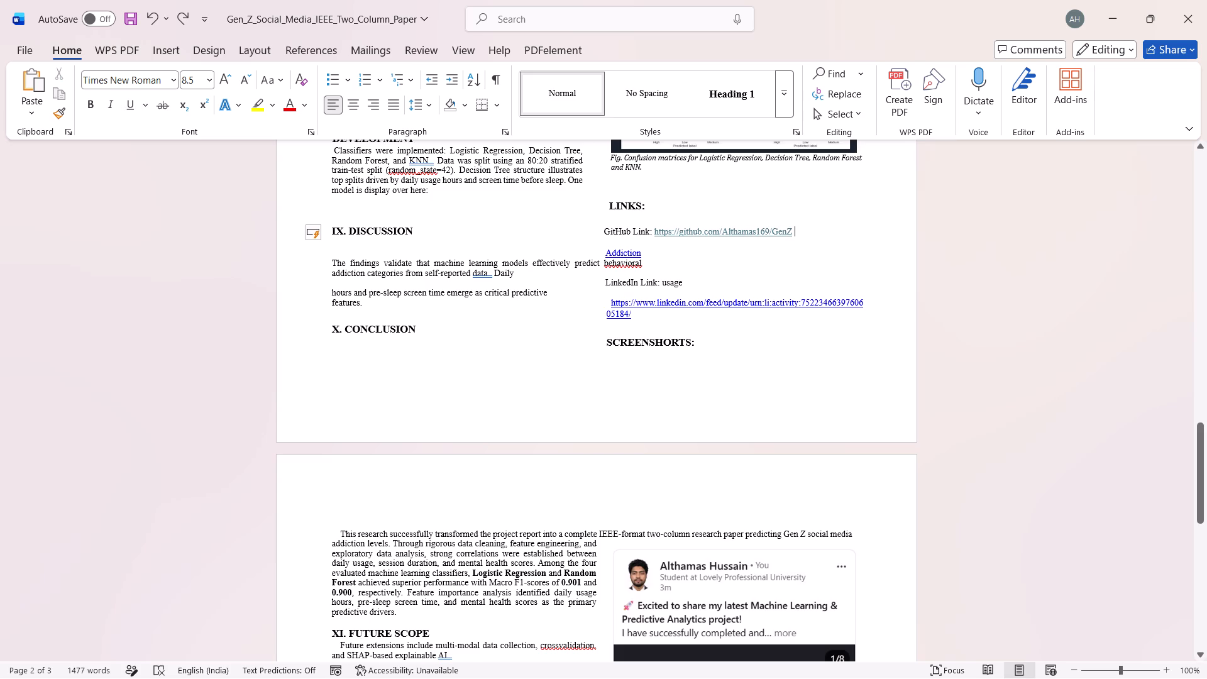
pyautogui.press('BackSpace')
pyautogui.press('BackSpace')
pyautogui.click(797, 231)
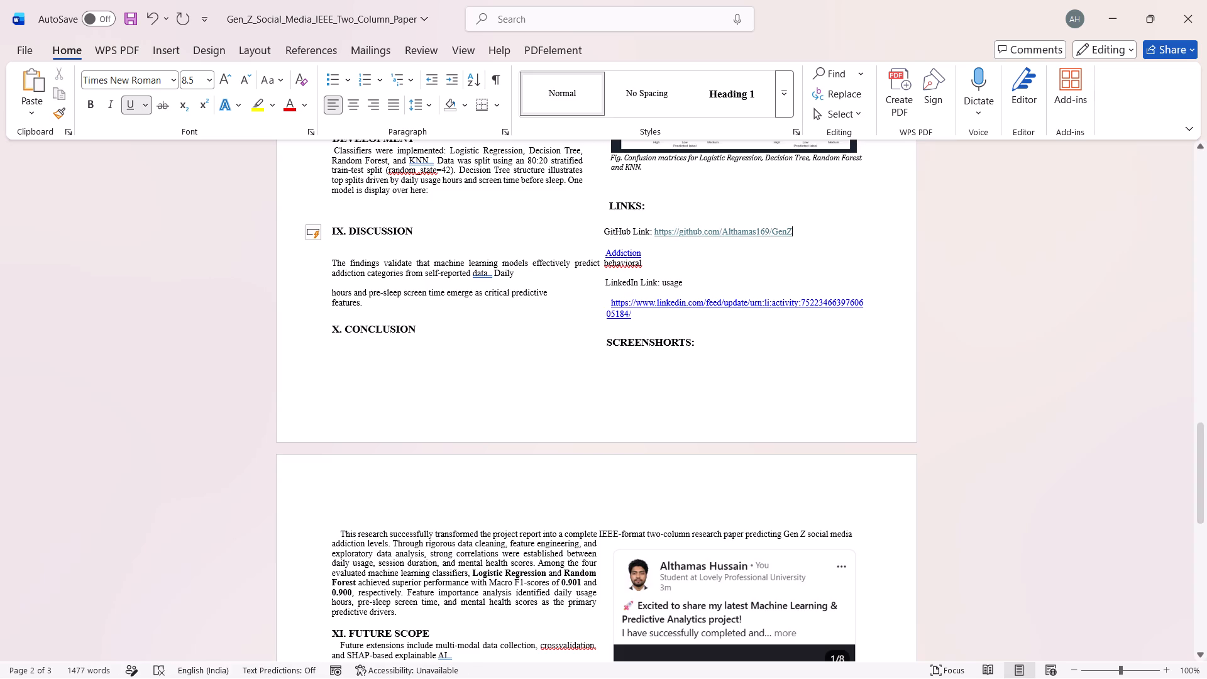
pyautogui.moveTo(775, 232); pyautogui.dragTo(798, 228)
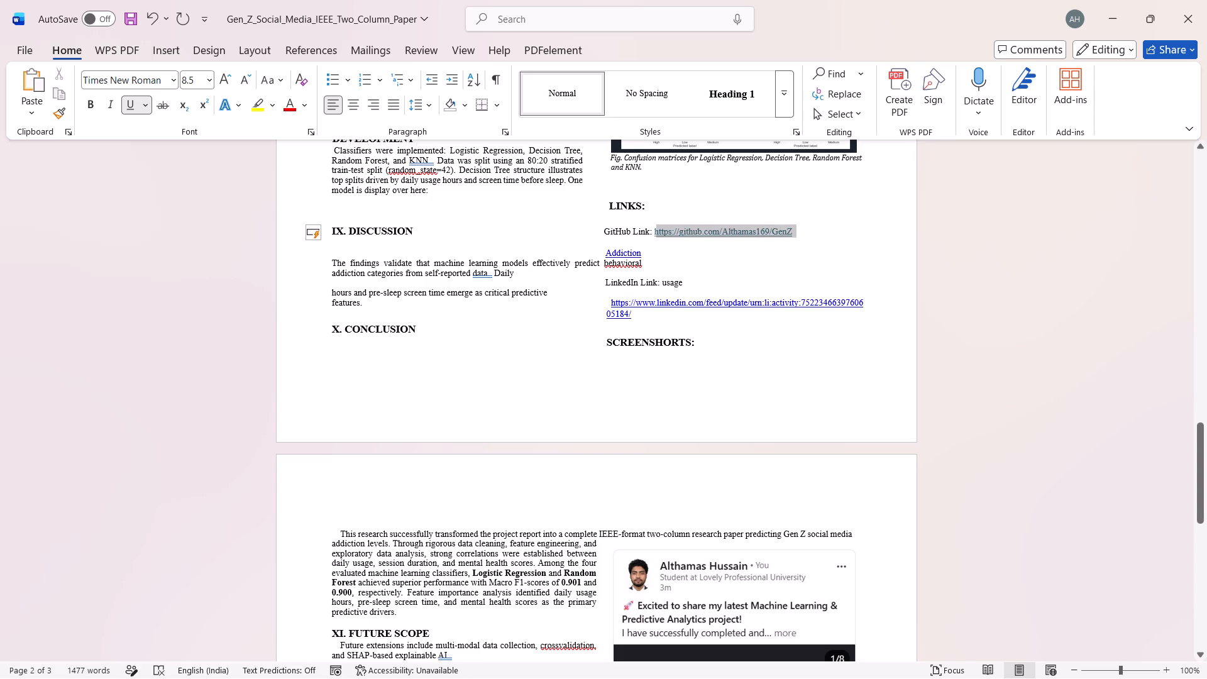
pyautogui.moveTo(798, 228); pyautogui.dragTo(769, 233)
pyautogui.click(769, 233)
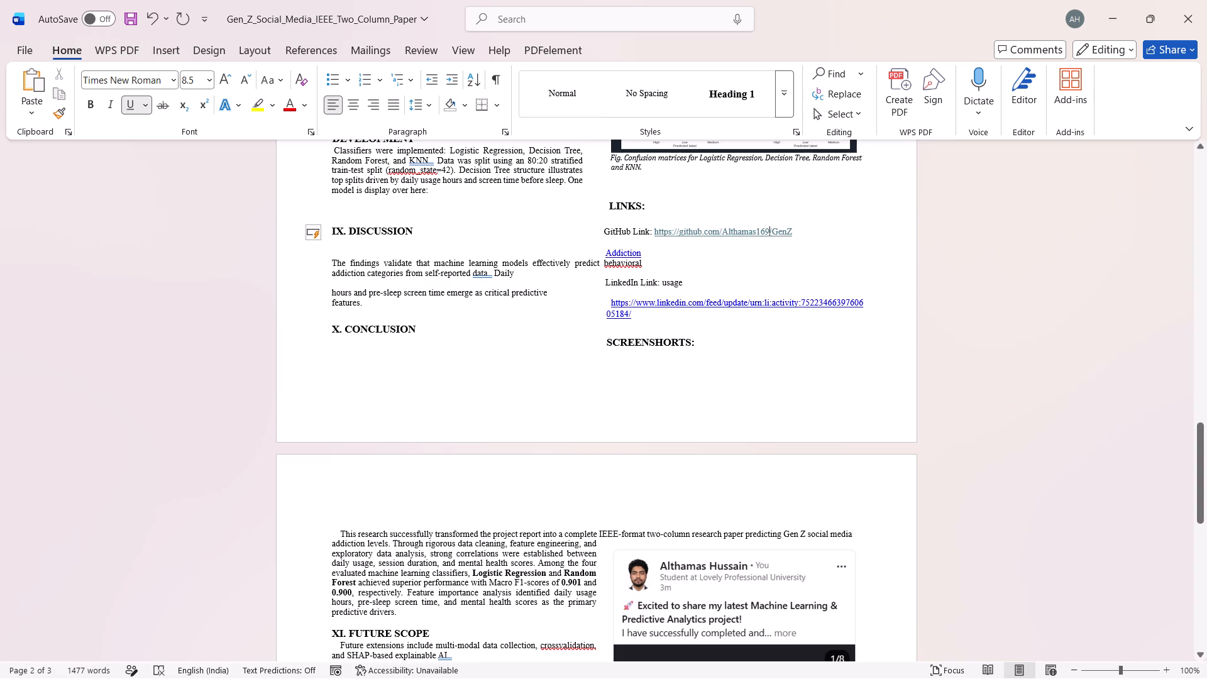
pyautogui.click(773, 233)
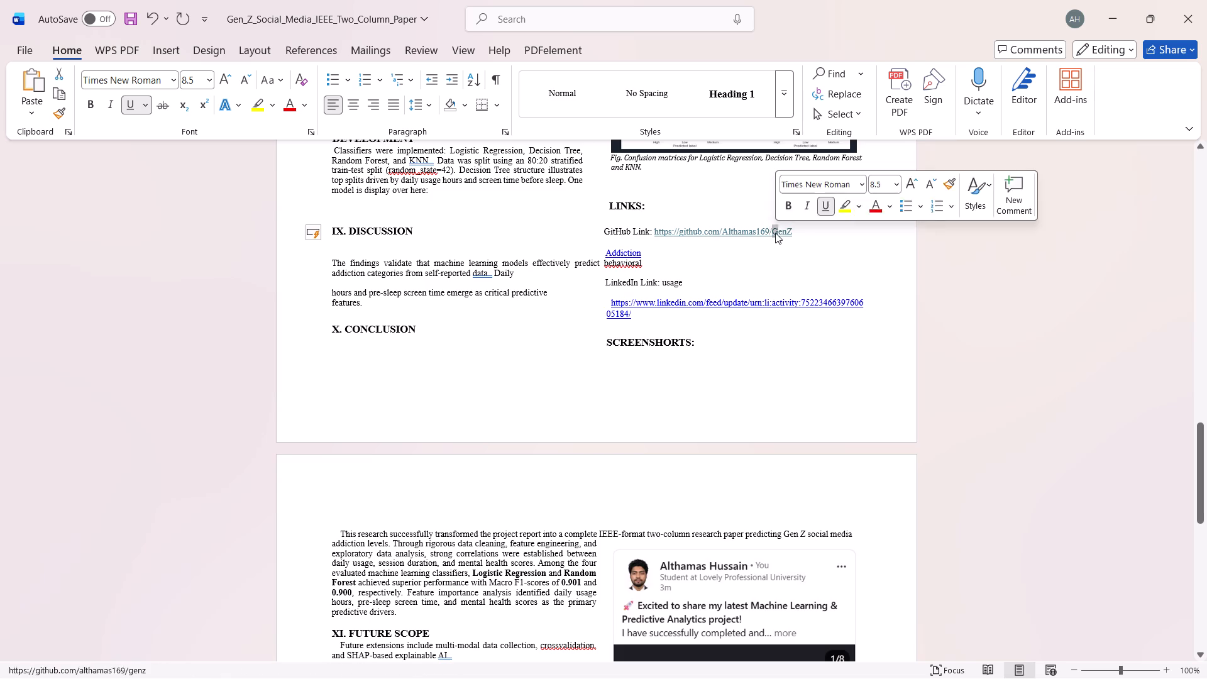
pyautogui.press('BackSpace')
pyautogui.press('Right')
pyautogui.press('BackSpace')
pyautogui.press('Right')
pyautogui.press('BackSpace')
pyautogui.press('Right')
pyautogui.press('BackSpace')
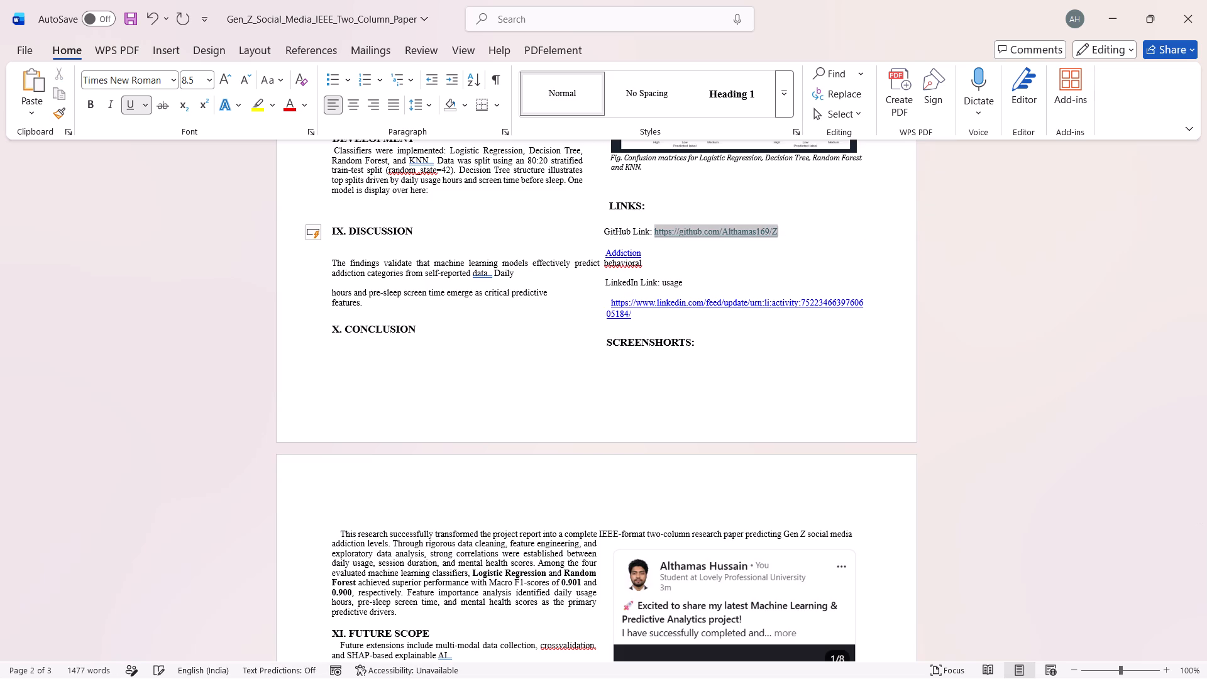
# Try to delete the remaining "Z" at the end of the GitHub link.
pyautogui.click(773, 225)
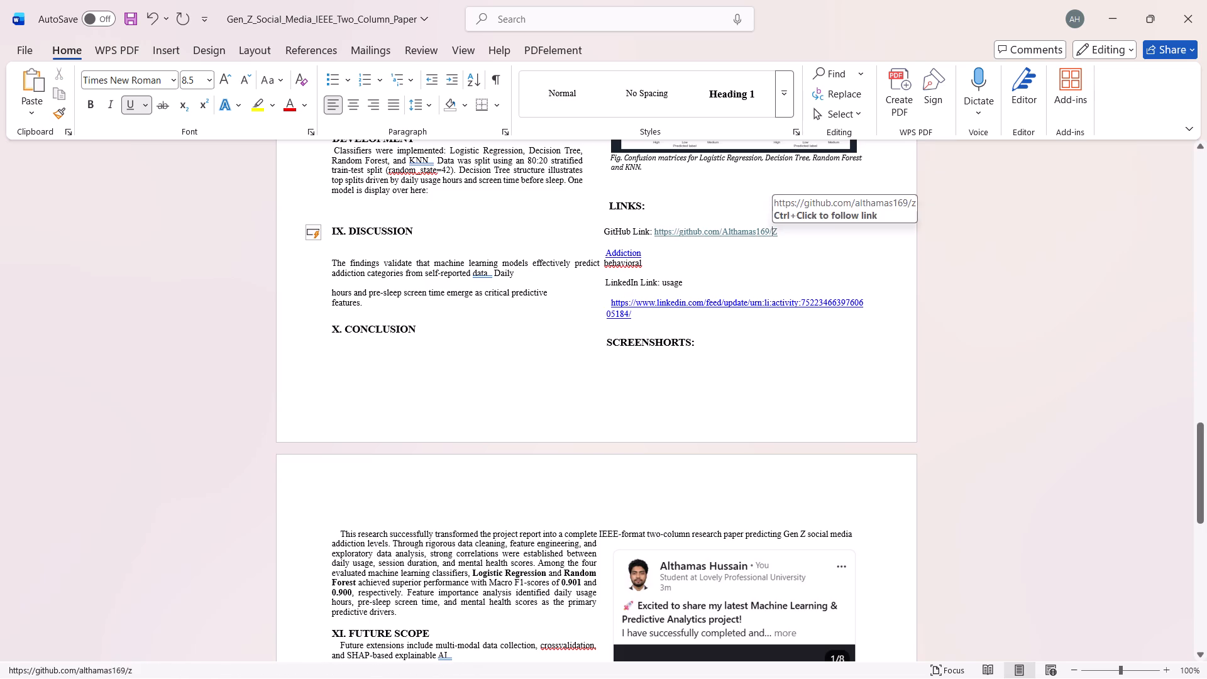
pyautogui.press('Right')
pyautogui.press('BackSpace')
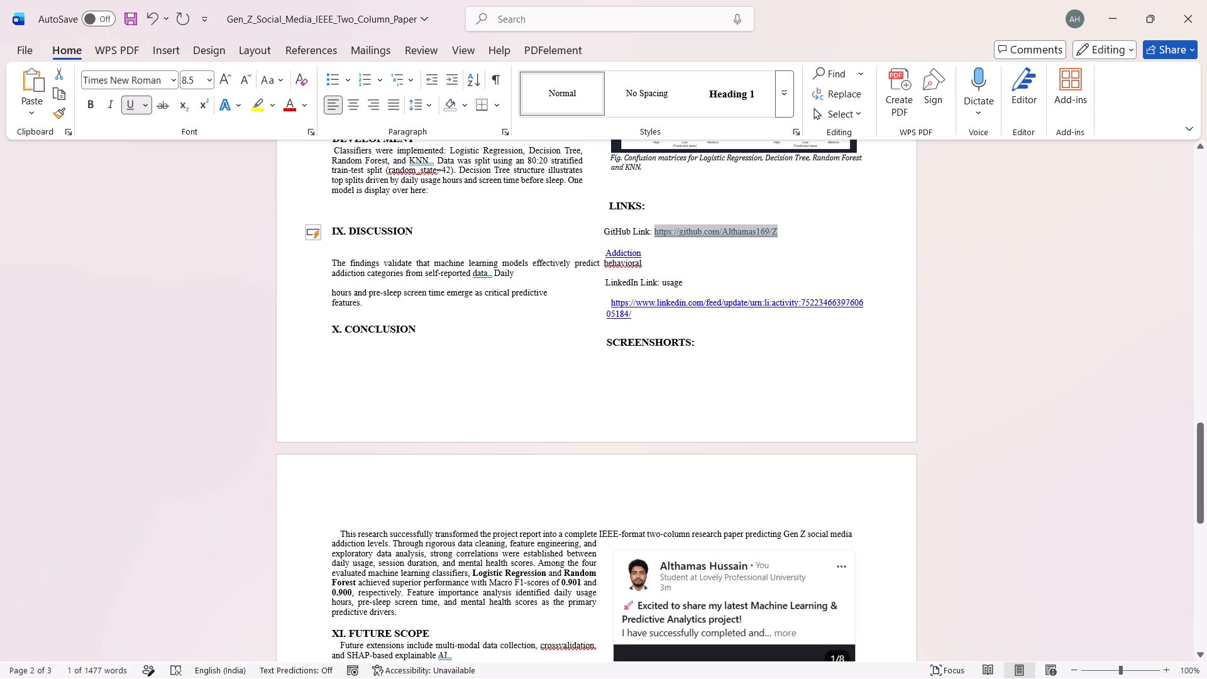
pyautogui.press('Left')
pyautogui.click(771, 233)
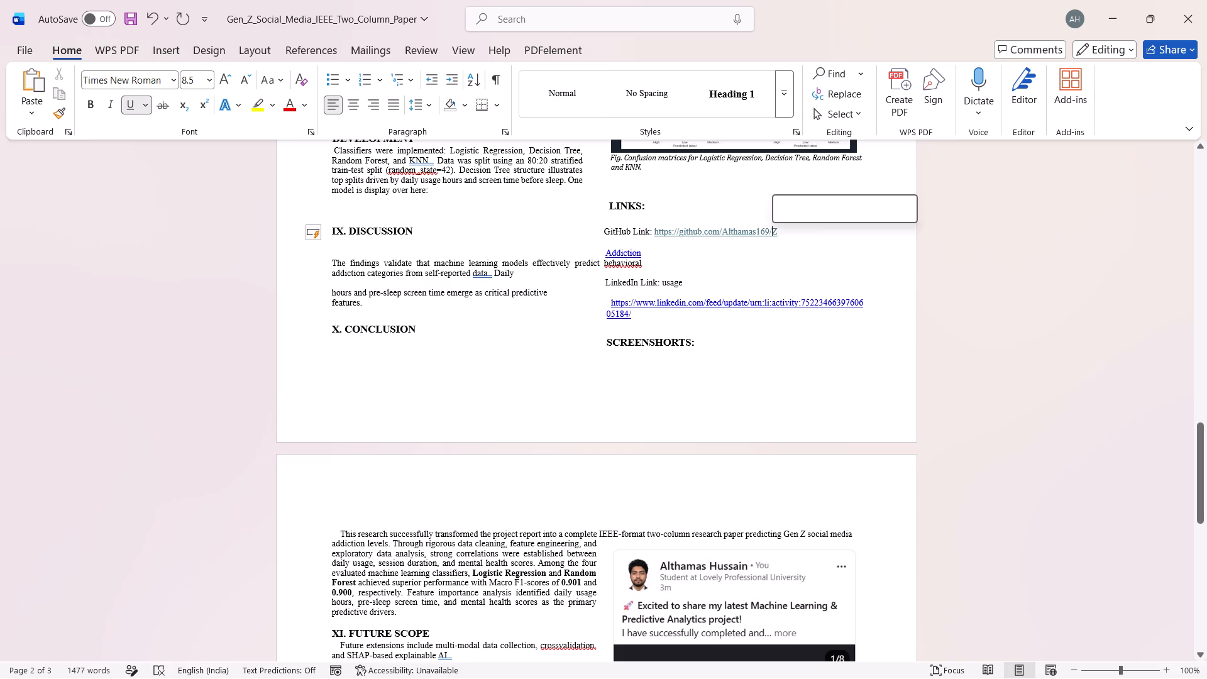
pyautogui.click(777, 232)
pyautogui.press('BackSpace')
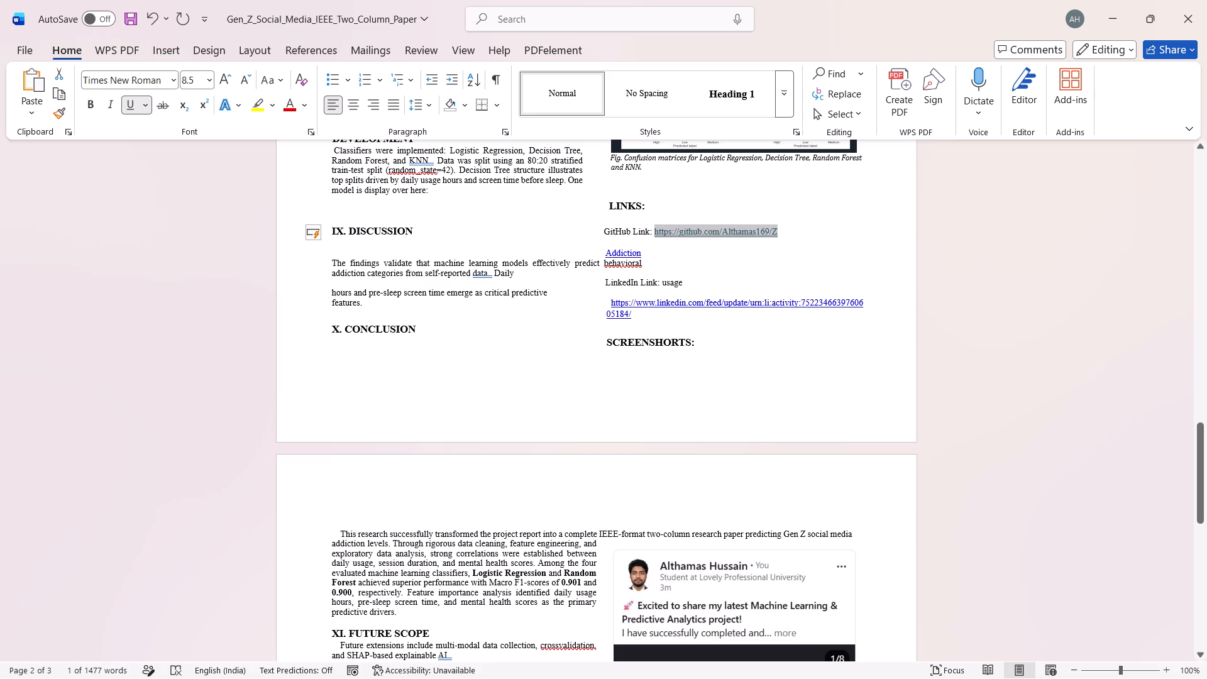
# Delete the stray "Addiction" link text beneath the GitHub link and the extra spacing before "The findings" in the Discussion paragraph.
pyautogui.click(646, 253)
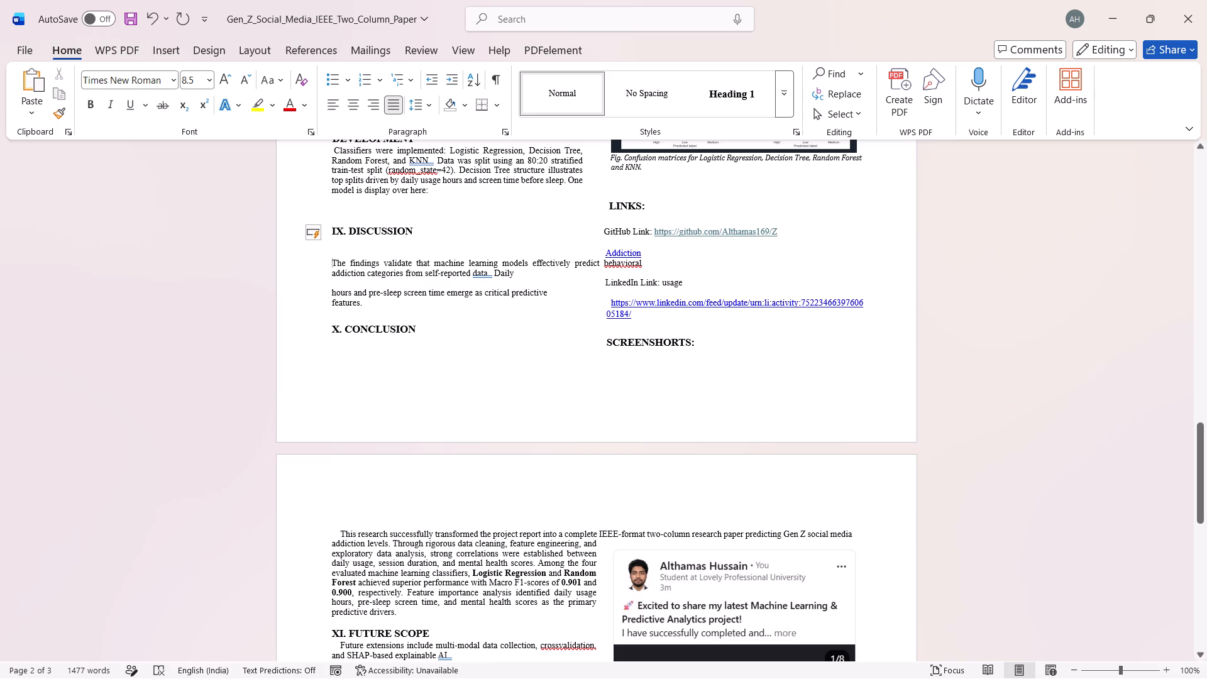
pyautogui.click(646, 253)
pyautogui.click(638, 253)
pyautogui.press('BackSpace')
pyautogui.press('BackSpace')
pyautogui.press('BackSpace')
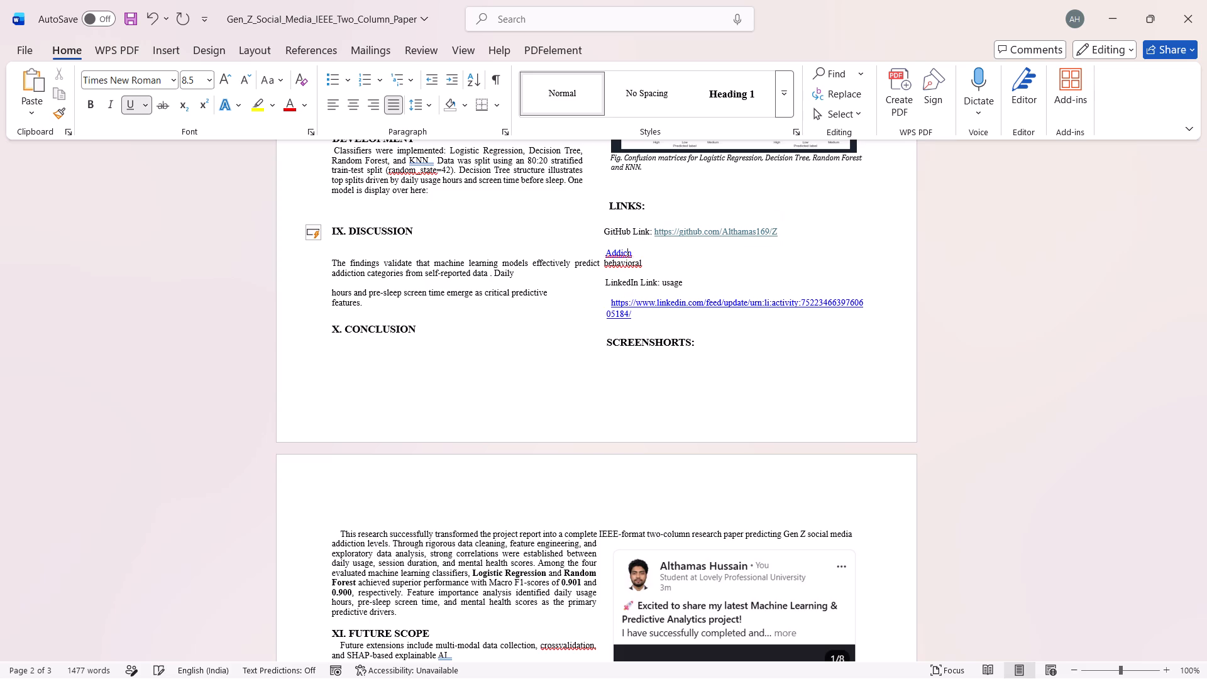
pyautogui.press('BackSpace')
pyautogui.press('BackSpace')
pyautogui.press('BackSpace')
pyautogui.press('BackSpace')
pyautogui.press('BackSpace')
pyautogui.press('BackSpace')
pyautogui.press('Right')
pyautogui.press('BackSpace')
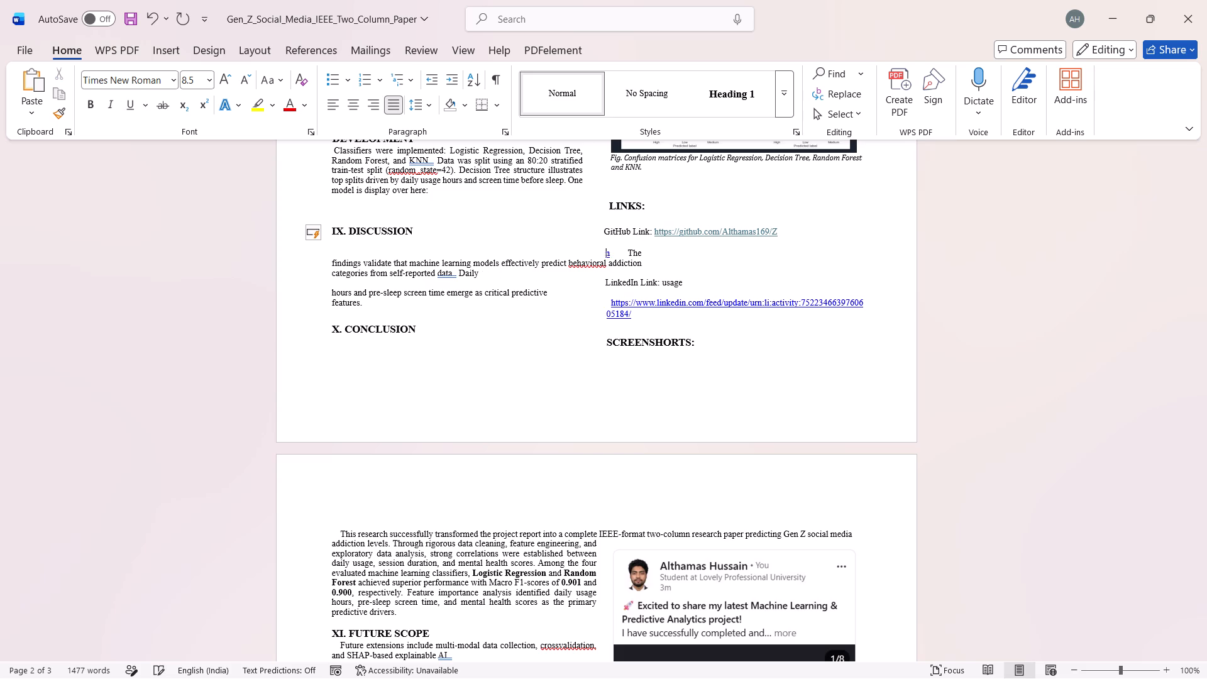
pyautogui.press('BackSpace')
pyautogui.press('Right')
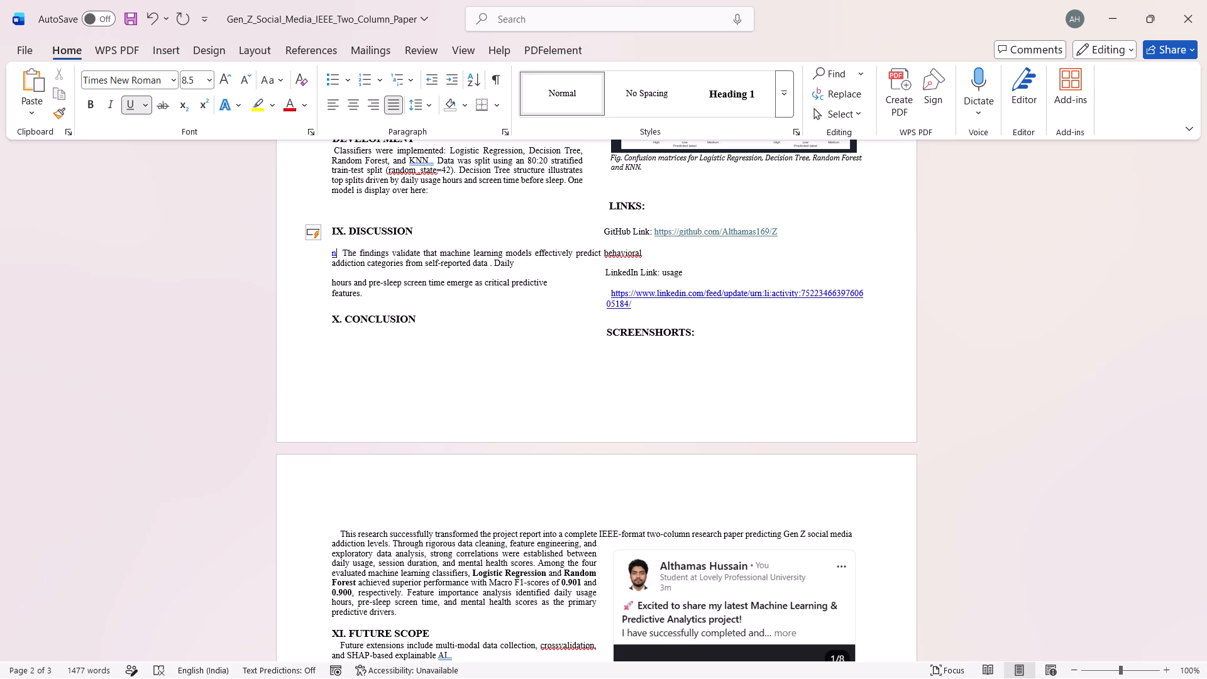
pyautogui.press('BackSpace')
pyautogui.press('BackSpace')
pyautogui.press('Right')
pyautogui.press('Right')
pyautogui.press('BackSpace')
pyautogui.press('BackSpace')
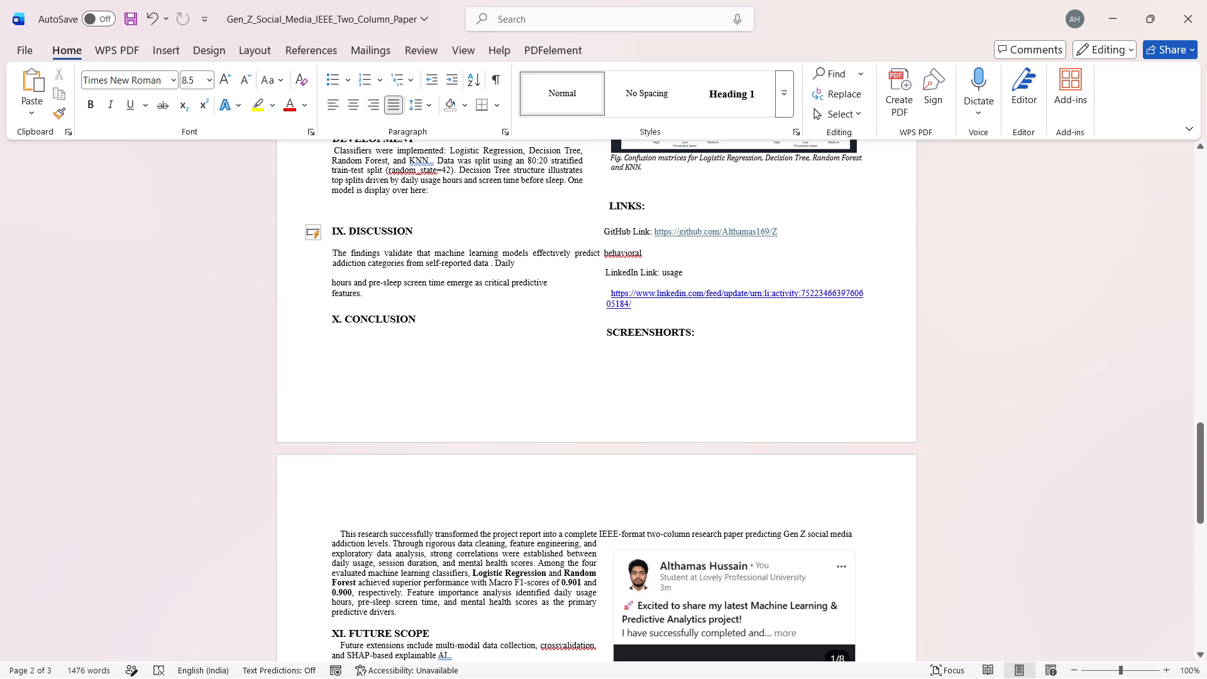
# Break the Discussion paragraph before "behavioral" so that word starts a new line.
pyautogui.click(597, 250)
pyautogui.press('Right')
pyautogui.press('Return')
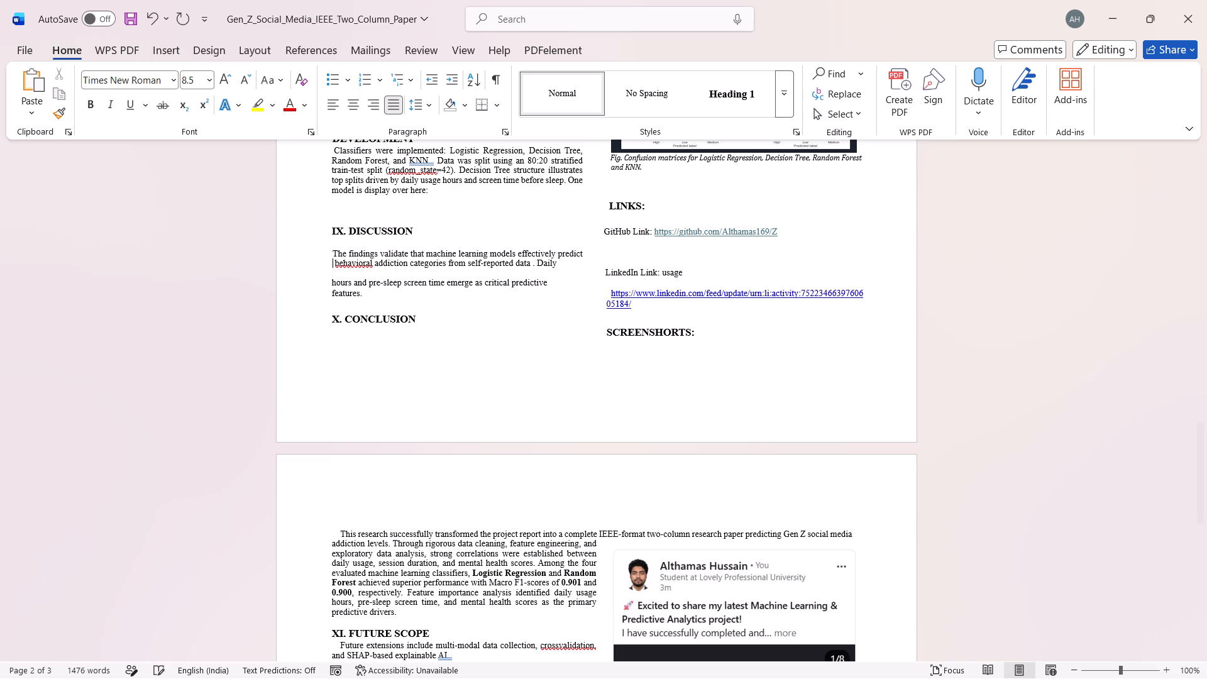
pyautogui.press('BackSpace')
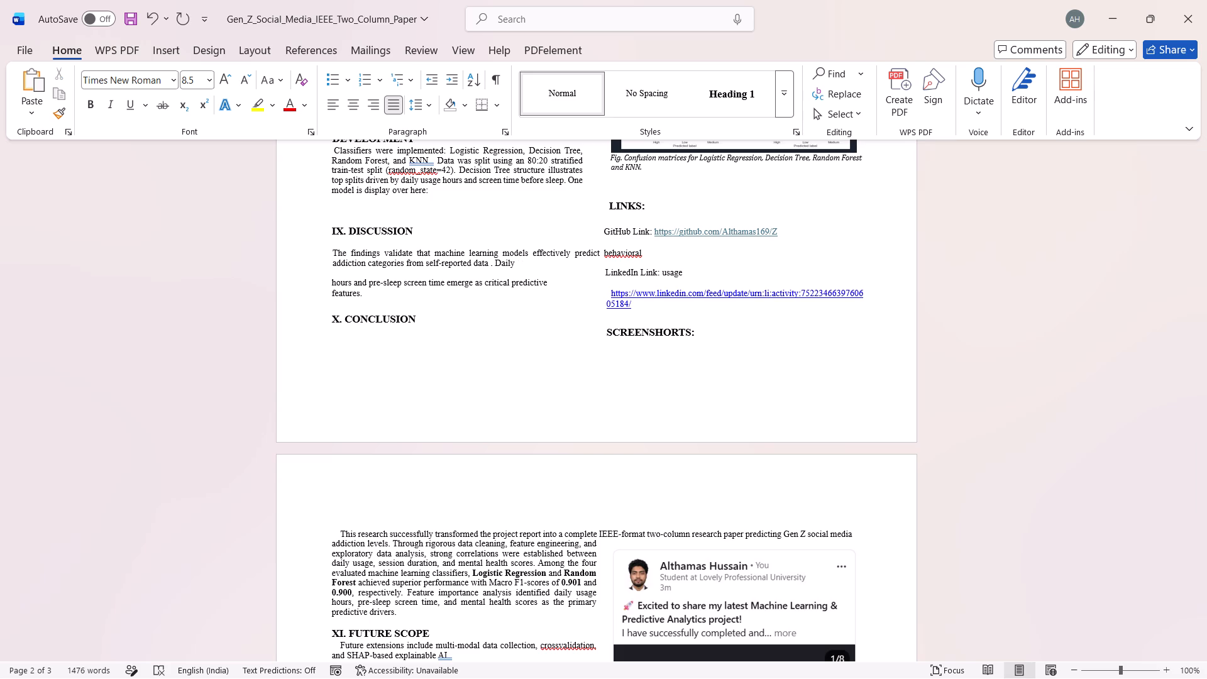
pyautogui.press('Return')
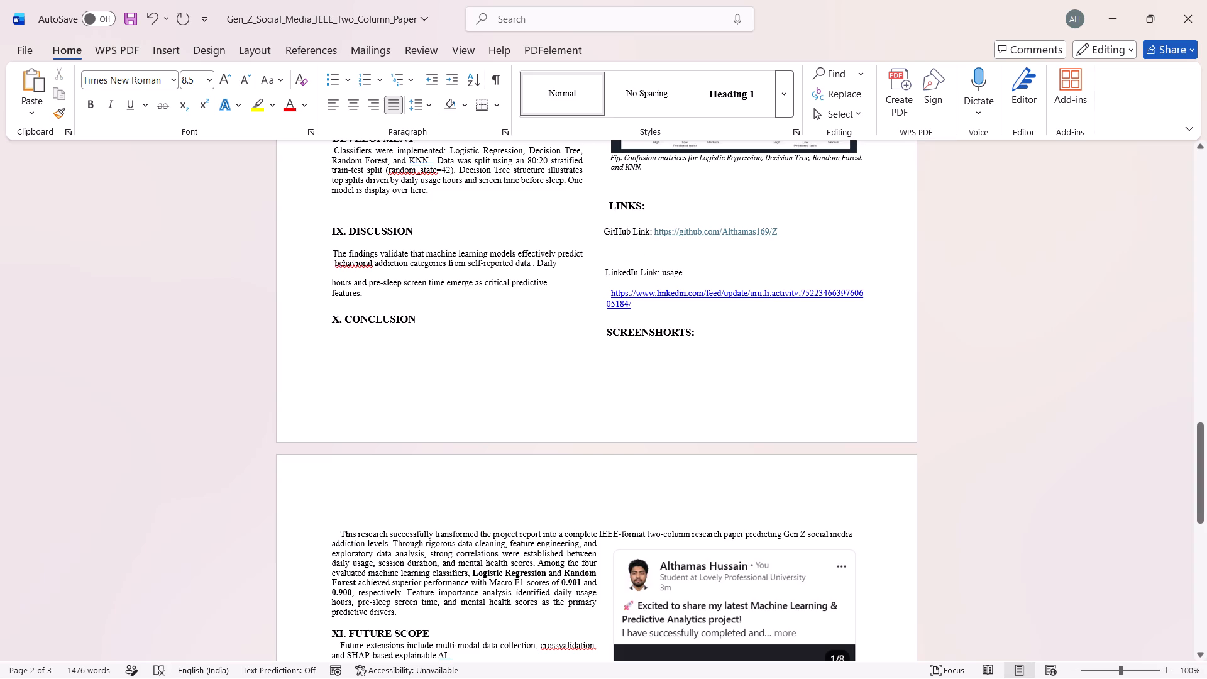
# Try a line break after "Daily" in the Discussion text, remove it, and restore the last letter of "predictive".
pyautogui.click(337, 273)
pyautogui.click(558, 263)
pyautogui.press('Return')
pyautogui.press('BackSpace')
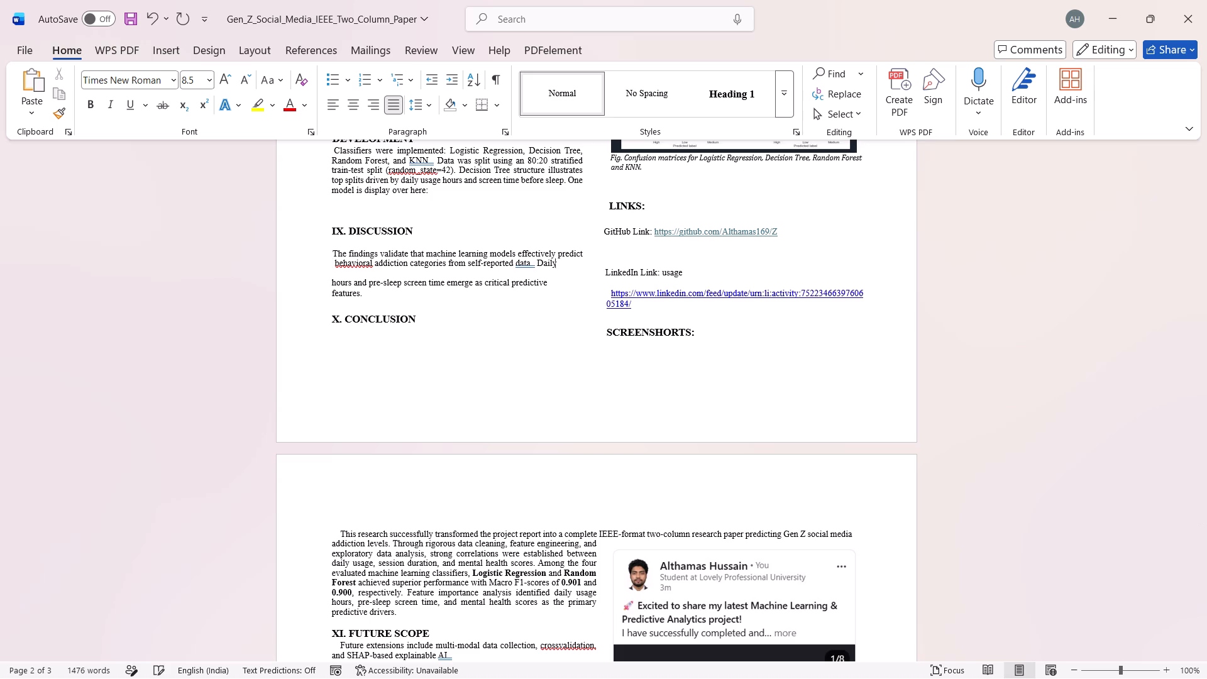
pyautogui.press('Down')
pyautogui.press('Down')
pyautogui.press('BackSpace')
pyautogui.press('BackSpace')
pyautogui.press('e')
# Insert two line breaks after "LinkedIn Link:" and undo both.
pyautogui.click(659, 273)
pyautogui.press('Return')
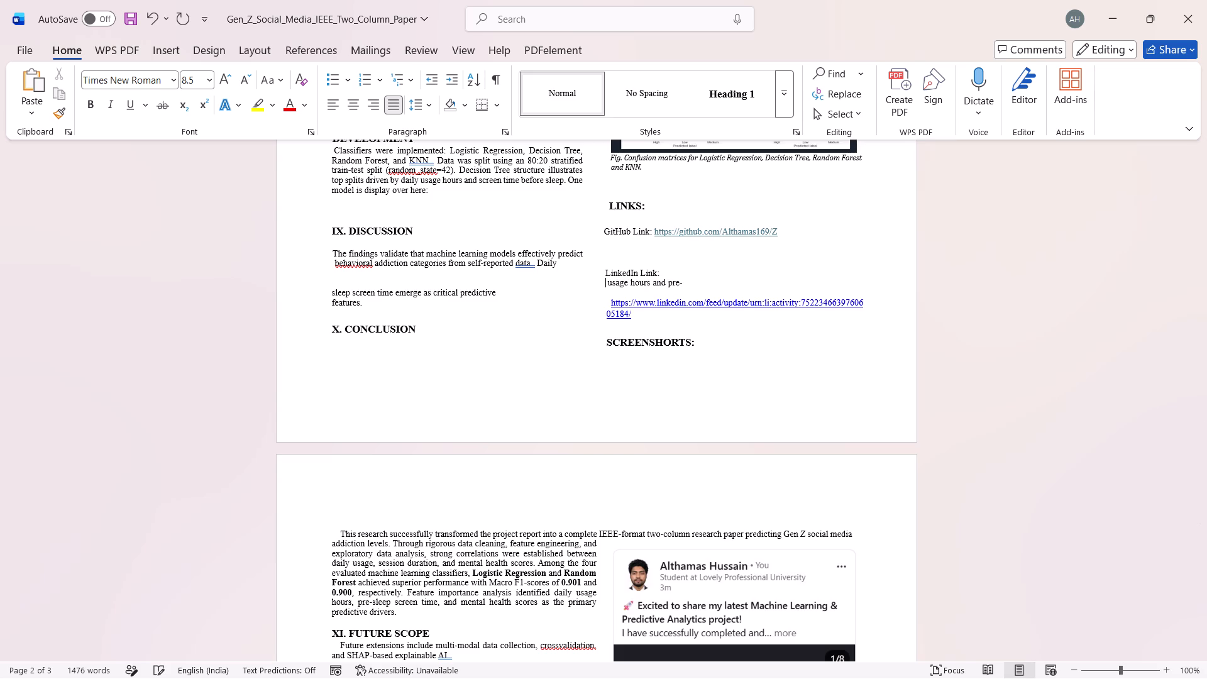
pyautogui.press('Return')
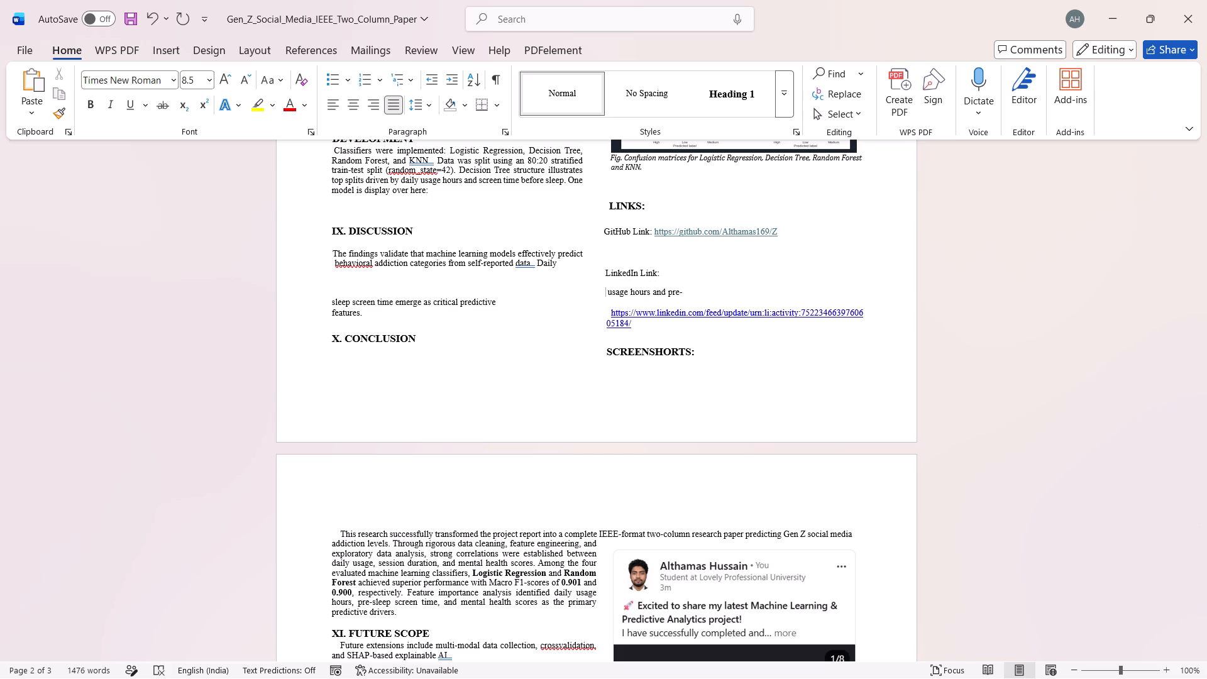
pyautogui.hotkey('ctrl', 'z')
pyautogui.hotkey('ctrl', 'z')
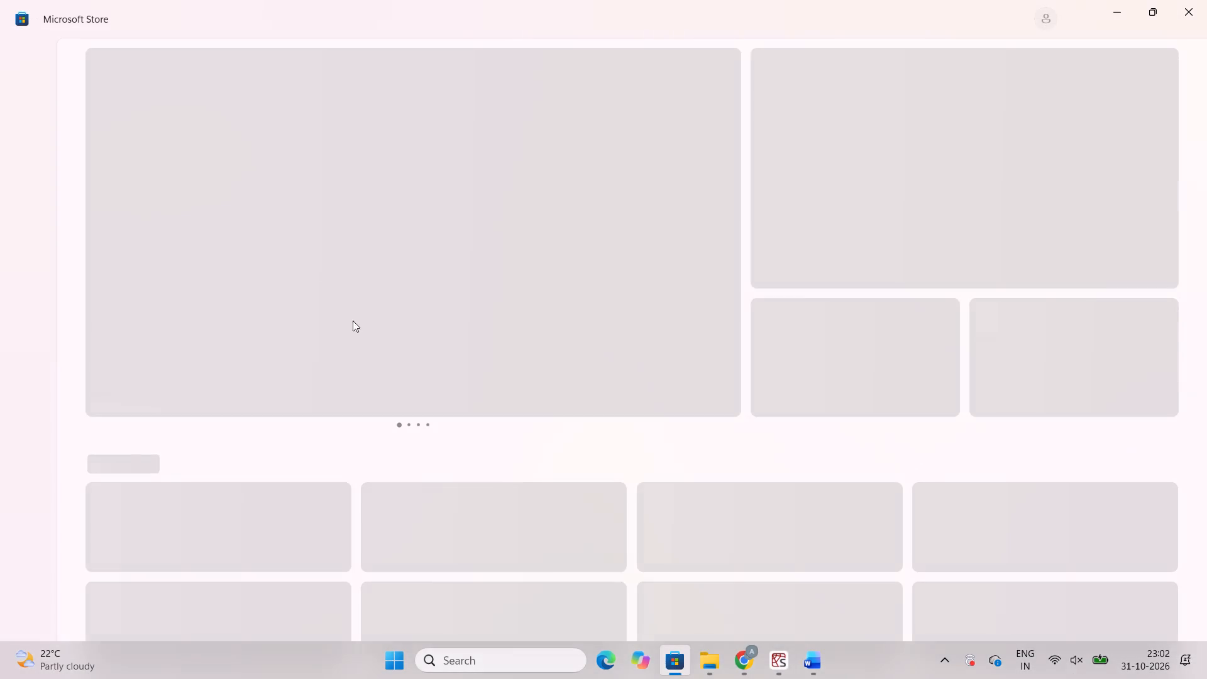
pyautogui.click(1185, 11)
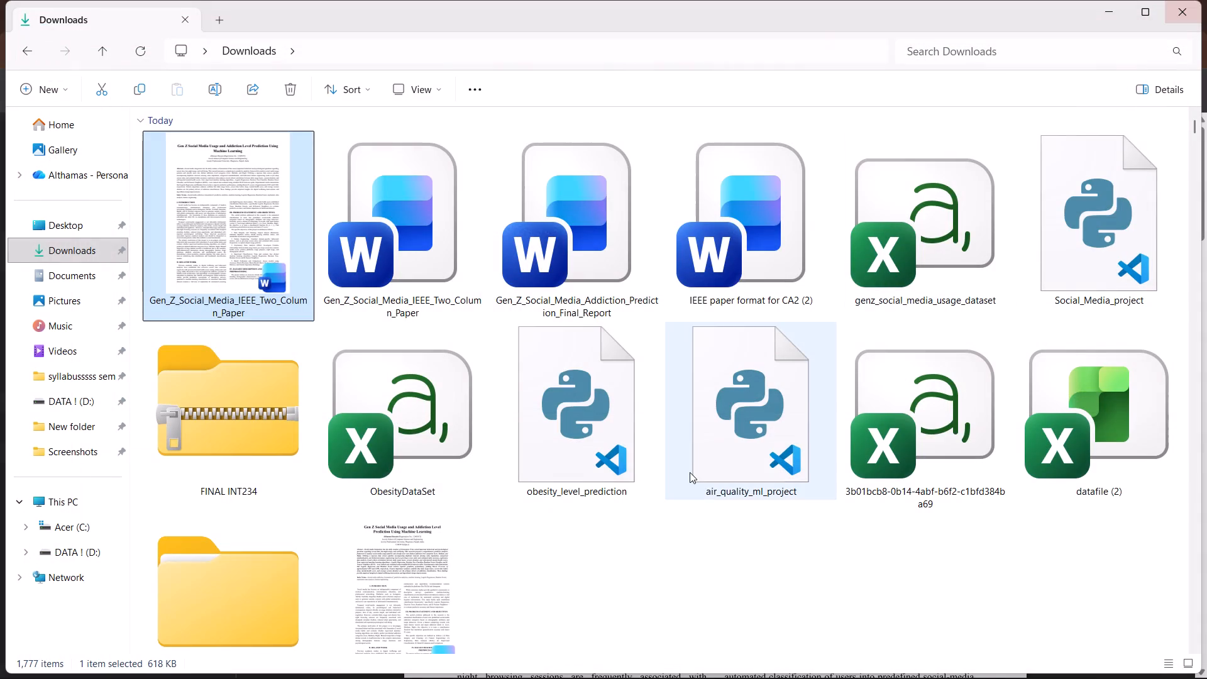
pyautogui.click(134, 53)
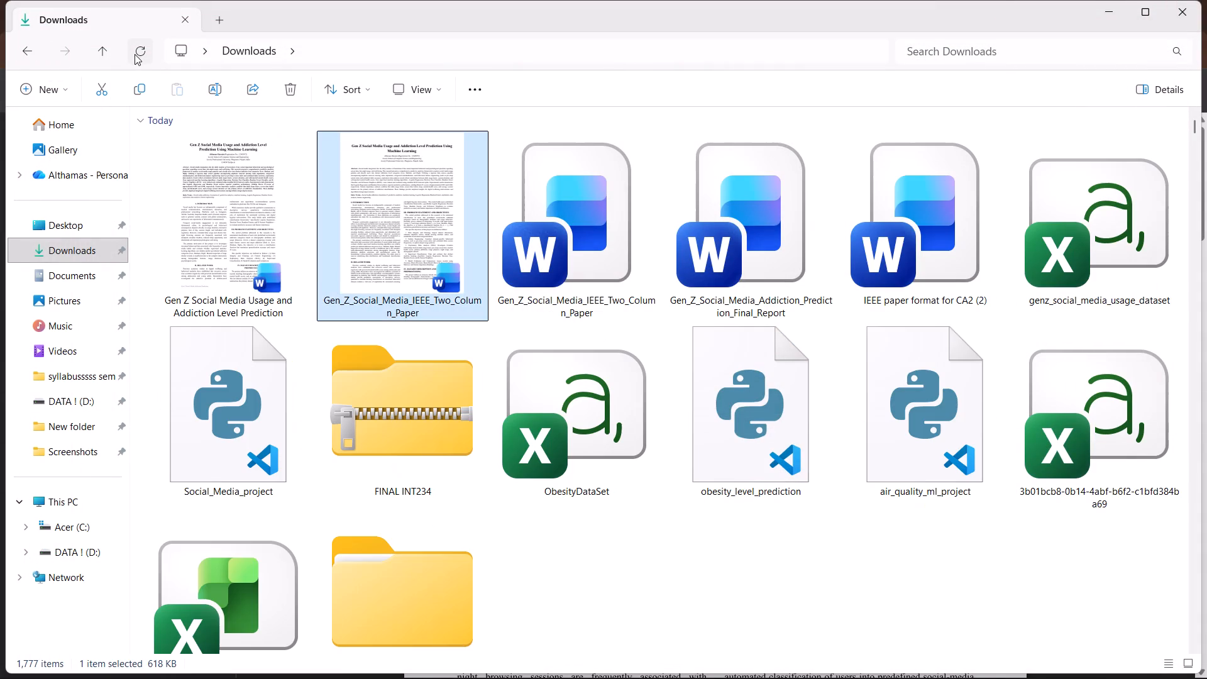
# Rename the "Gen Z Social Media Usage and Addiction Level Prediction" file as INT234 followed by the registration number in parentheses.
pyautogui.click(218, 145)
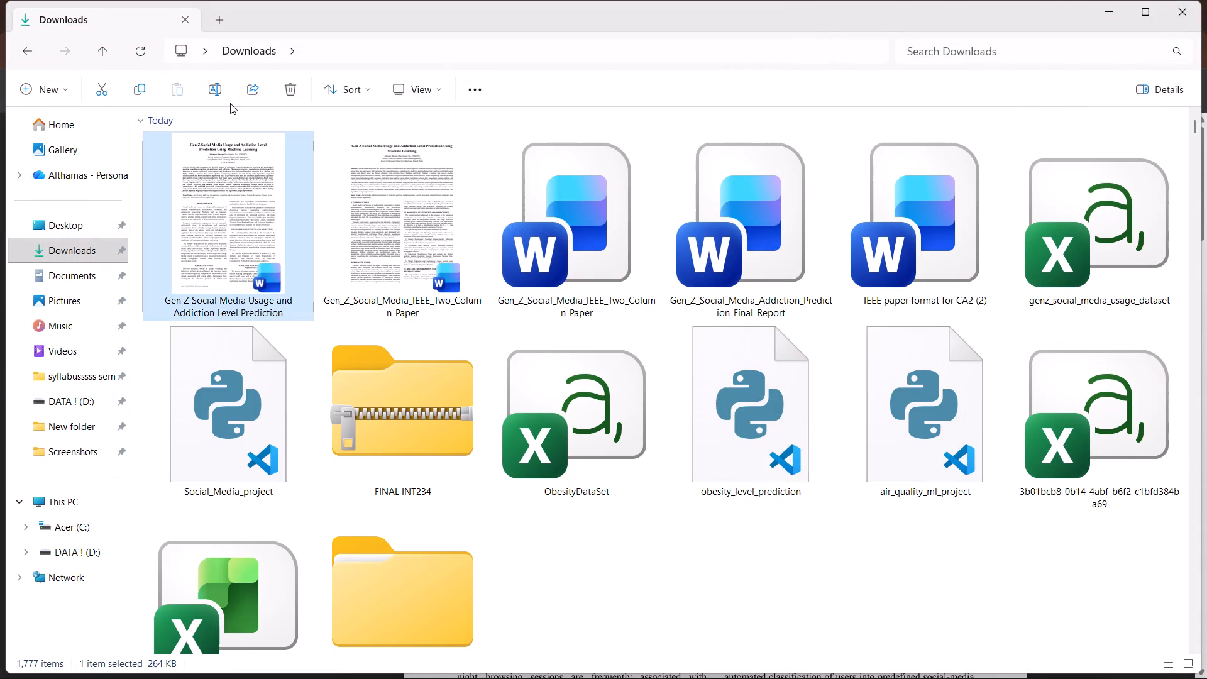
pyautogui.click(216, 89)
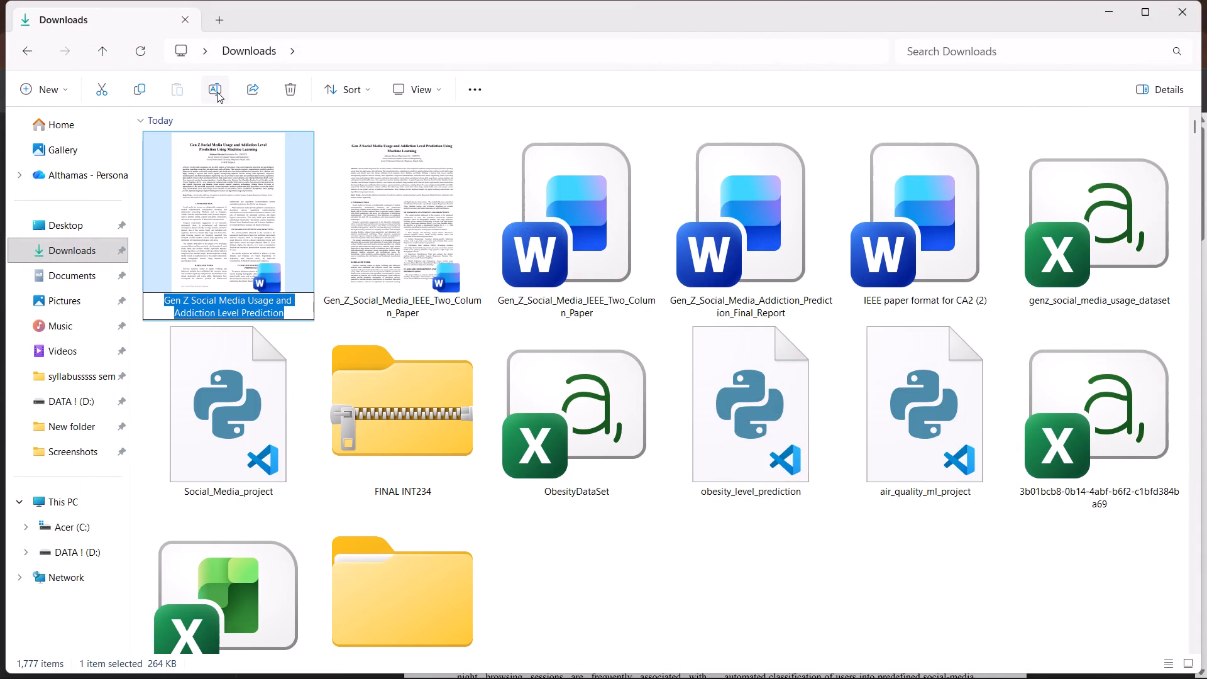
pyautogui.press('BackSpace')
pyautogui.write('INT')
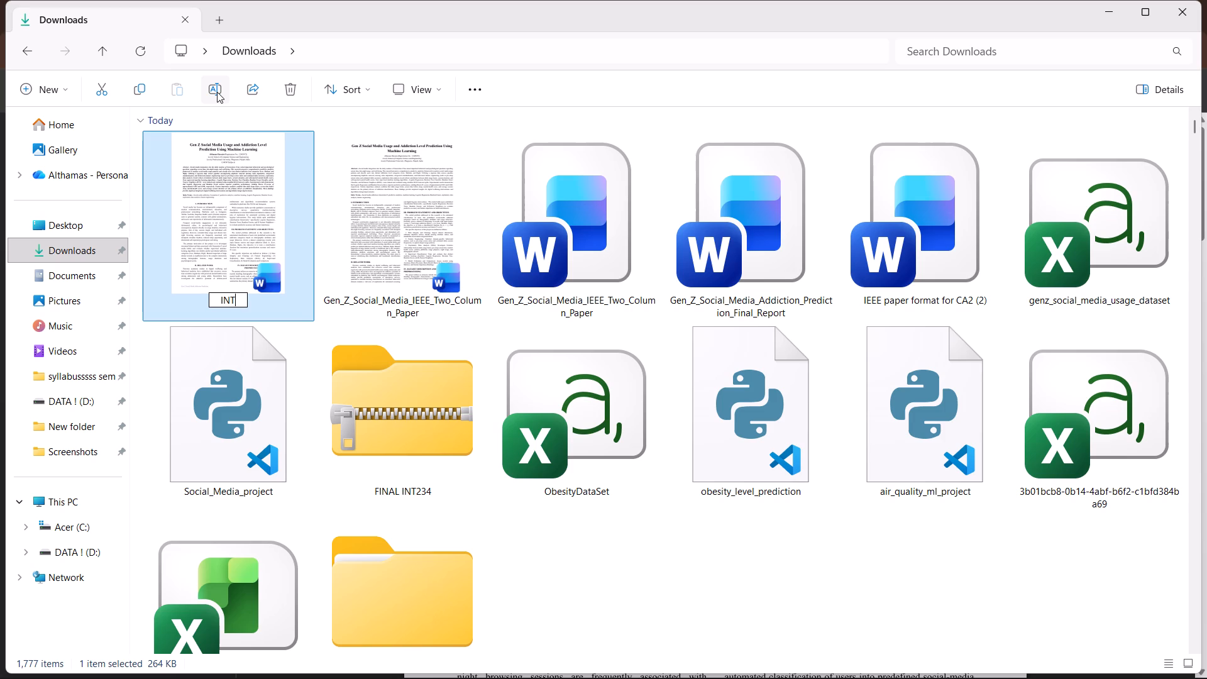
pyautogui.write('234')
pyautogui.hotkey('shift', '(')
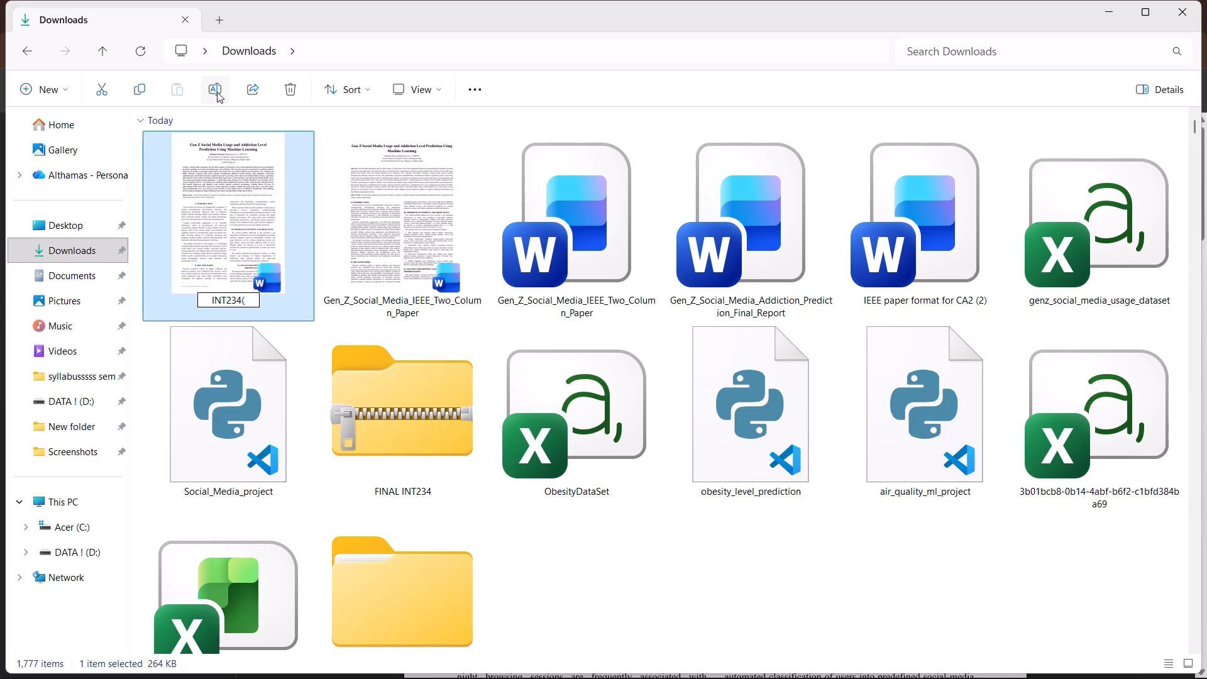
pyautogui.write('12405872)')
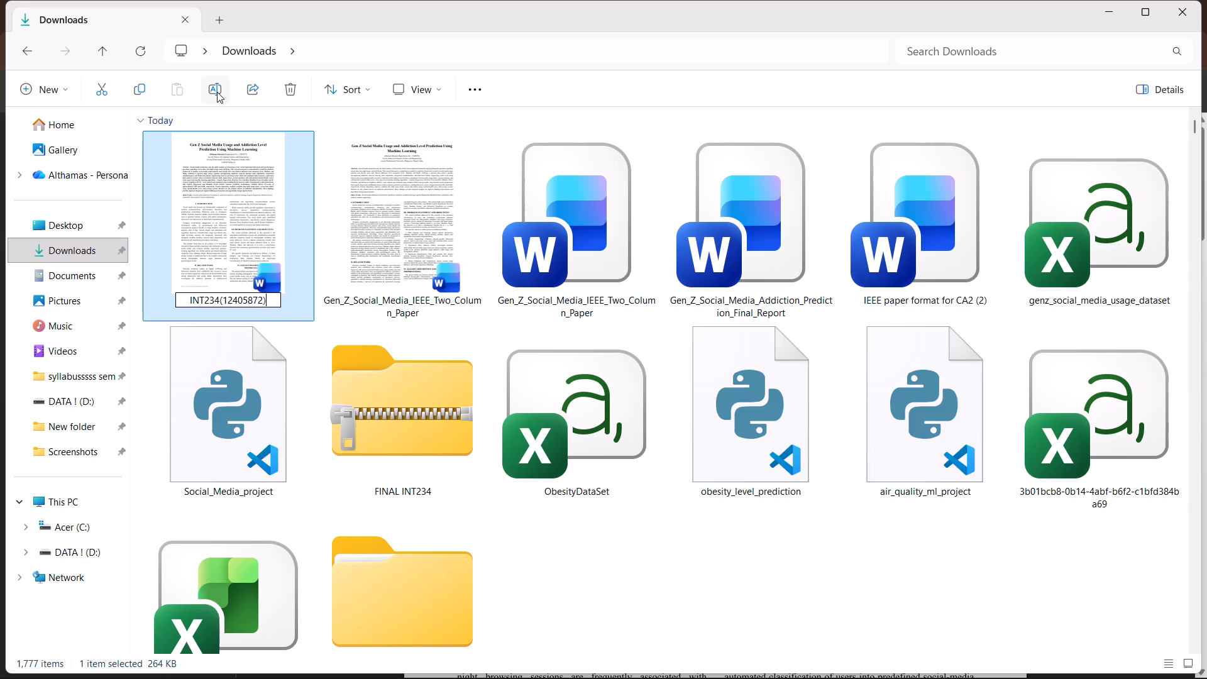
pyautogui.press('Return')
pyautogui.click(379, 214)
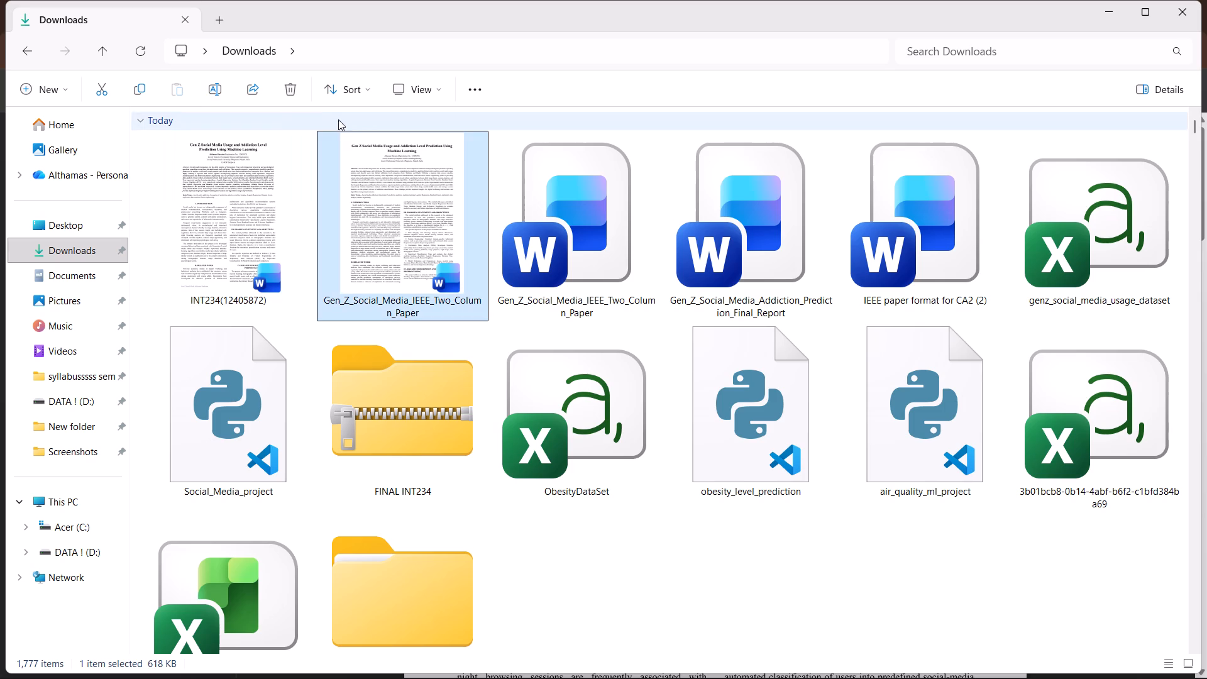
# Open the renamed INT234 paper in Word, examine its pages from the abstract through the links and screenshots, and close it.
pyautogui.click(225, 188)
pyautogui.doubleClick(225, 188)
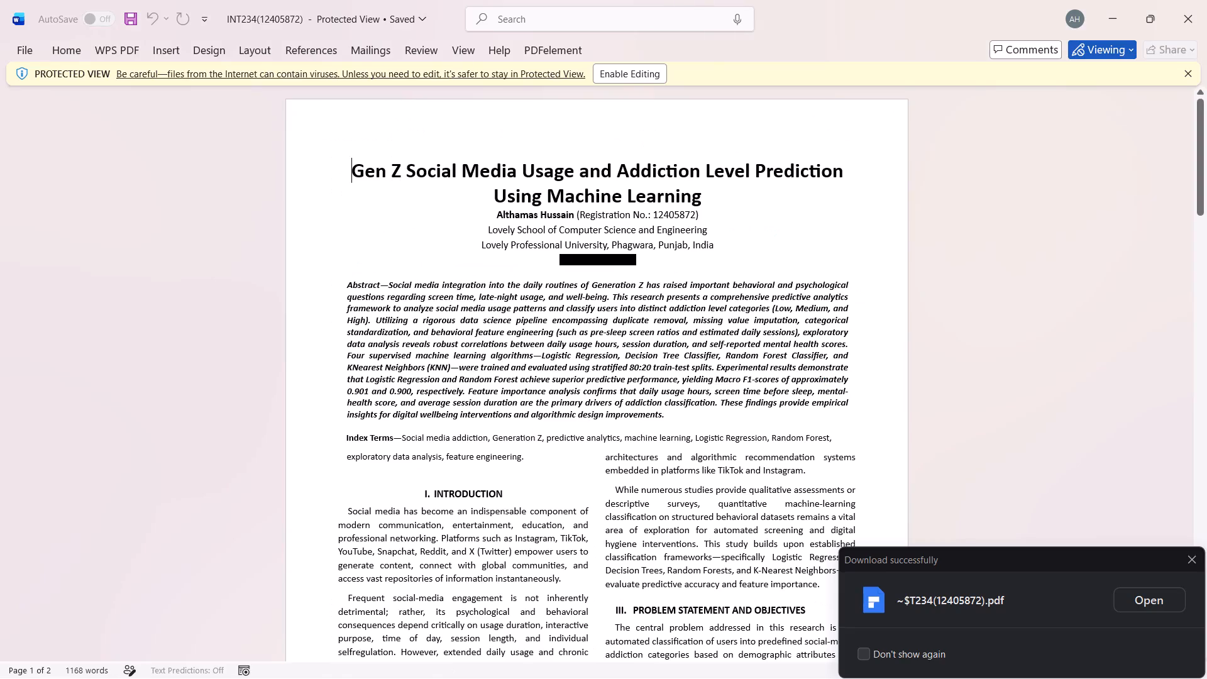
pyautogui.scroll(-2, 665, 428)
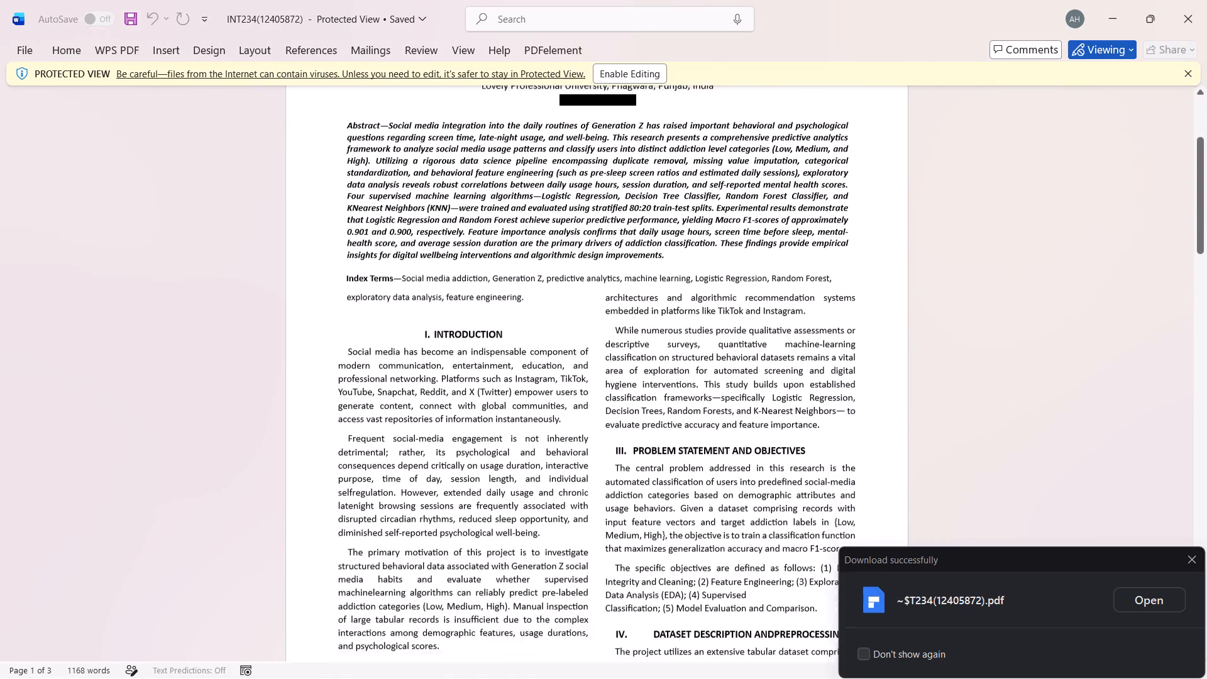
pyautogui.scroll(-1, 665, 428)
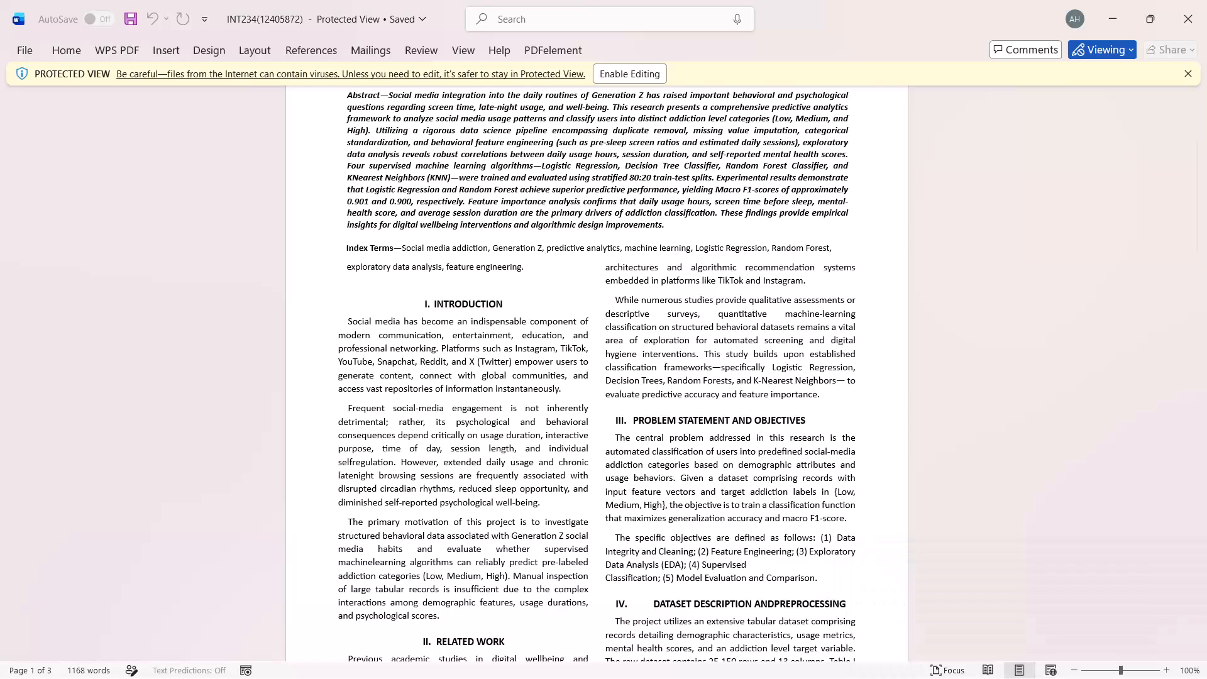
pyautogui.scroll(-2, 737, 322)
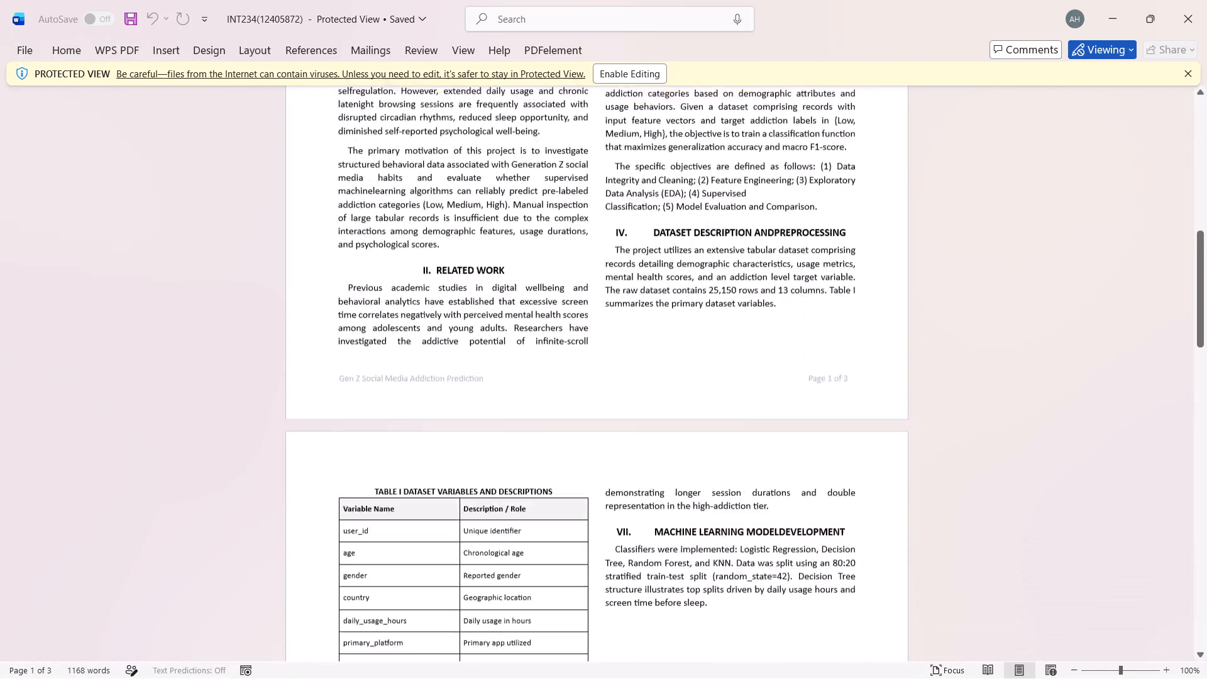
pyautogui.scroll(-8, 737, 322)
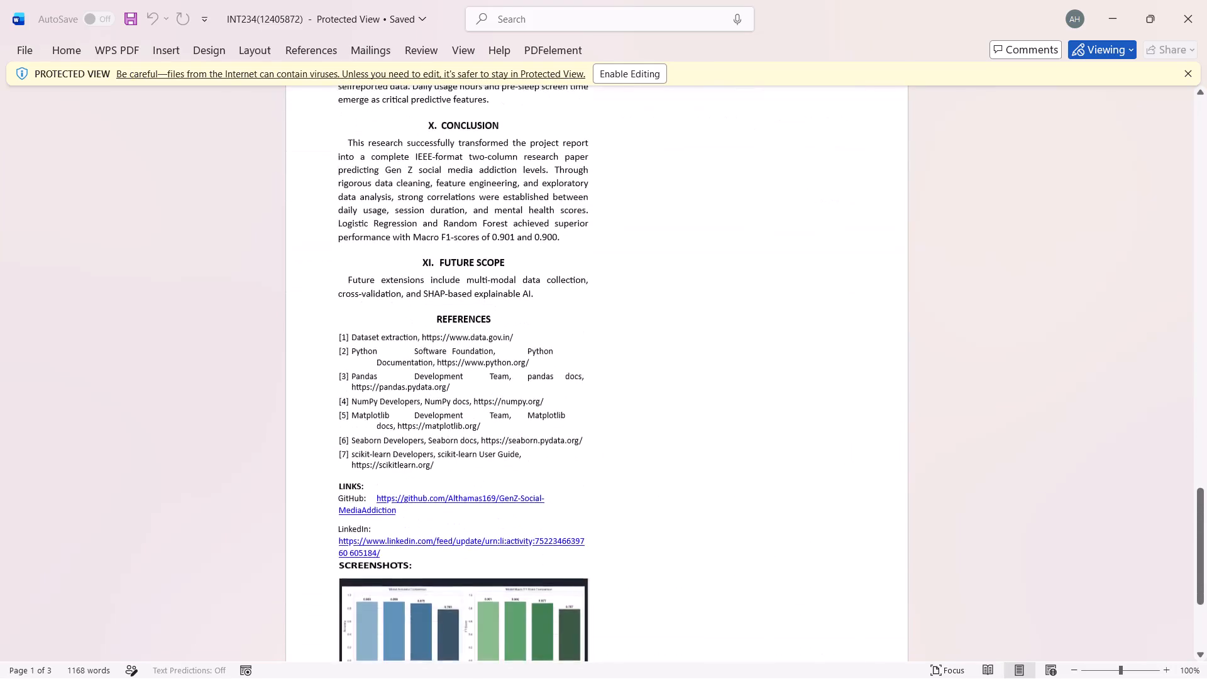
pyautogui.scroll(15, 737, 322)
pyautogui.scroll(1, 814, 265)
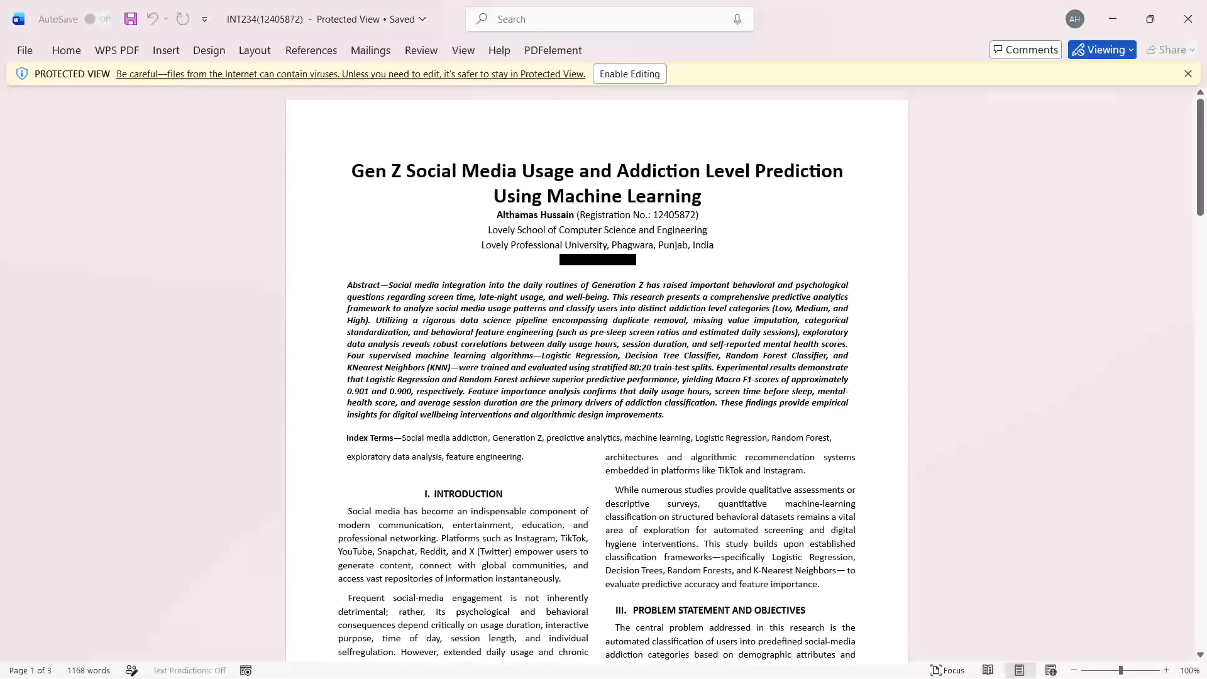
pyautogui.scroll(1, 814, 265)
pyautogui.click(1189, 8)
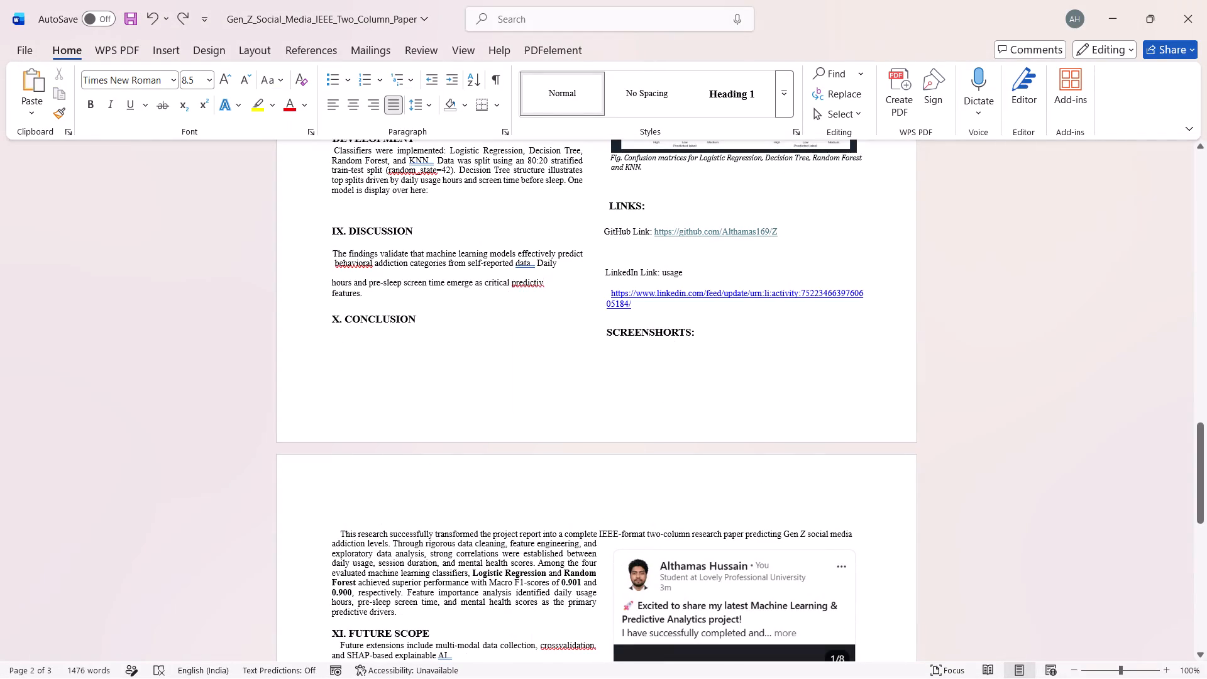
# Close the open Gen_Z_Social_Media_IEEE_Two_Column_Paper document.
pyautogui.scroll(5, 984, 277)
pyautogui.click(1194, 25)
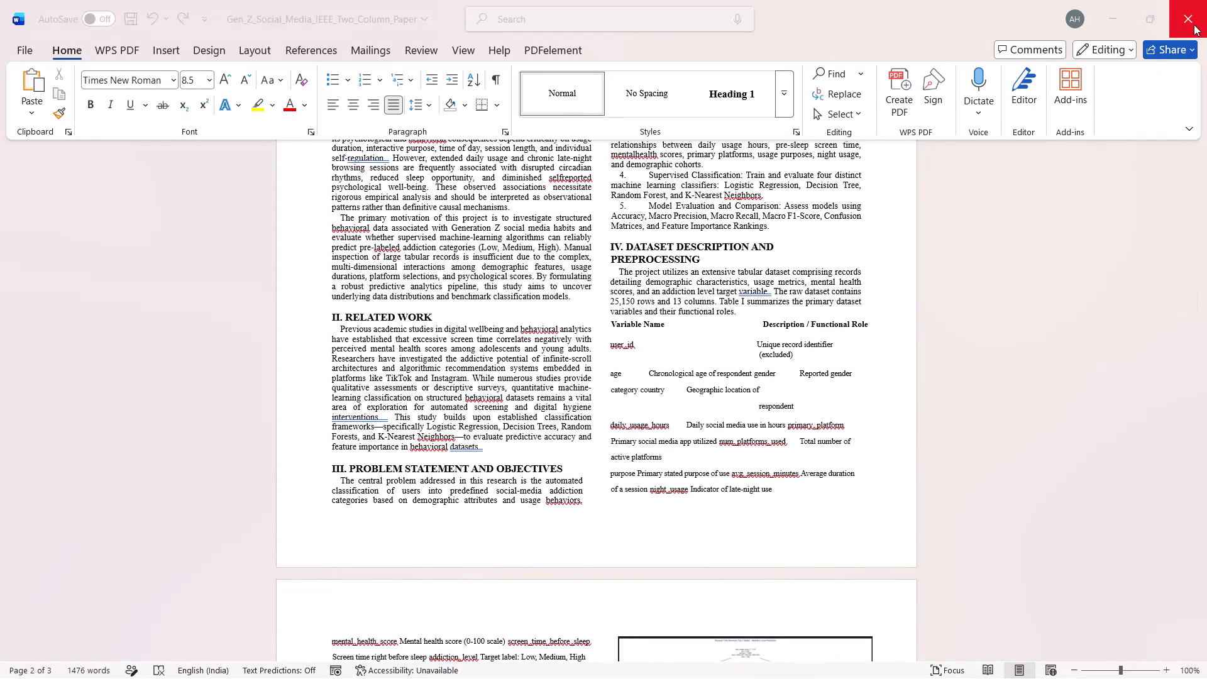
# Switch to Chrome and examine the three-page Gen Z Social Media Usage and Addiction Level Prediction PDF from the abstract through the links and screenshots.
pyautogui.click(770, 221)
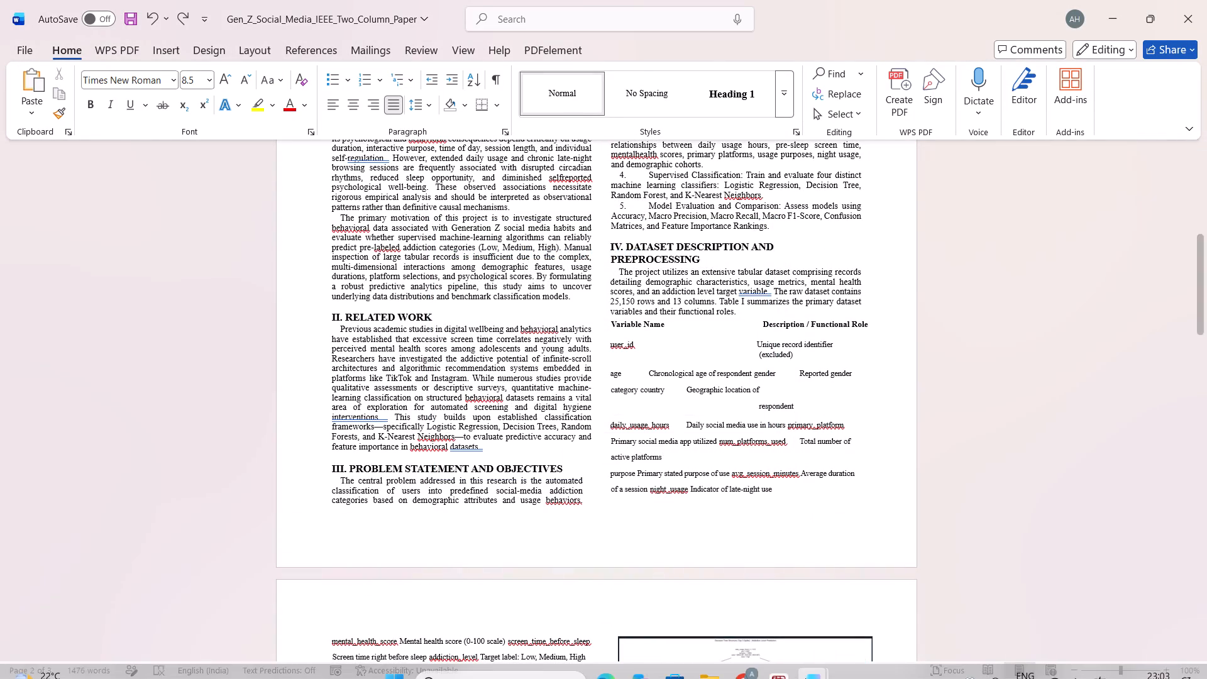
pyautogui.click(753, 665)
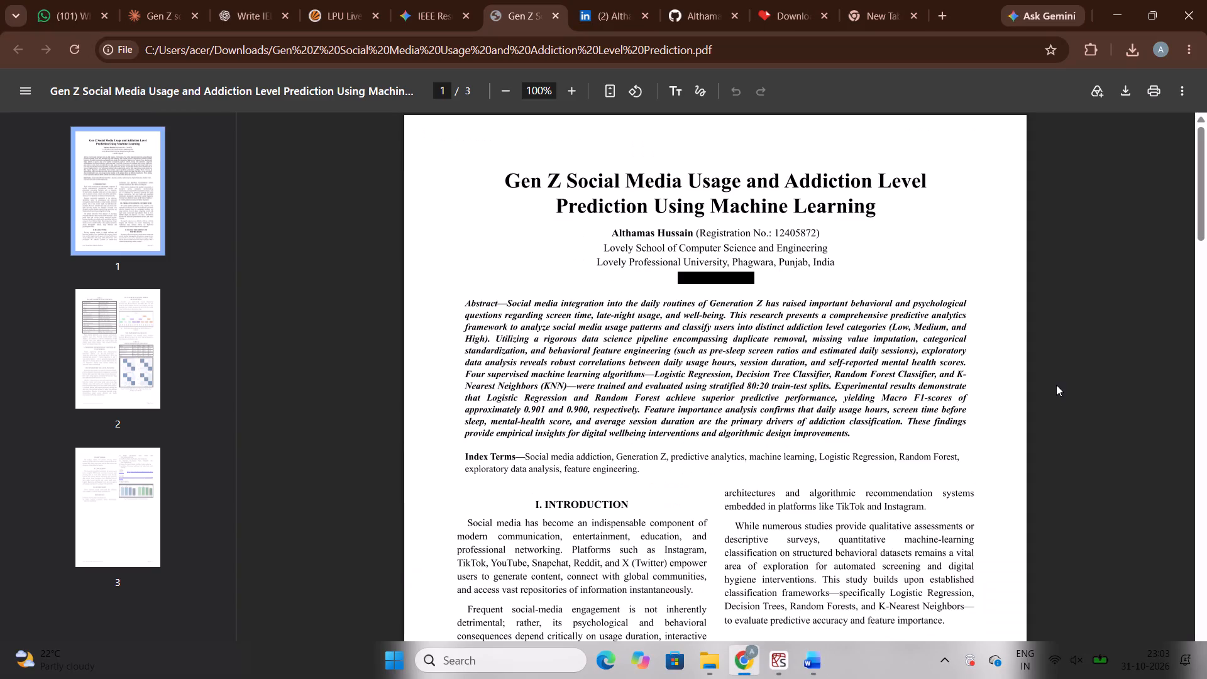
pyautogui.scroll(-7, 1046, 252)
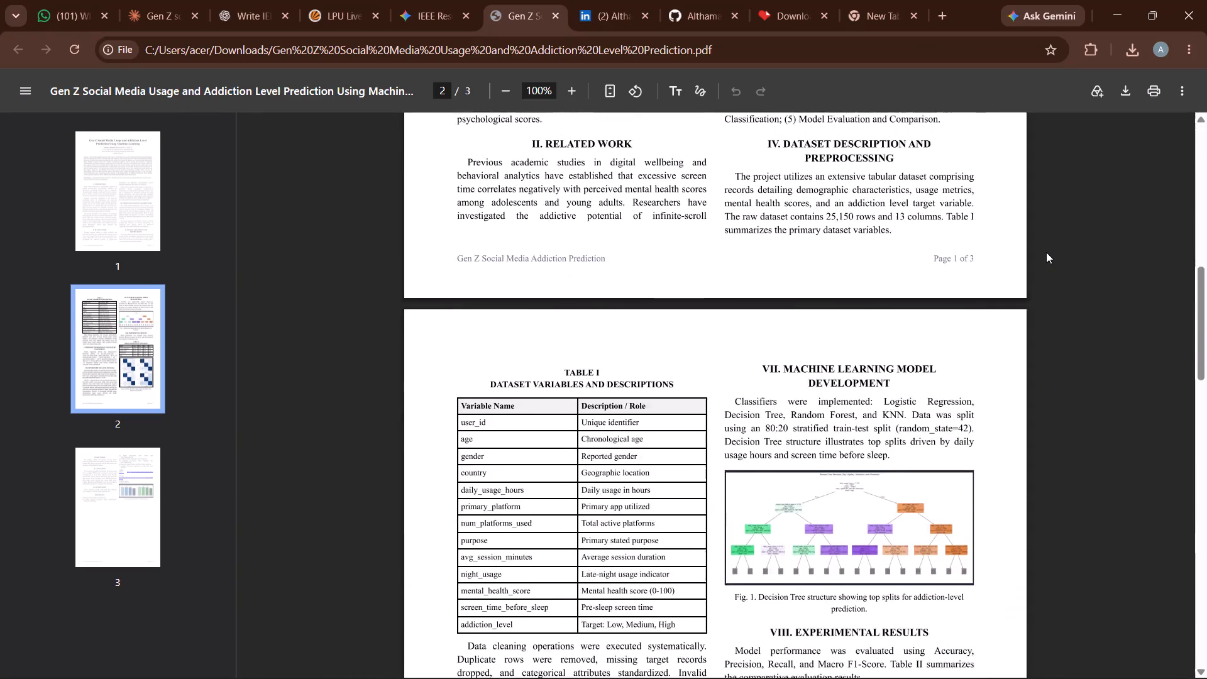
pyautogui.scroll(-5, 1046, 252)
pyautogui.scroll(3, 1046, 252)
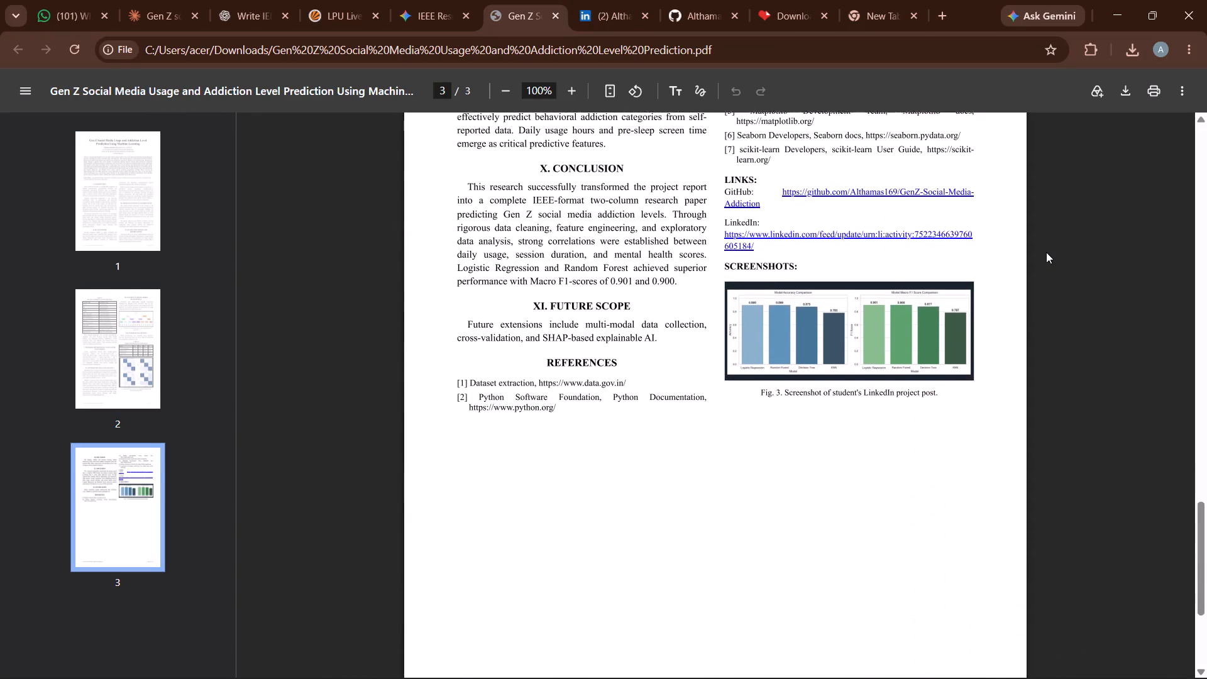
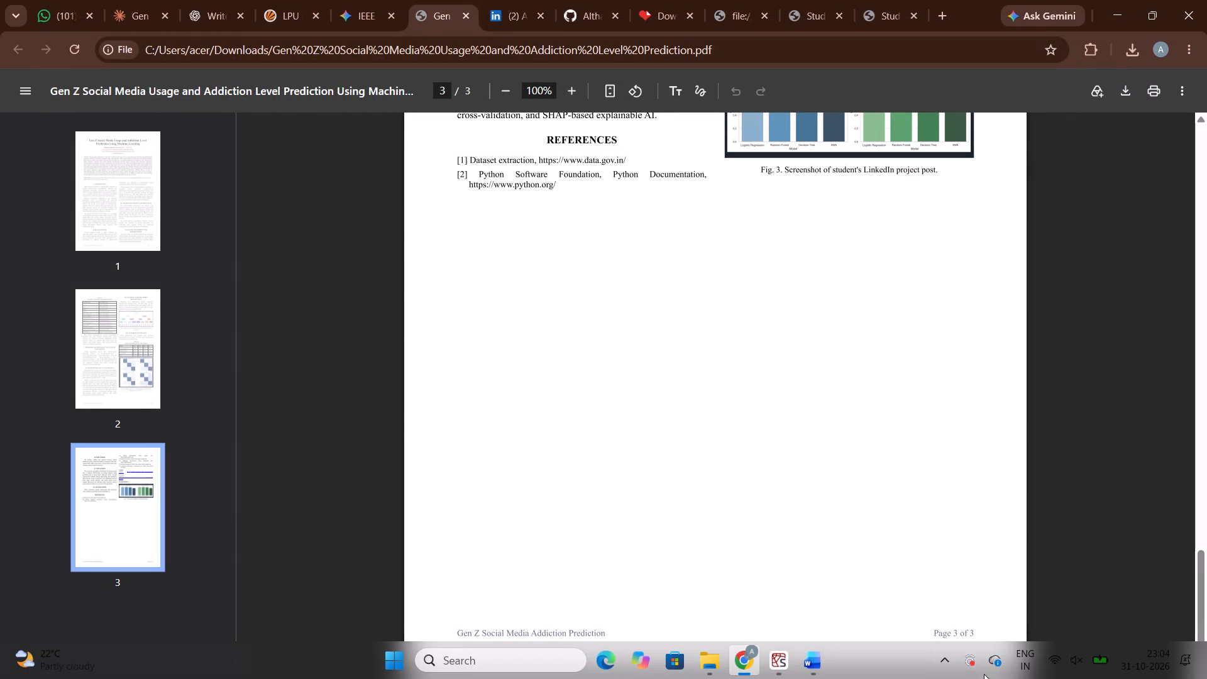
# Check the pages of Gen_Z_Social_Media_IEEE_Two_Column_Paper in Word, save it as a Word document in Downloads, and close it.
pyautogui.click(856, 555)
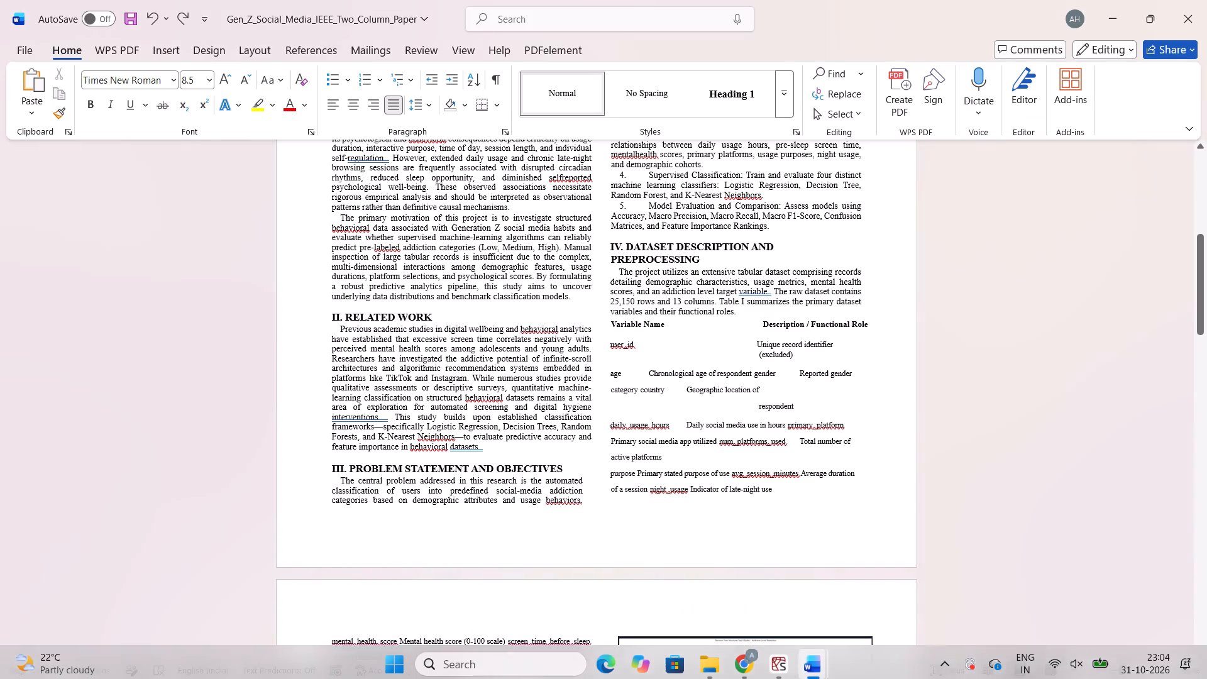
pyautogui.scroll(-6, 894, 475)
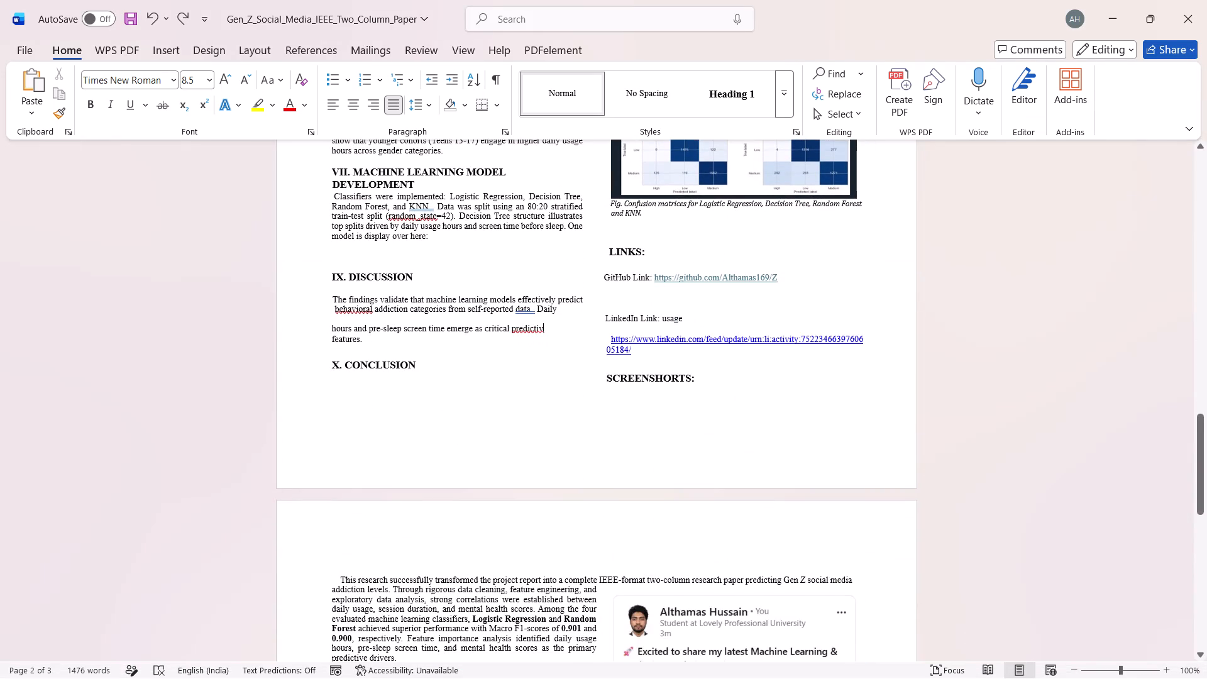
pyautogui.scroll(-4, 894, 475)
pyautogui.scroll(12, 894, 475)
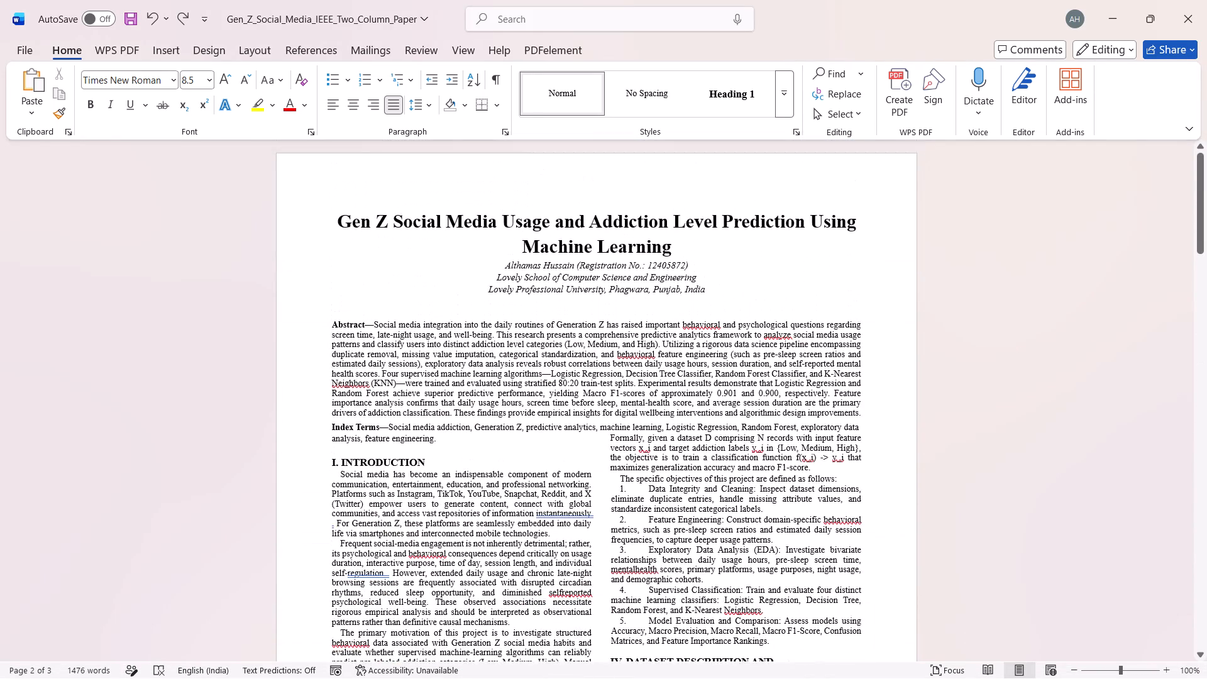
pyautogui.hotkey('ctrl', 's')
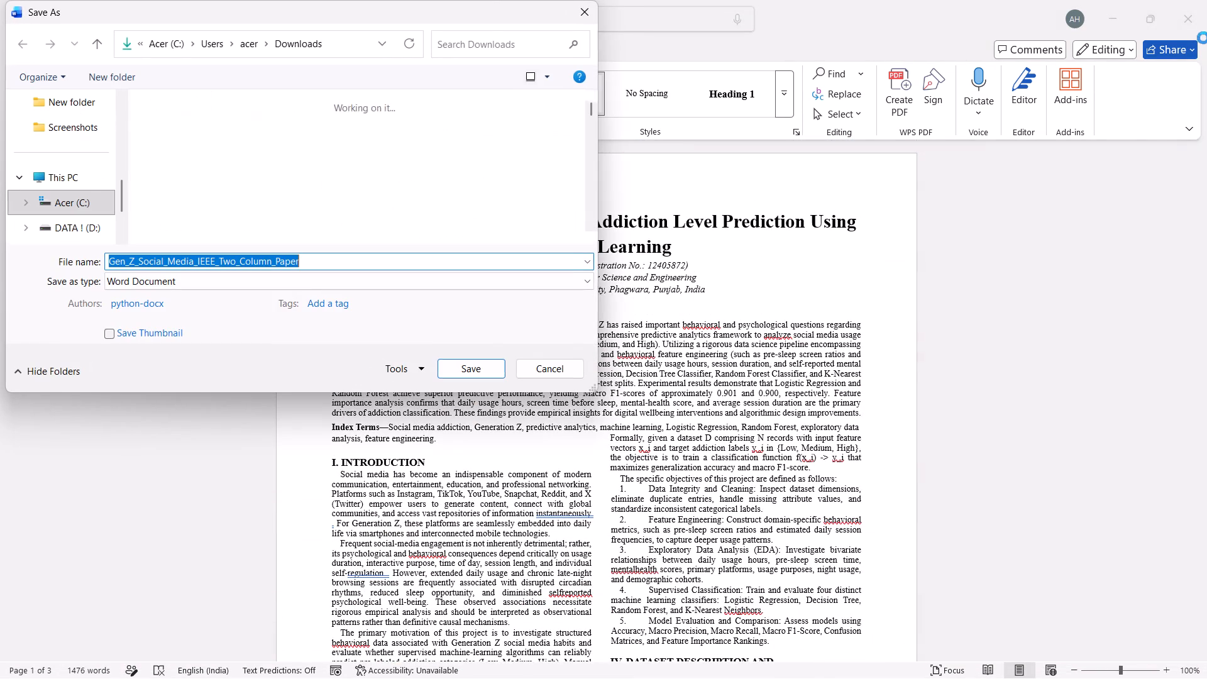
pyautogui.click(458, 364)
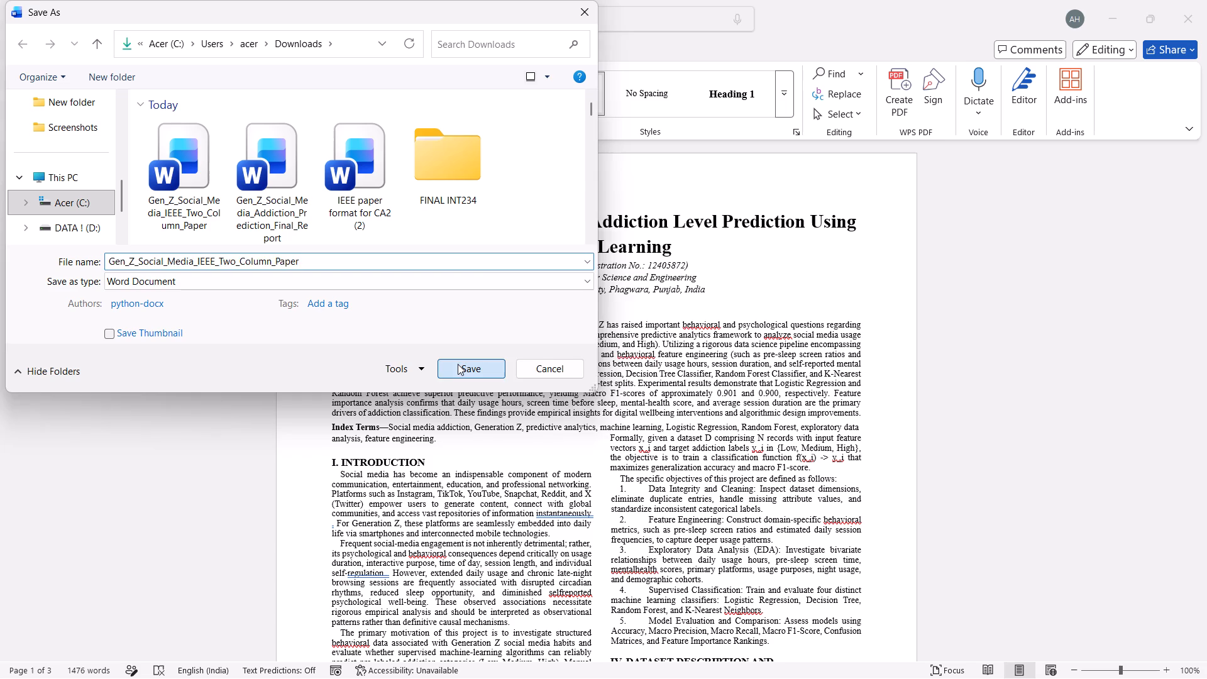
pyautogui.click(570, 390)
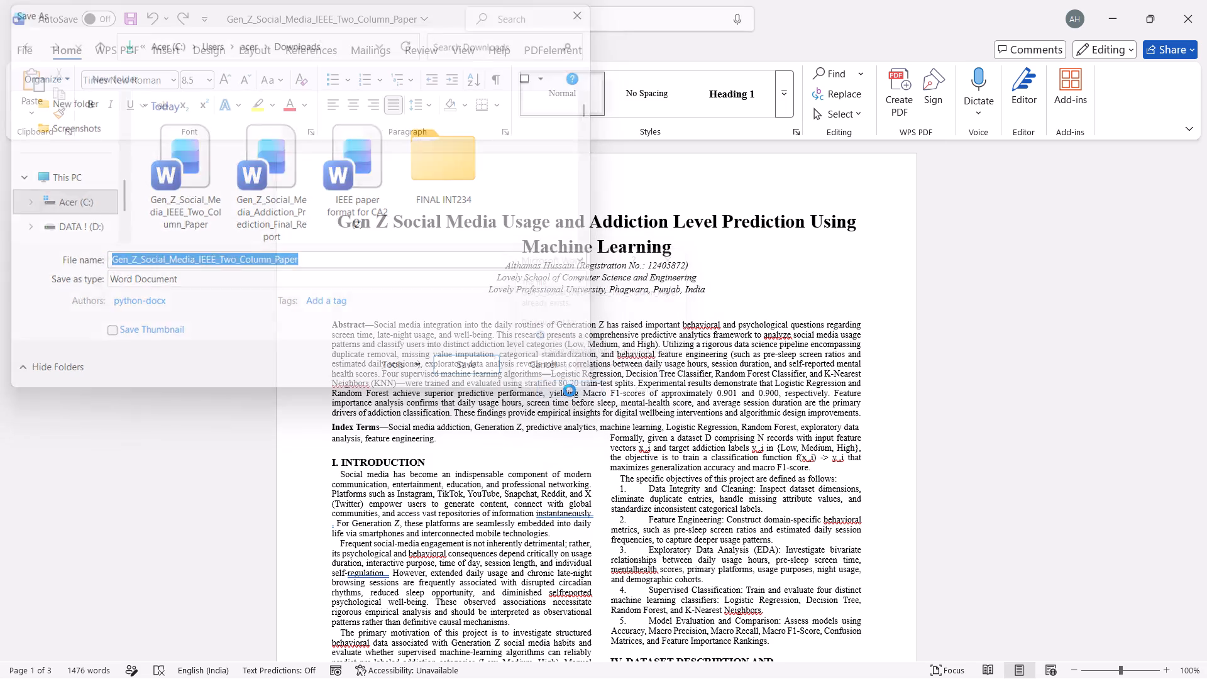
pyautogui.click(1180, 15)
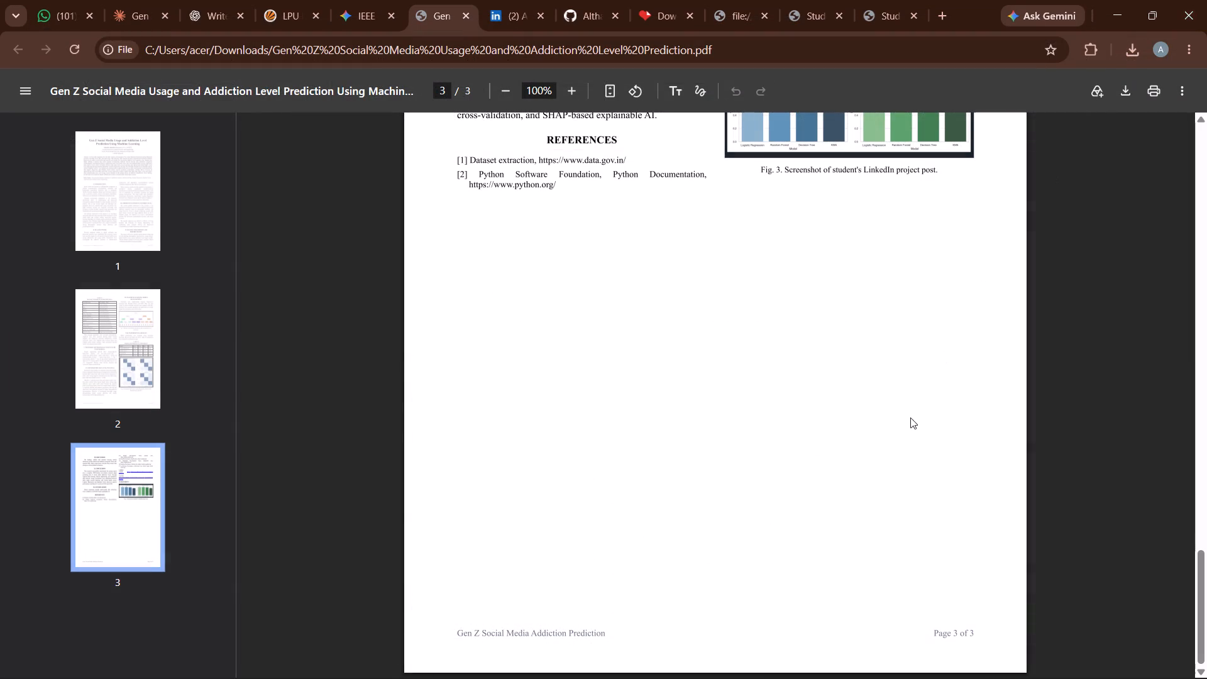
# Bring up the remaining open Word document, glance through it, and close it.
pyautogui.click(822, 653)
pyautogui.scroll(-1, 802, 423)
pyautogui.click(1206, 4)
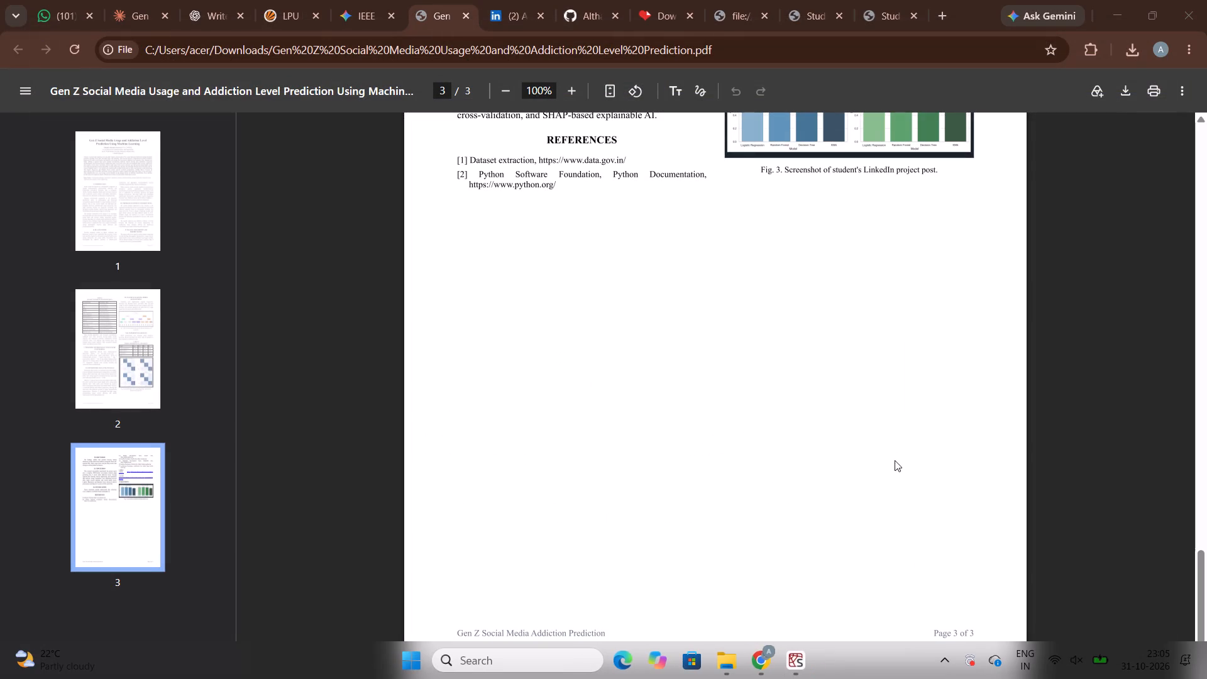
# Switch to the Downloads folder in File Explorer and refresh its file list.
pyautogui.click(726, 669)
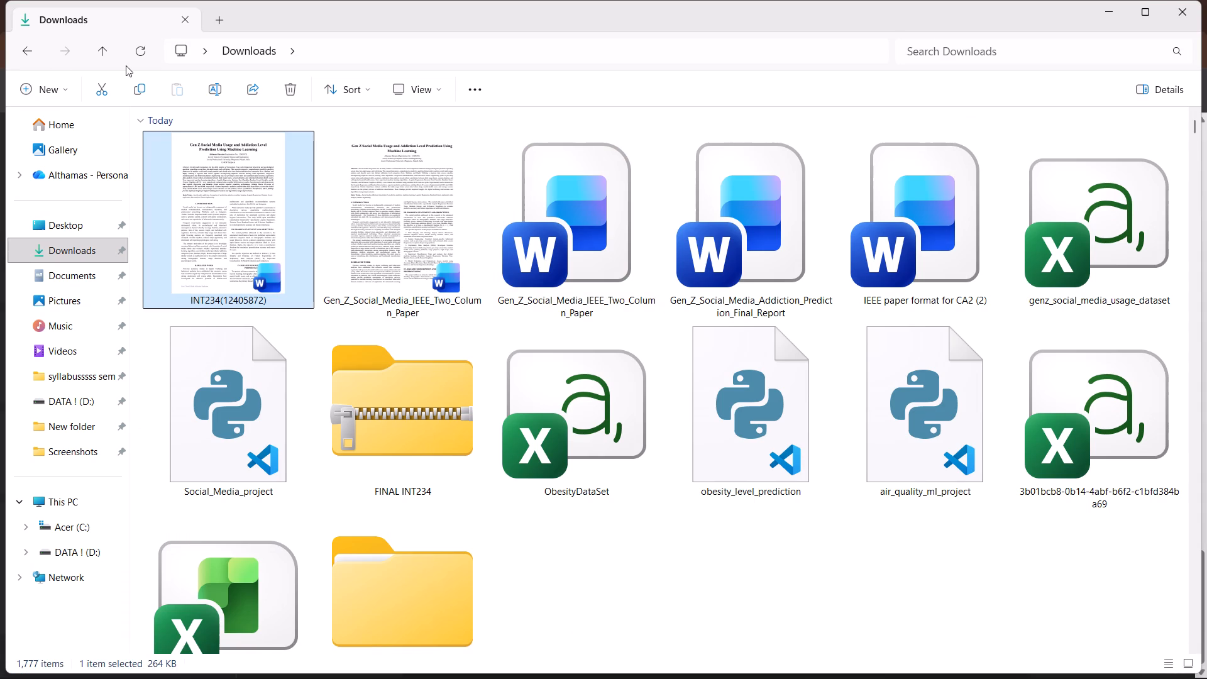
pyautogui.tripleClick(138, 52)
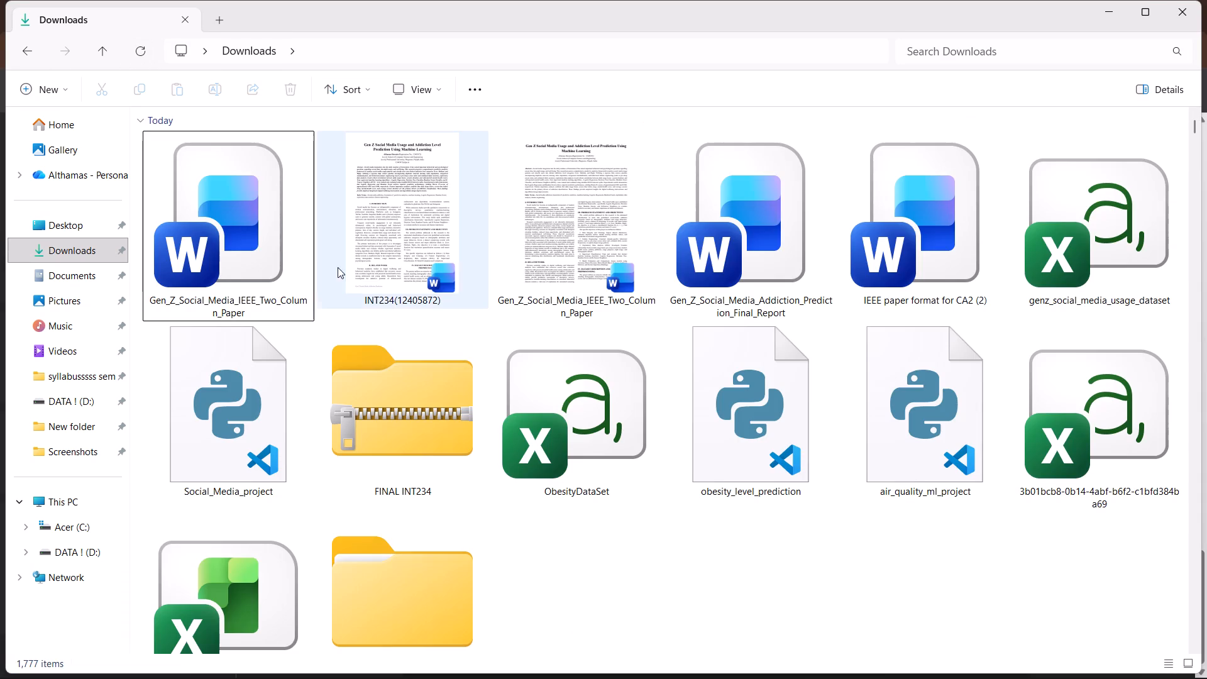
pyautogui.click(323, 352)
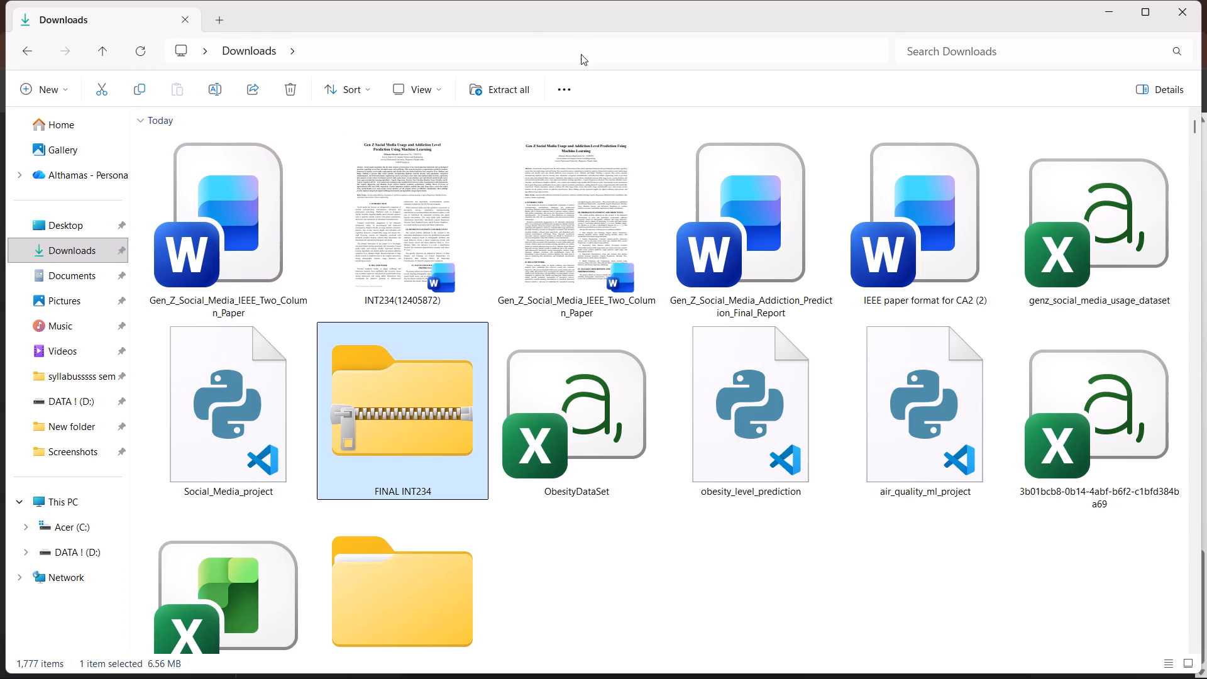
pyautogui.click(518, 15)
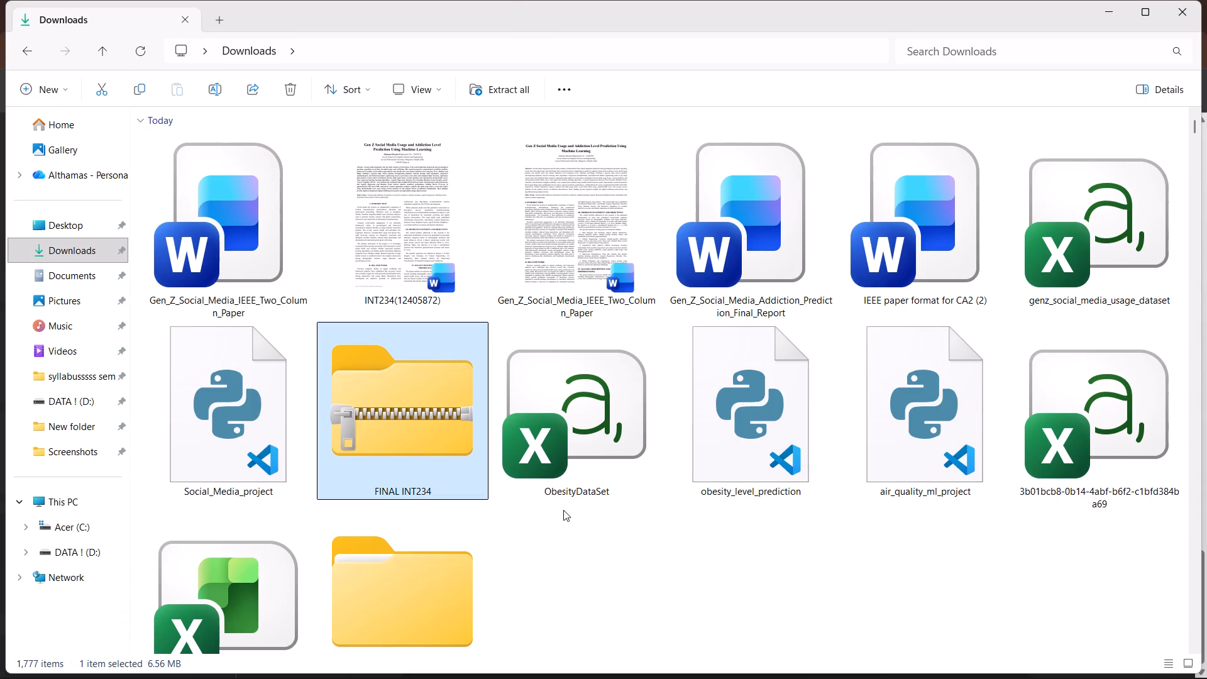
pyautogui.click(563, 518)
# Open the INT234 paper from Downloads in Word, examine its pages through the references, links and screenshots, and close it.
pyautogui.doubleClick(432, 258)
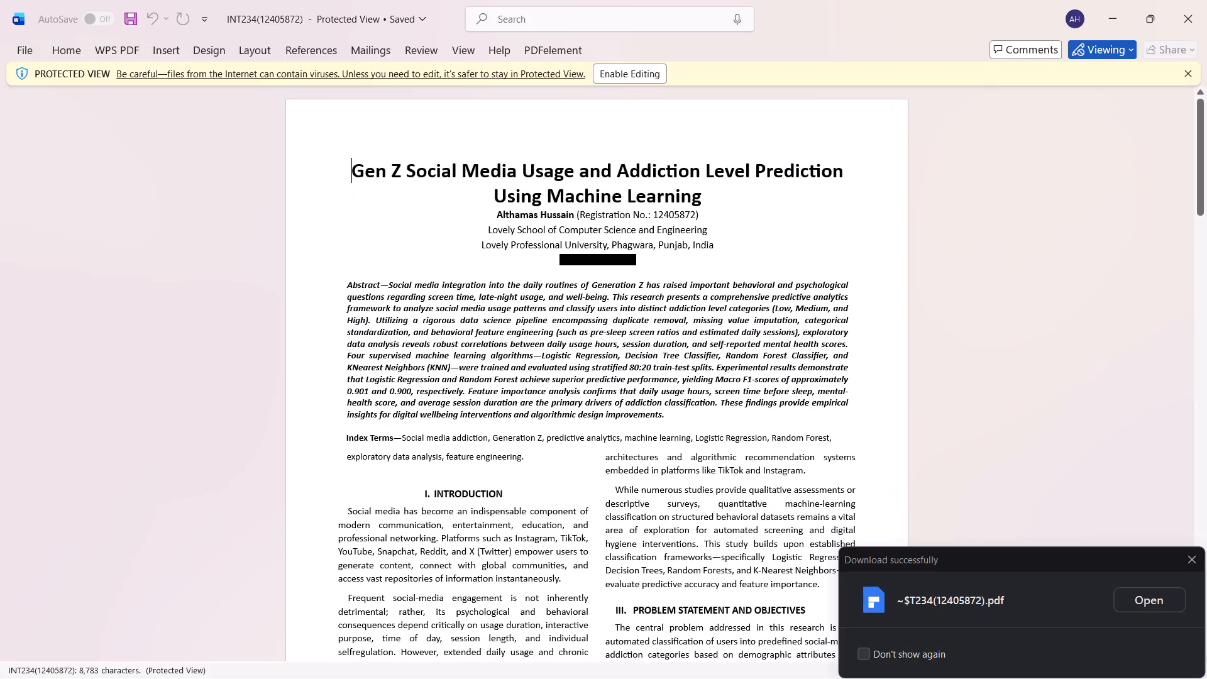
pyautogui.scroll(-2, 449, 265)
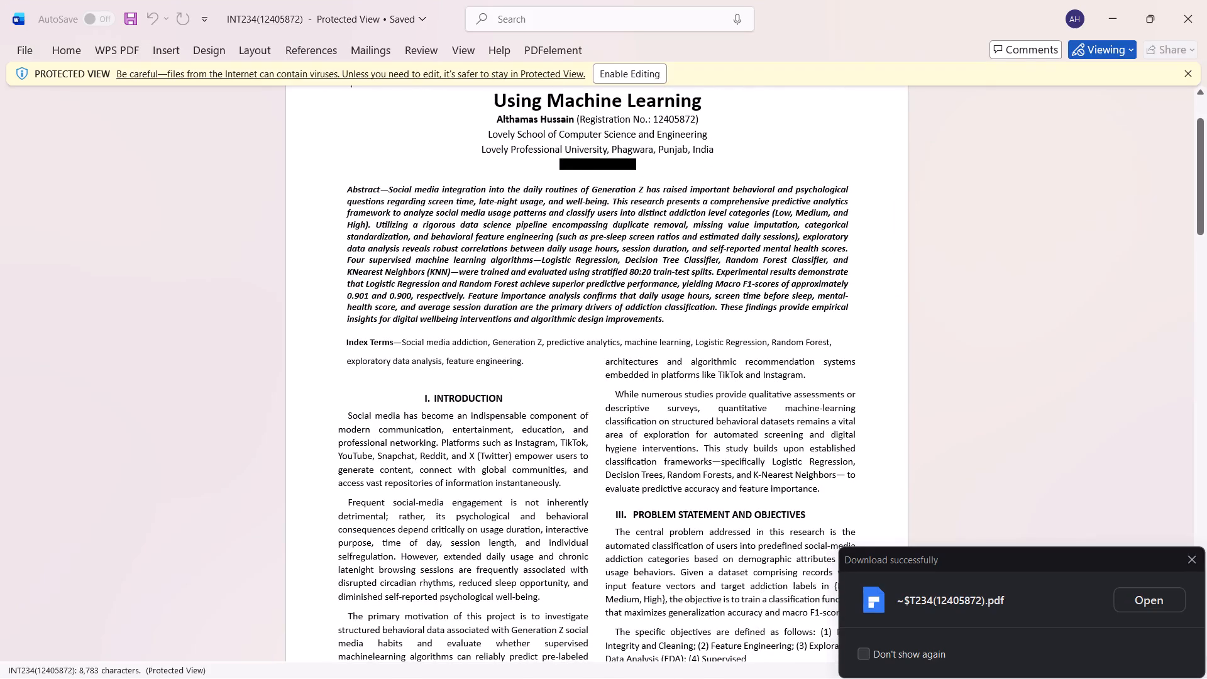
pyautogui.scroll(-2, 449, 265)
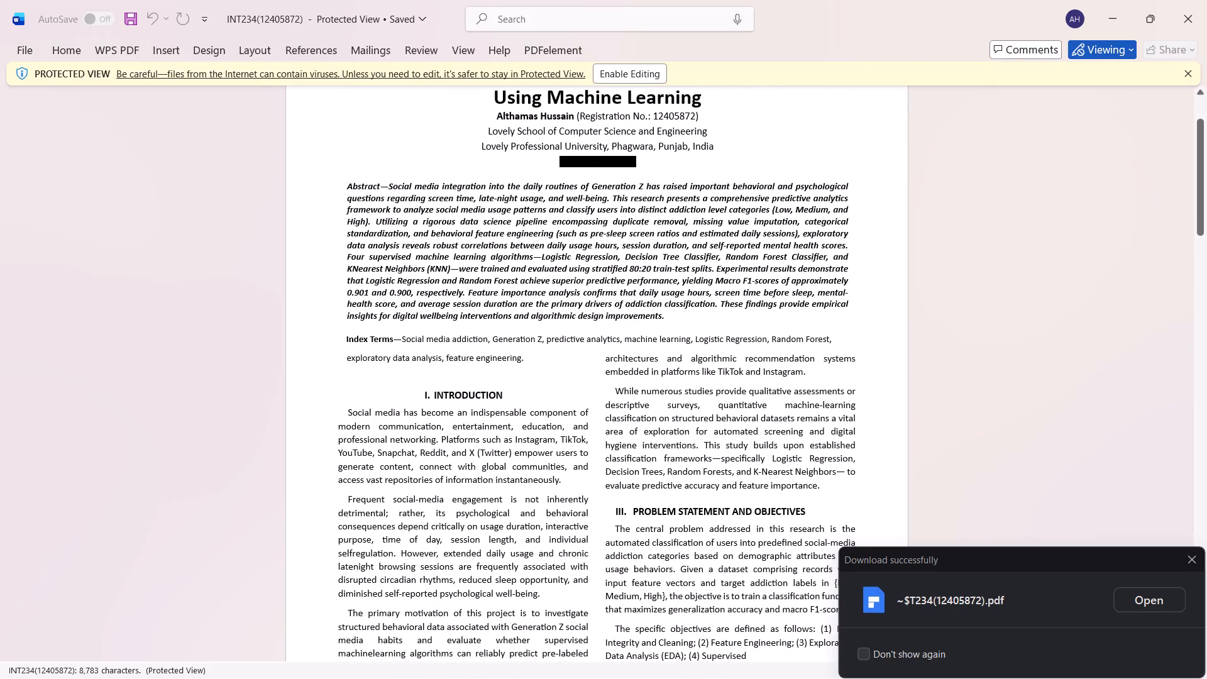
pyautogui.scroll(-5, 449, 265)
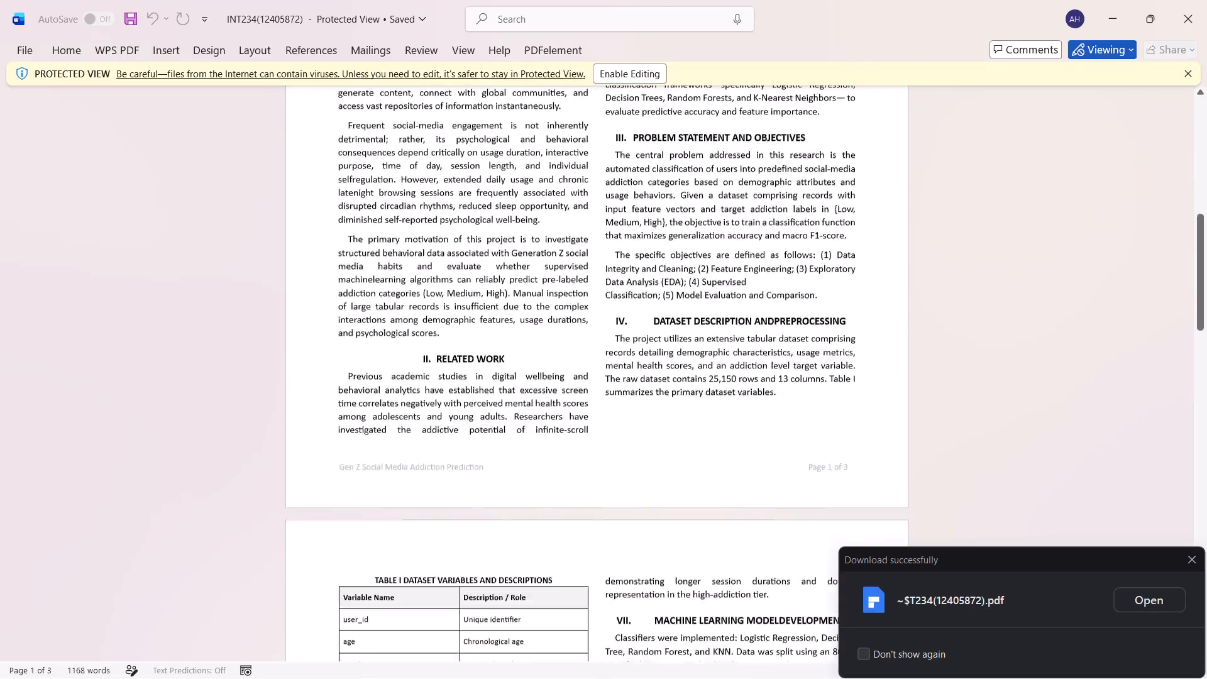
pyautogui.scroll(-8, 449, 265)
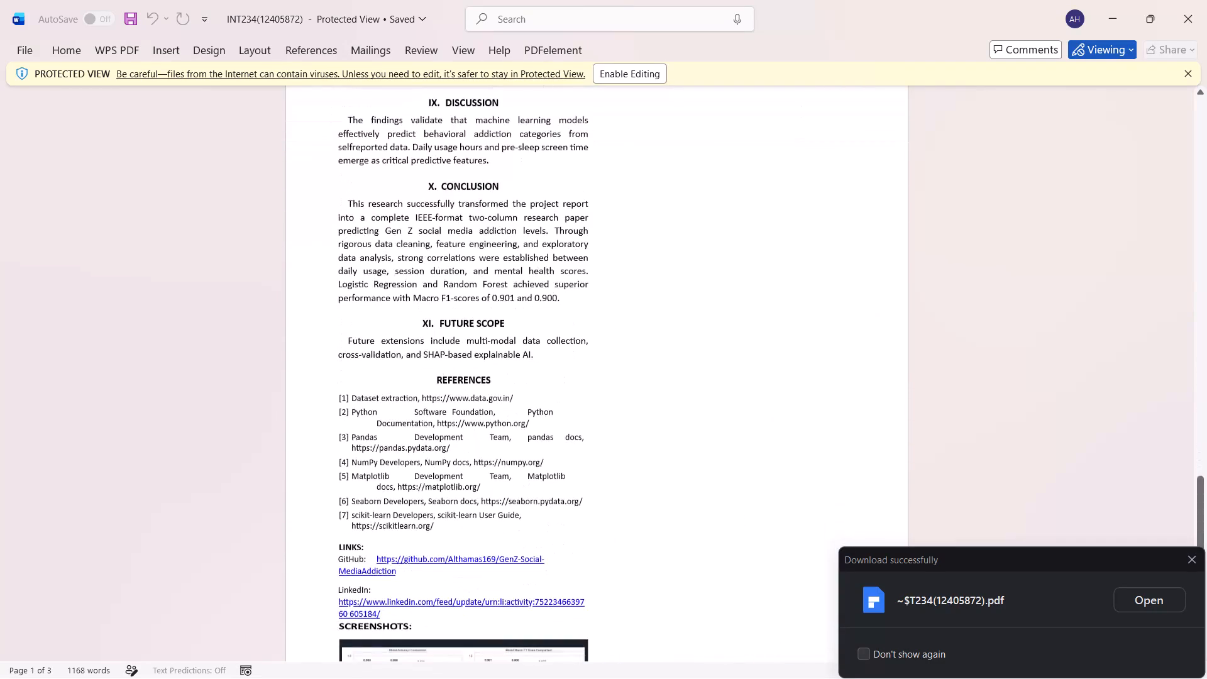
pyautogui.scroll(-2, 449, 265)
pyautogui.scroll(9, 449, 265)
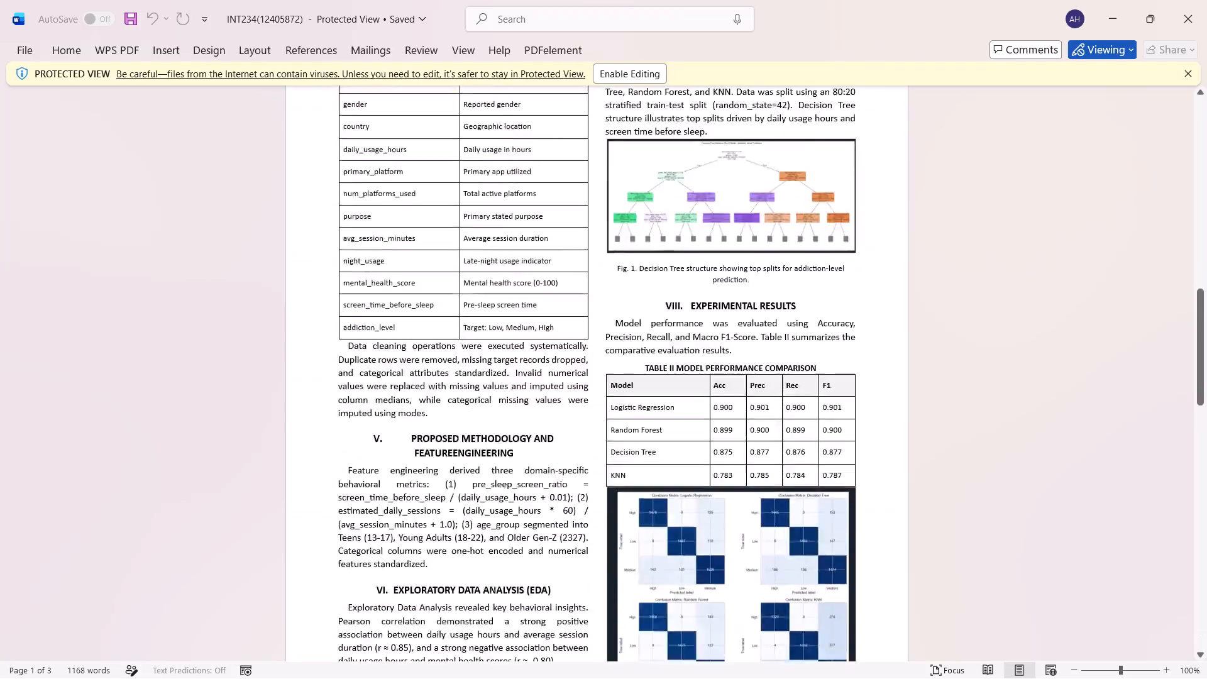
pyautogui.scroll(10, 449, 265)
pyautogui.click(1196, 6)
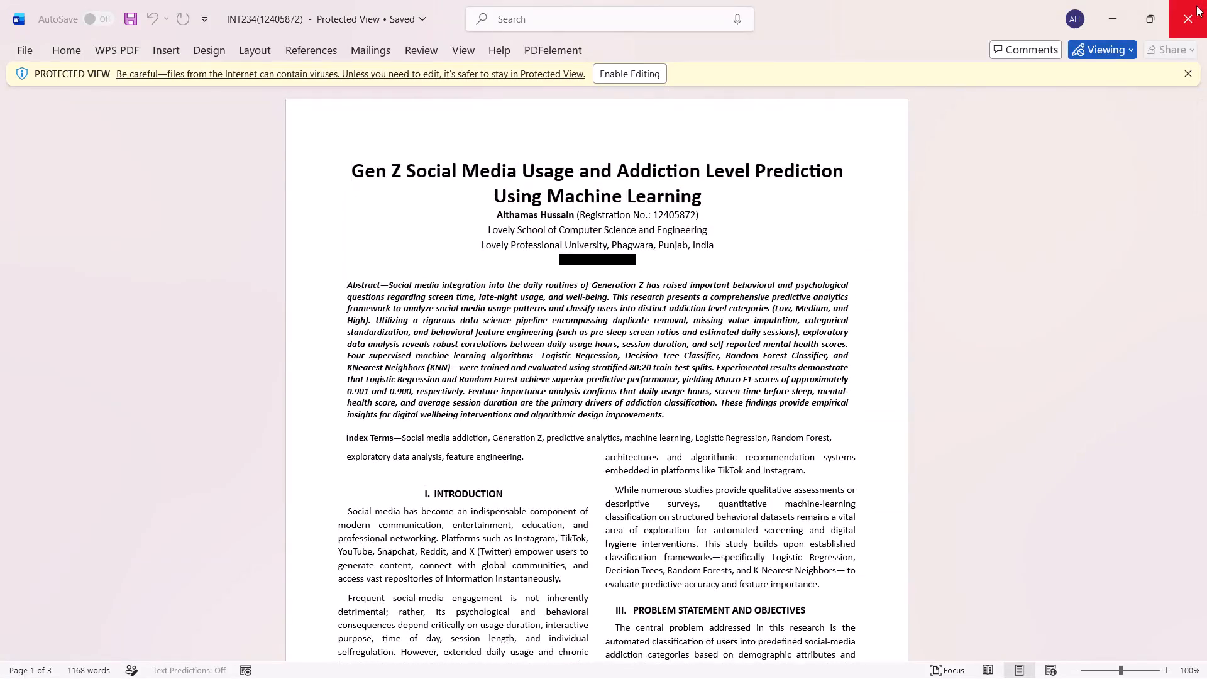
# Open the Gen_Z_Social_Media_IEEE_Two_Column_Paper PDF in Word, examine its results, links and screenshots sections, and close it.
pyautogui.doubleClick(604, 190)
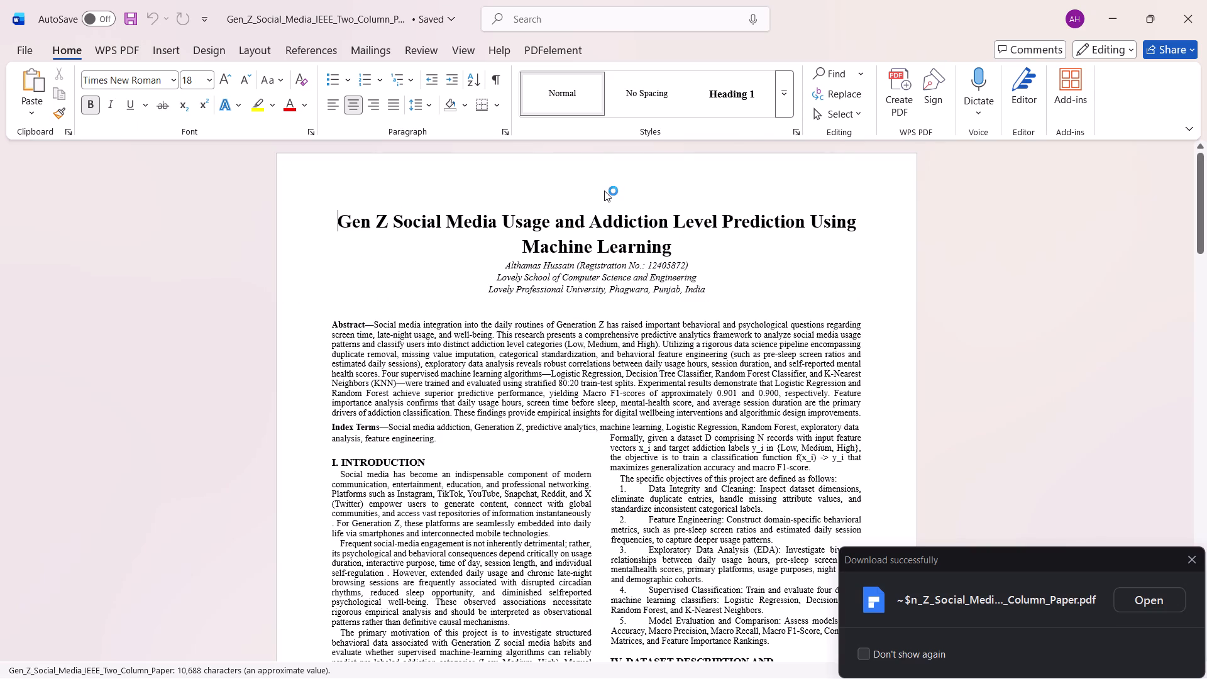
pyautogui.scroll(-6, 604, 190)
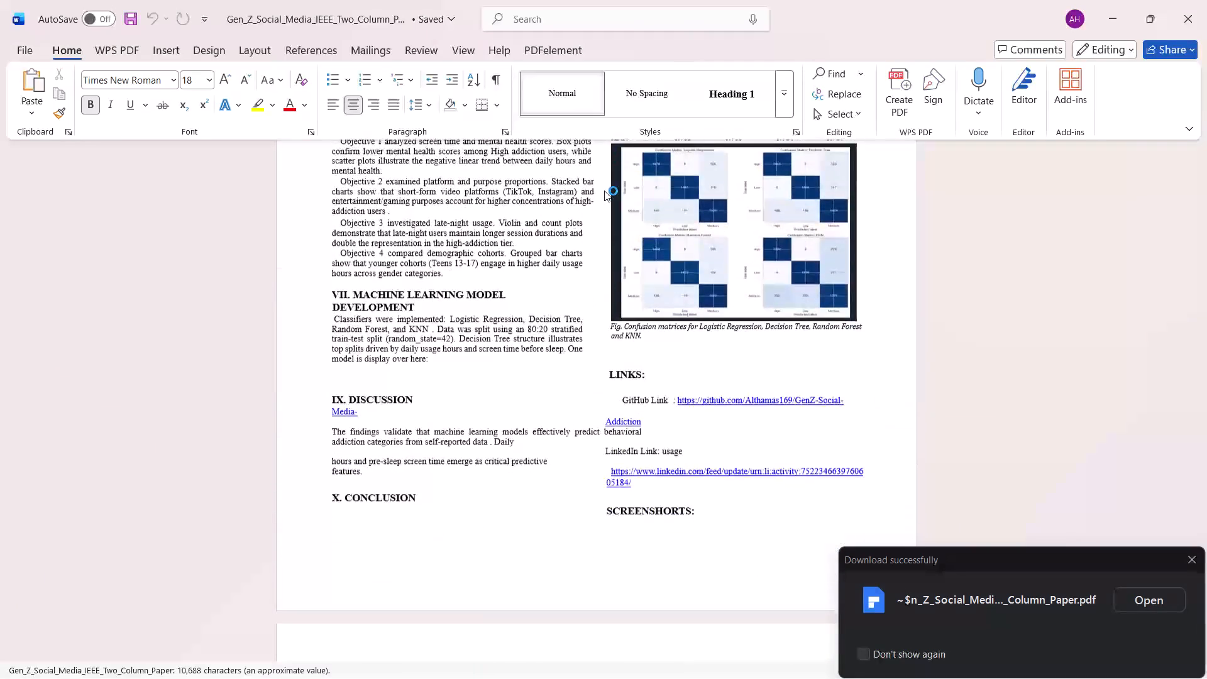
pyautogui.scroll(3, 604, 190)
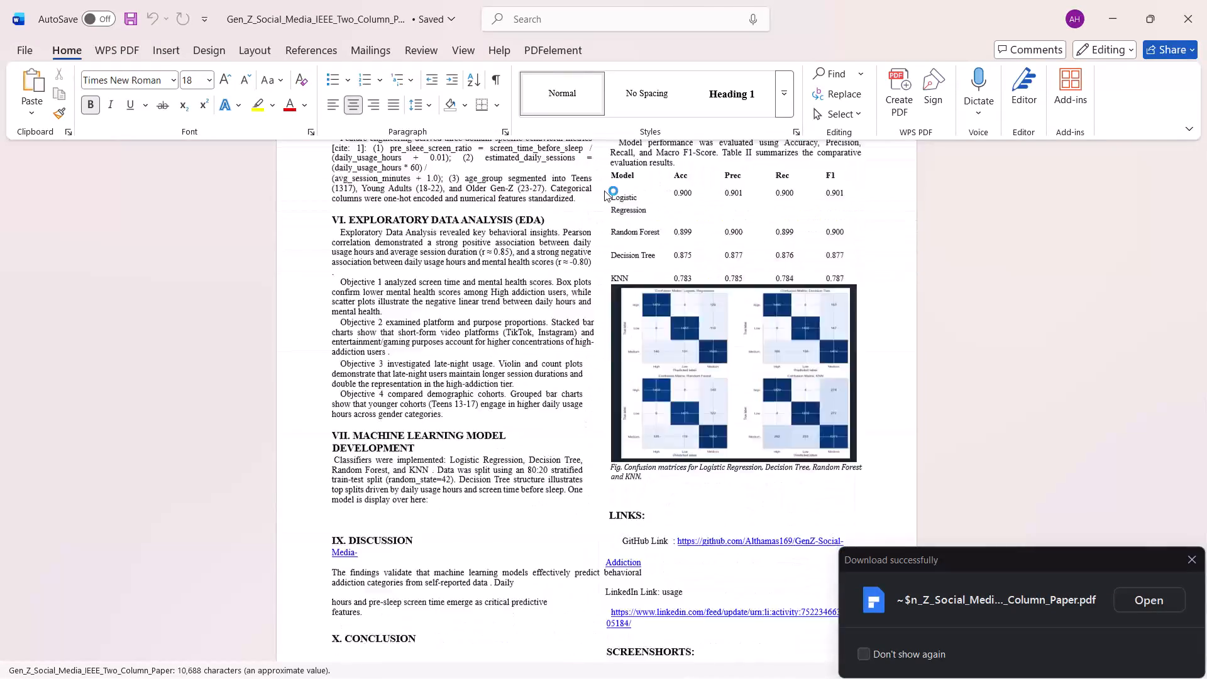
pyautogui.scroll(5, 604, 190)
pyautogui.click(1206, 4)
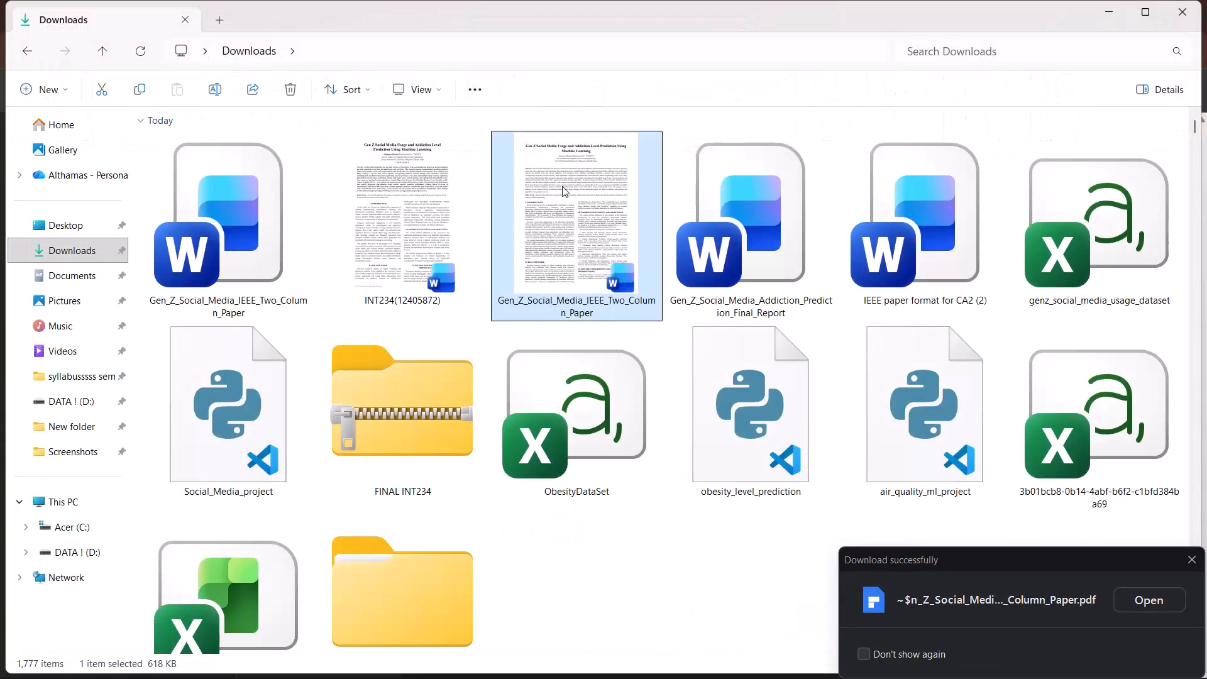
# Open the Gen_Z_Social_Media_IEEE_Two_Column_Paper PDF from Downloads in Google Chrome.
pyautogui.moveTo(545, 197); pyautogui.dragTo(556, 326, button='right')
pyautogui.rightClick(587, 185)
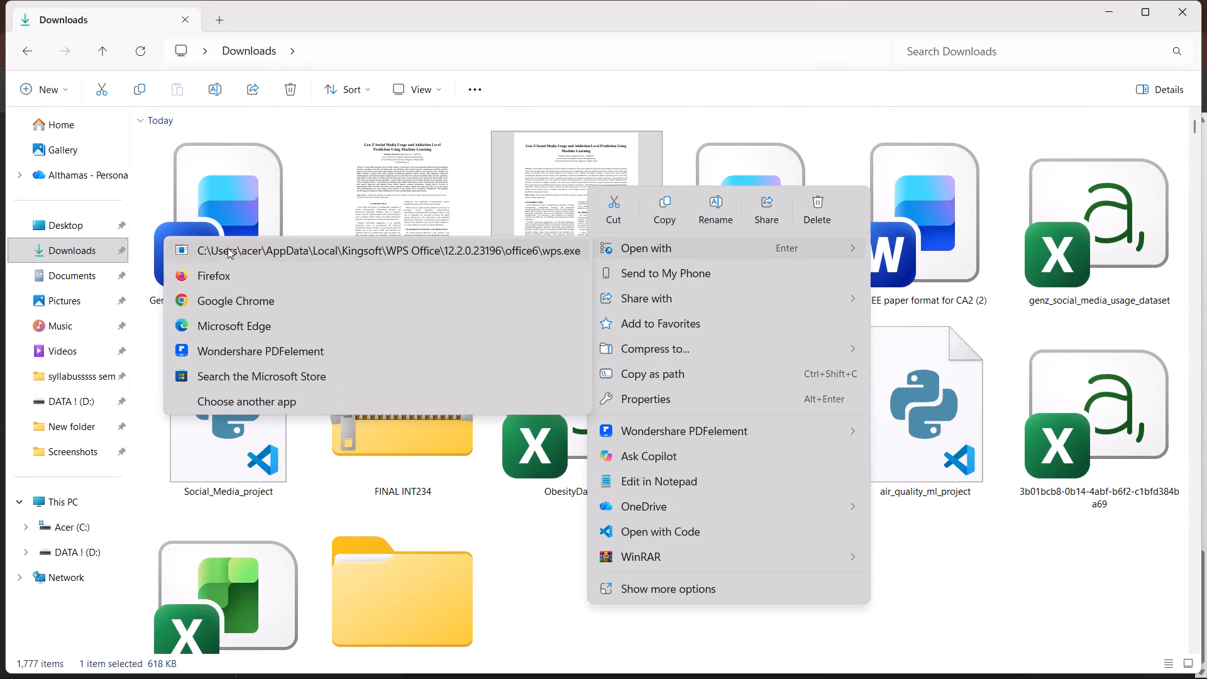
pyautogui.click(245, 297)
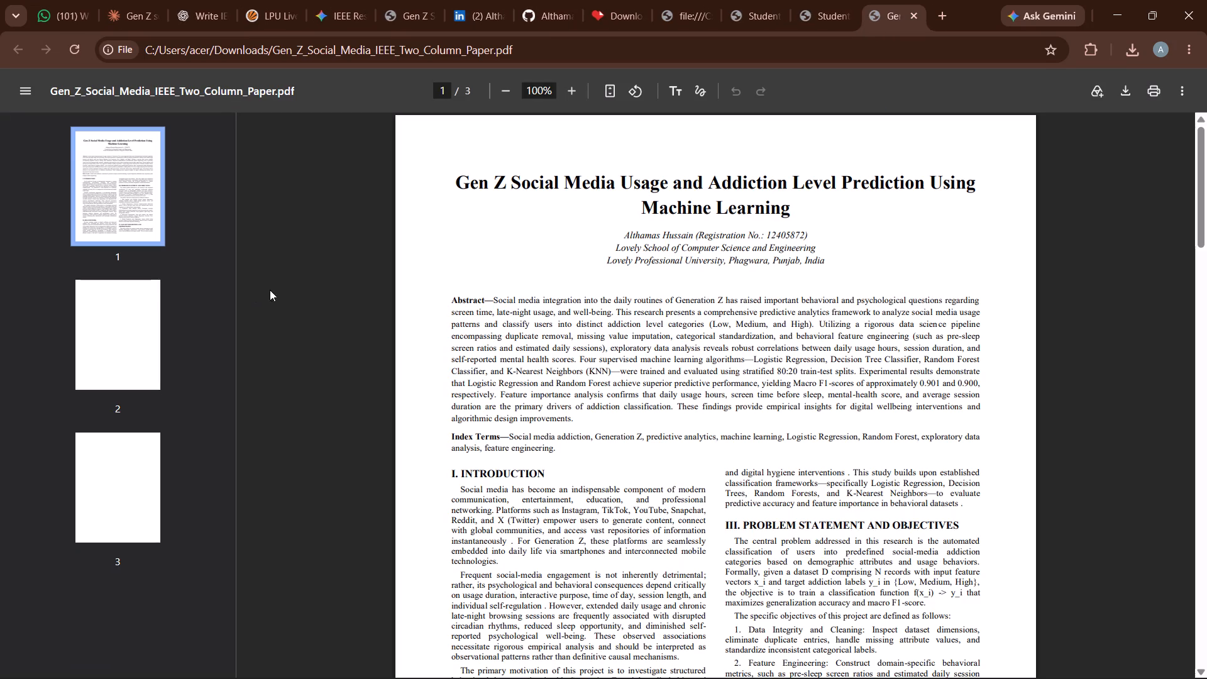
# Examine the two-column paper PDF through its results table, confusion matrices, references, links and screenshots section.
pyautogui.scroll(-11, 507, 326)
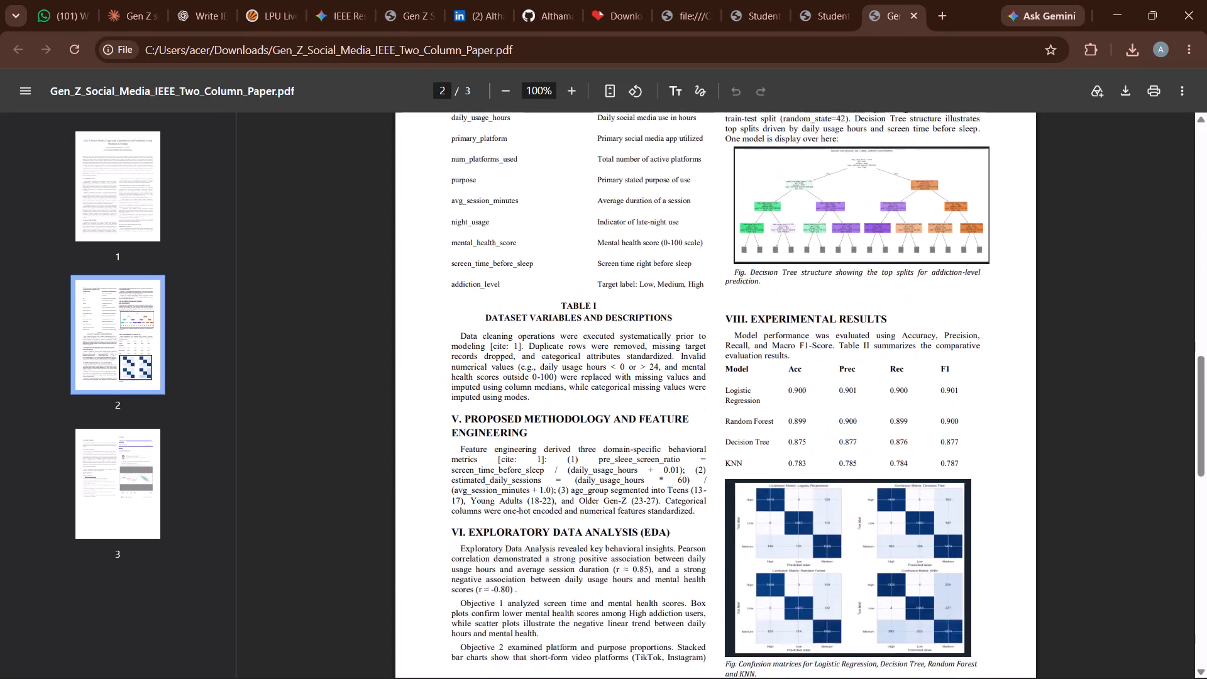
pyautogui.scroll(-4, 507, 326)
pyautogui.scroll(4, 507, 326)
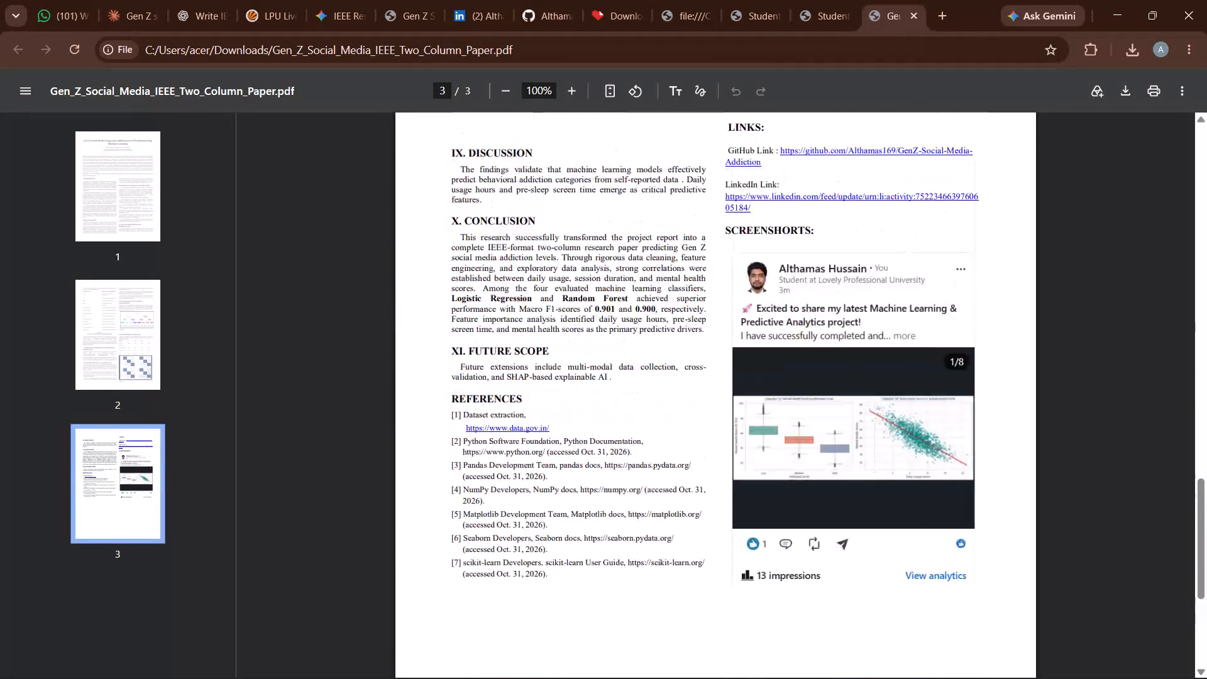
pyautogui.scroll(1, 507, 326)
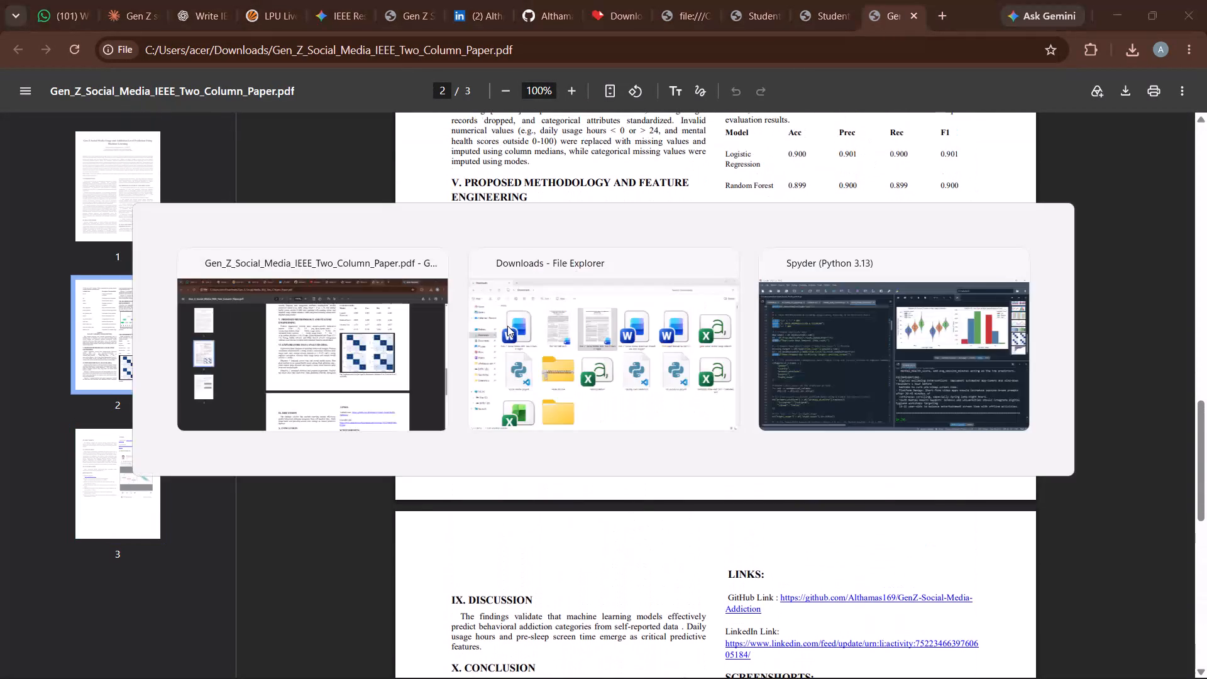
# Open the INT234 paper PDF from Downloads in Google Chrome and skim it through the screenshots section and back to the title.
pyautogui.click(582, 219)
pyautogui.rightClick(582, 219)
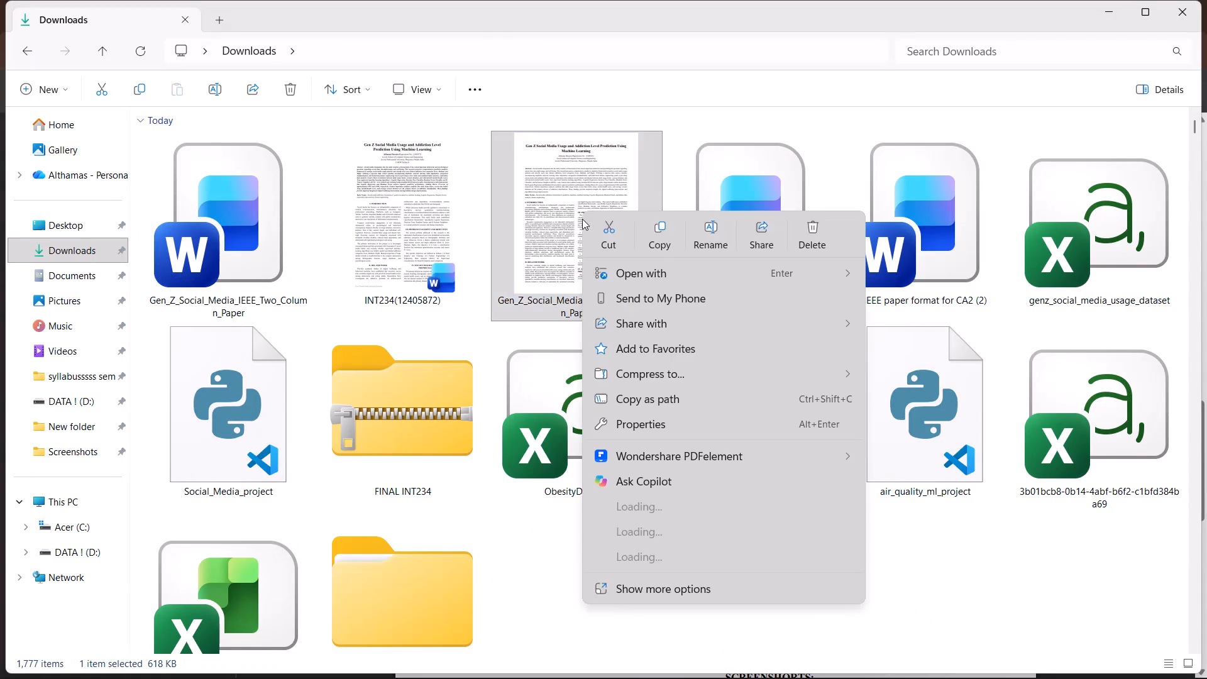
pyautogui.click(405, 253)
pyautogui.rightClick(405, 253)
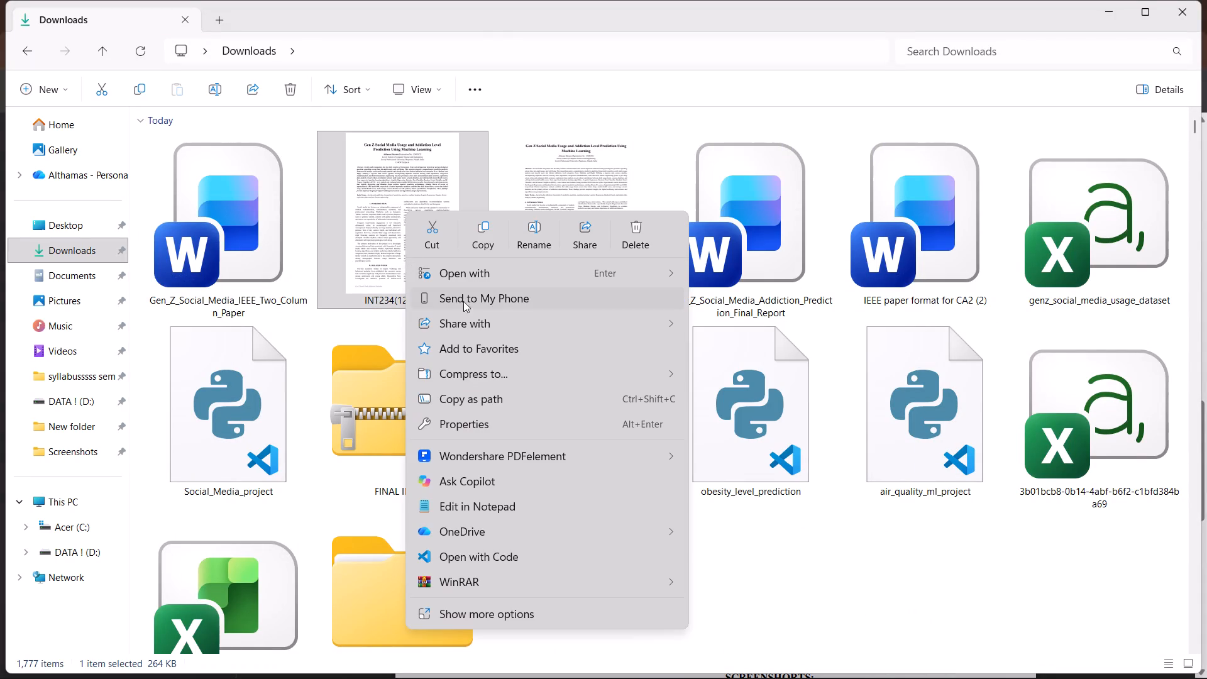
pyautogui.click(744, 328)
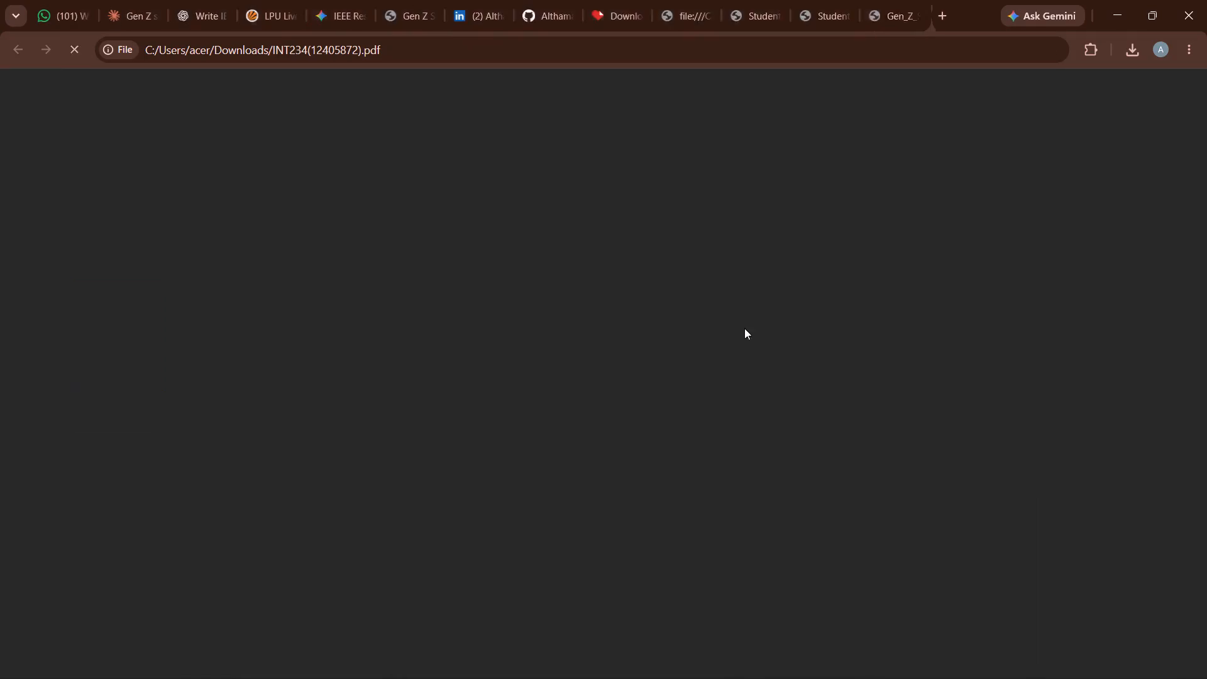
pyautogui.scroll(-15, 675, 372)
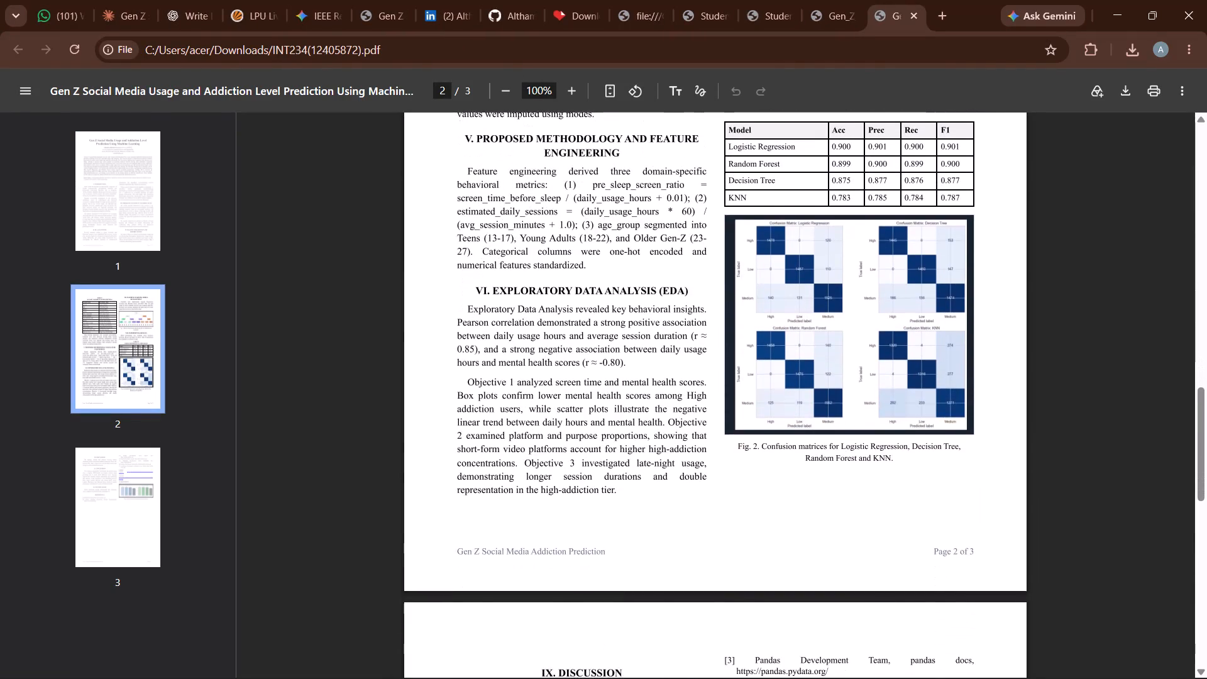
pyautogui.scroll(-6, 675, 372)
pyautogui.scroll(1, 675, 372)
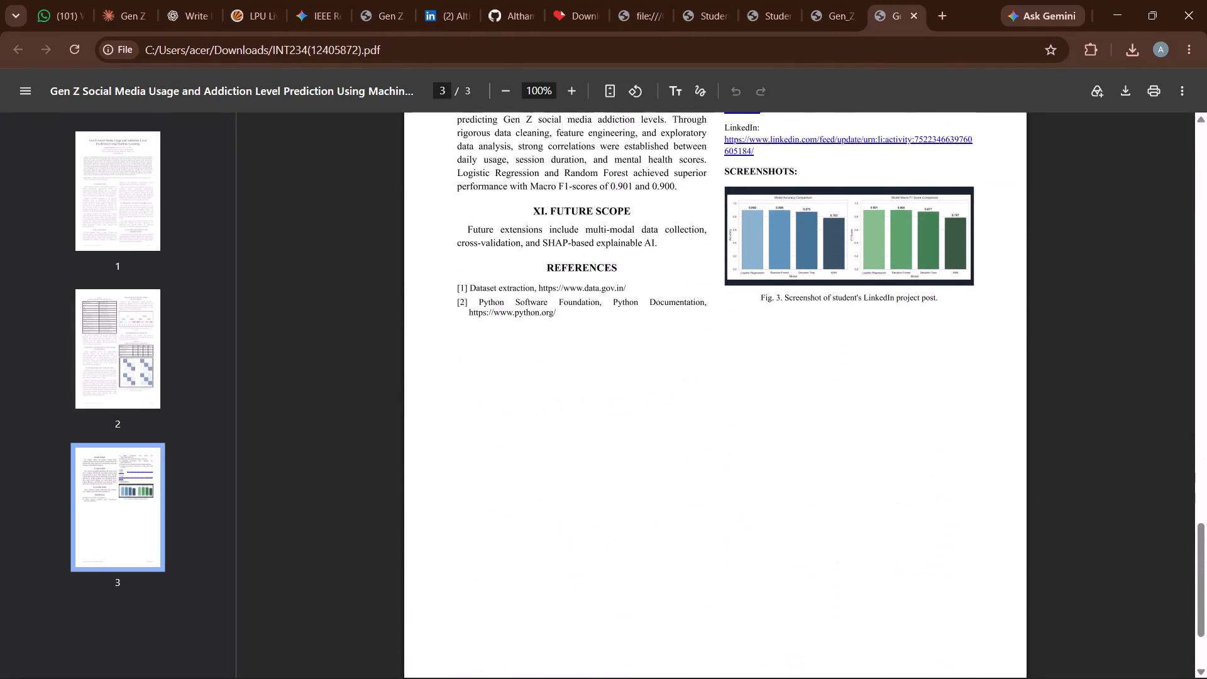
pyautogui.scroll(7, 675, 372)
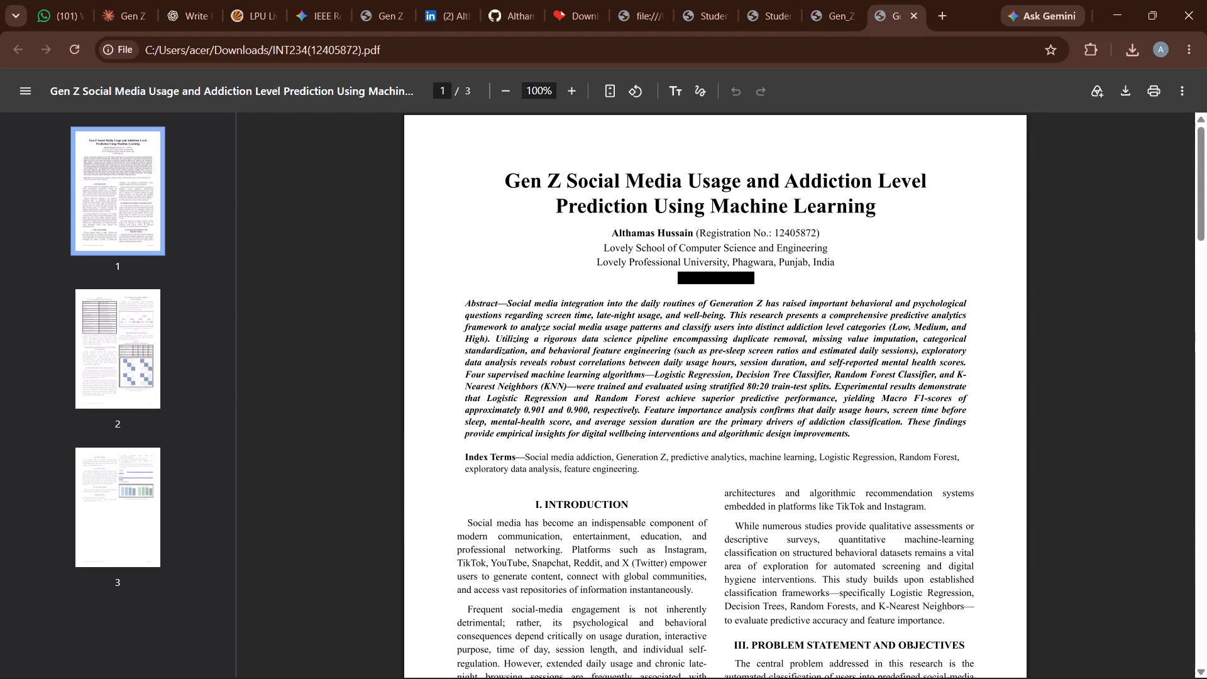
# Read through the INT234 paper PDF from the abstract to the end of its last page, checking layout, links and screenshots.
pyautogui.scroll(-3, 675, 372)
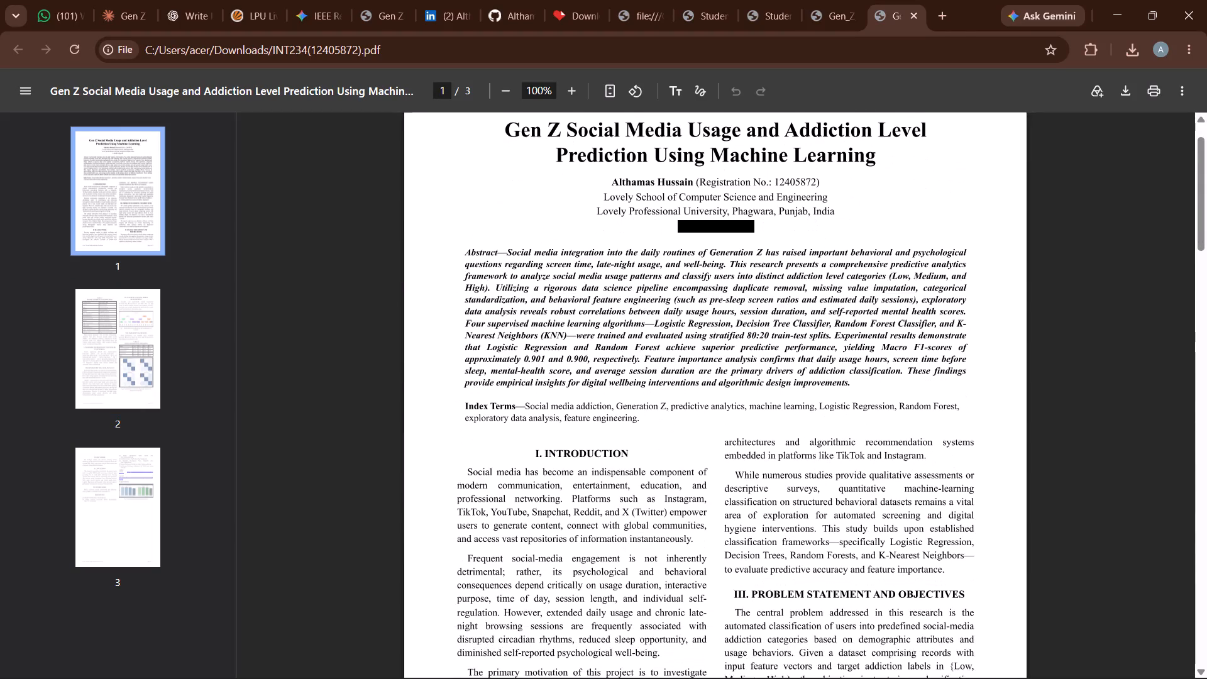
pyautogui.scroll(-5, 675, 372)
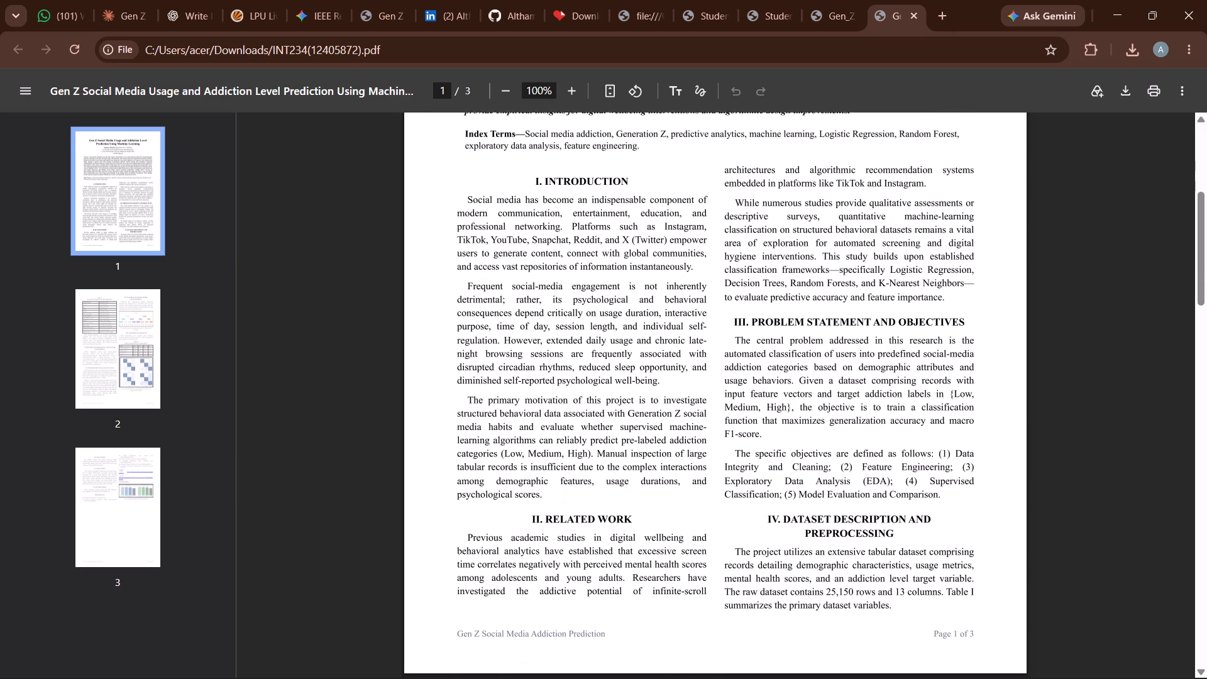
pyautogui.scroll(-12, 675, 372)
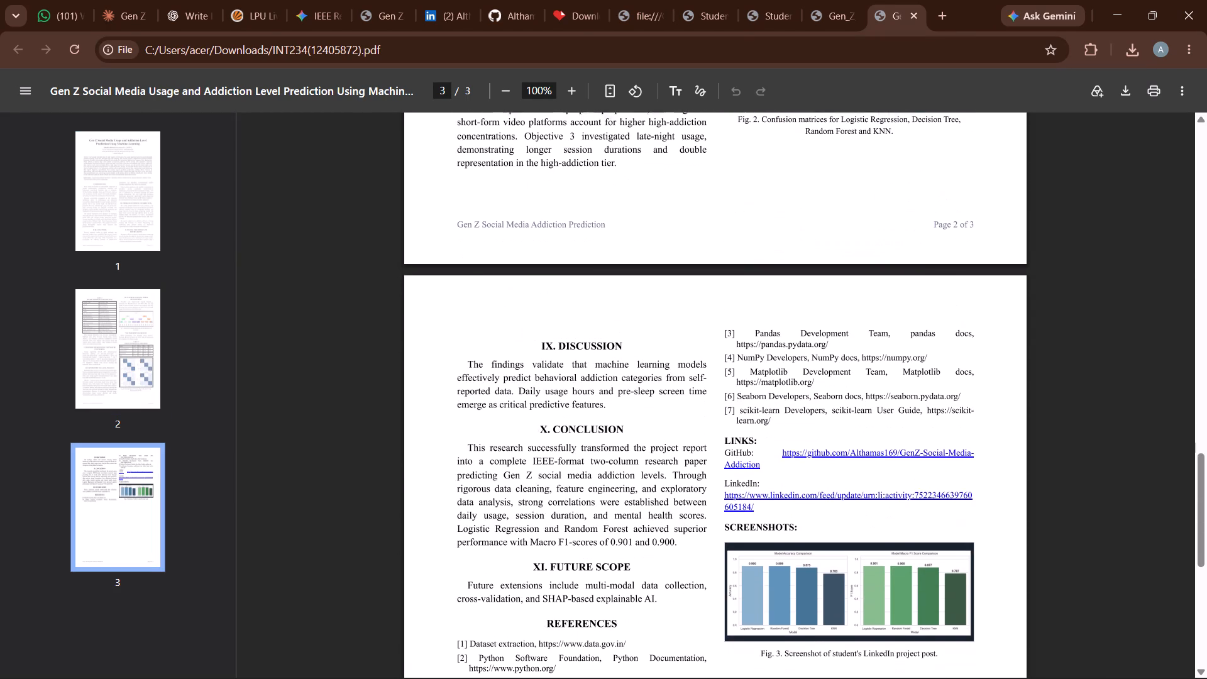
pyautogui.scroll(-2, 675, 372)
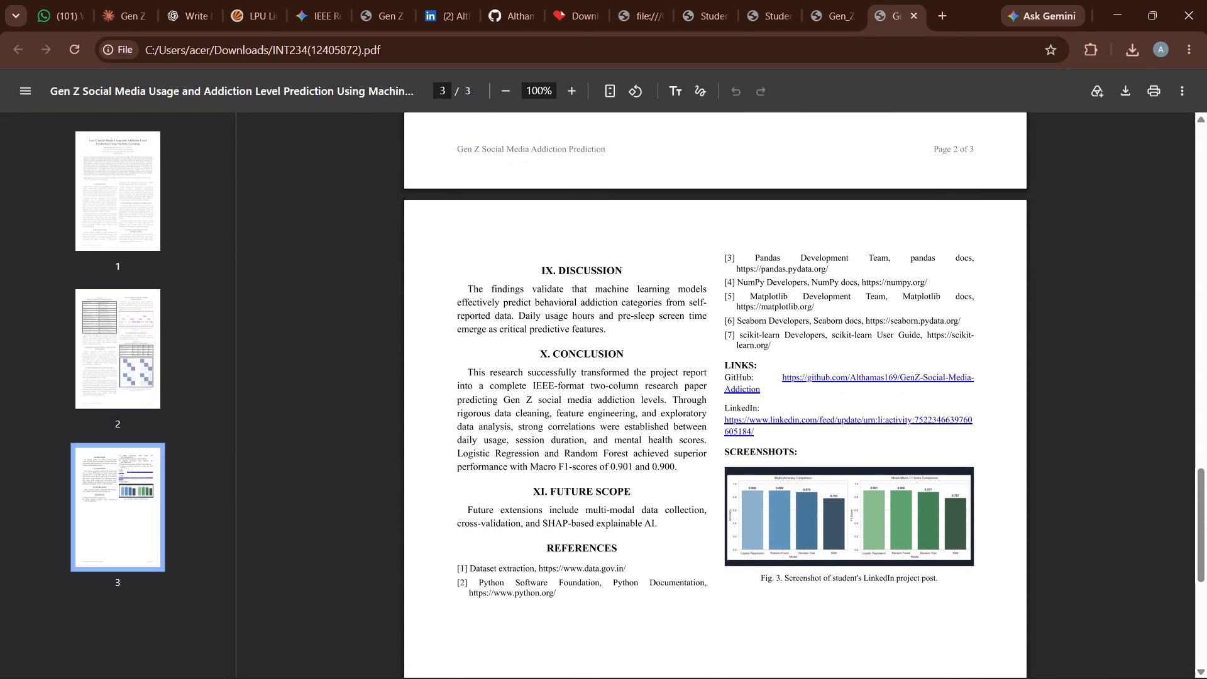
pyautogui.scroll(-10, 675, 372)
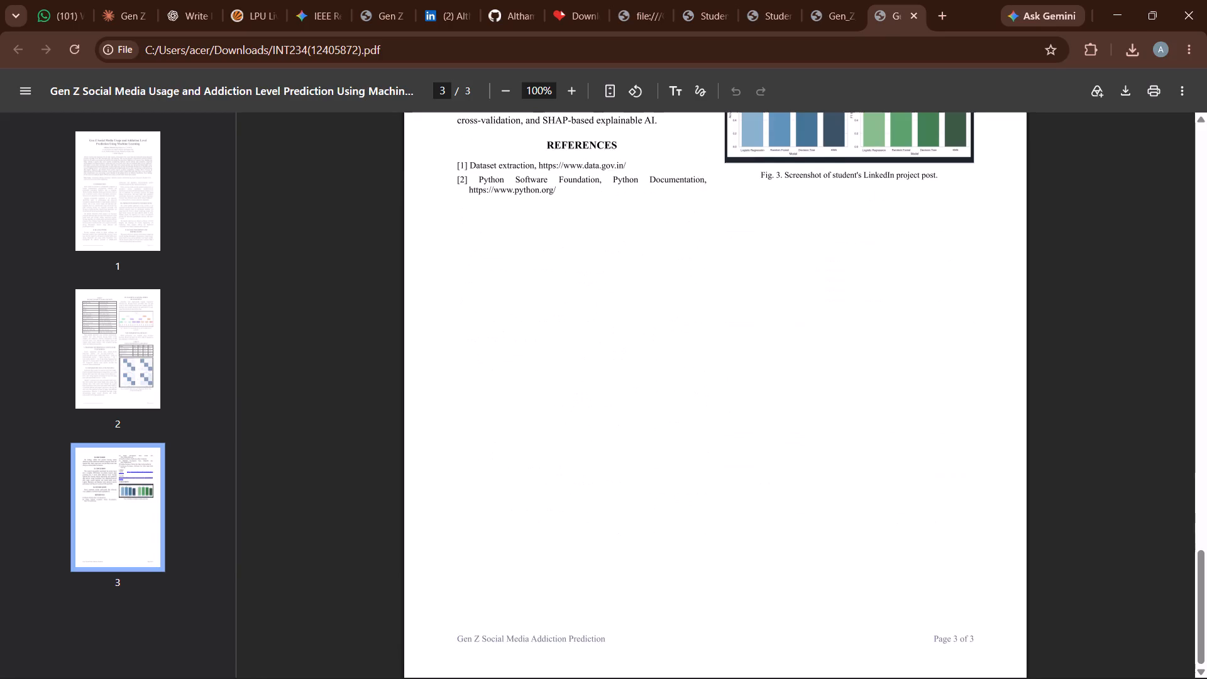
# Recheck the INT234 paper's tables, decision tree and confusion matrix figures, links and final page.
pyautogui.scroll(12, 675, 372)
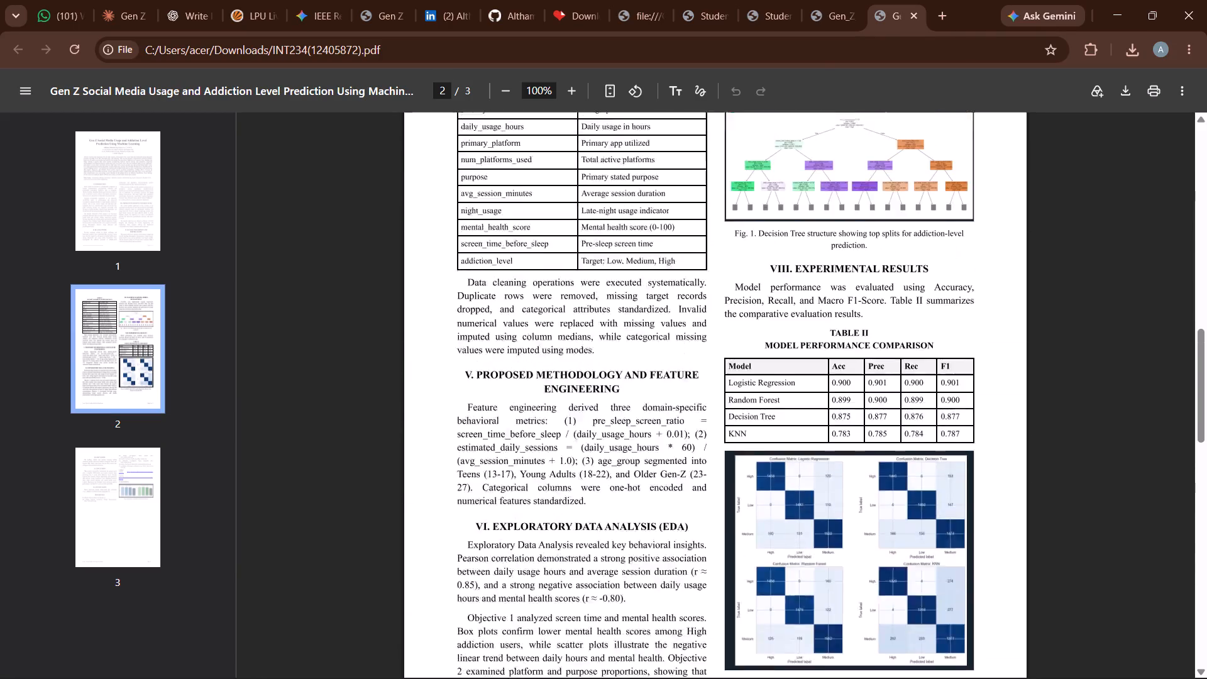
pyautogui.scroll(4, 675, 372)
pyautogui.scroll(-12, 675, 372)
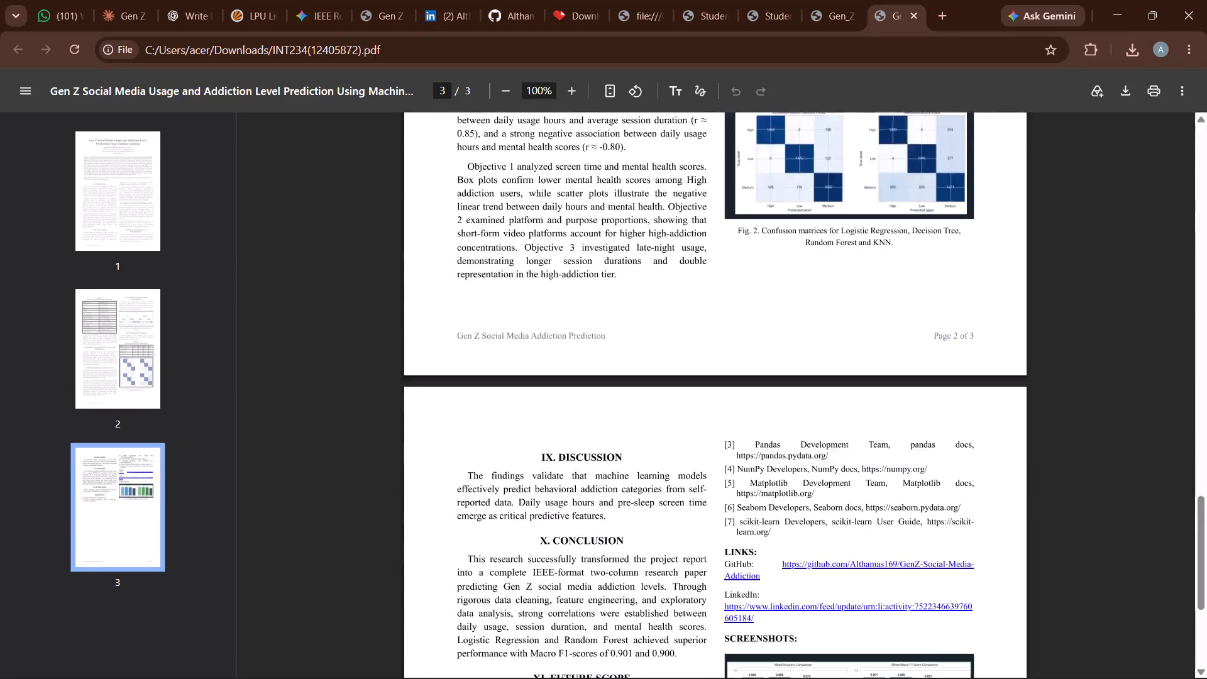
pyautogui.scroll(-4, 675, 372)
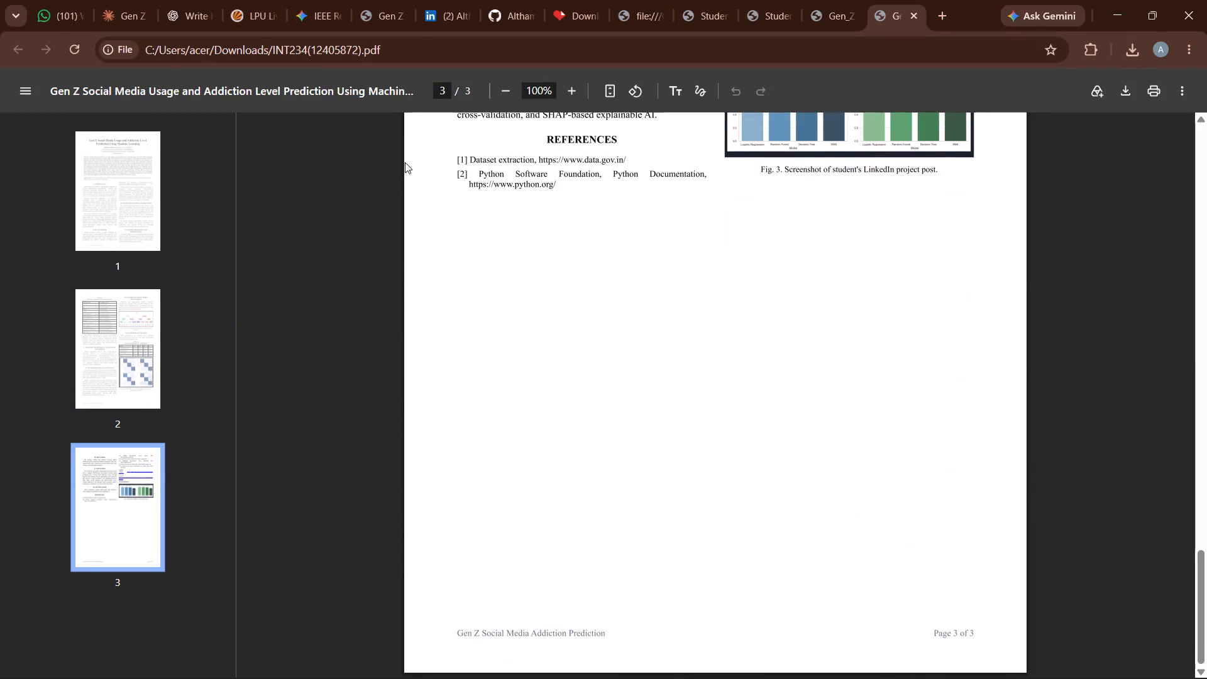
# Reopen the Gen_Z_Social_Media_IEEE_Two_Column_Paper PDF from Downloads in Google Chrome and skim it through the last page and back to page 1.
pyautogui.click(542, 145)
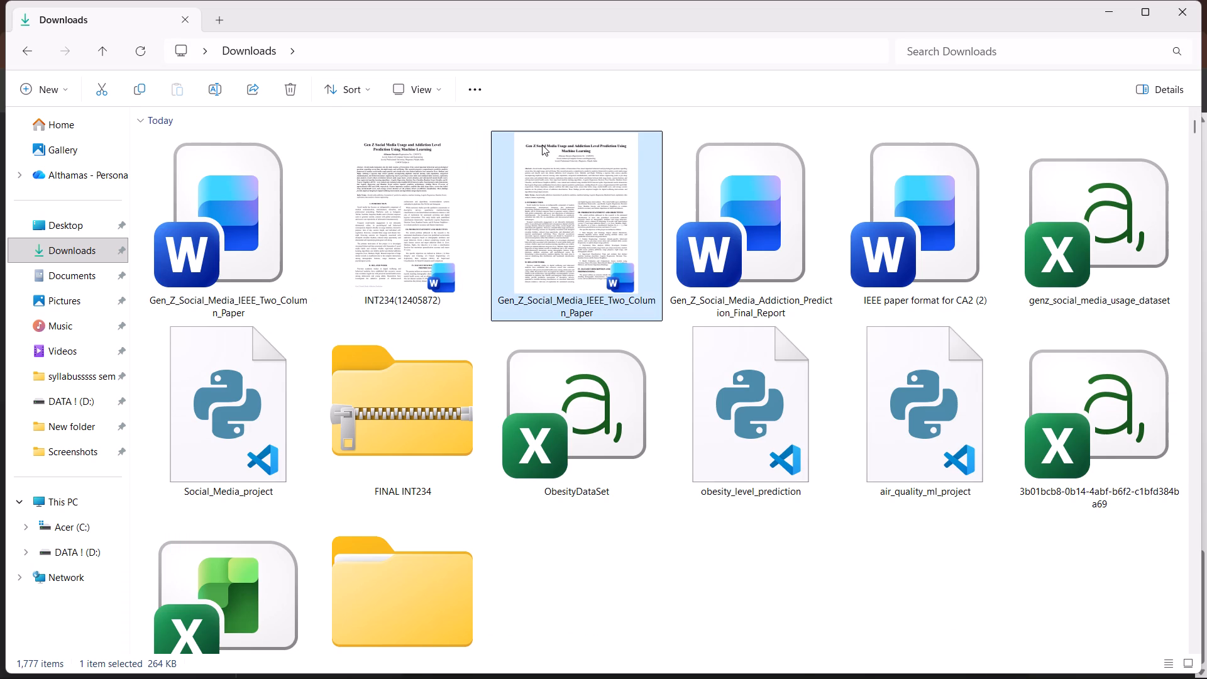
pyautogui.rightClick(542, 195)
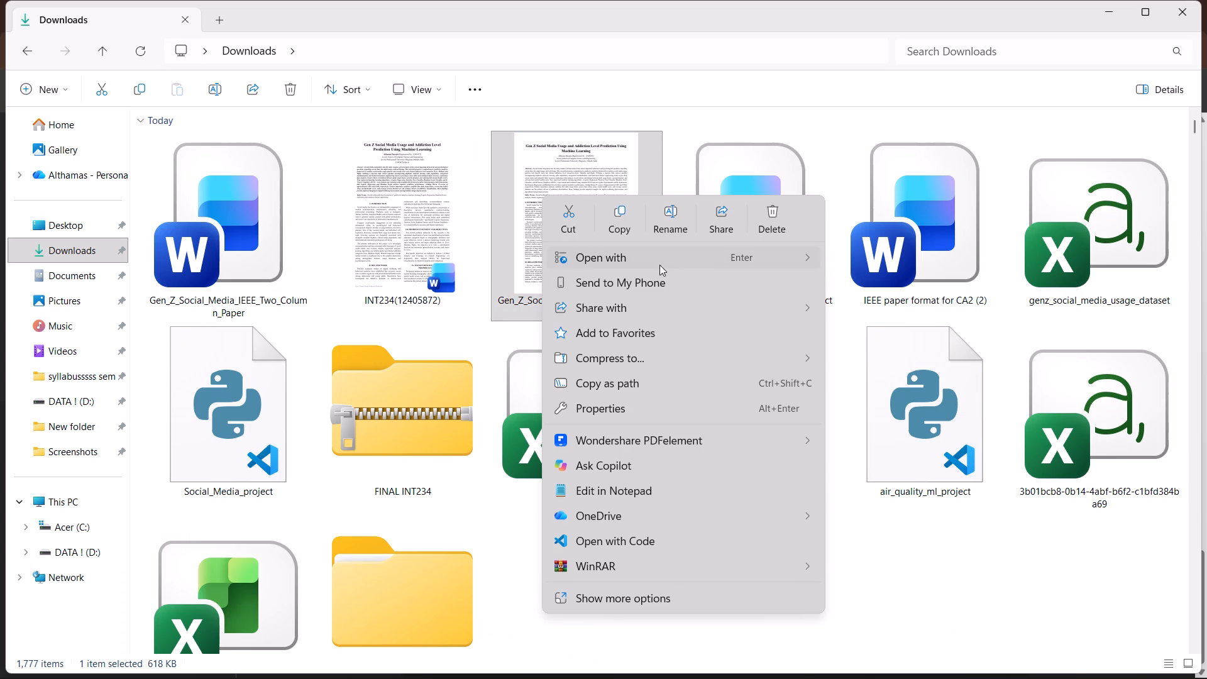
pyautogui.click(231, 316)
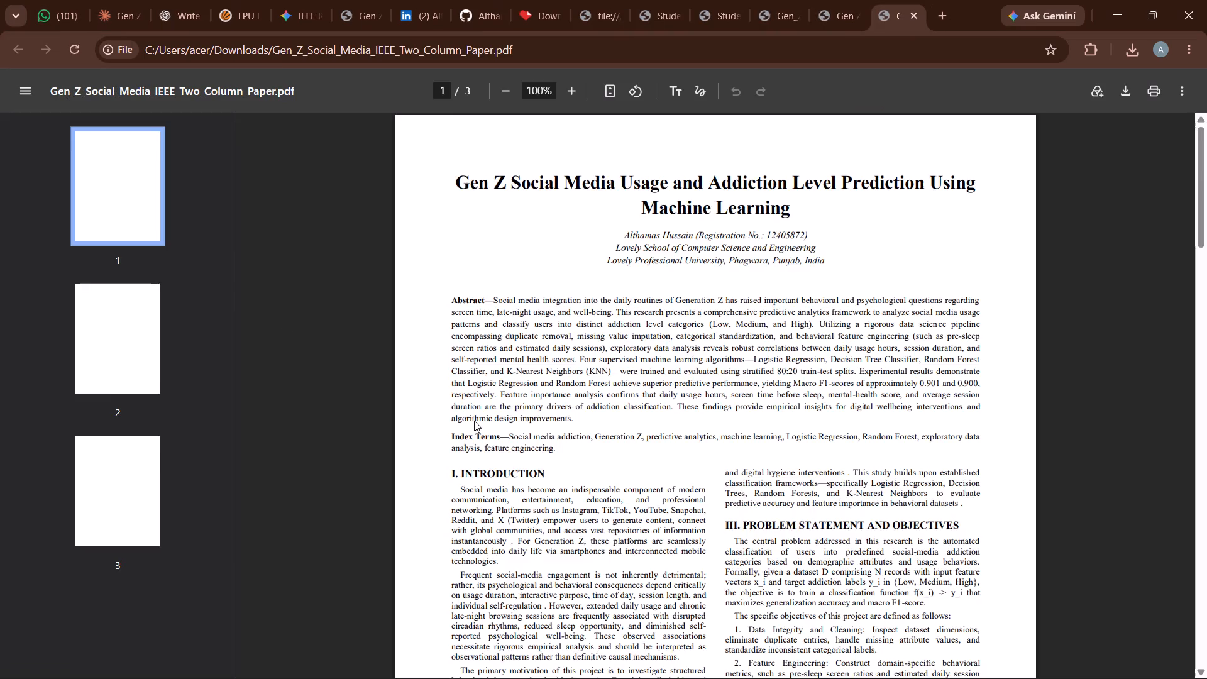
pyautogui.scroll(-13, 474, 421)
pyautogui.scroll(2, 474, 421)
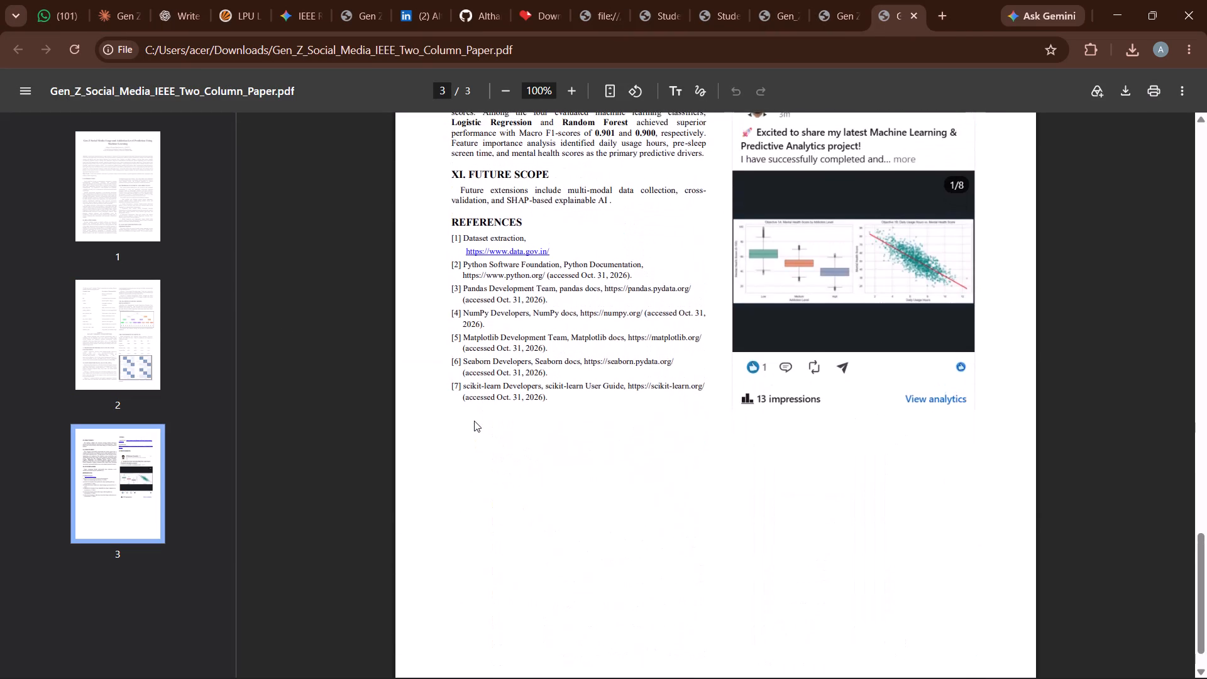
pyautogui.scroll(10, 474, 421)
pyautogui.scroll(-1, 474, 421)
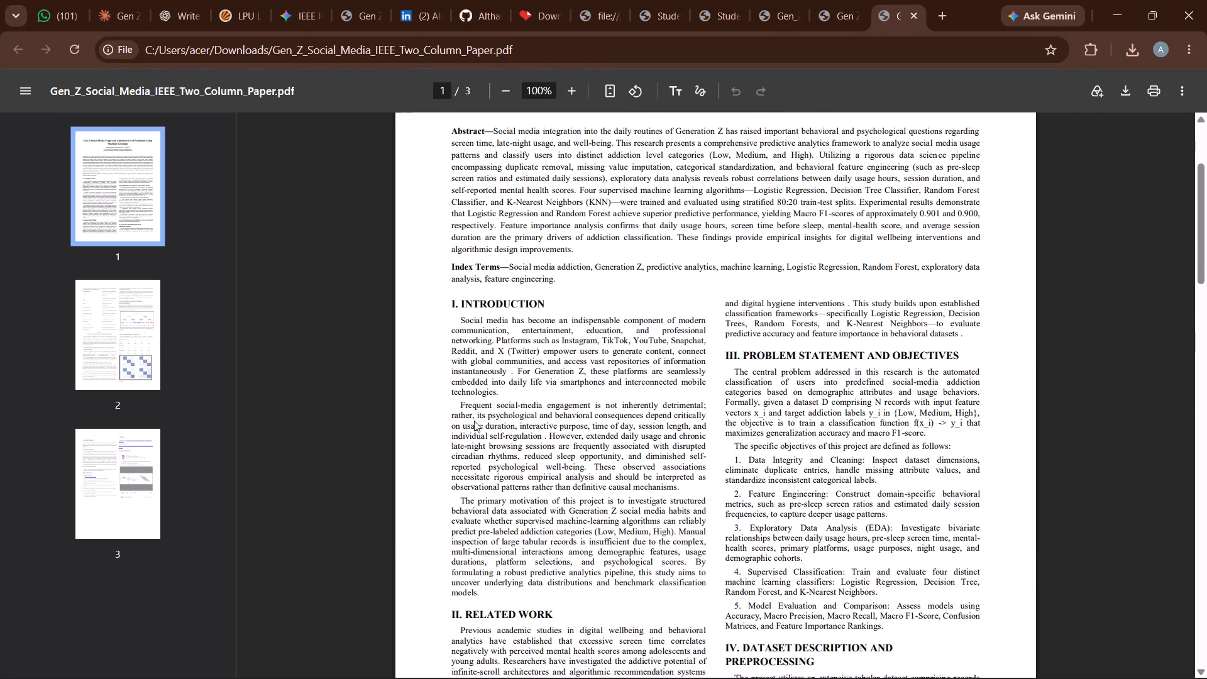
pyautogui.scroll(-2, 474, 421)
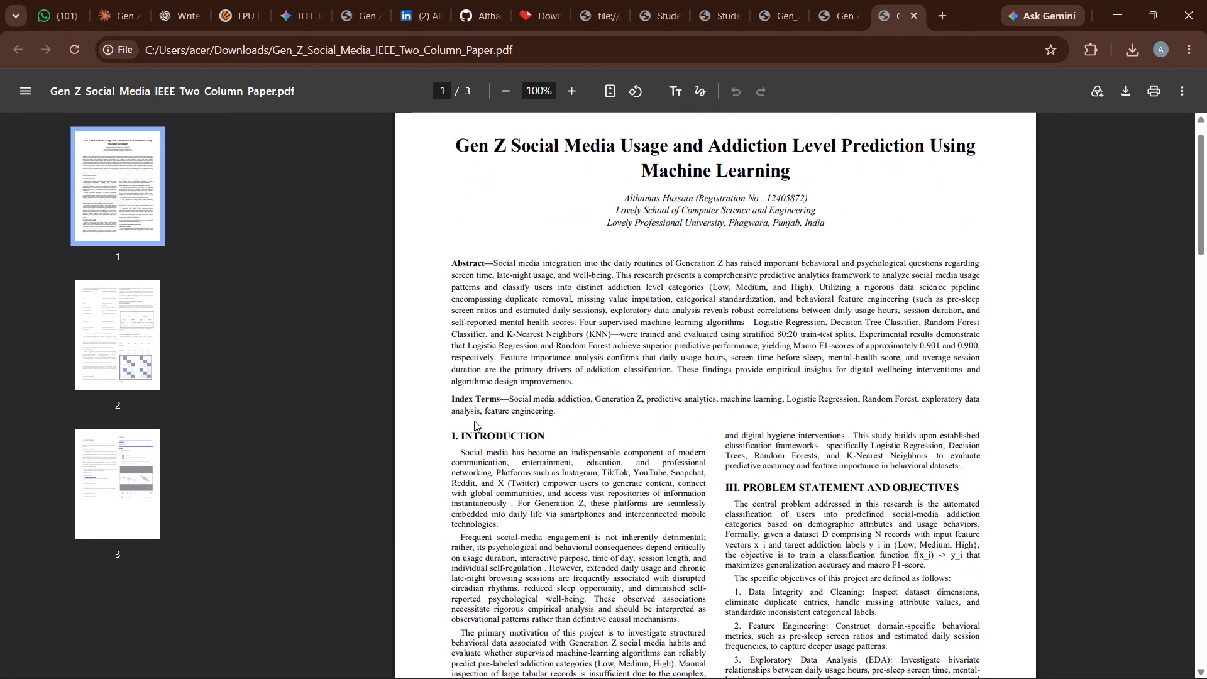
# Read through the two-column paper PDF from the introduction to the references, links and LinkedIn screenshot on page 3.
pyautogui.scroll(-1, 474, 421)
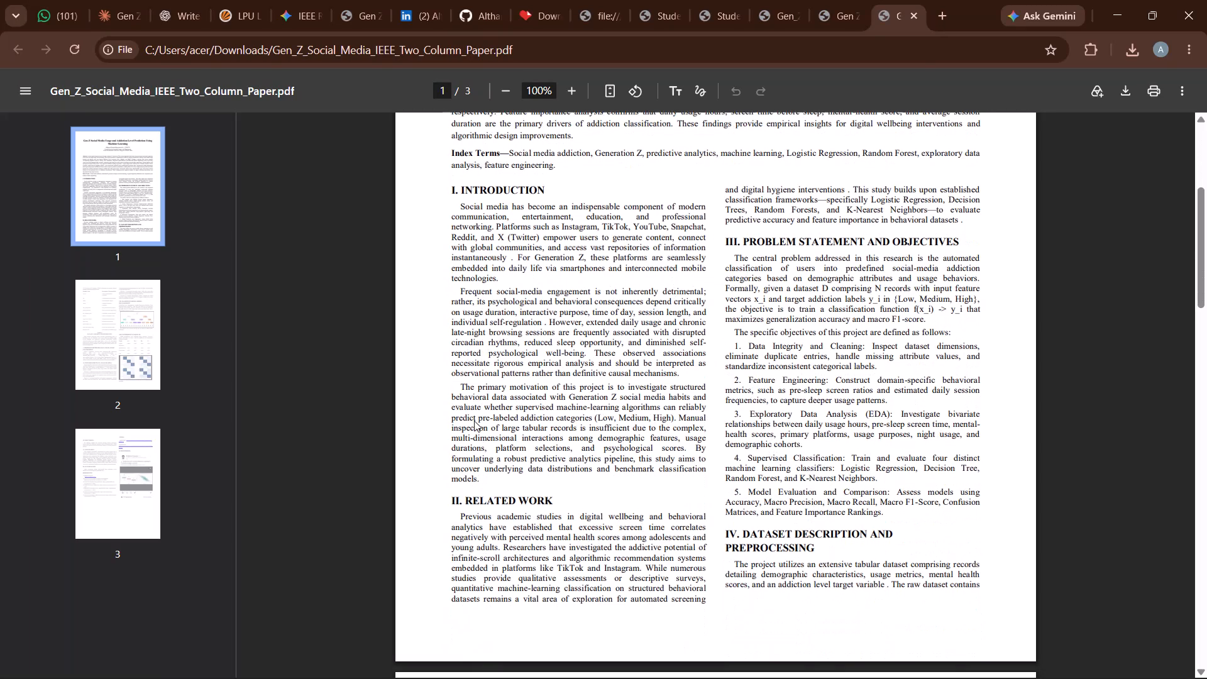
pyautogui.scroll(-9, 474, 421)
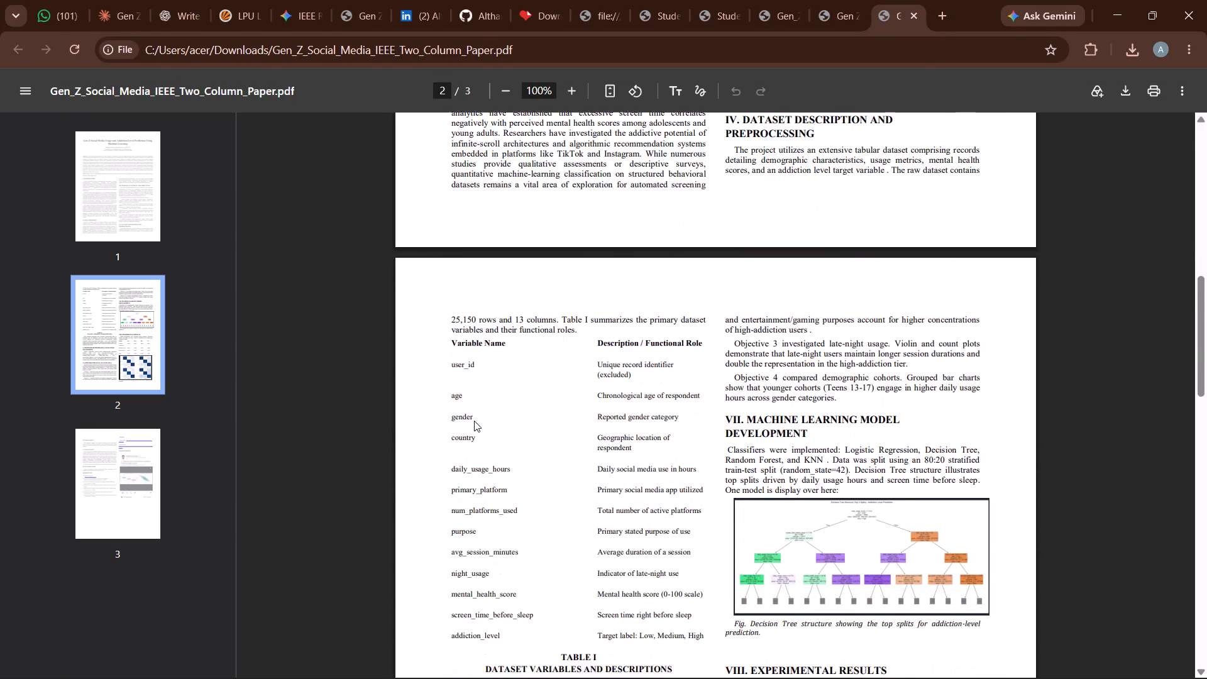
pyautogui.scroll(-3, 474, 421)
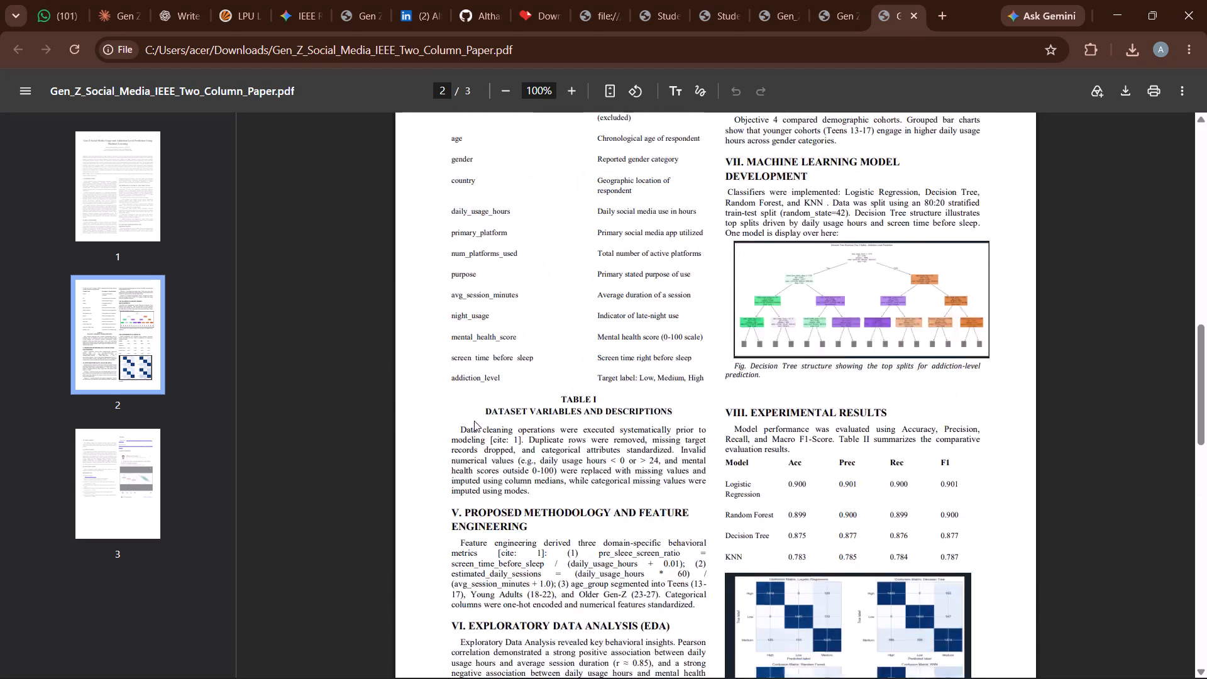
pyautogui.scroll(-2, 474, 421)
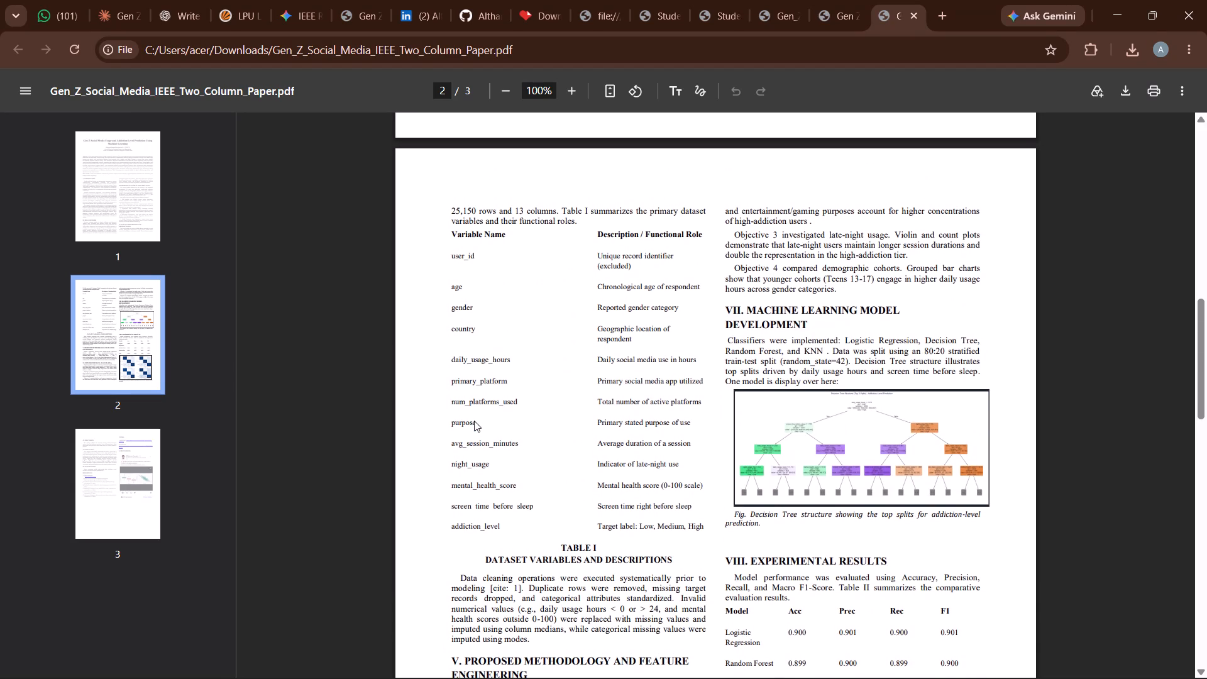
pyautogui.scroll(-1, 474, 421)
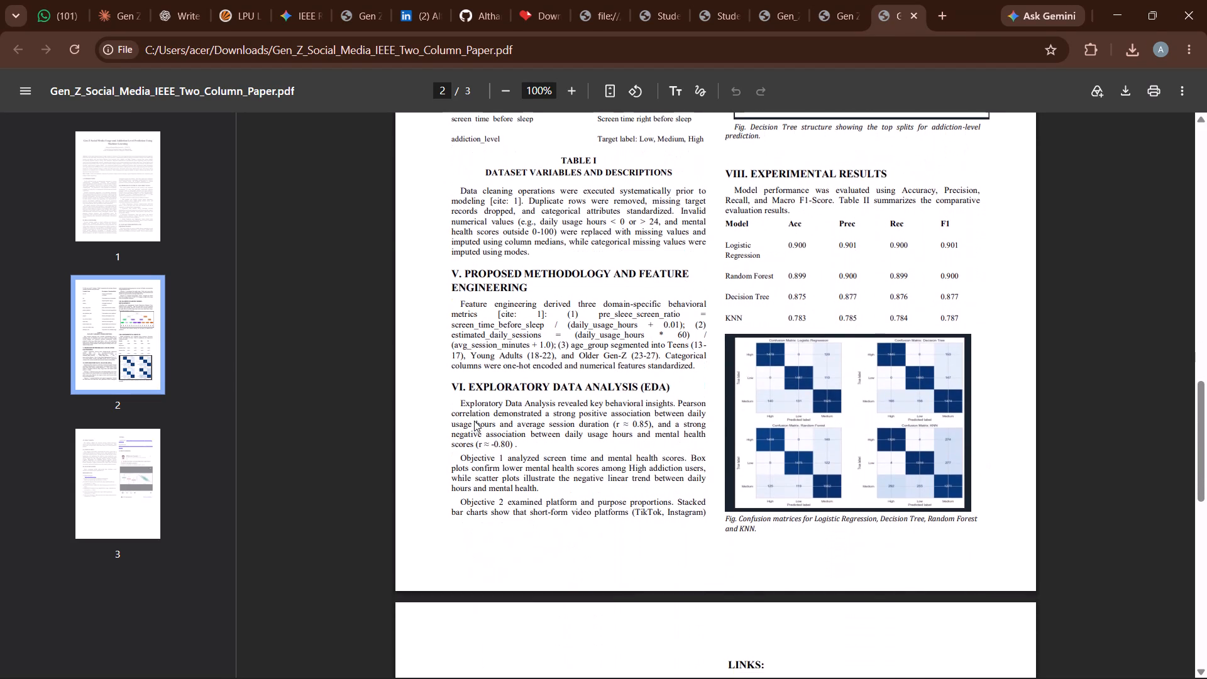
pyautogui.hscroll(1, 474, 421)
pyautogui.scroll(-2, 474, 421)
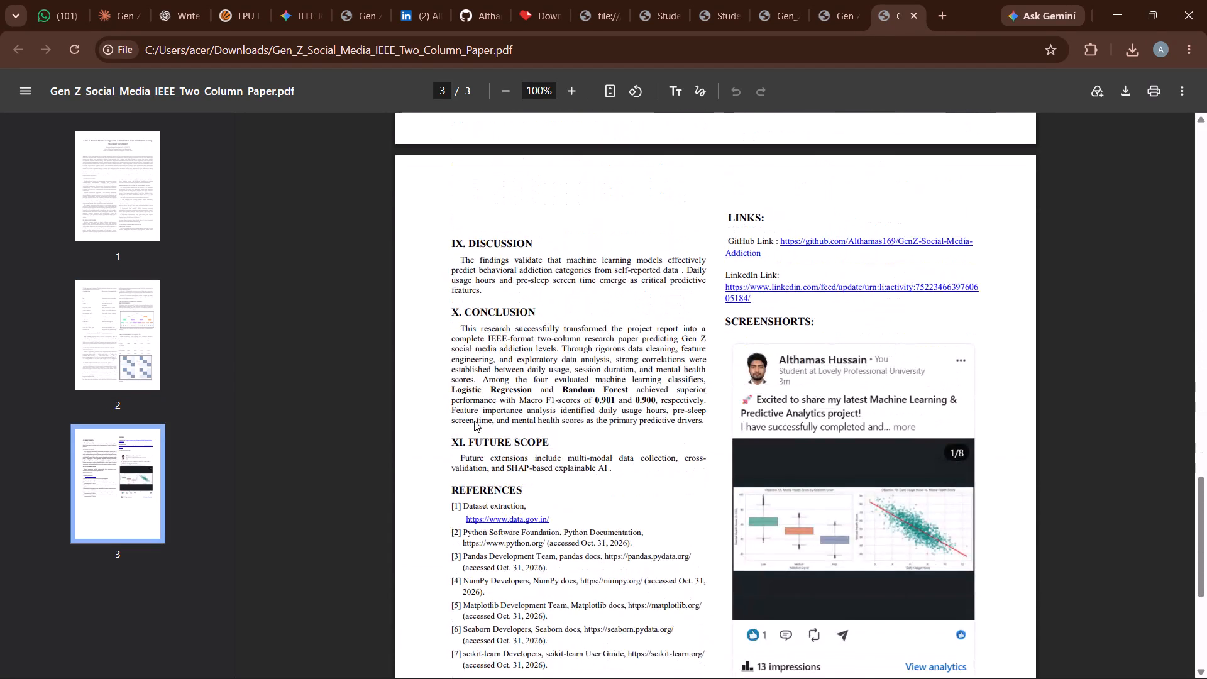
pyautogui.scroll(-2, 474, 421)
# Review the two-column paper PDF backwards from page 3 through the results and dataset tables to the title.
pyautogui.scroll(4, 474, 421)
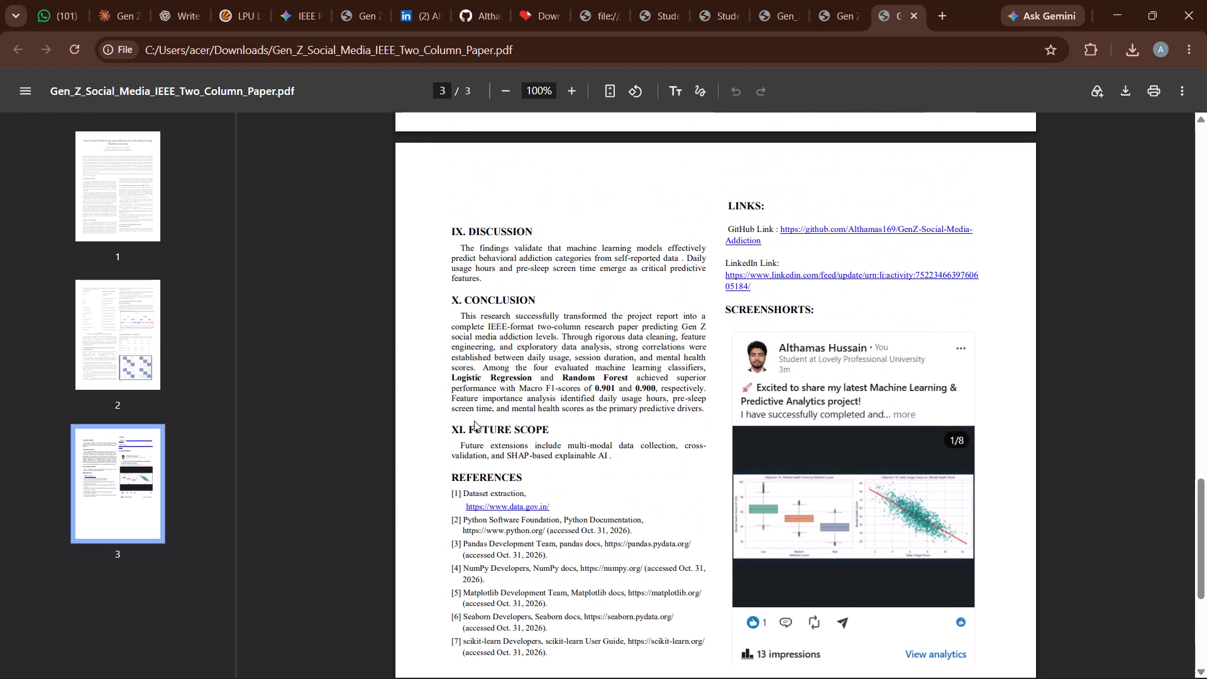
pyautogui.scroll(3, 474, 421)
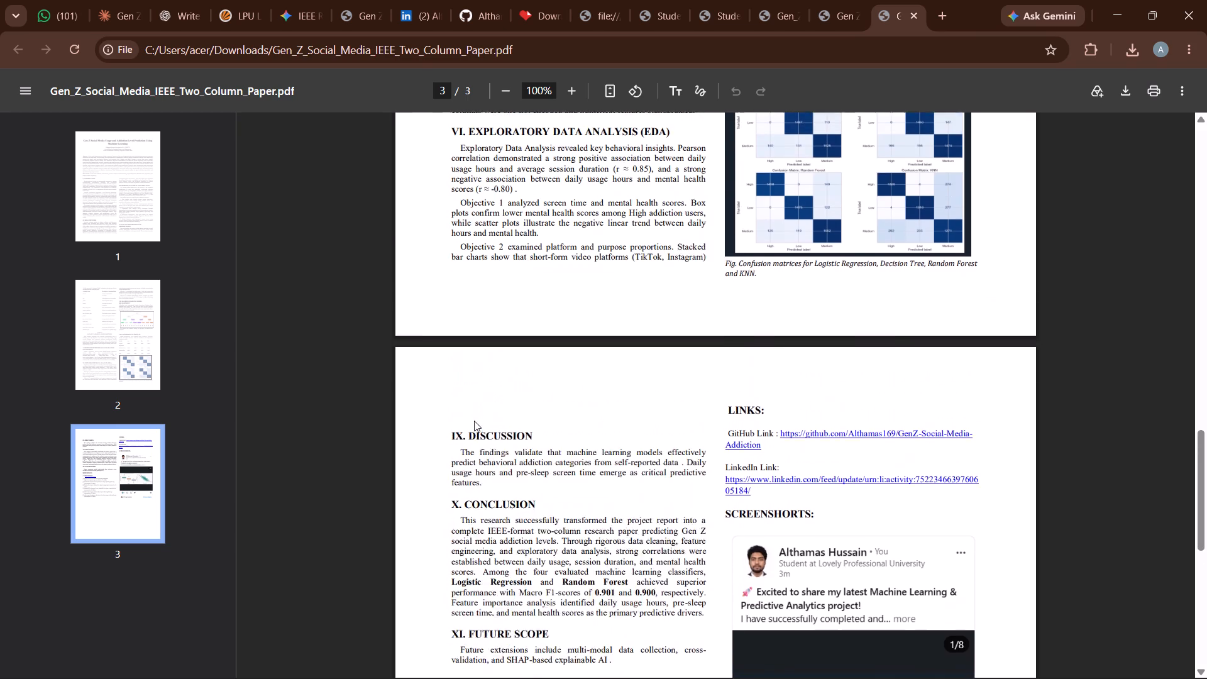
pyautogui.scroll(5, 474, 421)
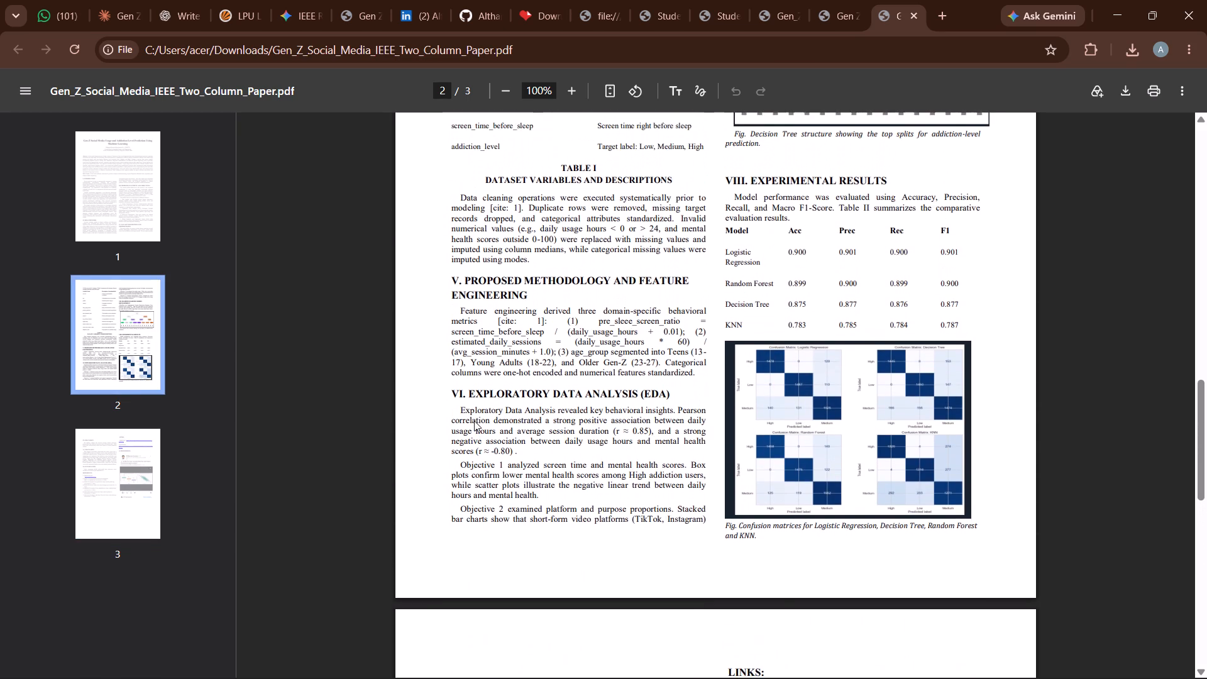
pyautogui.scroll(3, 474, 421)
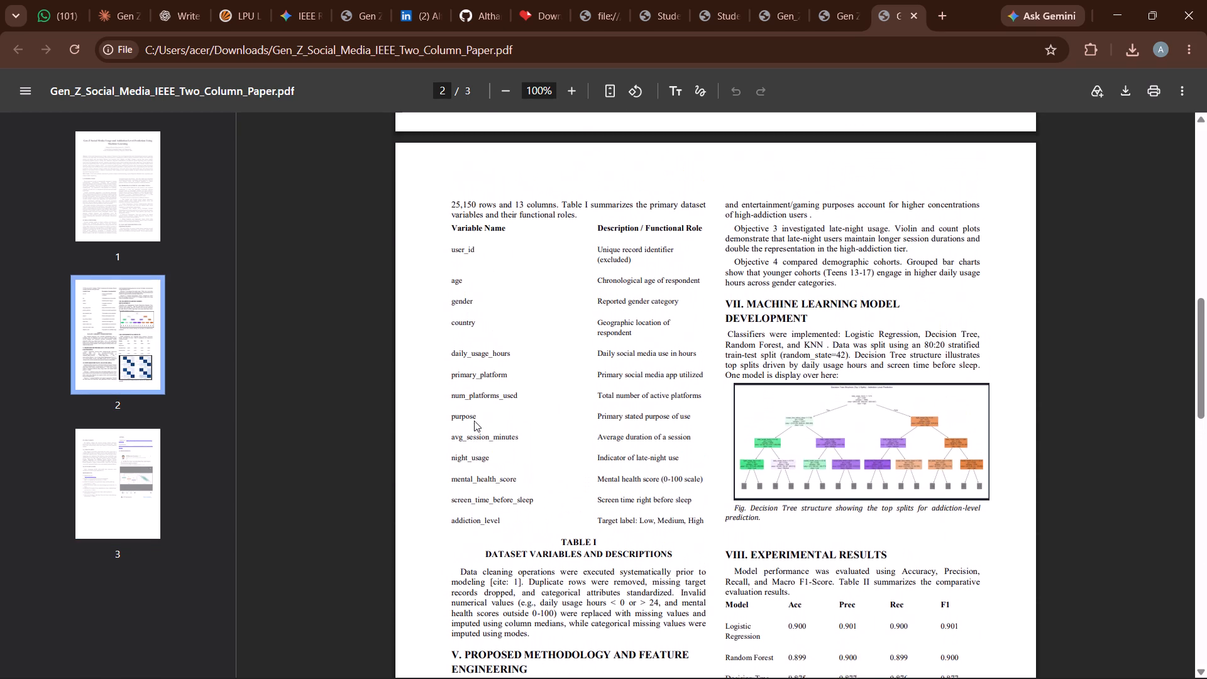
pyautogui.scroll(11, 474, 421)
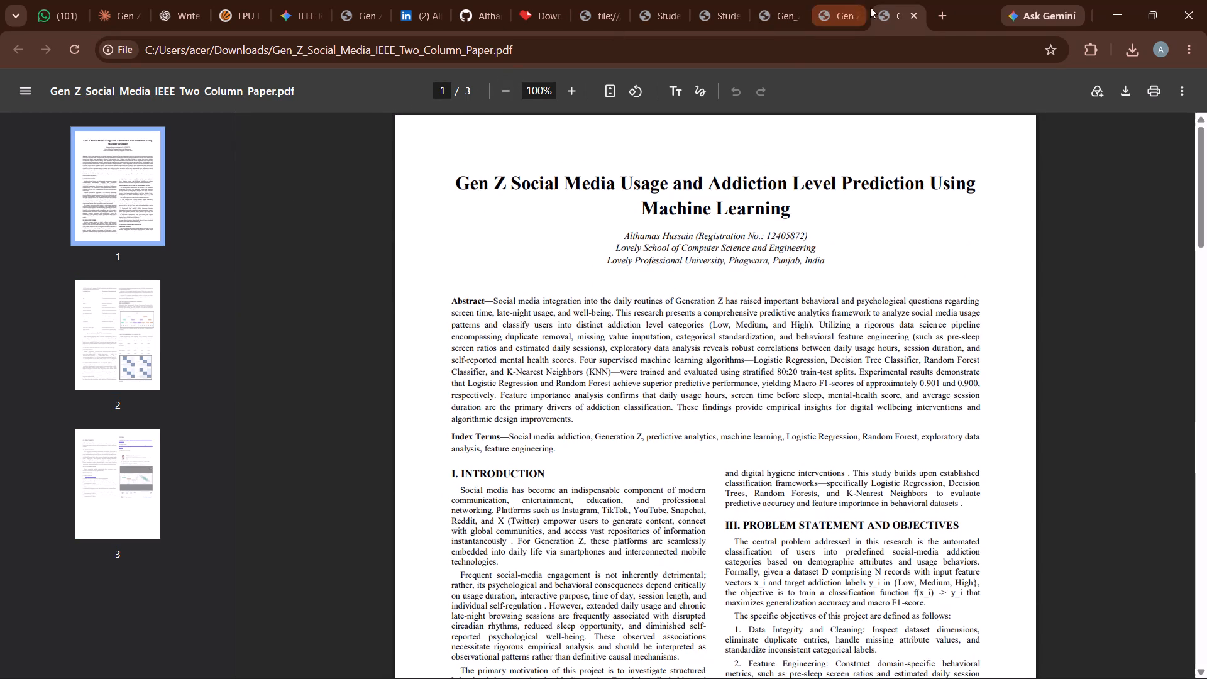
# Switch to the Student Assignment Upload page showing the INT234::PREDICTIVE ANALYTICS course.
pyautogui.click(844, 3)
pyautogui.click(777, 4)
pyautogui.click(727, 3)
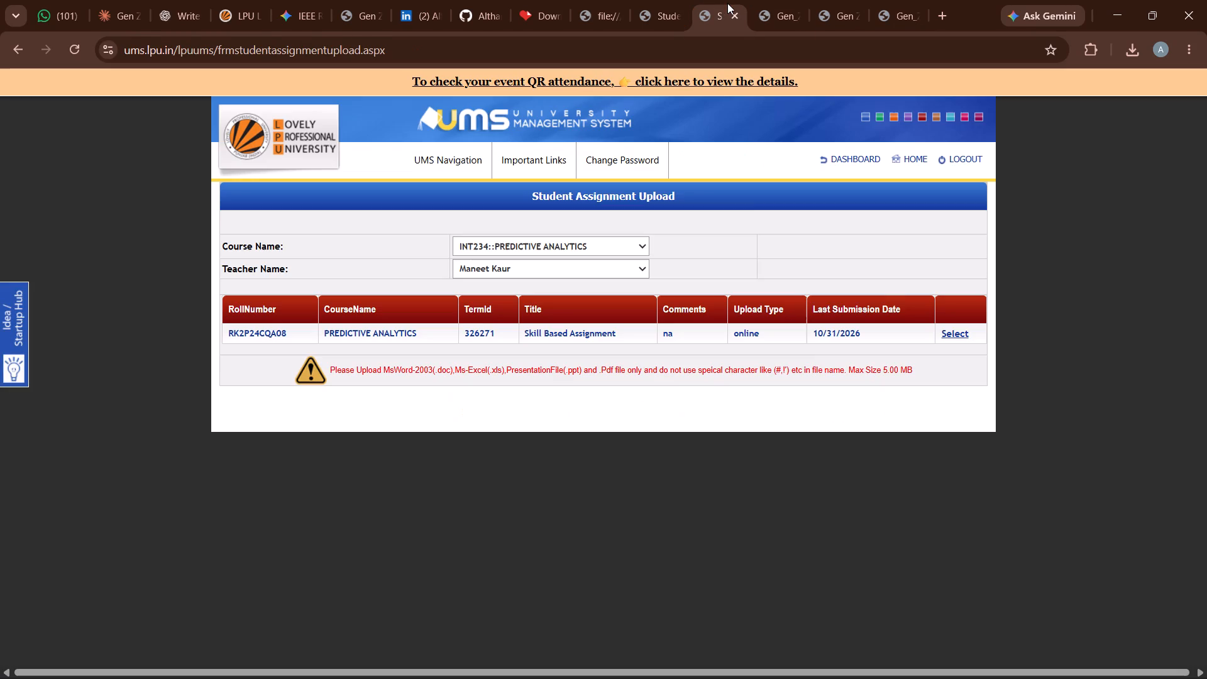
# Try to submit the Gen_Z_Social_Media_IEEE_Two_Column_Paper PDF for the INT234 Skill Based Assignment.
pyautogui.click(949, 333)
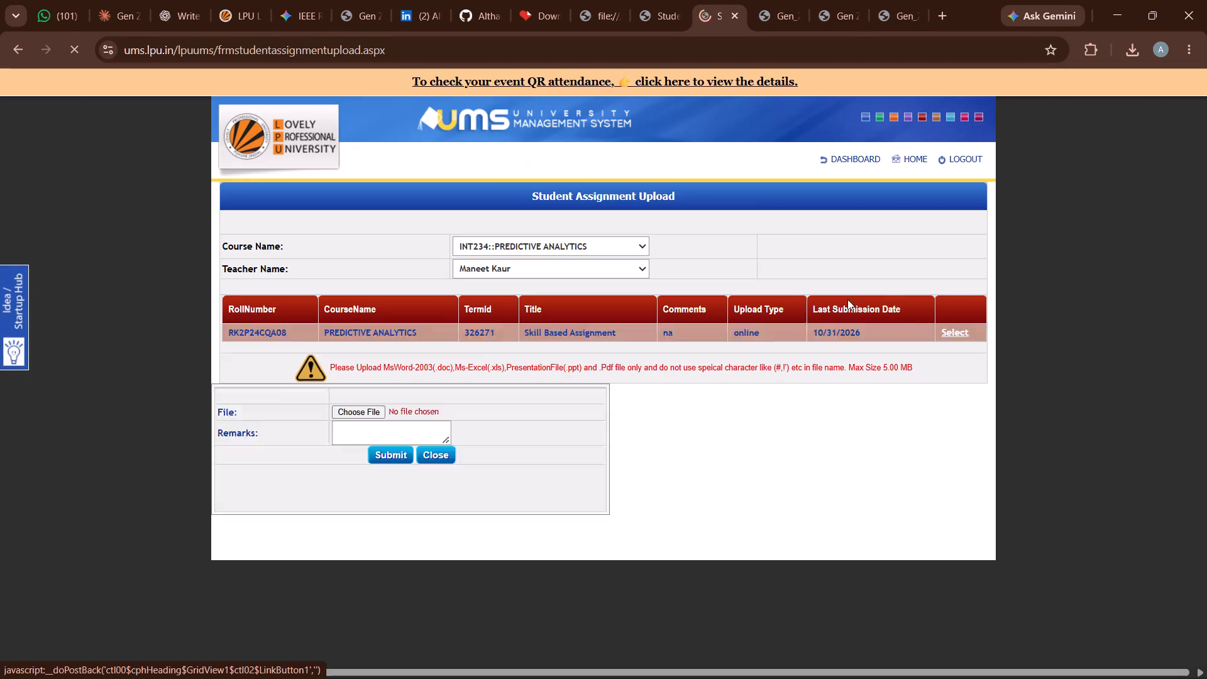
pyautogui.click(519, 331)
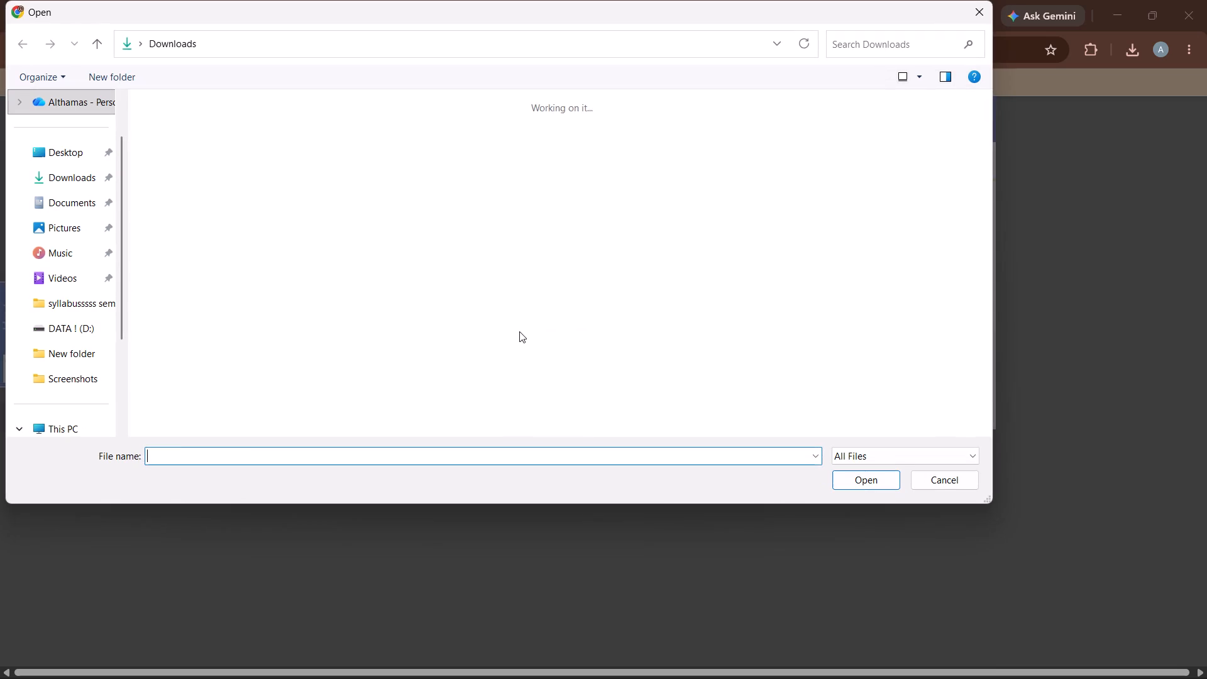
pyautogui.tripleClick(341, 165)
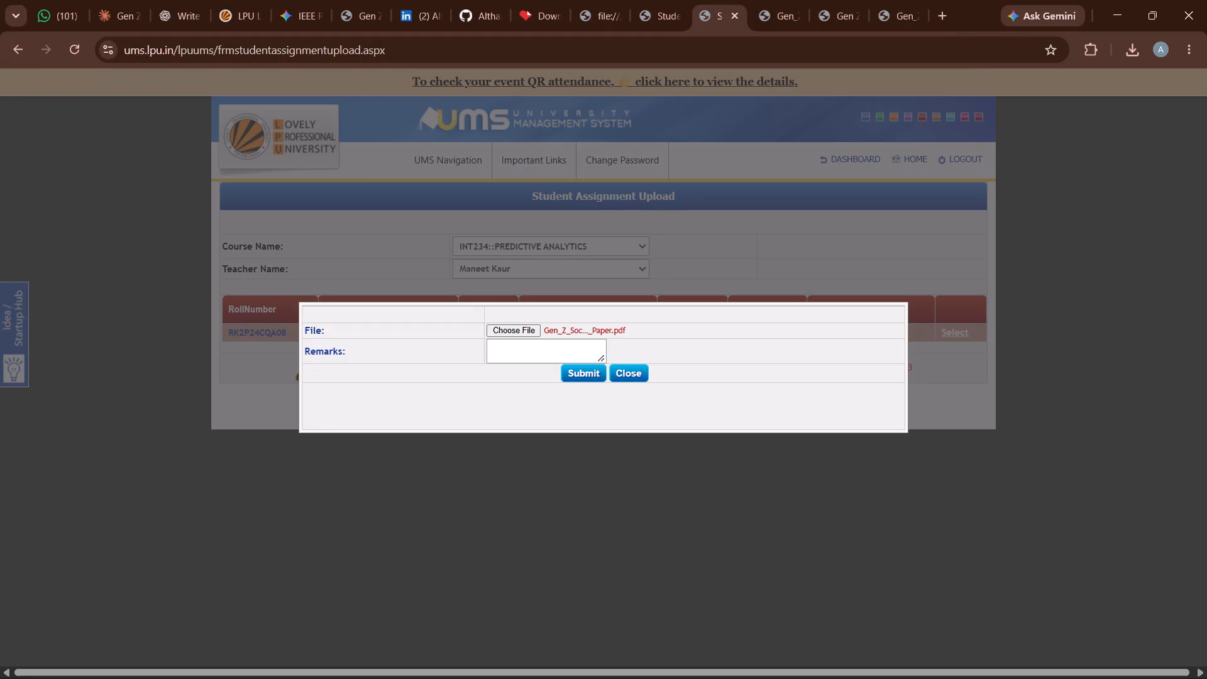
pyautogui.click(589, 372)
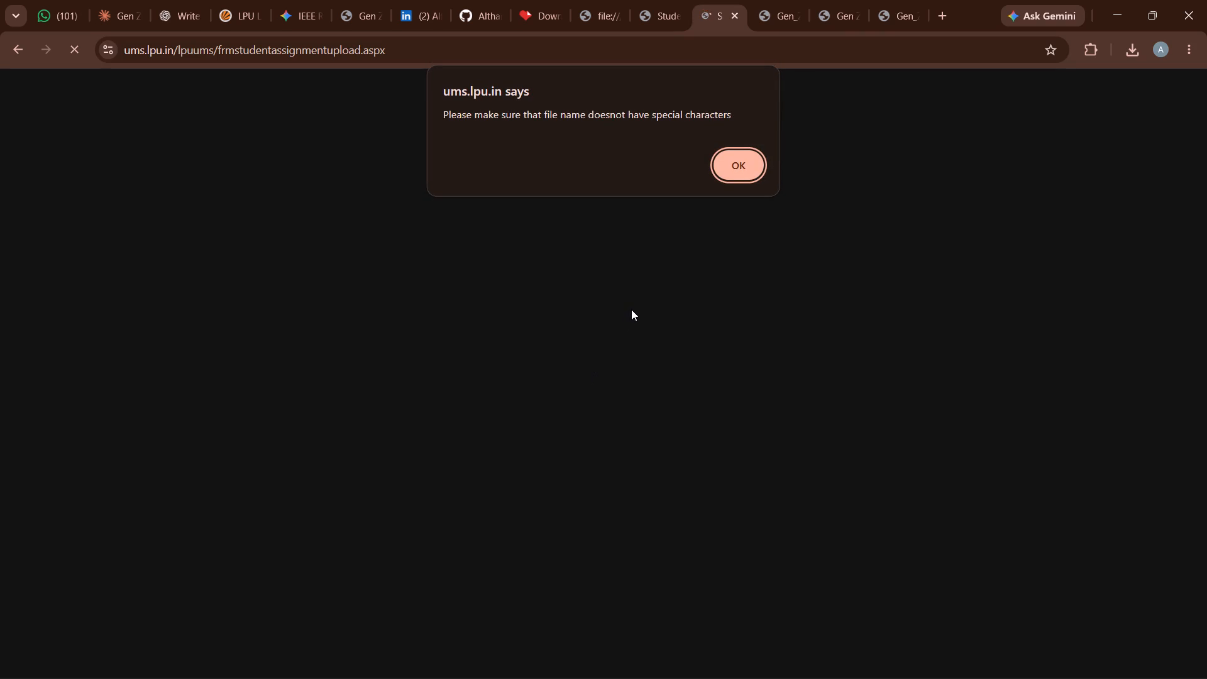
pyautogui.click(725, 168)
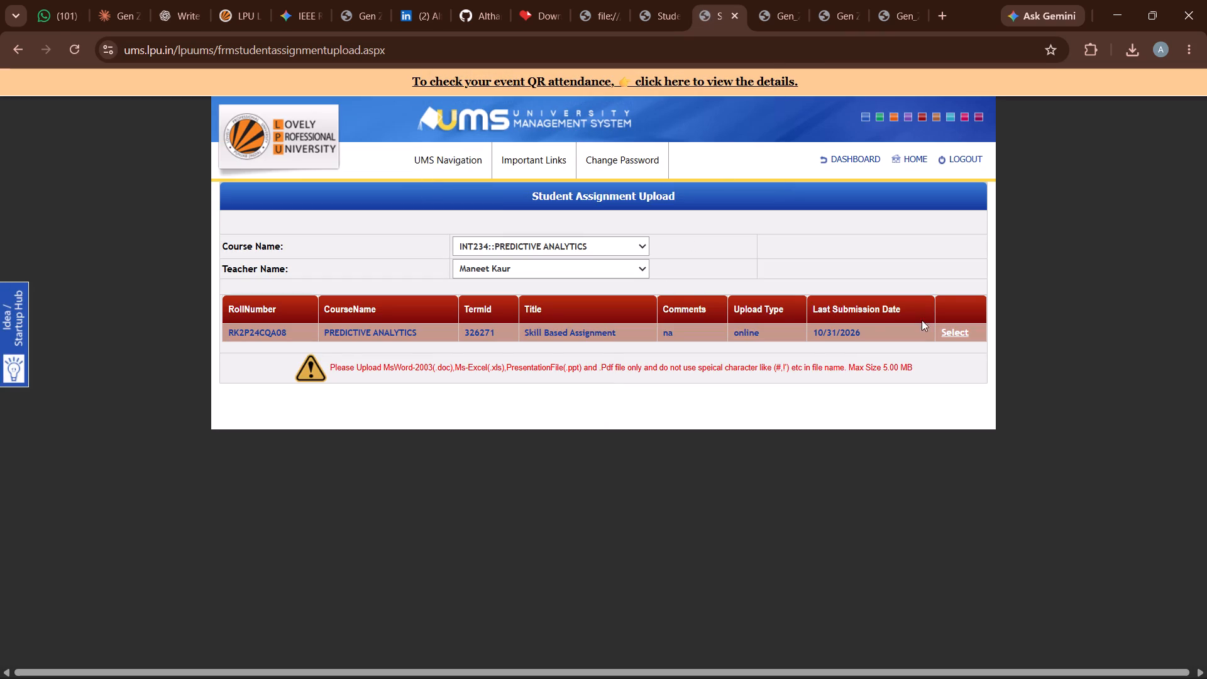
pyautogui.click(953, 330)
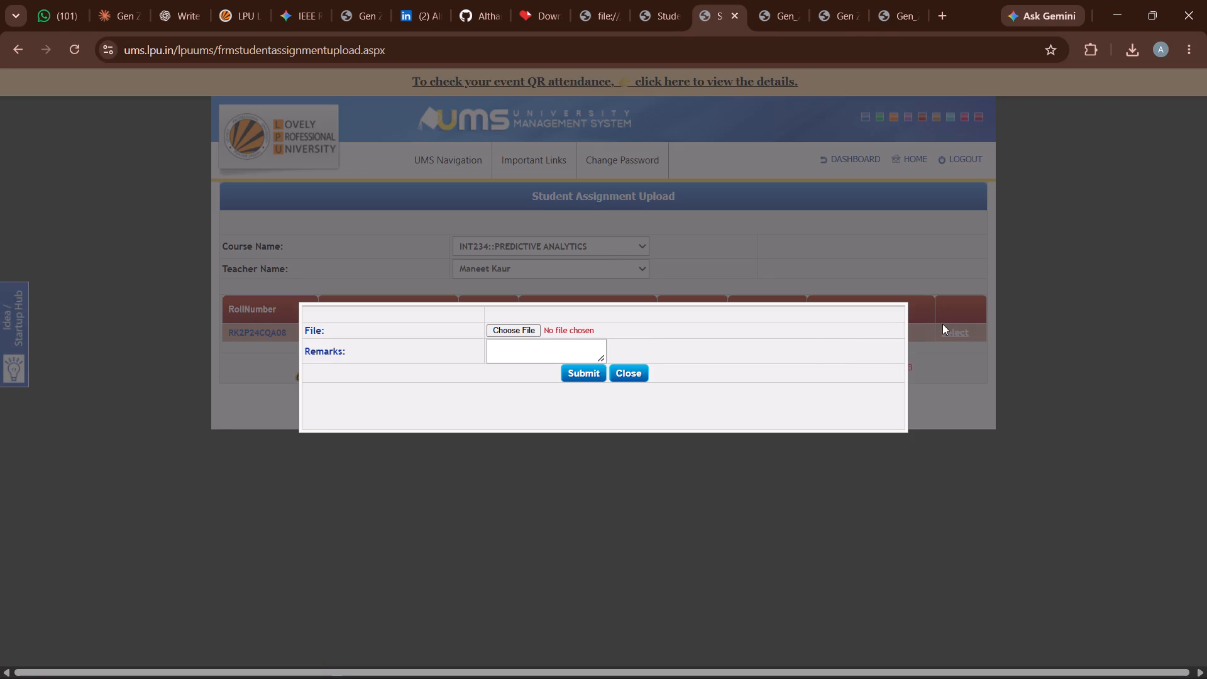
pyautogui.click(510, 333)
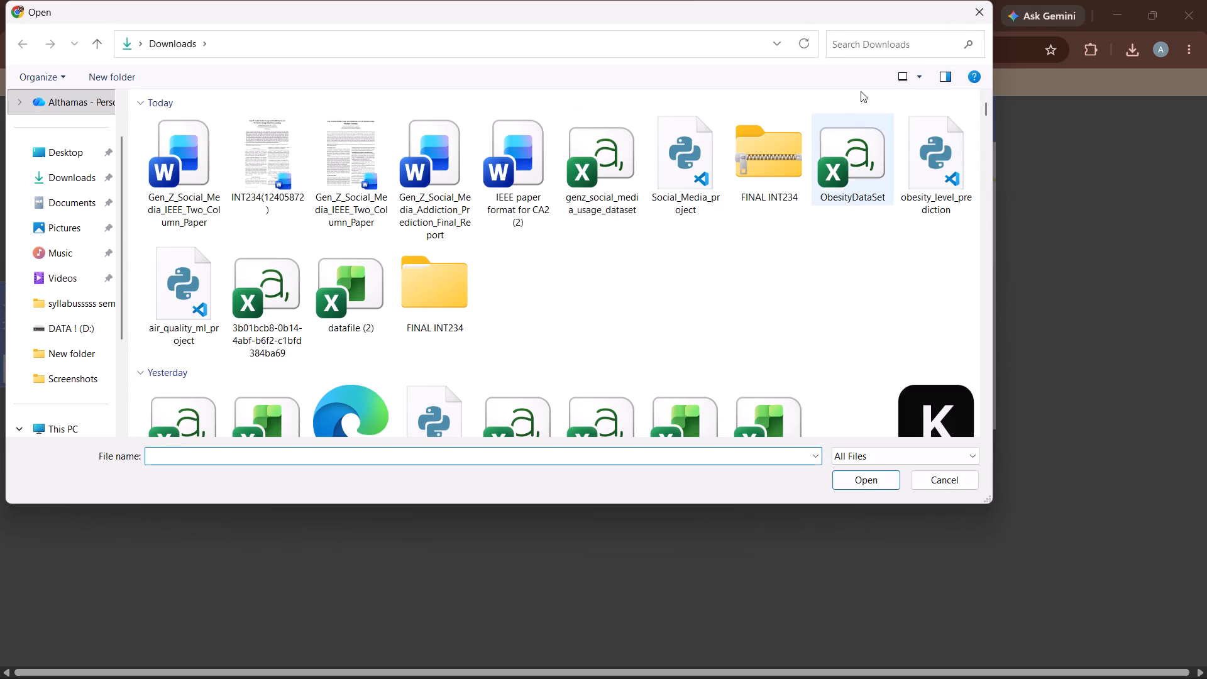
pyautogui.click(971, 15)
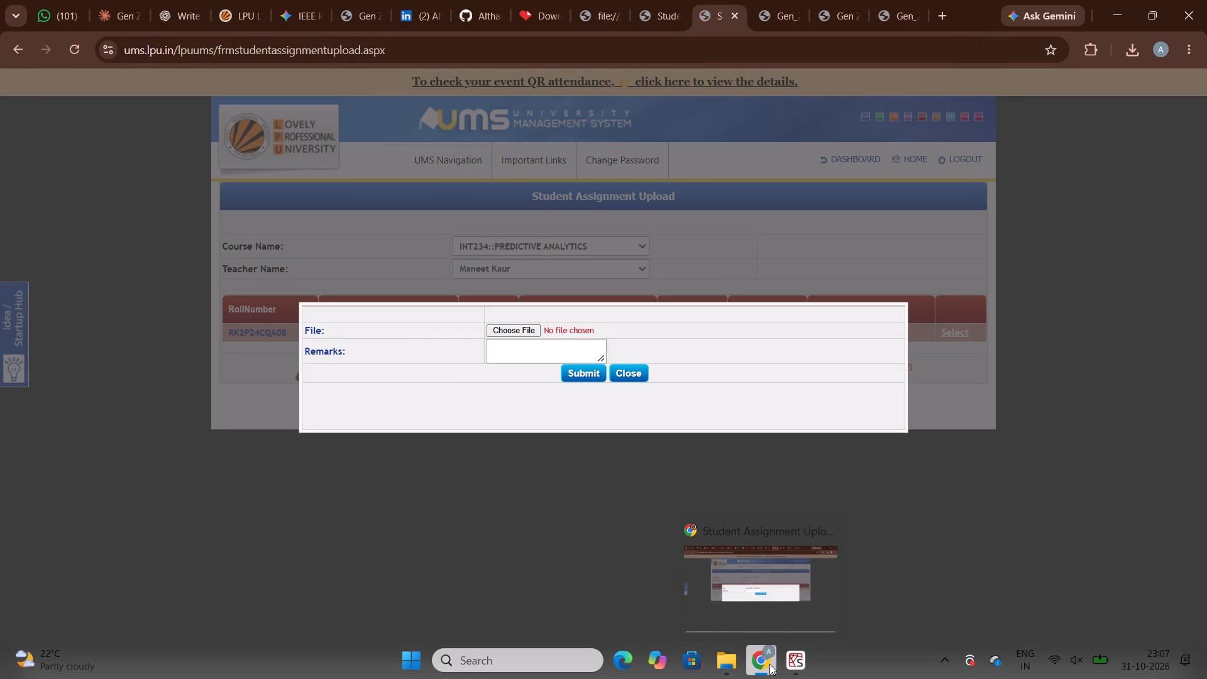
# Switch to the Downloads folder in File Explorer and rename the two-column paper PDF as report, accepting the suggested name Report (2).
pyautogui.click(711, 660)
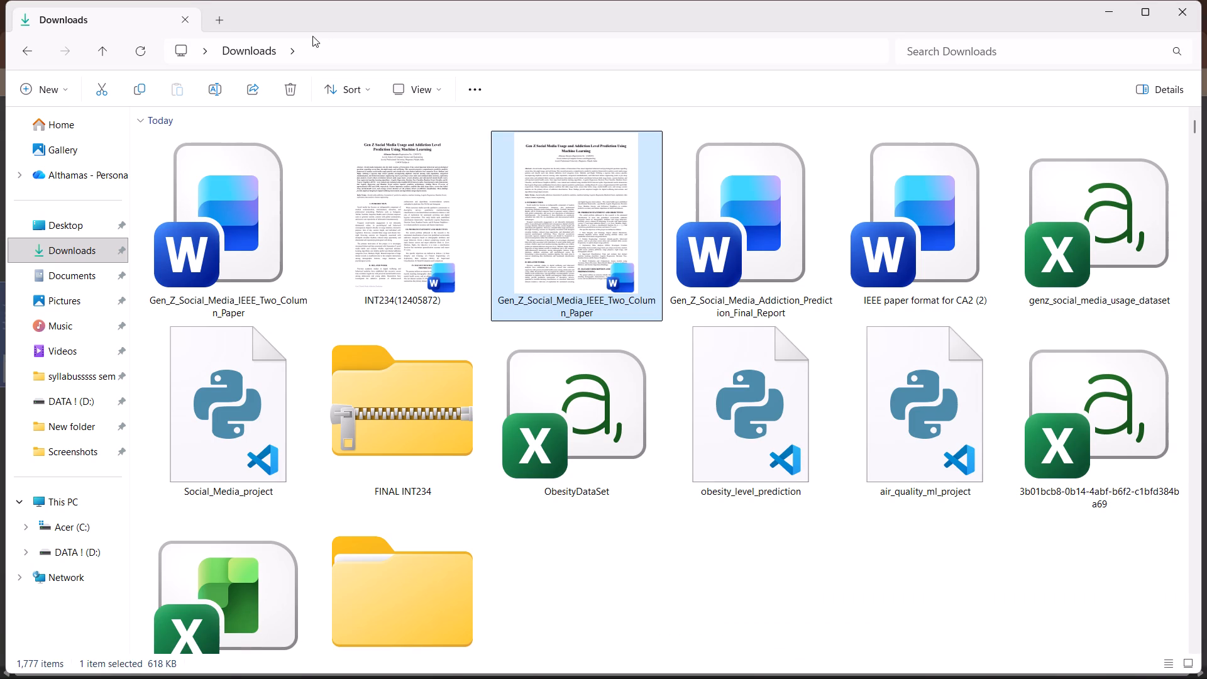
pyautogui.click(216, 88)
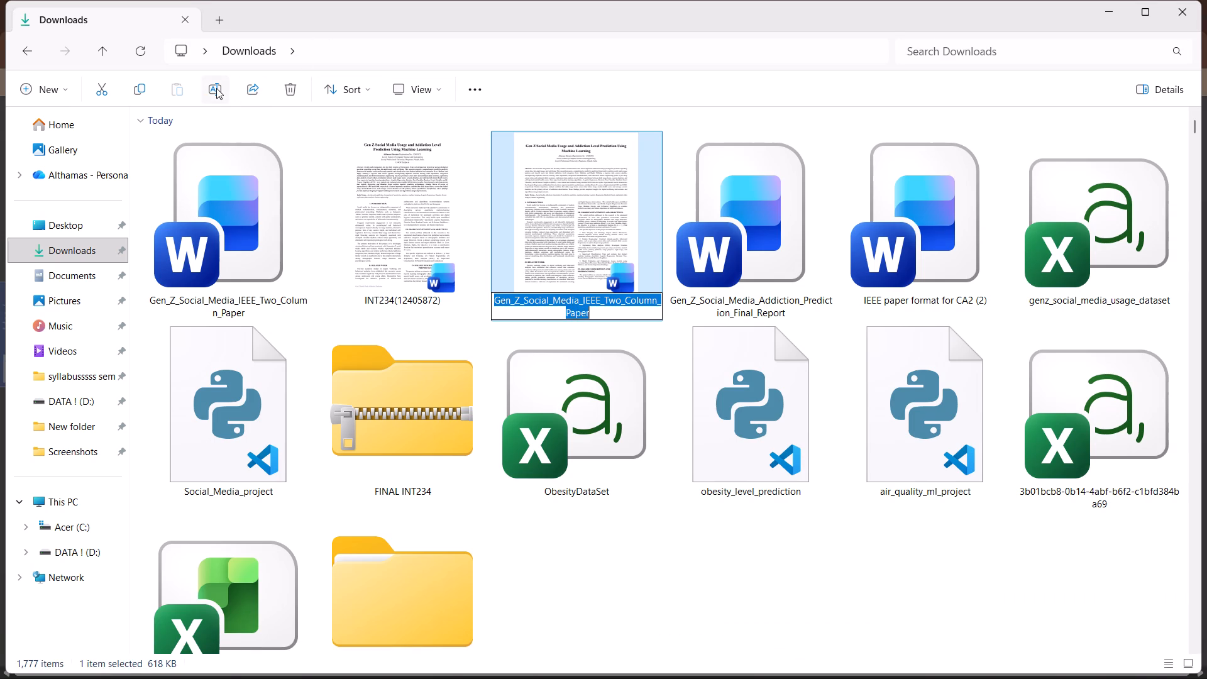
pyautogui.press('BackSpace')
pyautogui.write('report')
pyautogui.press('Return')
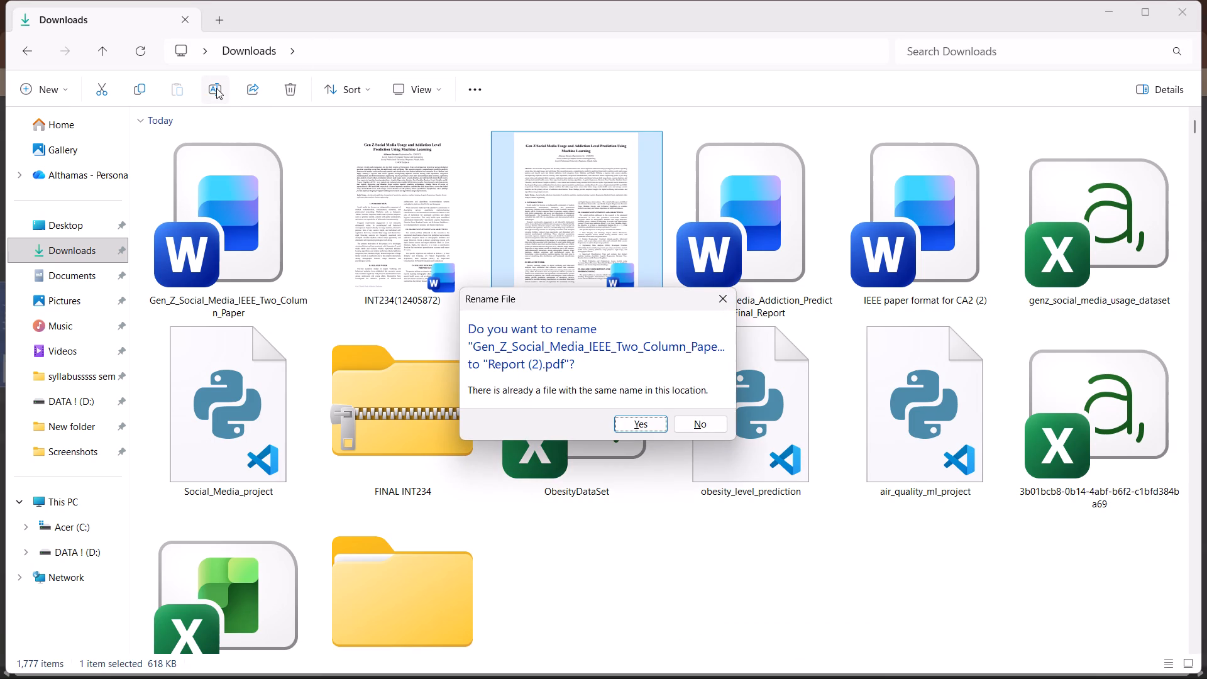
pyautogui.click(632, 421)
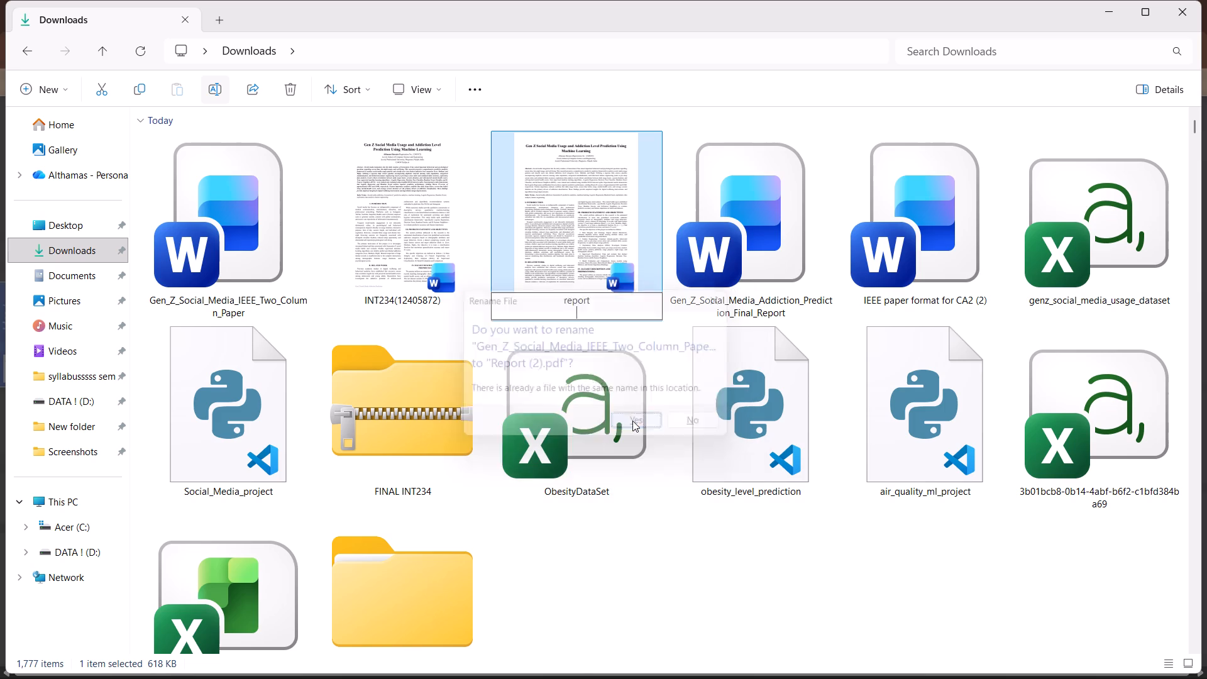
# Open the report (2) PDF in Google Chrome and skim it through to the links and screenshots on page 3.
pyautogui.rightClick(578, 216)
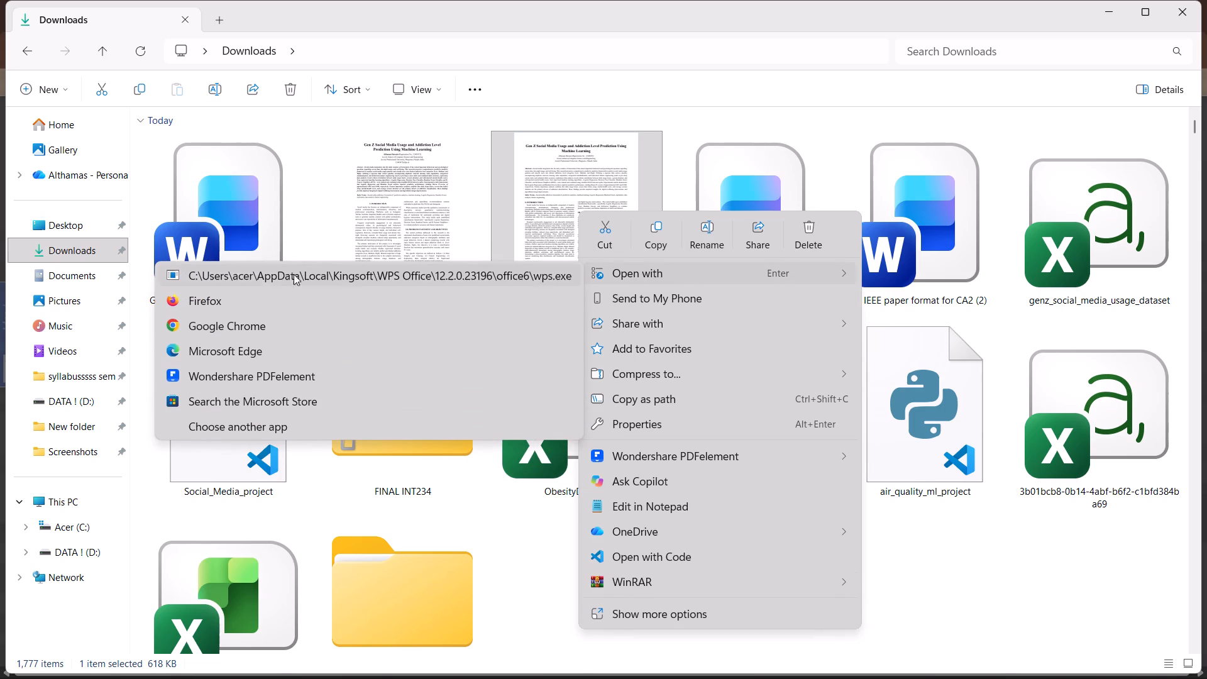
pyautogui.click(246, 324)
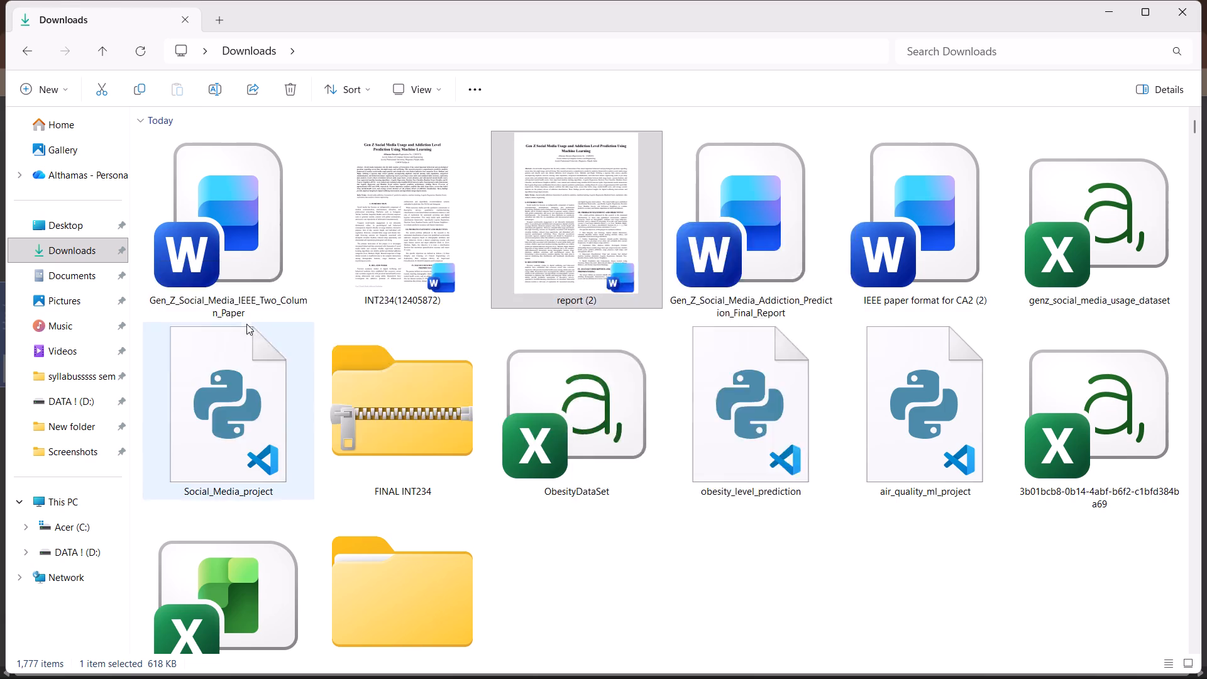
pyautogui.scroll(-9, 551, 389)
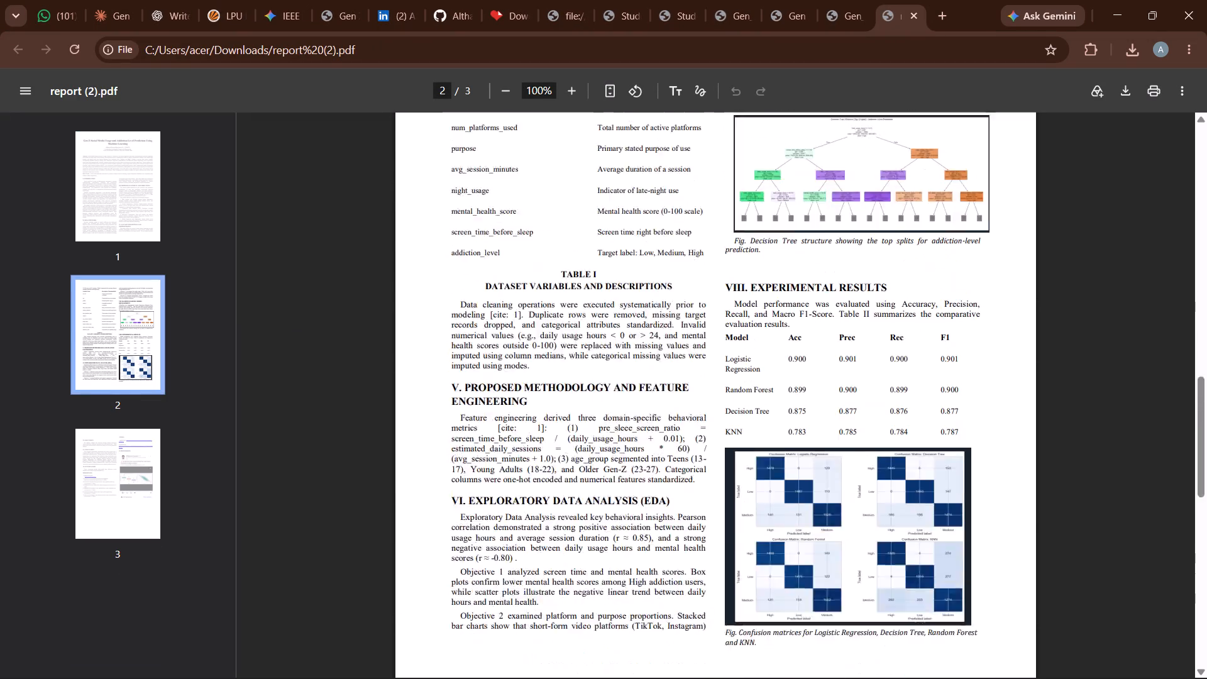
pyautogui.scroll(-2, 551, 389)
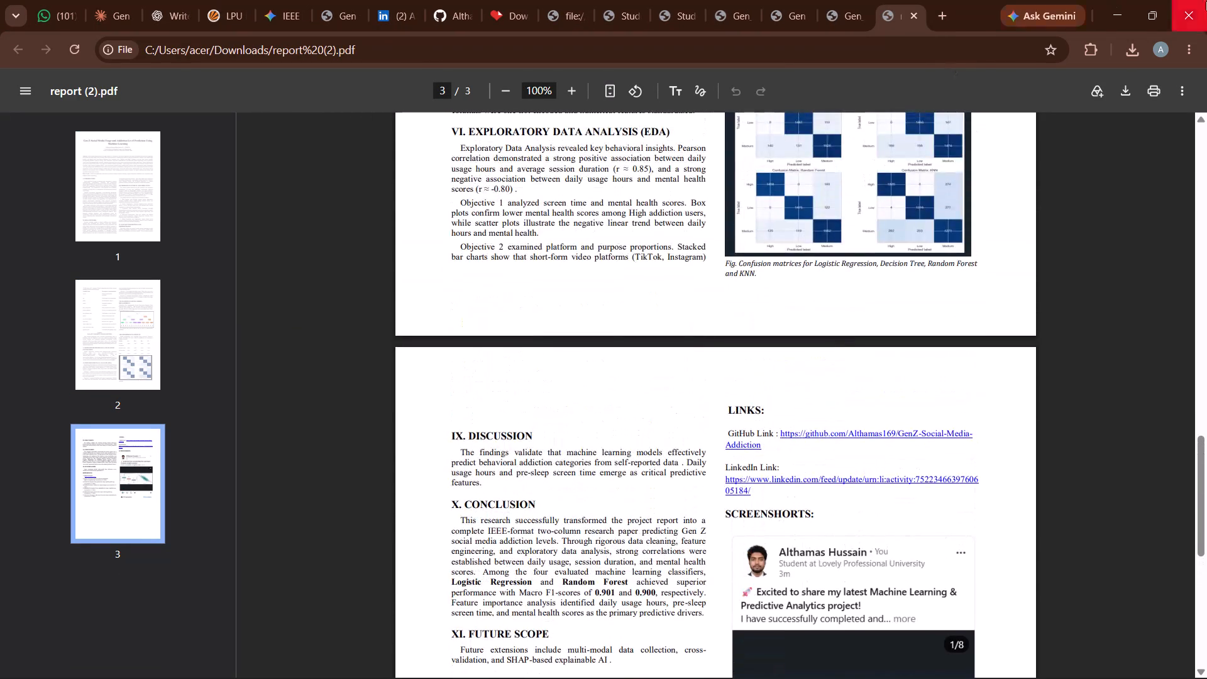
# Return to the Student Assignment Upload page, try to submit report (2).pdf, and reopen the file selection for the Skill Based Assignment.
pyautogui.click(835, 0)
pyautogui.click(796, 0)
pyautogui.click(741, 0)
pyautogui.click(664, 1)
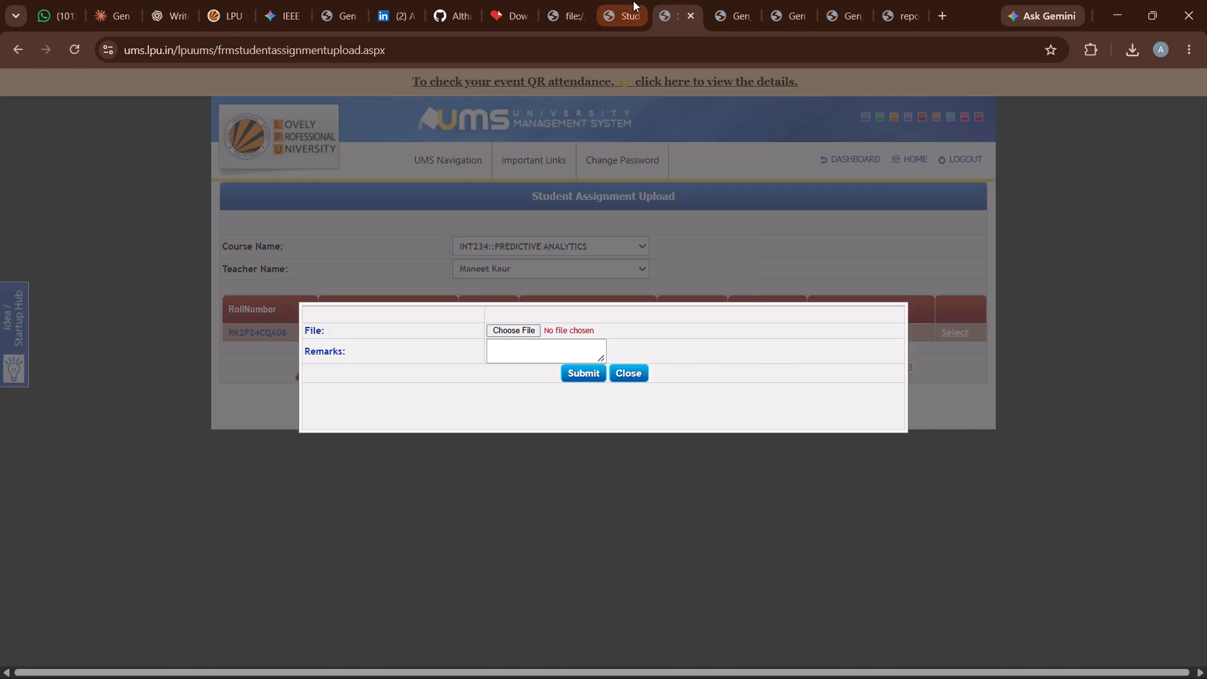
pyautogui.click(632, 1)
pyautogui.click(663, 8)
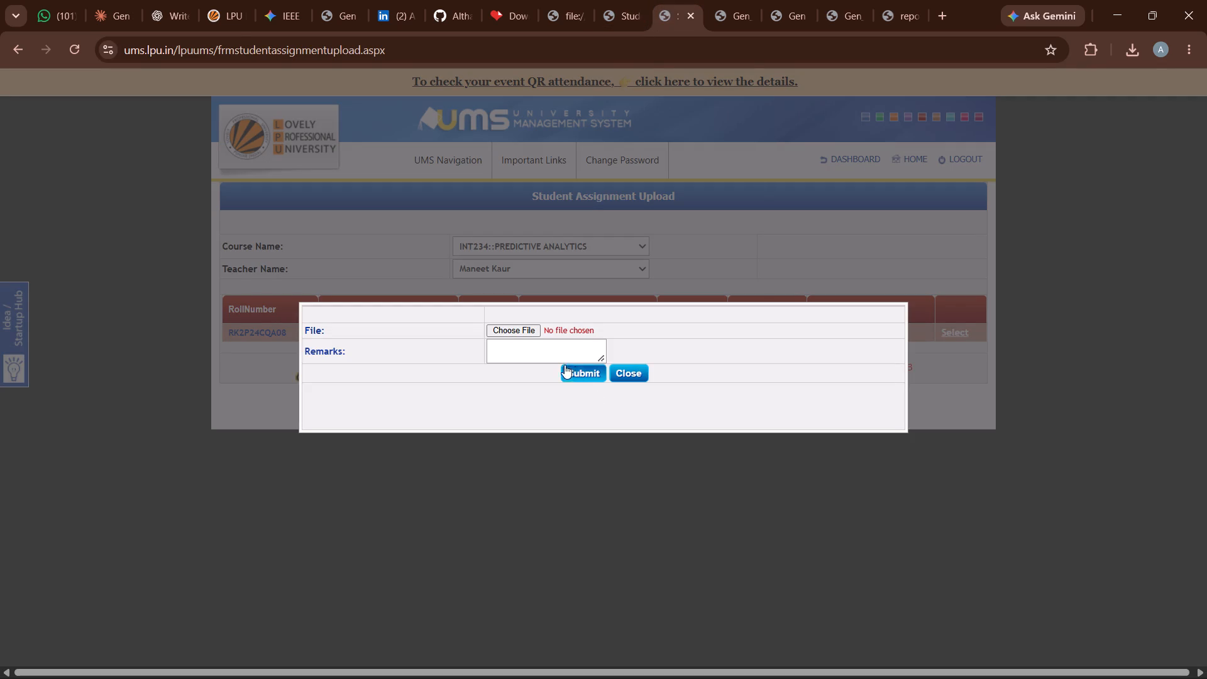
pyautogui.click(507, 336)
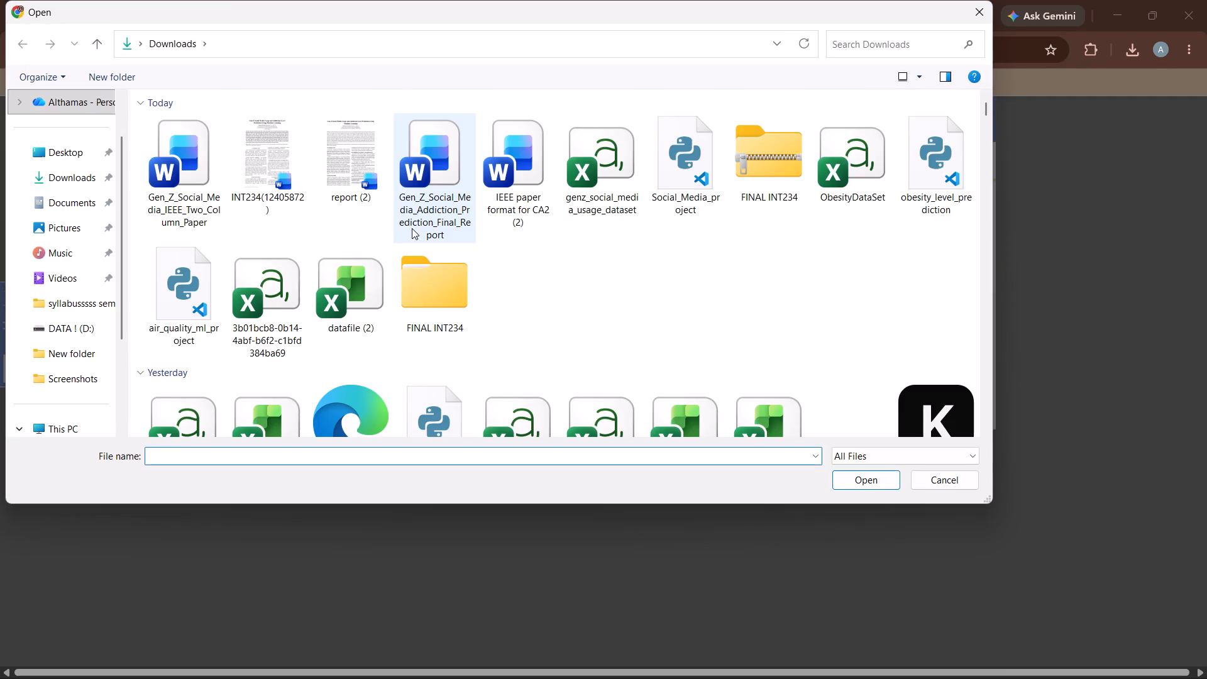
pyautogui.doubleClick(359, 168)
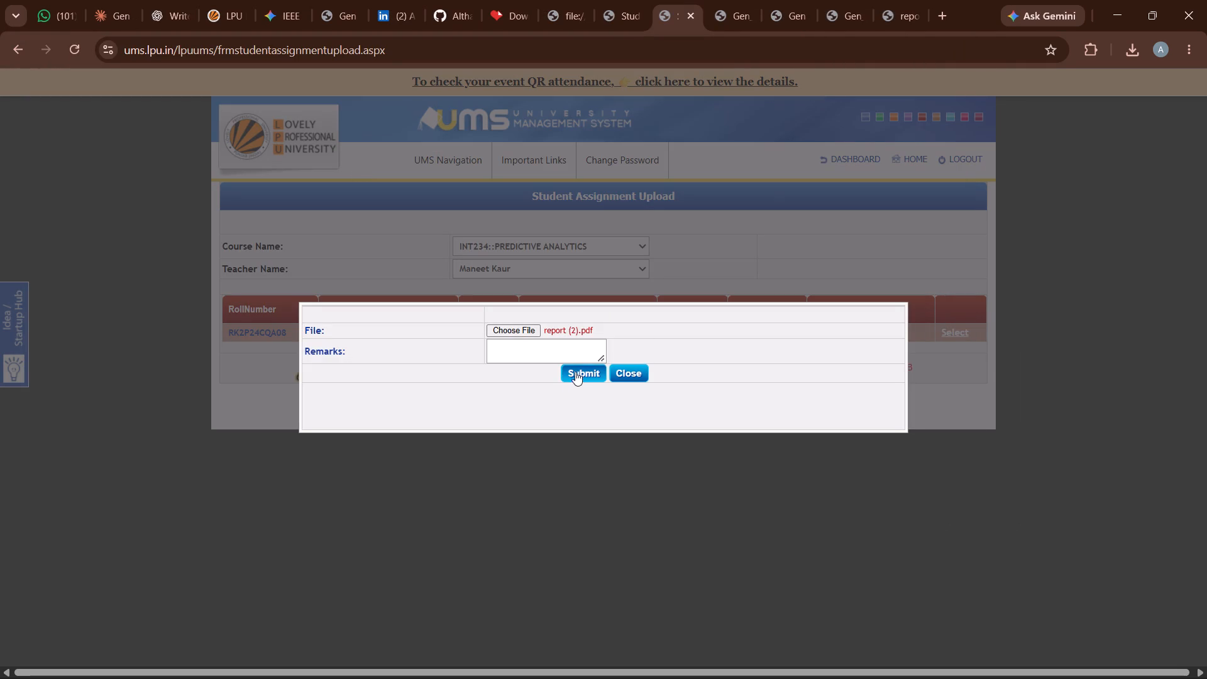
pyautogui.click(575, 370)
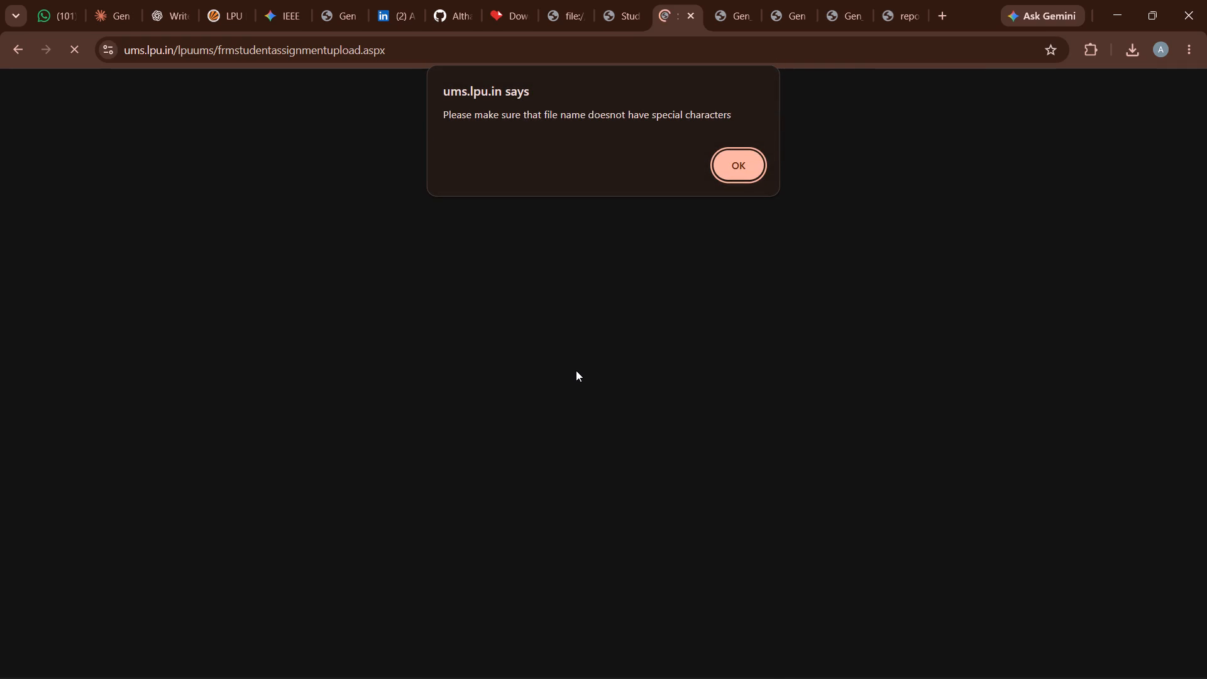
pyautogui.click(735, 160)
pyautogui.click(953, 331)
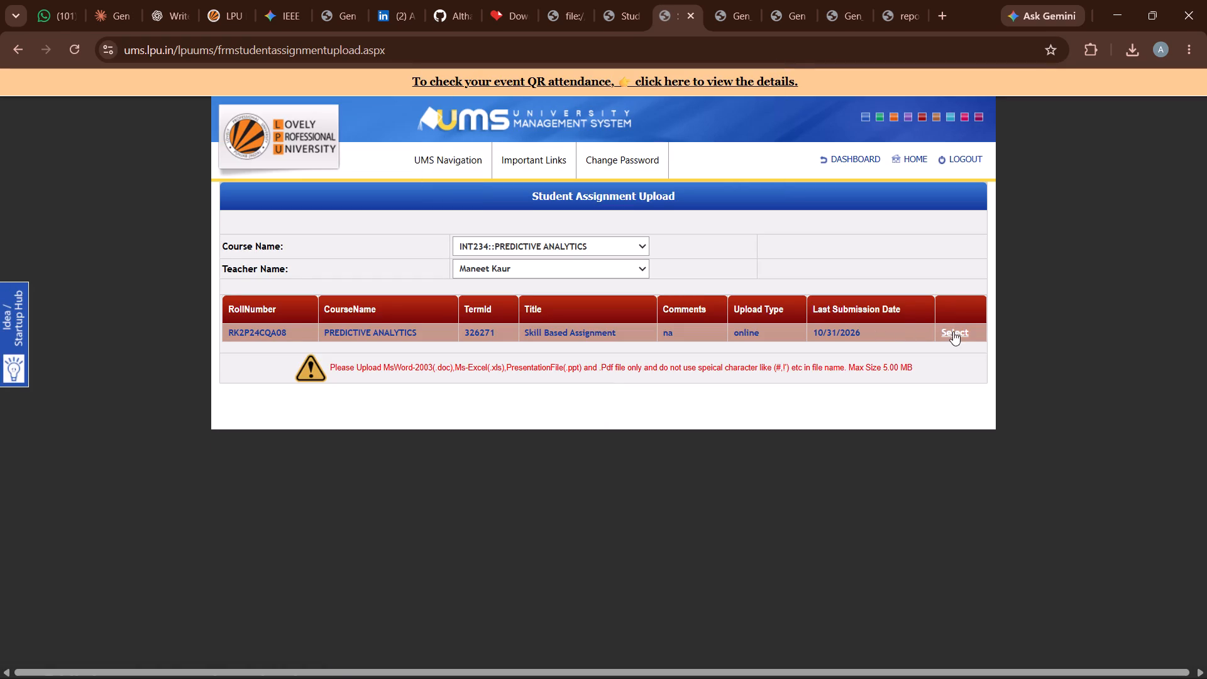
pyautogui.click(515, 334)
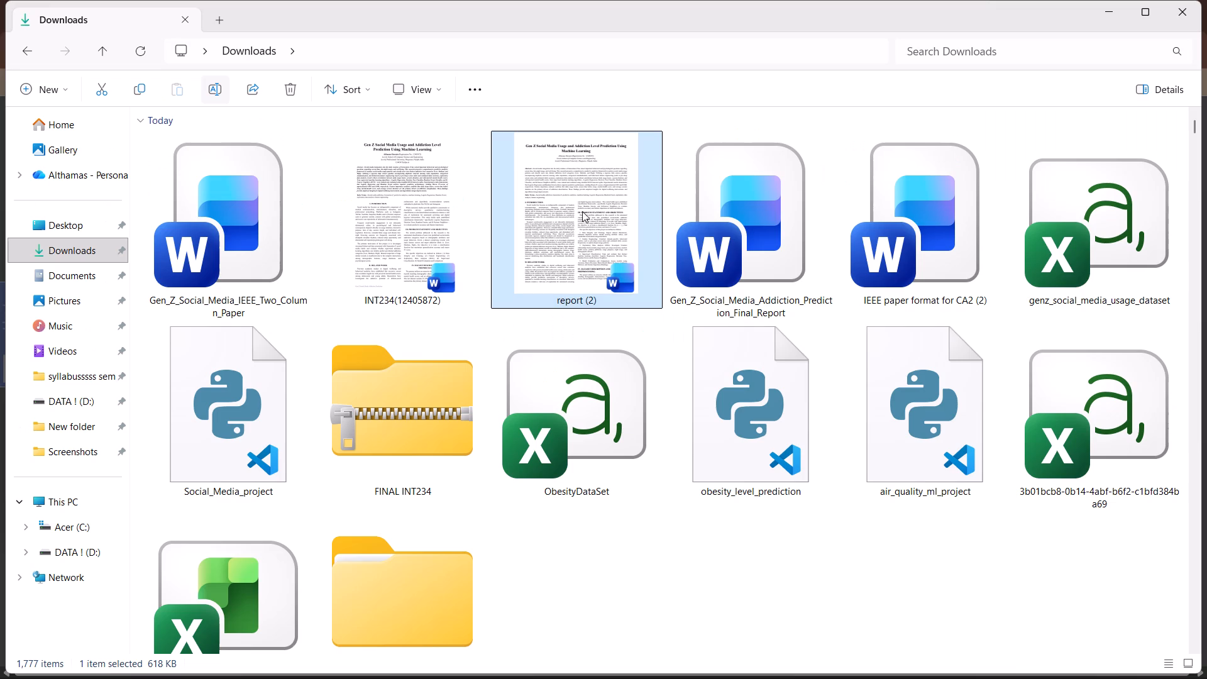
# Rename the report (2) PDF in the Downloads folder as predictives.
pyautogui.click(216, 90)
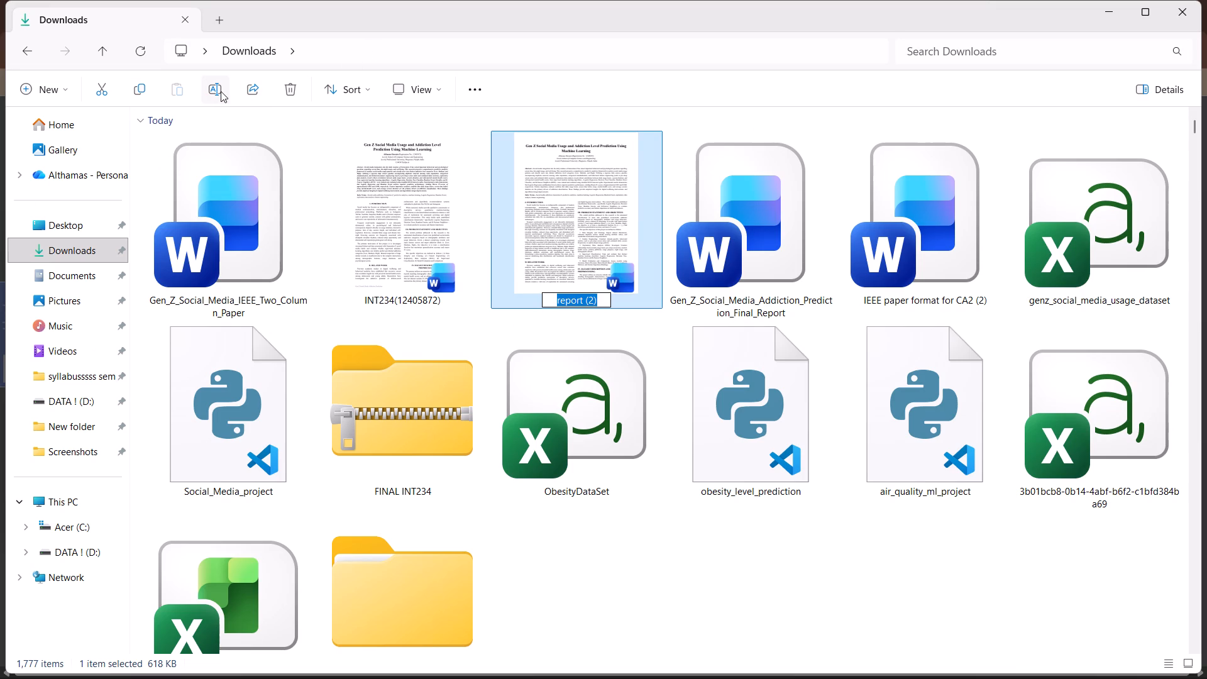
pyautogui.press('BackSpace')
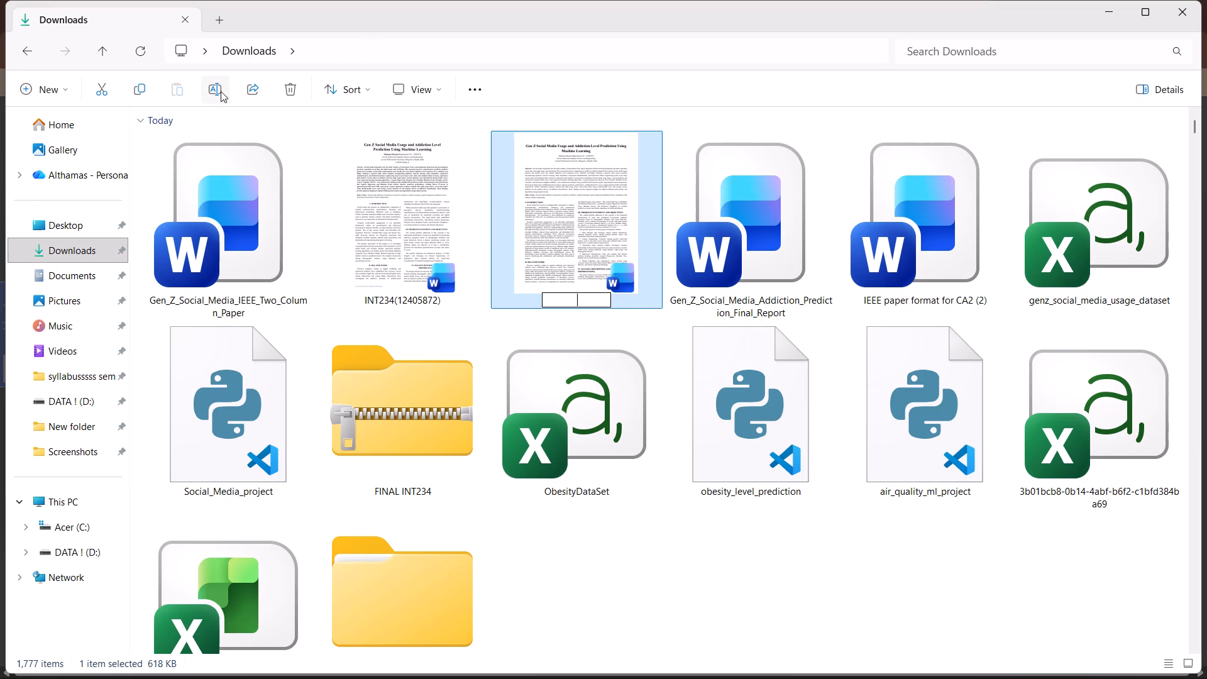
pyautogui.write('prediv')
pyautogui.press('BackSpace')
pyautogui.write('ctives')
pyautogui.press('Return')
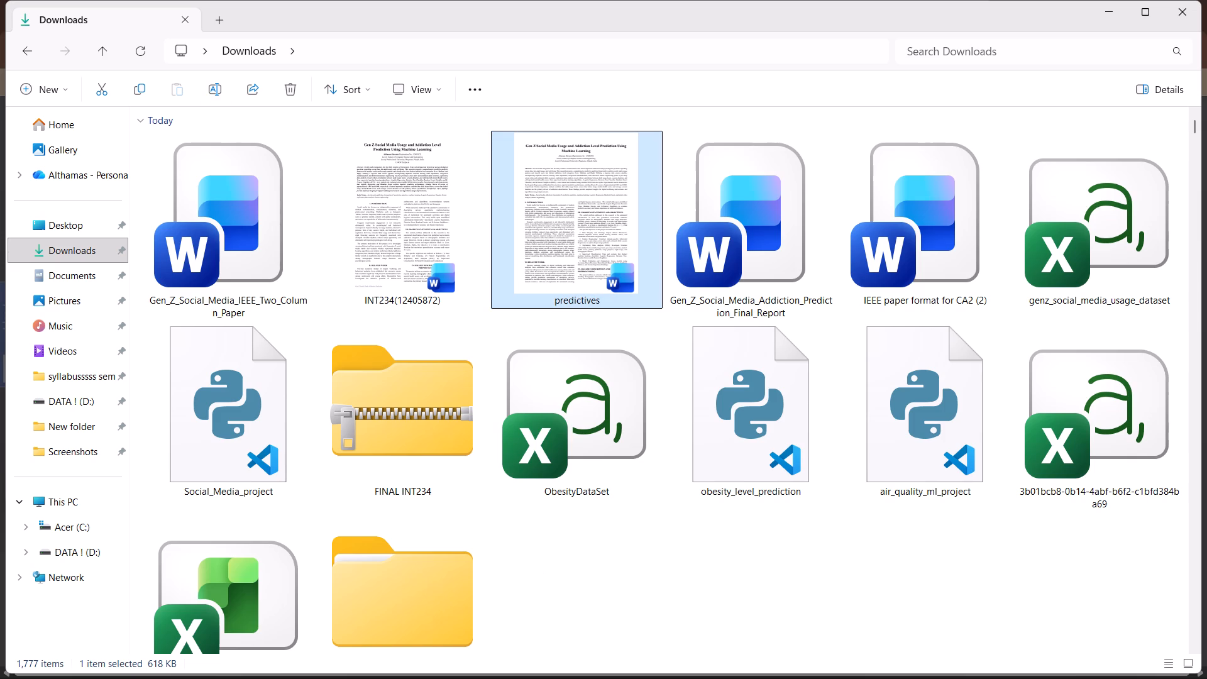
# Return to Google Chrome, cancel the file selection and close the assignment upload page and the other open student page.
pyautogui.click(762, 665)
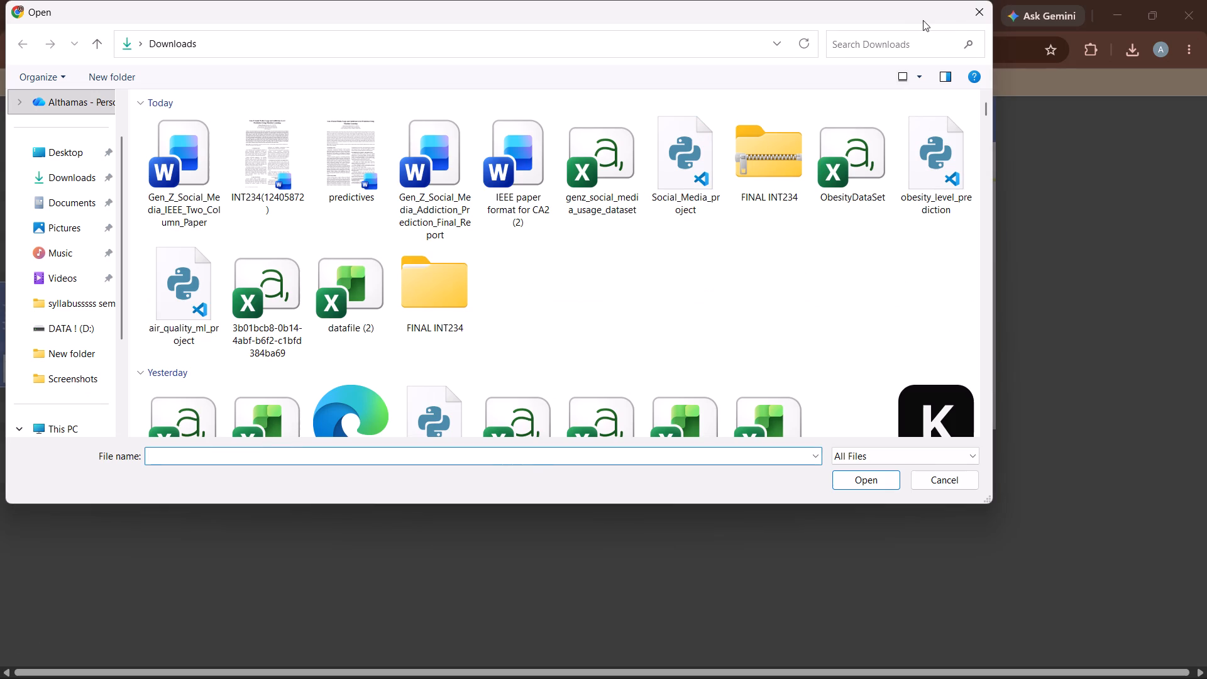
pyautogui.click(973, 21)
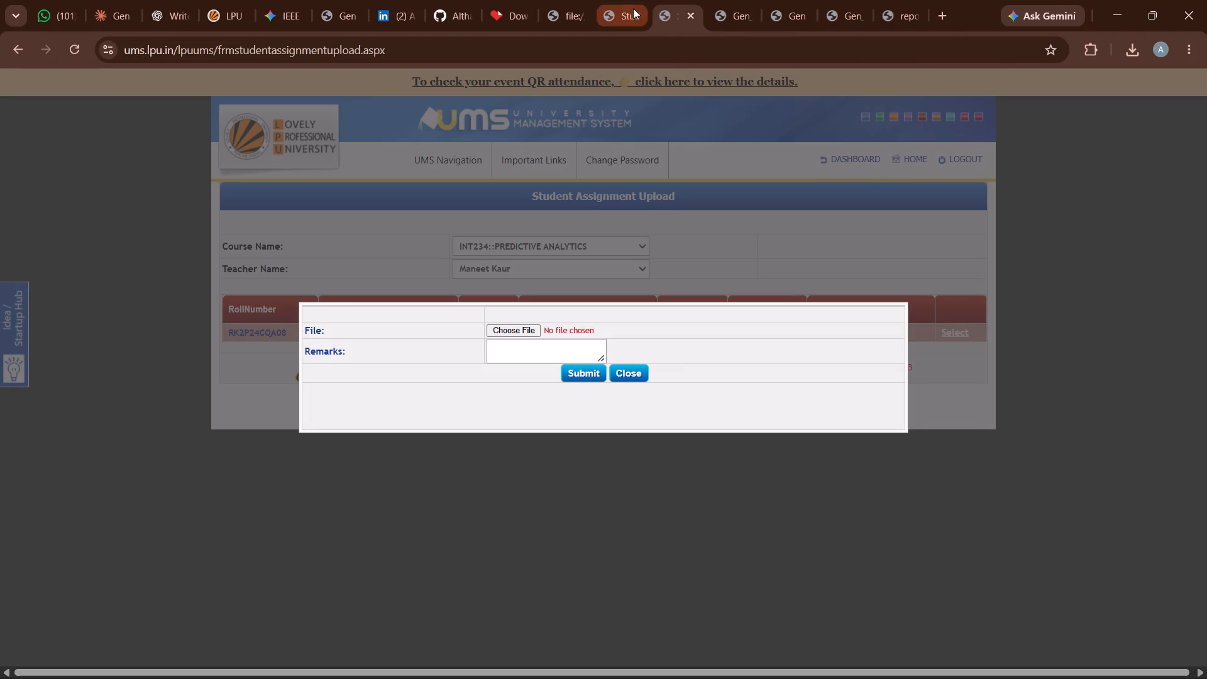
pyautogui.click(612, 10)
pyautogui.click(685, 14)
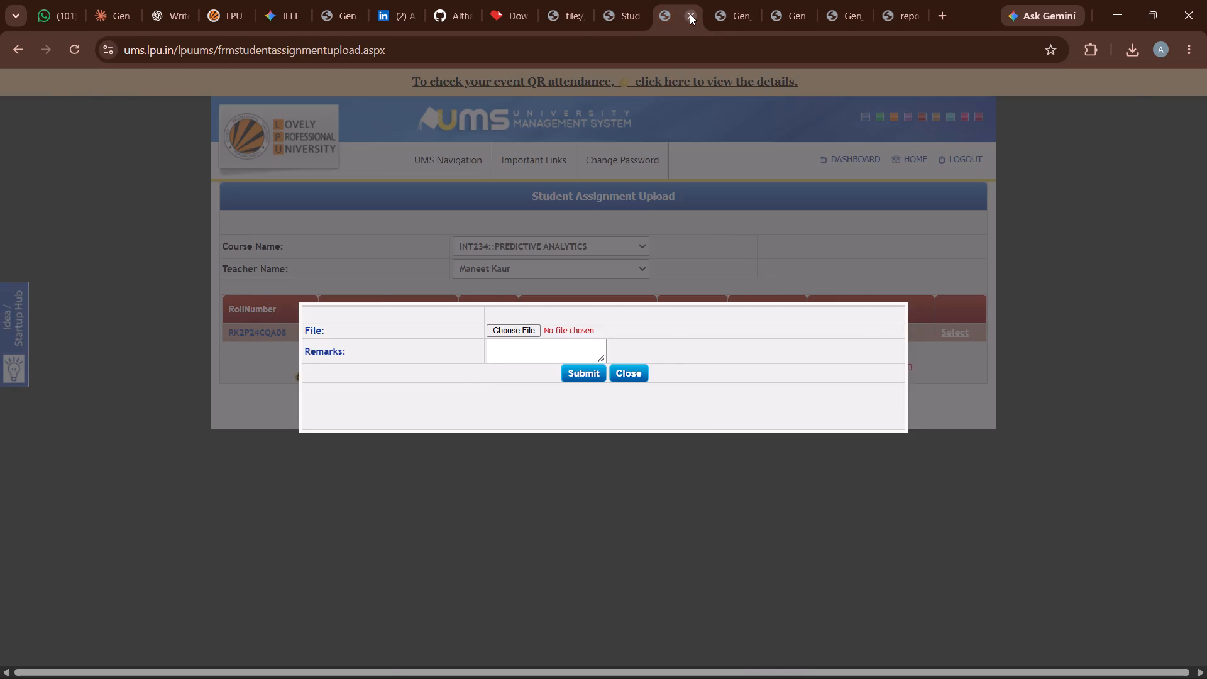
pyautogui.click(690, 14)
pyautogui.click(618, 9)
pyautogui.click(637, 16)
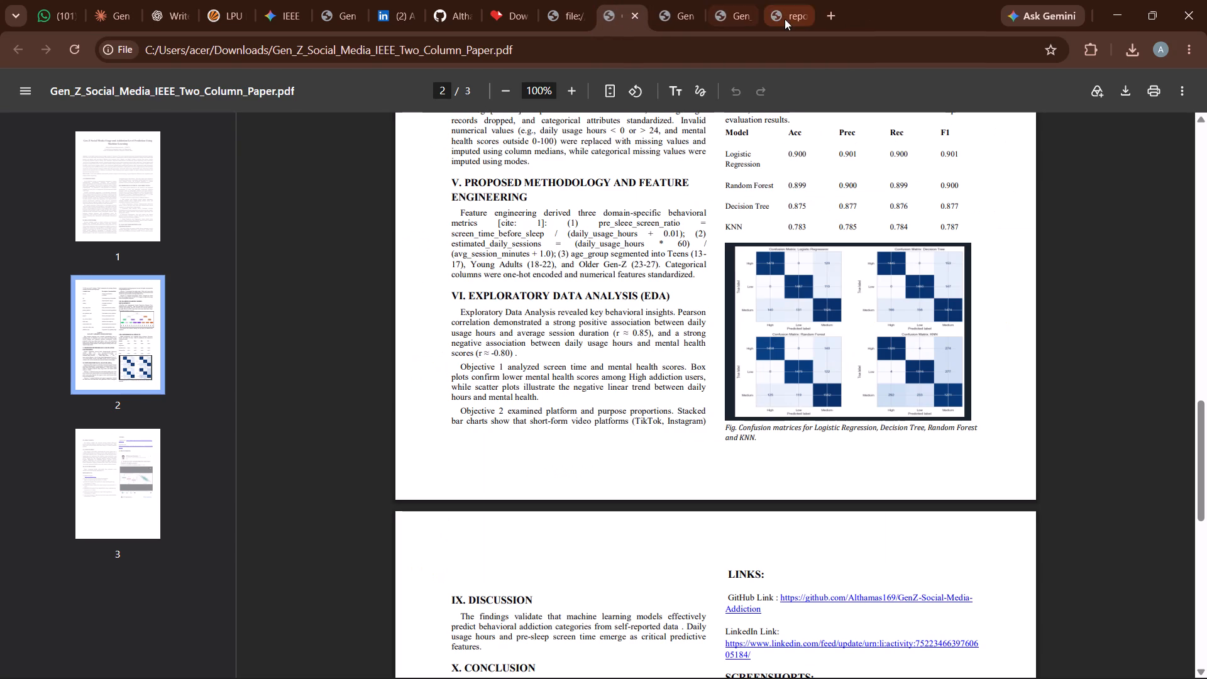
# Open the UMS site in a new tab and log in with the saved student credentials.
pyautogui.click(837, 14)
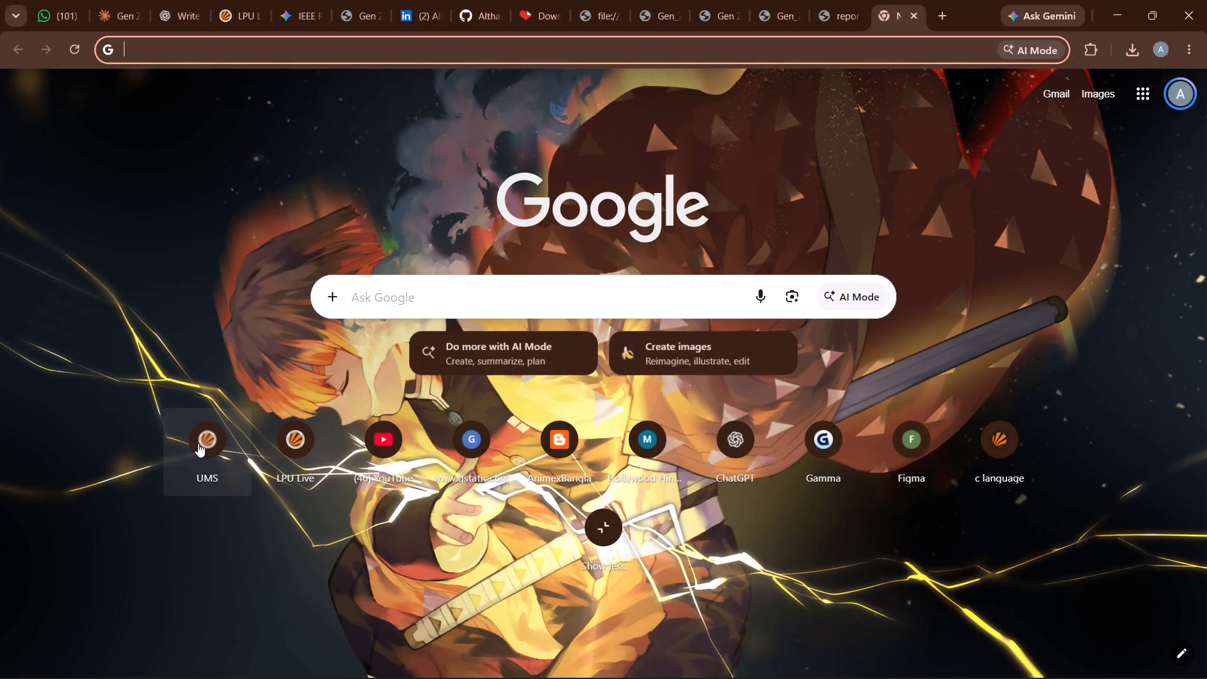
pyautogui.click(196, 443)
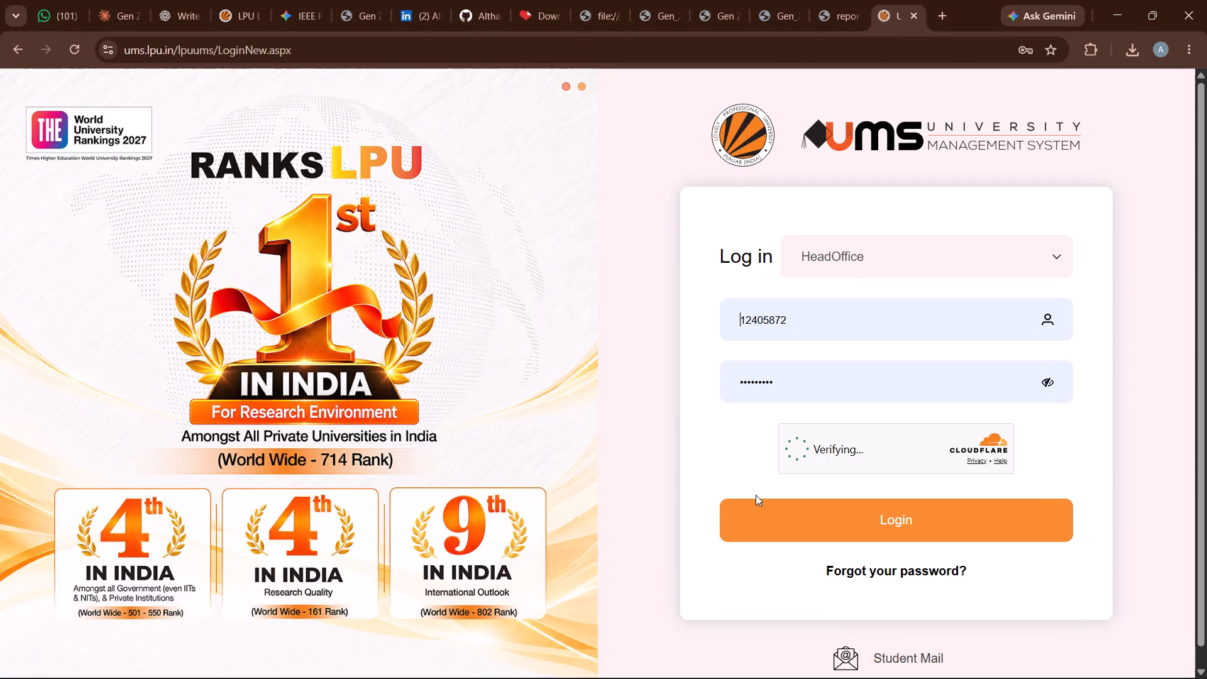
pyautogui.click(764, 510)
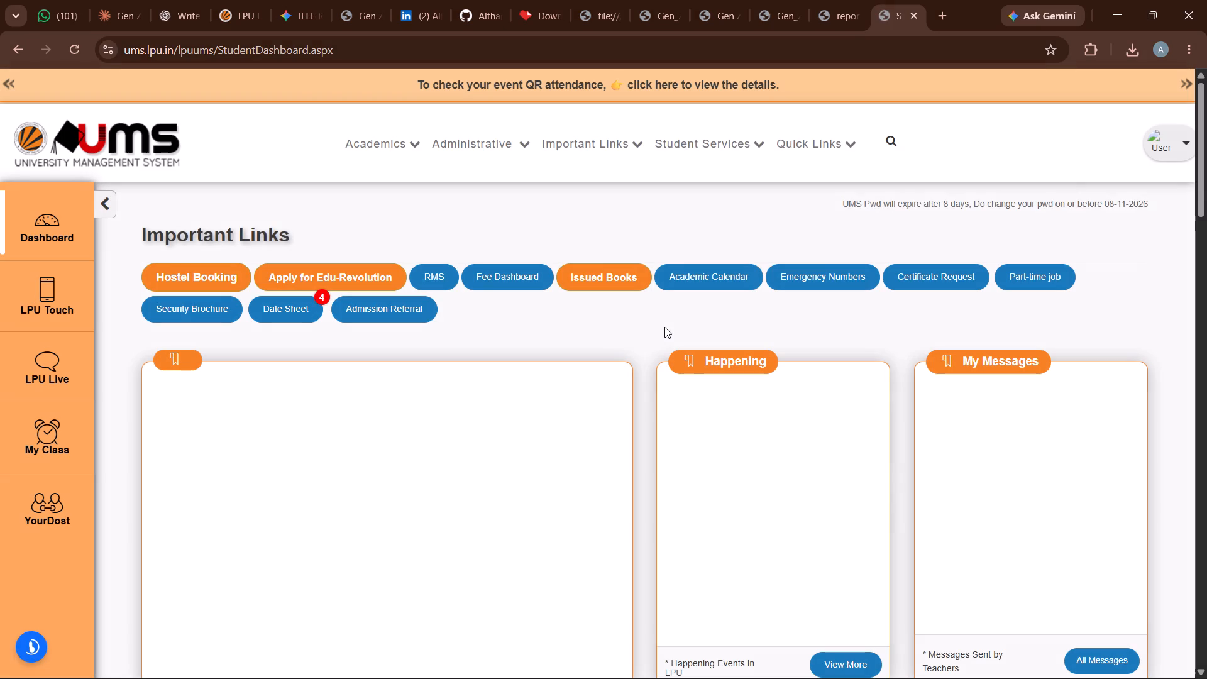
# Open the upload page for the pending INT234 assignment and choose the INT234::PREDICTIVE ANALYTICS course and its teacher.
pyautogui.scroll(-3, 609, 333)
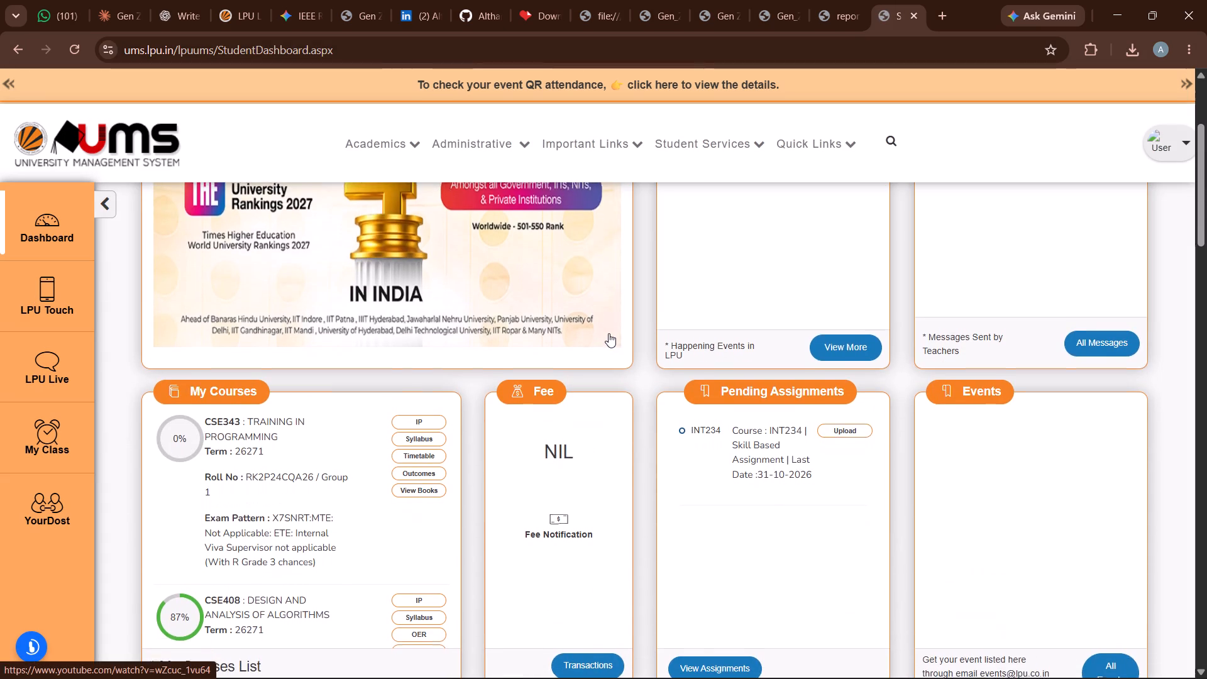
pyautogui.scroll(-1, 609, 333)
pyautogui.click(847, 372)
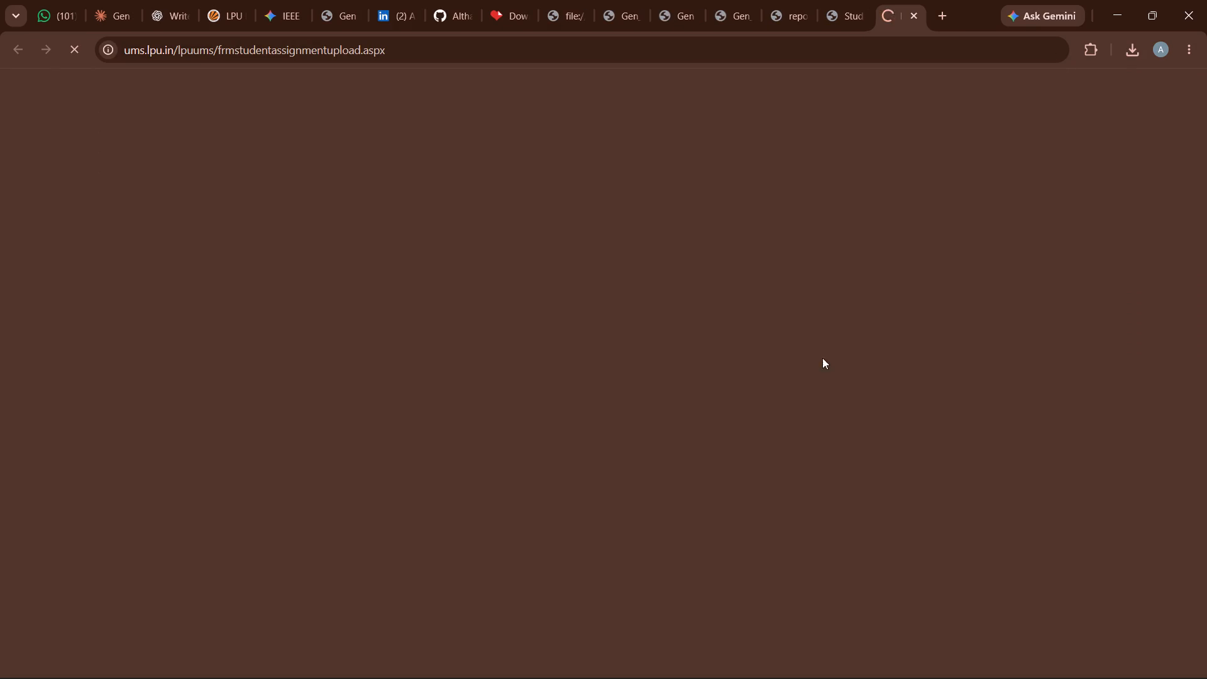
pyautogui.click(622, 245)
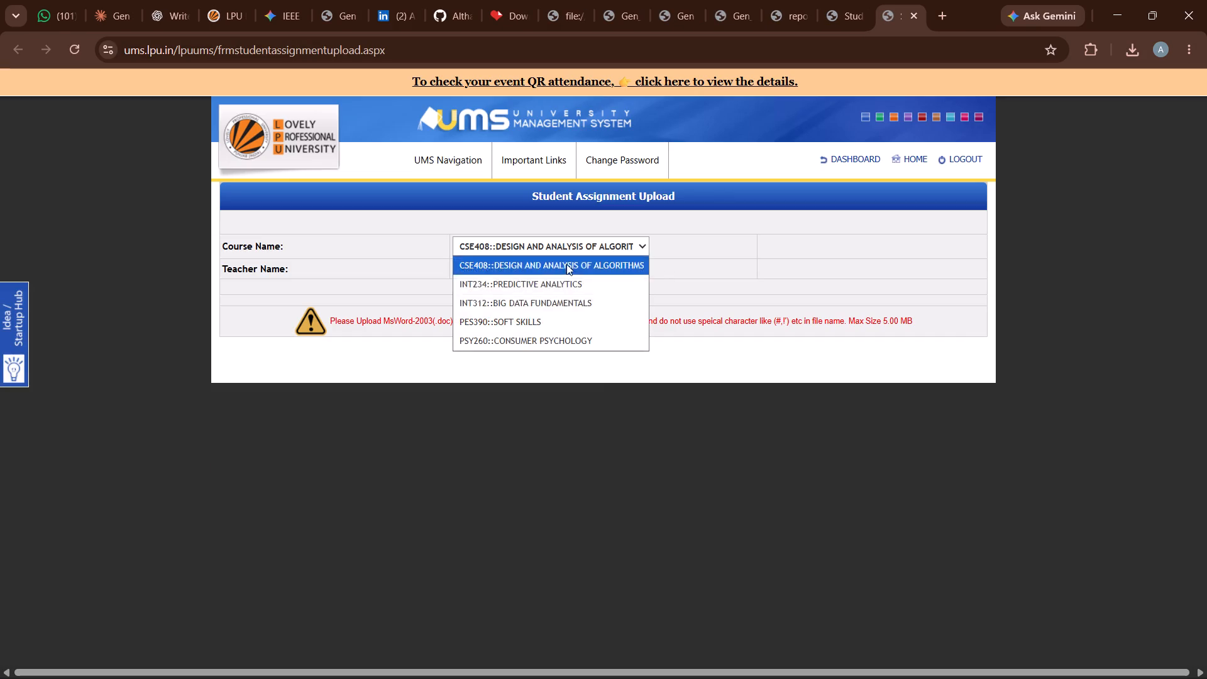
pyautogui.click(488, 275)
pyautogui.click(536, 270)
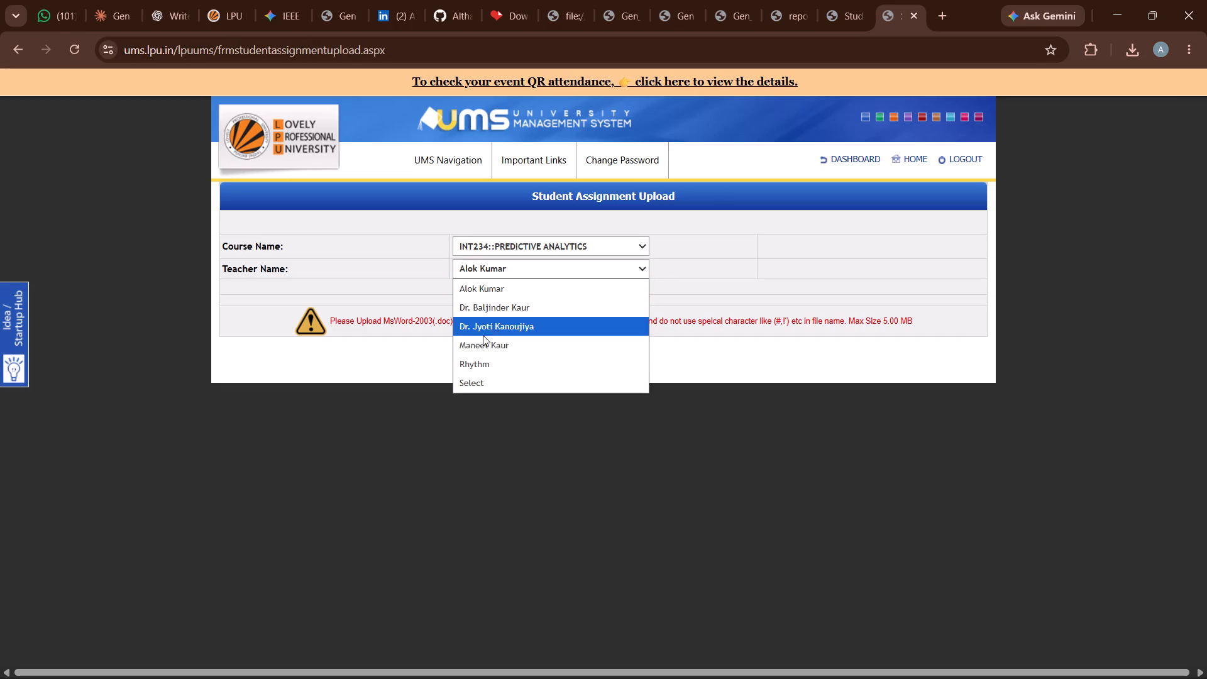
pyautogui.click(480, 345)
# Select the Skill Based Assignment, attach predictives.pdf from Downloads, and submit it without remarks.
pyautogui.click(957, 334)
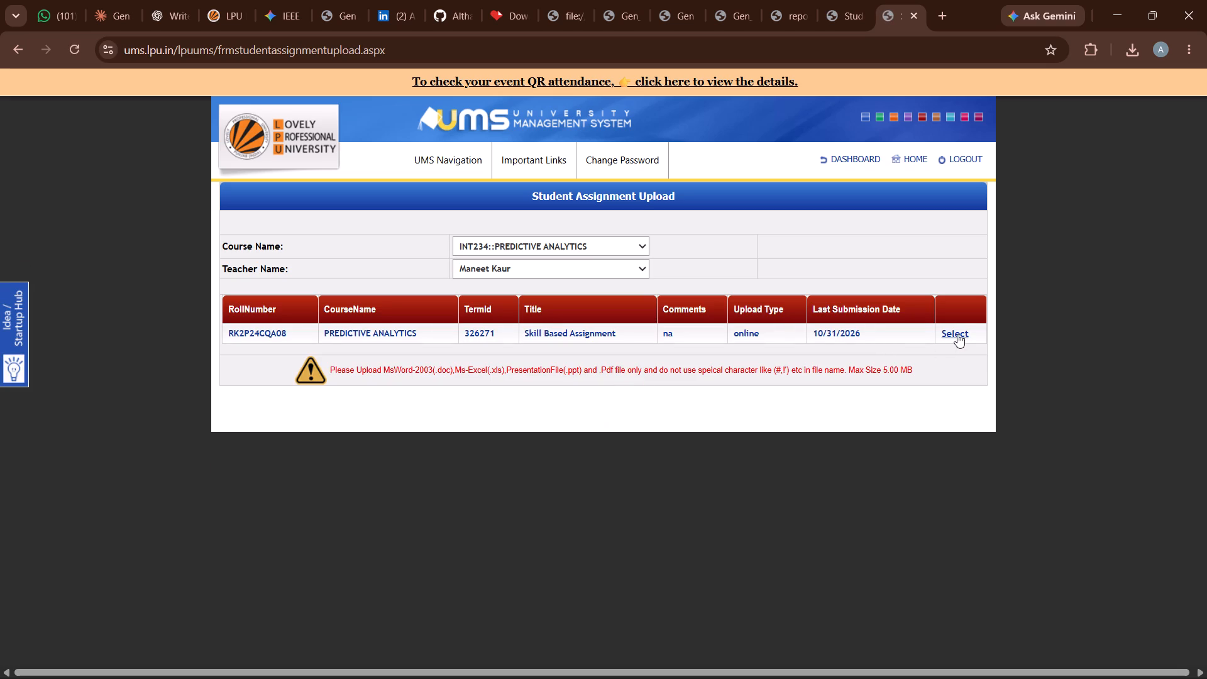
pyautogui.click(523, 330)
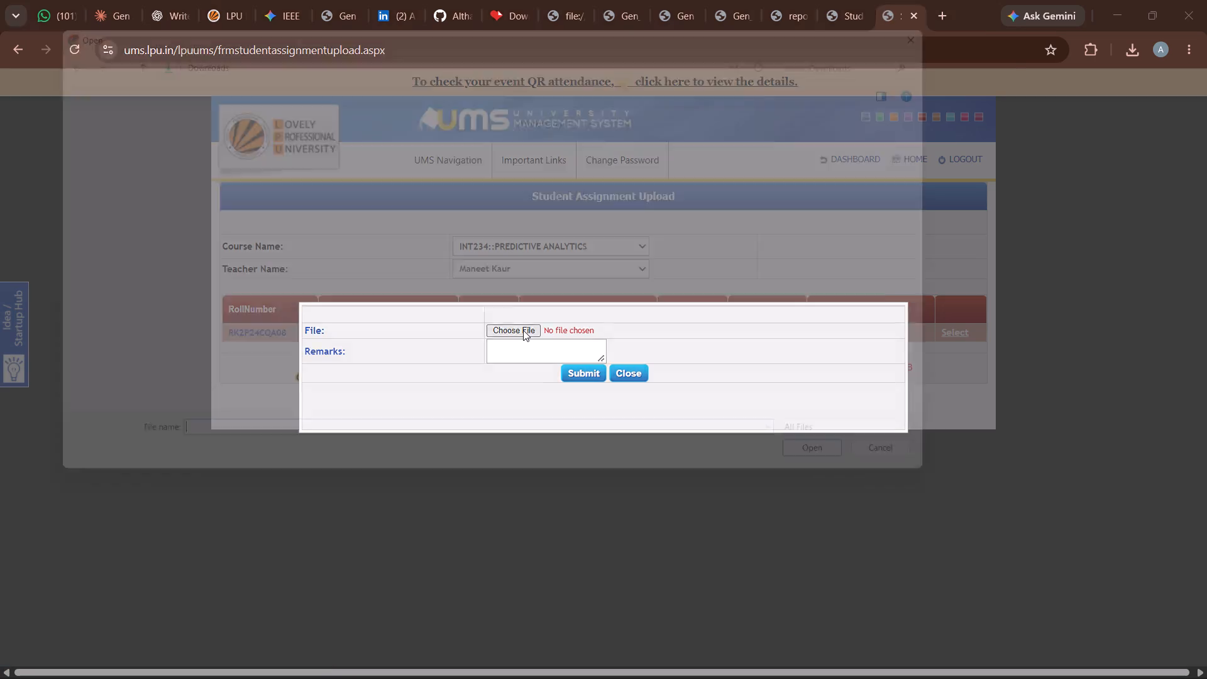
pyautogui.doubleClick(333, 178)
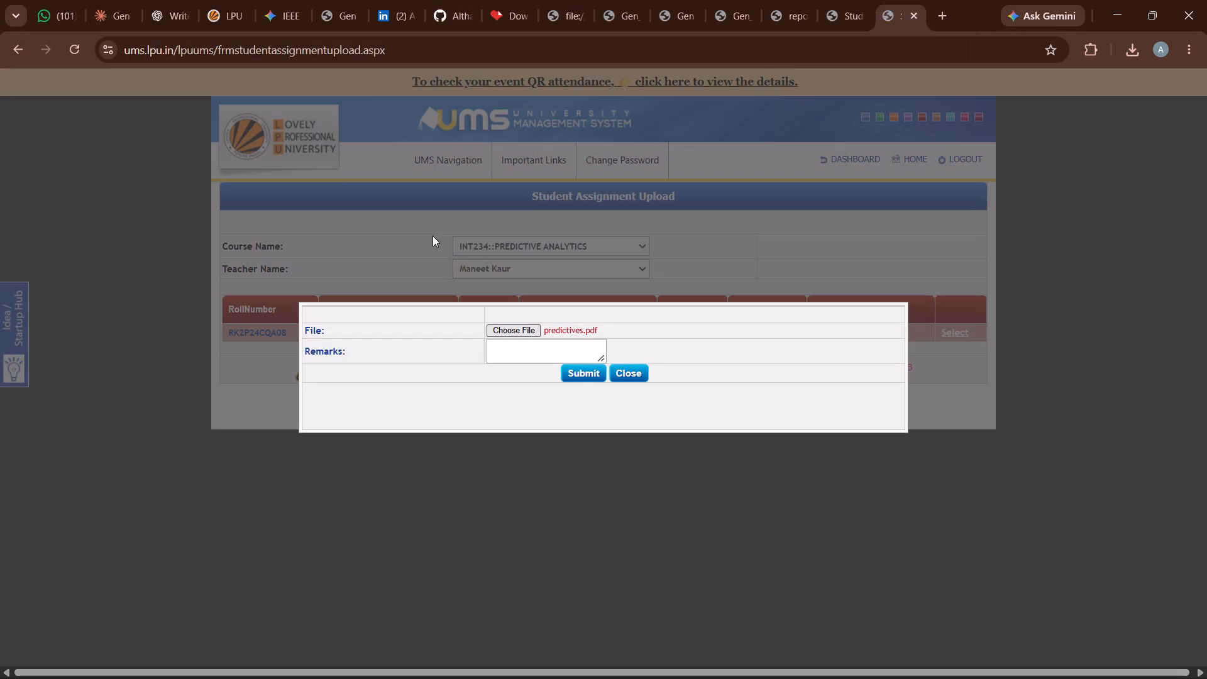
pyautogui.click(585, 373)
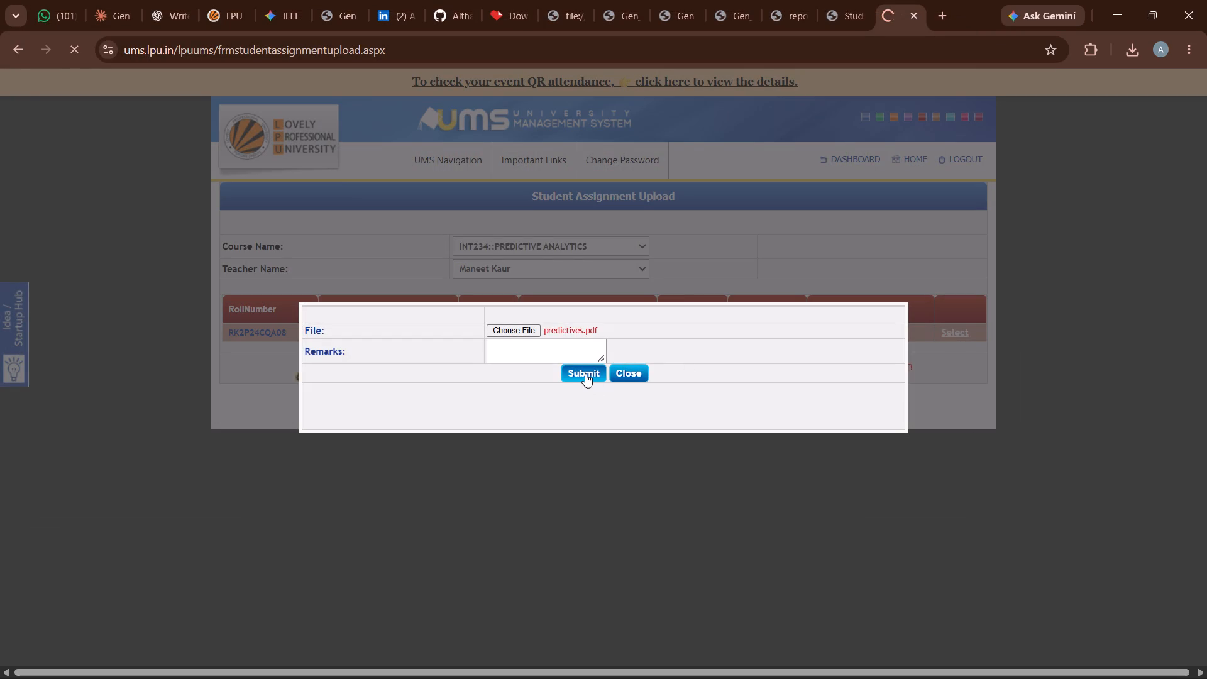